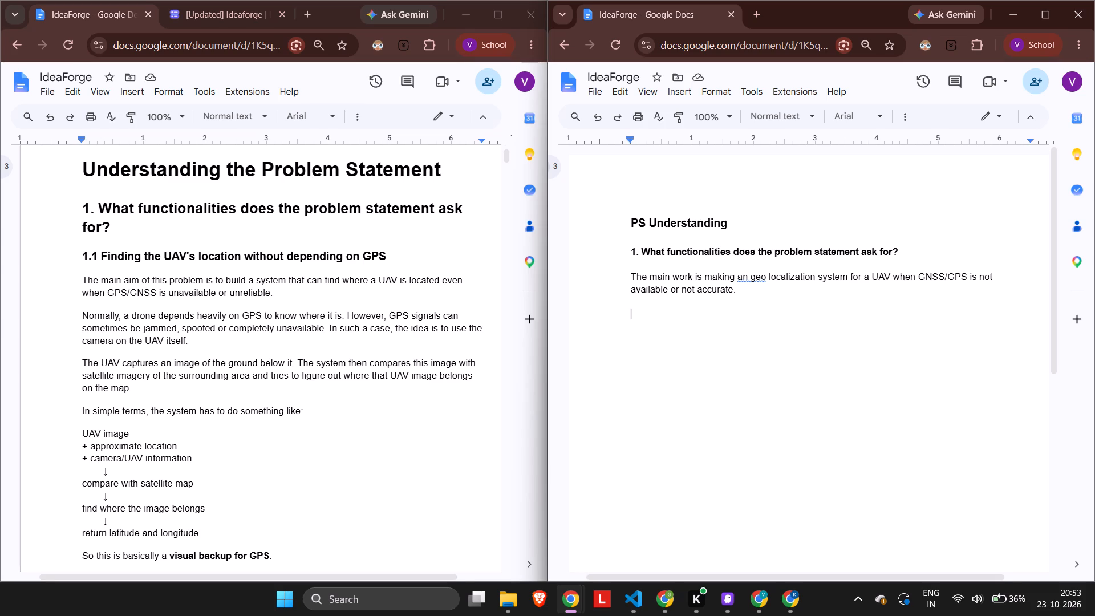
scroll(193, 340, "down", 1)
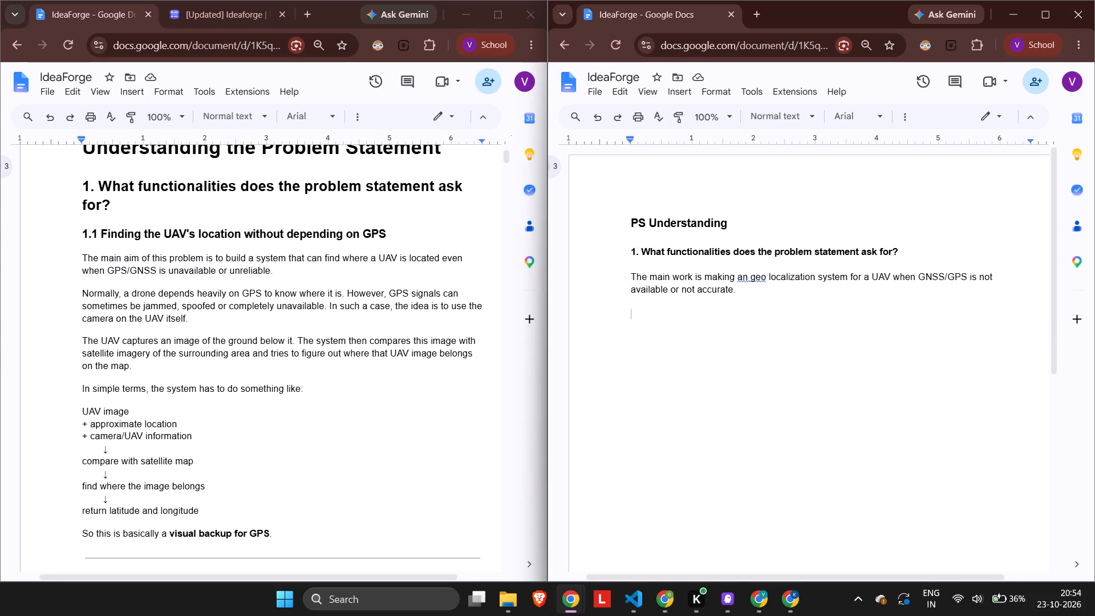
left_click_drag(142, 367, 140, 367)
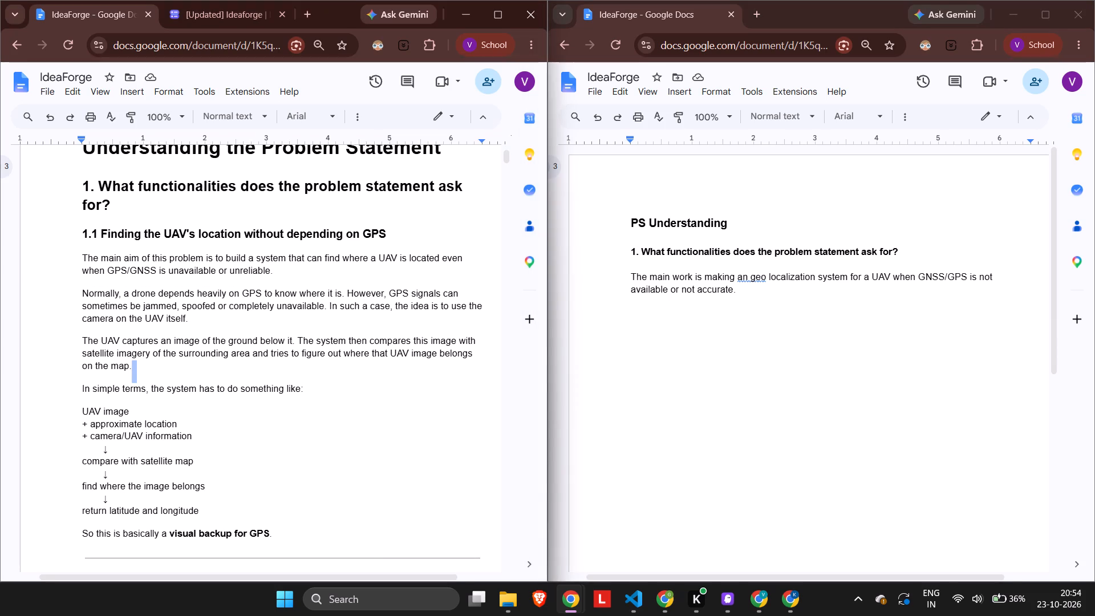
left_click_drag(140, 367, 82, 343)
key("ctrl+c")
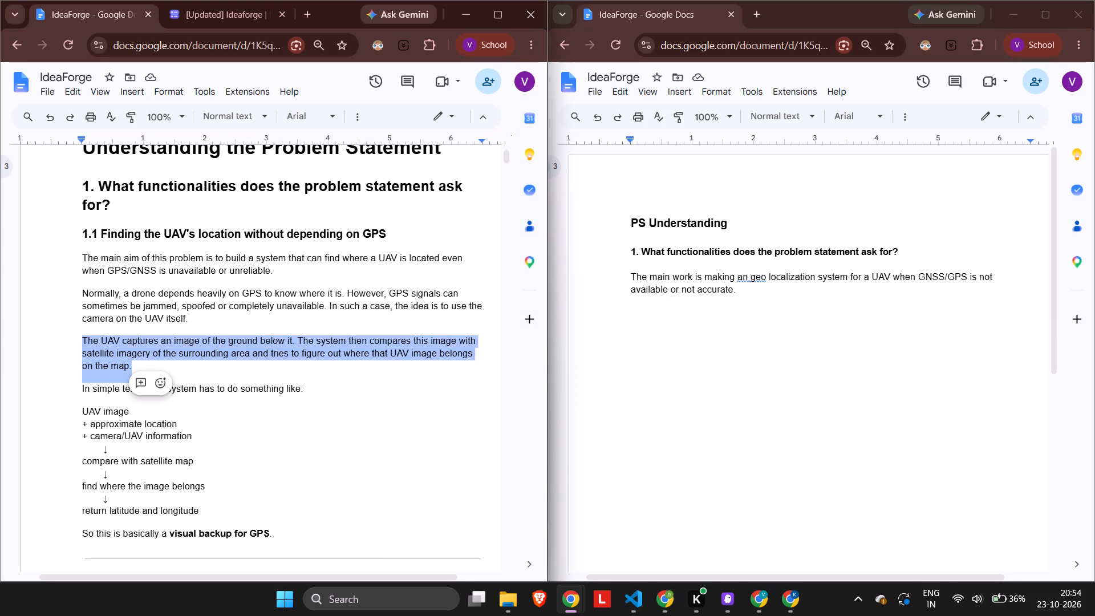
left_click(674, 303)
left_click(674, 303)
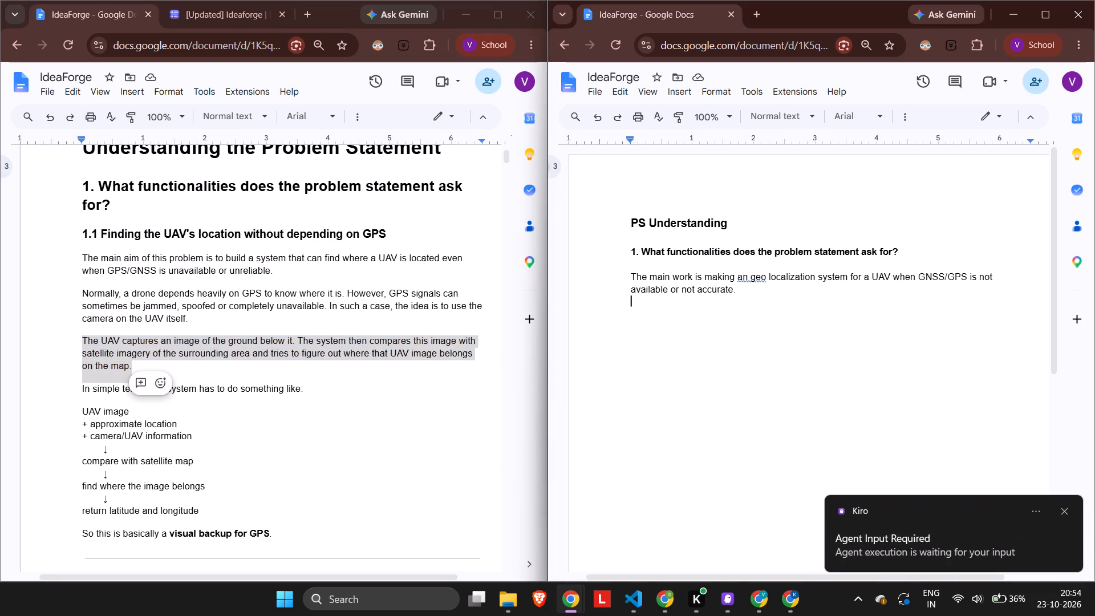
key("ctrl+v")
Replace the paragraph break between "not accurate." and "The UAV captures" with a single line break in PS Understanding.
key("Up")
key("Up")
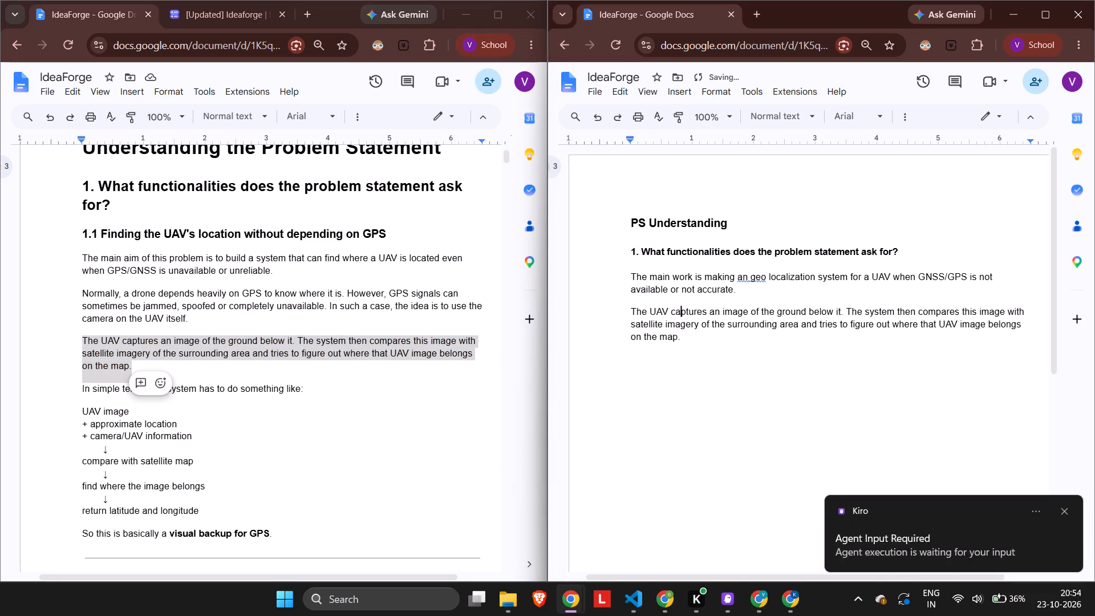
key("Up")
key("Right")
key("Right")
key("Right")
key("Right")
key("Right")
key("Right")
key("Right")
key("Right")
key("Right")
key("Right")
key("Right")
key("Right")
key("Right")
key("Delete")
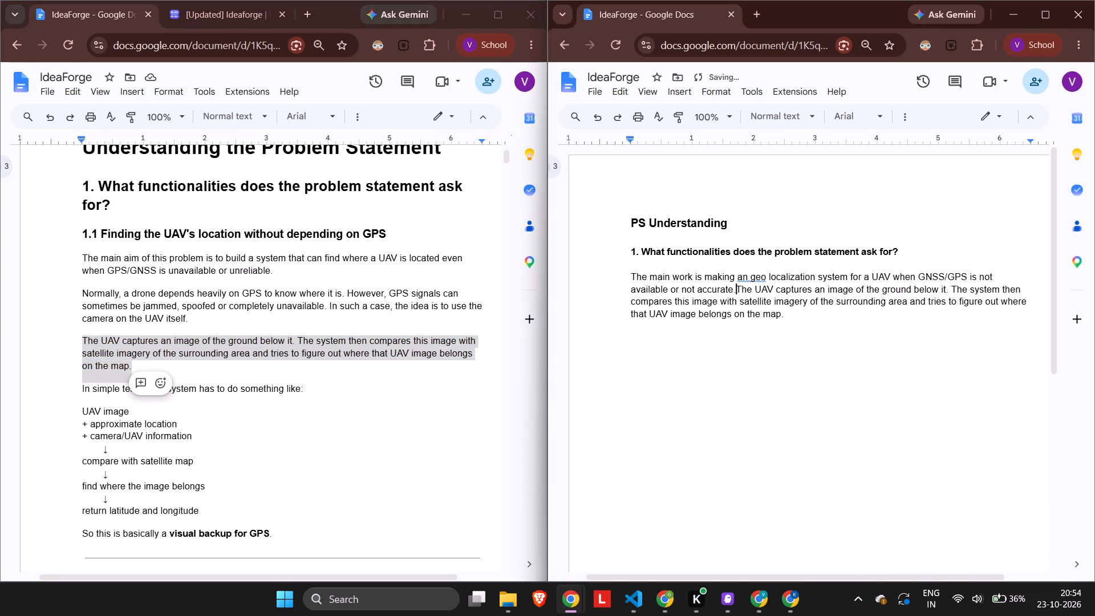
key("shift+Return")
Start a new line below the pasted text in PS Understanding reading "The system needs to use the UAV image".
scroll(241, 380, "down", 1)
left_click(213, 369)
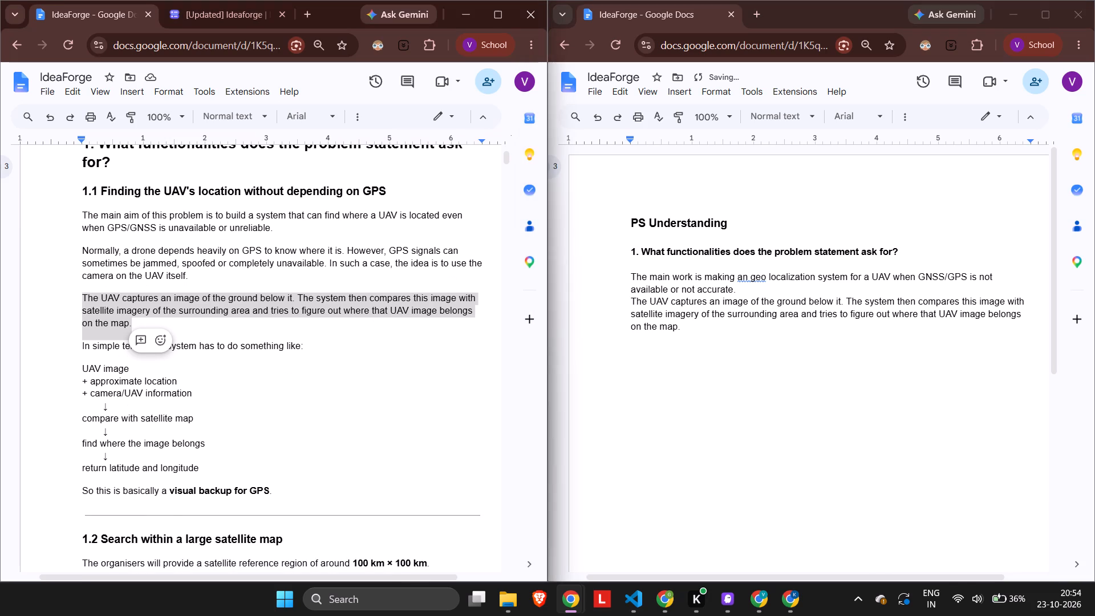
left_click(188, 362)
key("Left")
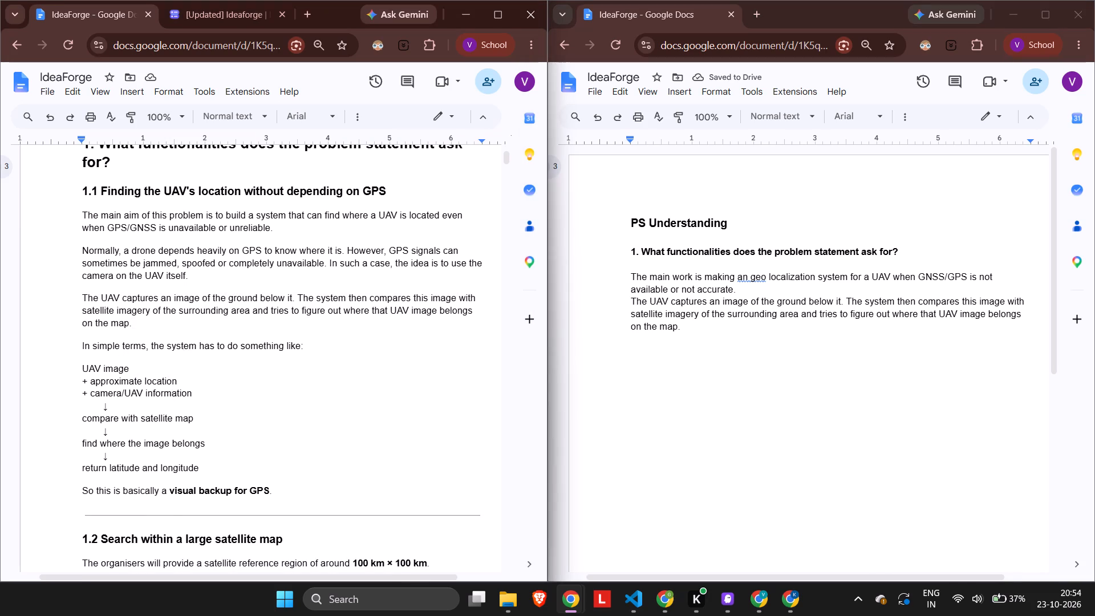
left_click(217, 359)
left_click(653, 341)
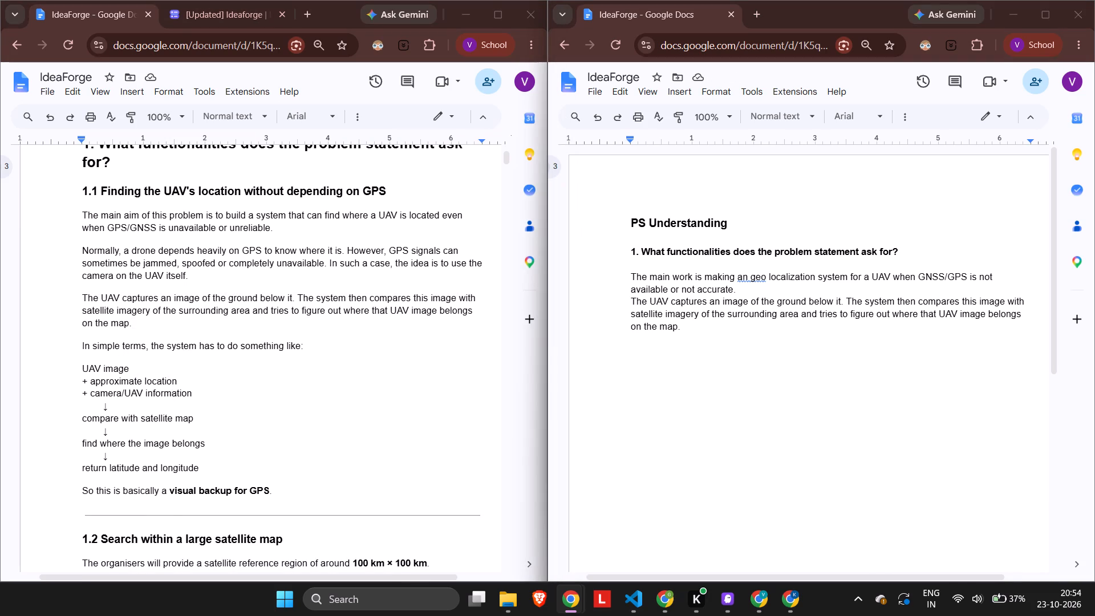
left_click(663, 341)
type("The sts")
key("BackSpace")
key("BackSpace")
type("ystem needs")
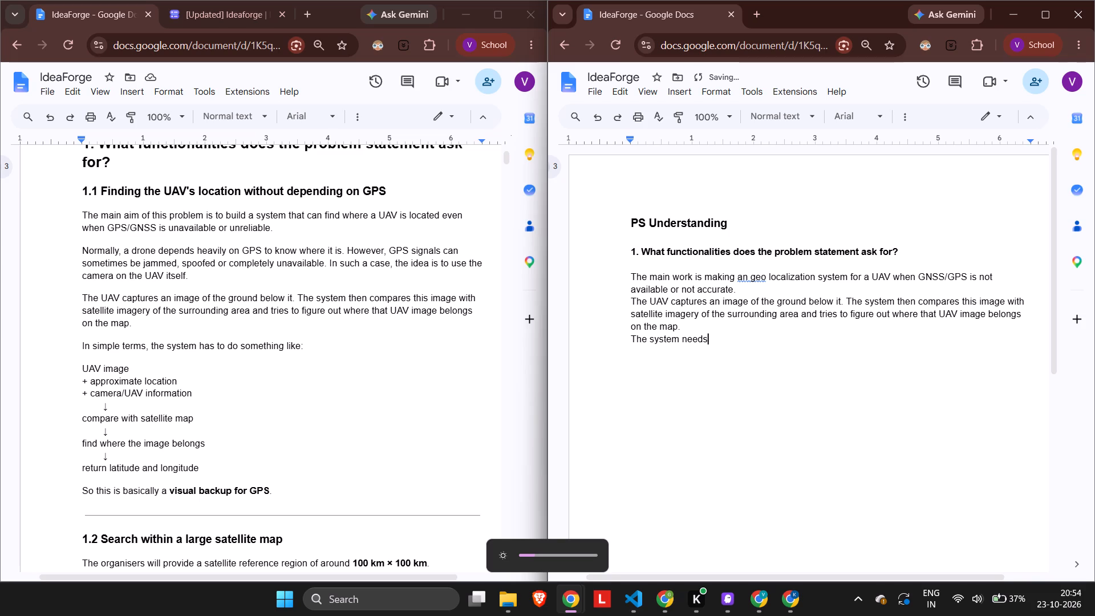
key("space")
type("to do")
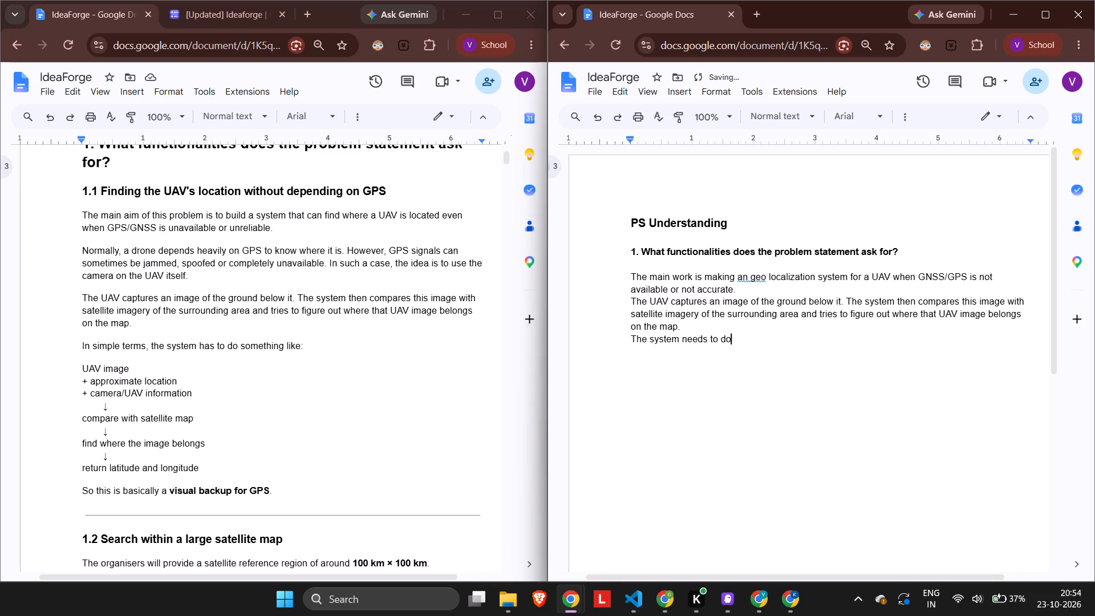
key("BackSpace")
key("BackSpace")
type("use the")
key("space")
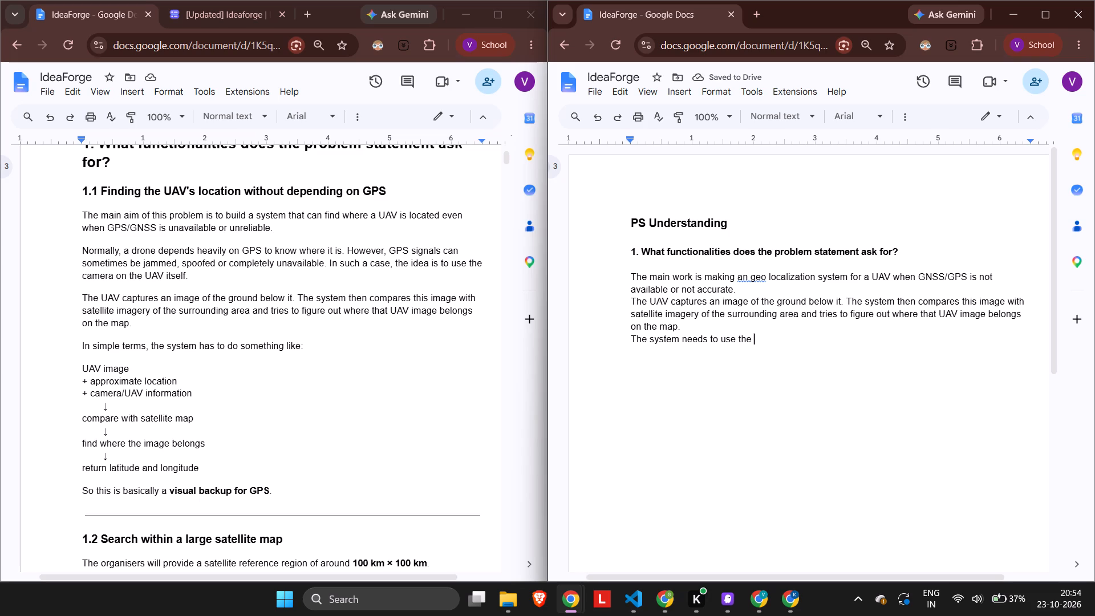
type("UAV image")
key("space")
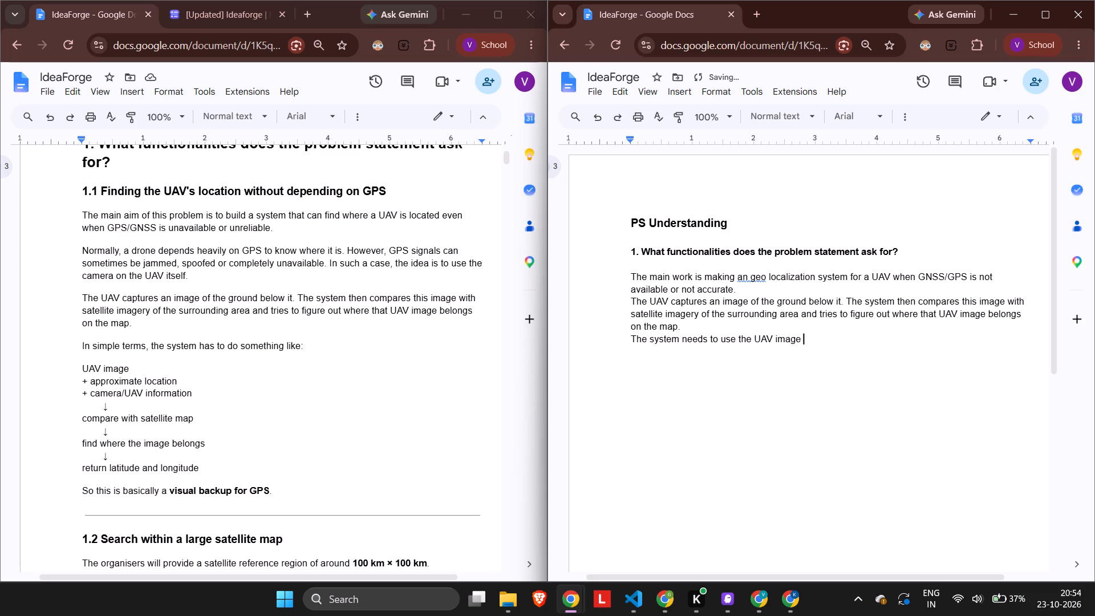
Continue the new sentence with "with approx loc. and camera info".
type("+ a")
key("BackSpace")
key("BackSpace")
key("BackSpace")
key("BackSpace")
key("space")
type("wirh appo")
key("BackSpace")
type("rox loc. and")
key("space")
type("camera info")
key("space")
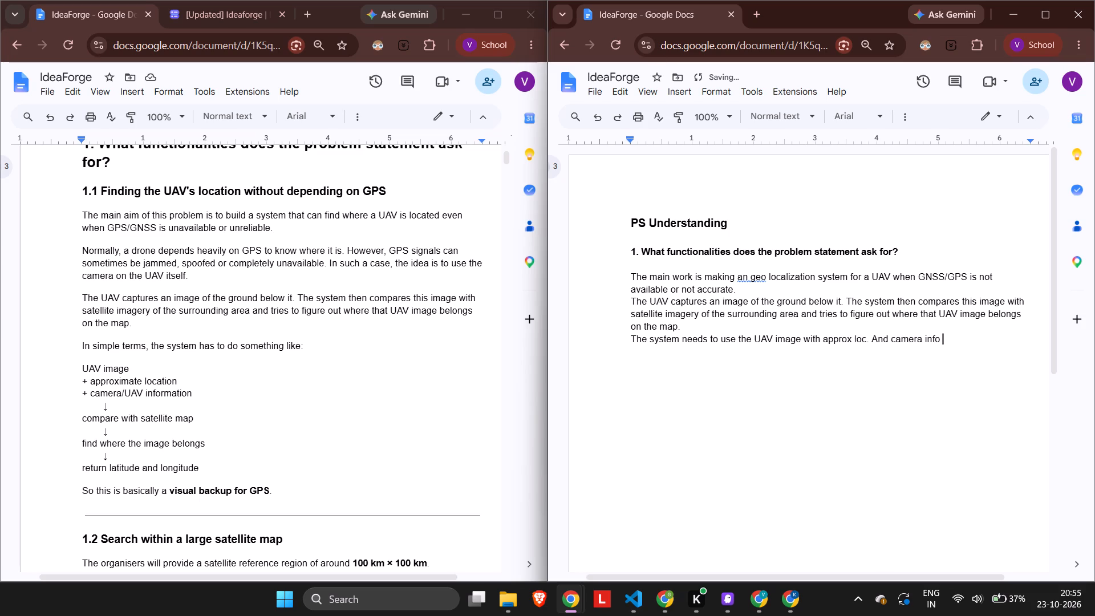
type("and")
key("space")
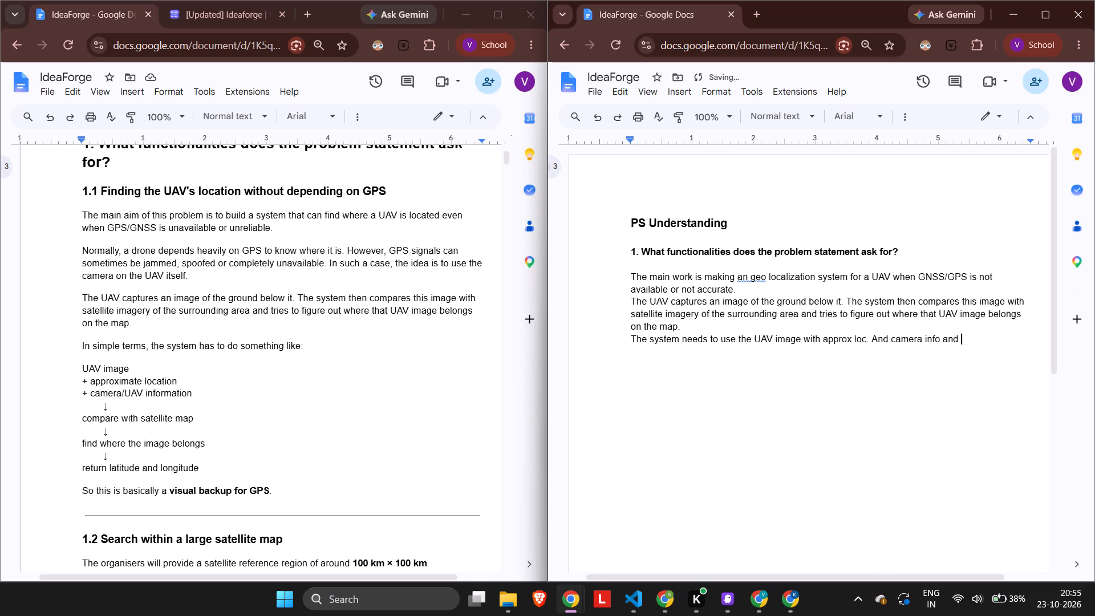
key("BackSpace")
key("BackSpace")
Clean up the new line by lowercasing "And" after "loc." and deleting the stray "an" after "camera info".
key("ctrl+Left")
key("ctrl+Left")
key("ctrl+Left")
key("ctrl+Left")
key("ctrl+Left")
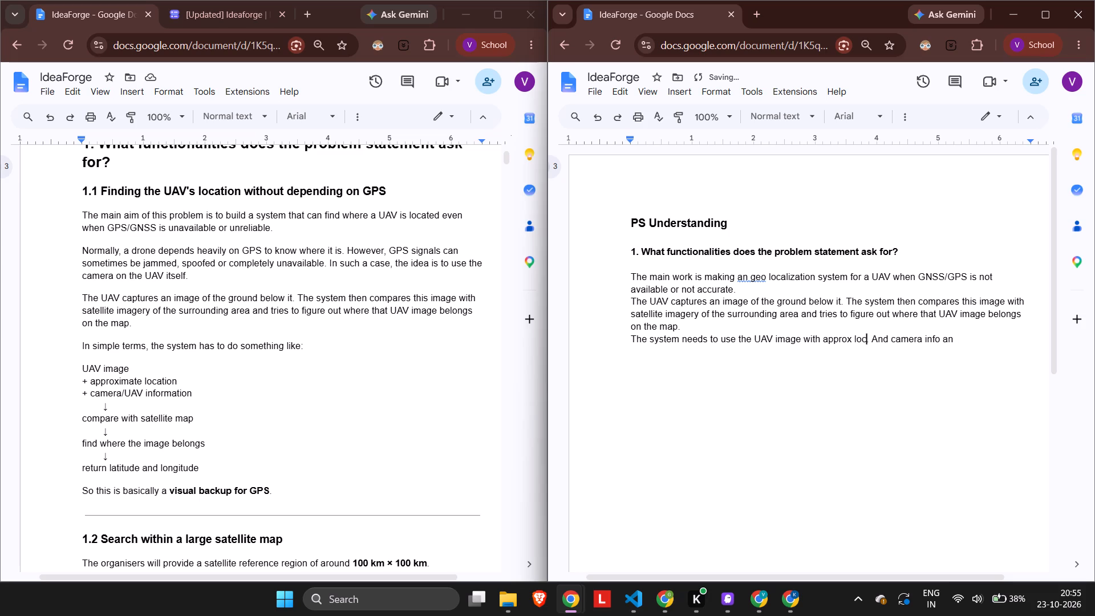
key("ctrl+Right")
key("Right")
key("BackSpace")
key("a")
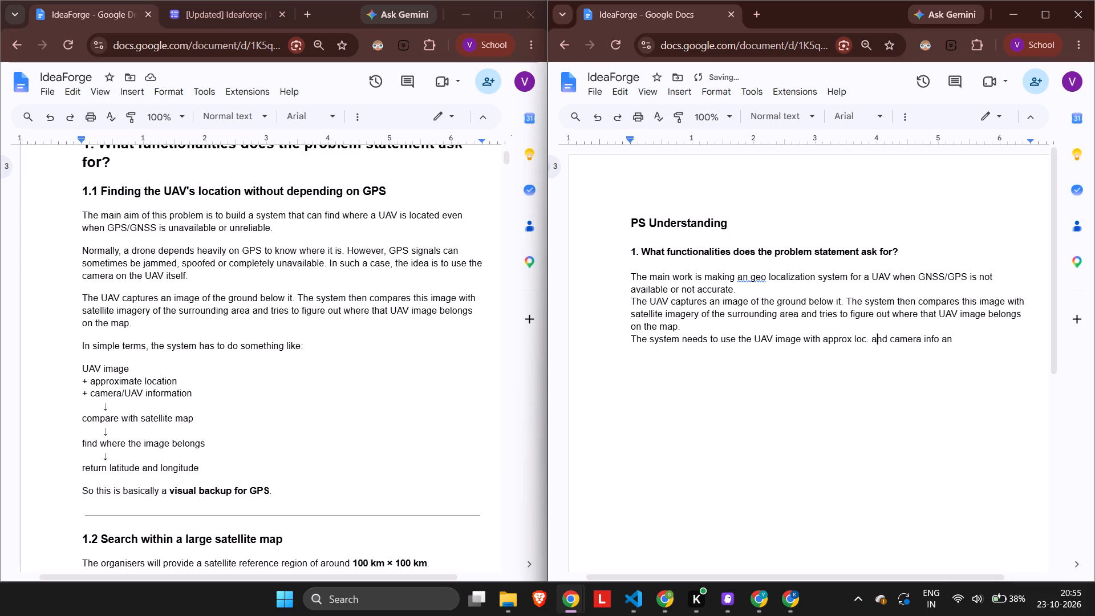
key("Down")
key("Down")
key("BackSpace")
key("BackSpace")
Continue the last PS Understanding sentence after "camera info" with "to compare with the satellite map and".
key("BackSpace")
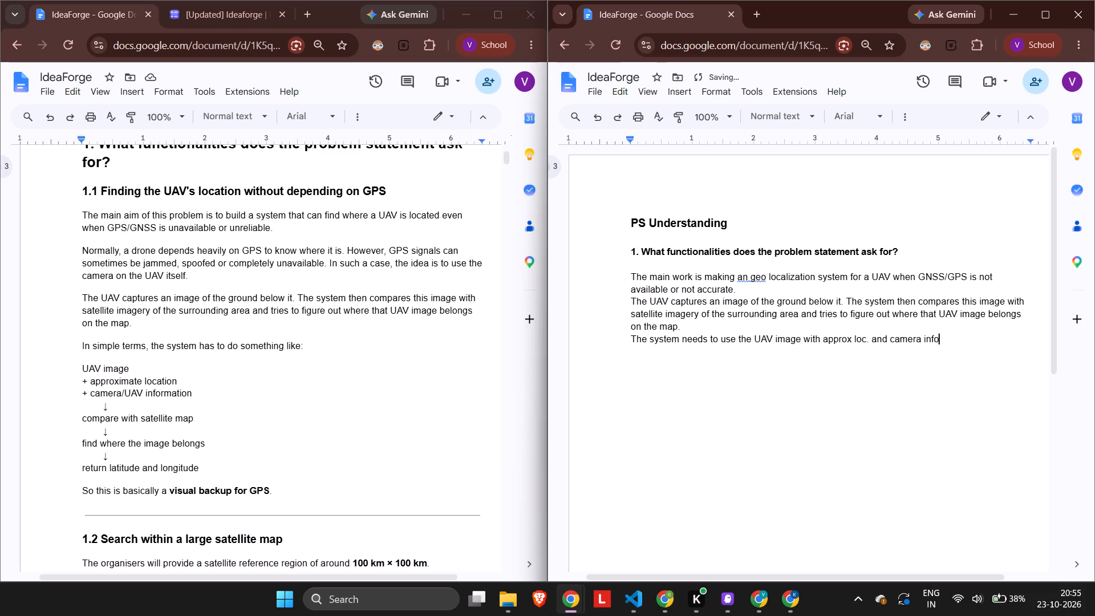
key("space")
type("to compara")
key("BackSpace")
type("e with thr")
key("space")
key("BackSpace")
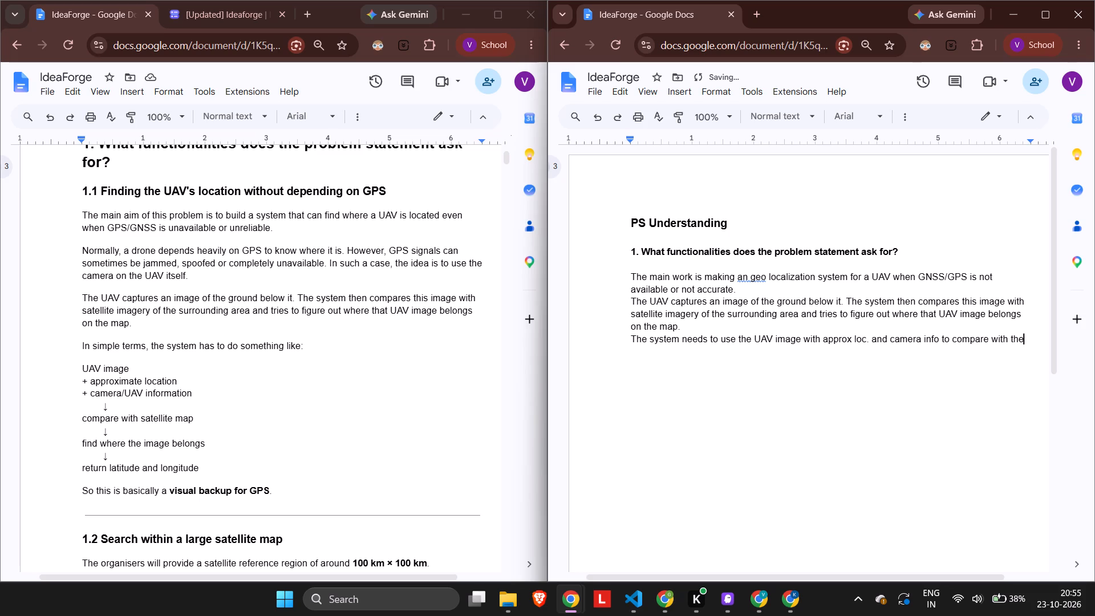
key("space")
type("satellite map and")
Finish the sentence with "fins where the image belongs and give us the latitude and longitude.".
key("space")
type("fins where the image beloongs")
key("BackSpace")
key("BackSpace")
key("BackSpace")
key("BackSpace")
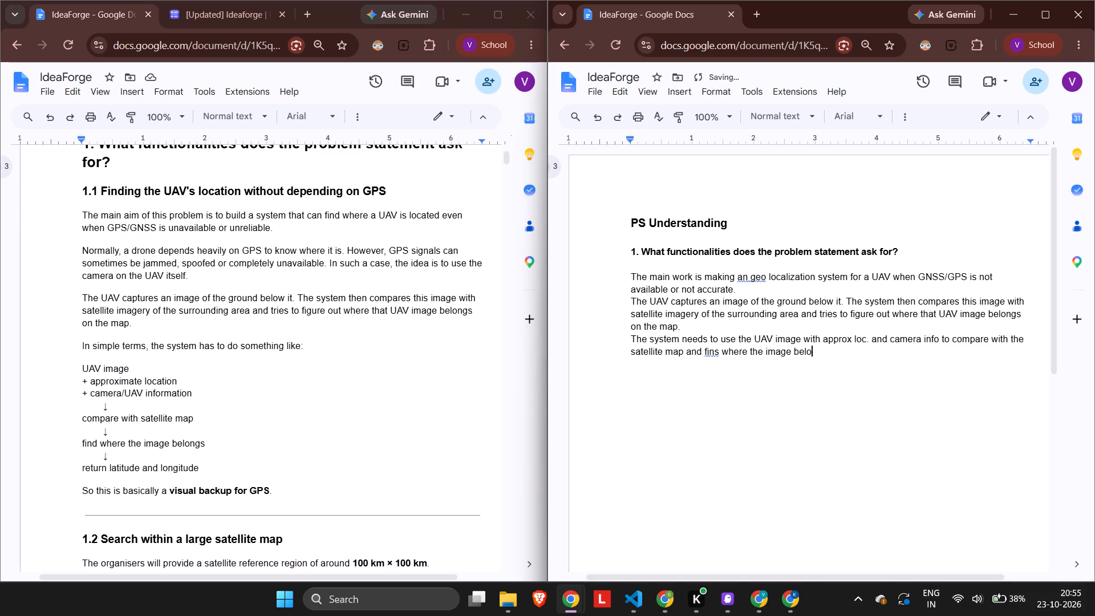
type("ngs and")
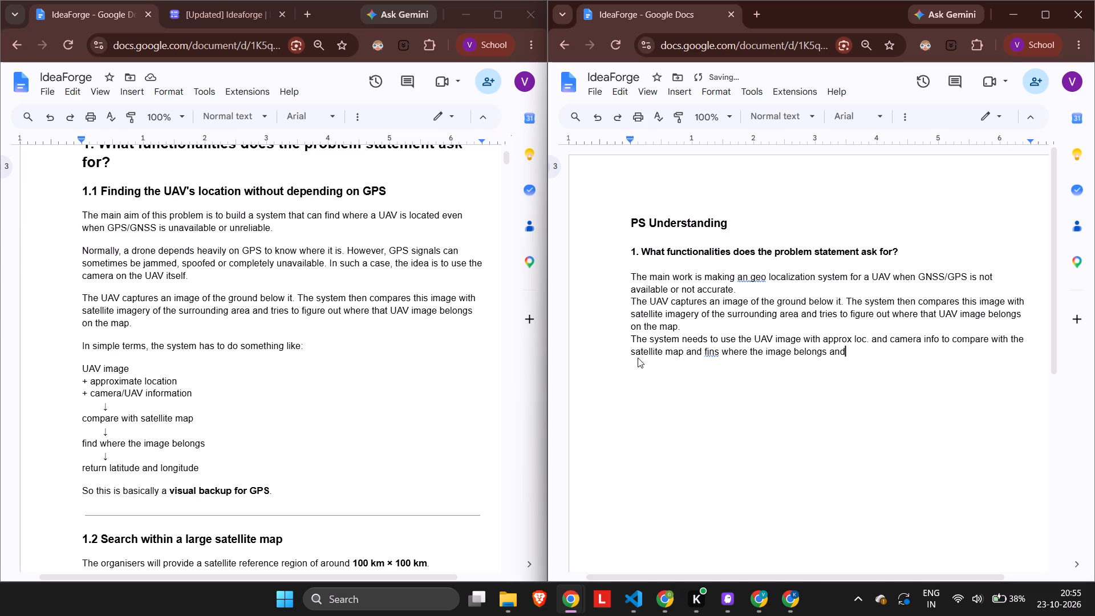
key("space")
type("give")
key("space")
type("us the lat")
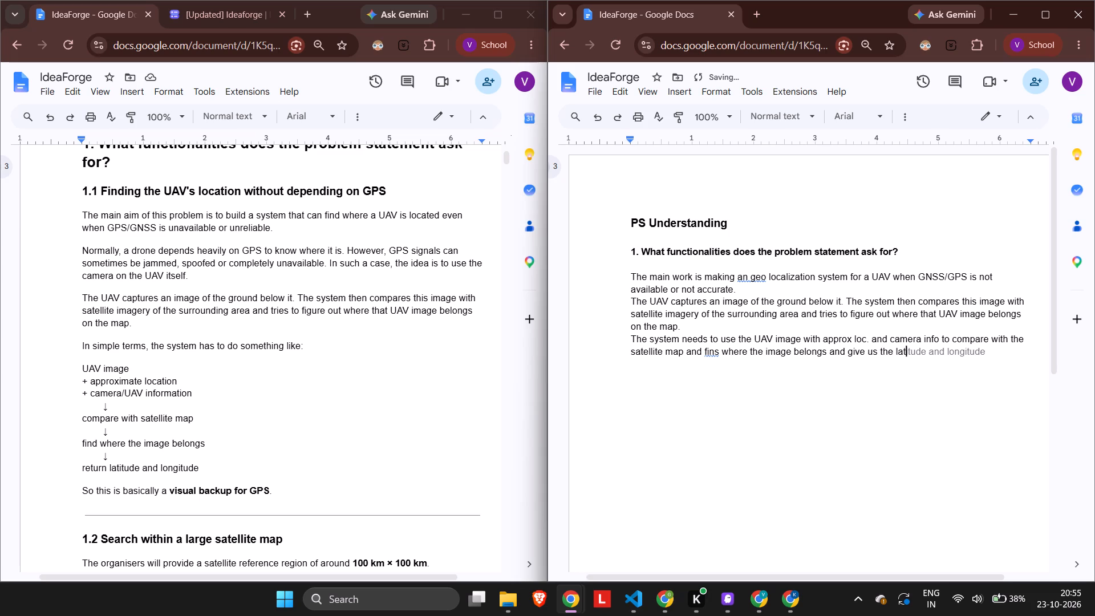
key("Tab")
key("period")
Using section 1.2 of the detailed notes as reference, start a new paragraph after a blank line with "They will give us".
key("Return")
key("Return")
scroll(218, 335, "down", 1)
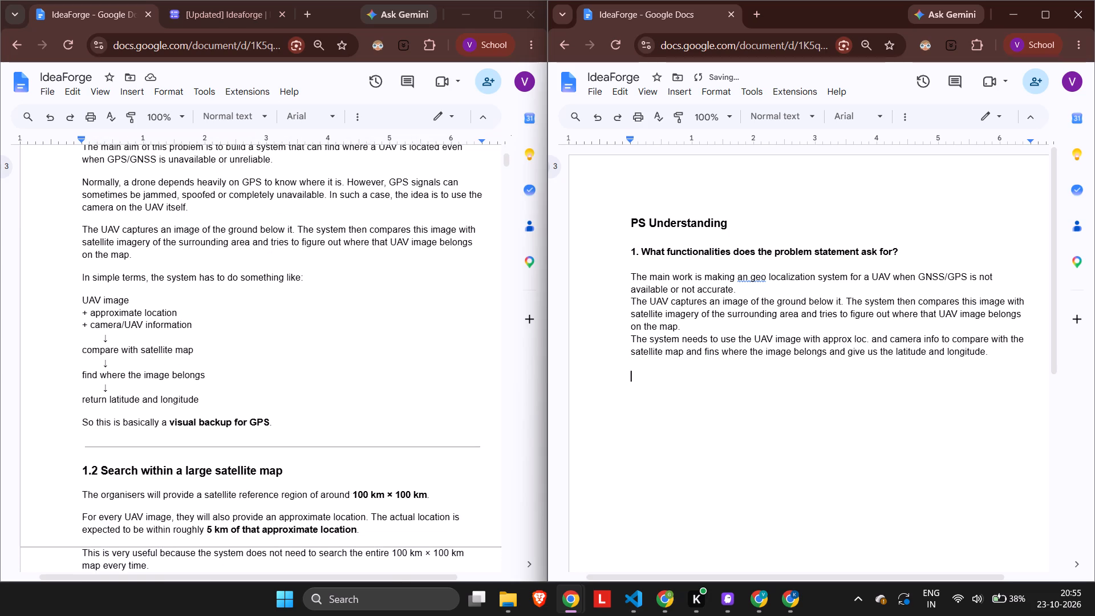
scroll(218, 335, "down", 1)
scroll(262, 382, "down", 3)
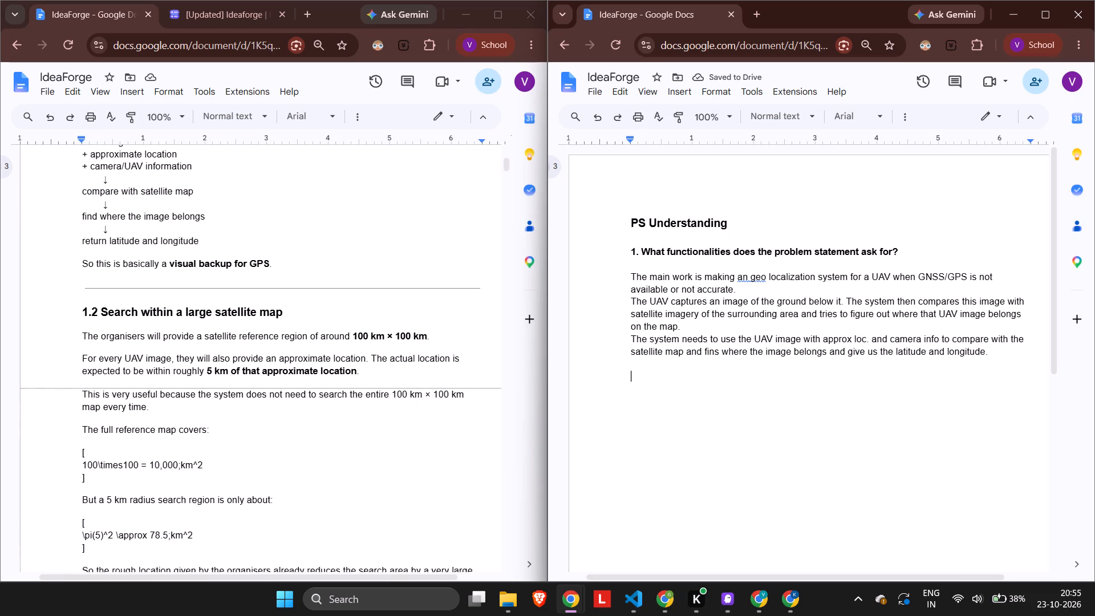
scroll(262, 382, "down", 1)
scroll(449, 330, "up", 5)
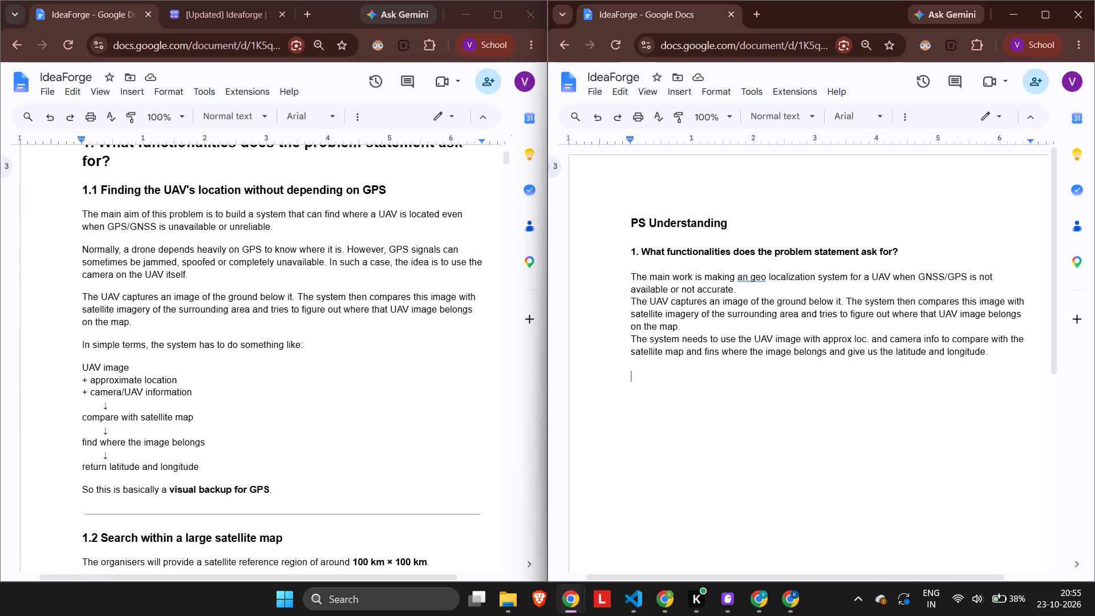
scroll(253, 315, "down", 3)
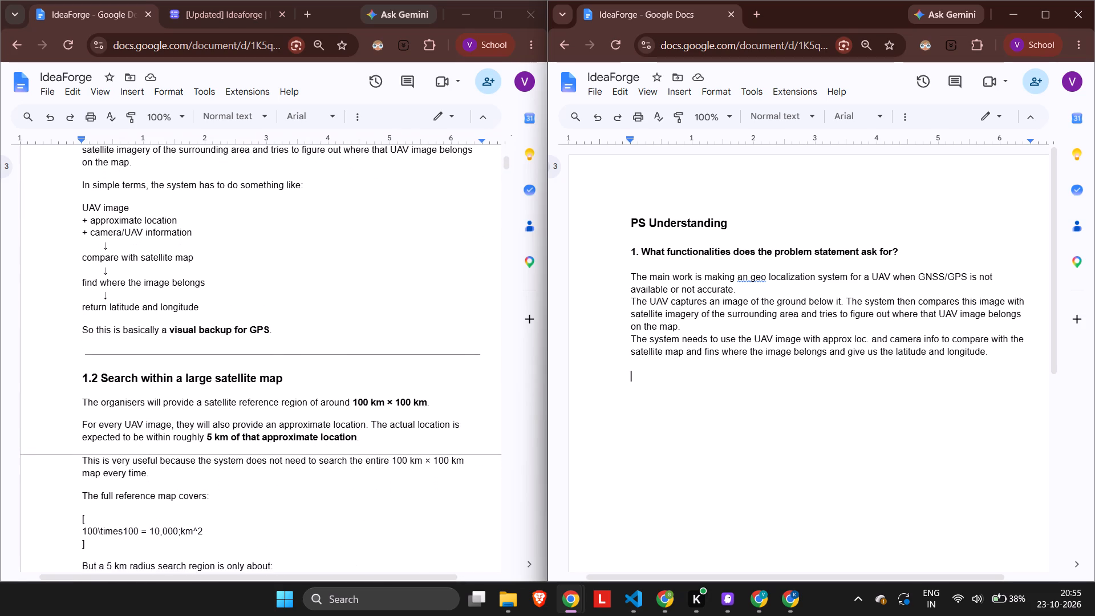
scroll(253, 315, "down", 2)
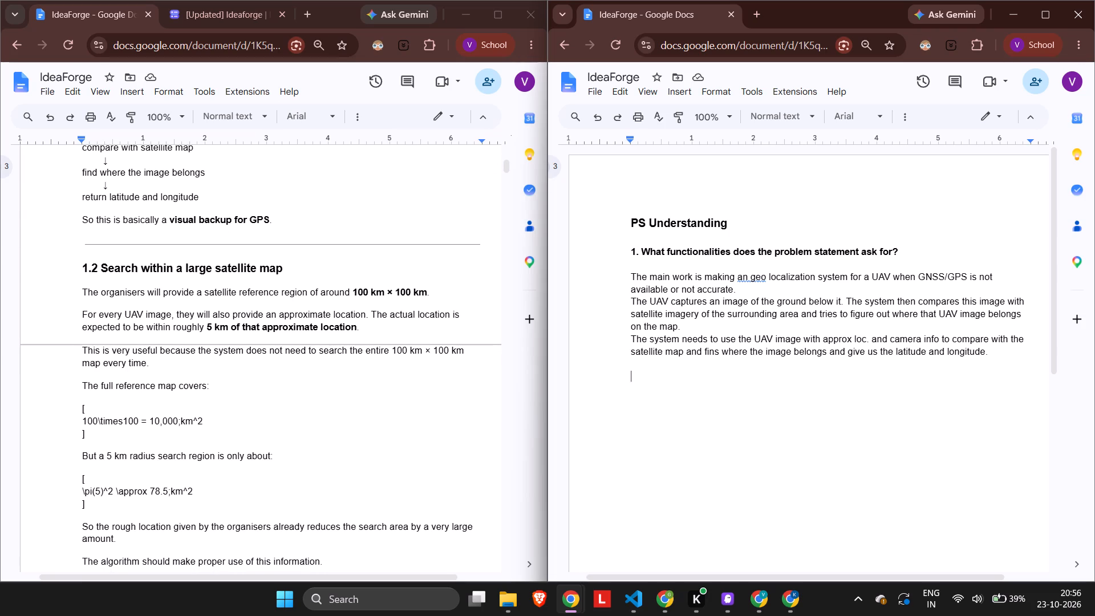
type("The")
key("space")
key("BackSpace")
type("yw")
key("BackSpace")
key("space")
type("willg")
key("BackSpace")
key("space")
type("give us")
key("space")
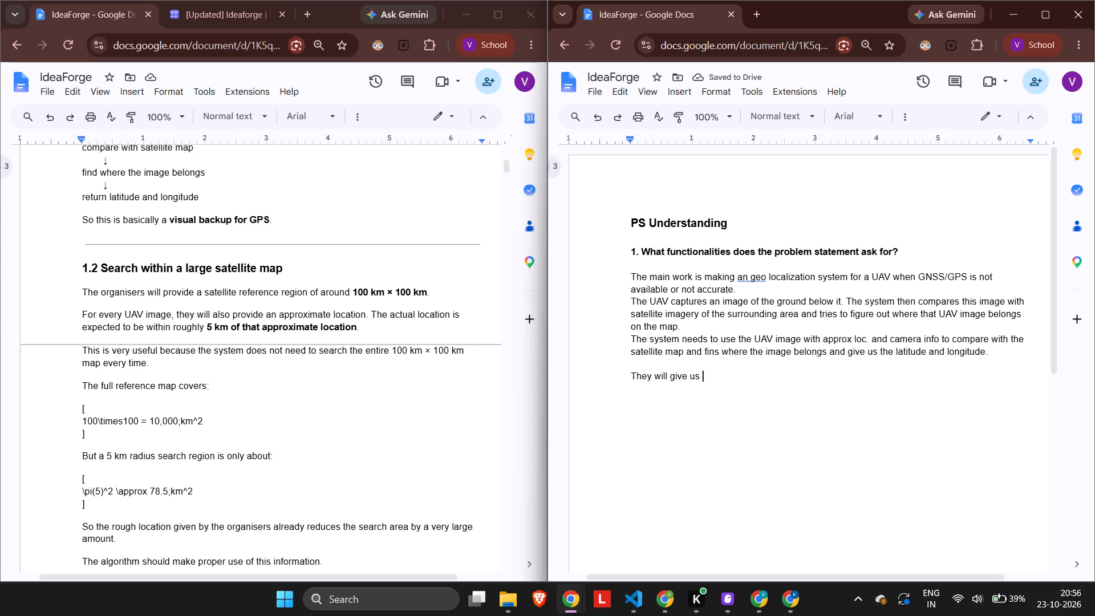
Copy "a satellite reference region of around 100 km × 100 km." from section 1.2 and paste it after "They will give us".
left_click_drag(197, 293, 323, 294)
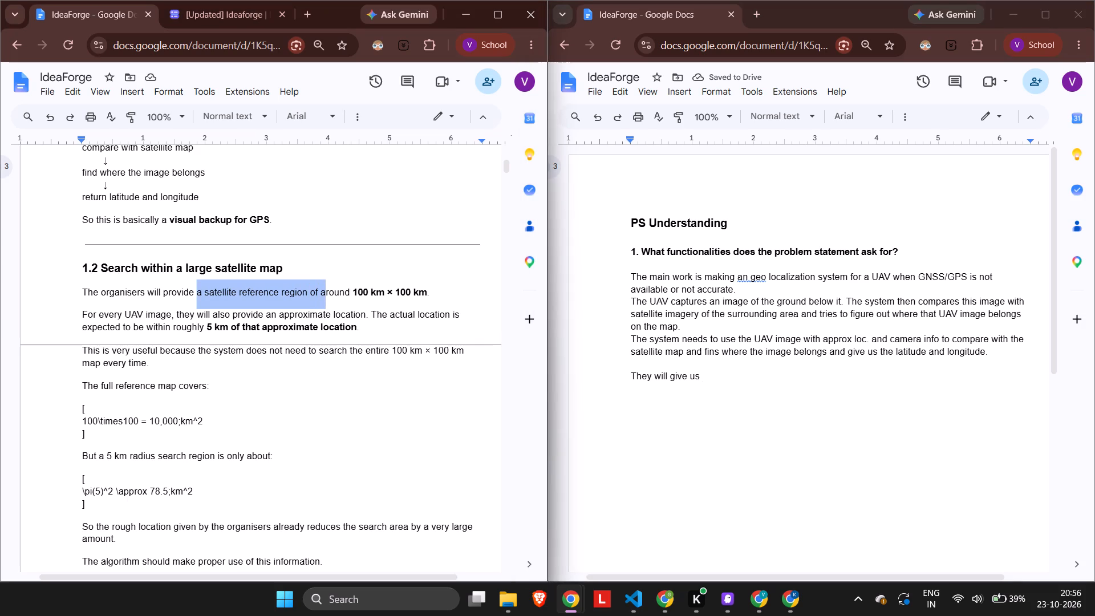
left_click_drag(323, 294, 431, 293)
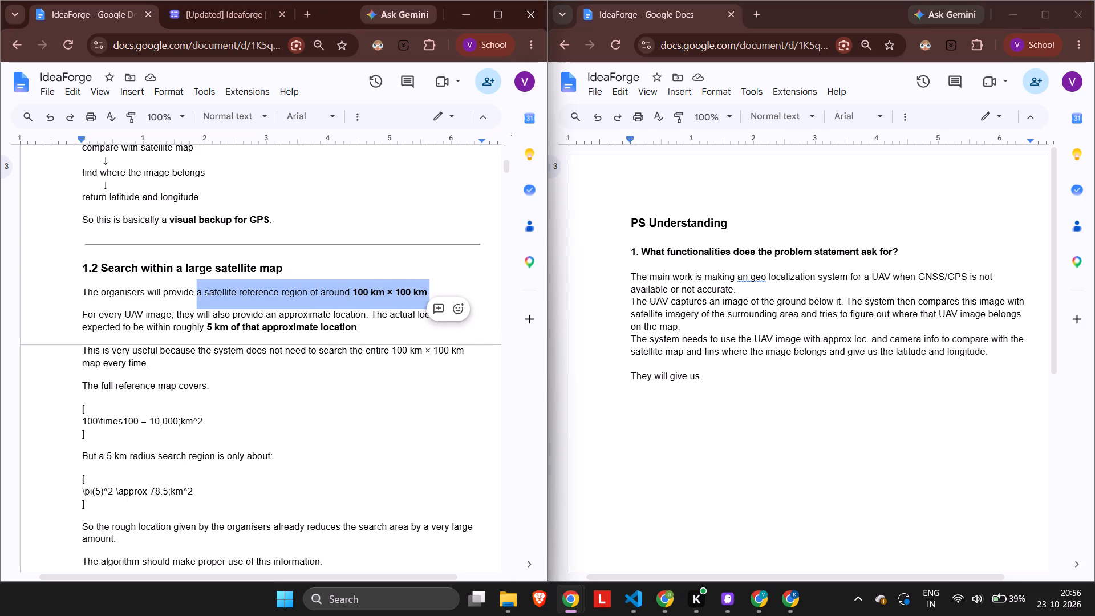
key("ctrl+c")
left_click(710, 372)
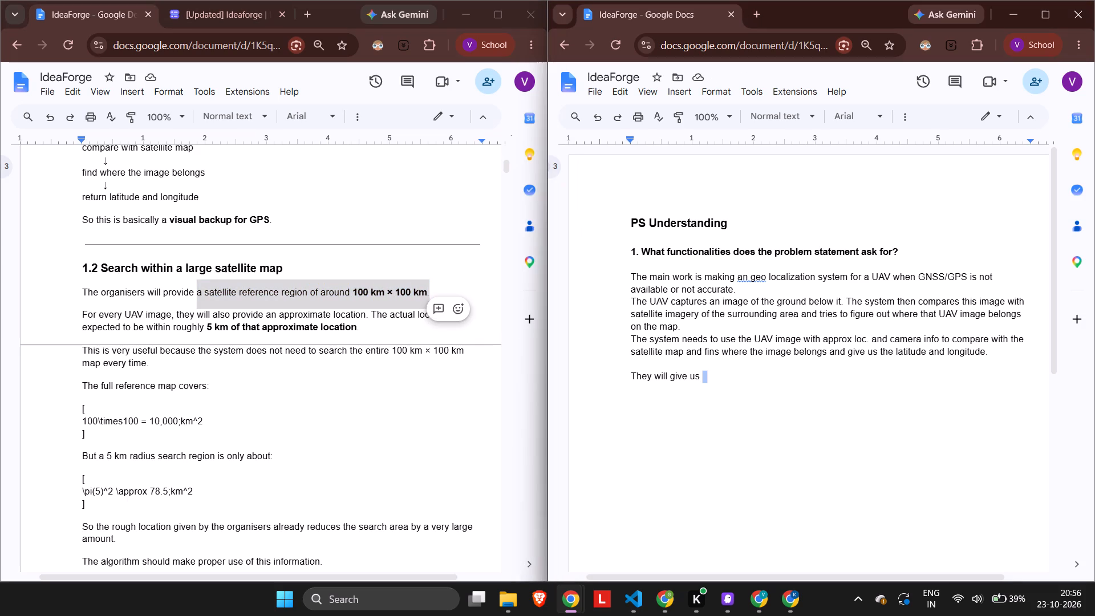
left_click(710, 372)
key("ctrl+v")
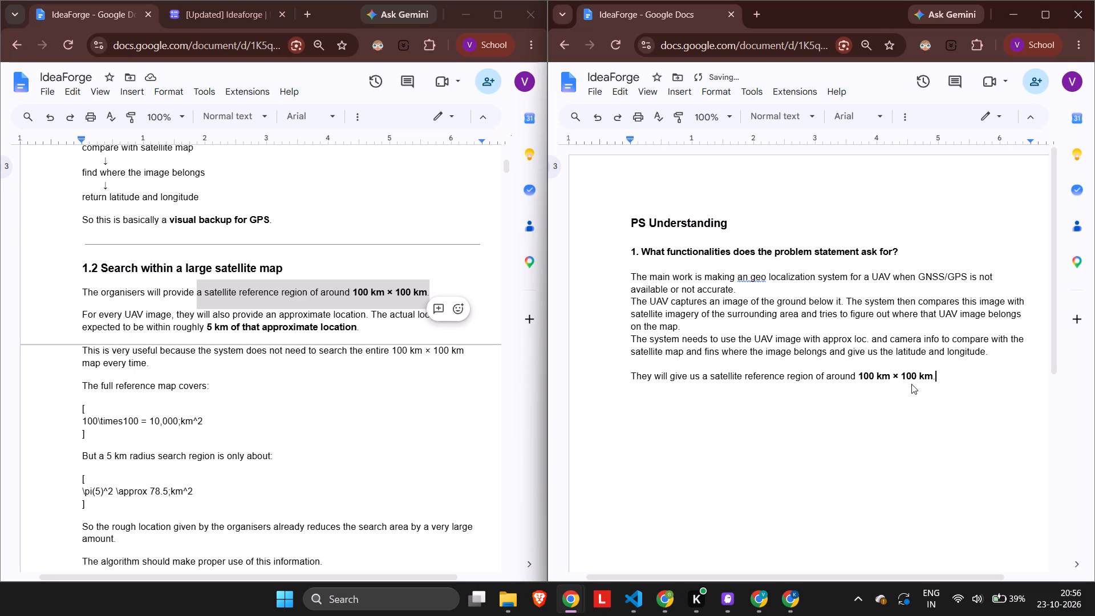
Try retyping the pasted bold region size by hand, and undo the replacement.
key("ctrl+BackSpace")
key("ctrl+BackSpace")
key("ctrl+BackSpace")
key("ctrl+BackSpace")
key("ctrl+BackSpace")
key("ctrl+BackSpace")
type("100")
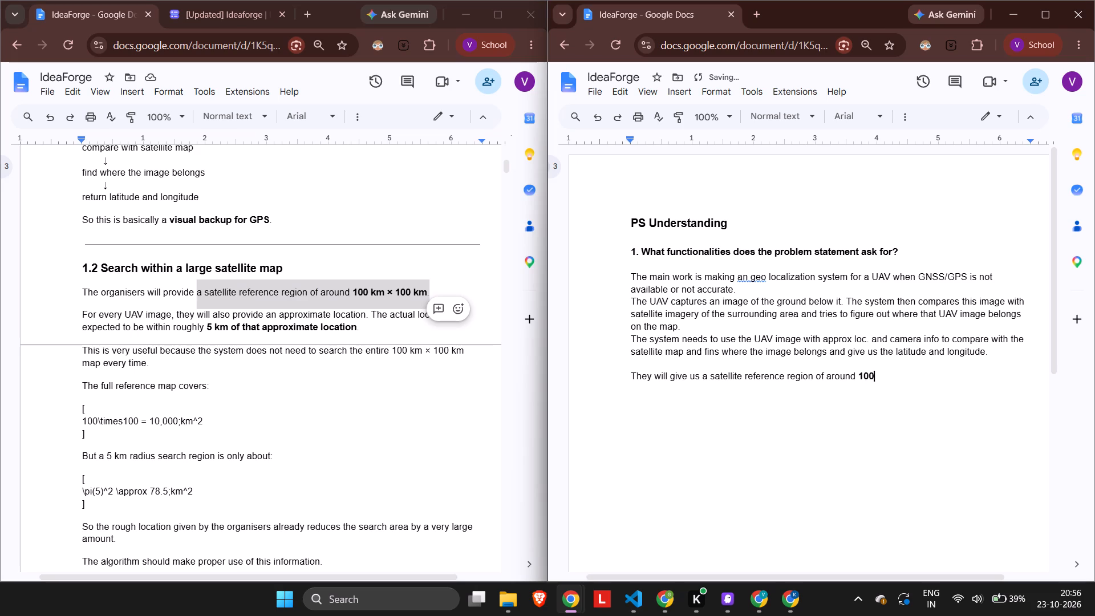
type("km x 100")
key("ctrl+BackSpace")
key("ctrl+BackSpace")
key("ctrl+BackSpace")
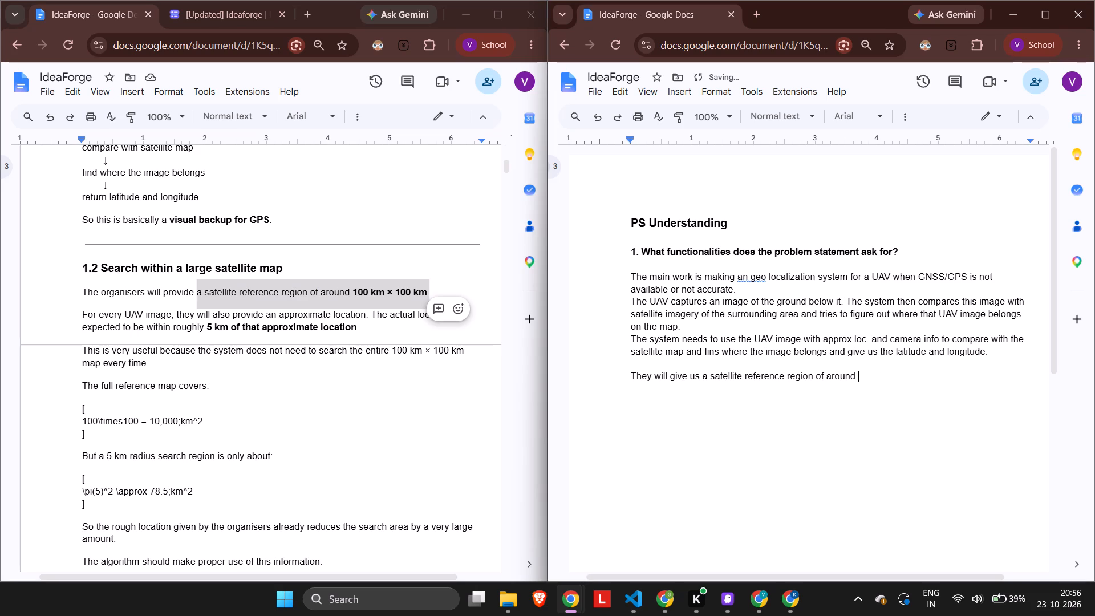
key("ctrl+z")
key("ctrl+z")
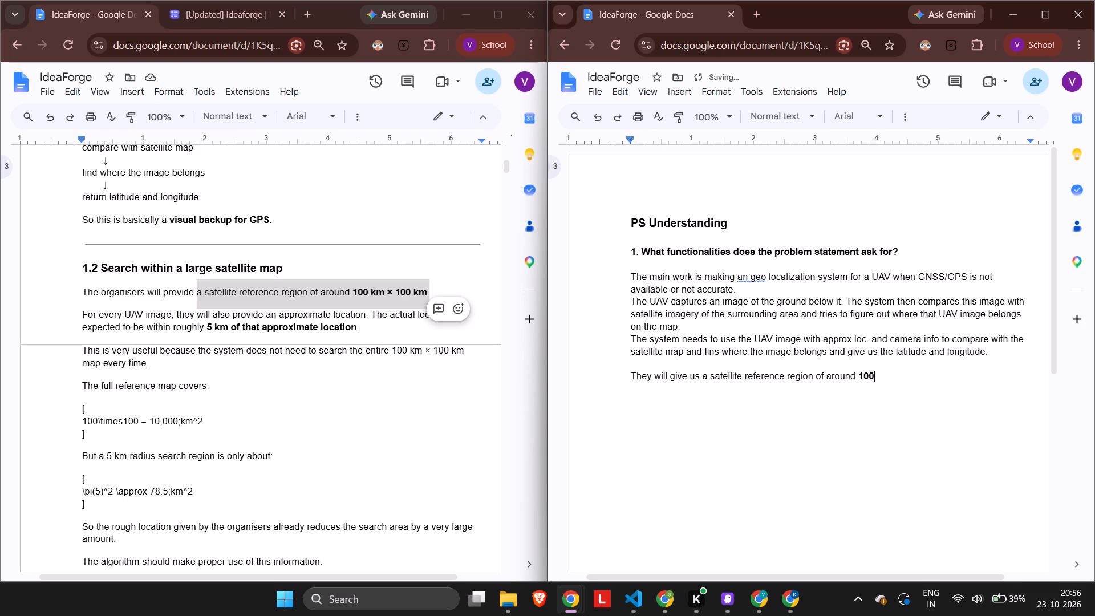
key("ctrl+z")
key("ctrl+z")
Remove the bold formatting from "100 km × 100 km." in the new PS Understanding paragraph.
key("ctrl+shift+Left")
key("ctrl+shift+Left")
key("ctrl+shift+Left")
key("ctrl+shift+Left")
key("ctrl+shift+Left")
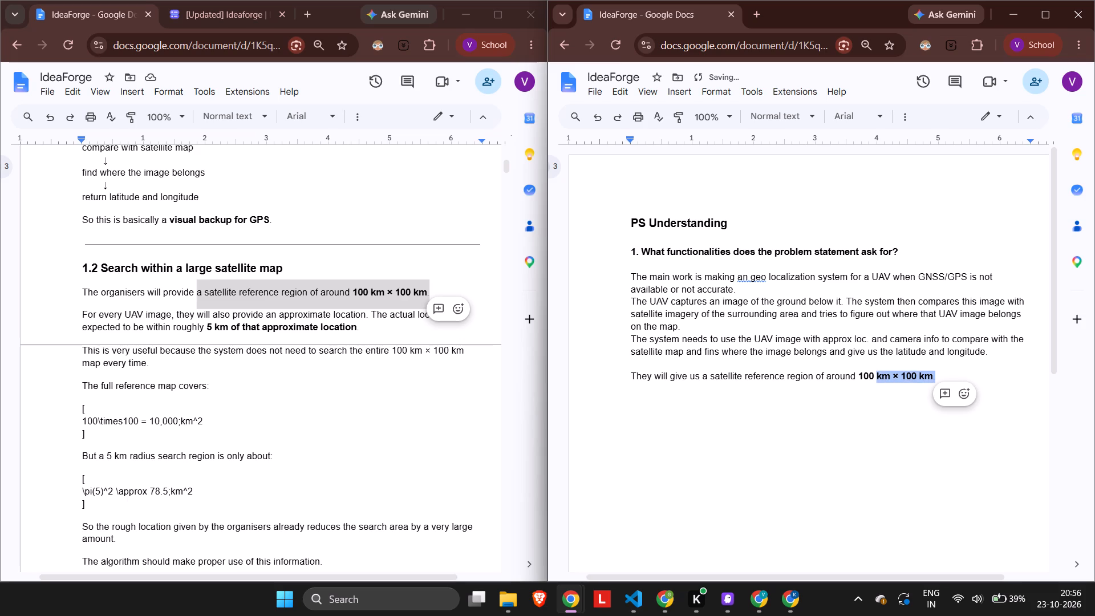
key("ctrl+shift+Left")
key("ctrl+b")
key("ctrl+b")
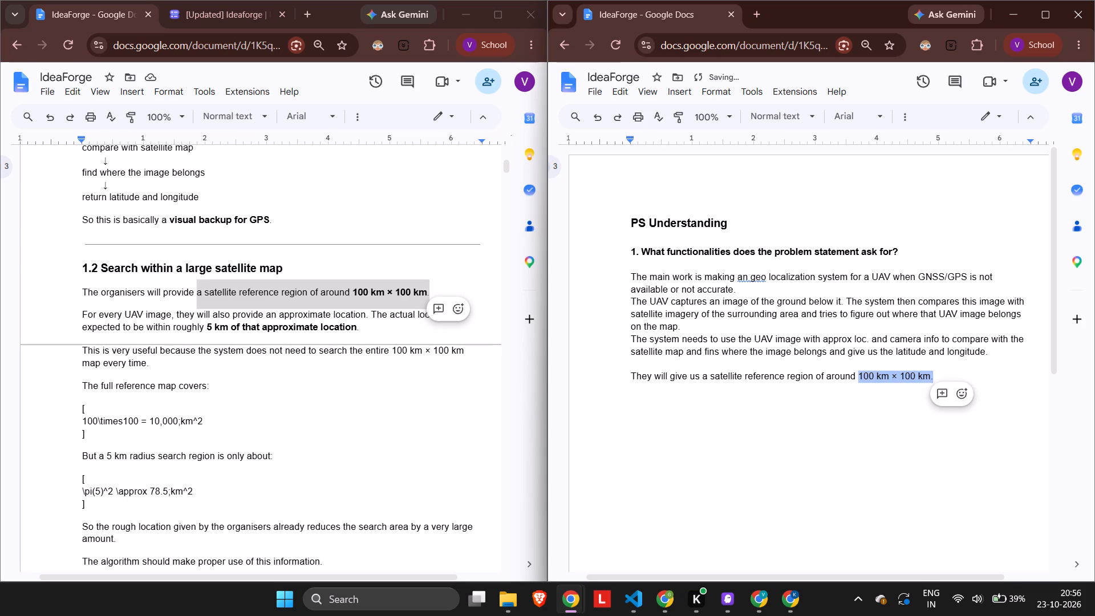
Replace the "×" between the two 100 km values with a plain letter "x" and return to the line's end.
left_click(901, 368)
left_click(885, 375)
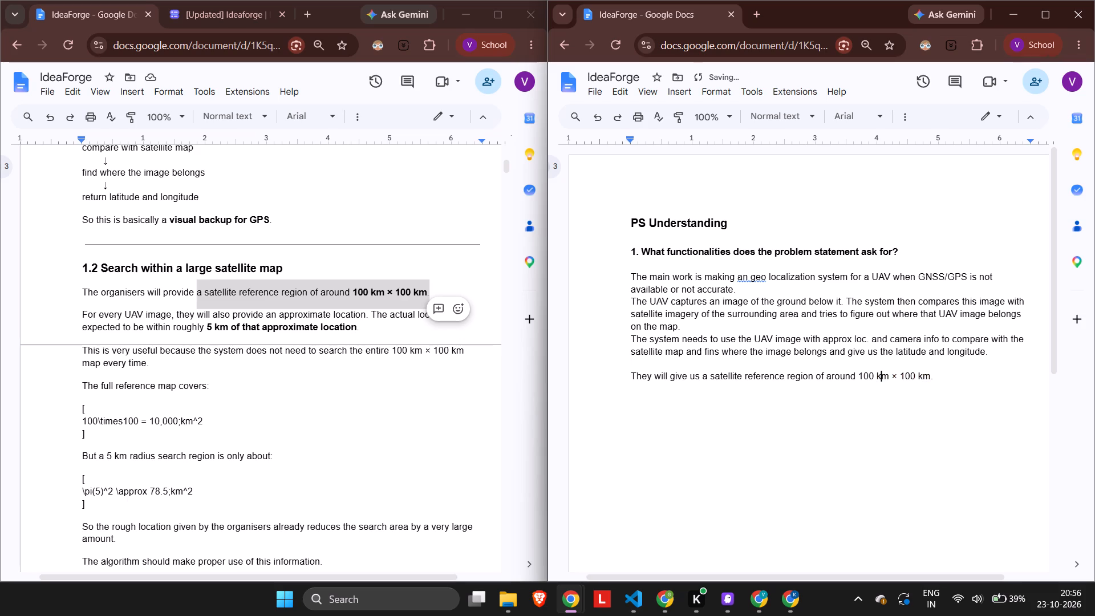
key("Right")
key("Right")
key("Right")
key("BackSpace")
key("x")
key("Right")
key("Right")
key("Right")
key("Right")
key("Right")
key("Right")
key("Right")
key("Right")
key("Right")
key("Right")
Copy section 1.2's "For every UAV image" paragraph, through "5 km of that approximate location.", onto a new line below the 100 km sentence.
left_click(183, 322)
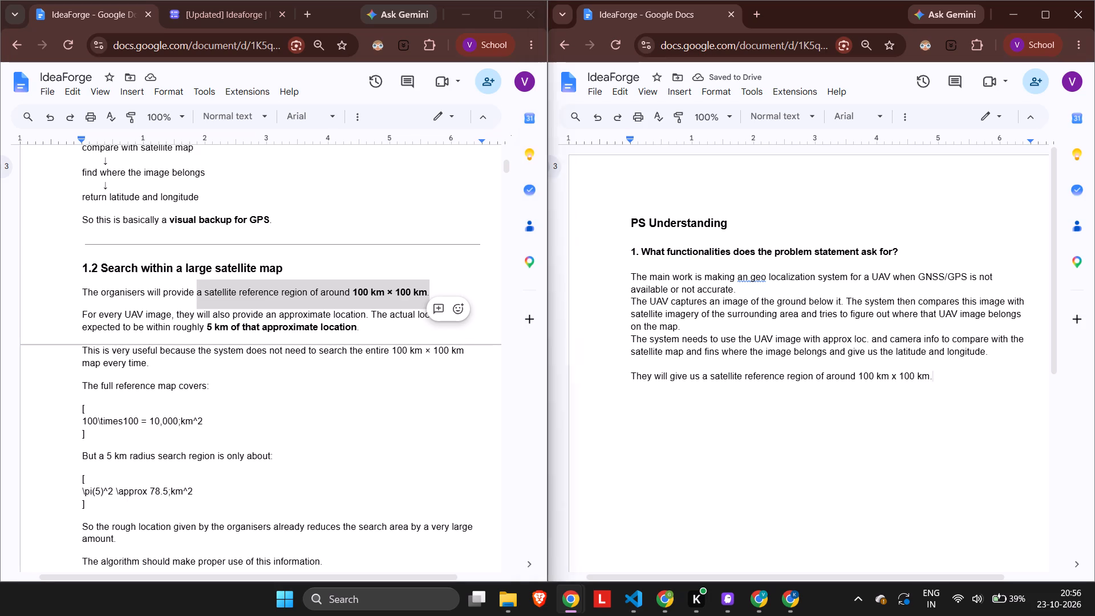
scroll(183, 322, "down", 1)
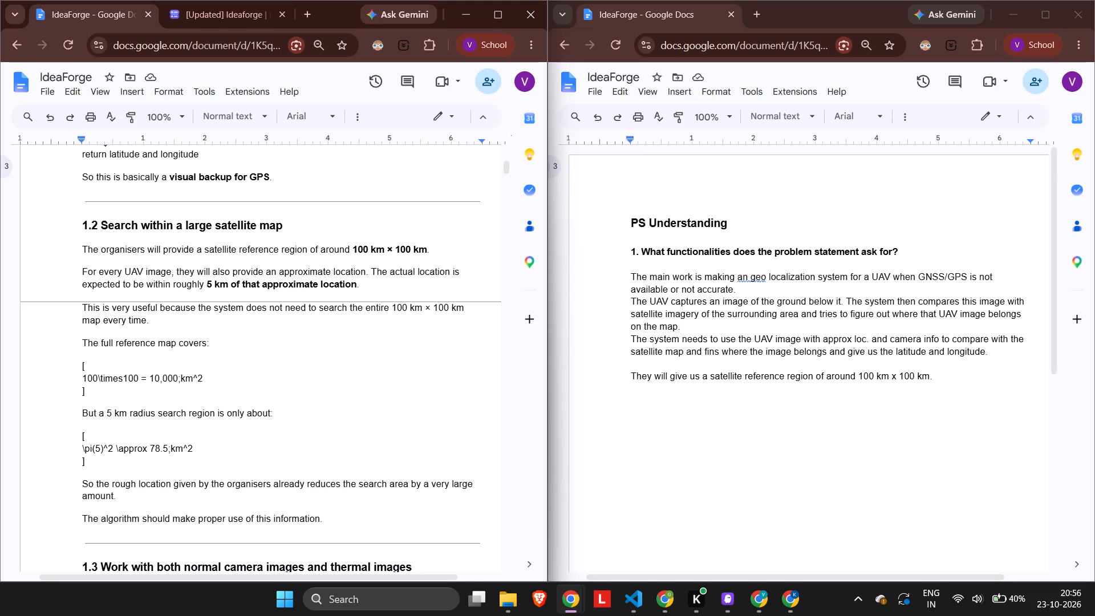
left_click(369, 285)
left_click_drag(369, 285, 79, 273)
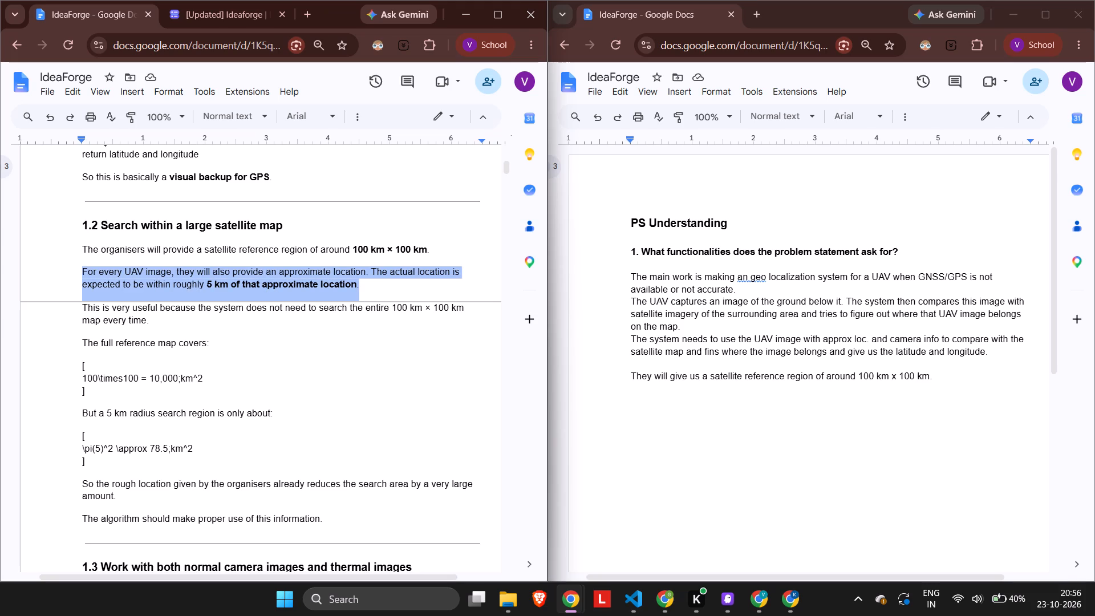
key("ctrl+c")
left_click(949, 382)
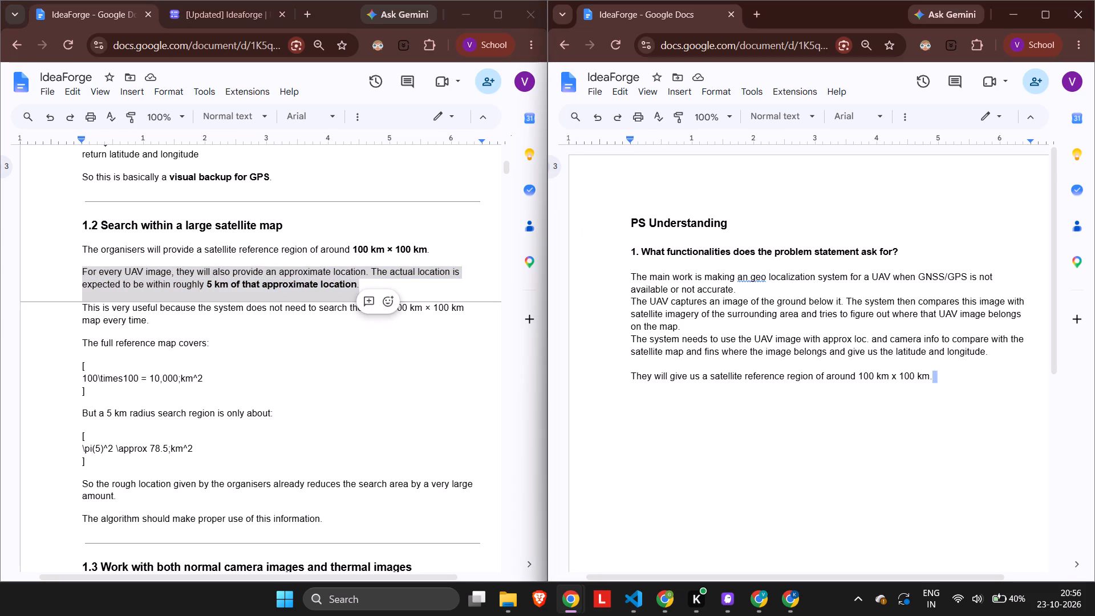
left_click(949, 382)
key("shift+Return")
key("ctrl+v")
Remove the bold formatting from "5 km of that approximate location." in the pasted text.
left_click_drag(912, 404, 756, 404)
key("ctrl+b")
key("ctrl+b")
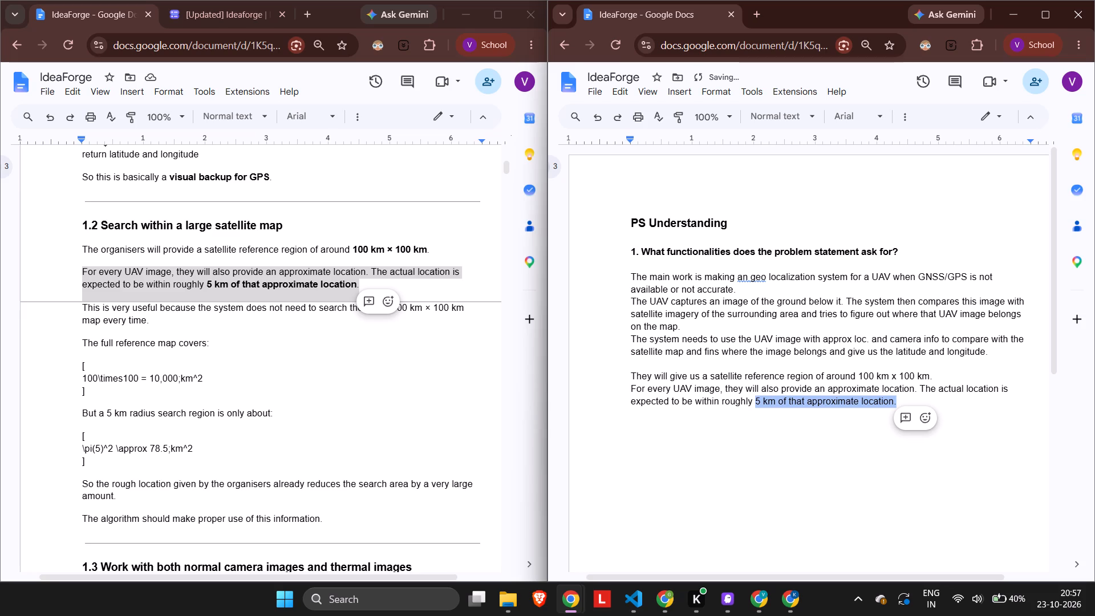
double_click(756, 404)
left_click(920, 391)
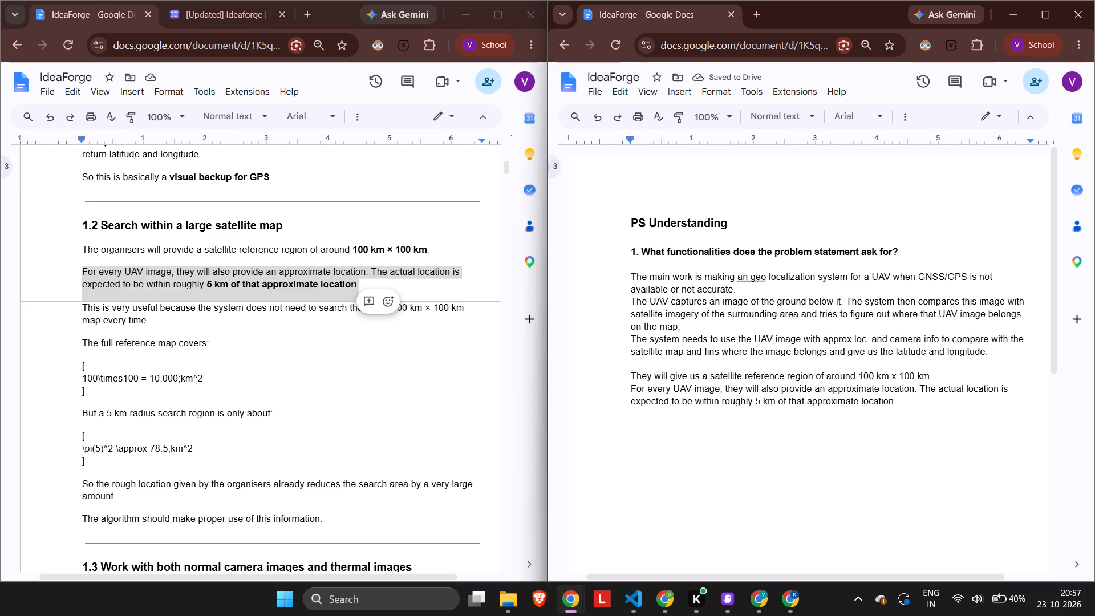
Start a new line, separated by a blank line, below the pasted "For every UAV image" paragraph.
left_click(916, 399)
key("Down")
key("Down")
key("Return")
key("Return")
After "5 km of that approximate location.", append "This is because we dont need to search the entire 100x100 grid.".
left_click(176, 368)
left_click(194, 330)
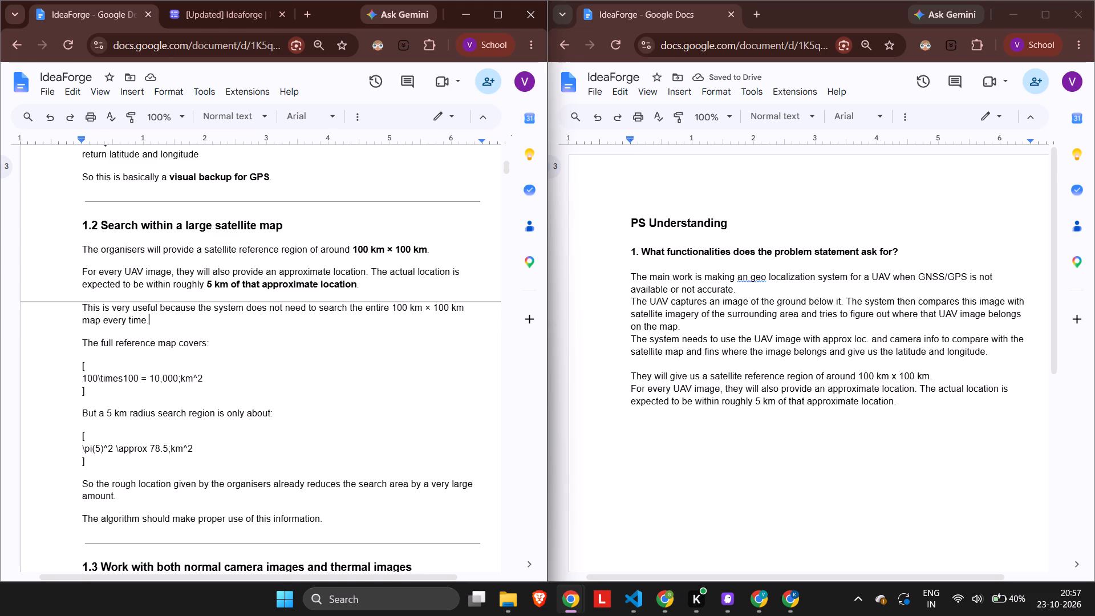
scroll(194, 330, "down", 1)
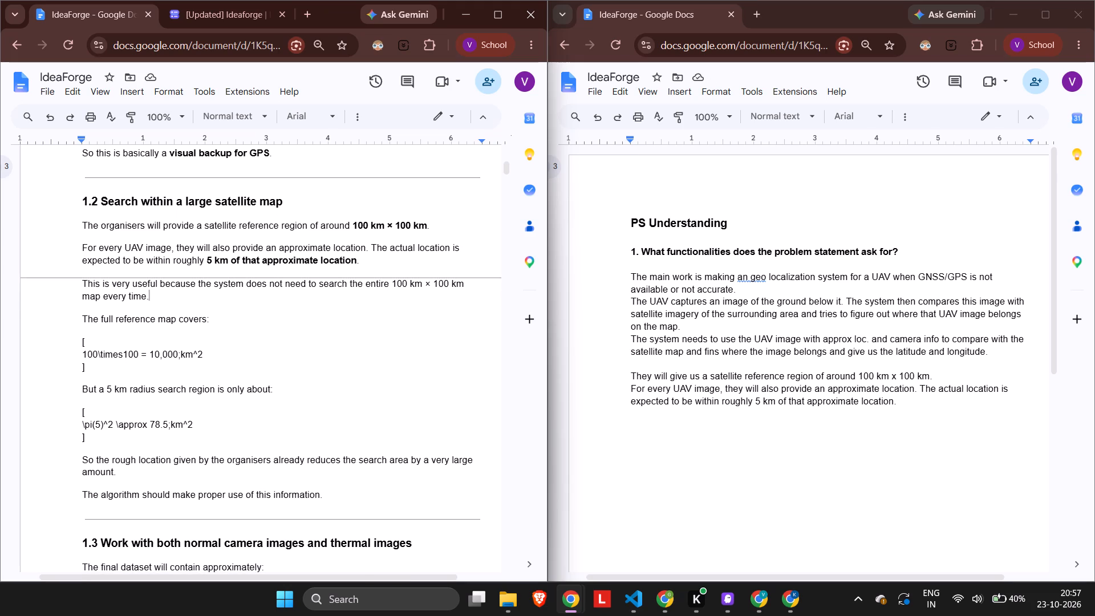
left_click(919, 403)
key("space")
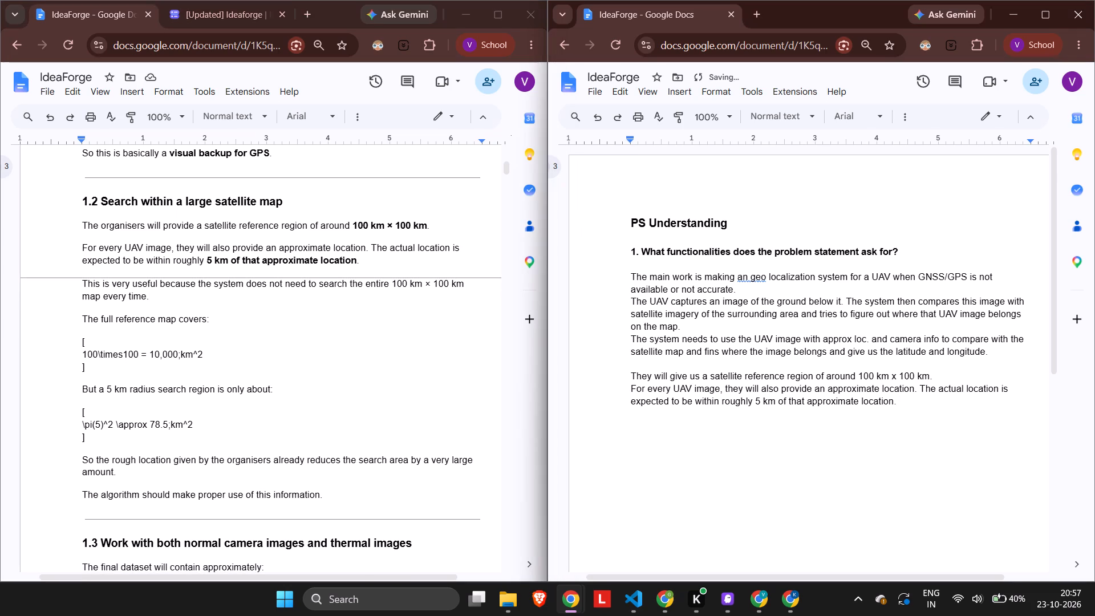
type("This is because")
key("space")
type("we dont need to search the")
key("space")
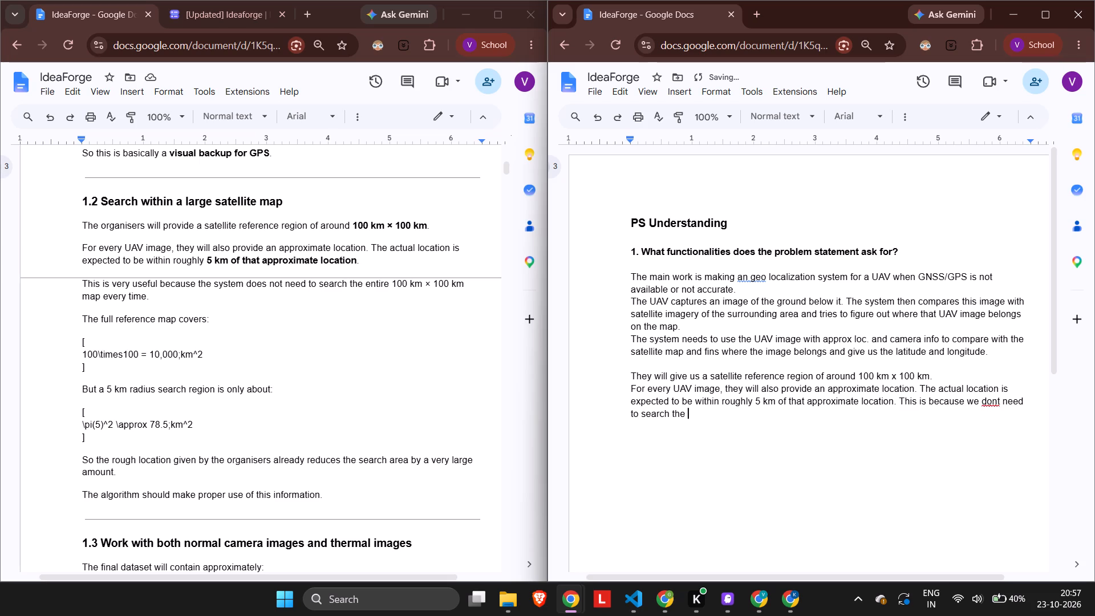
type("entire")
key("space")
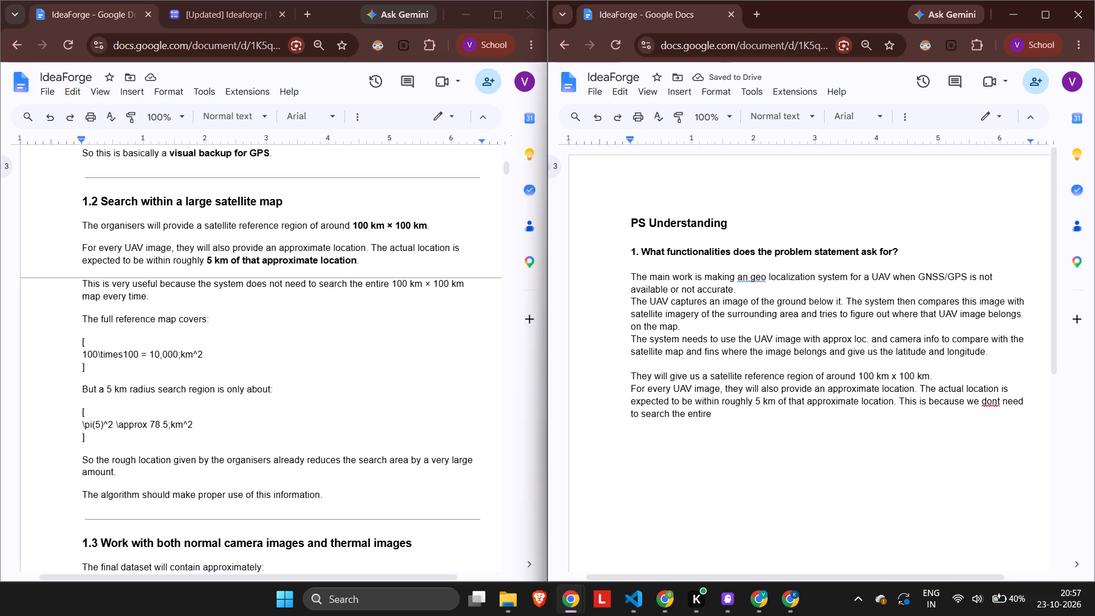
type("100x100 grid.")
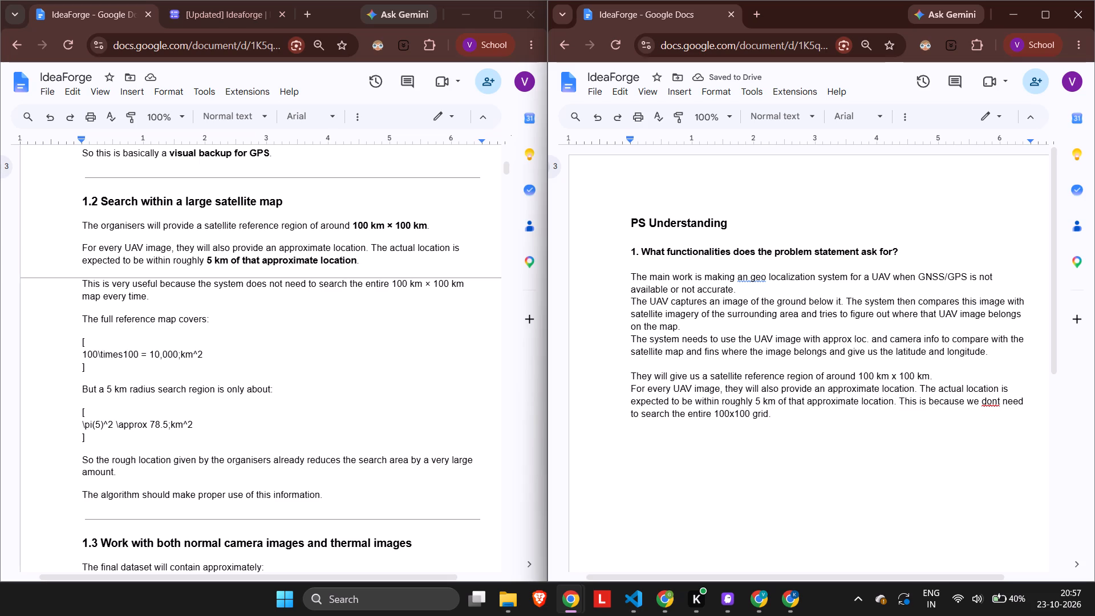
On a new line below the 100x100 grid sentence, write "The search space reduced from 10^4 km^2 to 78.5km^2".
key("shift+Return")
type("The search space reduces")
key("BackSpace")
type("d from 100")
key("BackSpace")
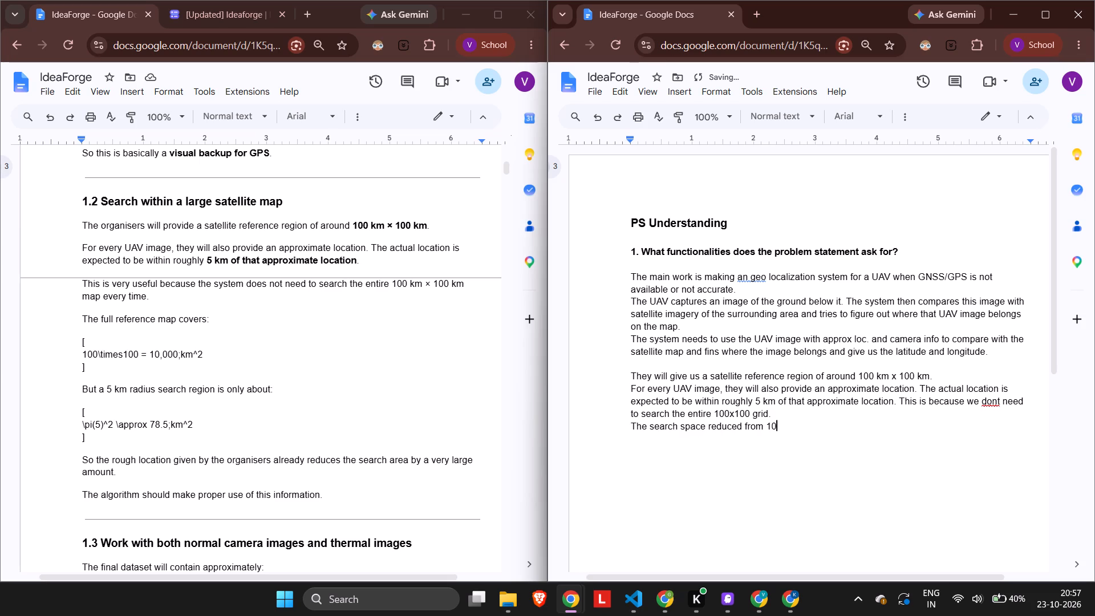
type("^4")
key("space")
type("km")
type("^2 to")
key("space")
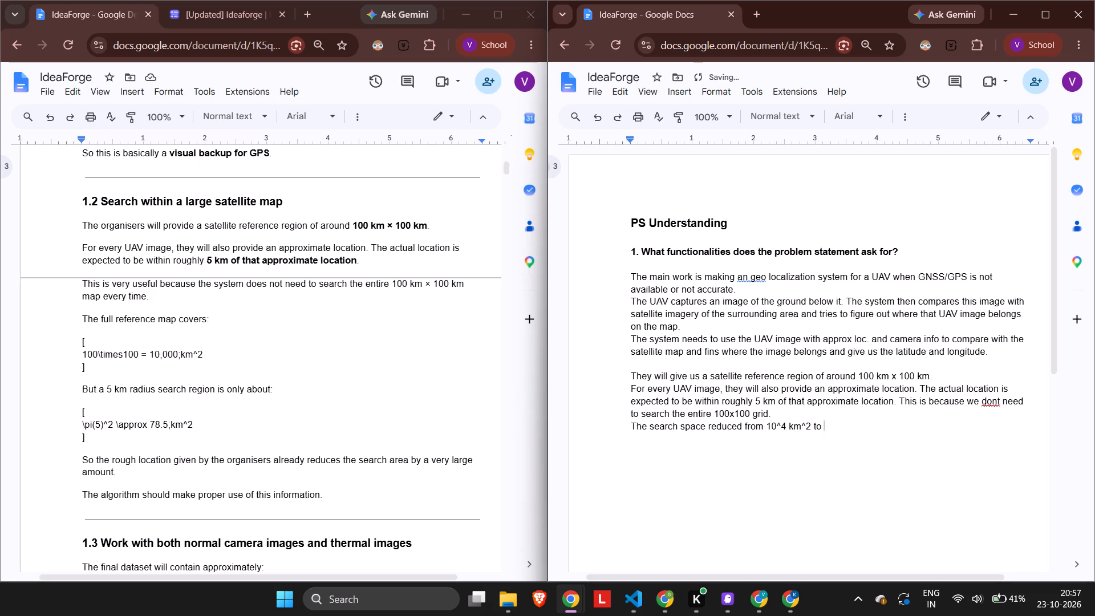
type("67.")
key("BackSpace")
key("BackSpace")
key("BackSpace")
type("78.5")
type("km")
key("shift+asciicircum")
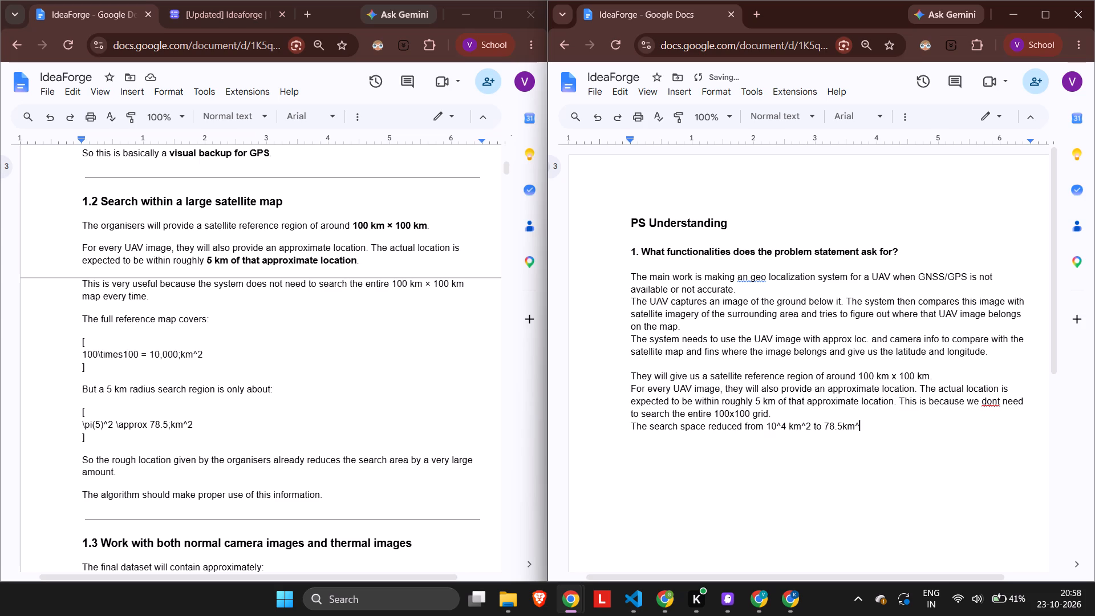
key("2")
Add the note "(area of radius of 5km)" directly after "78.5km^2" in the search space line.
type("()")
key("Left")
type("radu")
key("BackSpace")
key("BackSpace")
key("BackSpace")
key("BackSpace")
type("area od radu")
key("BackSpace")
type("ius wit")
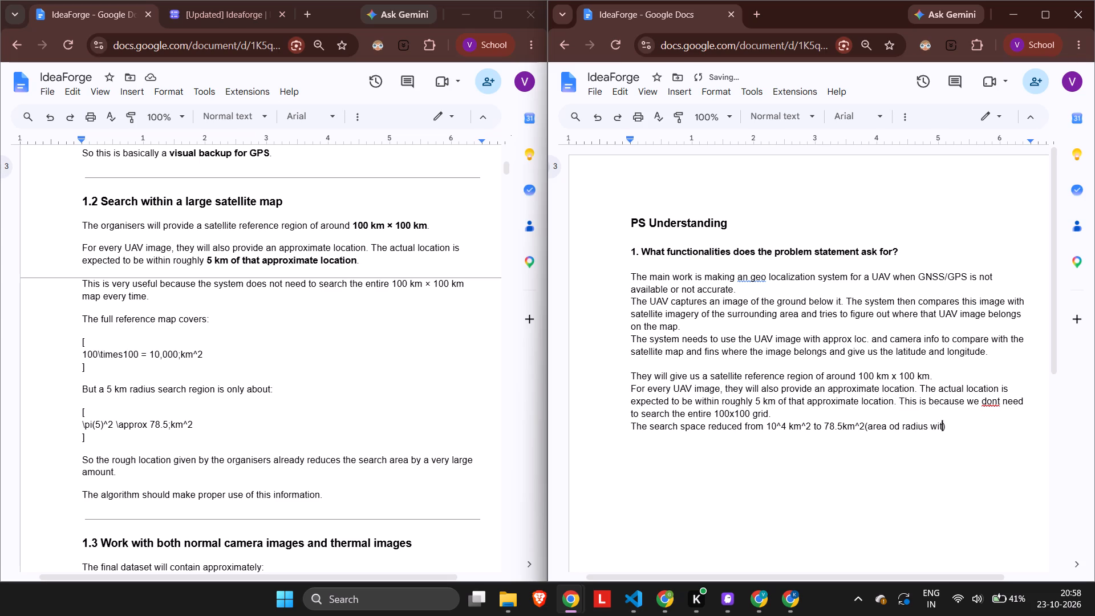
key("BackSpace")
key("BackSpace")
key("BackSpace")
type("of 5km")
key("Right")
left_click(899, 425)
key("BackSpace")
key("f")
Using section 1.3, begin a new paragraph below the search space line with "We would work with two type of images what is EO and IR".
key("Down")
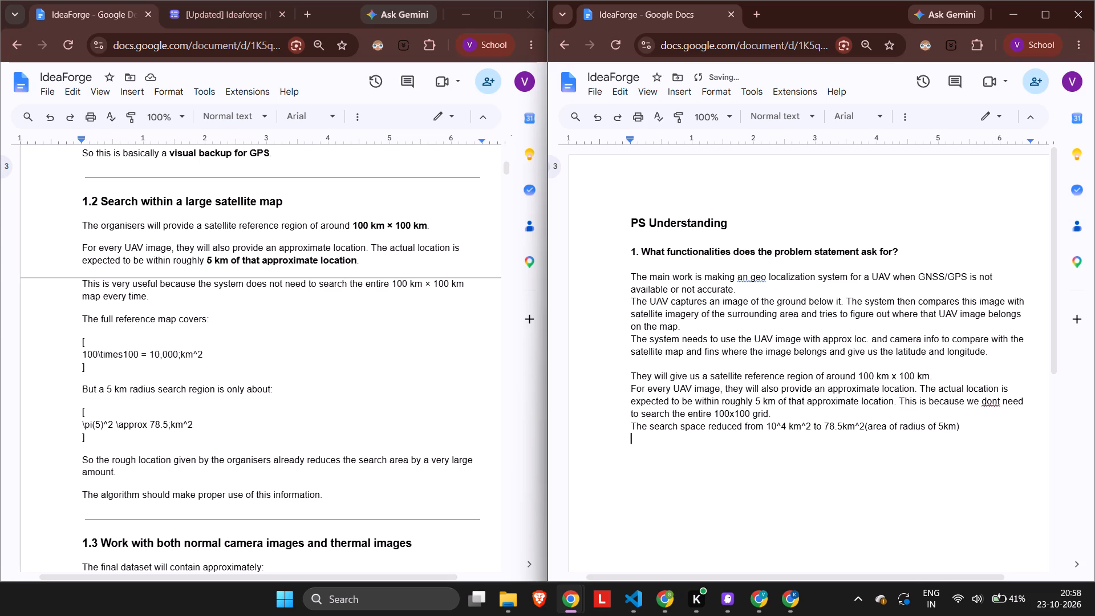
key("Down")
key("Up")
scroll(640, 411, "down", 1)
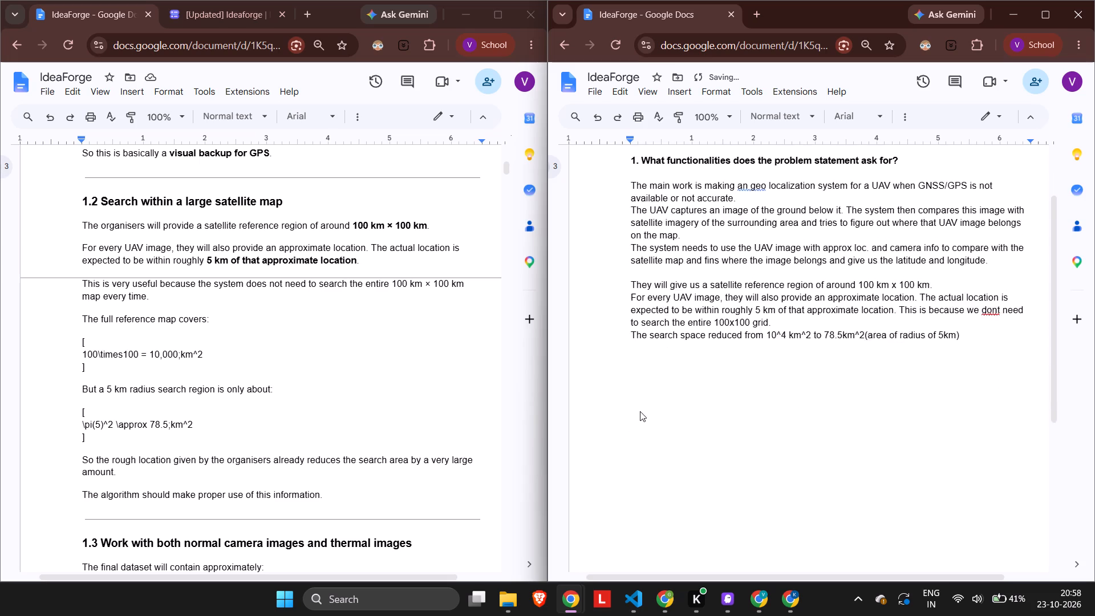
scroll(290, 432, "down", 2)
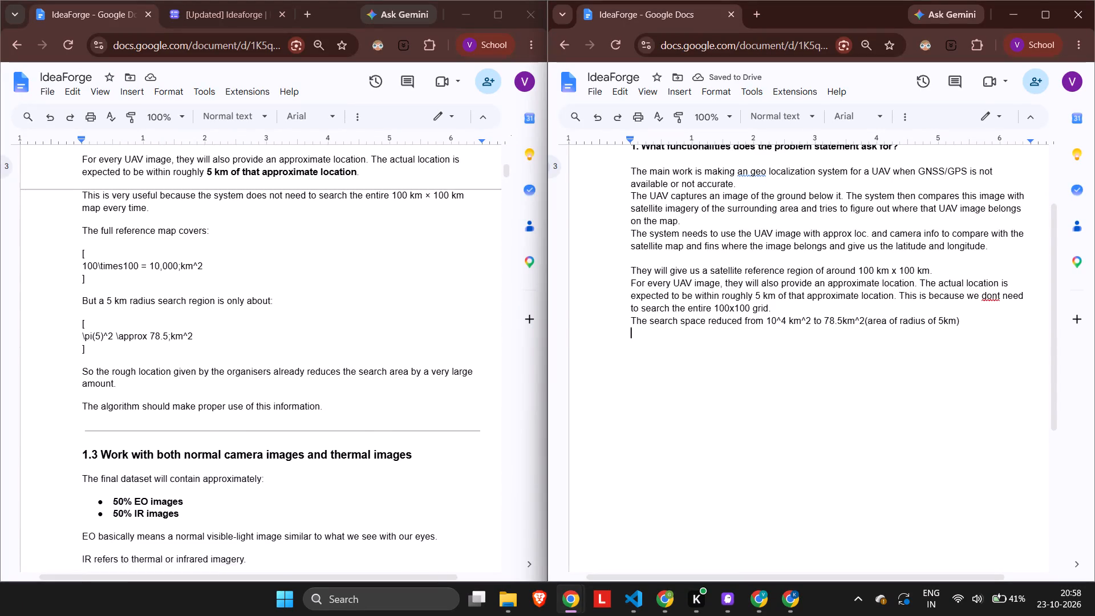
scroll(290, 432, "down", 3)
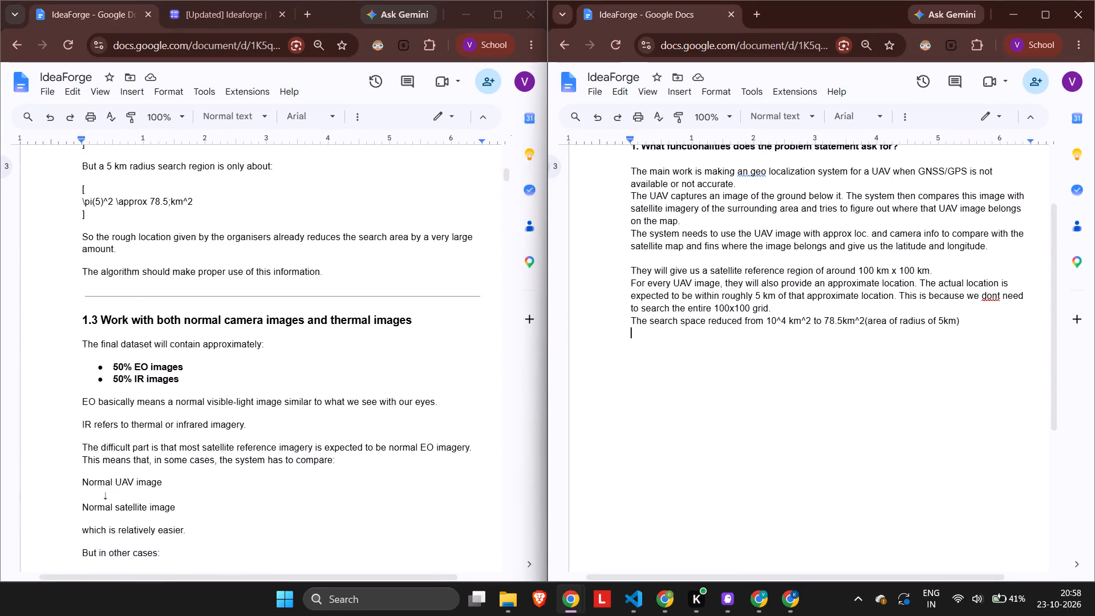
scroll(290, 432, "down", 1)
key("space")
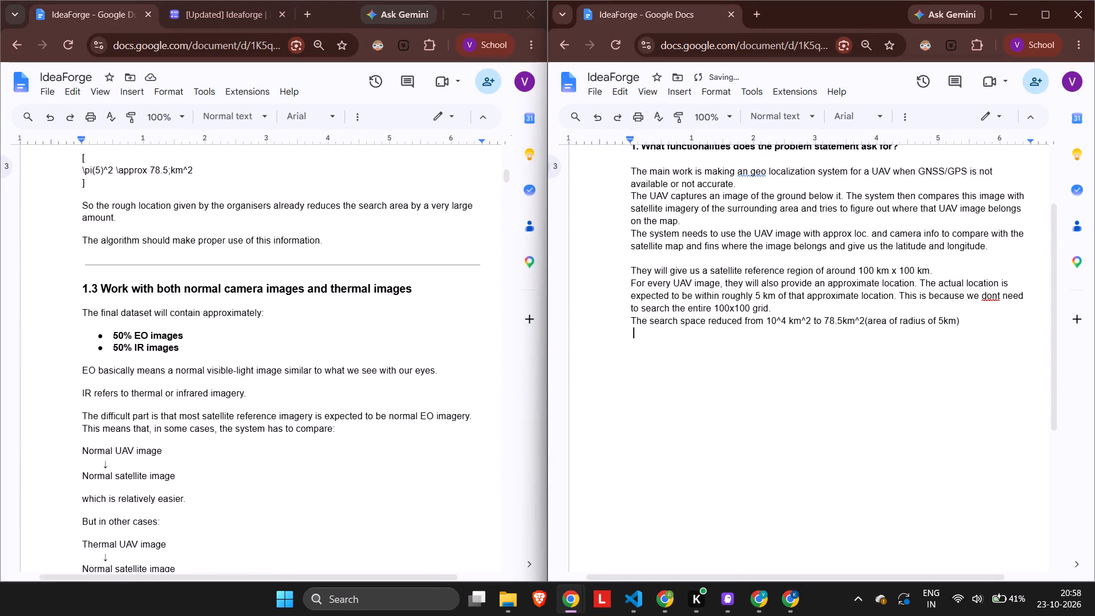
left_click(671, 332)
scroll(425, 284, "down", 1)
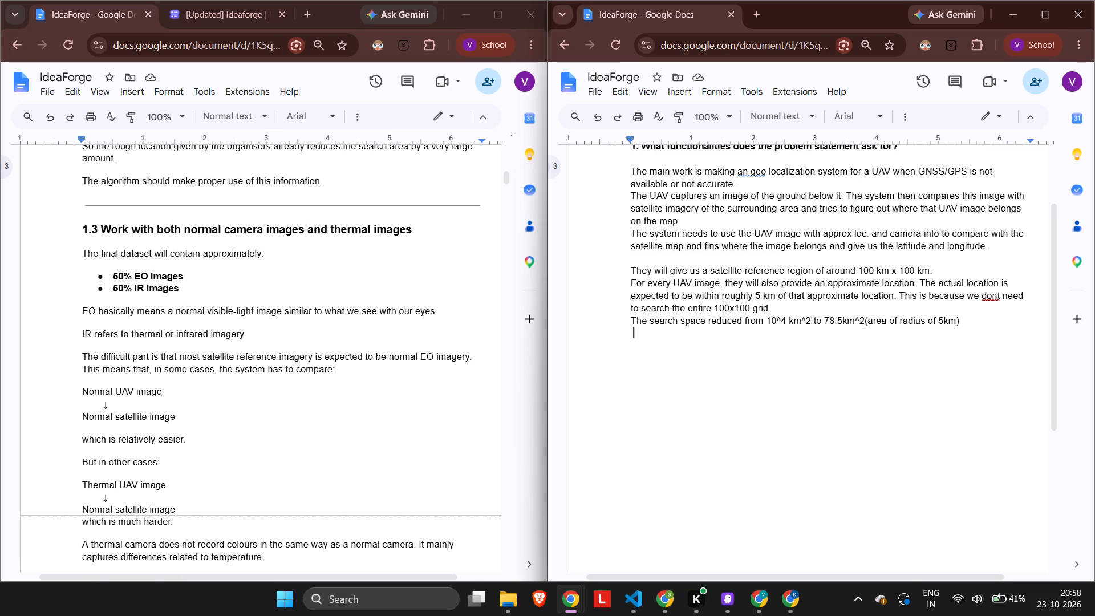
key("shift+Return")
type("We wo")
key("BackSpace")
type("ould worj")
key("space")
key("BackSpace")
key("BackSpace")
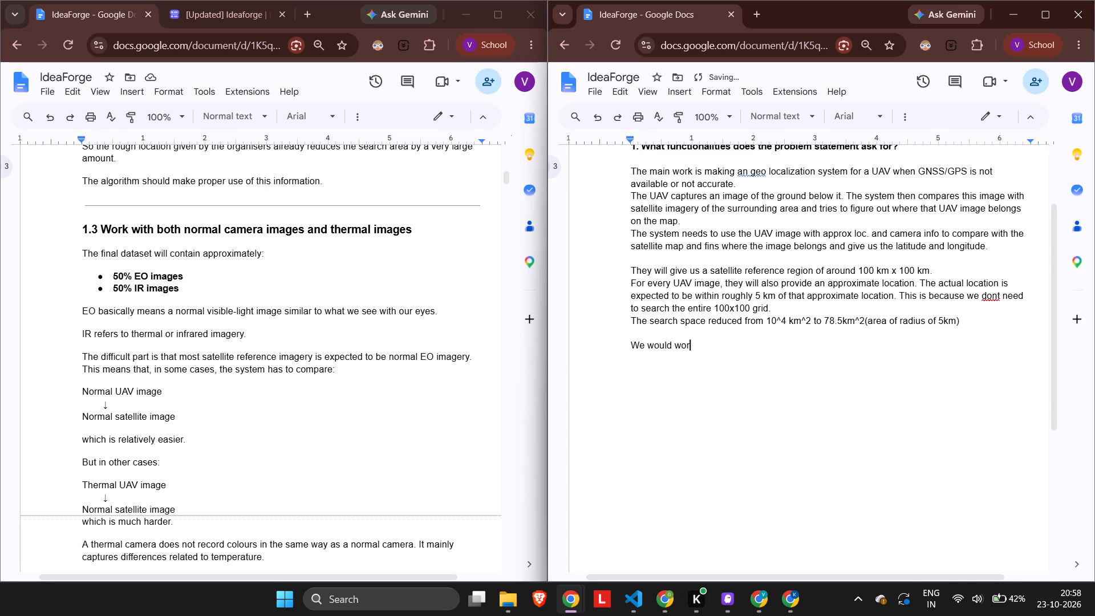
type("k with both")
key("space")
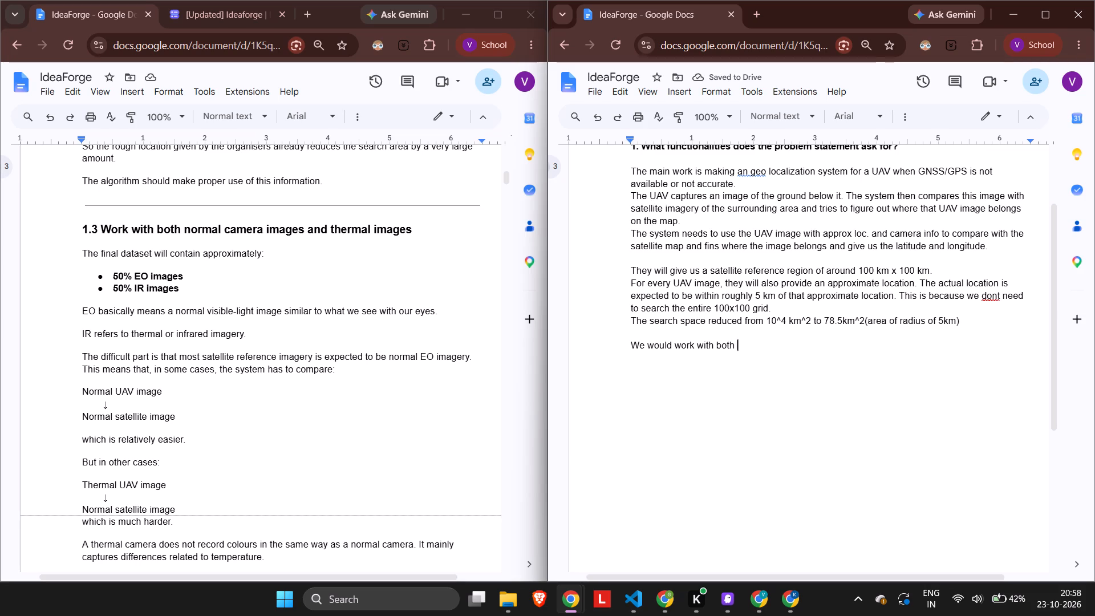
key("ctrl+BackSpace")
type("two type of images what is")
key("space")
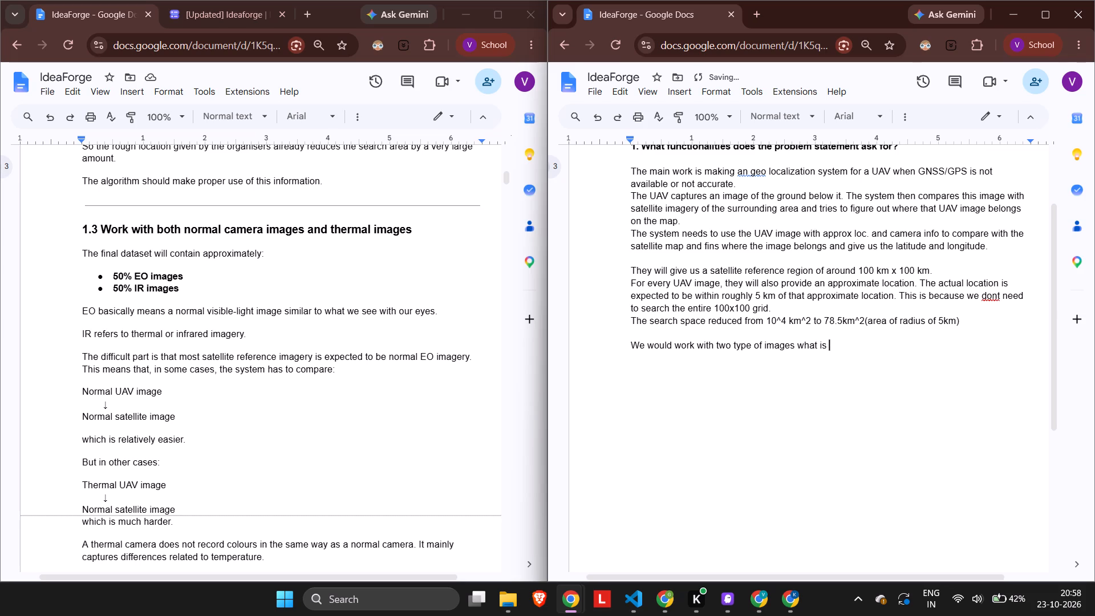
type("EO and IR")
Continue the image types sentence after "EO and IR" with ", EO is similar to what we see with our eyes".
type(", wh")
key("BackSpace")
key("BackSpace")
type("ea")
key("BackSpace")
key("BackSpace")
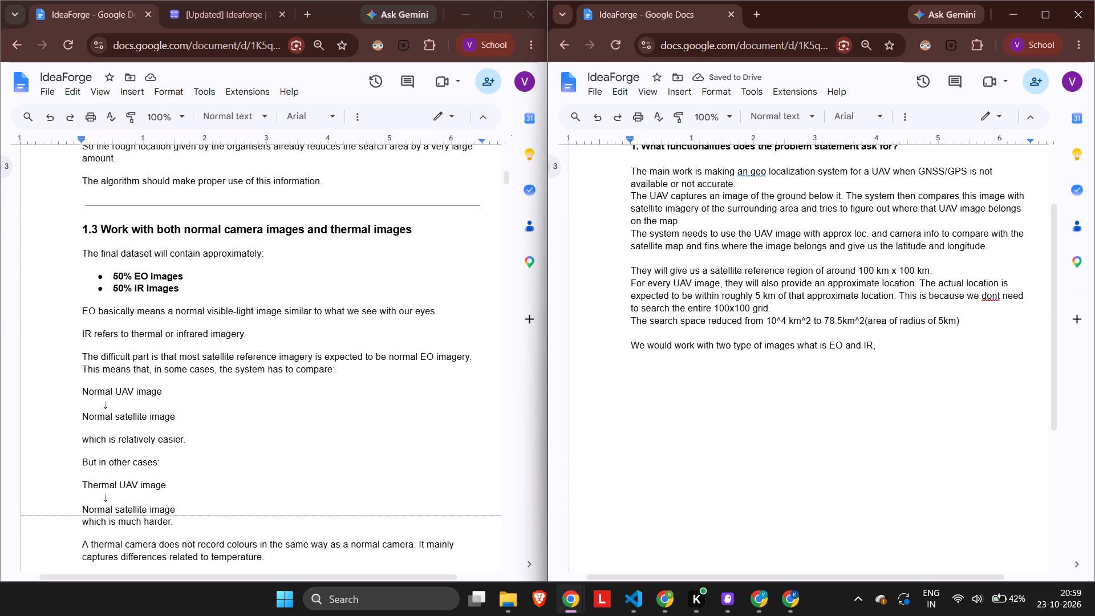
type("Eo i")
key("BackSpace")
key("BackSpace")
key("BackSpace")
type("O i")
key("space")
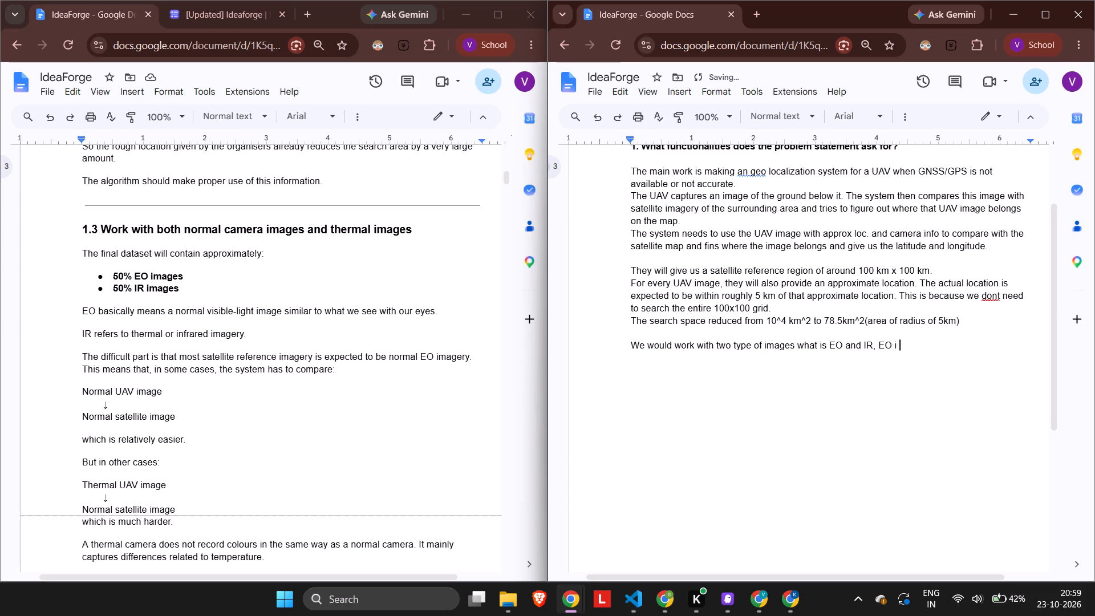
key("BackSpace")
type("s similar to what we see")
key("space")
type("with out")
key("space")
key("BackSpace")
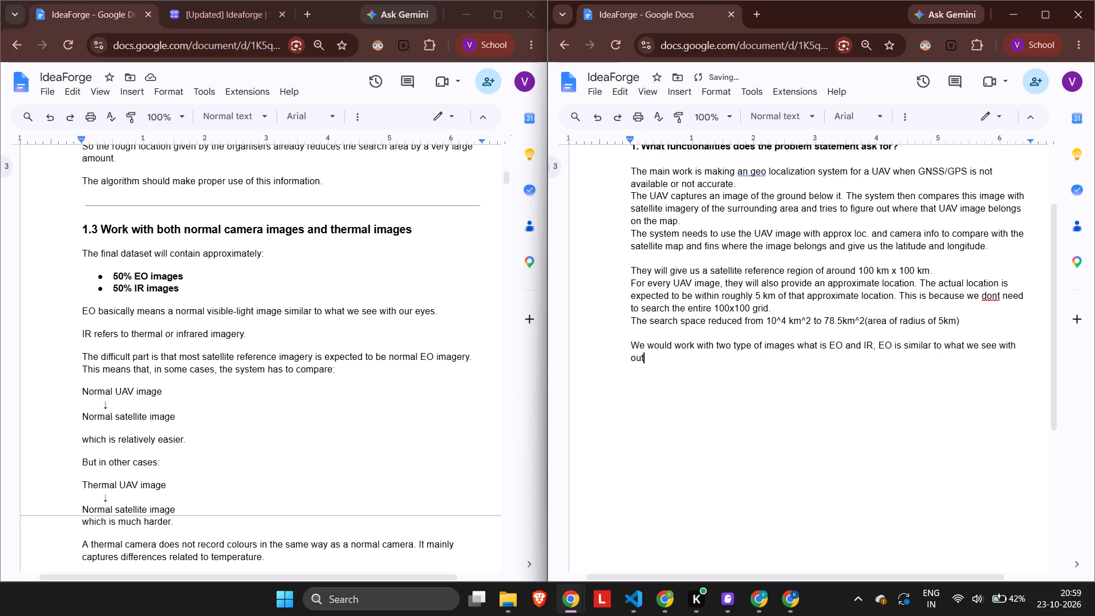
key("BackSpace")
type("r")
key("space")
type("eyes")
Extend the EO description after "our eyes" with the comparison "like in satellite view in gmaps".
key("space")
type("like in satellite view in gmaps")
key("period")
key("BackSpace")
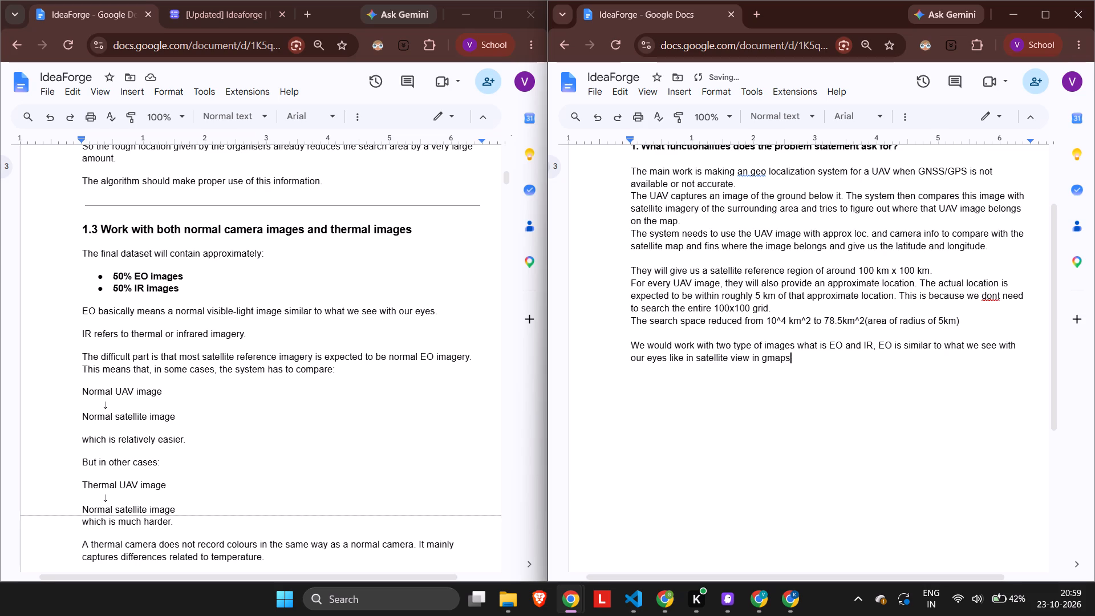
After "gmaps", add the IR description "and IR is thermal image".
key("space")
type("ad")
key("space")
key("BackSpace")
key("BackSpace")
type("nd")
key("space")
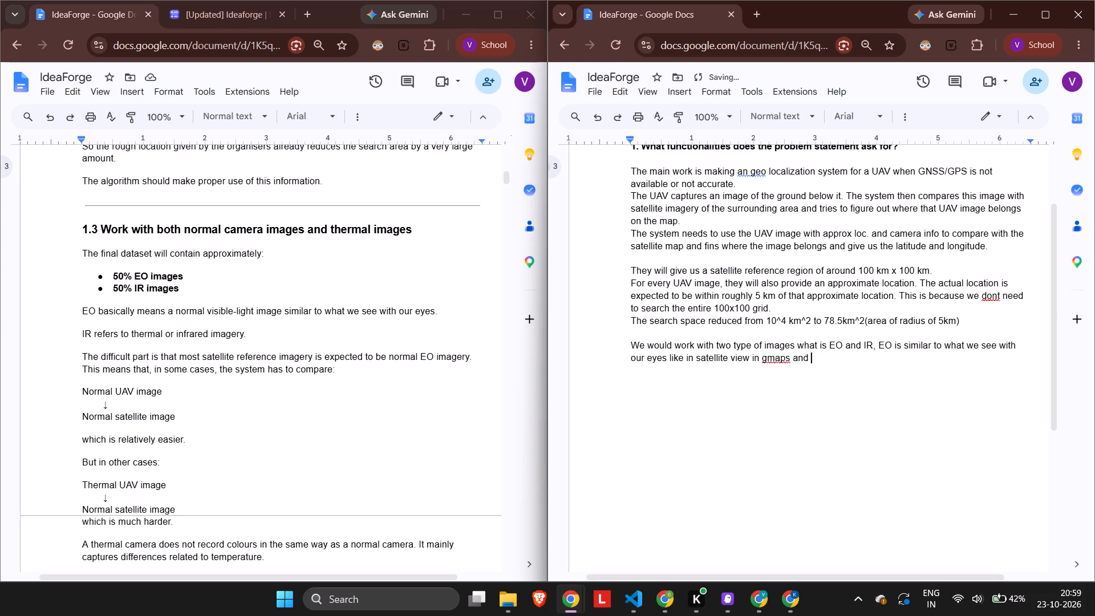
type("IR is")
key("space")
type("therma")
type("l?")
key("BackSpace")
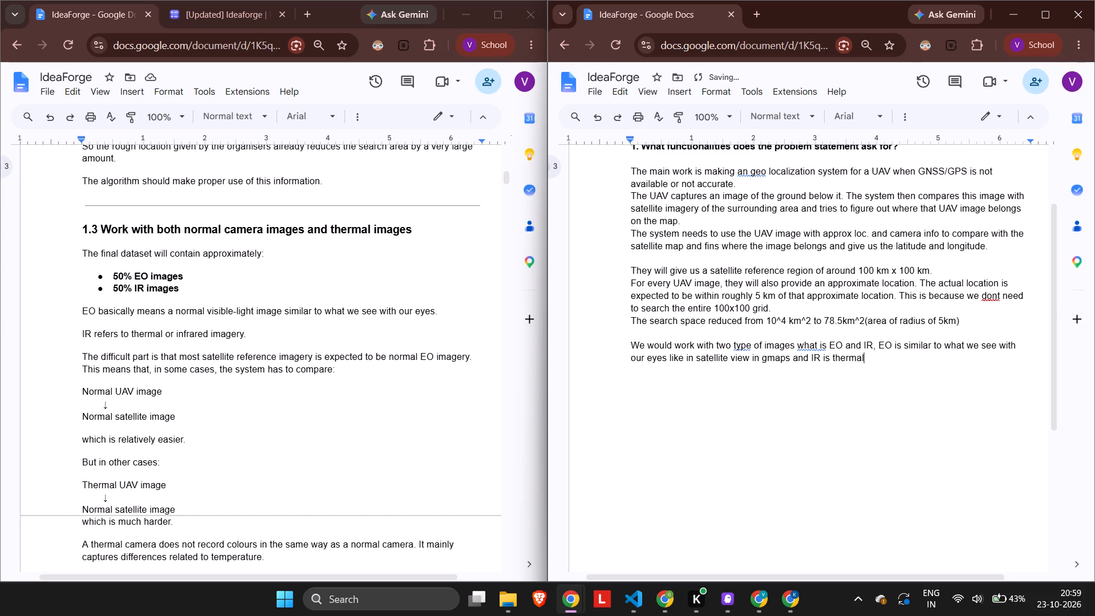
key("space")
type("image")
key("space")
key("BackSpace")
type("ry")
key("BackSpace")
key("BackSpace")
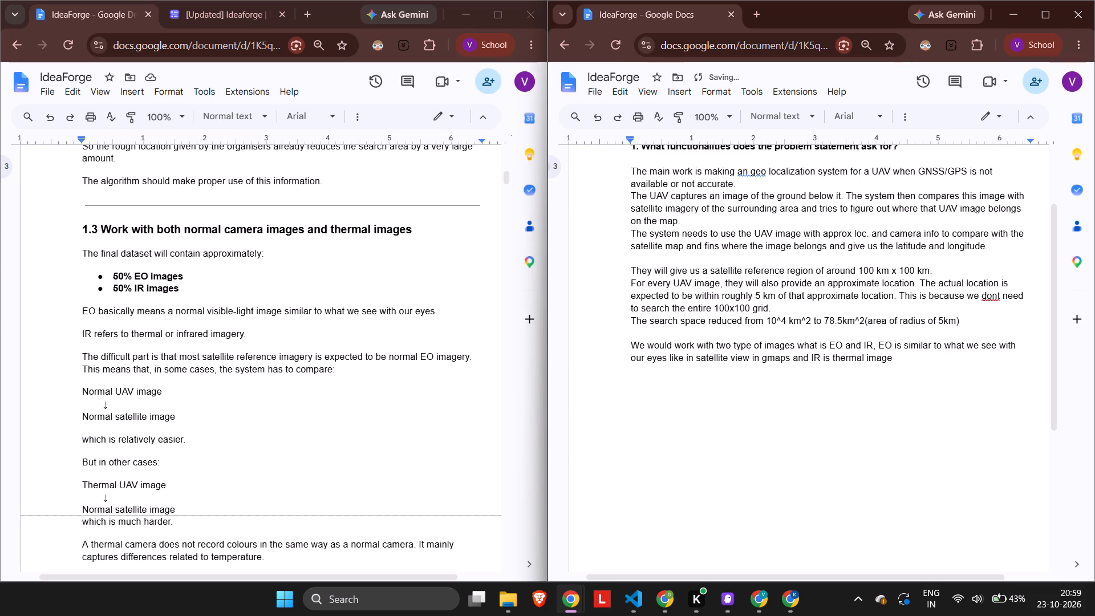
Insert the article "a" before "thermal image" and end the sentence with a full stop.
key("ctrl+Left")
key("ctrl+Left")
type("a")
key("space")
key("ctrl+Right")
key("ctrl+Right")
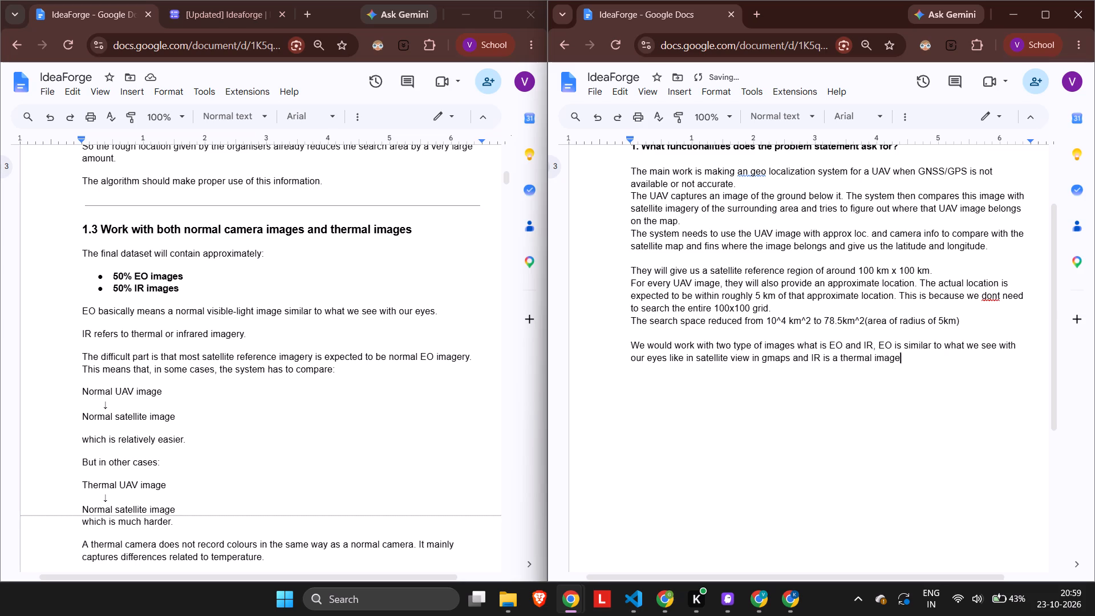
key("ctrl+Right")
key("ctrl+Left")
key("period")
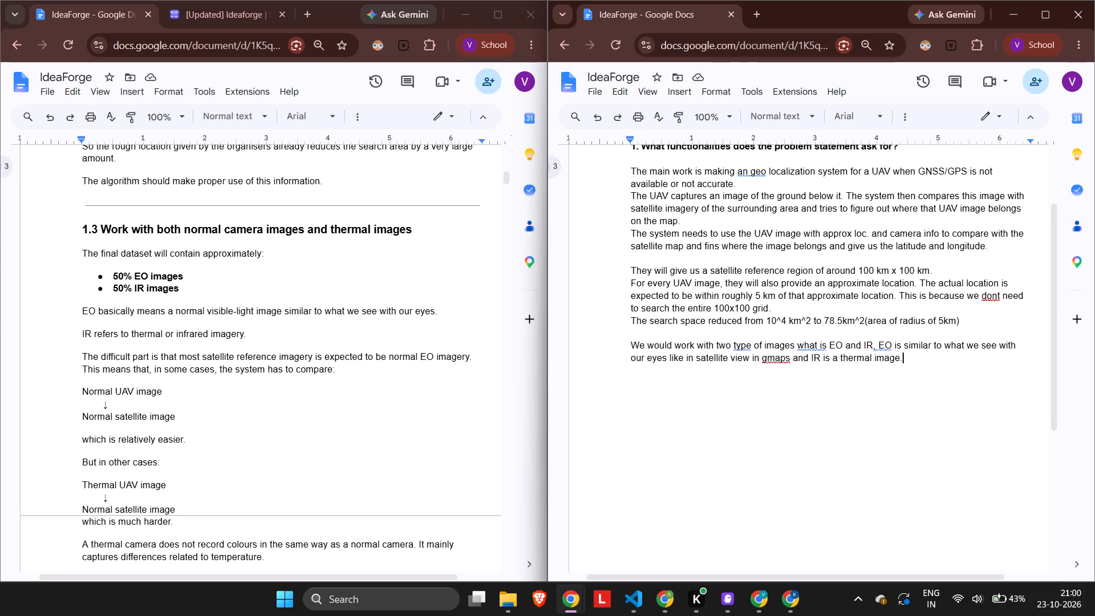
On a new line directly below the EO and IR description, write "So we need to compare the normal EO with IR and".
key("shift+Return")
key("shift+Return")
key("BackSpace")
type("So we need to")
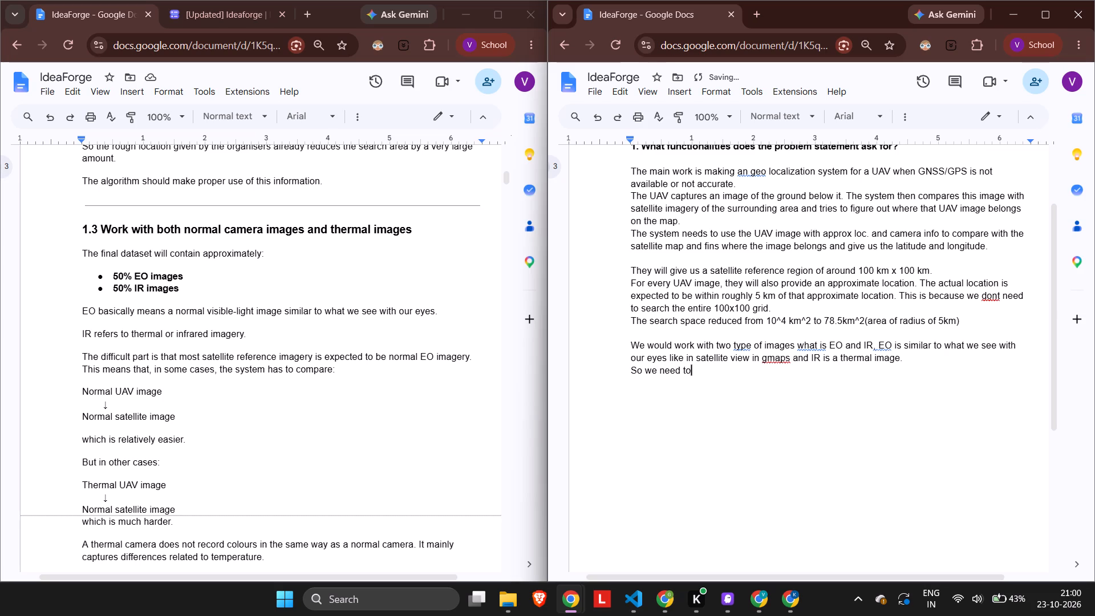
key("space")
type("compare the not")
key("BackSpace")
type("raml")
key("space")
key("BackSpace")
key("BackSpace")
type("l EO with")
key("space")
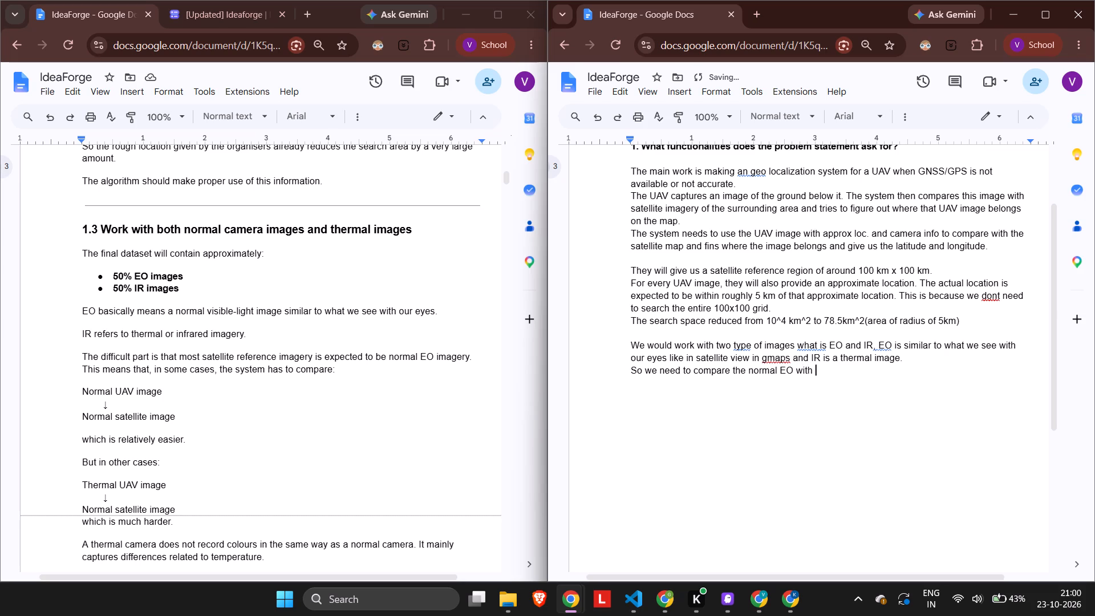
type("IR n")
key("BackSpace")
type("and")
key("space")
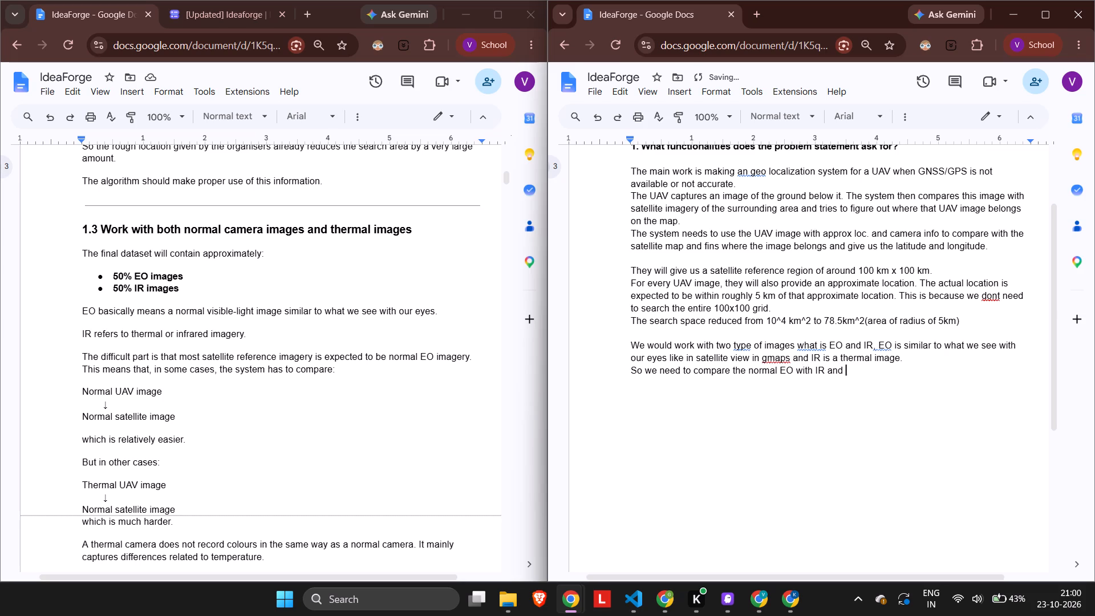
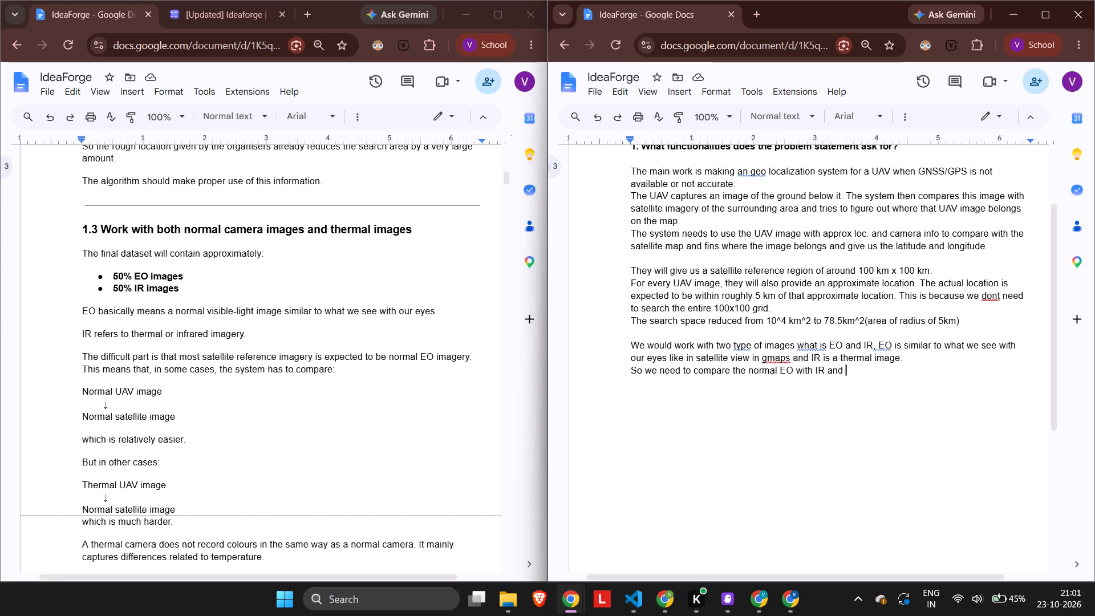
Replace the unfinished line "So we need to compare the normal EO with IR and" with "The satellite imagery is expected to be EO image".
left_click(865, 376)
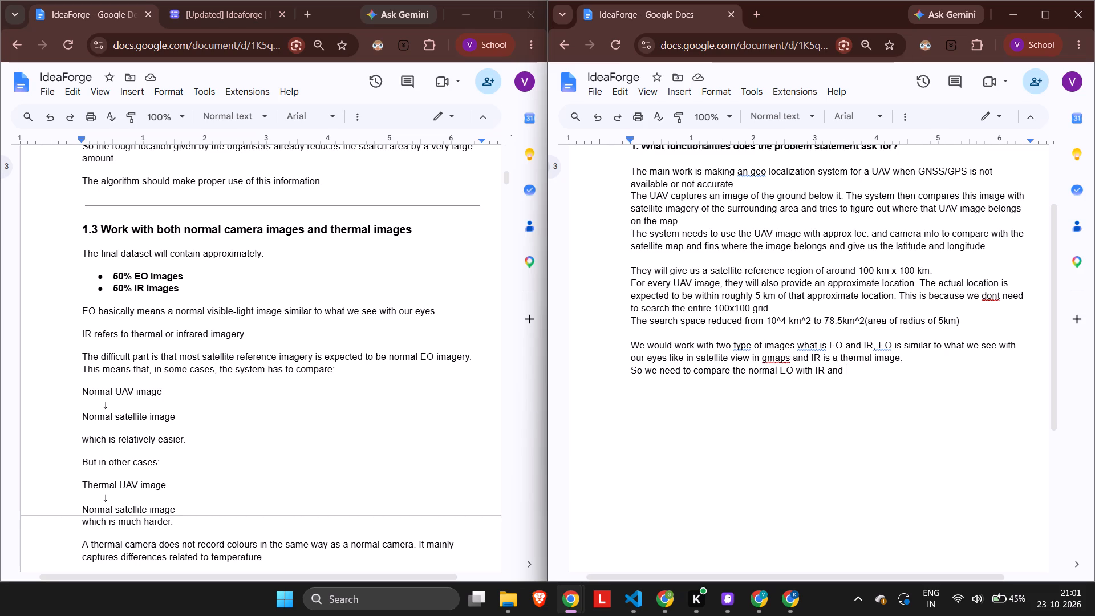
left_click(854, 371)
key("ctrl+BackSpace")
key("ctrl+BackSpace")
key("ctrl+BackSpace")
key("ctrl+BackSpace")
key("ctrl+BackSpace")
key("ctrl+BackSpace")
key("ctrl+BackSpace")
key("ctrl+BackSpace")
key("ctrl+BackSpace")
key("ctrl+BackSpace")
key("ctrl+BackSpace")
type("The satellite image")
key("BackSpace")
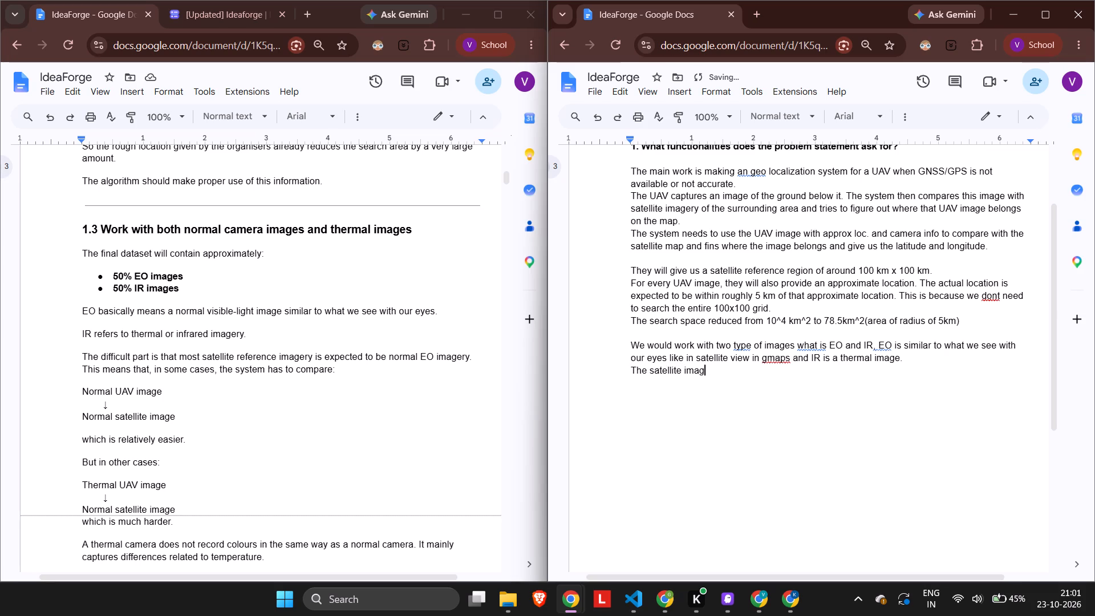
type("ery is expected to b")
key("BackSpace")
type("be")
key("space")
type("EO image")
Continue the satellite imagery sentence after "EO image" with ", so comparing this EO with".
type(", so we need to sometimes compare")
key("space")
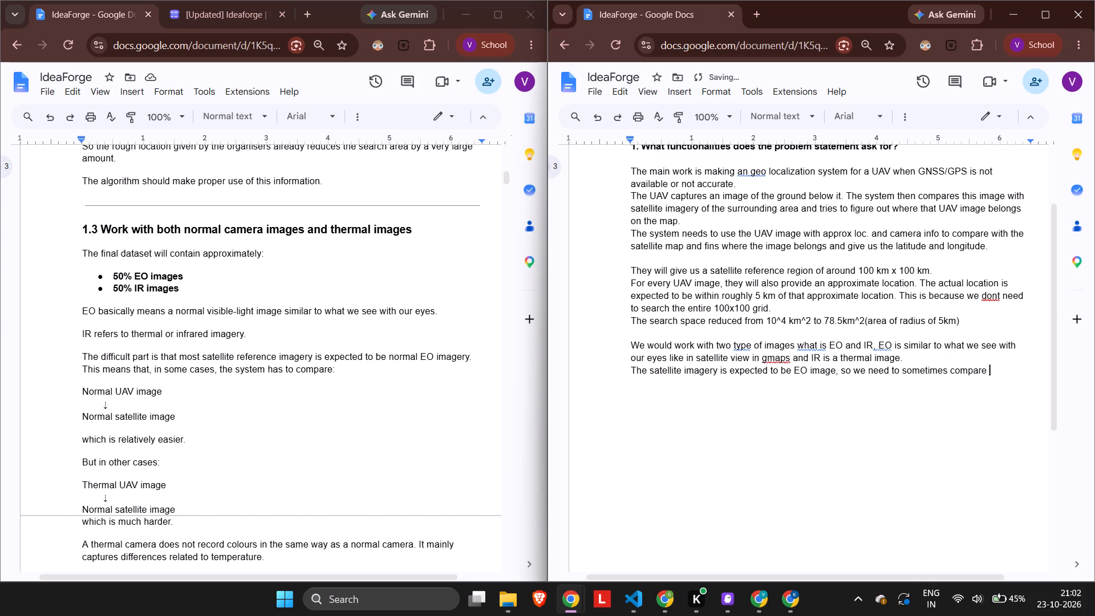
key("ctrl+BackSpace")
key("ctrl+BackSpace")
key("ctrl+BackSpace")
key("ctrl+BackSpace")
key("ctrl+BackSpace")
type("when")
key("space")
key("ctrl+BackSpace")
type("comparing")
key("space")
type("EO")
key("space")
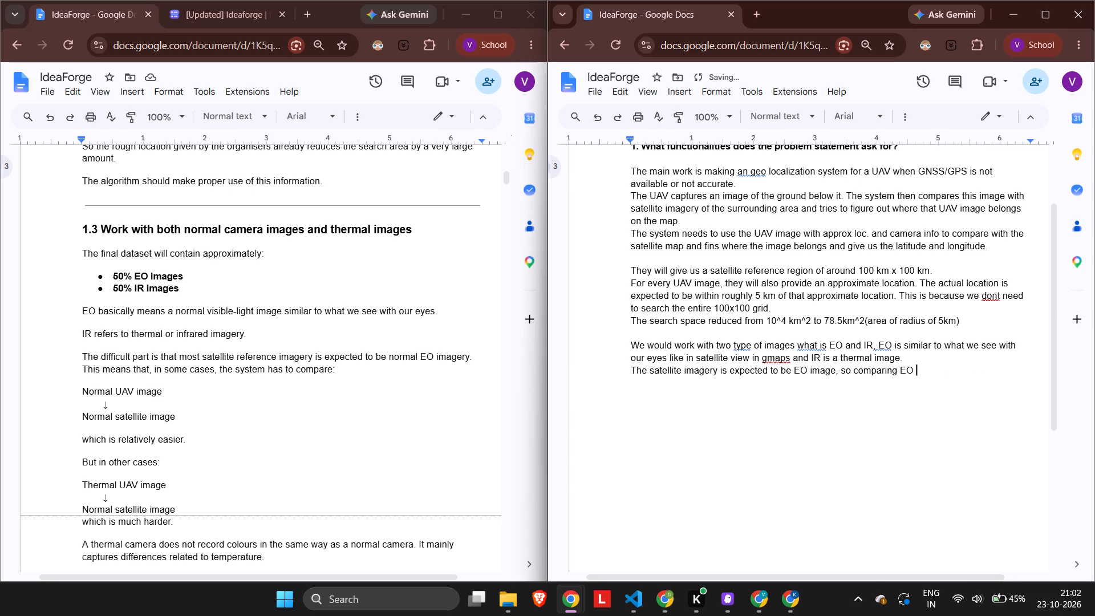
key("ctrl+BackSpace")
type("this EO with t")
key("BackSpace")
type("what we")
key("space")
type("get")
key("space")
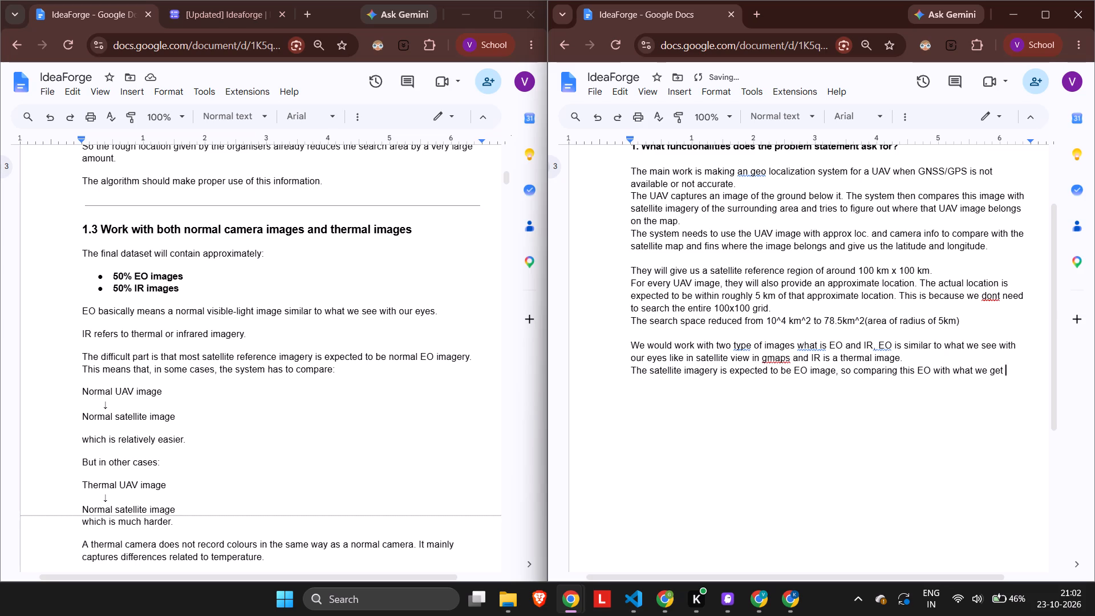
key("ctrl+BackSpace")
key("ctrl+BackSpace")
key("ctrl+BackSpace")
After "comparing this EO with", add "EO UAV images would be easier but it would be difficult to".
type("EO")
key("space")
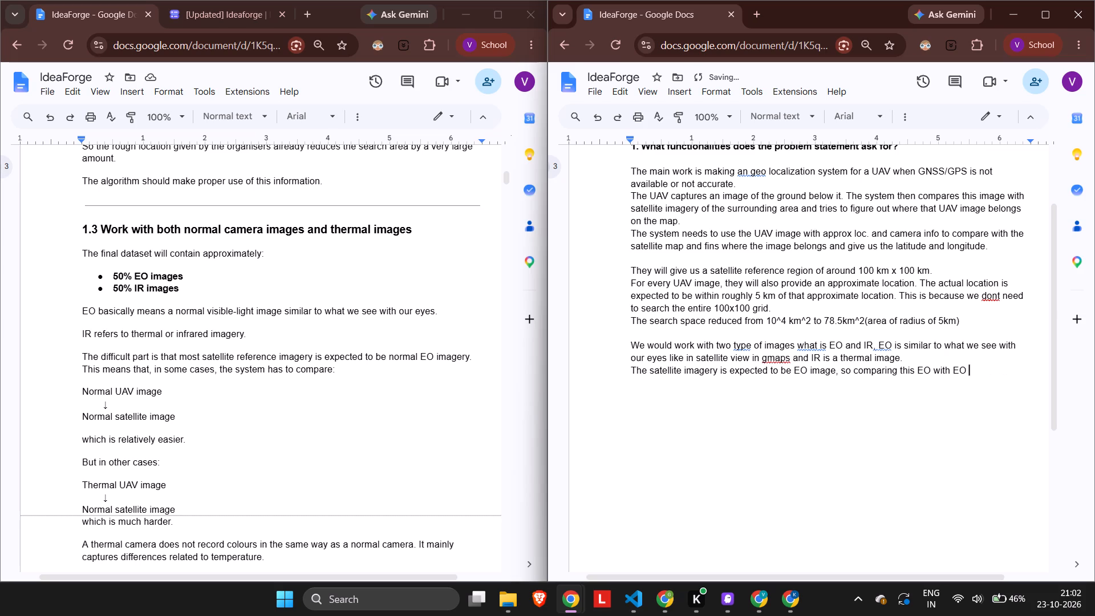
type("drone images")
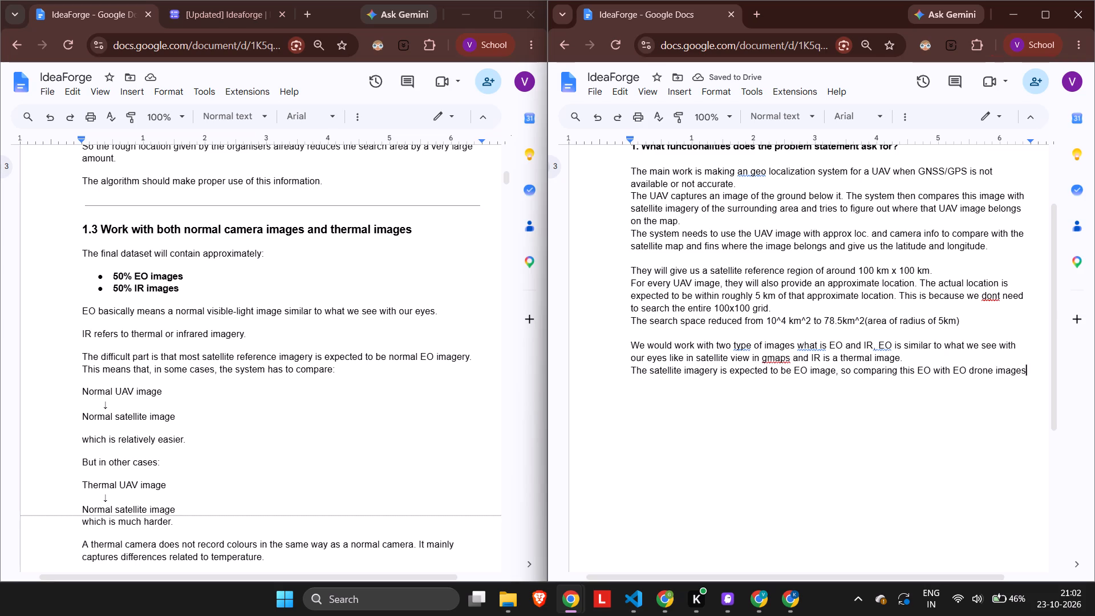
key("ctrl+BackSpace")
key("ctrl+BackSpace")
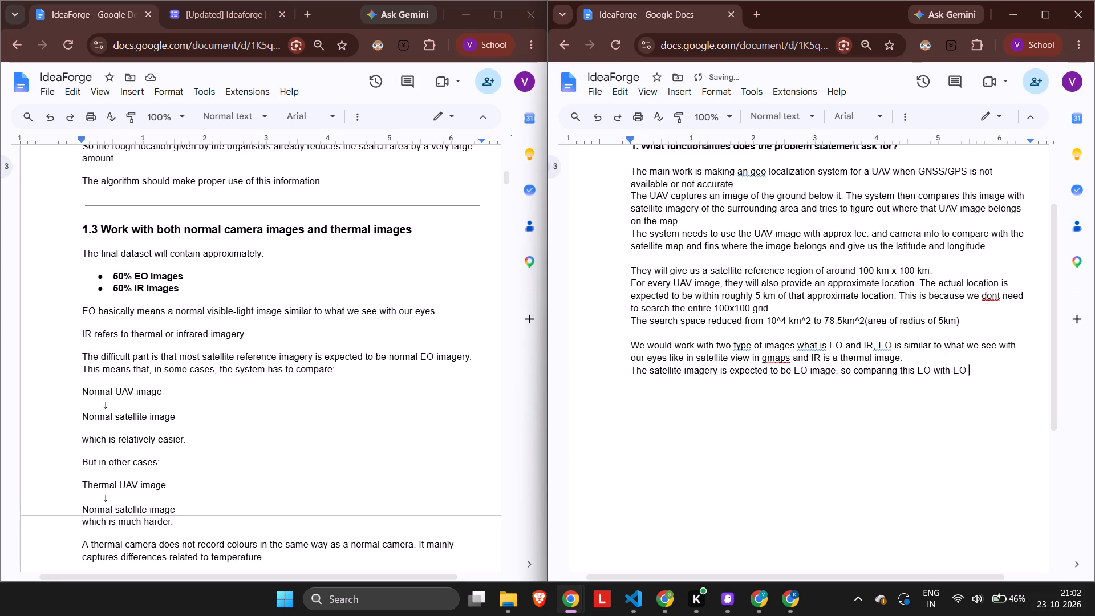
type("UAV im")
type("ages would be easier but it wi")
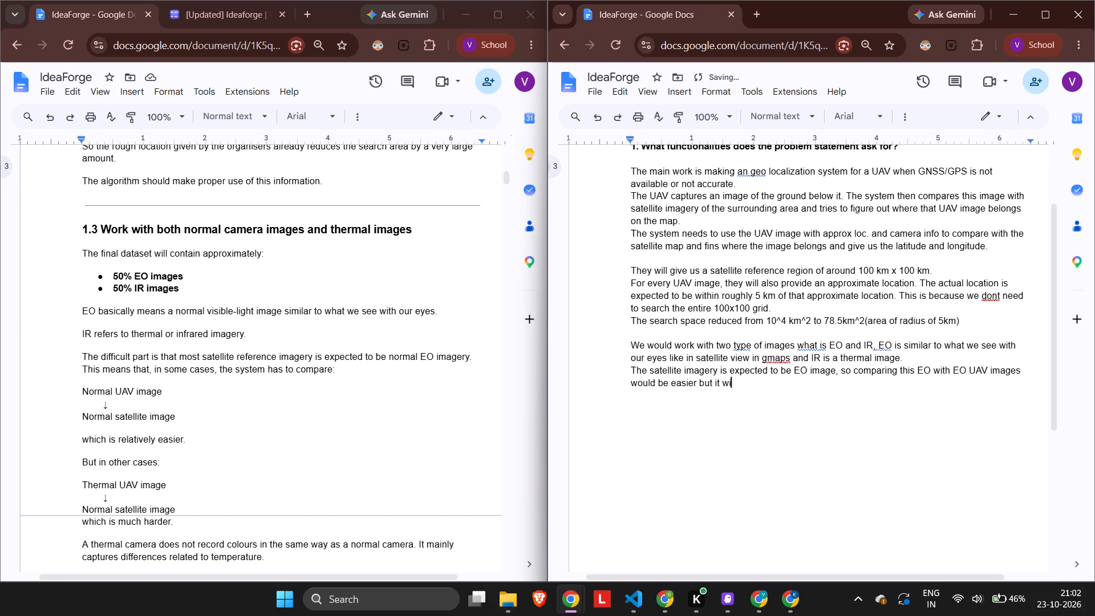
key("BackSpace")
type("ould be diffi")
key("Tab")
key("space")
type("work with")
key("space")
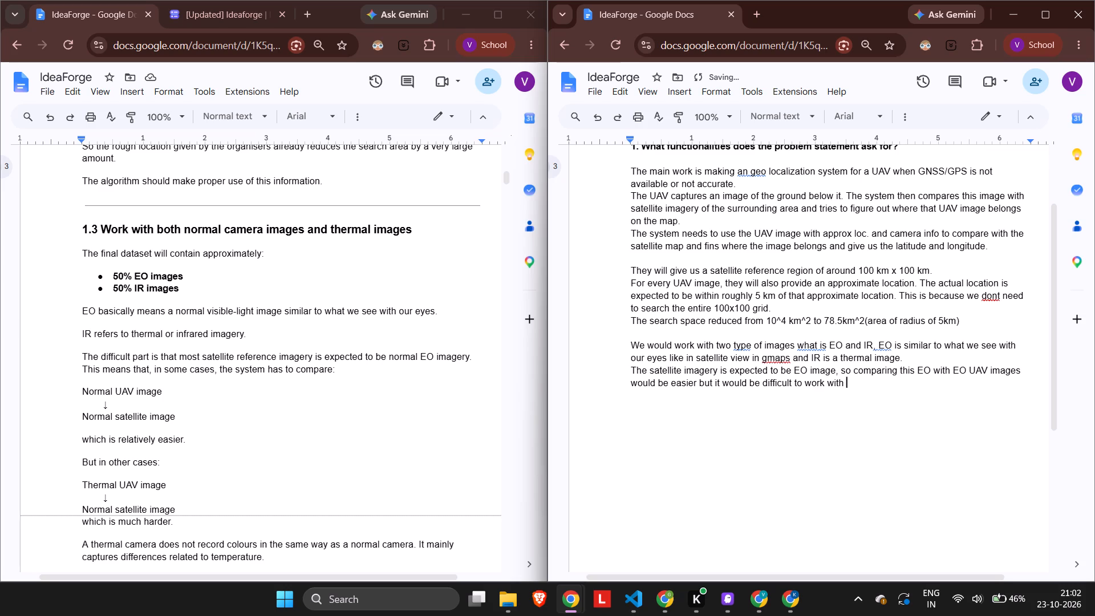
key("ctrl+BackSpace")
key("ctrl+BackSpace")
Finish the sentence after "difficult to" with "compare EO image with IR UAV image.".
type("cm")
key("BackSpace")
type("op")
key("BackSpace")
type("mpare")
key("space")
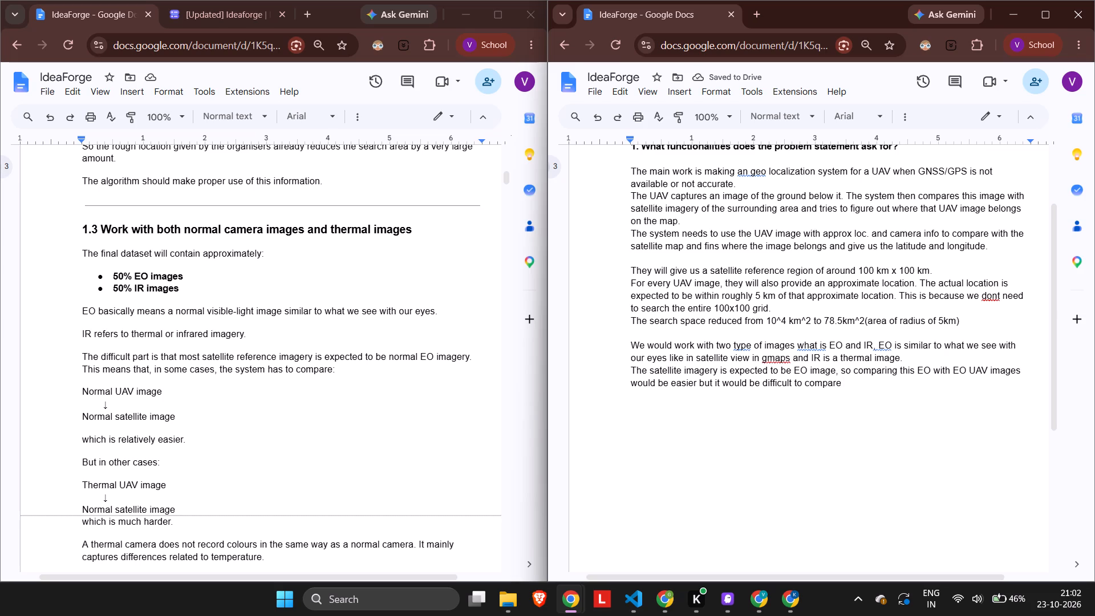
type("Eo")
key("space")
key("BackSpace")
key("BackSpace")
type("O ia")
key("BackSpace")
type("mage with")
key("space")
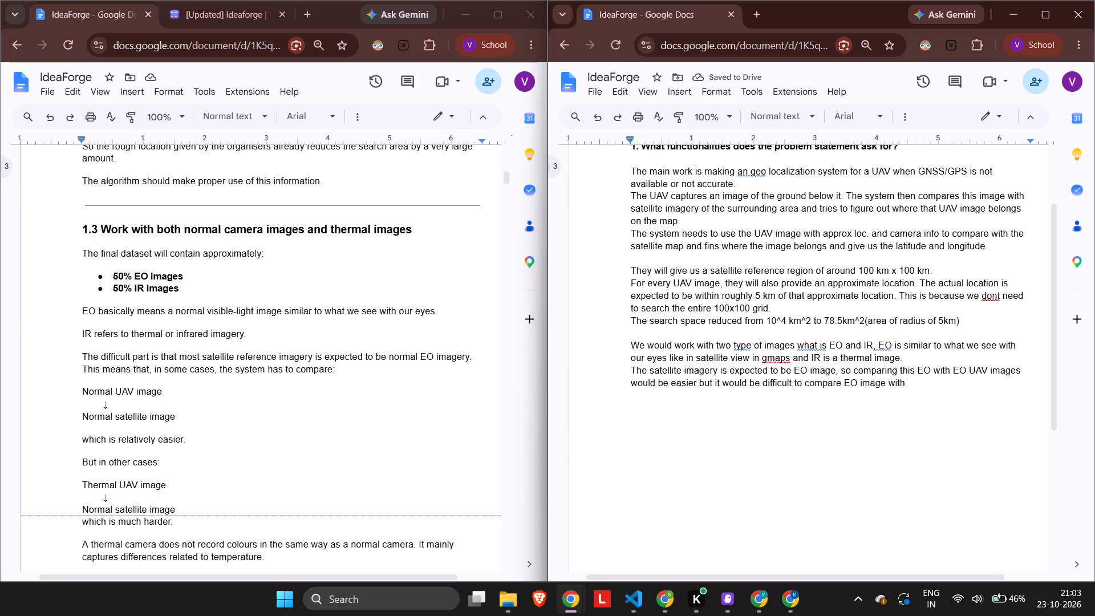
type("IR")
key("space")
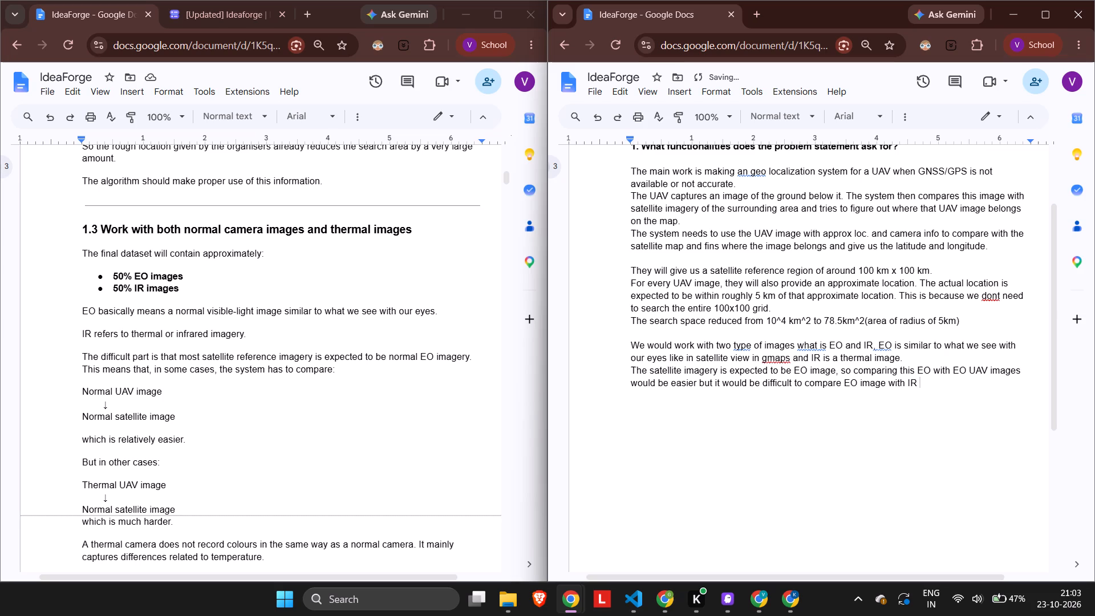
type("UAV imge")
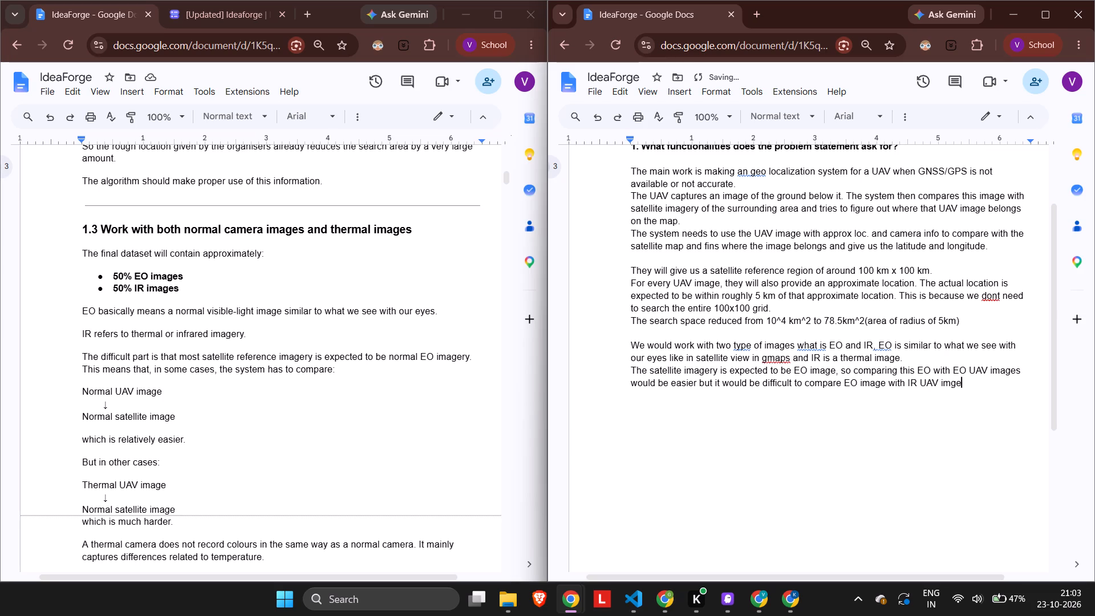
key("BackSpace")
key("BackSpace")
type("age.")
Read the rest of section 1.3 on thermal images and the start of section 1.4 in the detailed notes.
scroll(469, 352, "down", 2)
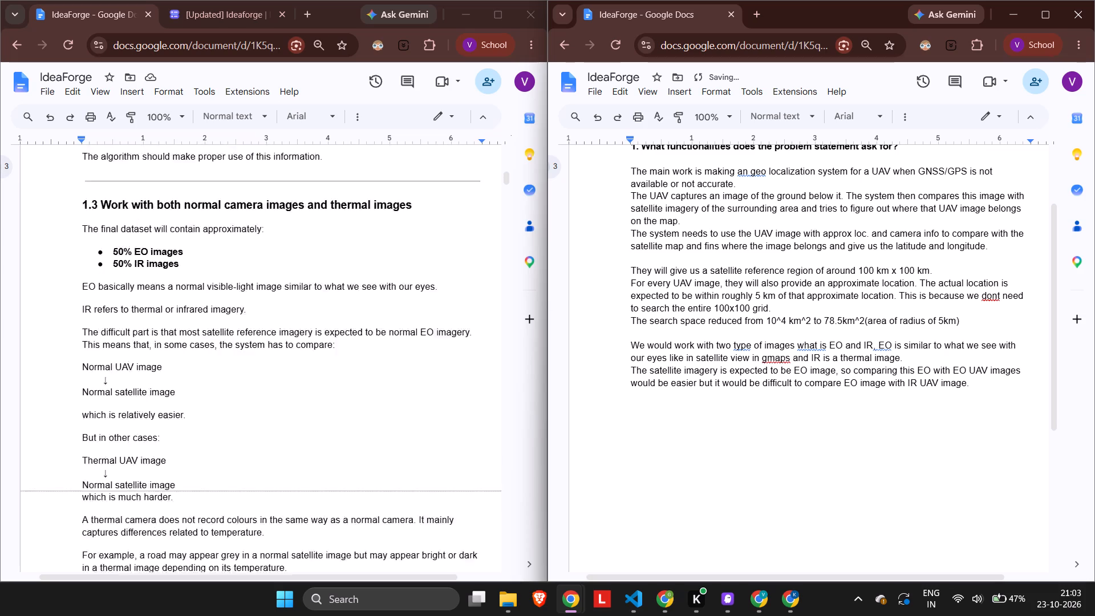
scroll(469, 352, "down", 2)
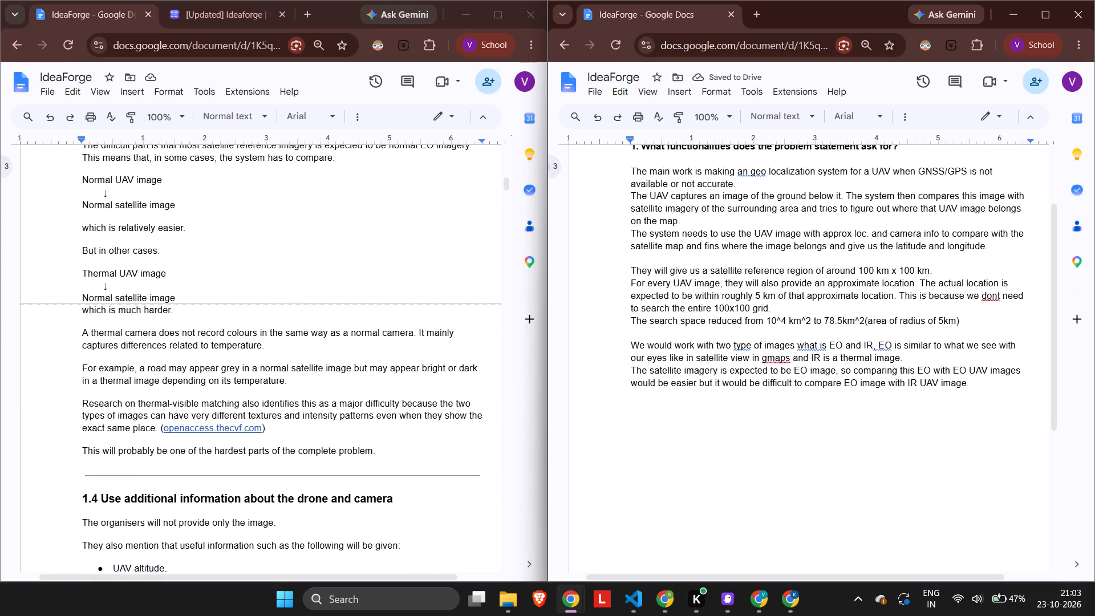
scroll(330, 367, "down", 1)
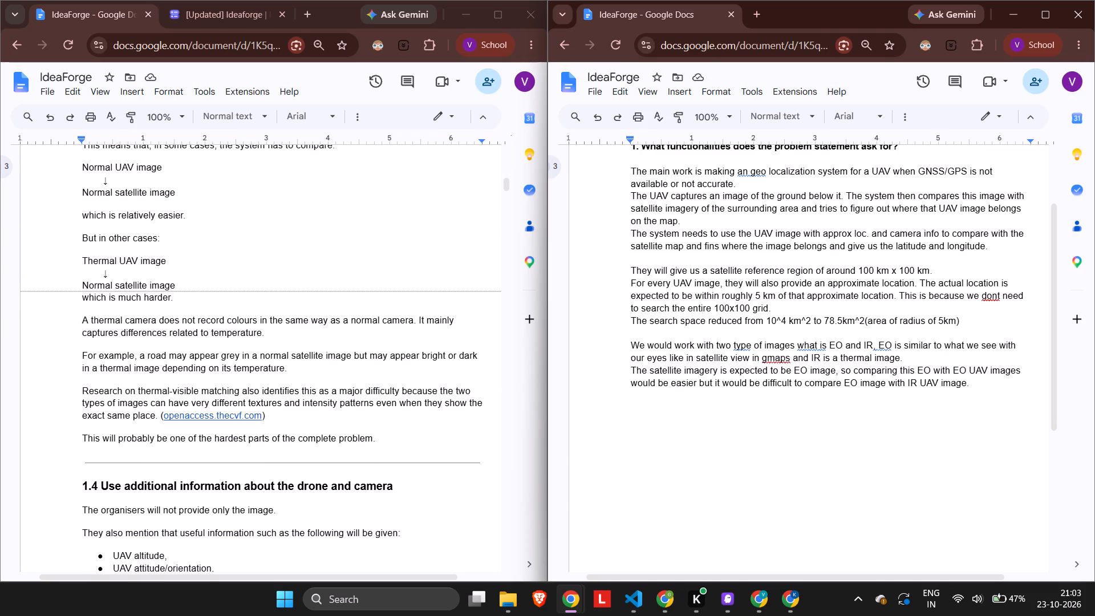
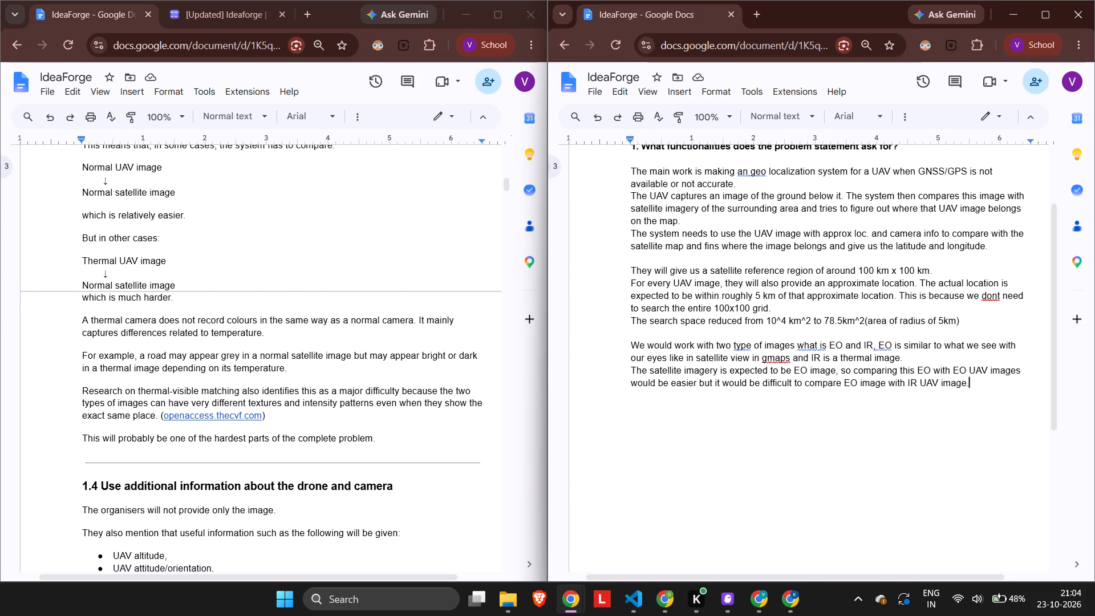
Open a new paragraph at the end of the summary and label the three existing paragraphs "a)", "b)" and "c)".
key("Return")
key("Return")
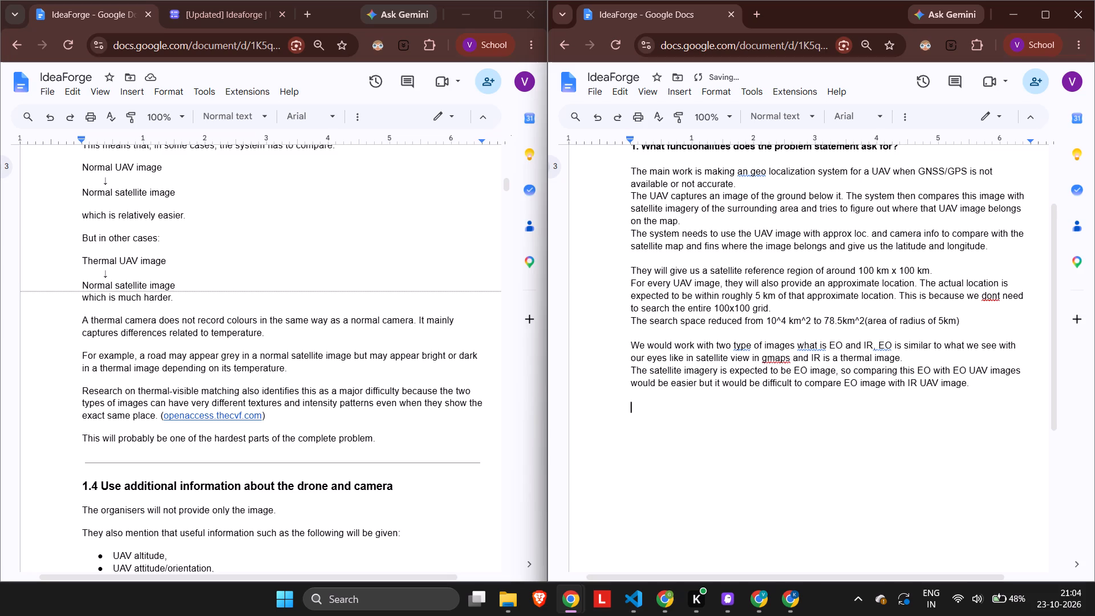
left_click(631, 169)
key("a")
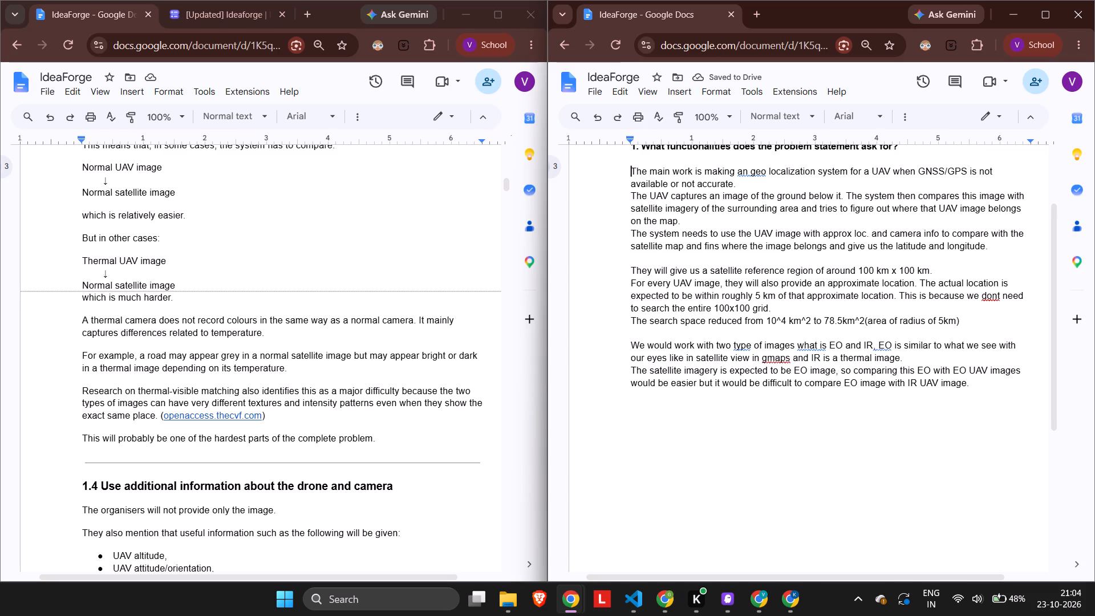
key("shift+parenright")
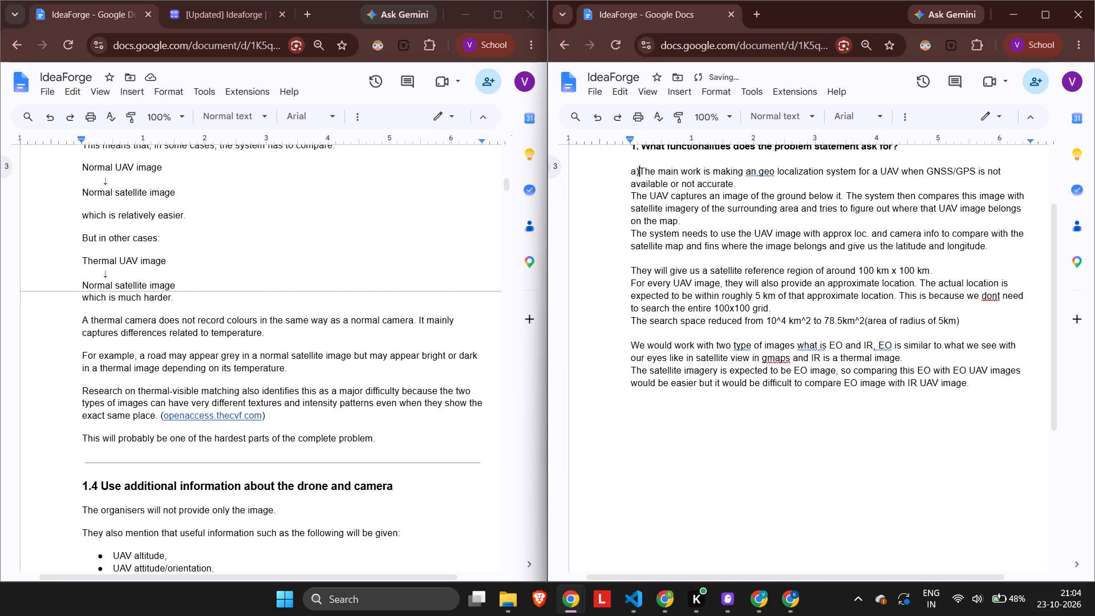
left_click(630, 268)
type("b)")
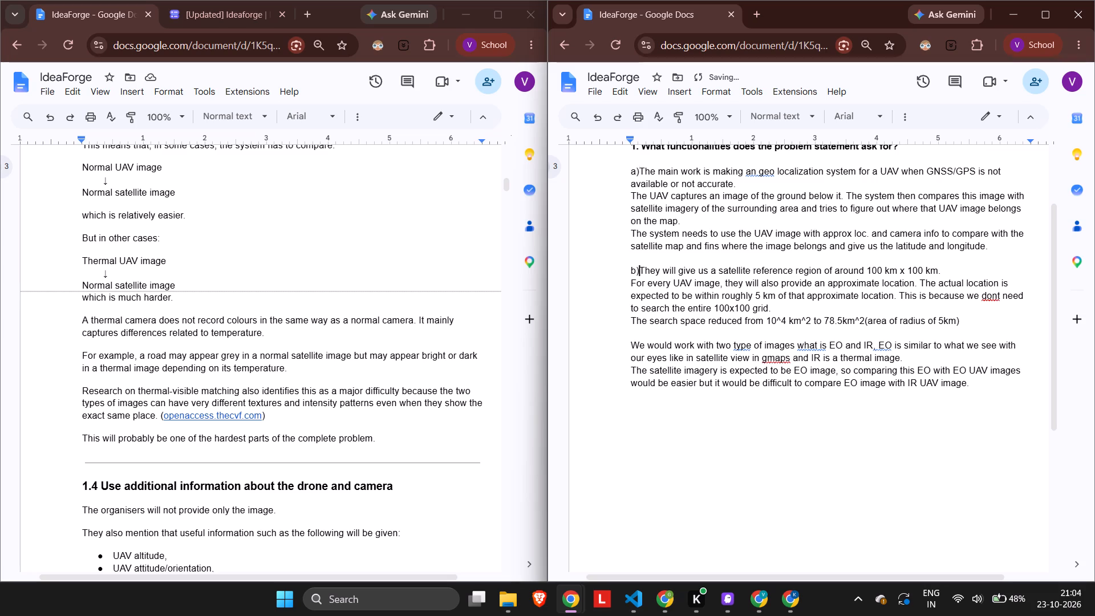
left_click(631, 346)
type("c)")
key("Down")
key("Down")
key("Down")
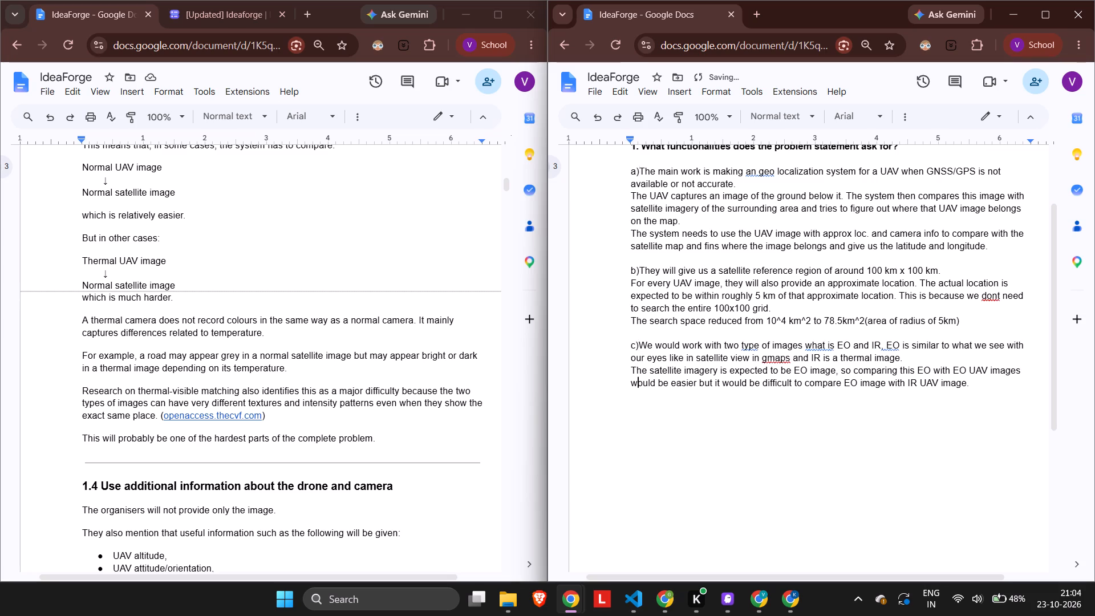
key("Down")
key("Down")
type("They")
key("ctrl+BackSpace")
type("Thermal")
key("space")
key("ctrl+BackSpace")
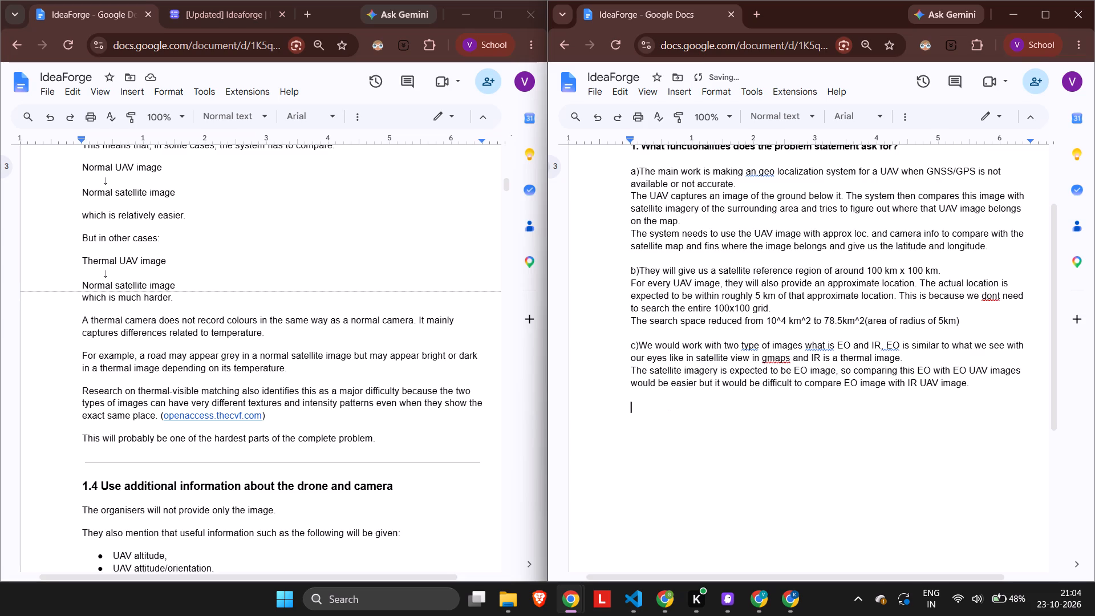
Begin the new last paragraph of the summary with "It is difficult to work with thermal image as".
type("It")
key("space")
key("BackSpace")
key("space")
type("is difficu")
key("Tab")
key("space")
type("to")
key("BackSpace")
key("BackSpace")
type("work ith")
key("space")
key("BackSpace")
key("BackSpace")
key("BackSpace")
key("BackSpace")
type("with thermal image as the")
key("space")
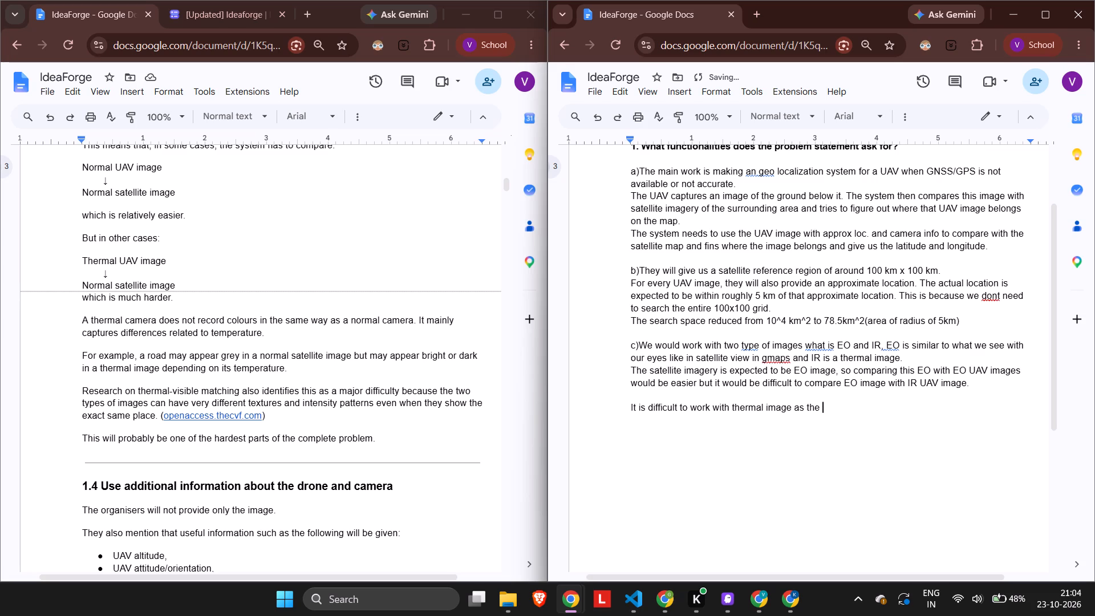
Continue the thermal image sentence with "the same object will look different depending upon the image".
key("ctrl+BackSpace")
type("the same objecy will look differe")
key("space")
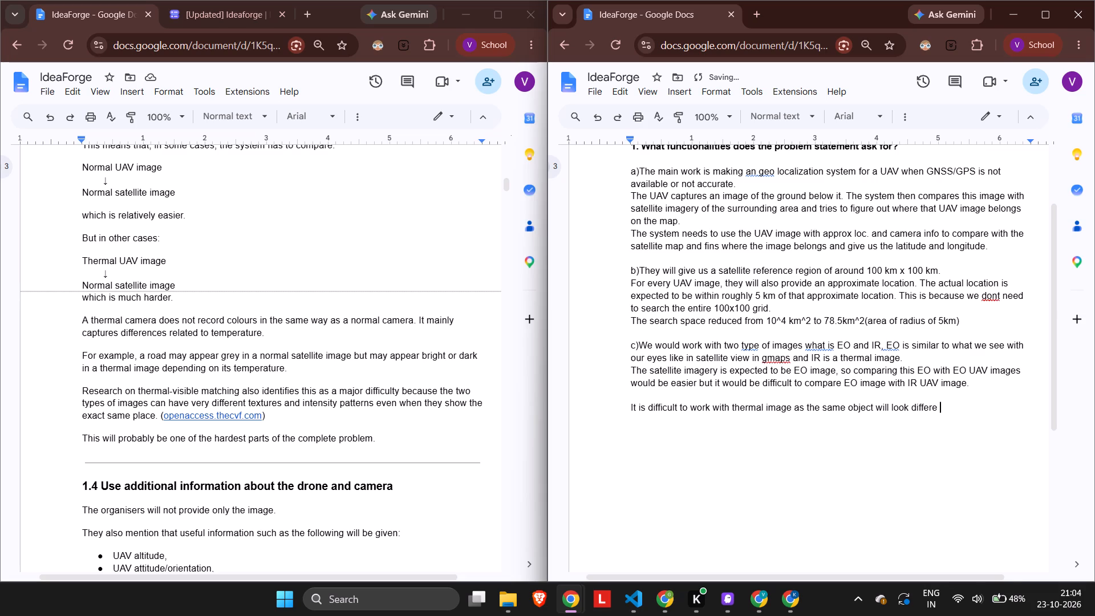
key("BackSpace")
type("nt depenin")
key("BackSpace")
type("ding")
key("space")
key("BackSpace")
key("BackSpace")
key("BackSpace")
key("BackSpace")
key("BackSpace")
key("BackSpace")
type("ding upon the image")
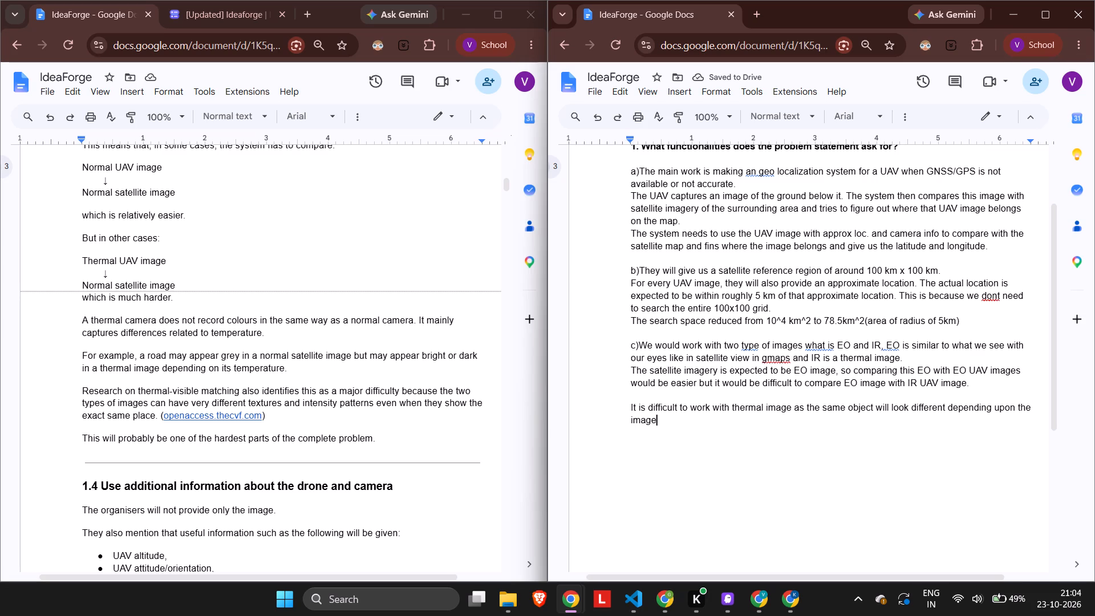
Replace the final word "image" with "temperature of that region." to end the thermal image sentence.
key("ctrl+BackSpace")
key("t")
key("BackSpace")
type("temperat")
type("ue")
key("BackSpace")
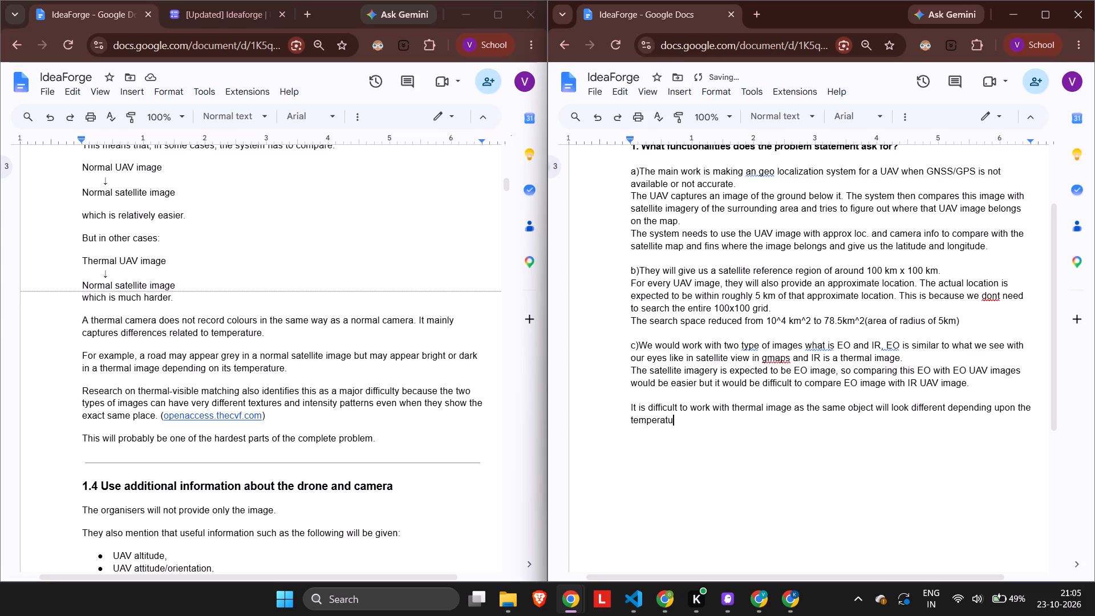
type("ree")
key("space")
type("of that region/")
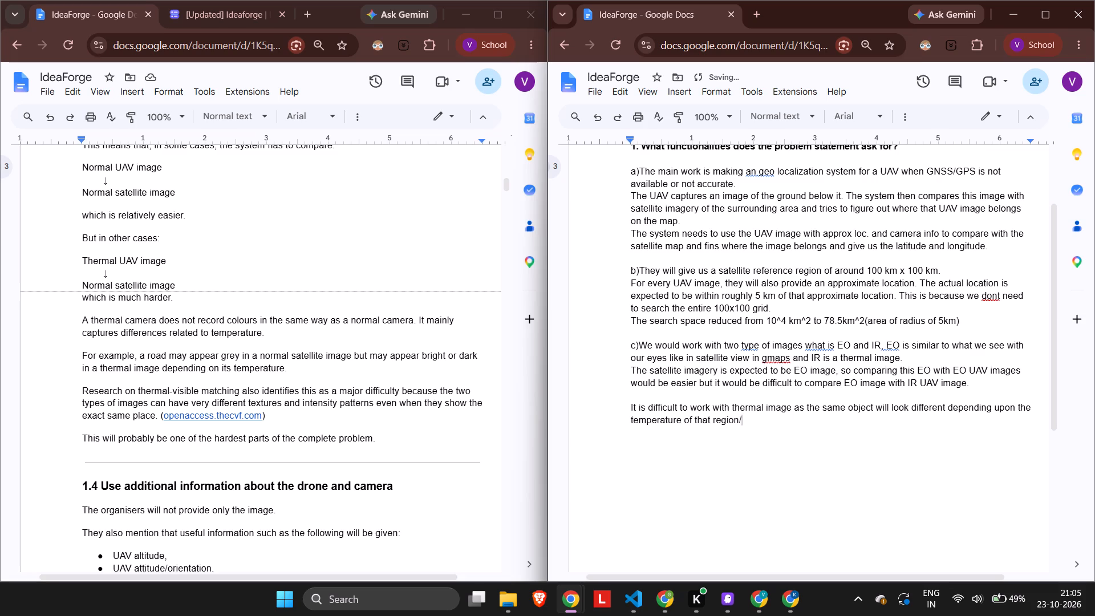
key("BackSpace")
key("period")
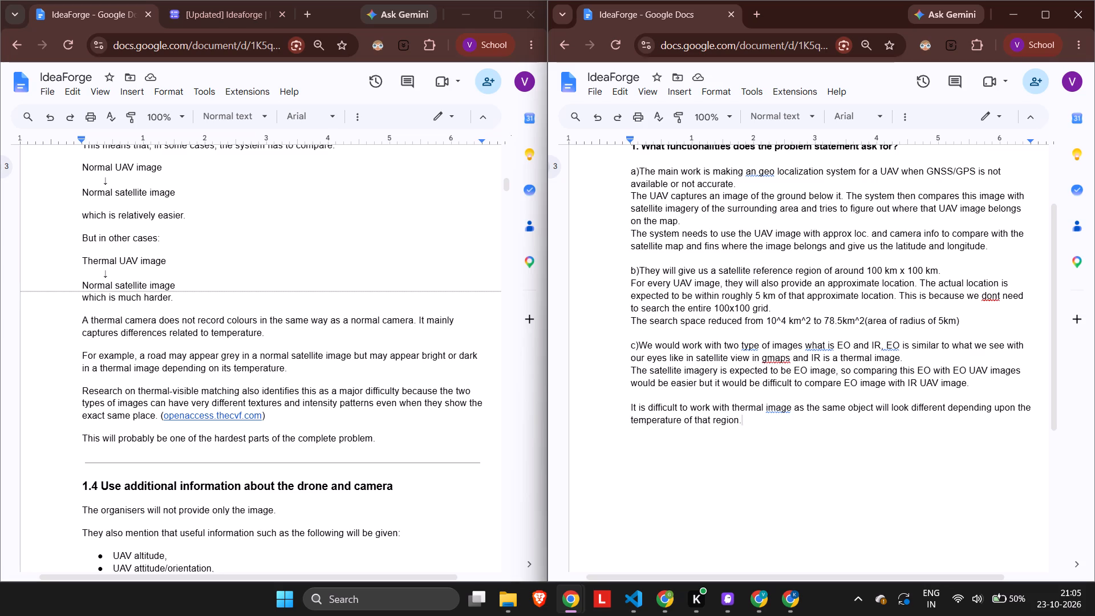
Add the sentence "This could be a hard part to tackle with." at the end of the thermal image paragraph.
left_click(267, 439)
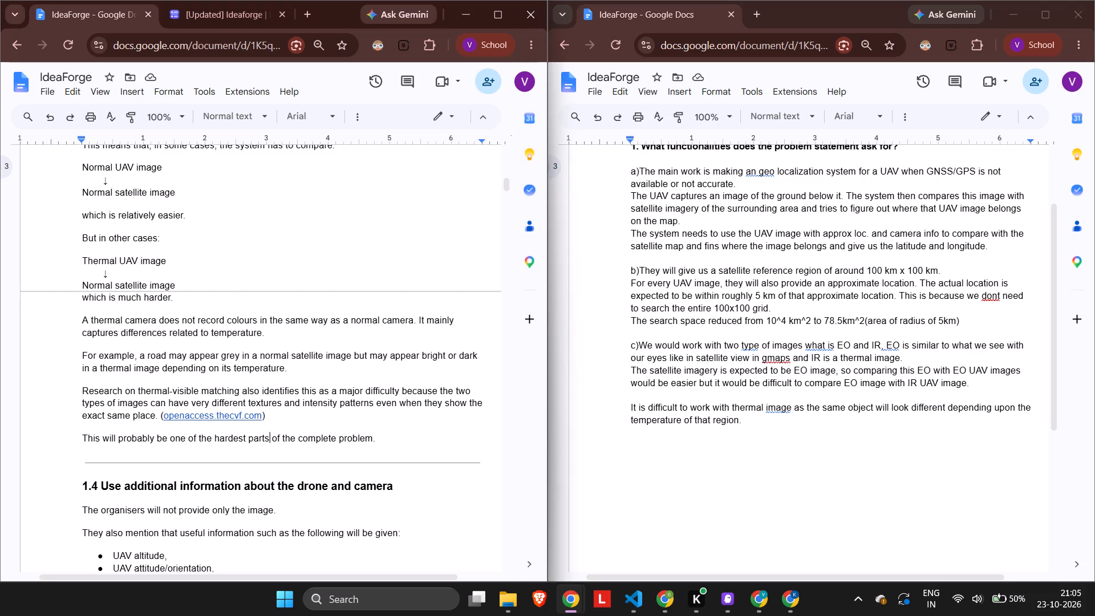
left_click(748, 418)
key("space")
type("This could be one o")
key("space")
key("BackSpace")
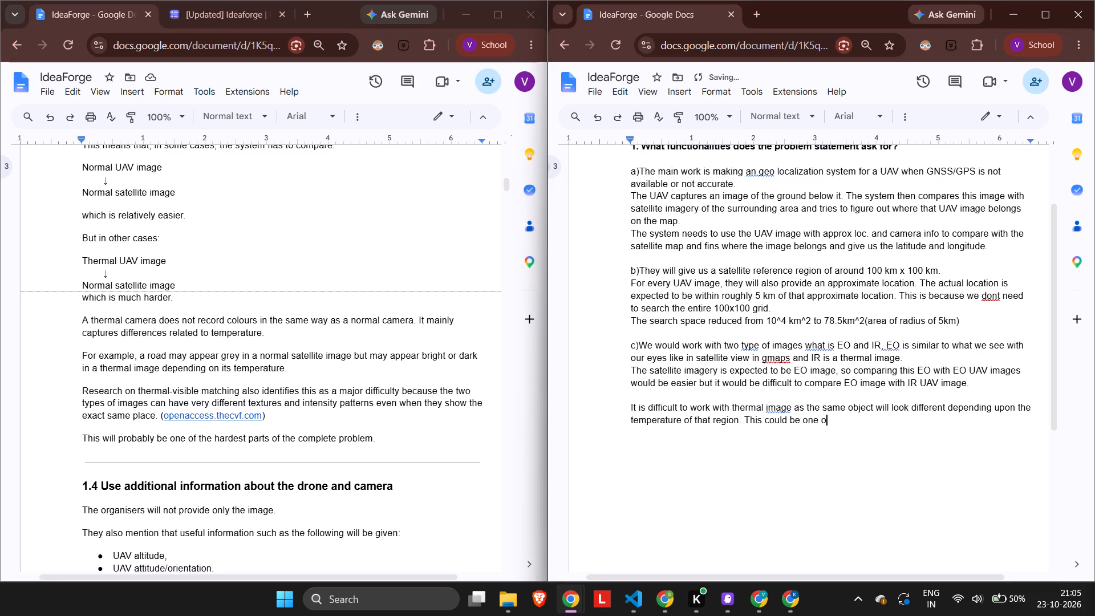
key("ctrl+BackSpace")
key("ctrl+BackSpace")
key("h")
key("BackSpace")
type("a hard part f")
key("BackSpace")
type("to tack")
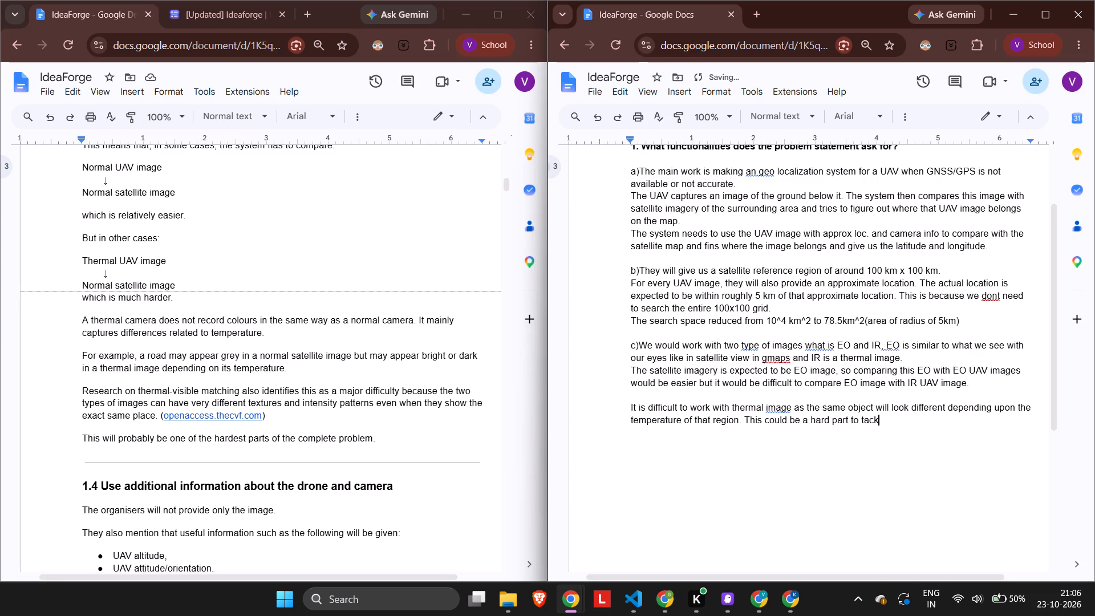
type("le with")
key("space")
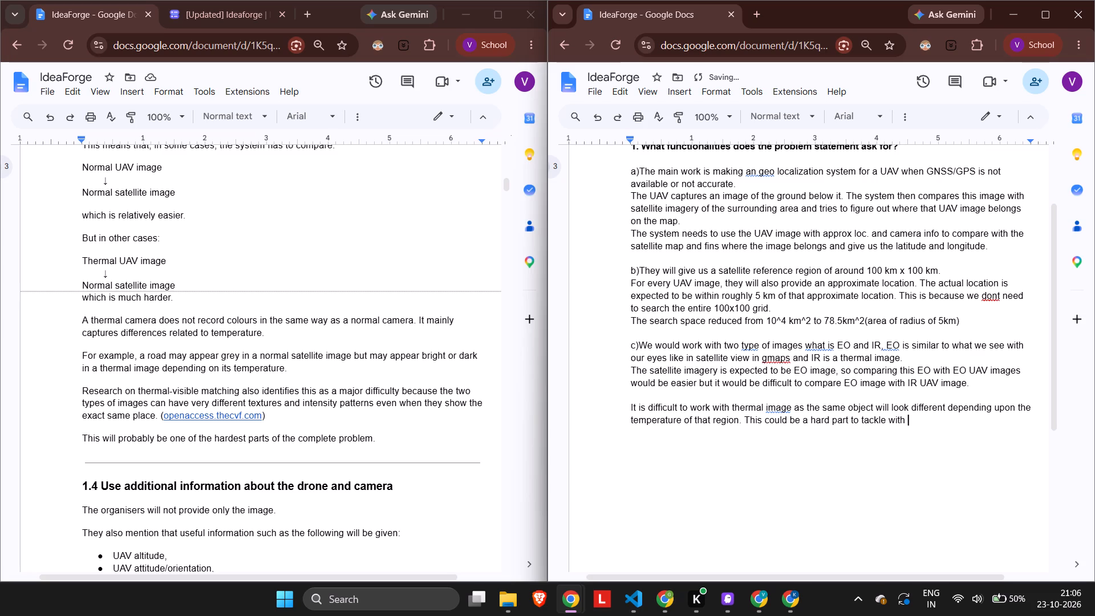
key("BackSpace")
key("period")
key("Down")
key("Down")
key("ctrl+BackSpace")
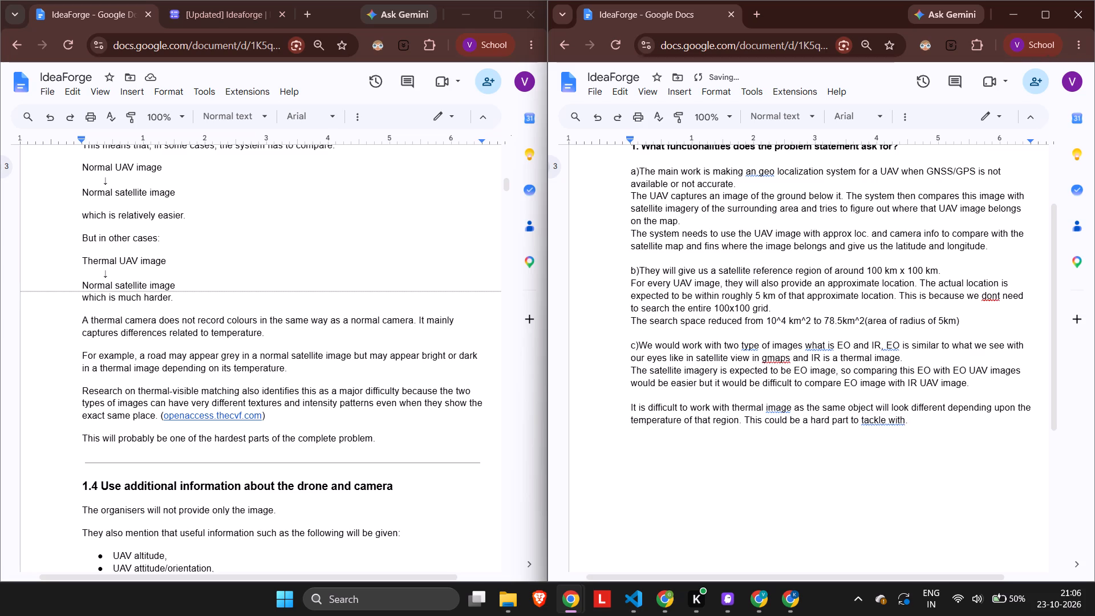
key("Down")
key("Down")
Bring section 1.4 of the detailed notes into view and start a new summary paragraph labelled "d)".
scroll(497, 371, "down", 1)
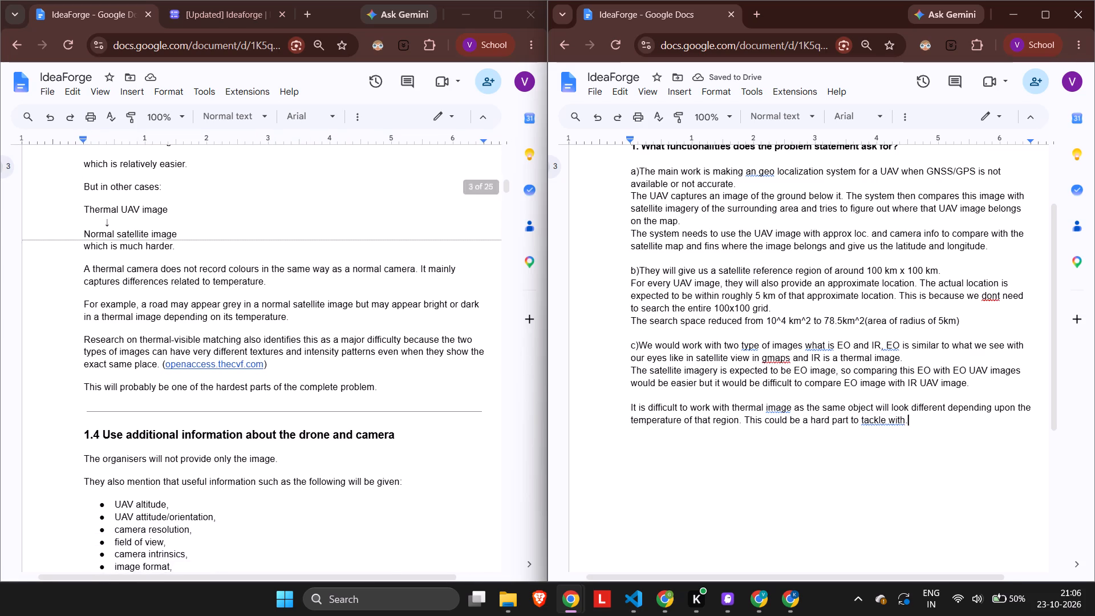
scroll(392, 433, "down", 1)
key("Return")
key("Return")
key("d")
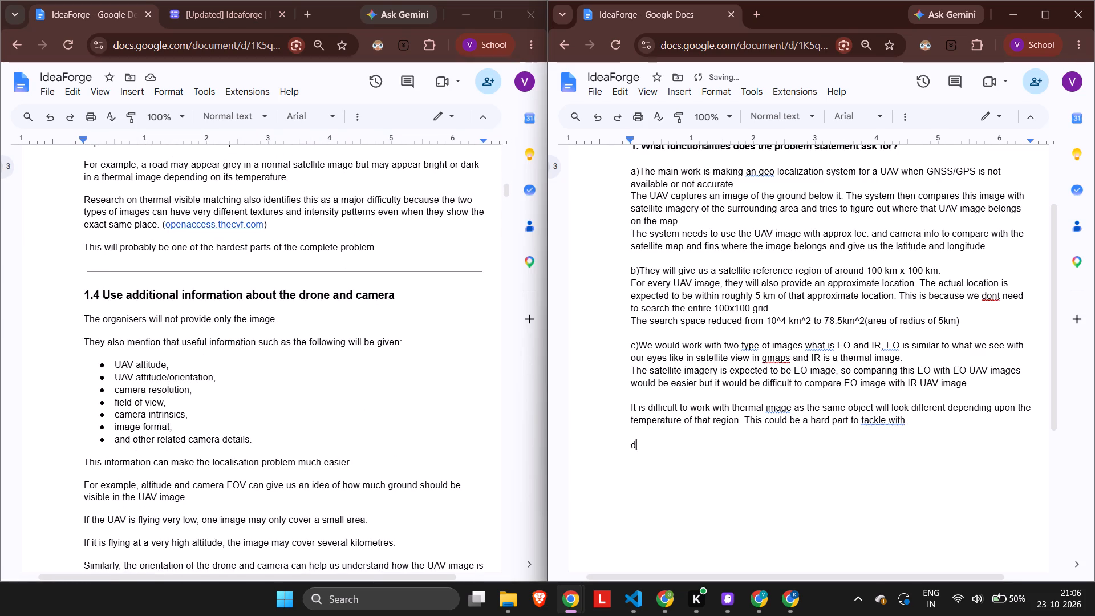
key("shift+parenright")
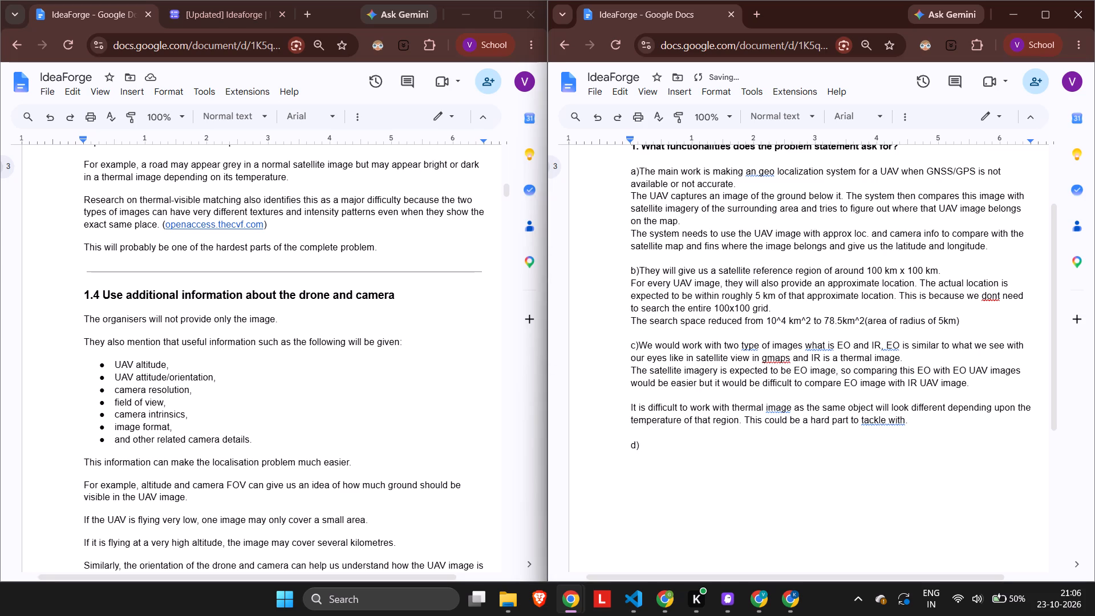
scroll(282, 324, "down", 1)
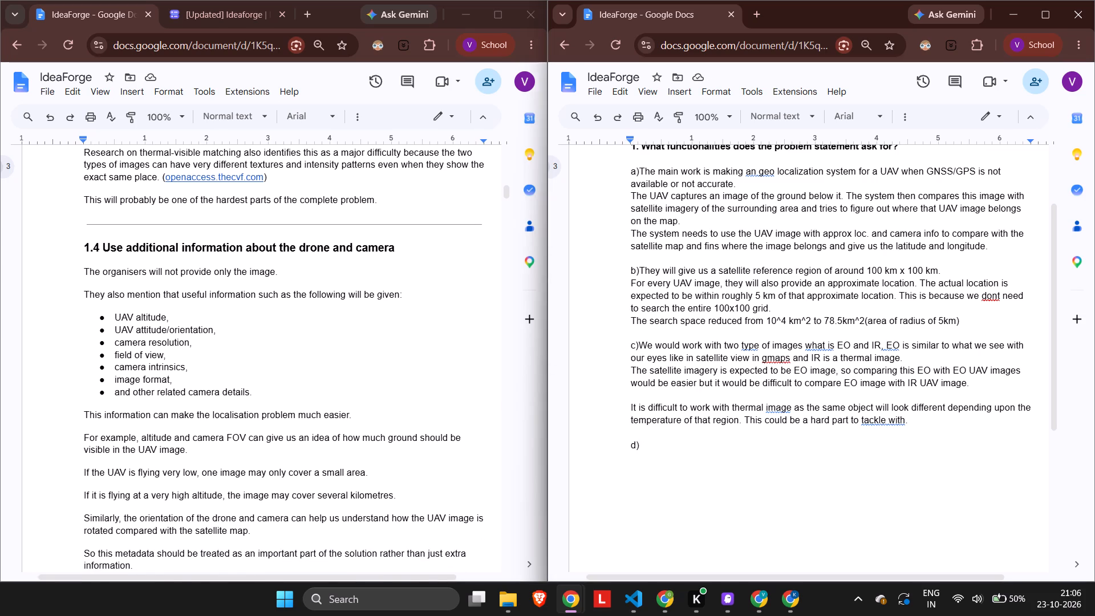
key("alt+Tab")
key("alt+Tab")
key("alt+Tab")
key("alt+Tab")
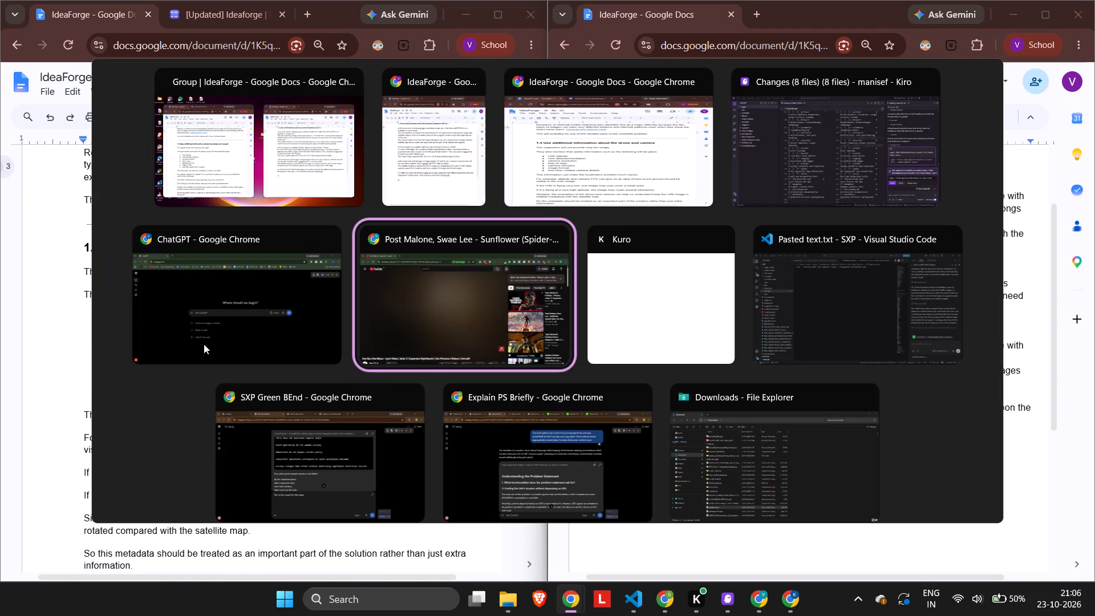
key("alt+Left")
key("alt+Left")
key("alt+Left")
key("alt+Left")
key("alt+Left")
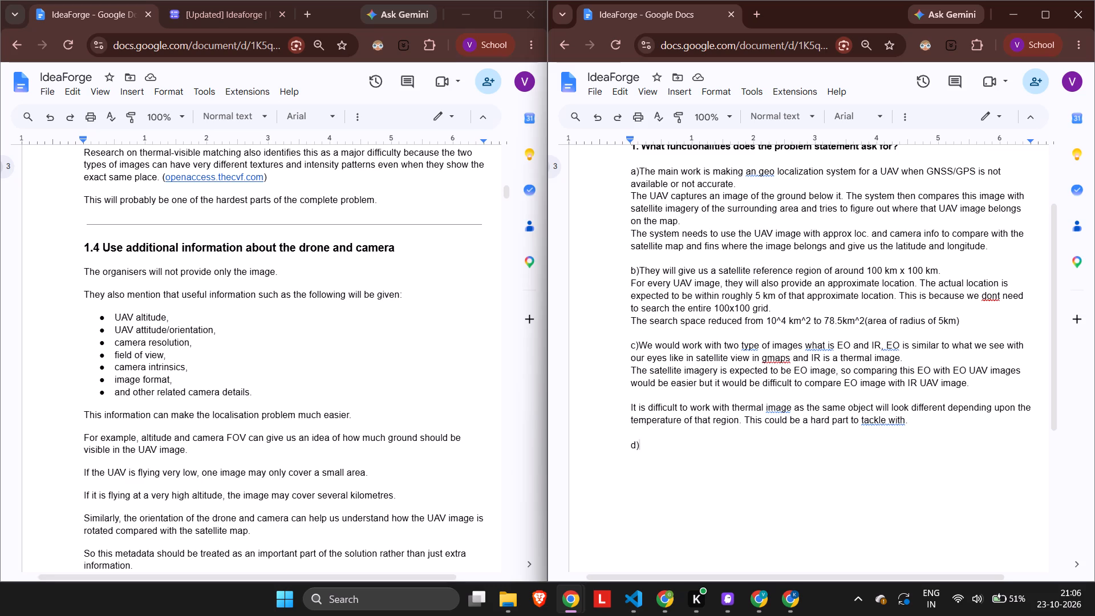
Start the opening word of the summary's "d)" paragraph with "Thy".
left_click(212, 315)
left_click(212, 315)
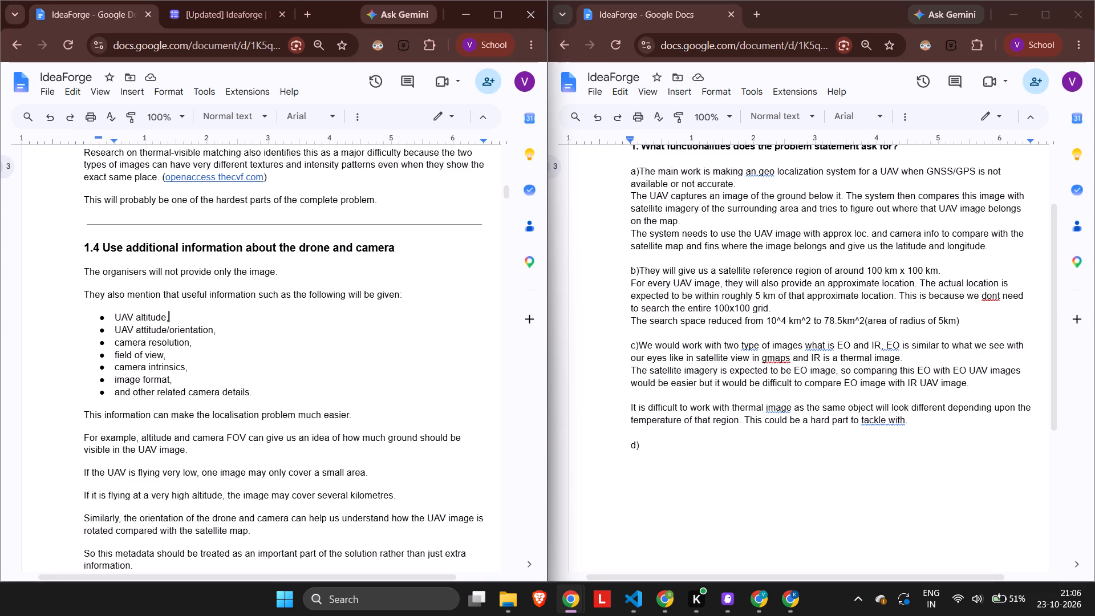
left_click(655, 448)
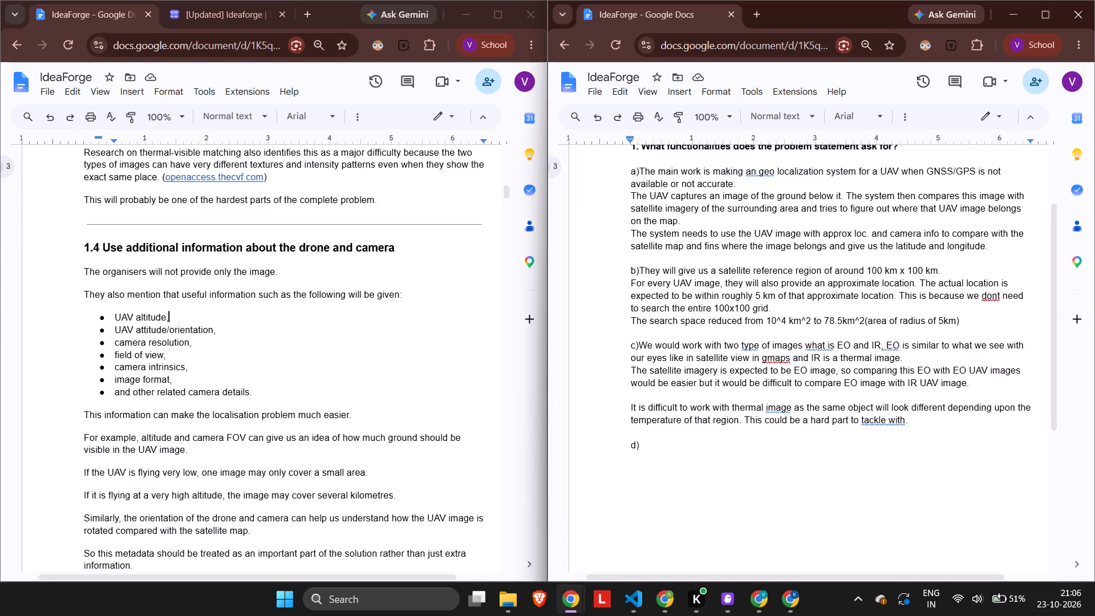
left_click(655, 448)
type("Thy")
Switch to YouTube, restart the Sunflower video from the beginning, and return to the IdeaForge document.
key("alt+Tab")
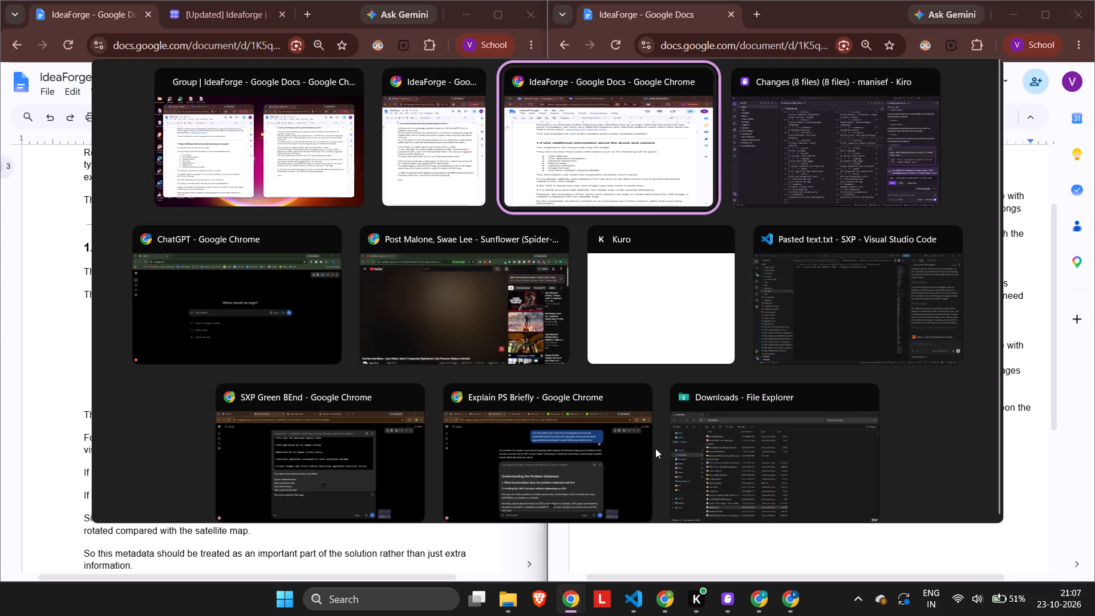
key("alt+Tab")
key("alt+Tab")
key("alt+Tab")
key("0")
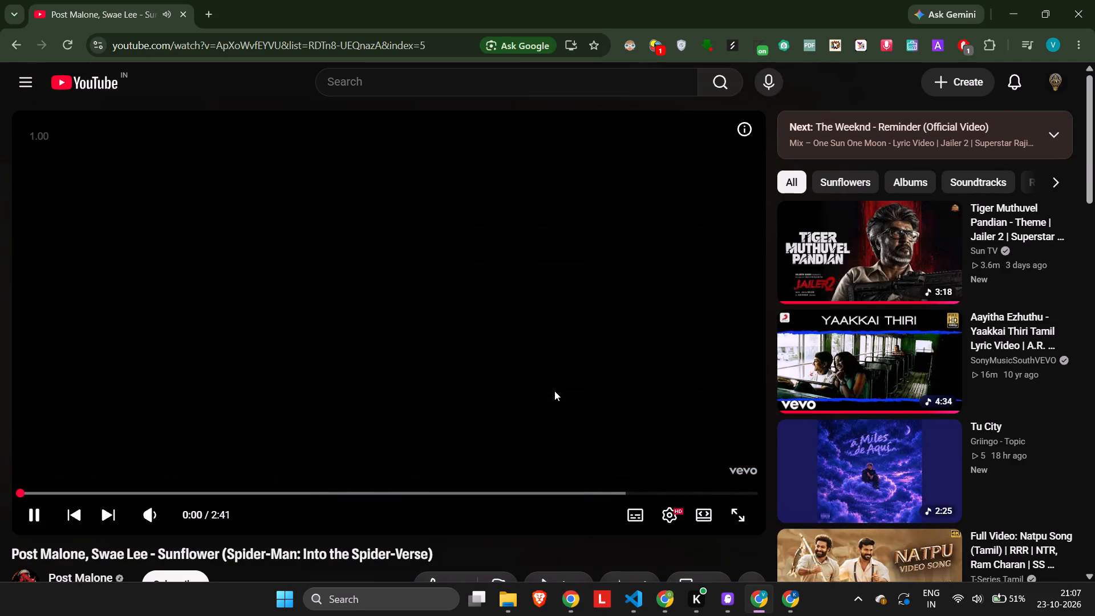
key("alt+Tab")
Correct the opening word of paragraph "d)" and continue it so the text reads "They will also provide us".
key("BackSpace")
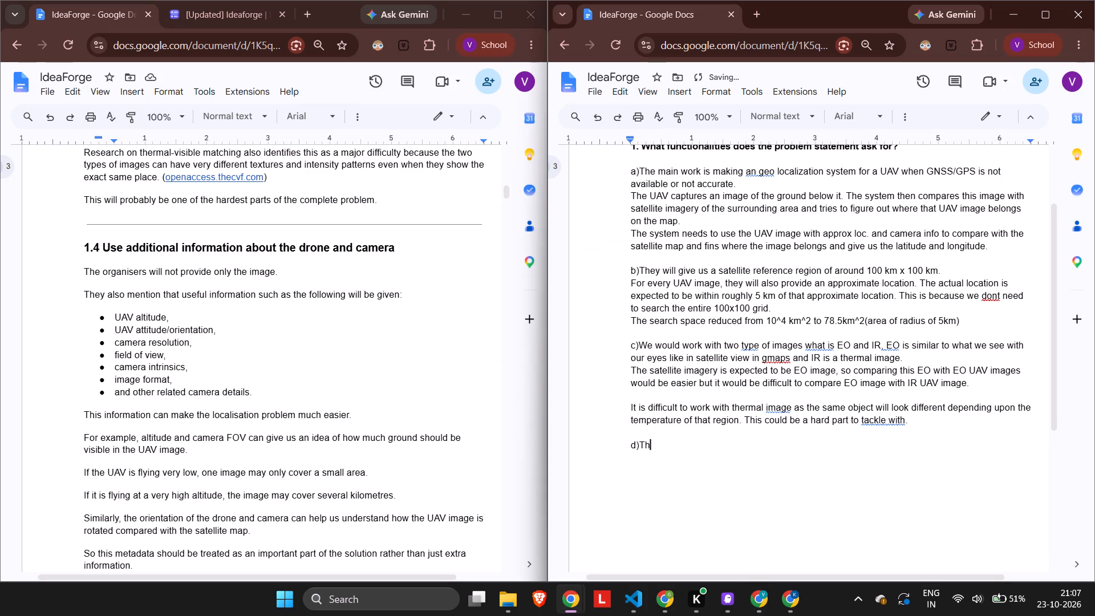
type("wy wi")
key("BackSpace")
key("BackSpace")
key("BackSpace")
key("BackSpace")
key("BackSpace")
type("ey will also proc")
key("BackSpace")
type("vide us")
key("space")
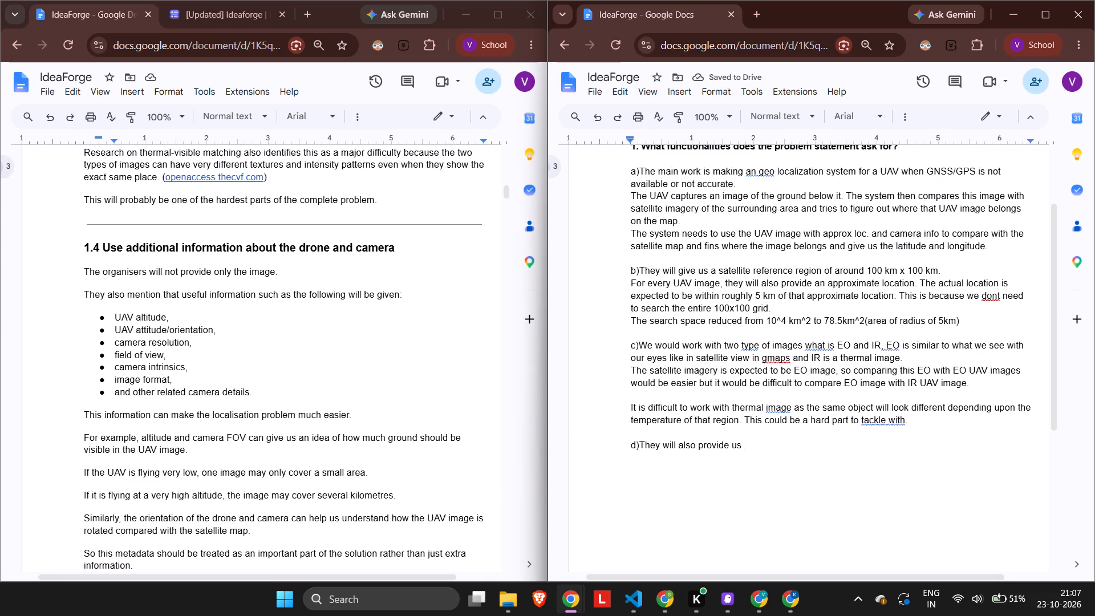
Continue the paragraph "d)" sentence with "with some other data like".
type("with somem")
key("space")
key("BackSpace")
key("BackSpace")
key("BackSpace")
type("e other daya")
key("BackSpace")
key("BackSpace")
type("ta like")
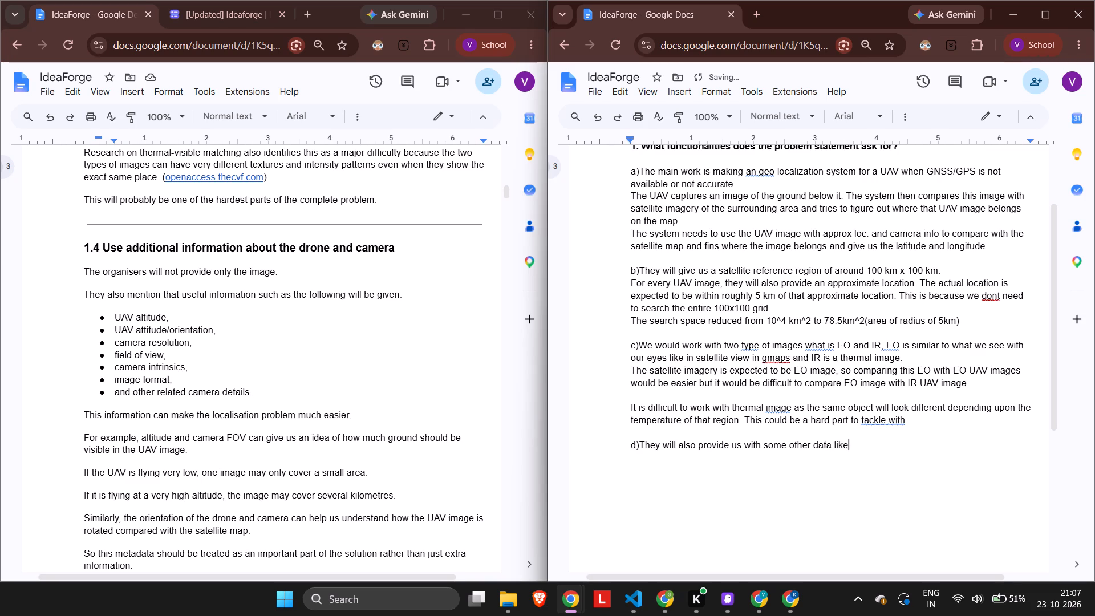
Copy the bulleted list from "UAV altitude" to "other related camera details" in section 1.4 and paste it unformatted after "like".
left_click_drag(113, 315, 254, 392)
key("ctrl+c")
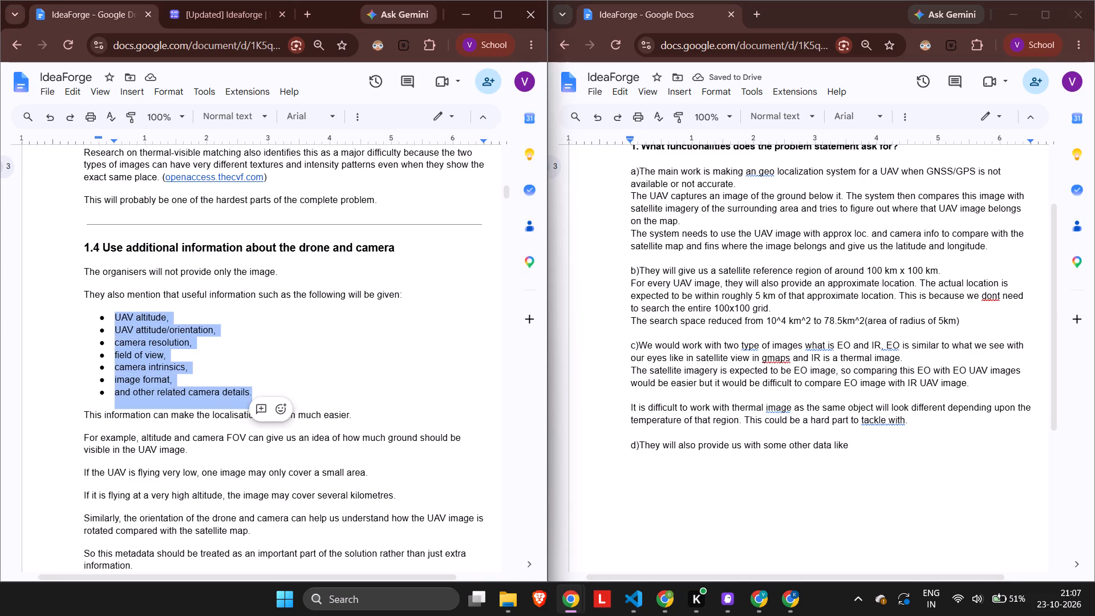
left_click(890, 437)
left_click(870, 447)
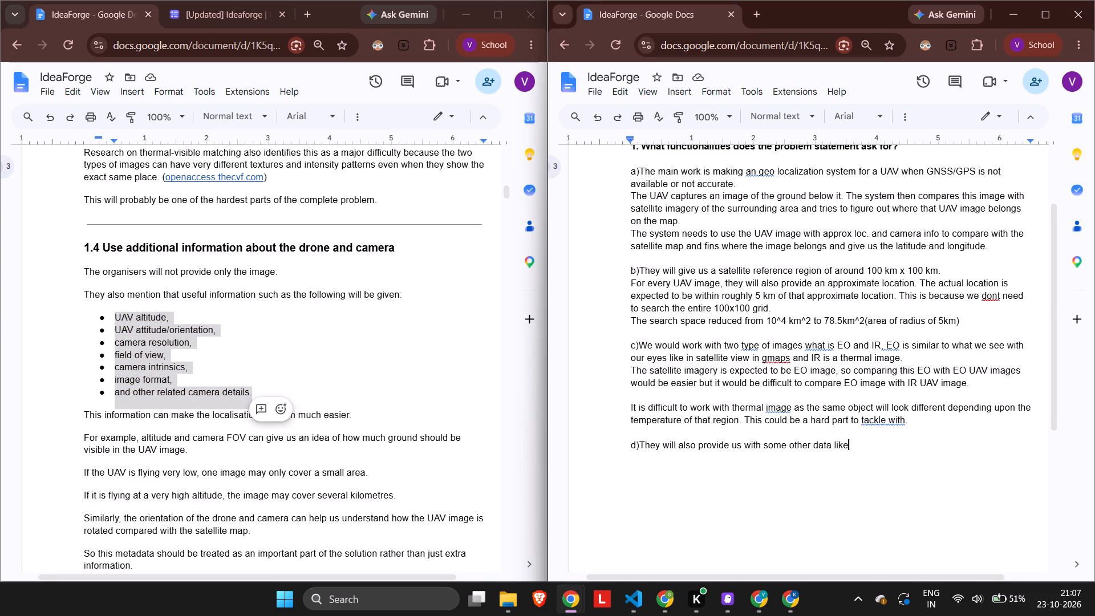
key("space")
key("ctrl+shift+v")
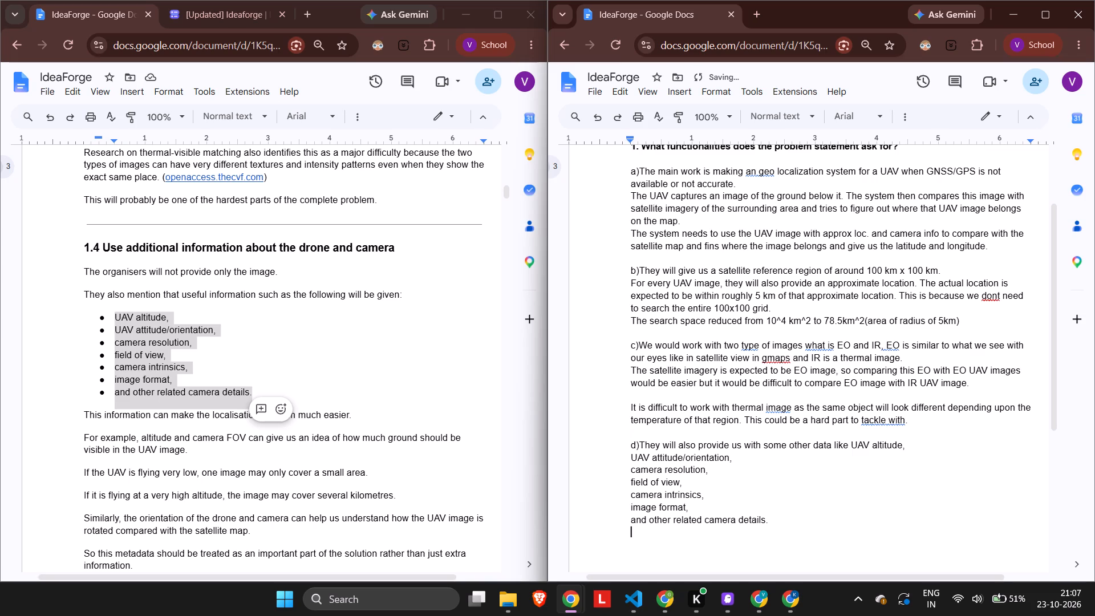
Join the "UAV attitude/orientation," line to the end of the "d)" line, separated by a space.
left_click(629, 459)
key("BackSpace")
key("space")
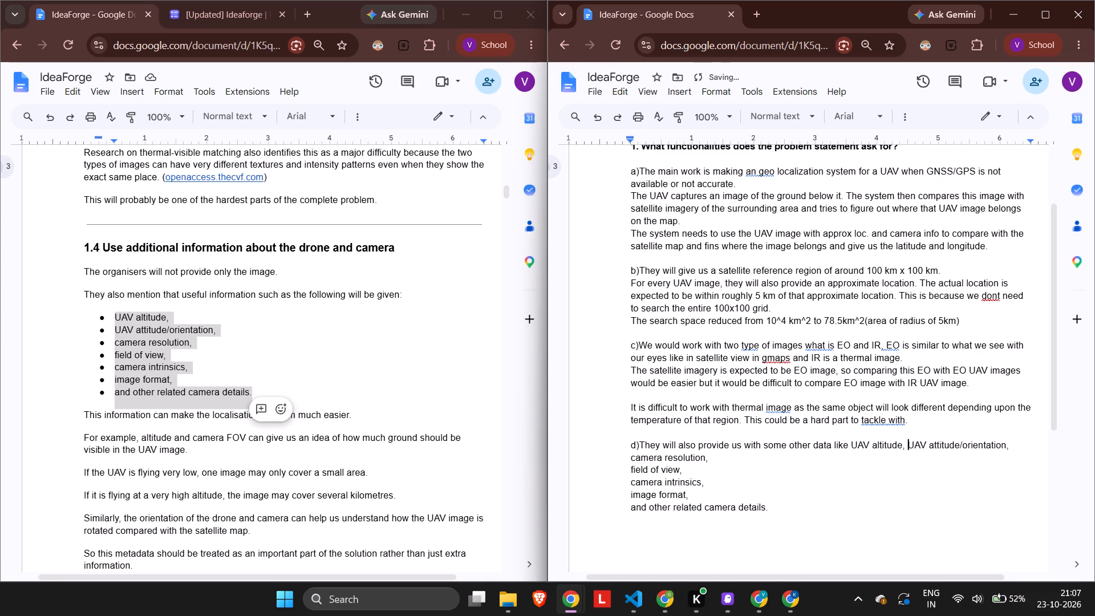
Join the "camera resolution," line to the text after "UAV attitude/orientation," with a space between them.
key("Down")
key("Up")
key("ctrl+Right")
key("ctrl+Right")
key("ctrl+Right")
key("Right")
key("Right")
key("Right")
key("Right")
key("Right")
key("Right")
key("Right")
key("Right")
key("Right")
key("Right")
key("Right")
key("Right")
key("Right")
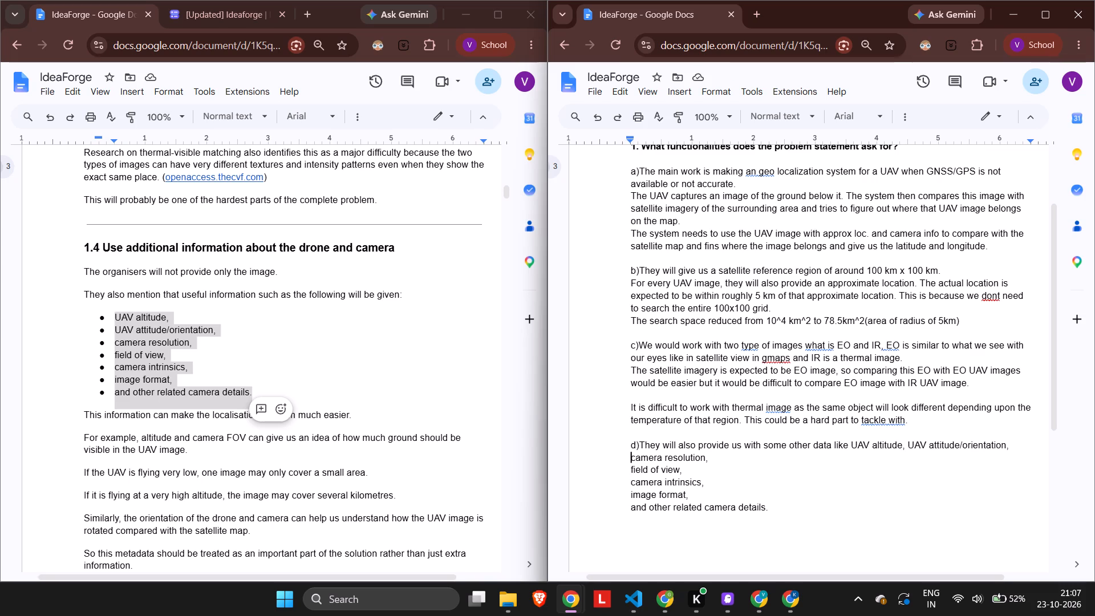
key("BackSpace")
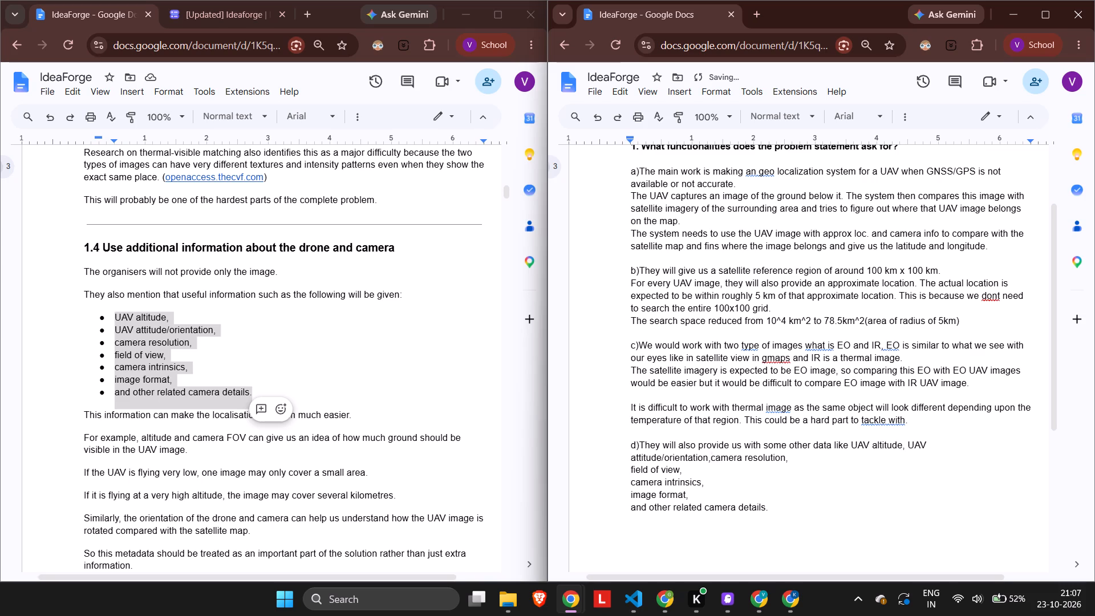
key("space")
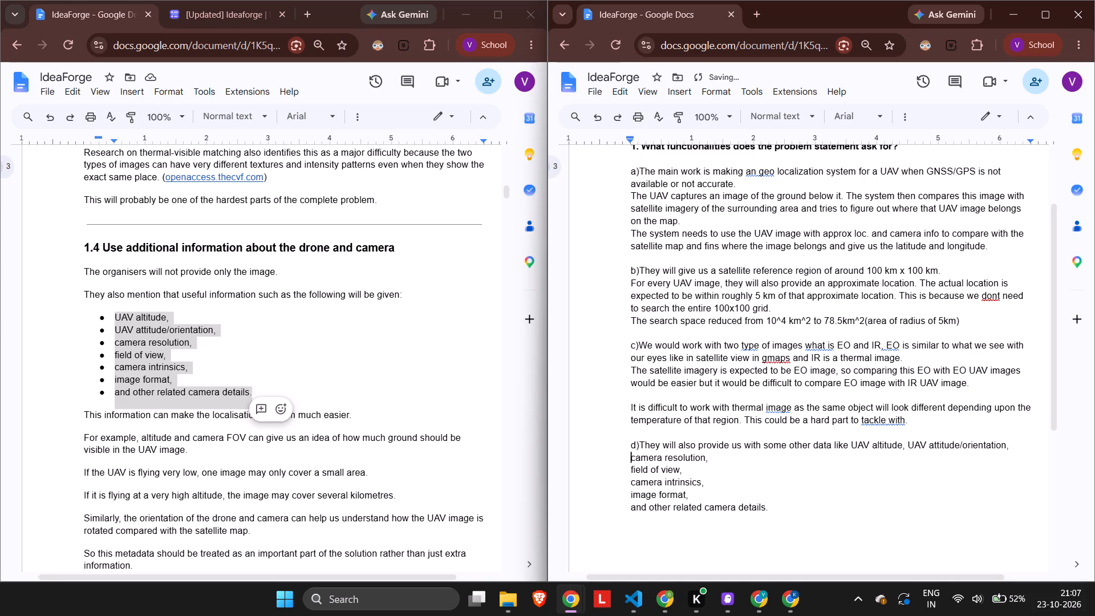
Merge the remaining items from "field of view" to "other related camera details" into the running sentence, with a space before "and".
left_click(631, 468)
key("BackSpace")
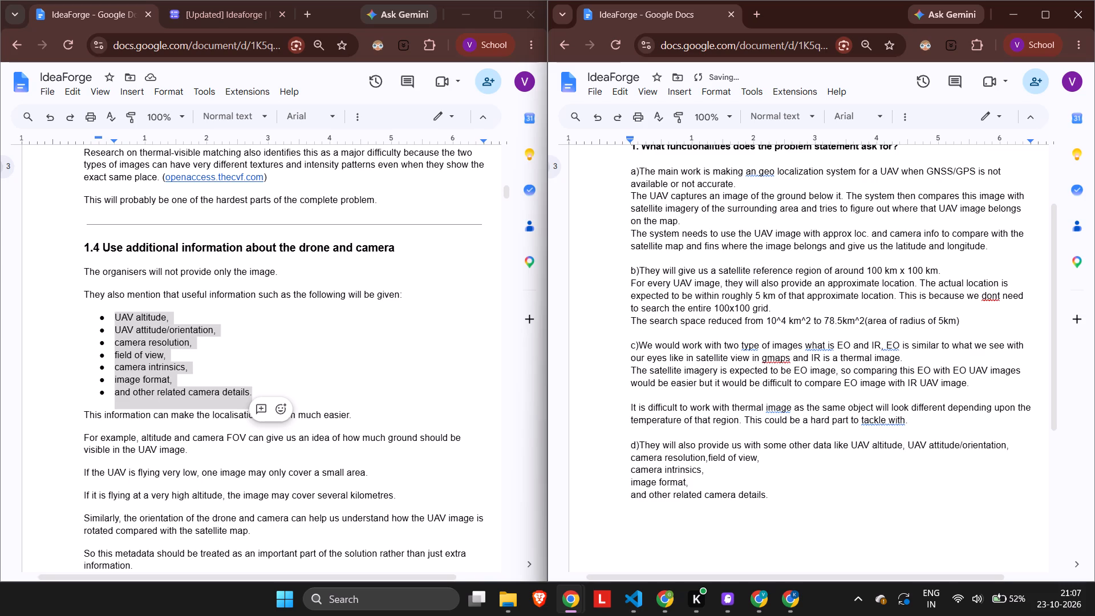
left_click(634, 471)
key("Left")
key("space")
key("BackSpace")
key("BackSpace")
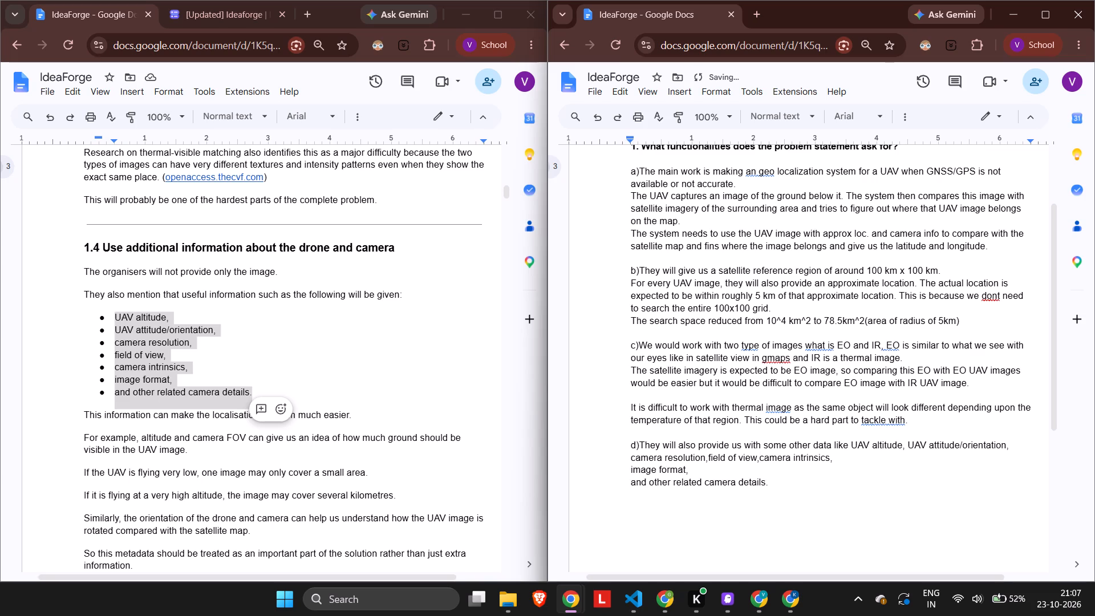
left_click(632, 471)
key("Left")
key("BackSpace")
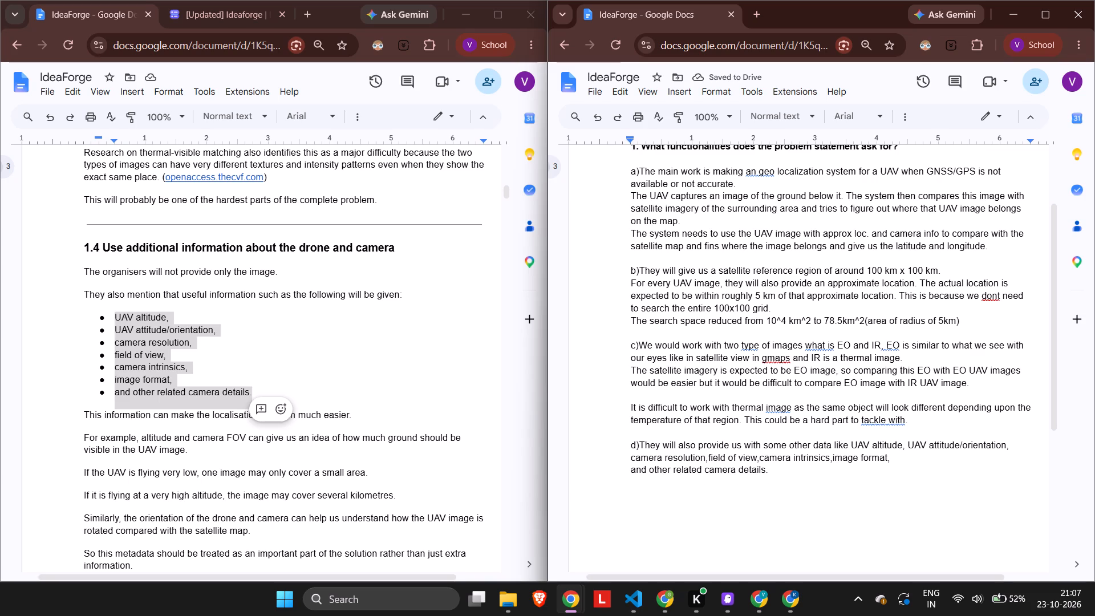
left_click(632, 468)
key("BackSpace")
key("space")
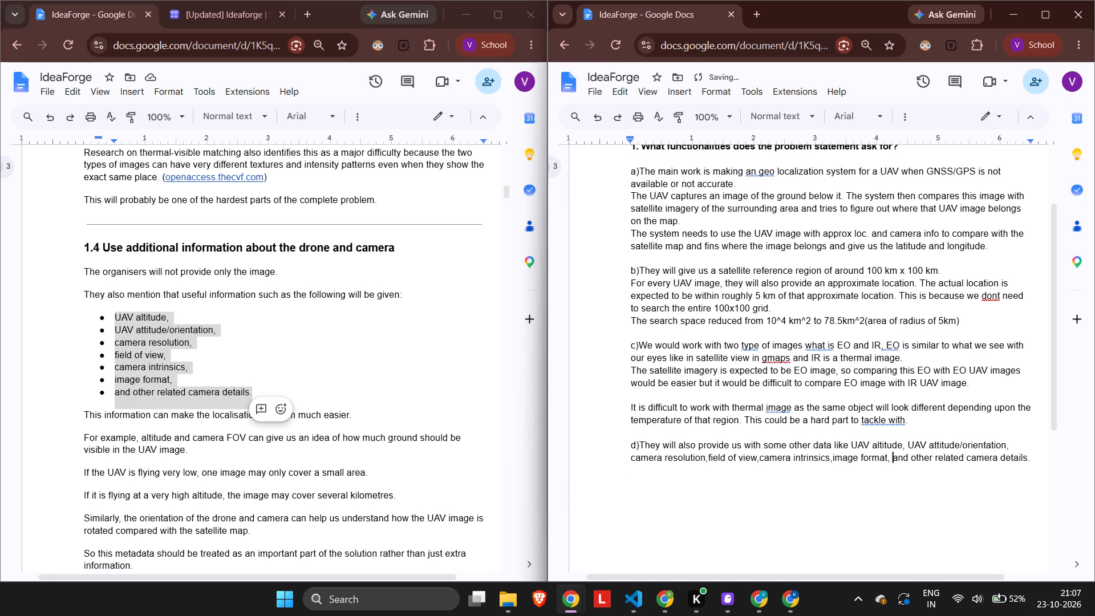
Copy "This information can make the localisation problem much easier." from section 1.4 onto a new line under paragraph "d)".
left_click(321, 424)
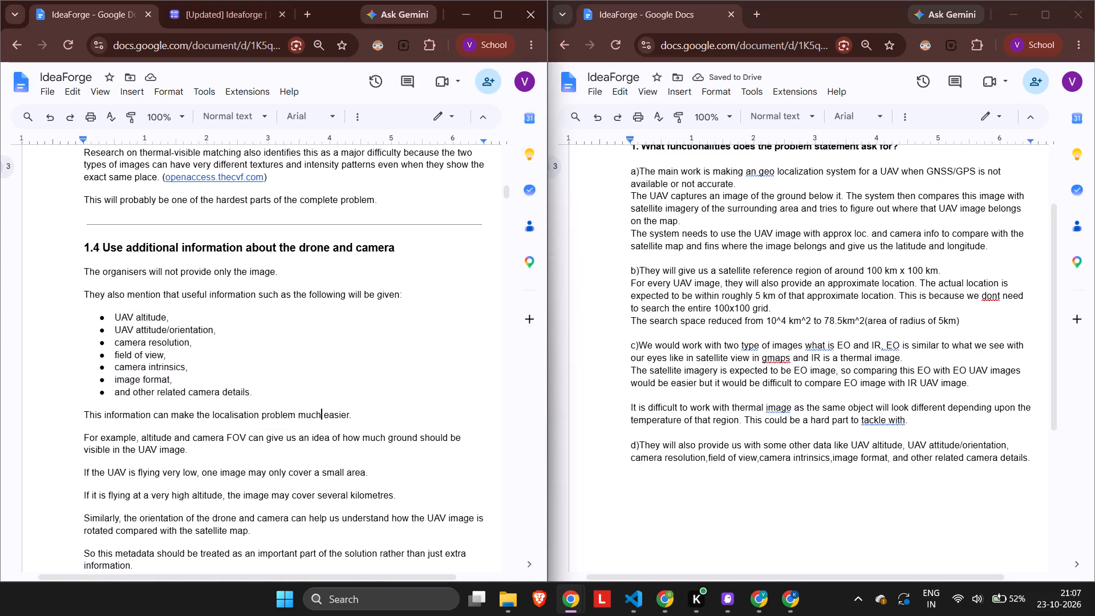
scroll(321, 424, "down", 1)
left_click_drag(353, 351, 98, 354)
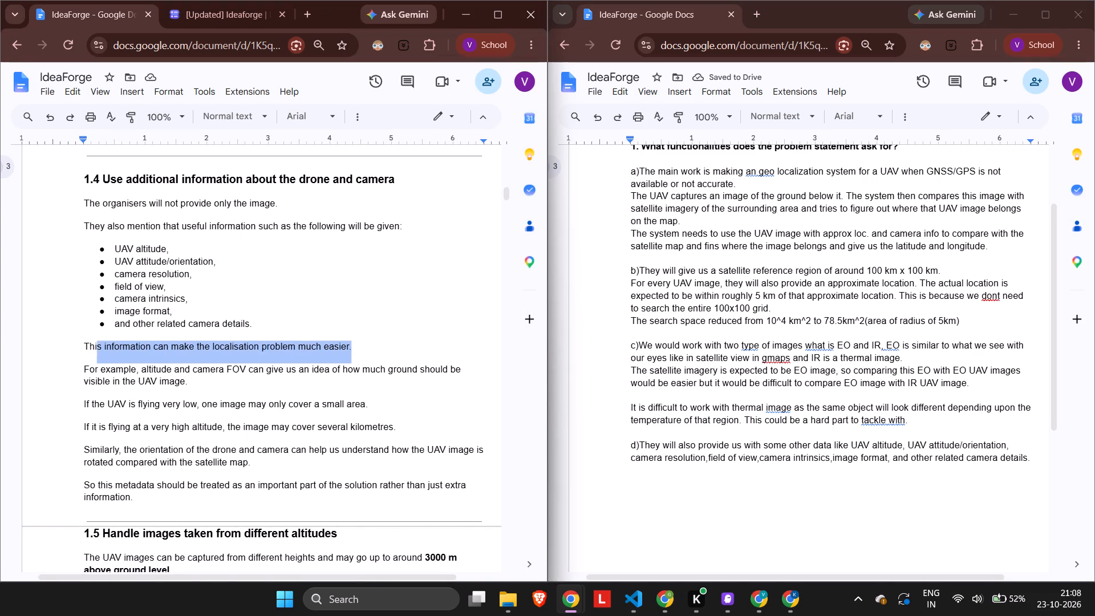
left_click_drag(98, 354, 86, 349)
key("ctrl+c")
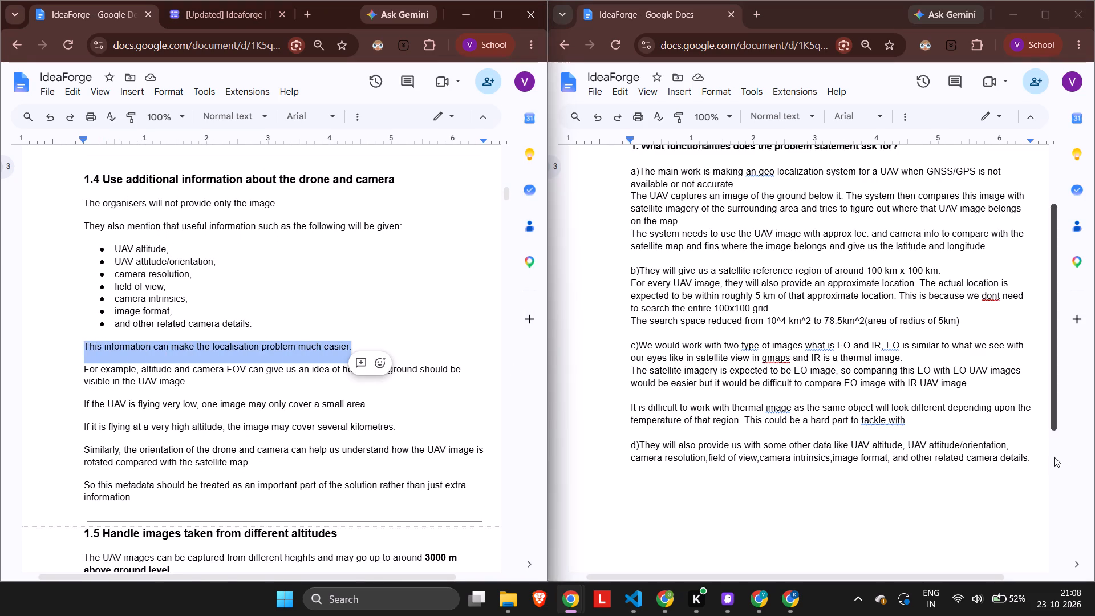
left_click(1038, 460)
left_click(1038, 460)
key("shift+Return")
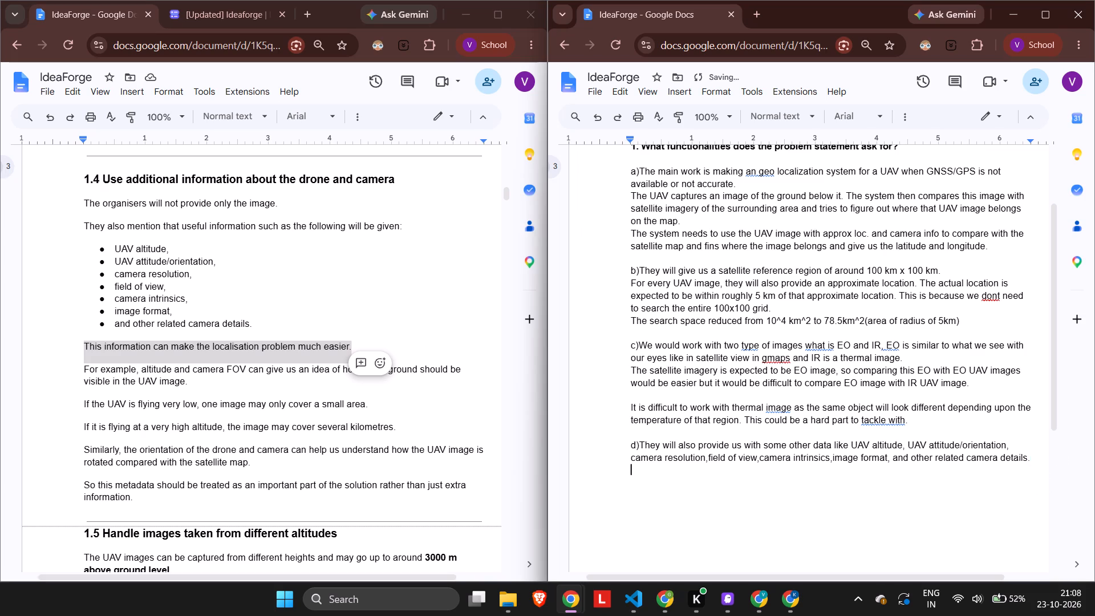
key("ctrl+v")
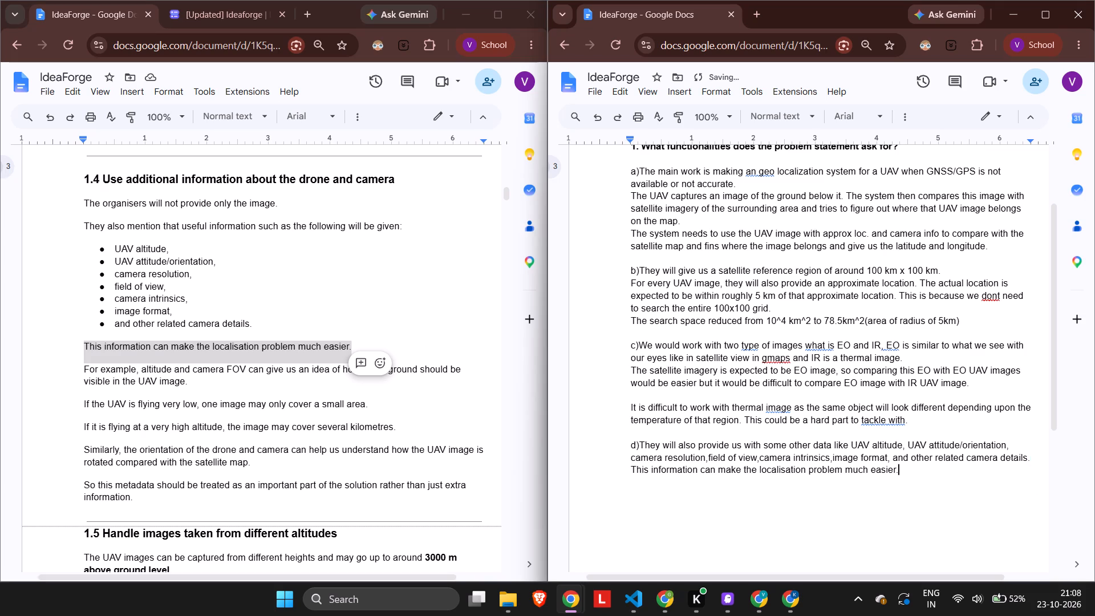
Copy the section 1.4 camera FOV example and the low- and high-altitude sentences, and paste them unformatted below paragraph "d)" after a blank line.
left_click(209, 387)
left_click(229, 385)
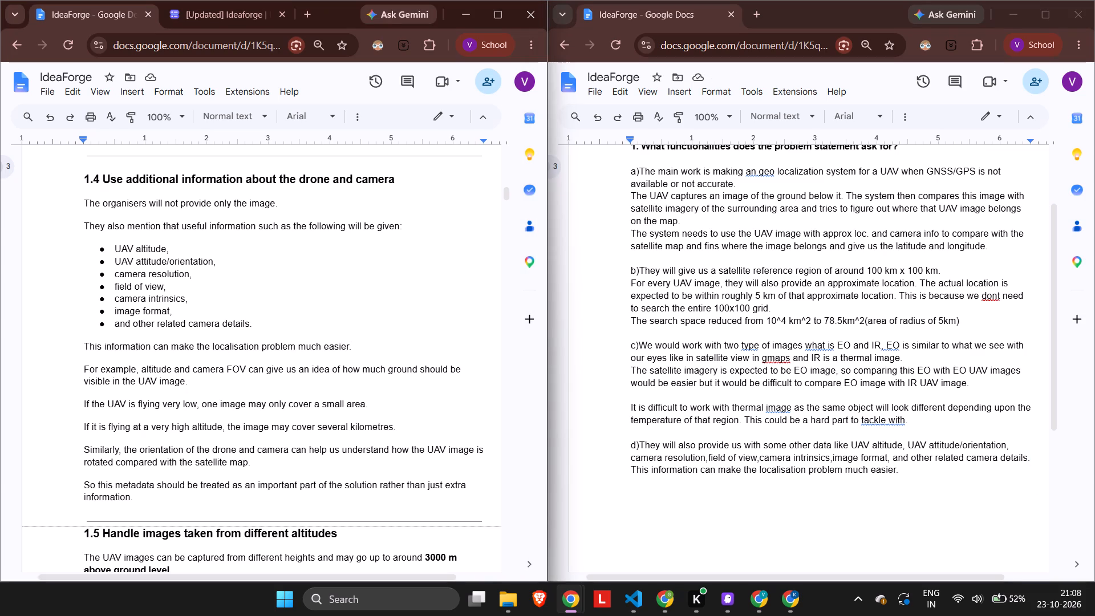
left_click_drag(210, 382, 113, 375)
left_click(391, 424)
left_click_drag(409, 428, 78, 373)
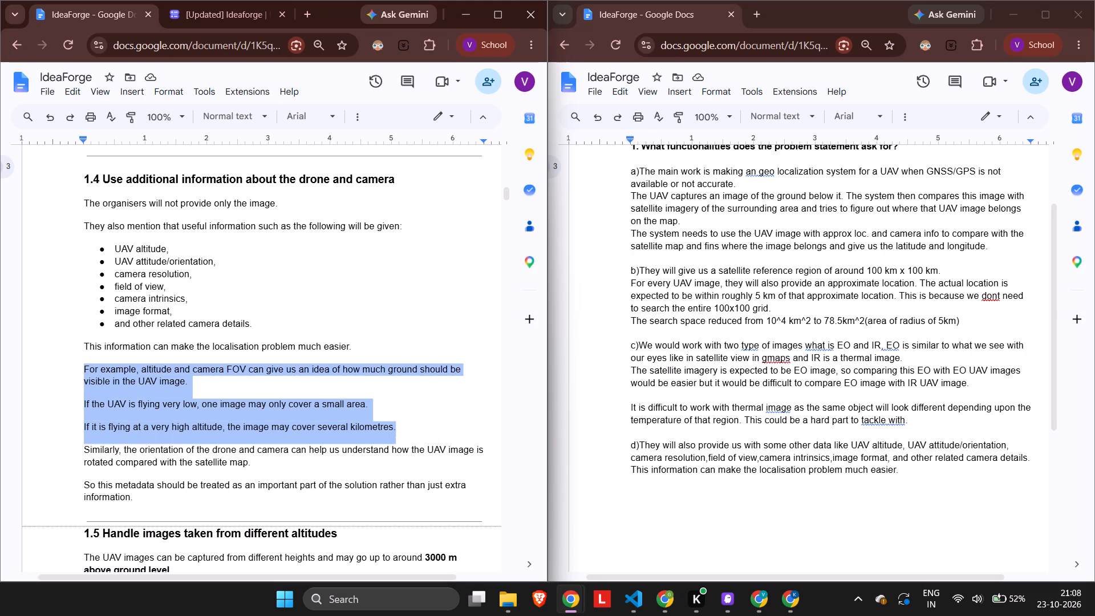
key("ctrl+c")
left_click(931, 471)
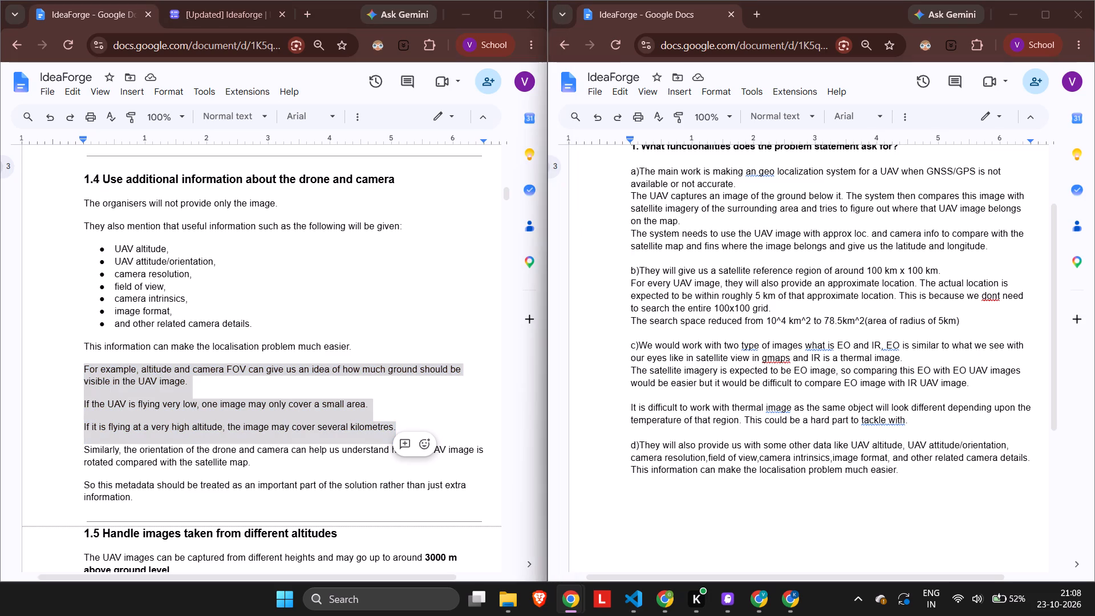
key("shift+Return")
key("shift+Return")
key("ctrl+shift+v")
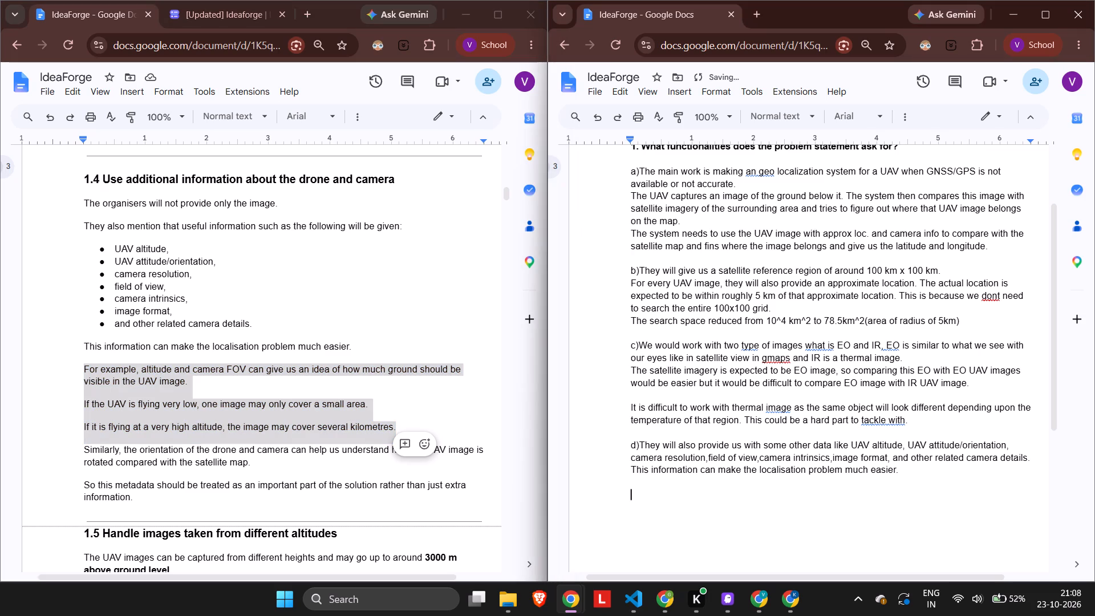
Copy section 1.4's "Similarly, the orientation of the drone and camera..." sentence and paste it unformatted below the high-altitude sentence in paragraph "d)".
scroll(878, 476, "down", 1)
scroll(774, 505, "down", 1)
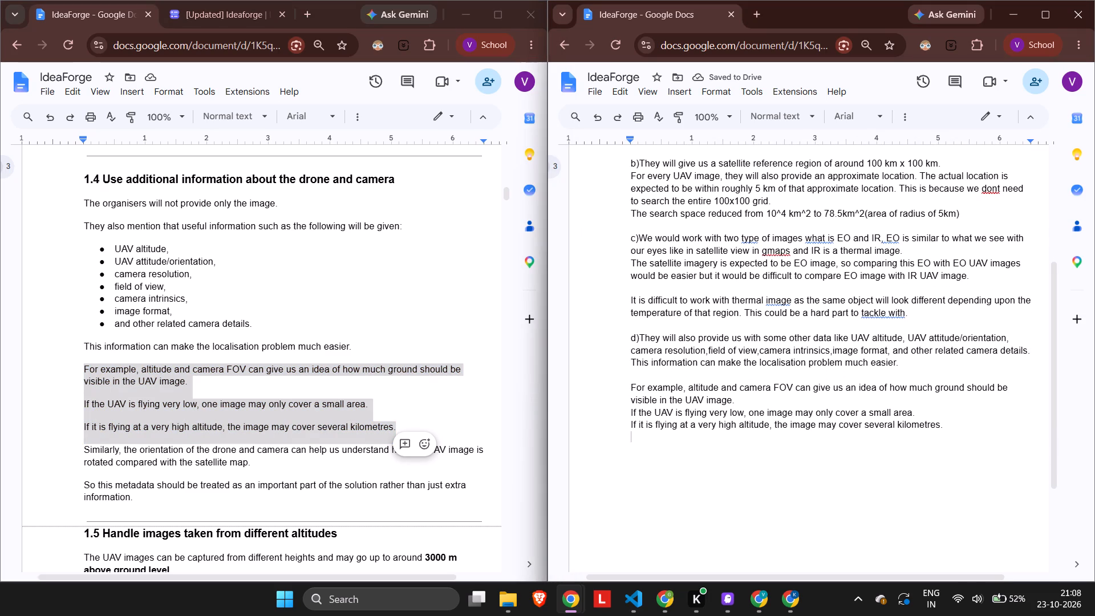
left_click(283, 433)
left_click(281, 456)
scroll(281, 456, "down", 1)
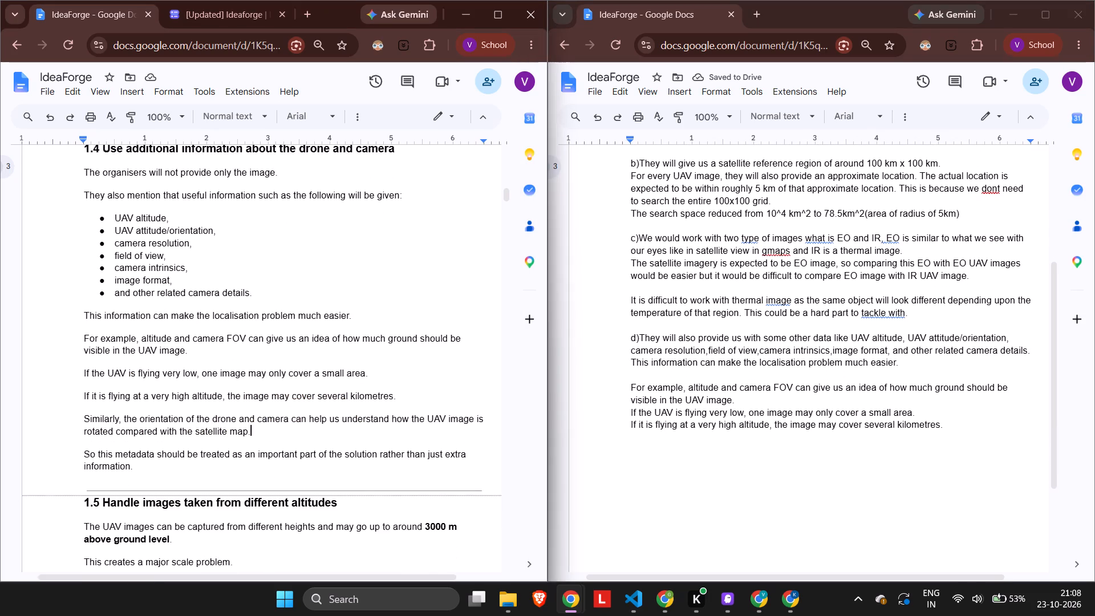
scroll(281, 456, "down", 1)
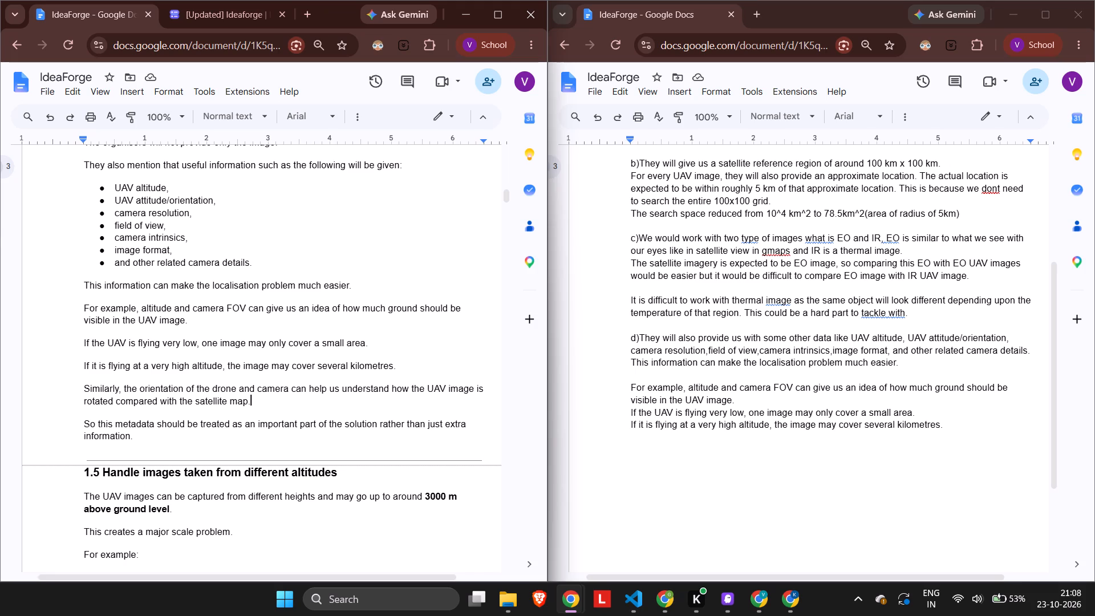
left_click_drag(258, 403, 181, 399)
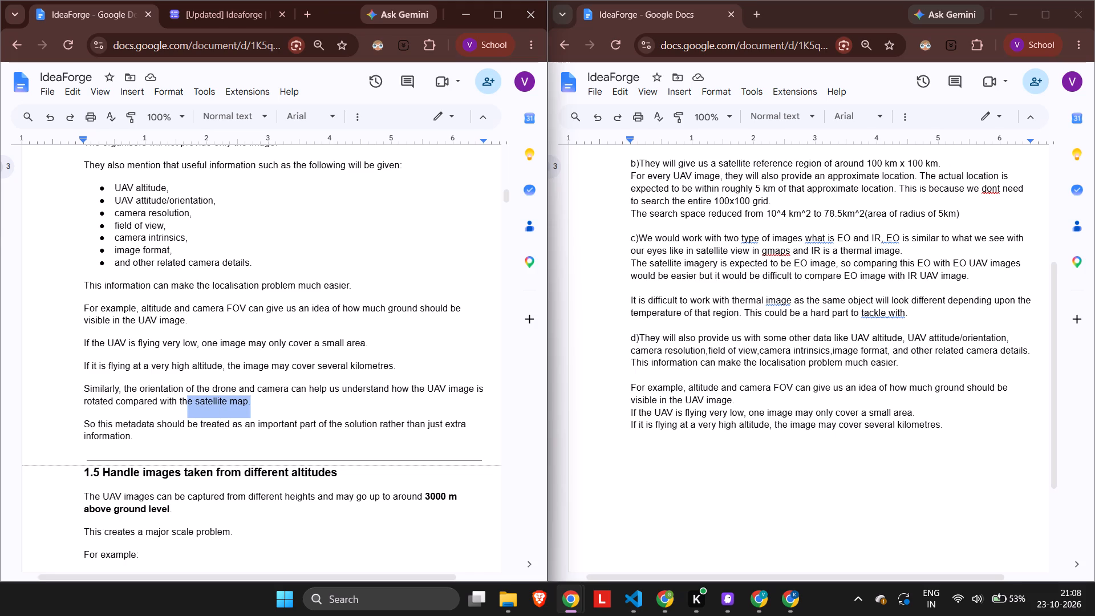
left_click_drag(181, 399, 83, 384)
key("ctrl+c")
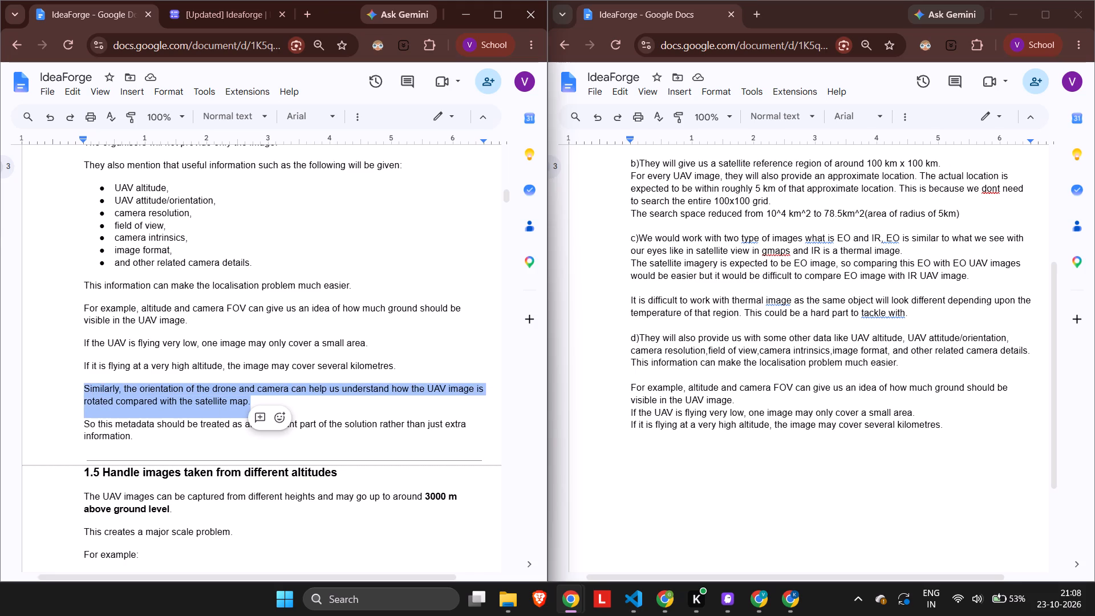
left_click(965, 436)
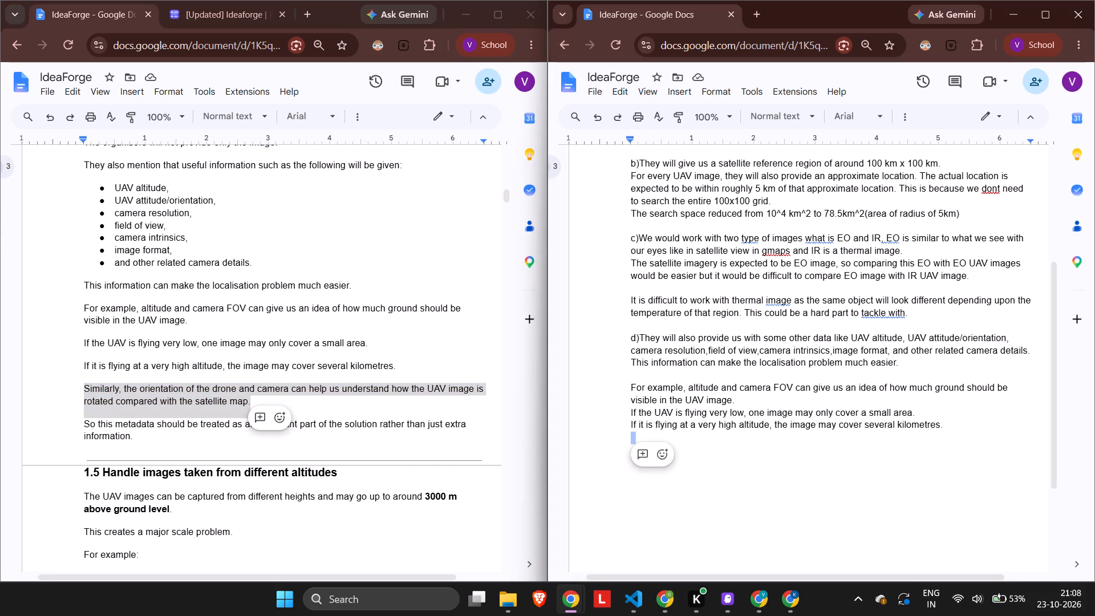
left_click(965, 436)
key("ctrl+v")
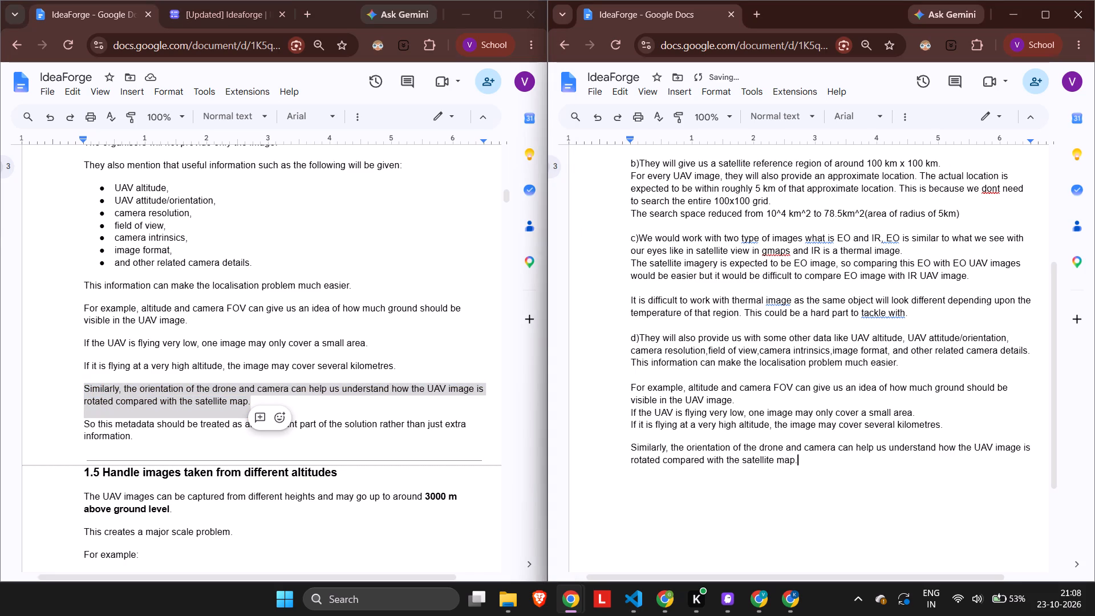
key("ctrl+z")
key("ctrl+shift+v")
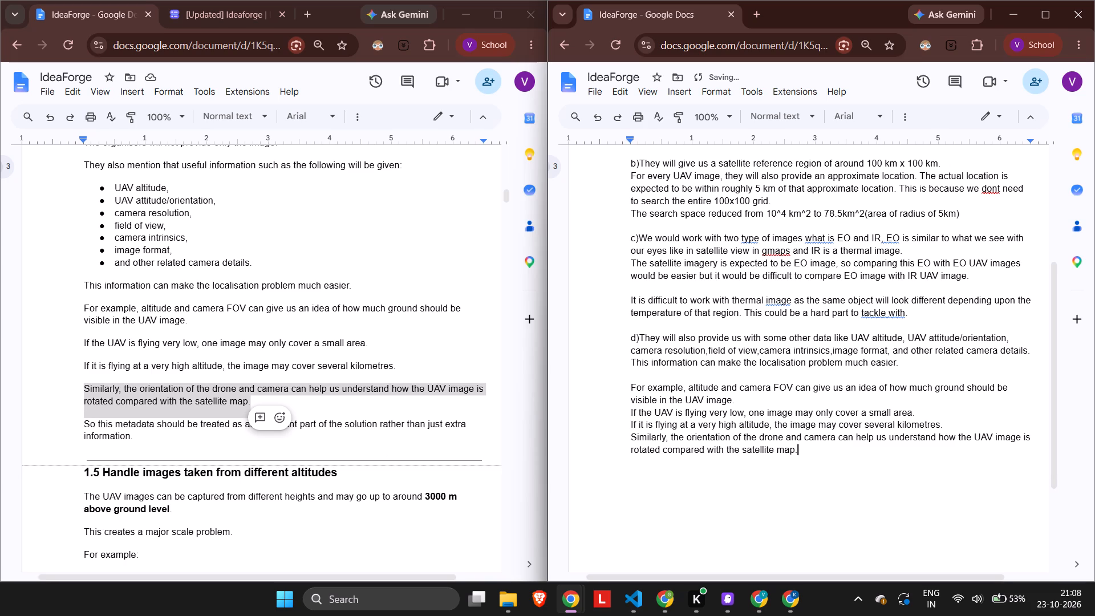
Begin a new paragraph labelled "e)" after a blank line below the drone orientation sentence, for the section 1.5 altitude notes.
left_click(164, 444)
left_click(164, 444)
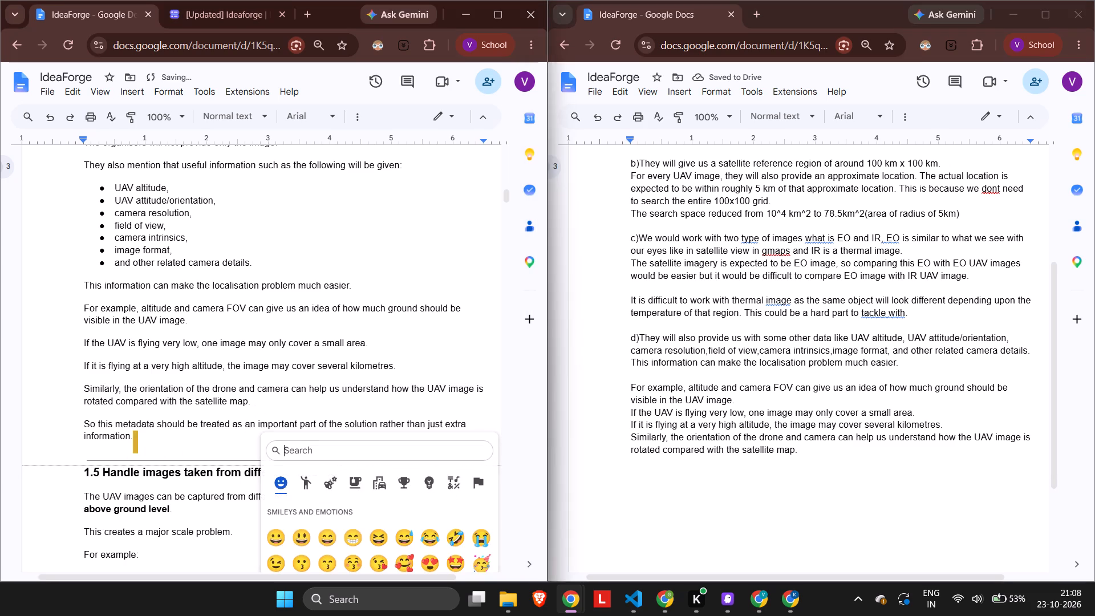
left_click(156, 441)
scroll(156, 441, "down", 2)
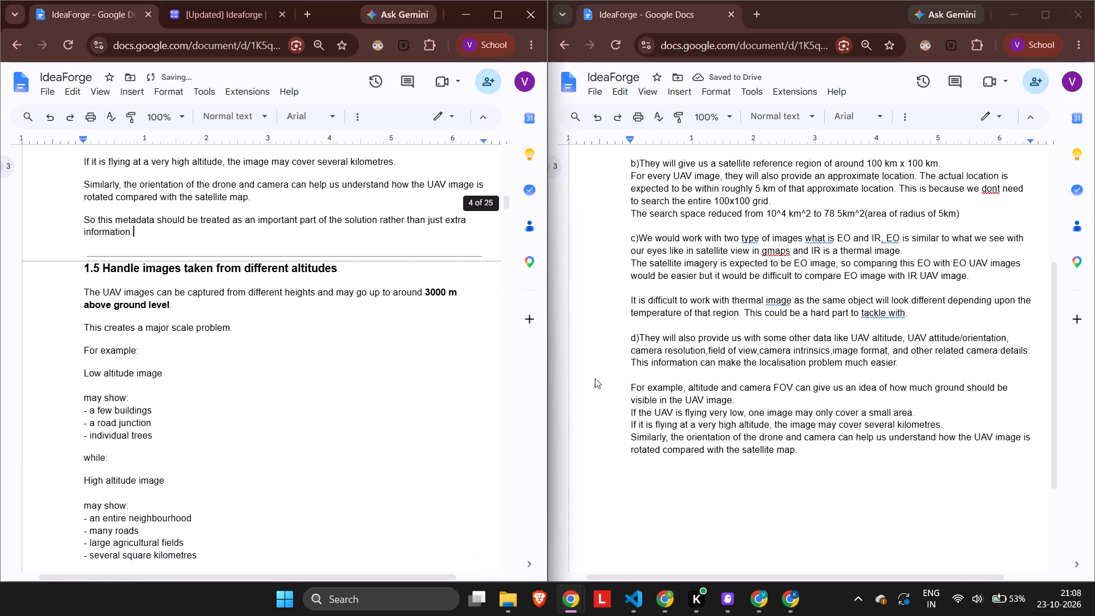
left_click(407, 380)
scroll(407, 380, "down", 2)
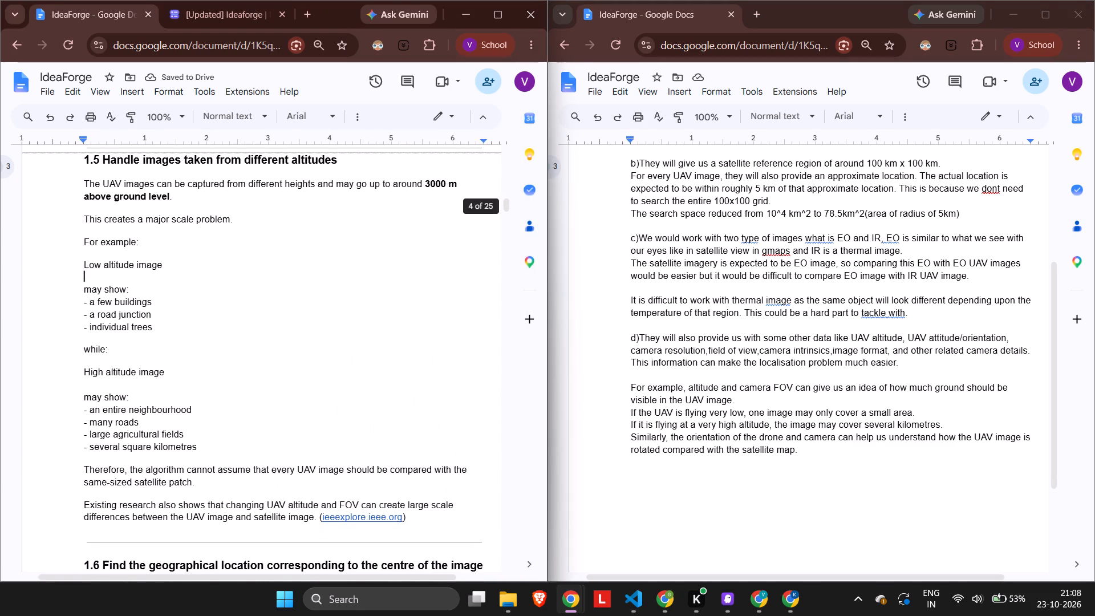
left_click(876, 455)
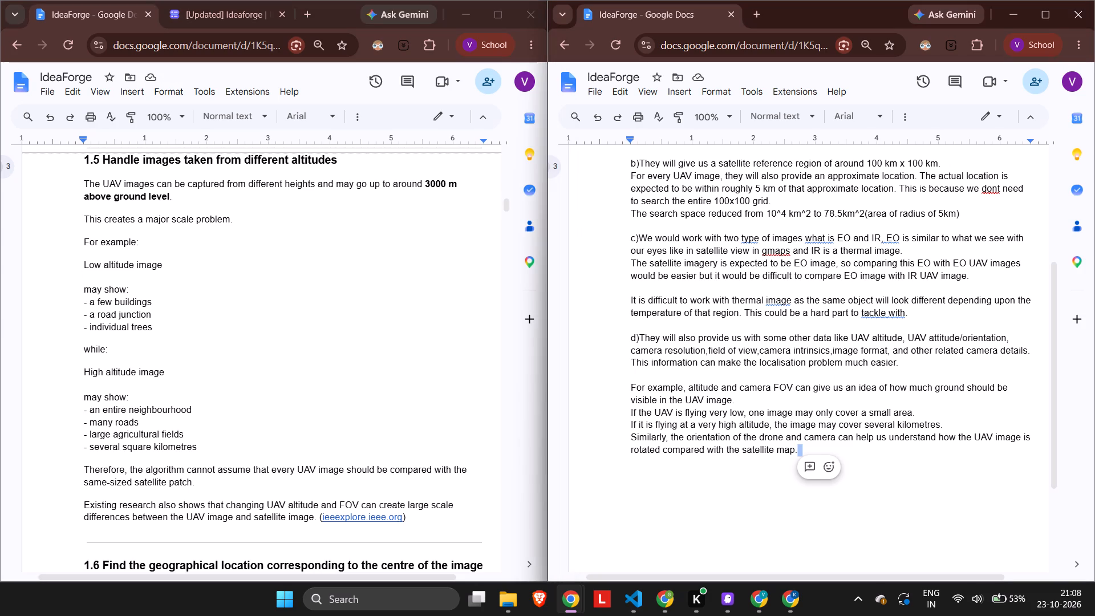
left_click(876, 455)
key("shift+Return")
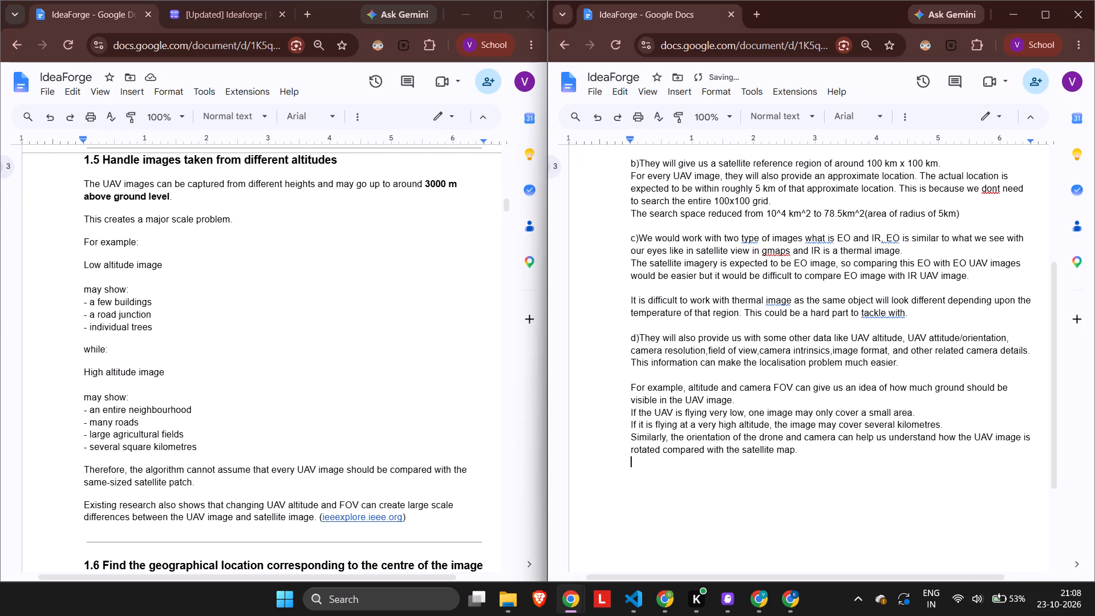
key("shift+Return")
key("e")
key("shift+parenright")
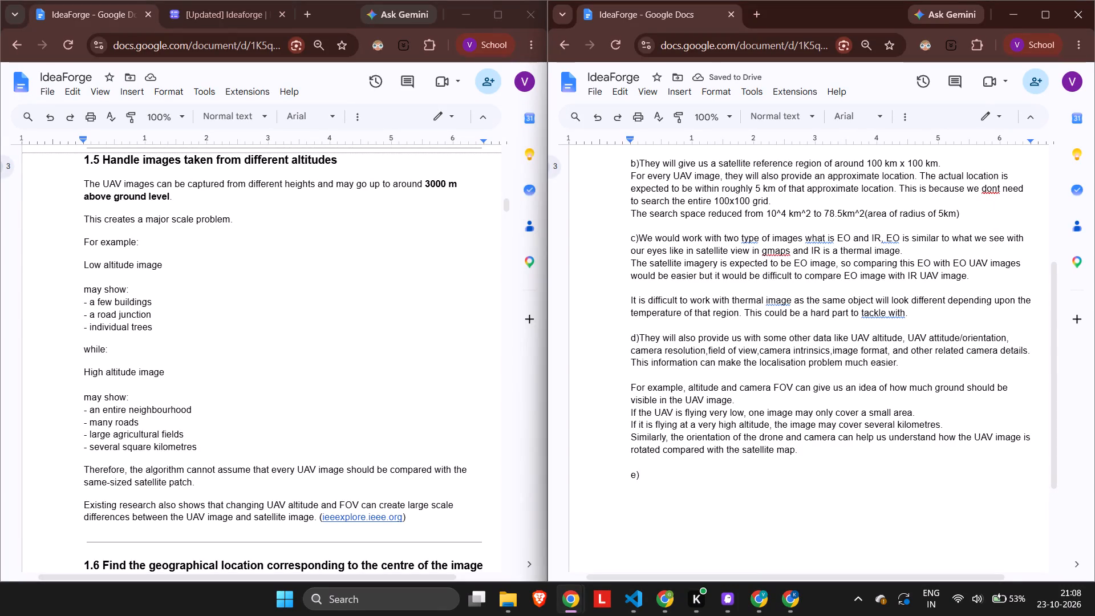
Write "The UAV images can be taken from any altitude until 3km" after the "e)" label.
key("space")
type("The i")
key("BackSpace")
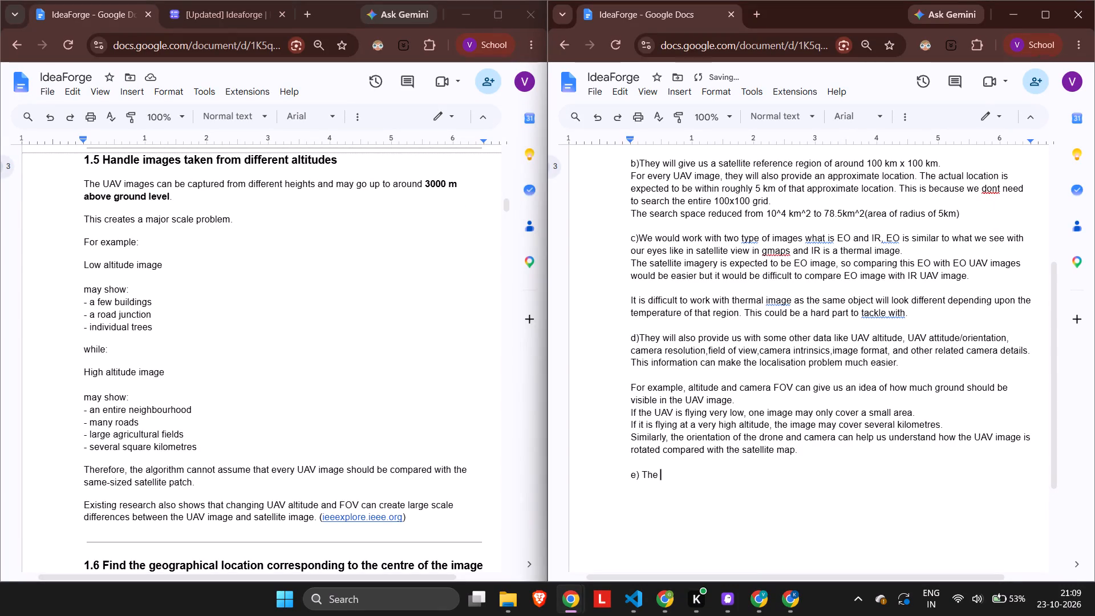
type("UAV images acan")
key("BackSpace")
key("BackSpace")
key("BackSpace")
key("BackSpace")
type("can be taked")
key("space")
key("BackSpace")
key("BackSpace")
type("n from any altituse")
key("BackSpace")
key("BackSpace")
type("de until 3")
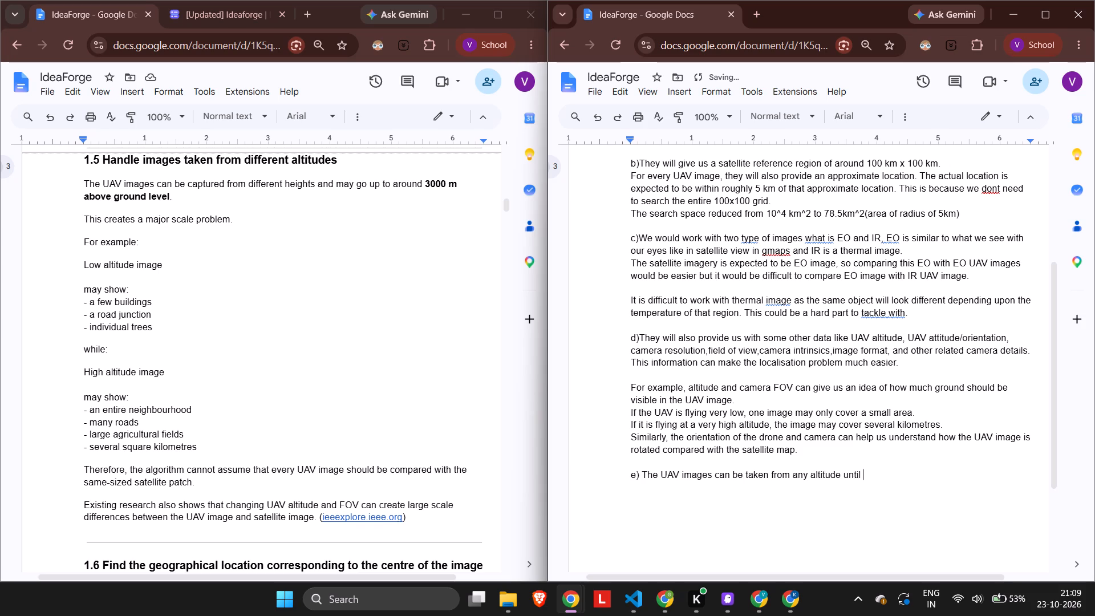
key("k")
key("m")
Write "Low altitude image can show few buildings/roads" on a new line beneath the 3km sentence in paragraph "e)".
key("Down")
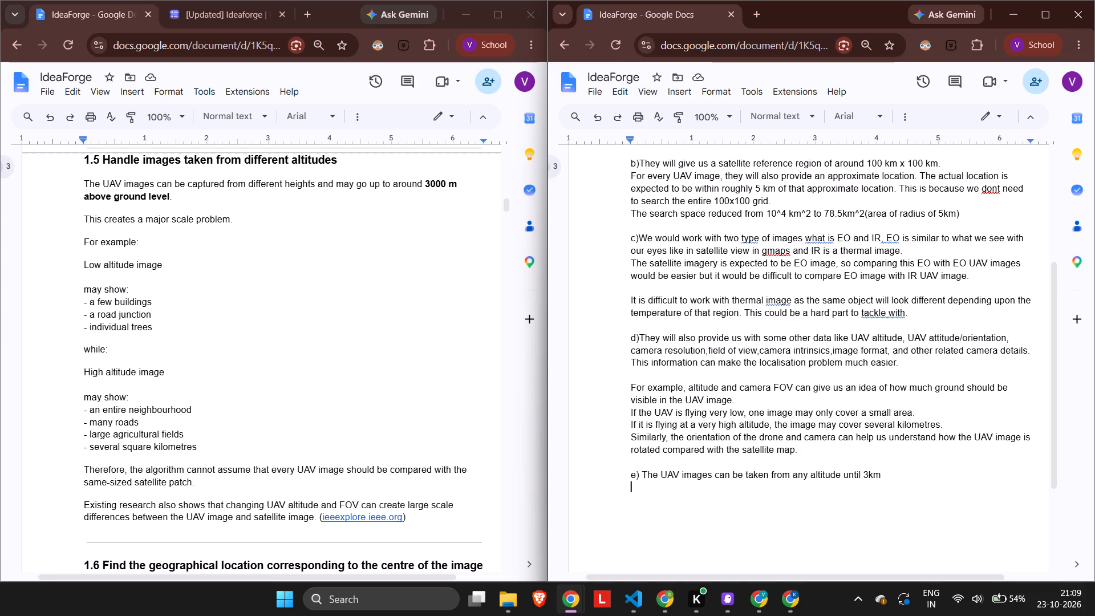
scroll(201, 449, "down", 1)
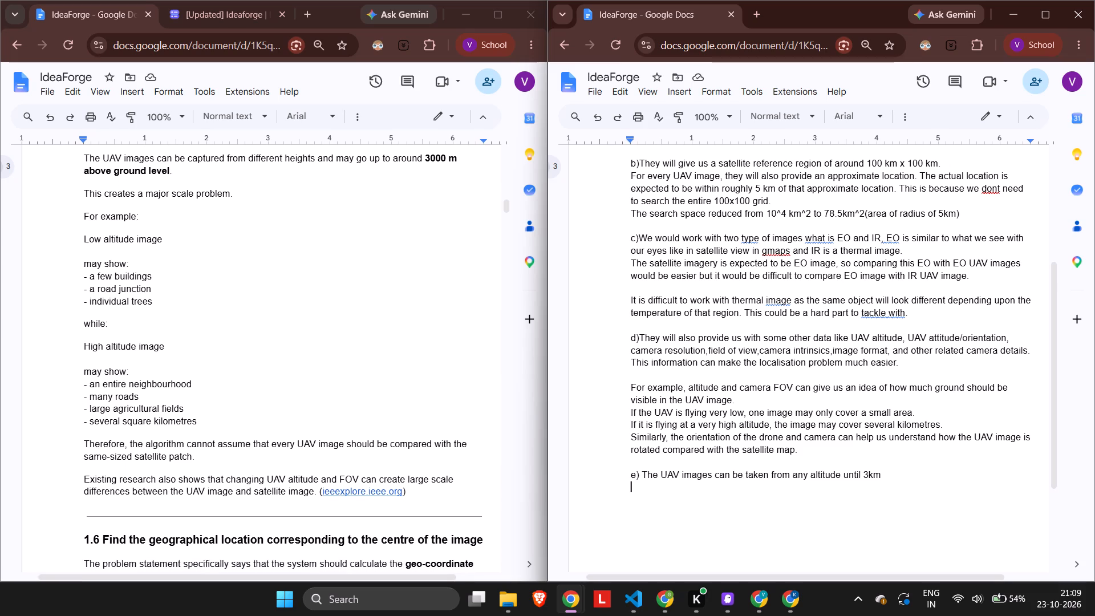
key("space")
type("Low al")
type("titu")
type("te image")
key("space")
type("can")
key("space")
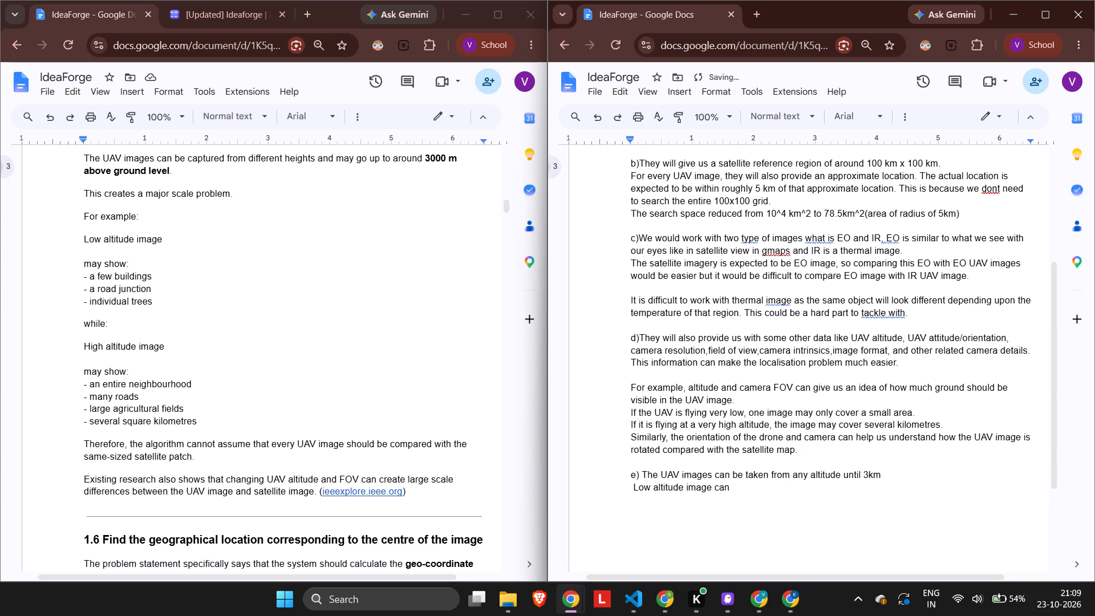
key("ctrl+BackSpace")
type("can show")
key("space")
type("few")
key("space")
type("buoldings")
key("ctrl+BackSpace")
type("buildings/rot")
key("BackSpace")
type("ds")
key("BackSpace")
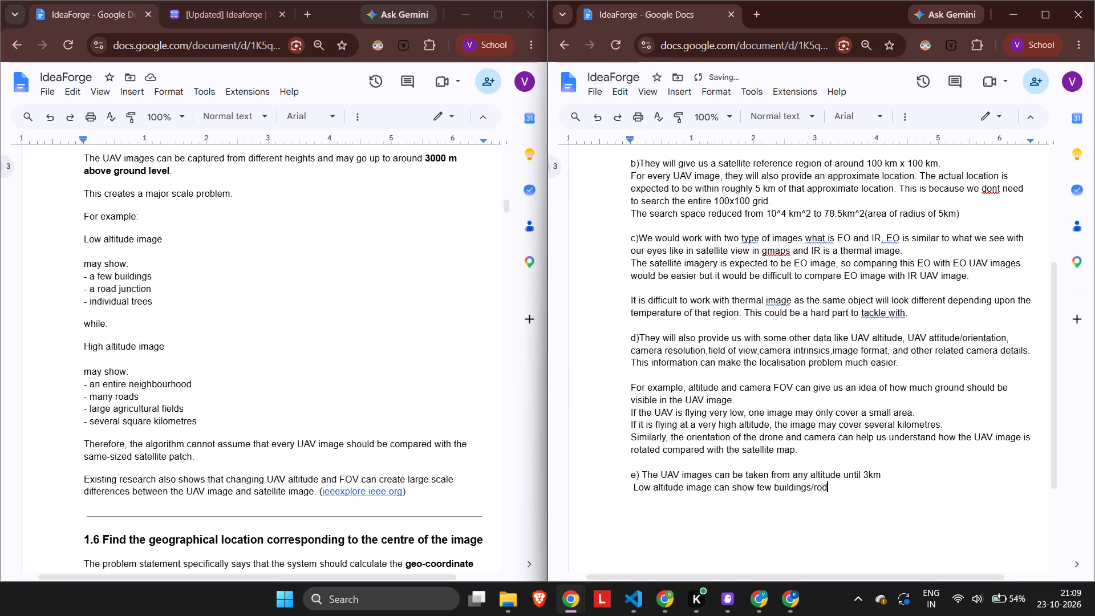
key("BackSpace")
type("ads")
key("space")
Replace the slash between "buildings" and "roads" with "or", and extend the low-altitude sentence with "or trees".
key("ctrl+Left")
key("BackSpace")
key("space")
key("BackSpace")
key("comma")
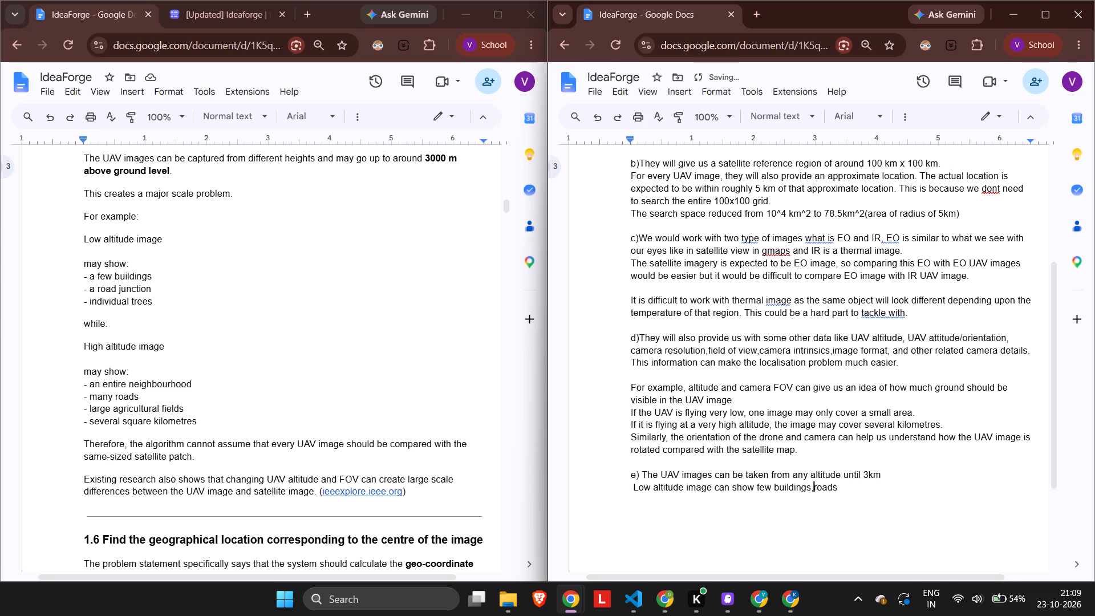
key("BackSpace")
key("space")
type("or")
key("space")
key("ctrl+Right")
type("or trees")
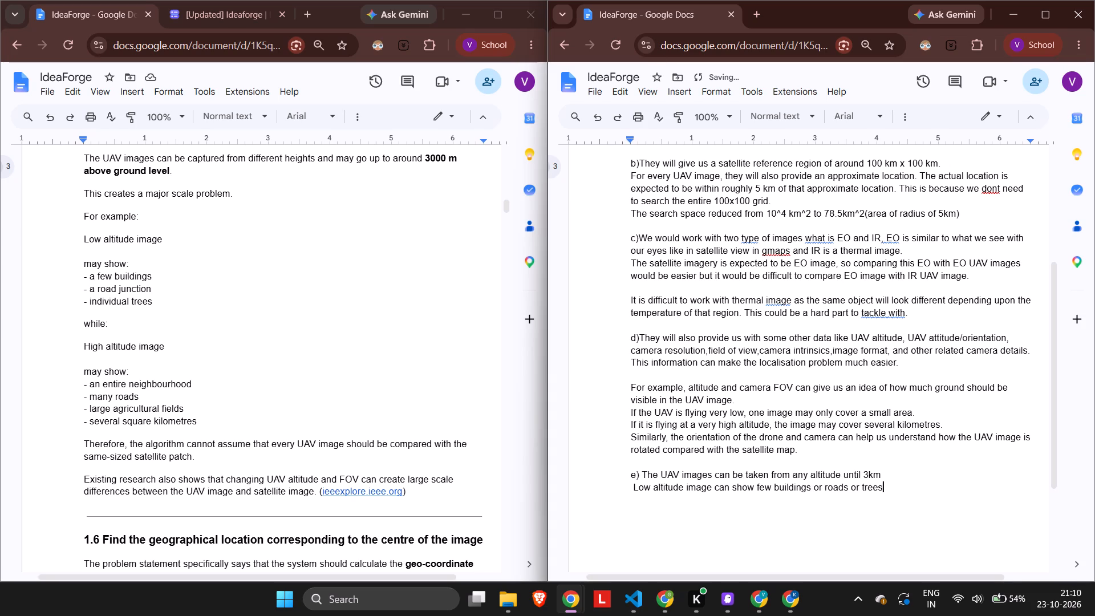
Continue the low-altitude sentence with ", but high altitude image can show many roads or many places".
type(", but")
key("space")
type("high al")
key("Tab")
key("space")
type("image can")
key("space")
type("show")
key("space")
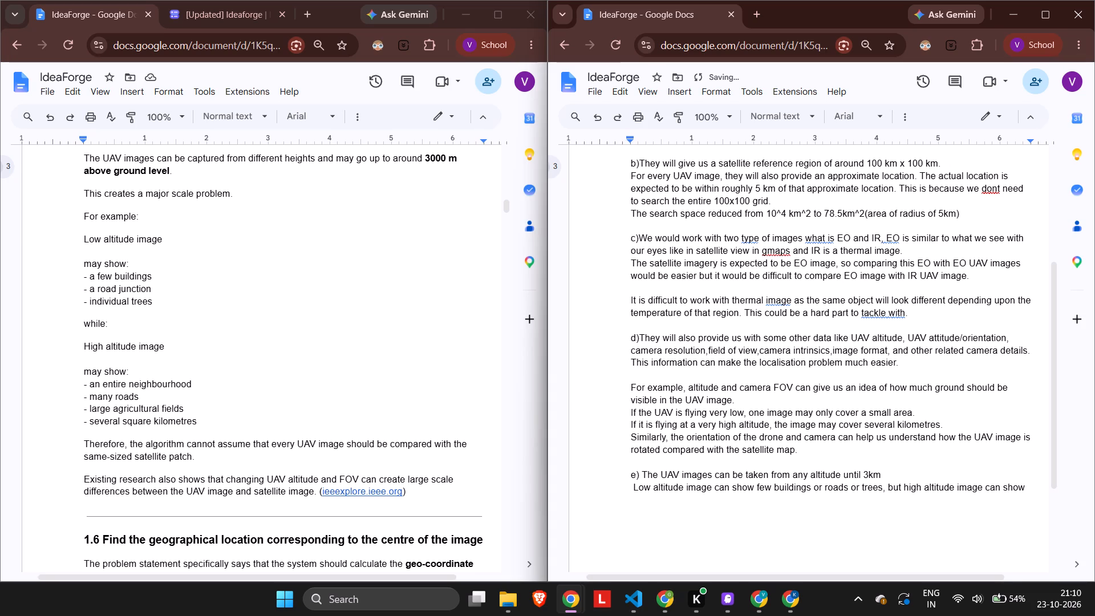
type("many")
key("space")
type("roads")
key("space")
type("or manyb places")
key("space")
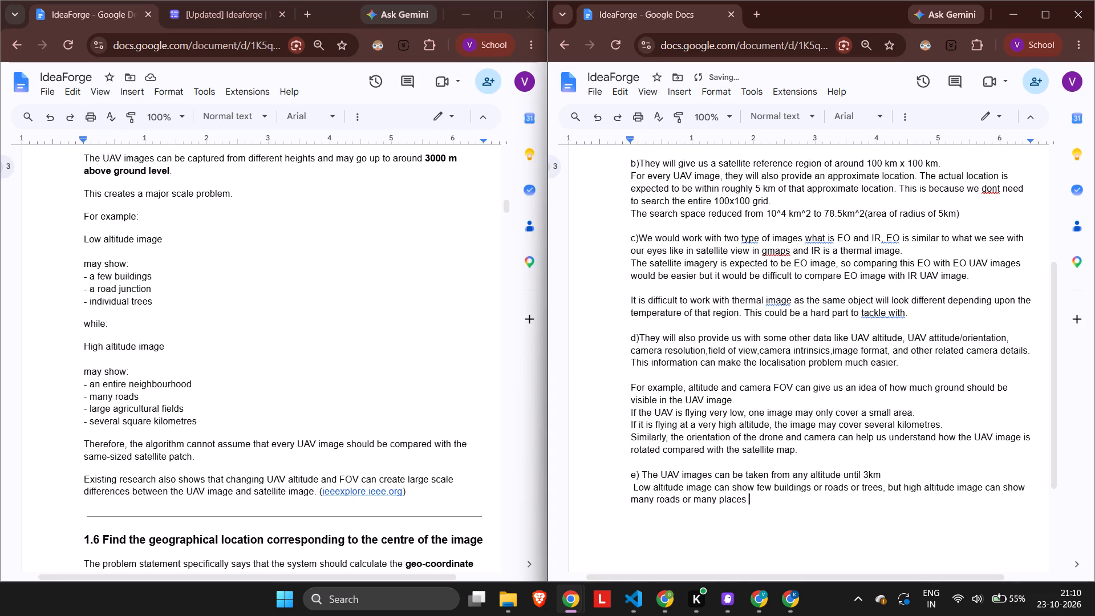
Replace "or many places" in the high-altitude sentence of paragraph "e)" with "and covers almost everything in a single image.".
type("in one")
key("space")
key("ctrl+BackSpace")
key("ctrl+BackSpace")
key("ctrl+BackSpace")
key("ctrl+BackSpace")
key("ctrl+BackSpace")
type("and co")
type("vers am")
key("BackSpace")
type("lmost")
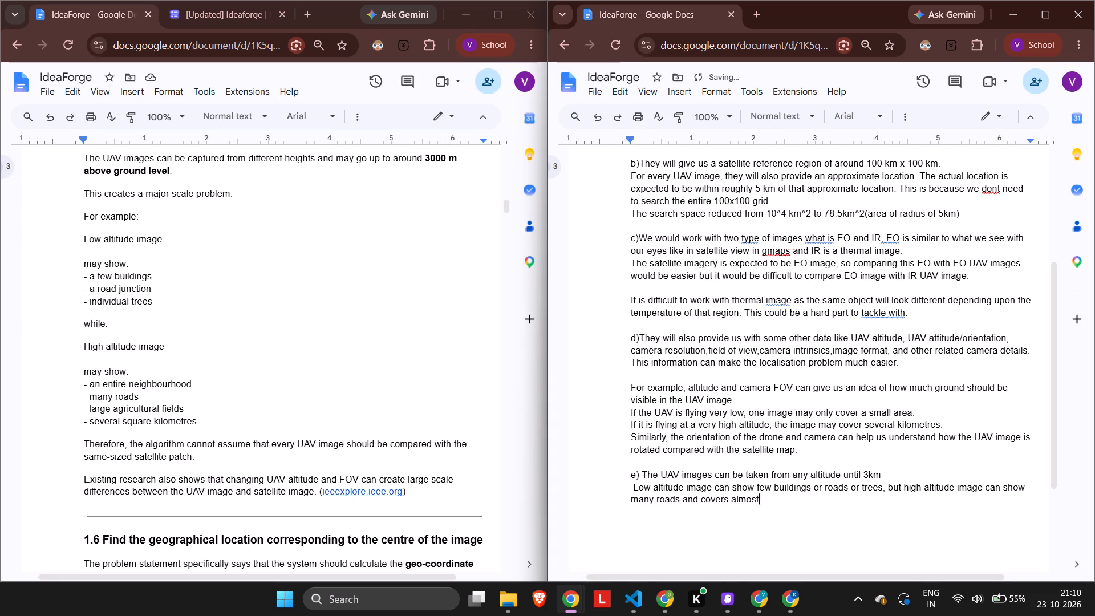
key("space")
type("eveyrthing in a singl")
key("space")
key("BackSpace")
type("e iameg")
key("ctrl+BackSpace")
type("image.")
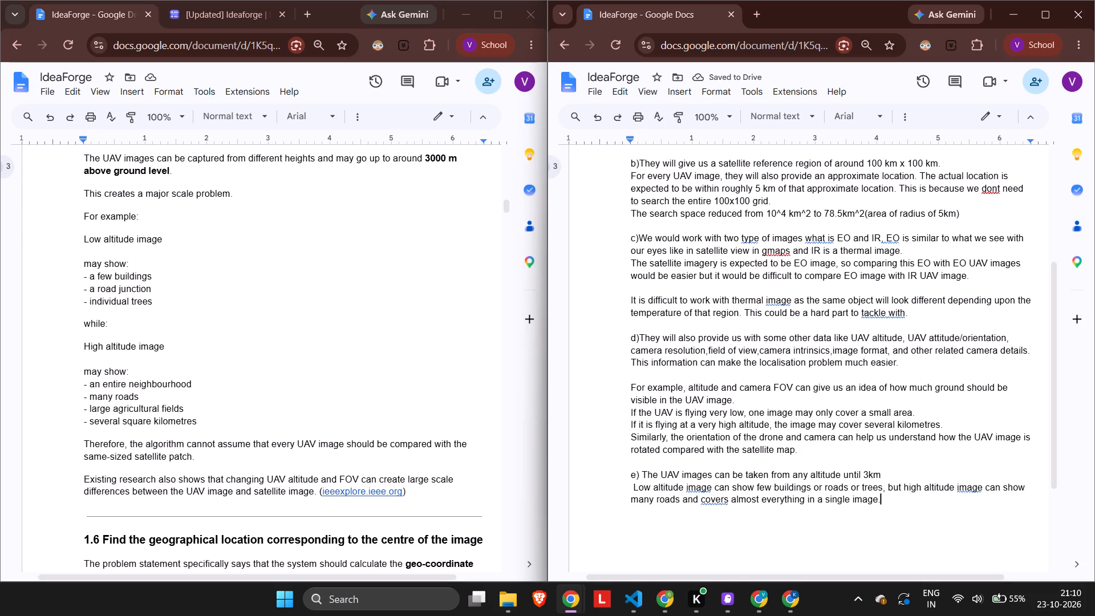
Begin a new line in paragraph "e)" with "So we cant rely on comparing sizes".
key("shift+Return")
type("SO we")
key("BackSpace")
key("BackSpace")
key("BackSpace")
key("BackSpace")
type("o we caan")
key("space")
key("BackSpace")
key("BackSpace")
key("BackSpace")
type("nt rely om")
key("space")
key("BackSpace")
key("BackSpace")
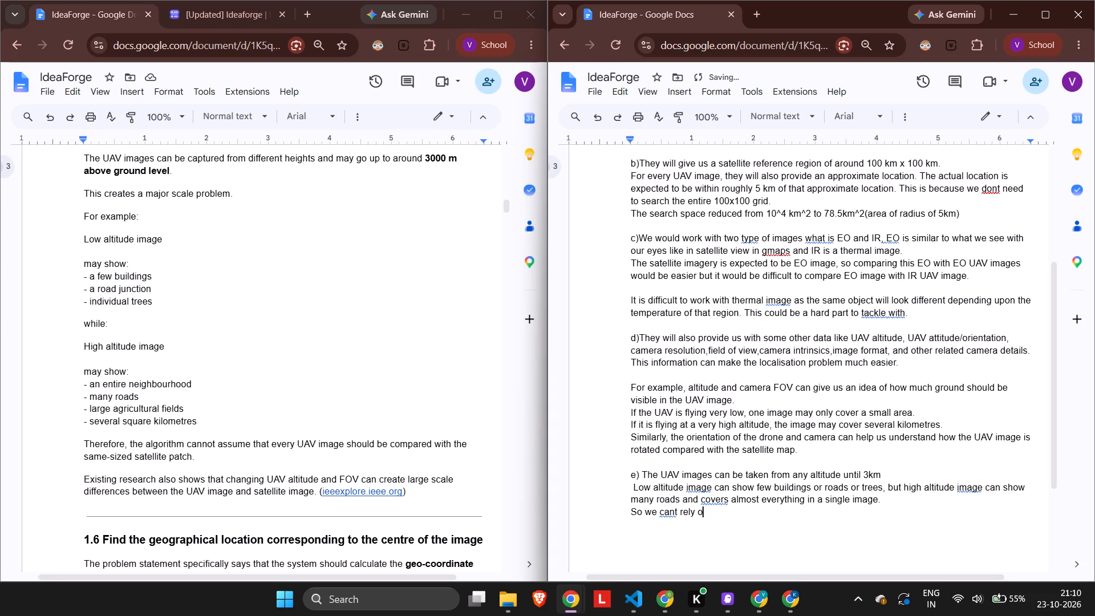
type("n sixe")
key("BackSpace")
key("BackSpace")
key("BackSpace")
key("BackSpace")
type("comparing sizes")
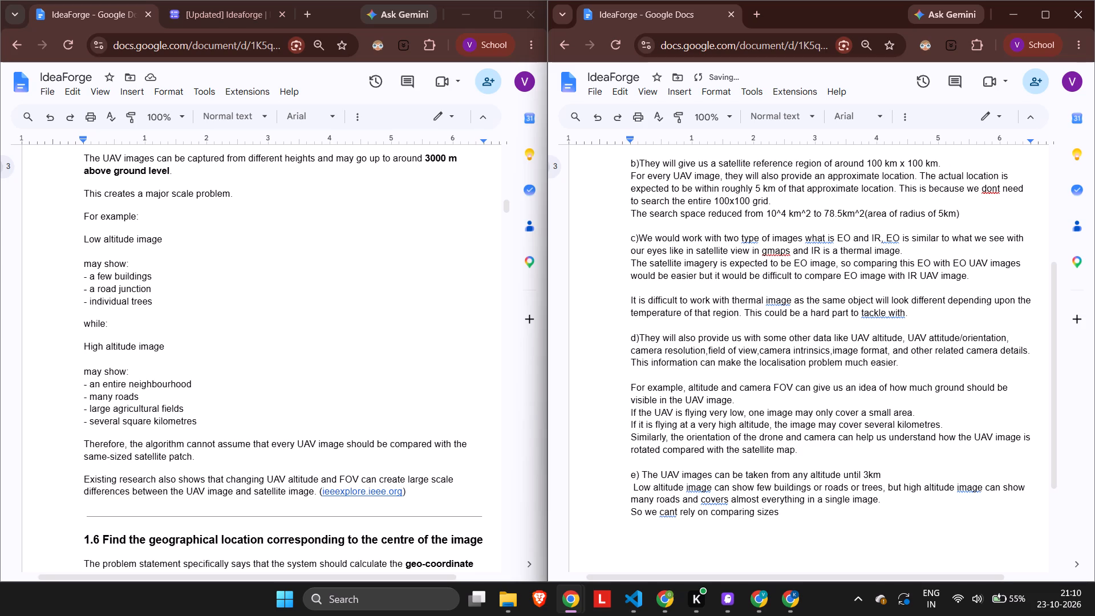
Complete the size-comparison sentence with "of the objects in the images.".
key("space")
type("of the patche")
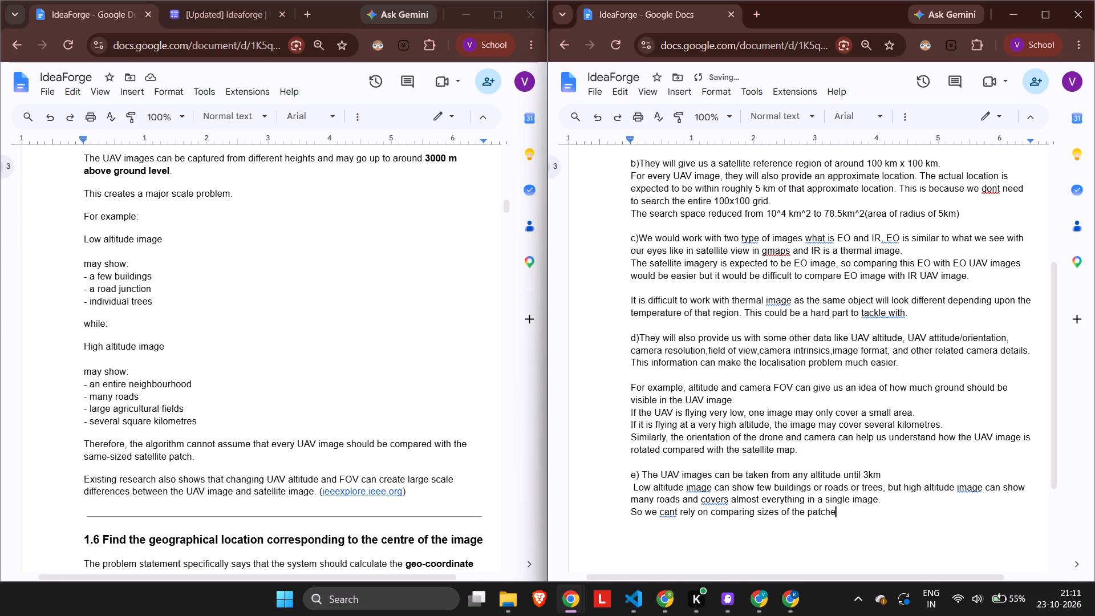
key("BackSpace")
key("ctrl+BackSpace")
key("ctrl+BackSpace")
key("ctrl+BackSpace")
type("of the o")
type("bjects in the images")
key("period")
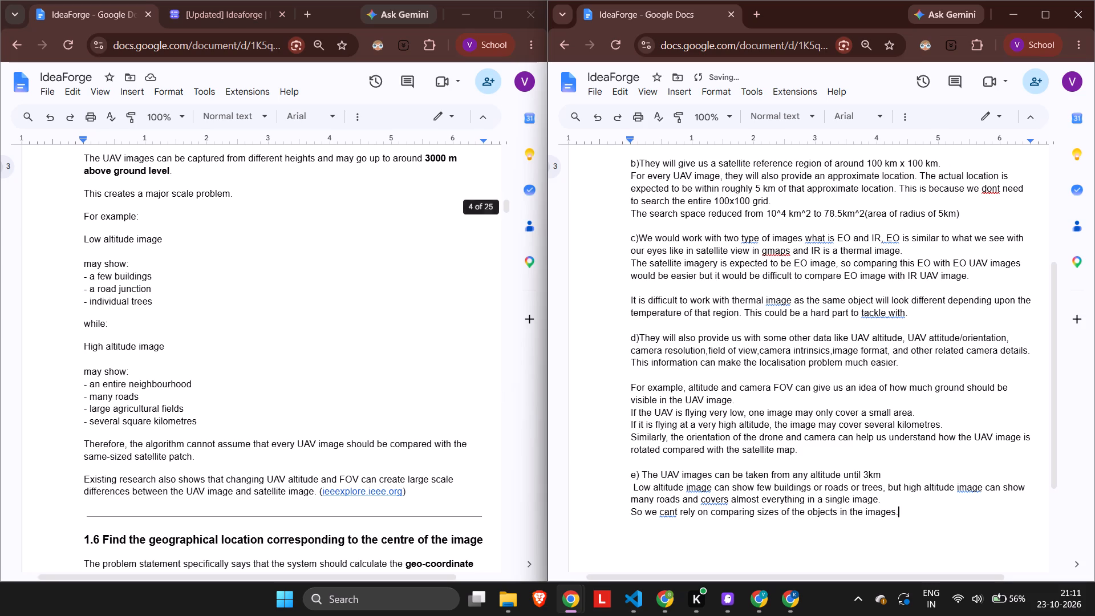
Add an "f)" label below paragraph "e)", leaving one blank line between them.
scroll(375, 415, "down", 1)
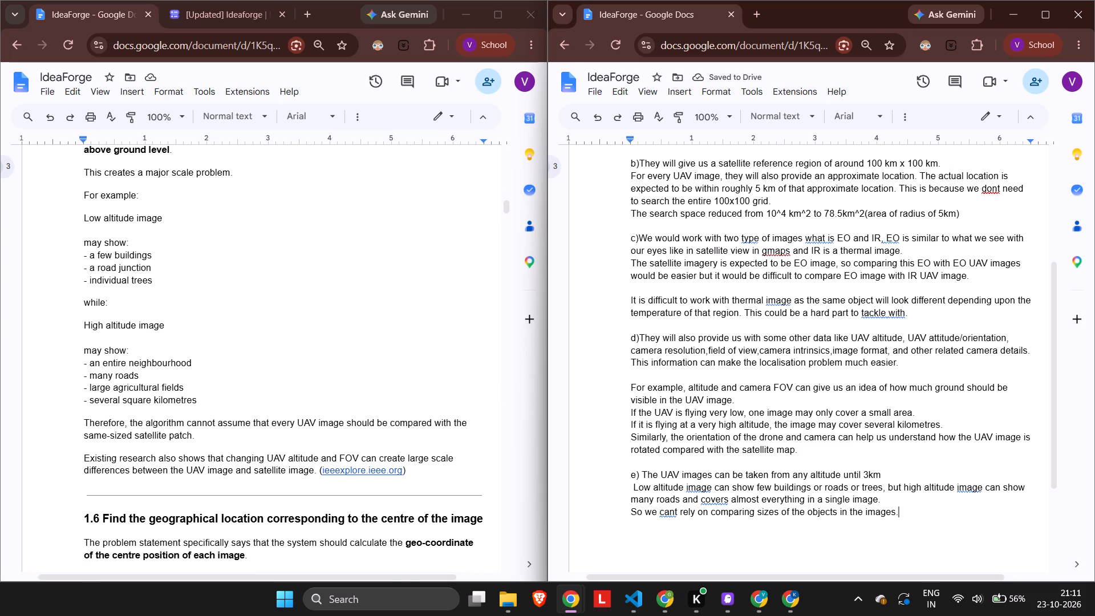
scroll(375, 415, "down", 1)
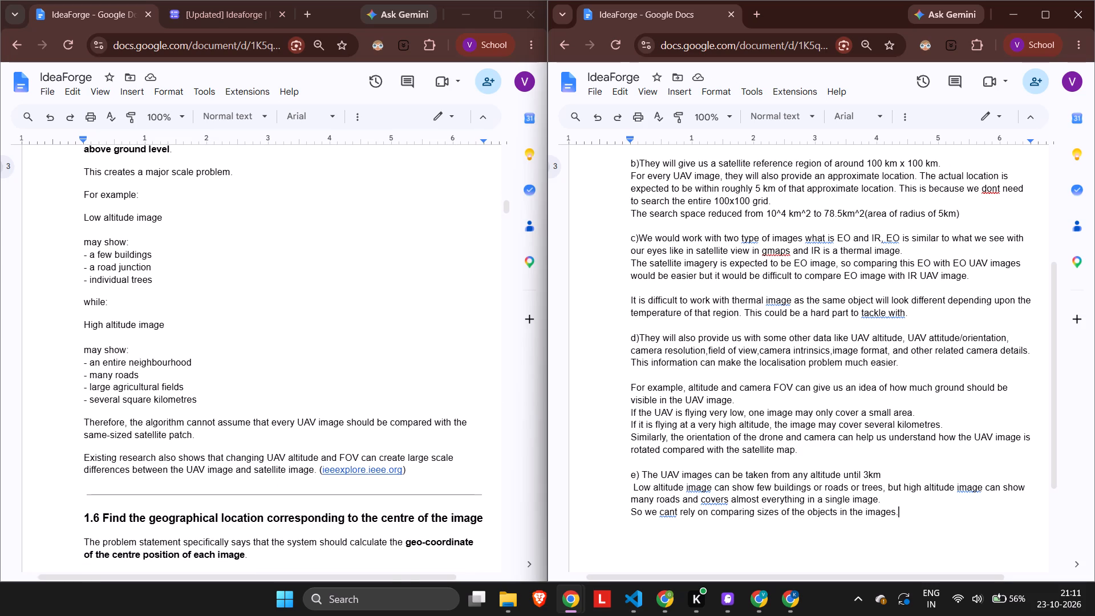
scroll(375, 415, "down", 1)
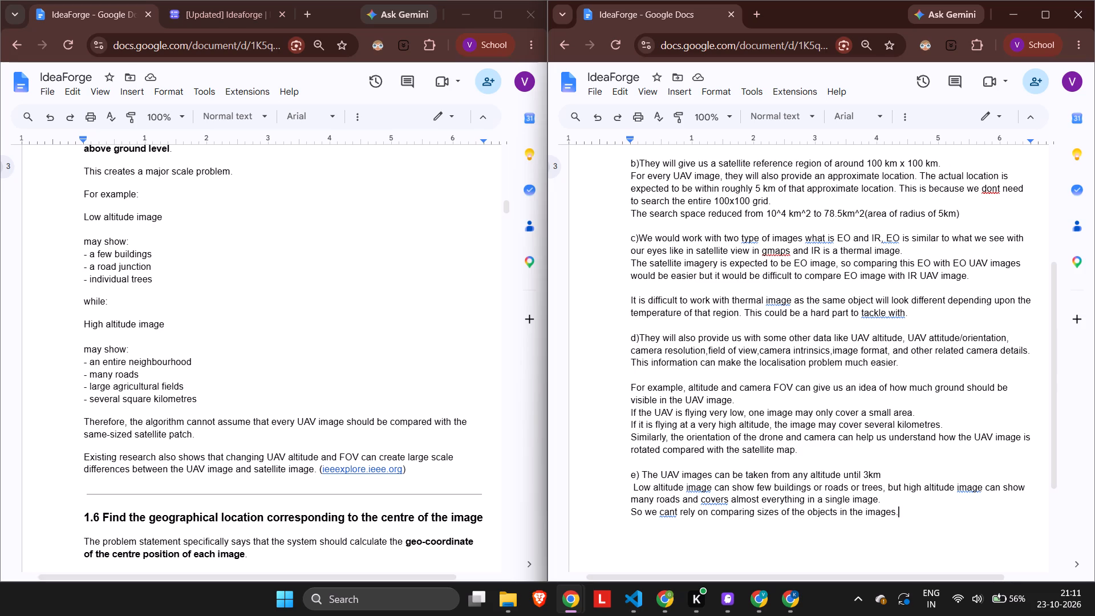
scroll(380, 395, "down", 1)
key("Return")
key("Return")
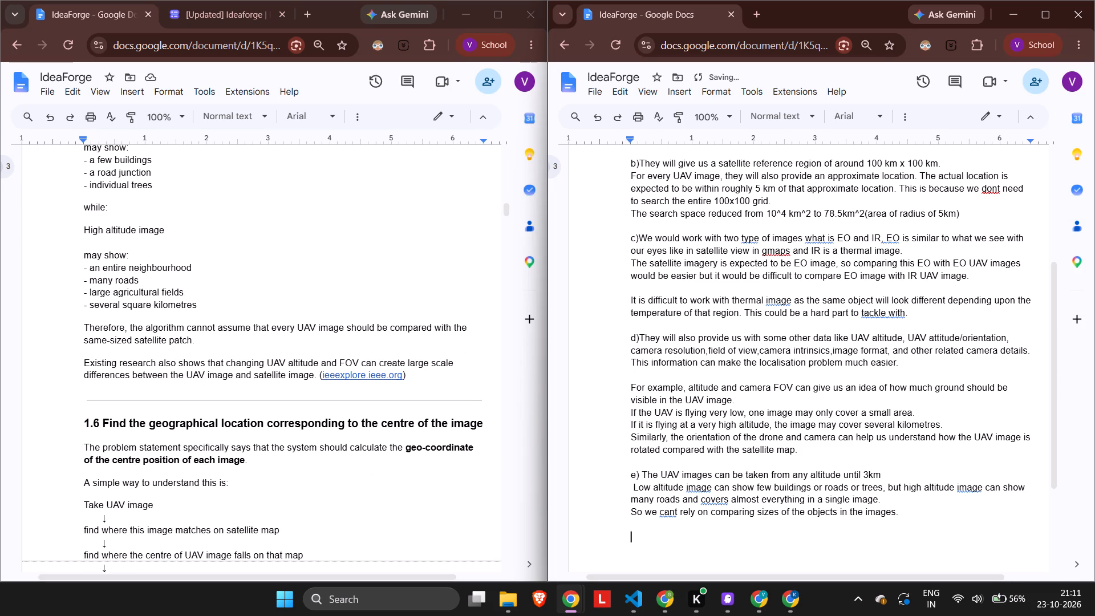
type("f()")
key("BackSpace")
key("BackSpace")
key("BackSpace")
type("f)")
key("Return")
key("BackSpace")
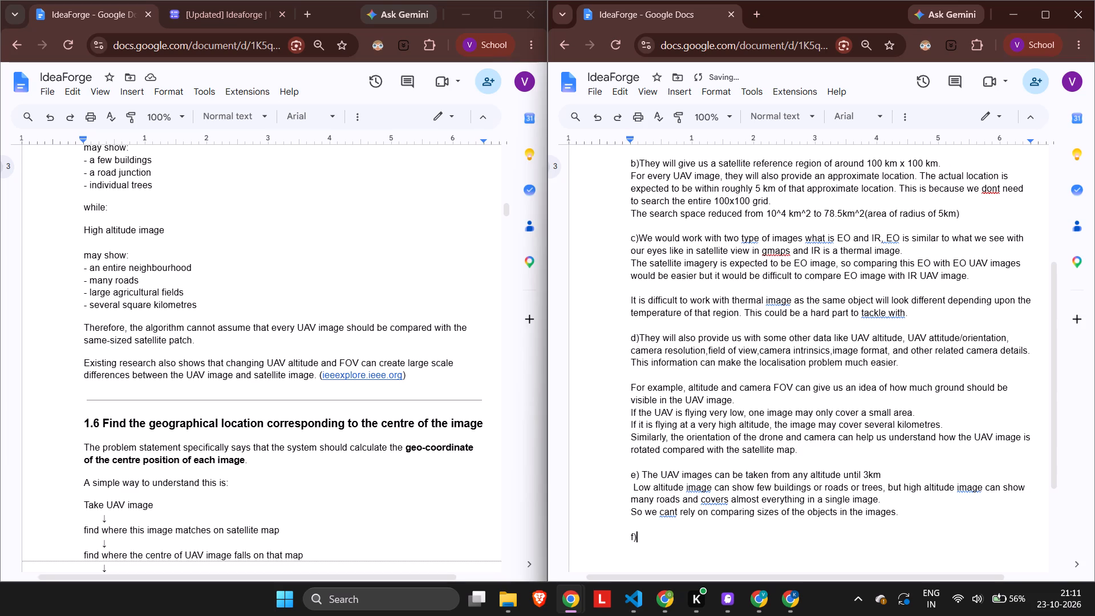
Write "We need to find the coordinates of centre of each image." after the "f)" label and start a new line beneath it.
scroll(521, 444, "down", 2)
scroll(373, 418, "down", 3)
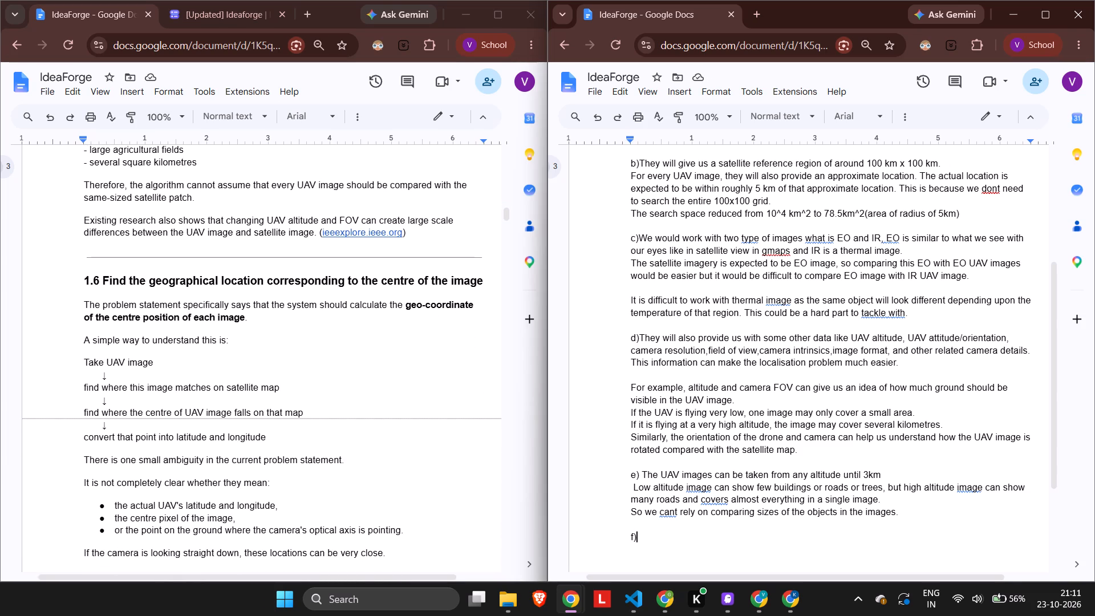
key("space")
type("We need to find the")
key("space")
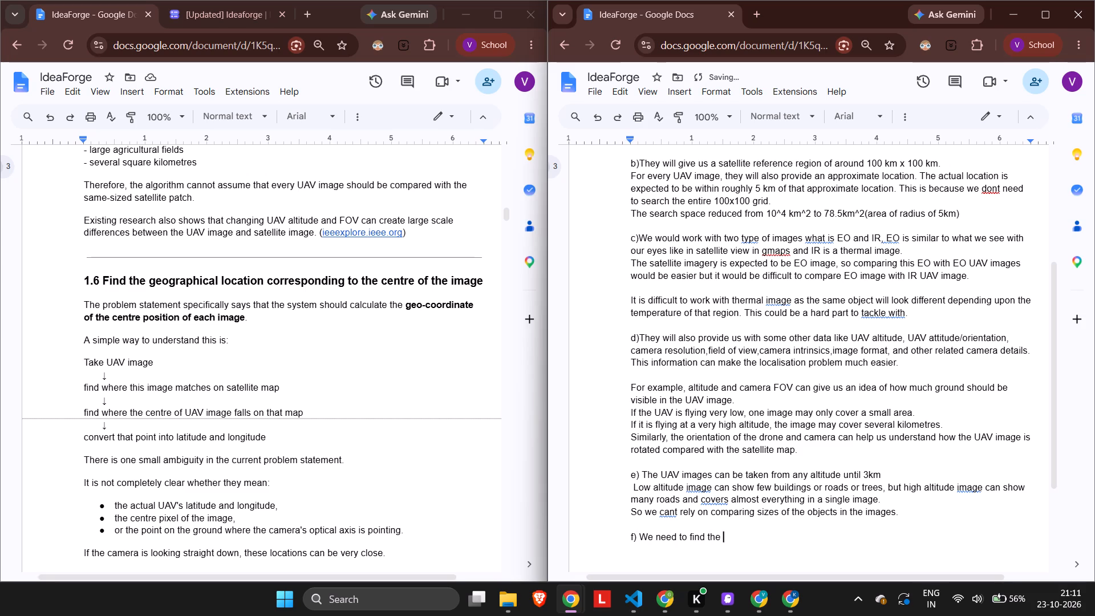
type("coordinates f")
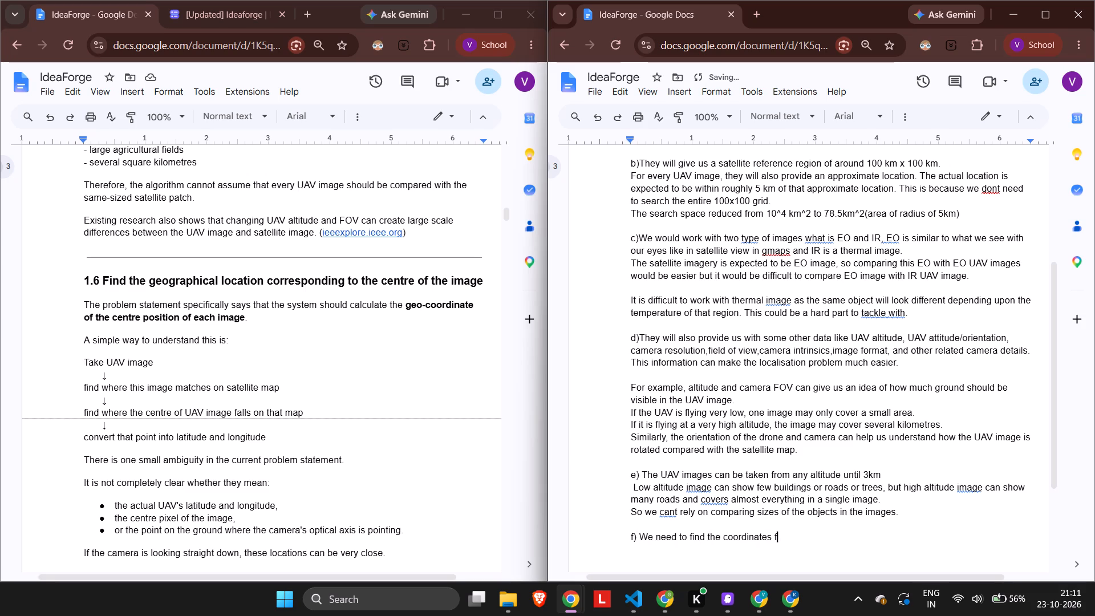
type("of")
key("space")
key("BackSpace")
key("BackSpace")
key("BackSpace")
type("of")
key("space")
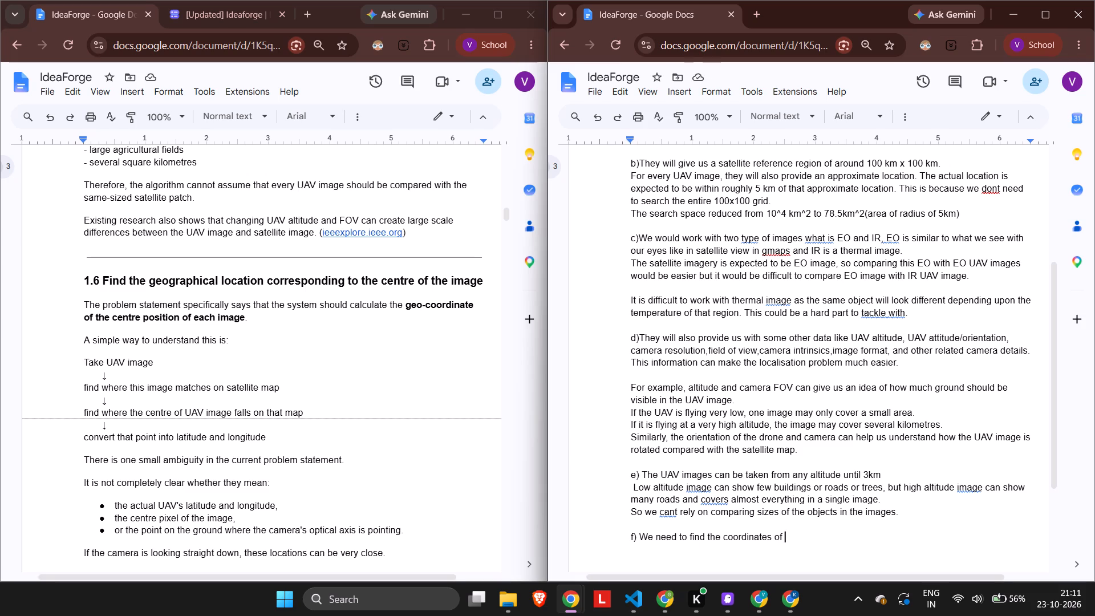
type("centre of each")
key("space")
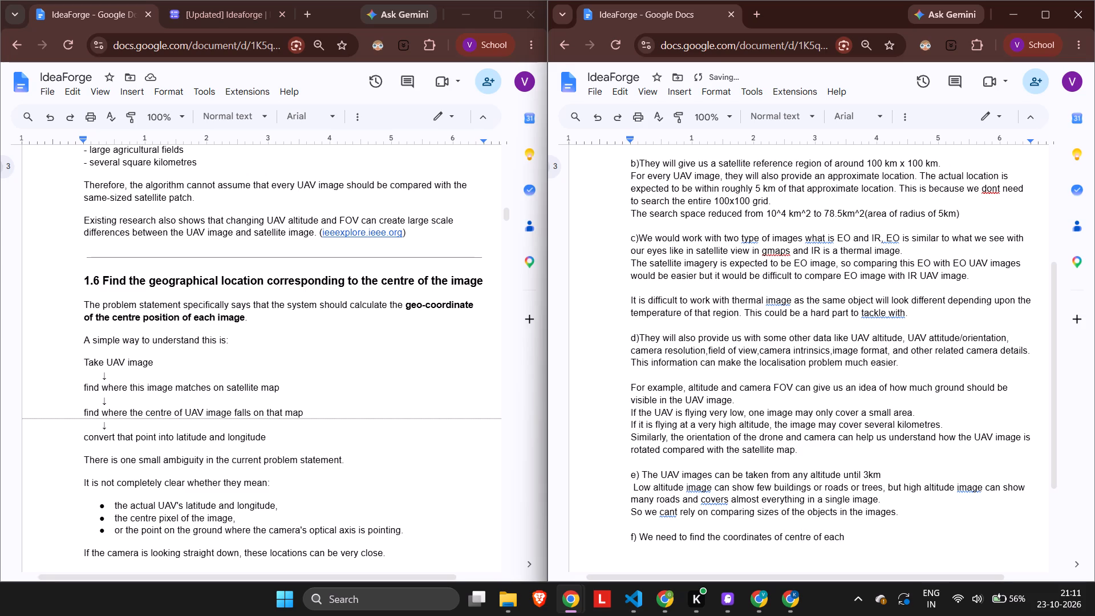
type("image.")
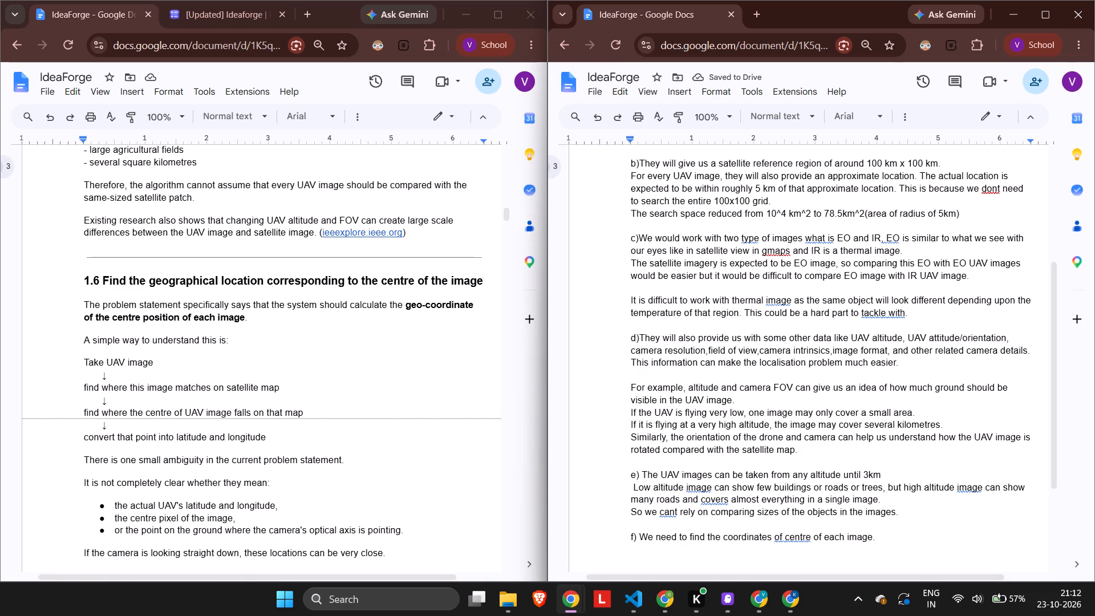
scroll(245, 357, "down", 2)
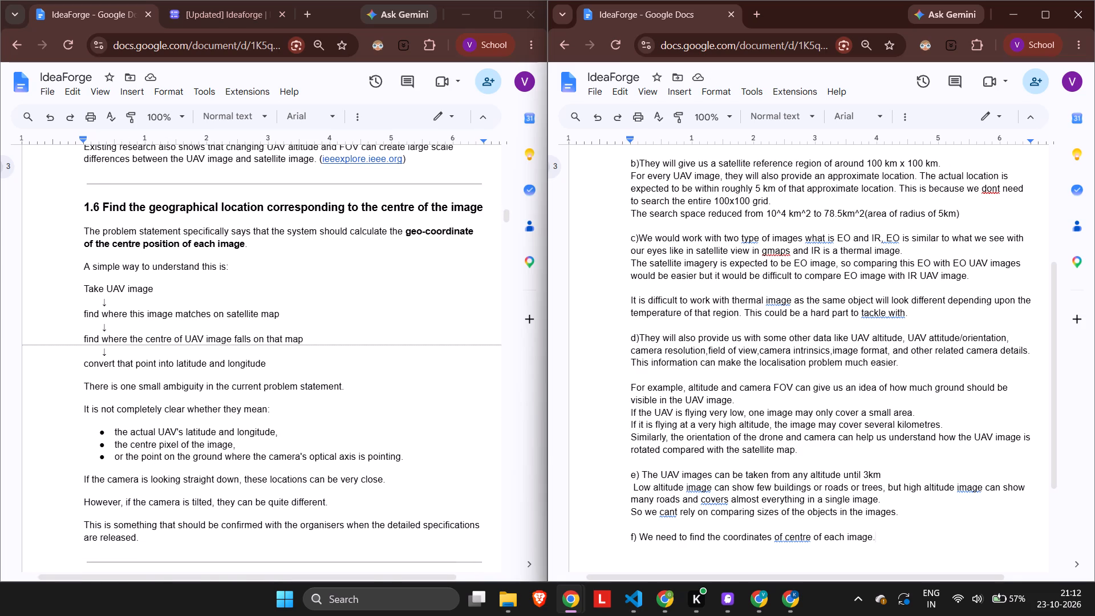
key("shift+Return")
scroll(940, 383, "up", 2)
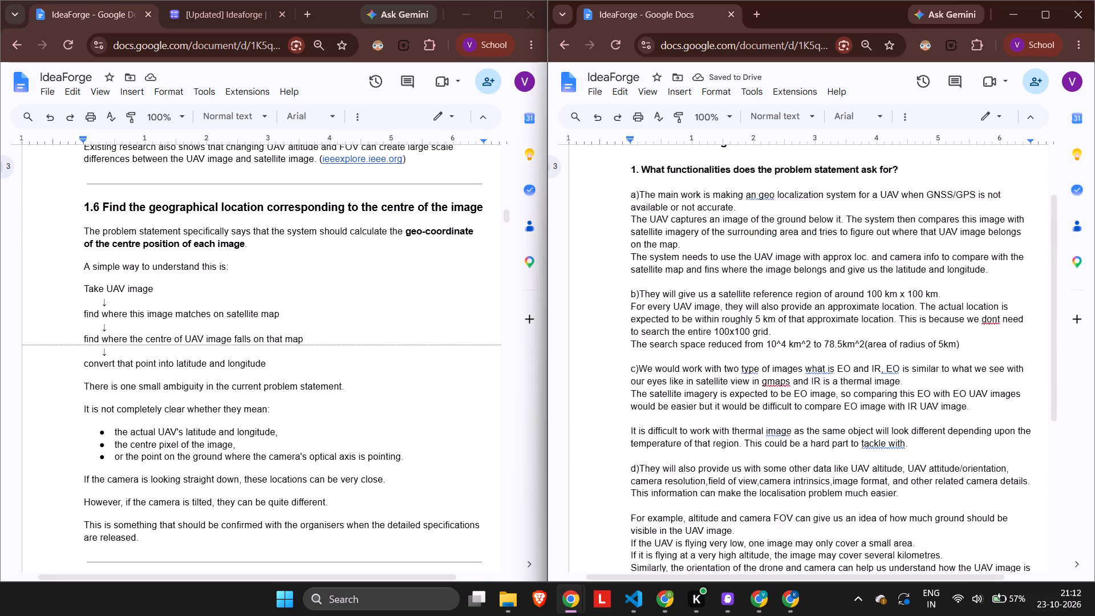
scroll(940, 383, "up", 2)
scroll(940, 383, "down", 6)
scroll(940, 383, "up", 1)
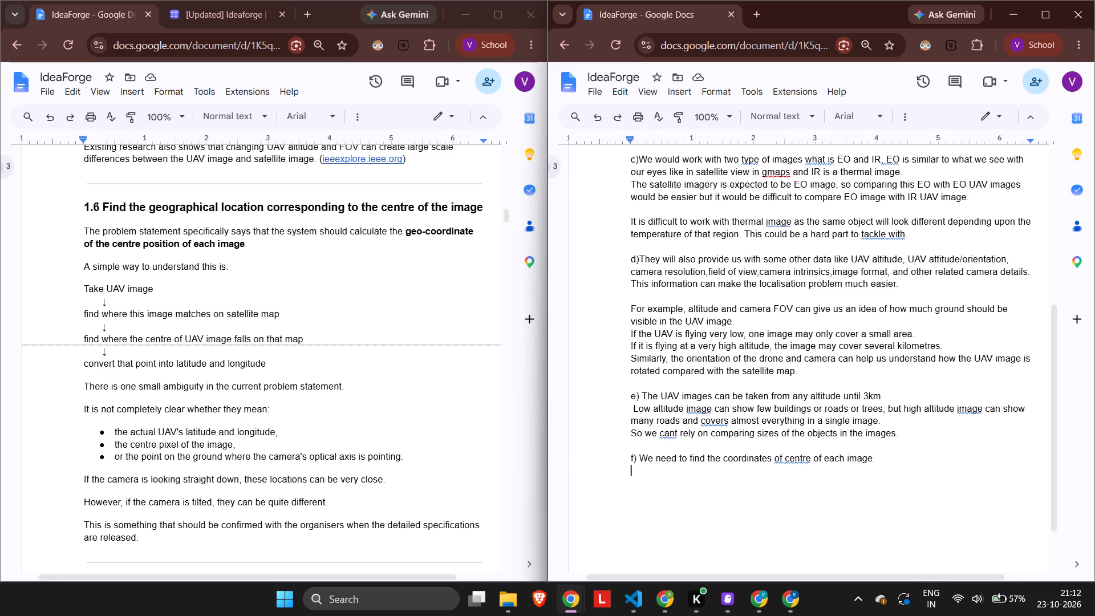
Switch to Visual Studio Code and review the Codex progress messages in the "Plan SocialXP GREEN backend" conversation.
key("alt+Tab")
key("alt+Tab")
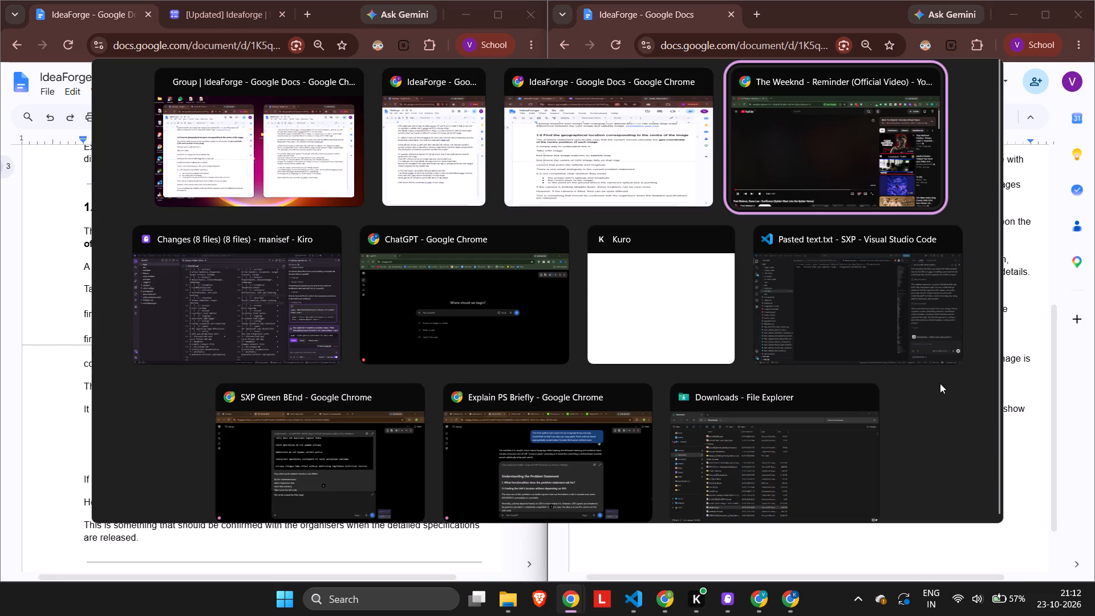
key("alt+Tab")
key("alt+Tab")
key("alt+Tab")
key("alt+Tab")
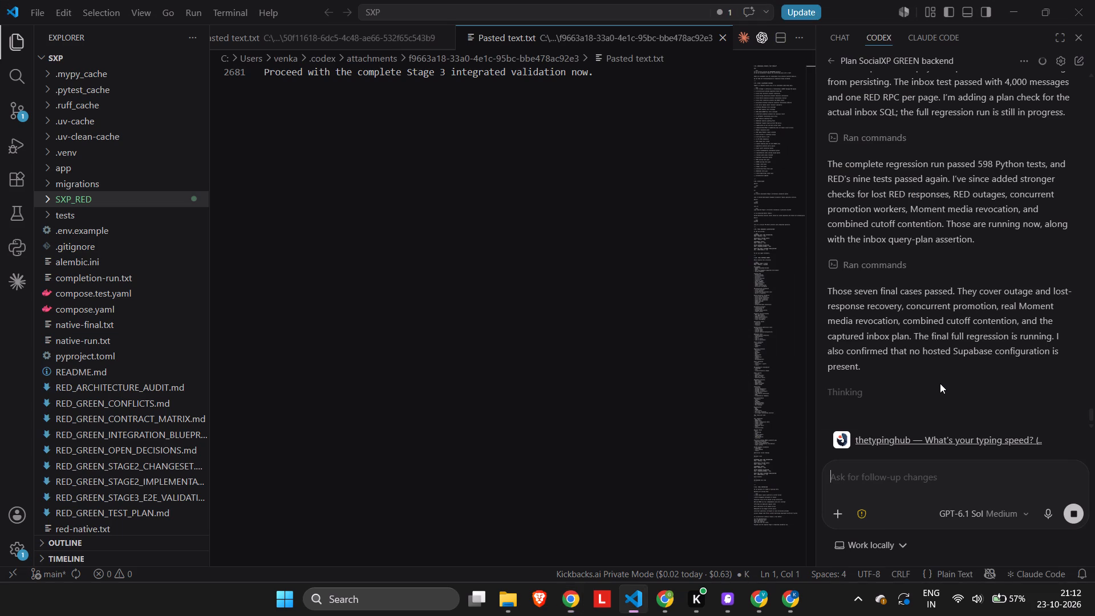
scroll(997, 297, "up", 3)
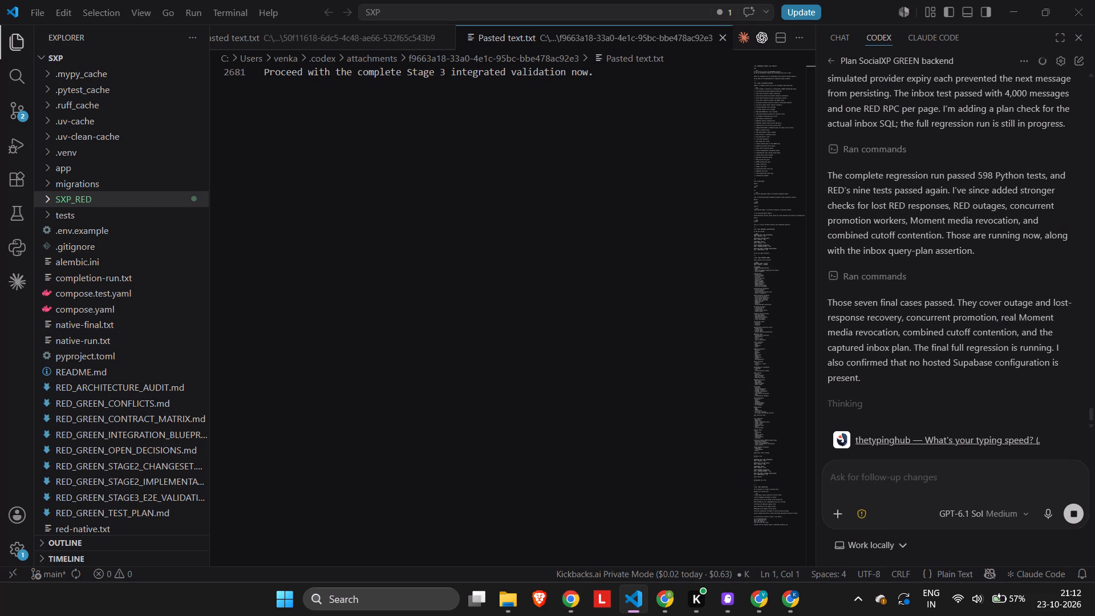
scroll(997, 297, "up", 11)
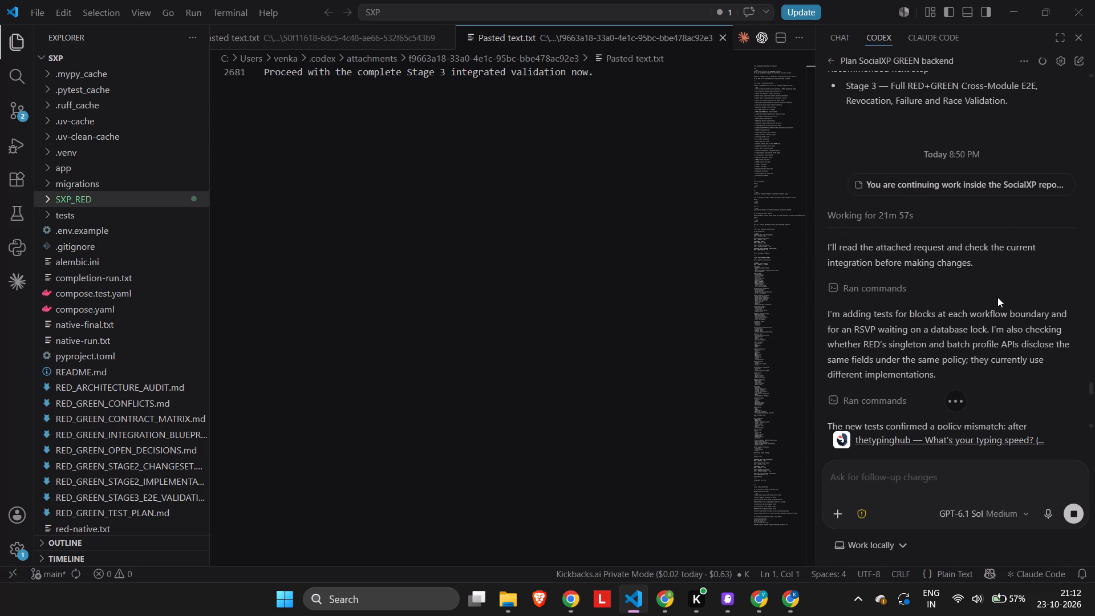
scroll(997, 297, "down", 12)
key("alt+Tab")
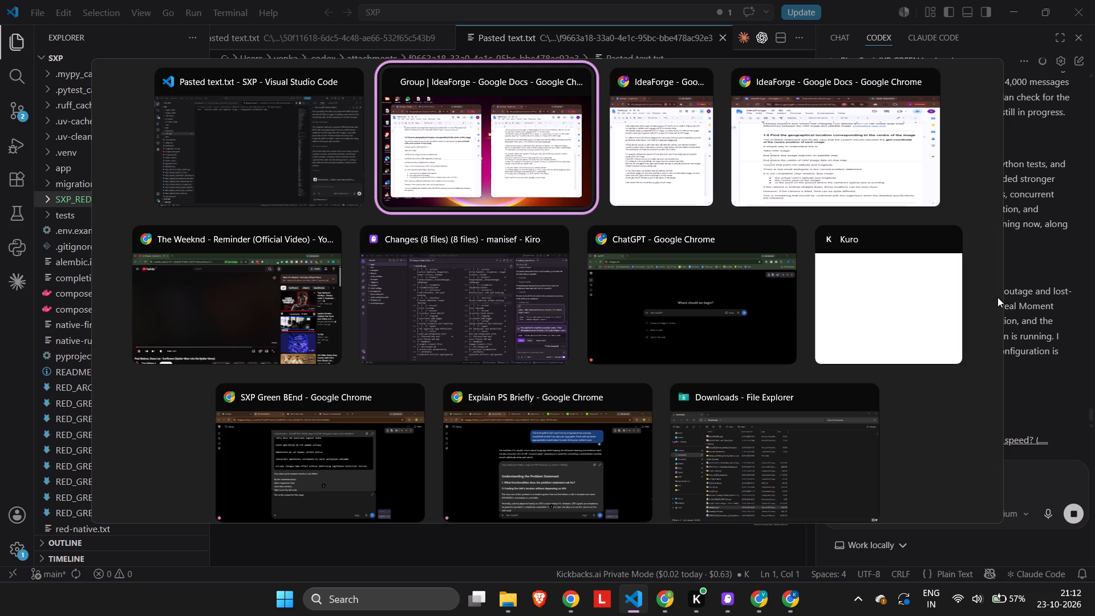
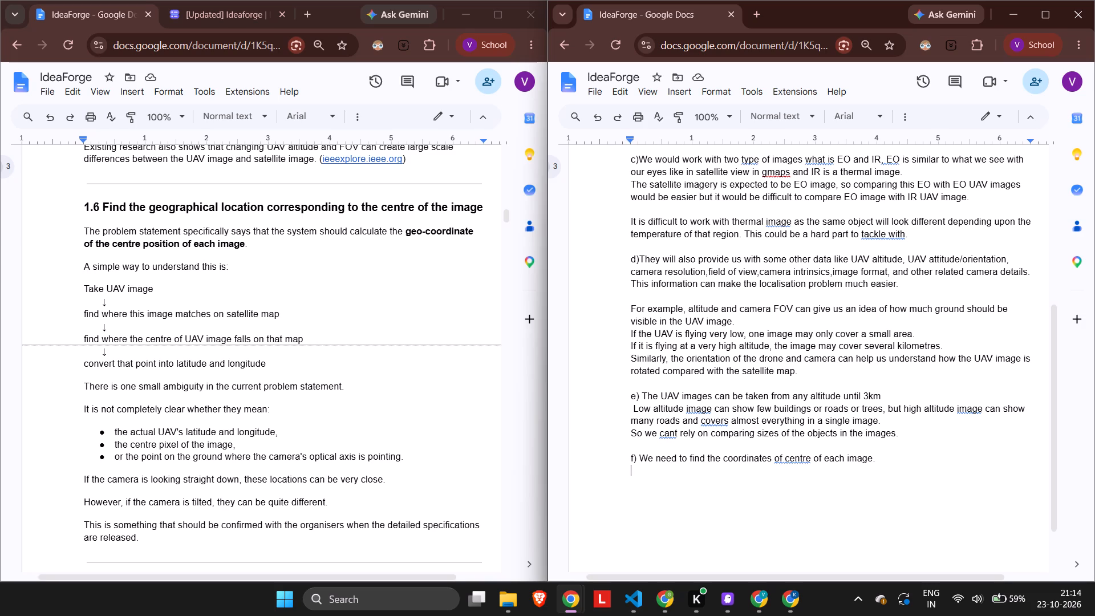
Below item f's coordinates sentence, add the line "Also this wont be the centre of the image as such".
scroll(245, 461, "down", 1)
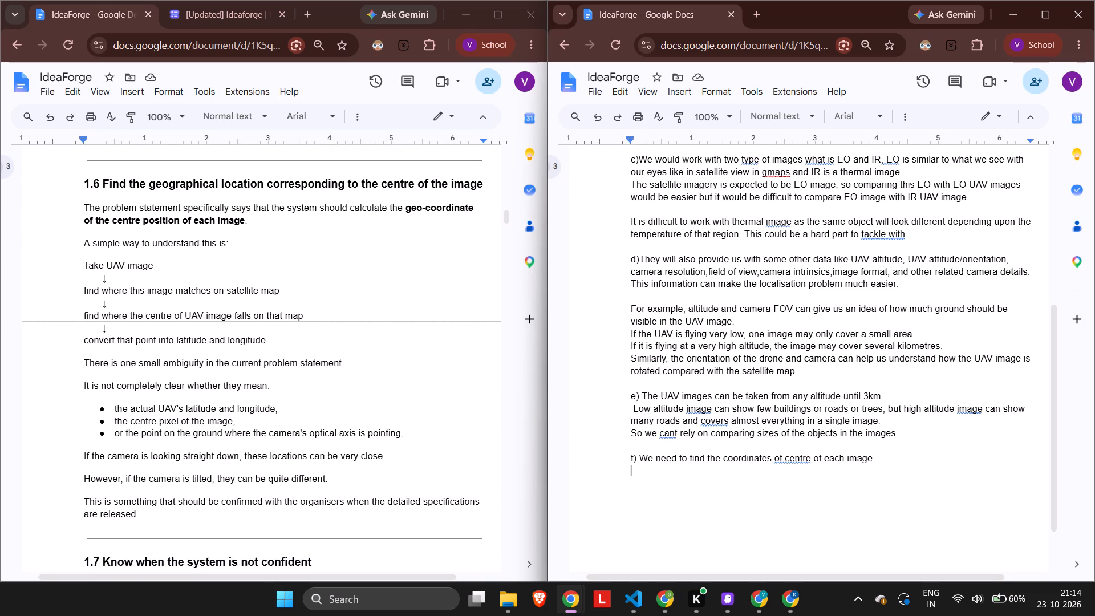
scroll(245, 461, "down", 1)
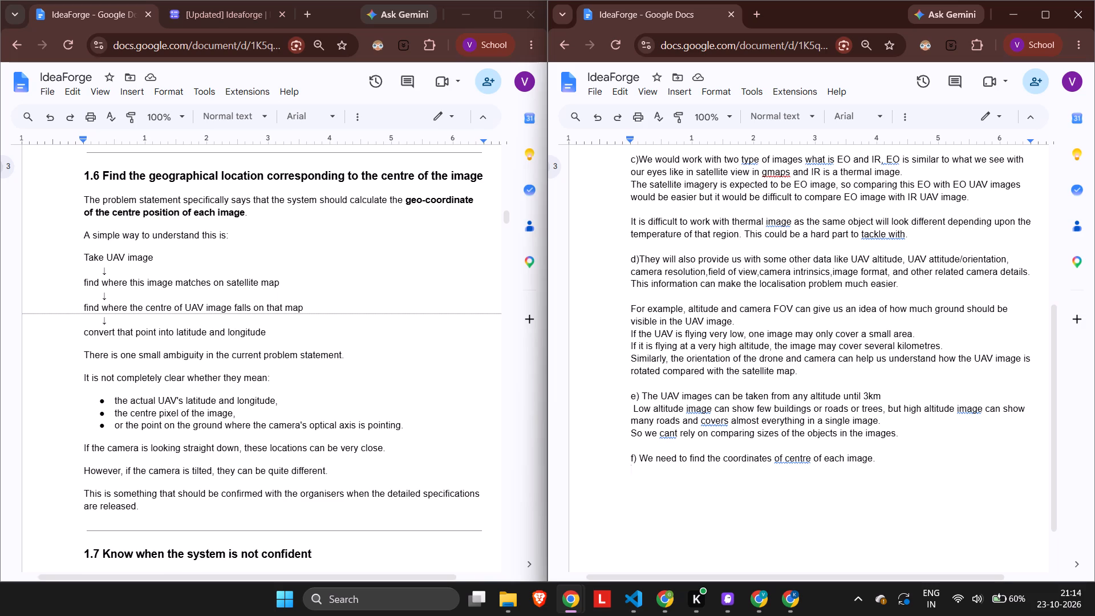
scroll(261, 512, "down", 1)
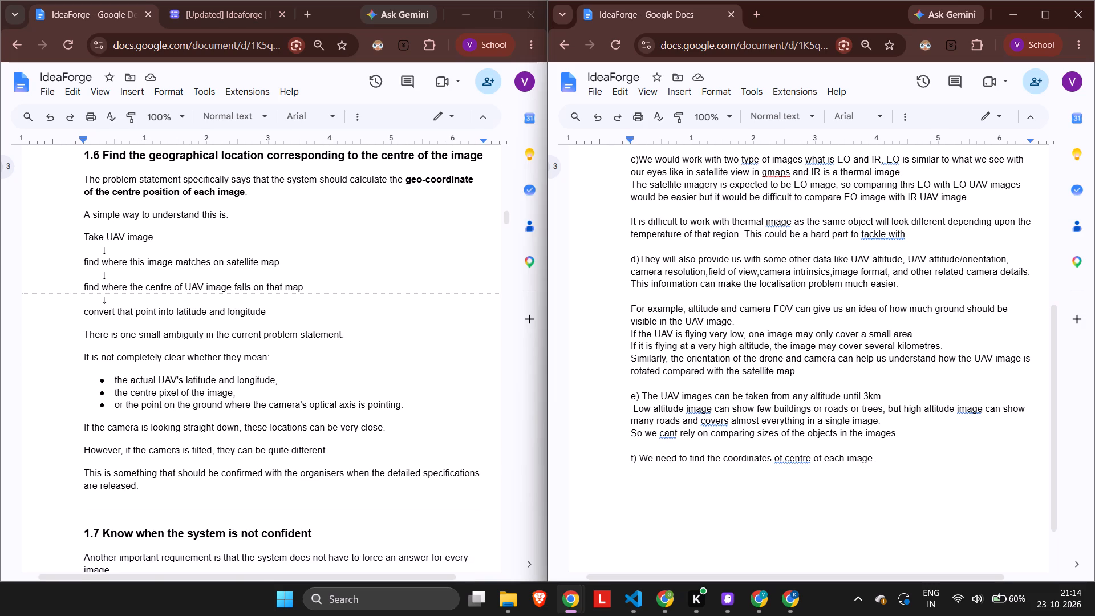
type("Alo")
key("space")
key("BackSpace")
key("BackSpace")
type("so this c")
key("BackSpace")
key("BackSpace")
key("w")
key("BackSpace")
type("w on")
key("BackSpace")
key("BackSpace")
key("BackSpace")
key("BackSpace")
key("space")
type("wont be the centre of the image as such")
key("space")
Continue the new line with the condition ", if the view is tilte".
key("BackSpace")
type(", if the view is tu")
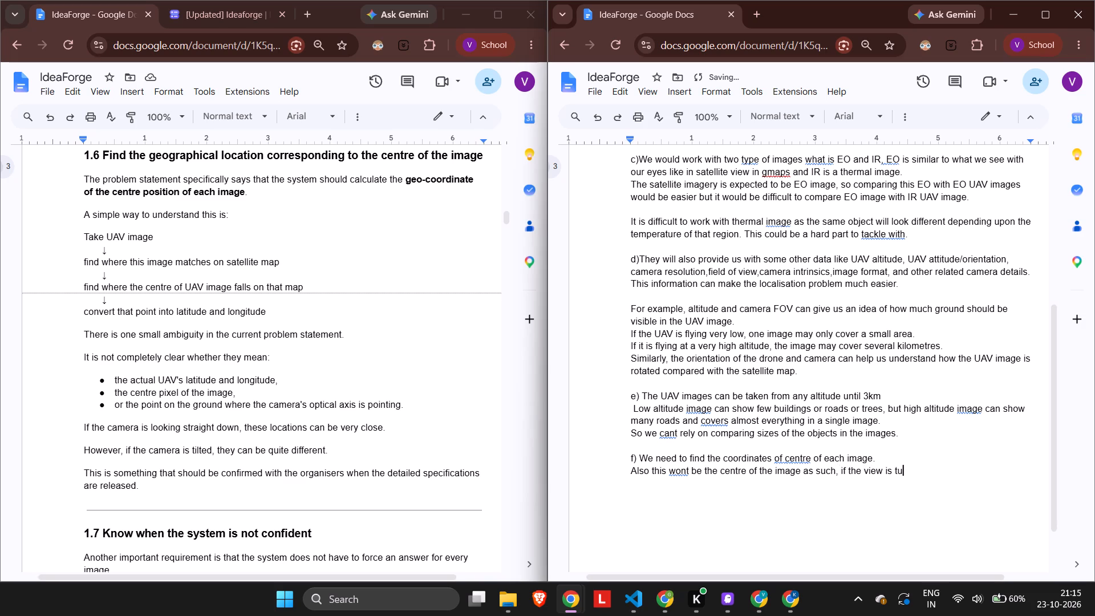
key("BackSpace")
type("ip")
key("BackSpace")
type("lte")
type("ed")
key("BackSpace")
key("BackSpace")
Insert a line after item f's first sentence beginning "So it would be like to find the matched portion in the satellite imagery and".
key("Up")
key("shift+Return")
type("SO")
key("space")
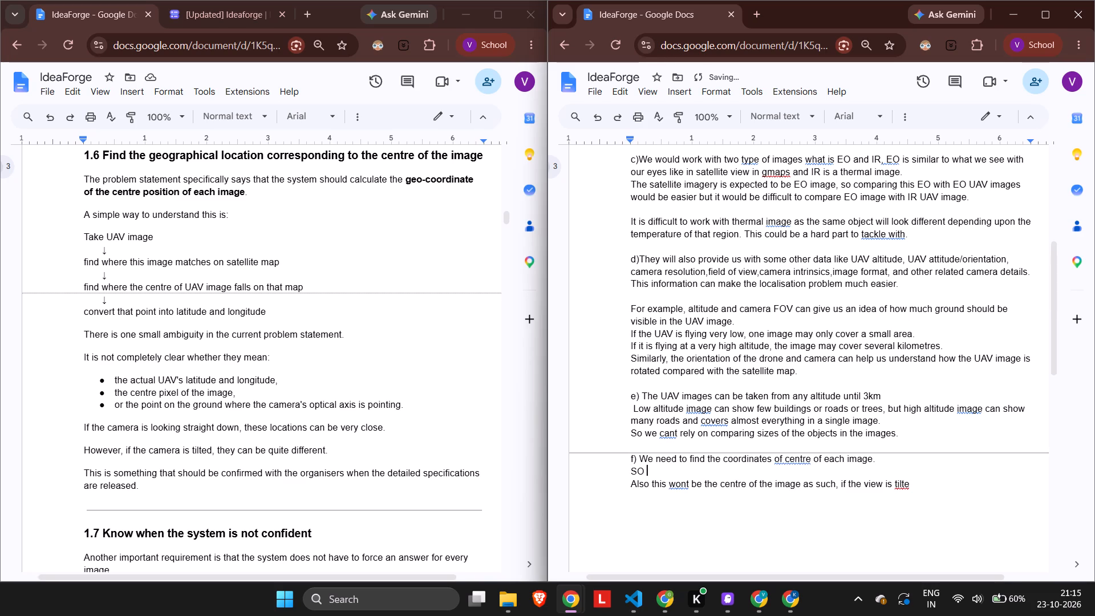
key("BackSpace")
key("BackSpace")
type("o when w")
key("BackSpace")
key("BackSpace")
key("space")
key("ctrl+BackSpace")
type("it wol")
key("BackSpace")
type("uld be like we")
key("space")
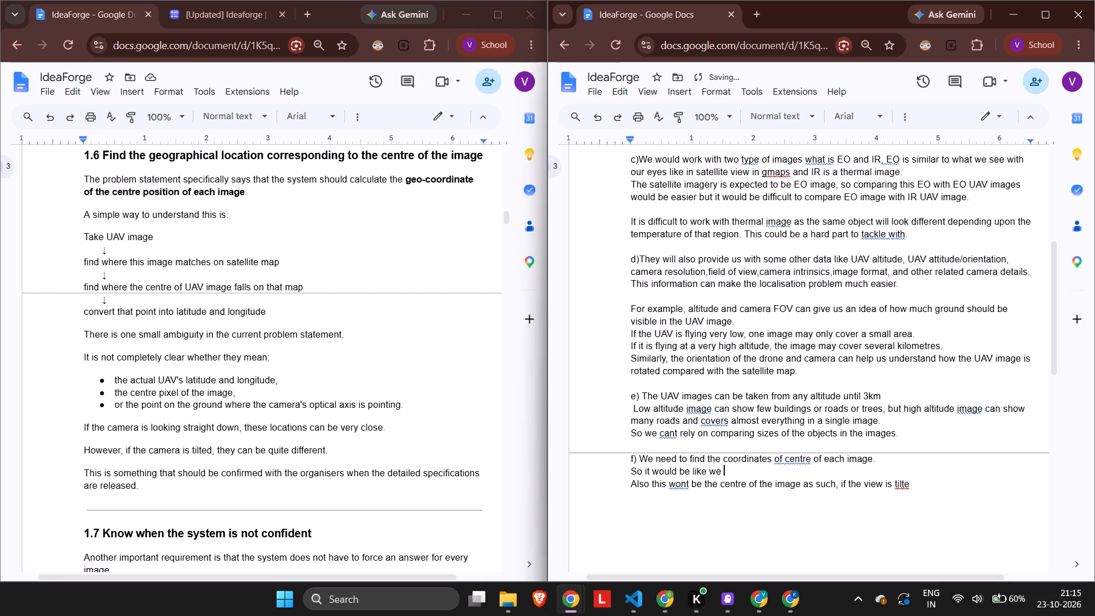
key("ctrl+BackSpace")
type("to find the")
key("space")
type("matched portion in the satellite imag")
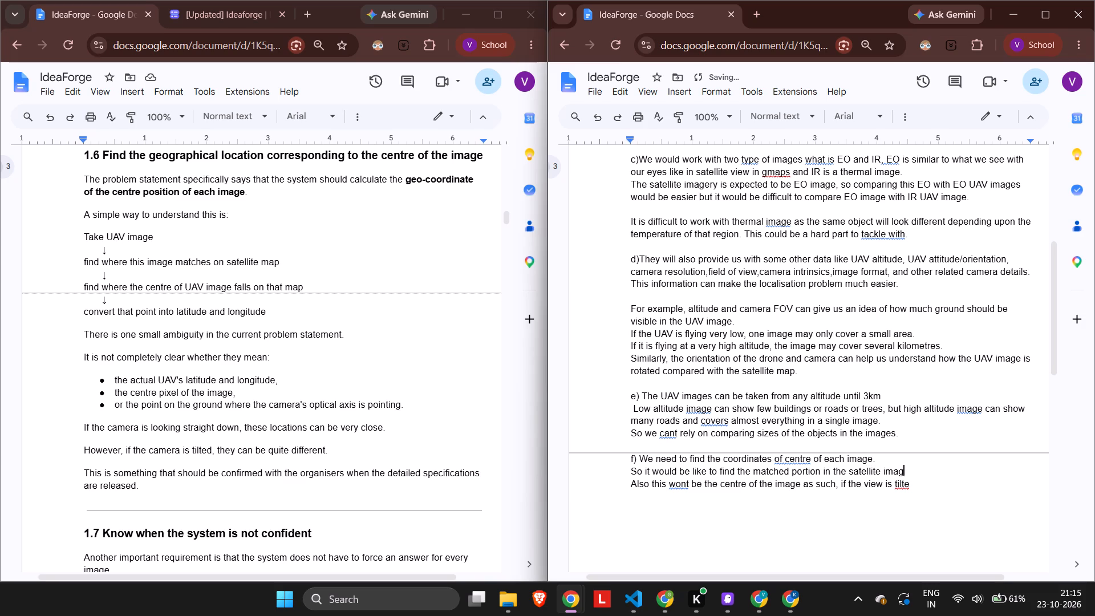
type("eray and th")
Continue the inserted line with "then find the coordinates of it as in the centre of the image".
type("en find the corrd")
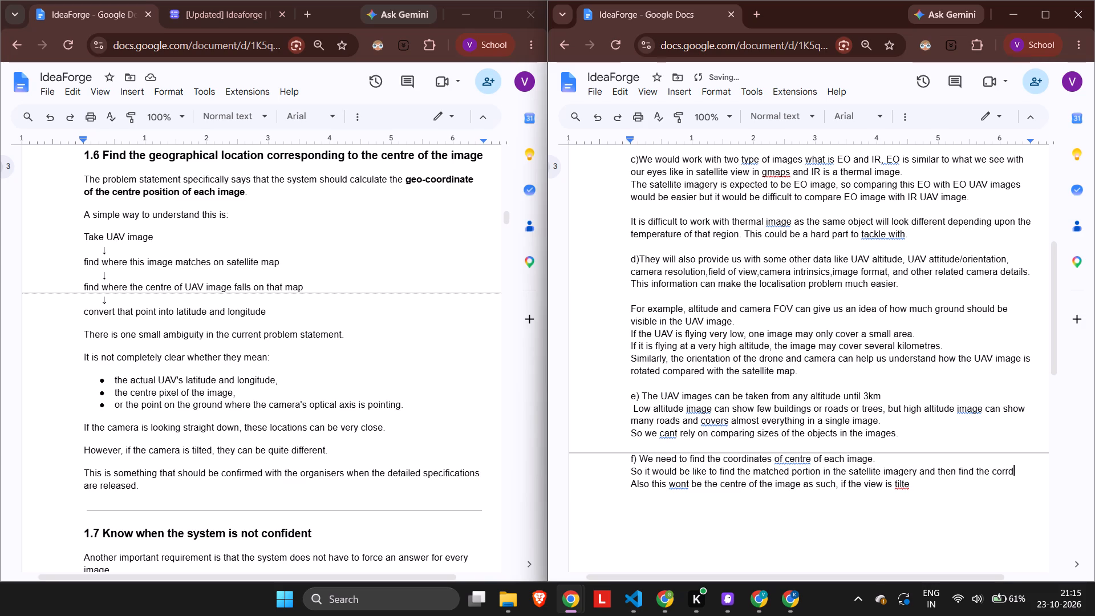
key("BackSpace")
key("BackSpace")
key("BackSpace")
key("i")
key("BackSpace")
type("ordinates of it")
key("space")
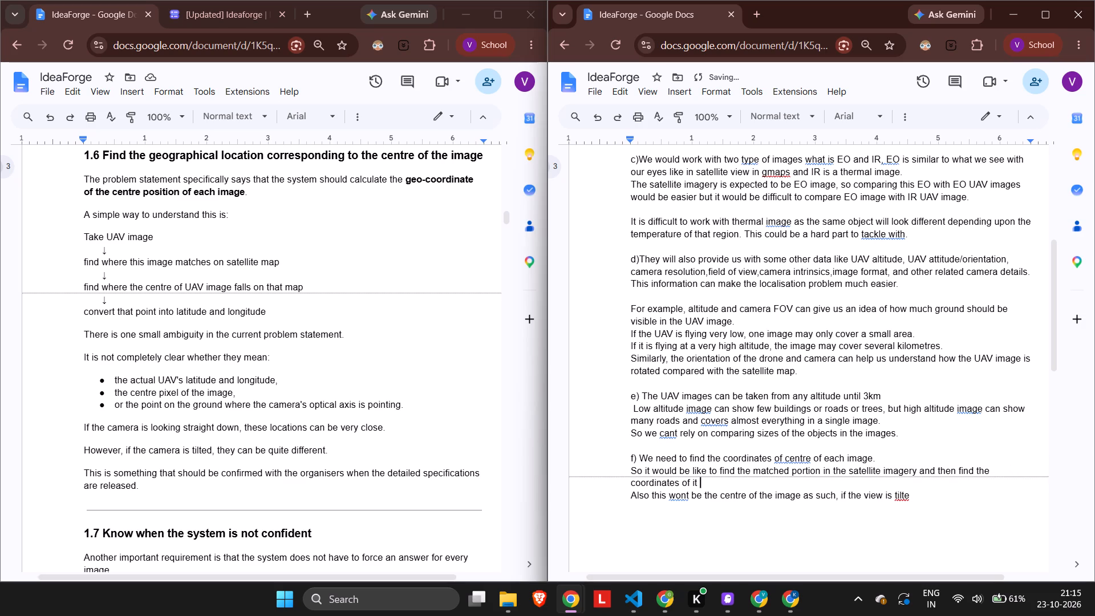
type("in the")
key("space")
key("ctrl+BackSpace")
key("ctrl+BackSpace")
type("as in the centre o")
type("f the imahe")
key("BackSpace")
key("BackSpace")
type("ge")
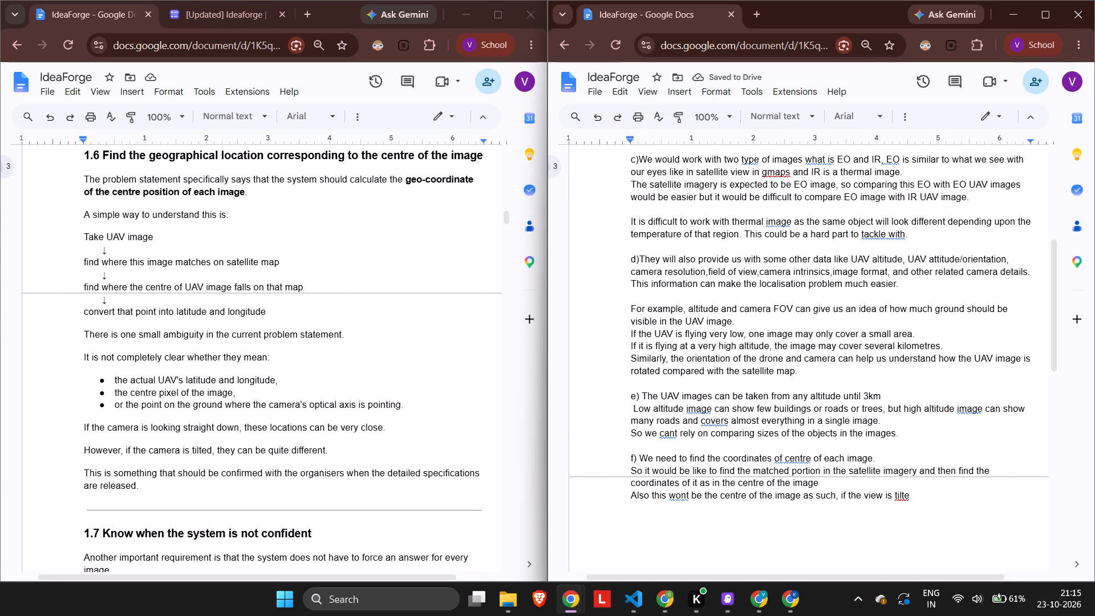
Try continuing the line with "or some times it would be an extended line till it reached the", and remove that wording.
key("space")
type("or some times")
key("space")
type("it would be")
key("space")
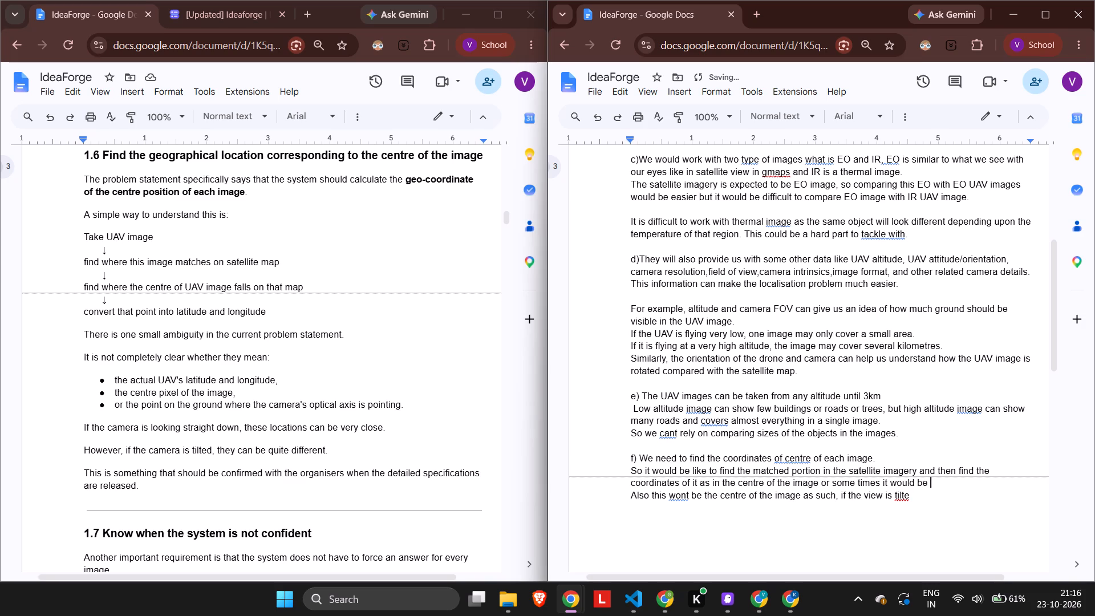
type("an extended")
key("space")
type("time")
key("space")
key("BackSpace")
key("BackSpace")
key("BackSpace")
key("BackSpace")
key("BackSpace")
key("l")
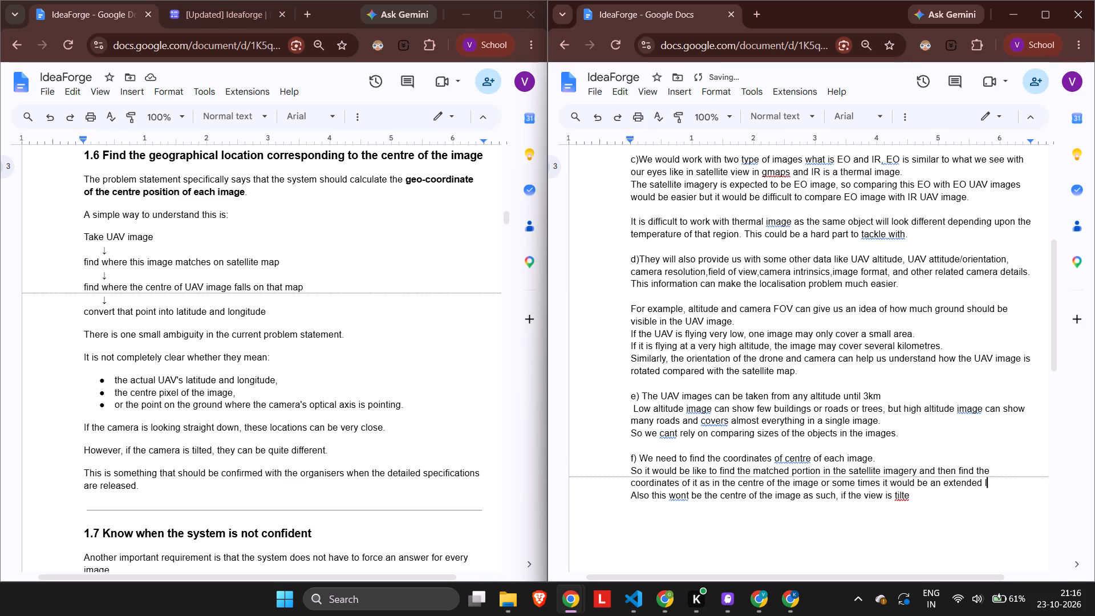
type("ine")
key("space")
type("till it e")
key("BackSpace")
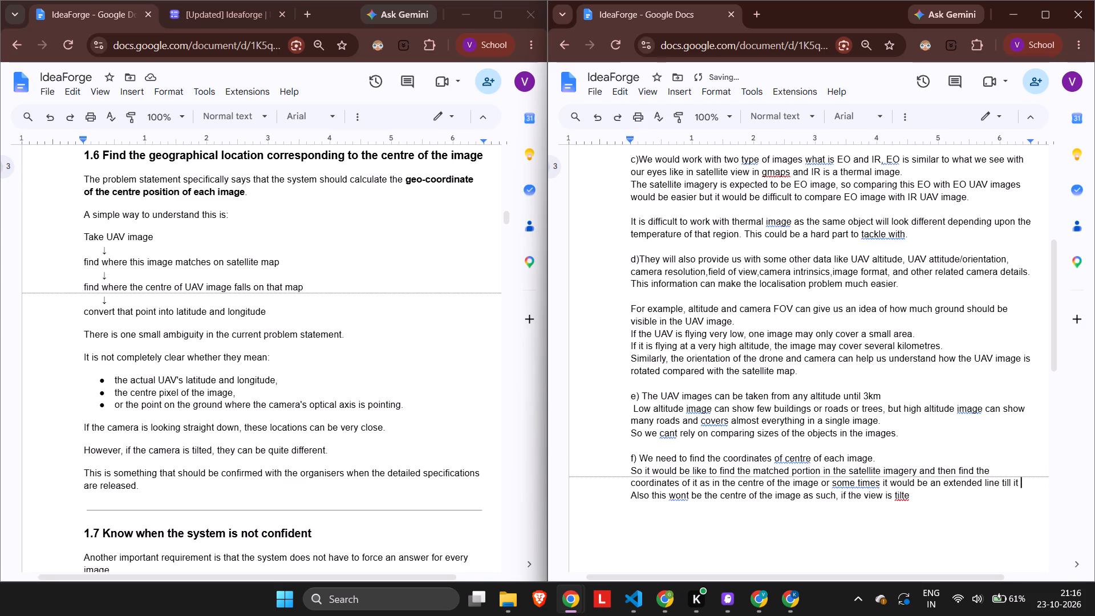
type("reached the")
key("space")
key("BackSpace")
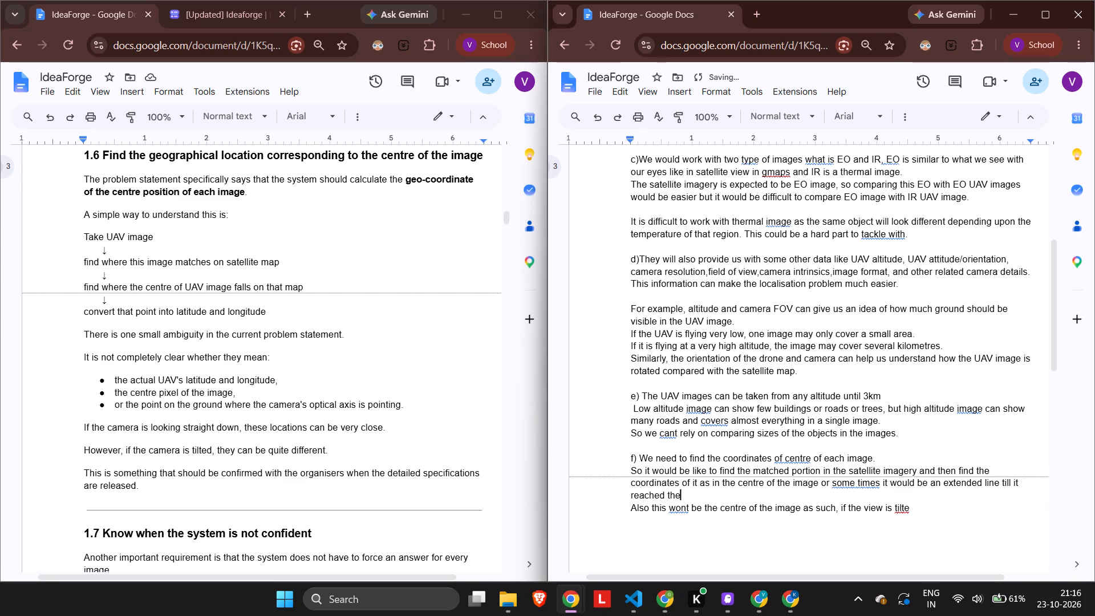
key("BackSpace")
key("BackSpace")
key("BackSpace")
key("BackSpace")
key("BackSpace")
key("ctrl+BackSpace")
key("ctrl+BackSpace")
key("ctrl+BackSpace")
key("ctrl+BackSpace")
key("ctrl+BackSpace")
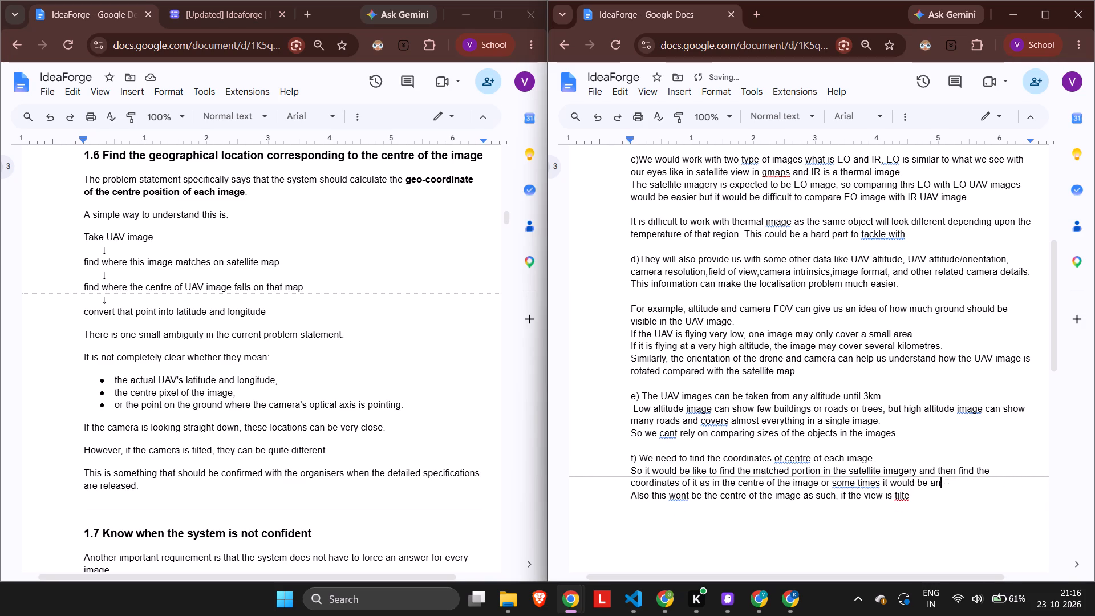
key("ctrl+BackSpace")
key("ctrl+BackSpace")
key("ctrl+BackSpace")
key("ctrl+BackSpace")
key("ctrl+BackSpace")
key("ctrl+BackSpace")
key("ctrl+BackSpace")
End the sentence with a full stop and add "Some times we need to extend it unitl it reaches ground".
type(". Some tiemes")
key("BackSpace")
key("BackSpace")
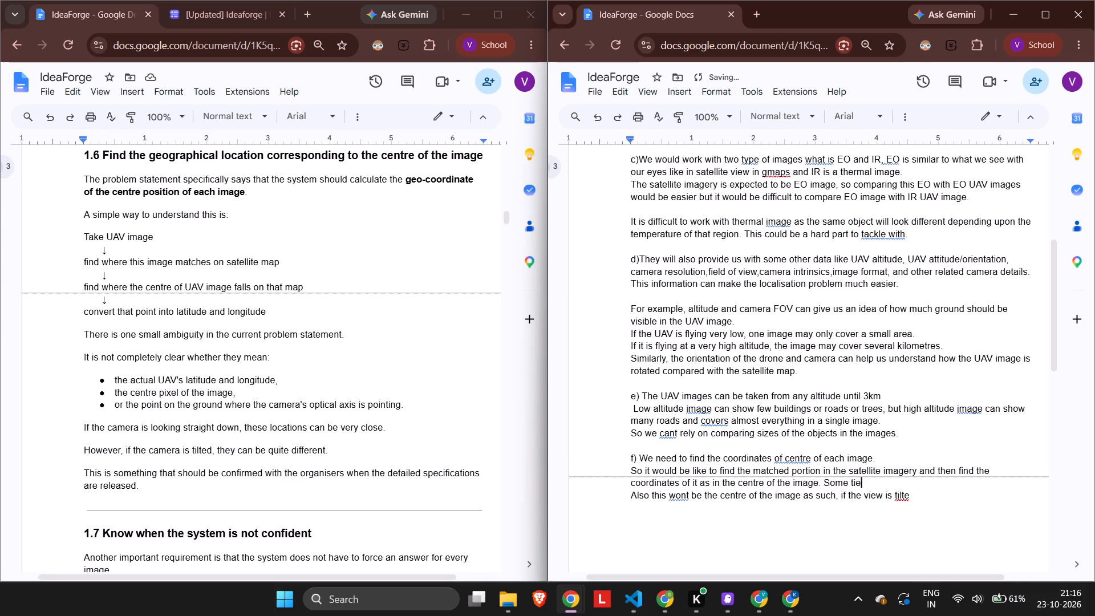
key("BackSpace")
key("BackSpace")
type("mes we need to extend it")
key("space")
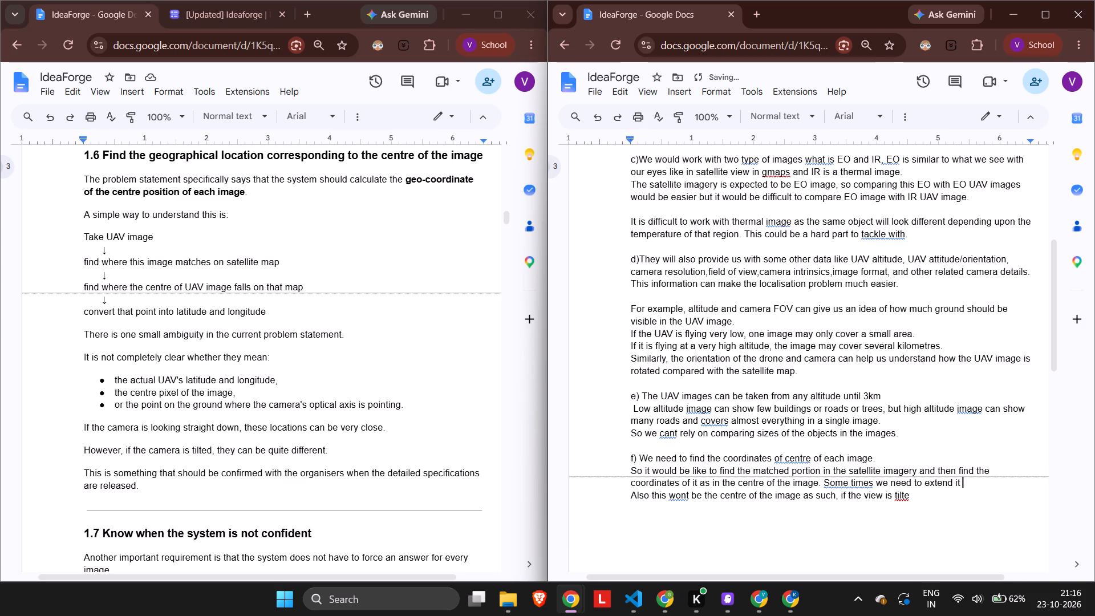
key("ctrl+BackSpace")
type("it unitli")
key("BackSpace")
key("space")
type("it reached the")
key("space")
key("BackSpace")
key("BackSpace")
key("BackSpace")
key("BackSpace")
key("BackSpace")
key("BackSpace")
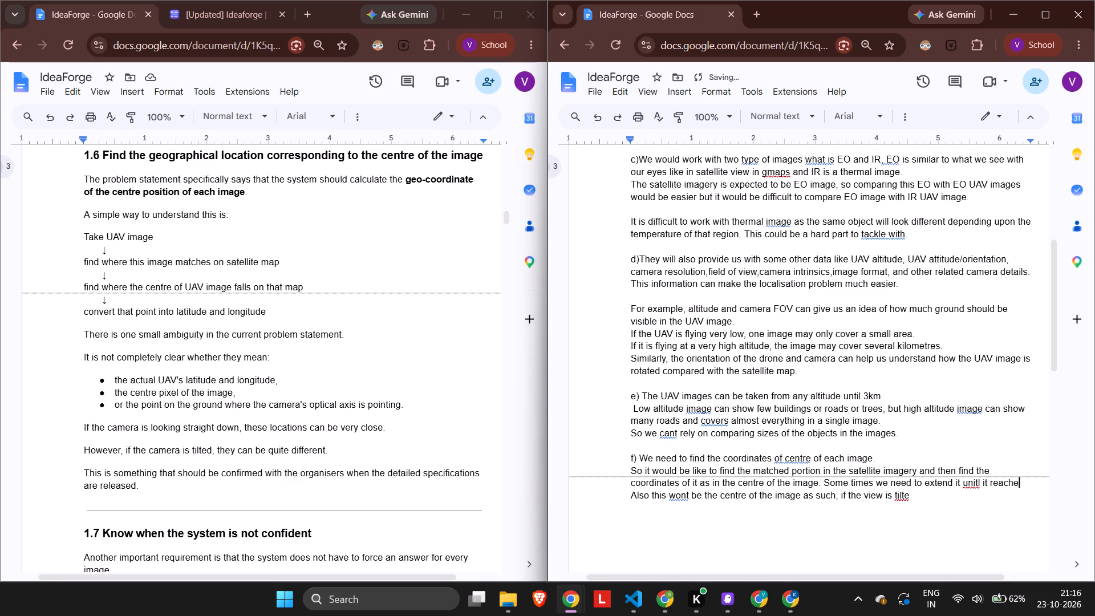
type("s ground")
key("space")
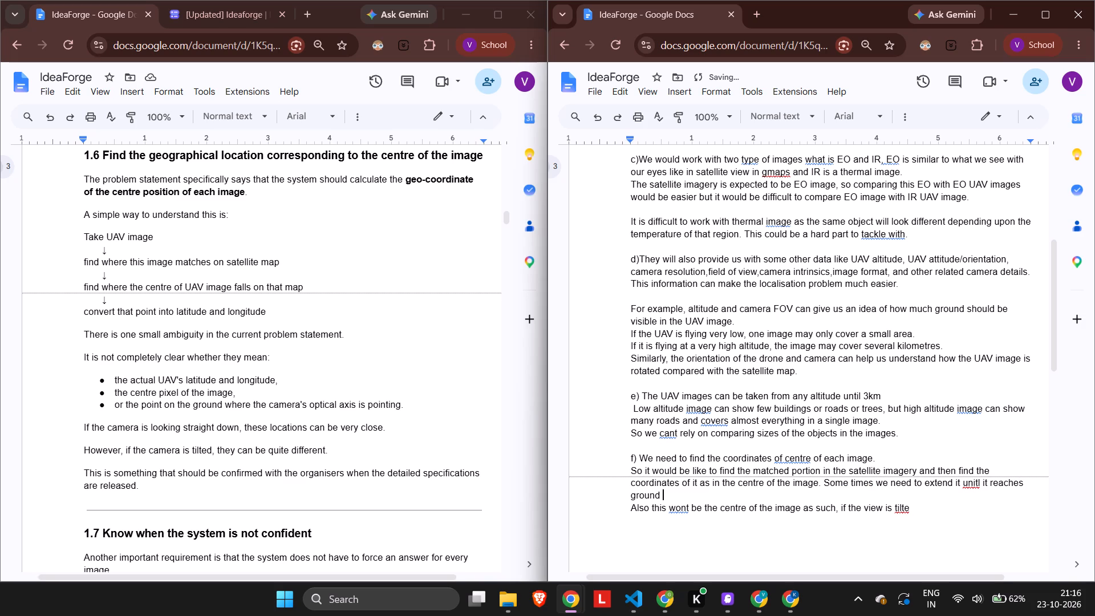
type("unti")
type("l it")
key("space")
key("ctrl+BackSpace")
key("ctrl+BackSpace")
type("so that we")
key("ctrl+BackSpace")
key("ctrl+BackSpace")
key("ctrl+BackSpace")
Complete item f's sentence about extending to the ground with "when the drone is tilted.".
key("space")
type("when the")
key("space")
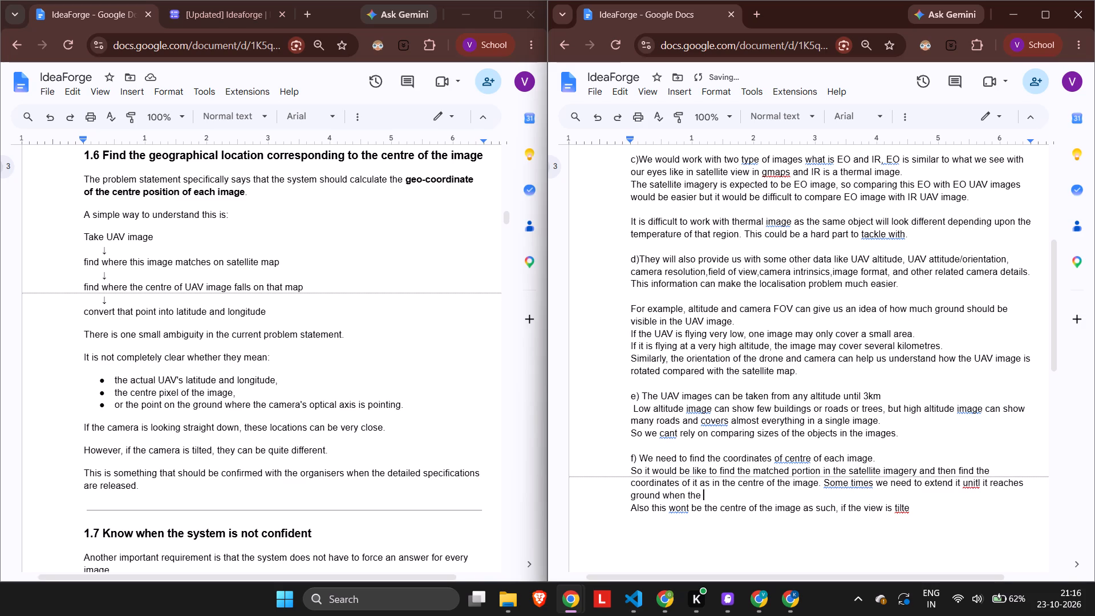
key("f")
key("BackSpace")
type("dorn")
key("space")
key("BackSpace")
key("BackSpace")
key("BackSpace")
key("BackSpace")
type("ron")
key("space")
key("BackSpace")
type("e is tilter")
key("BackSpace")
key("d")
type(".")
key("space")
Delete the leftover line "Also this wont be the centre of the image as such, if the view is tilte" below item f.
left_click_drag(926, 513, 897, 506)
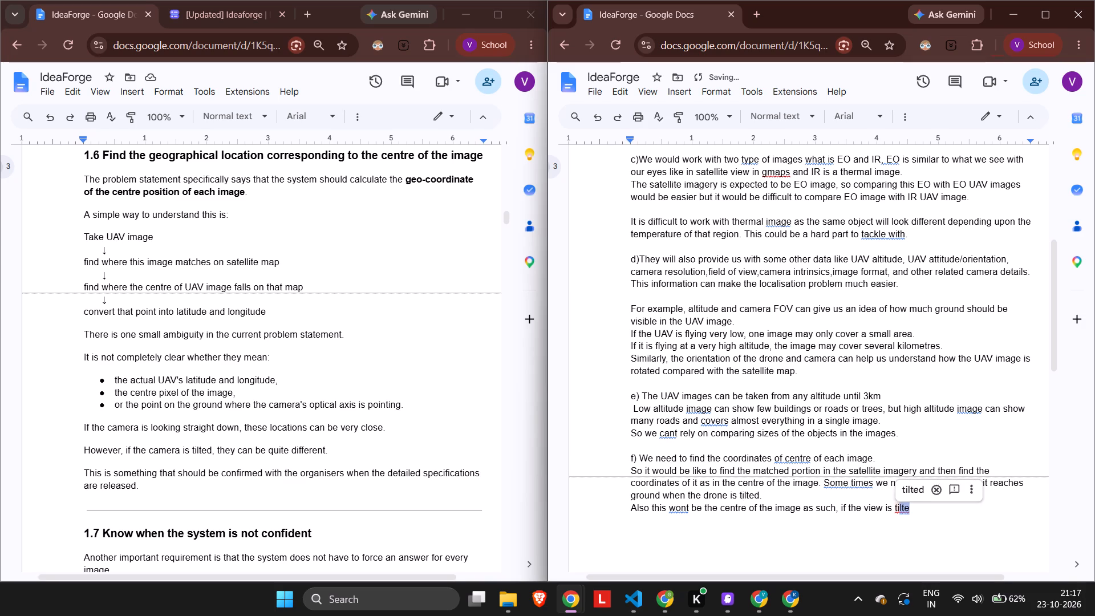
left_click_drag(897, 506, 772, 496)
key("BackSpace")
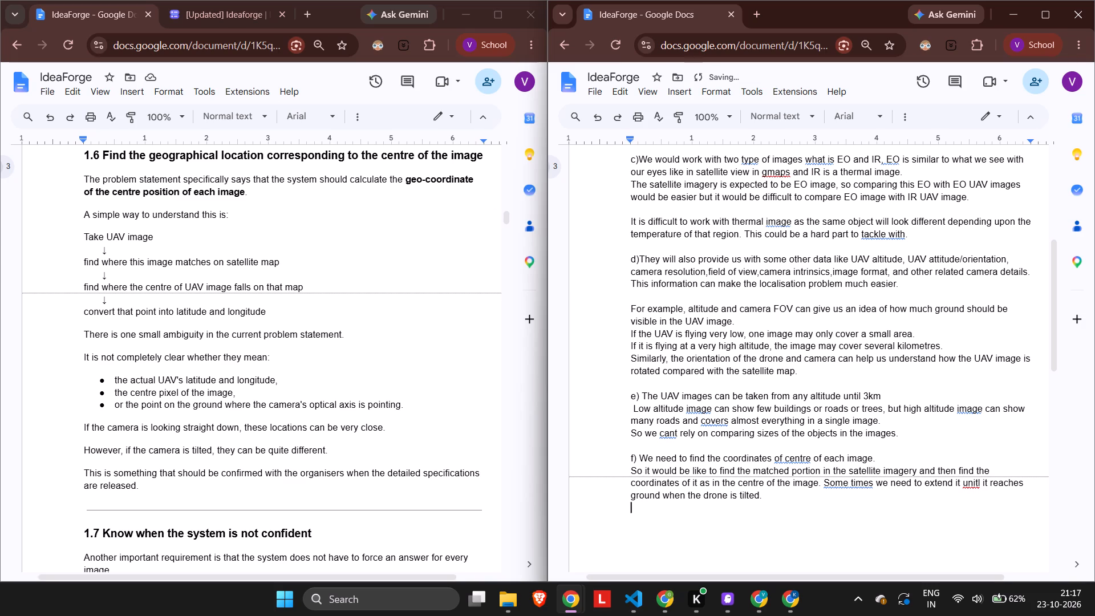
scroll(233, 412, "down", 1)
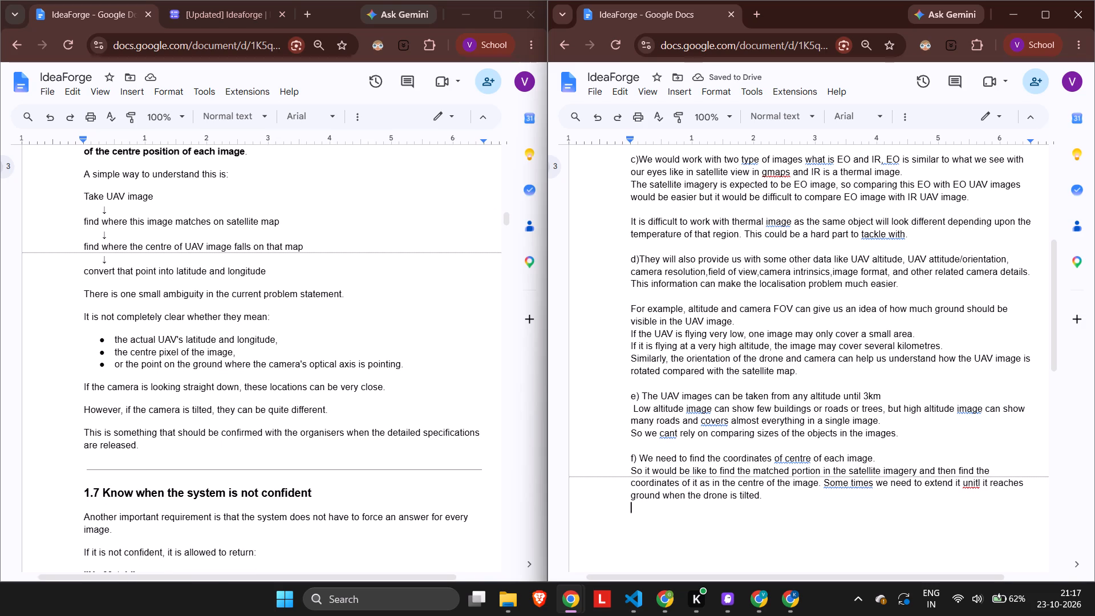
scroll(233, 412, "down", 1)
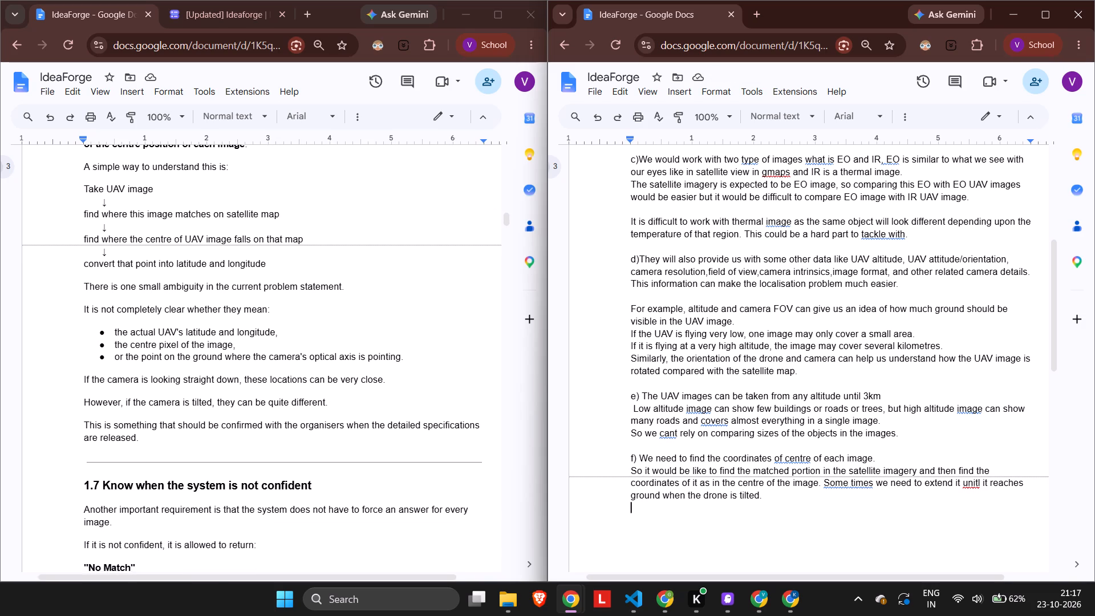
scroll(233, 412, "down", 1)
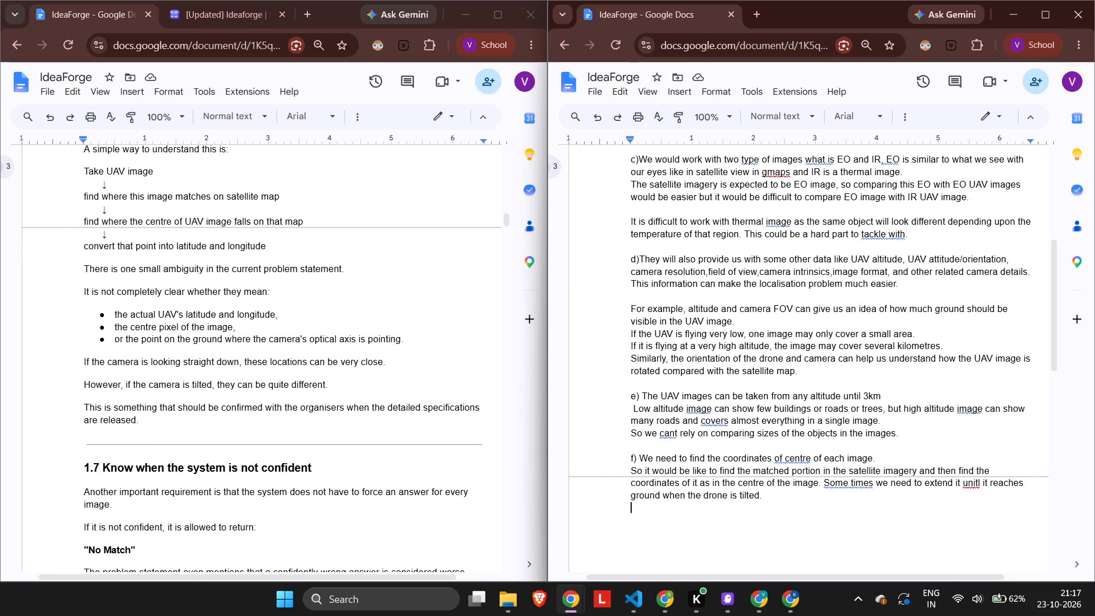
key("BackSpace")
left_click(724, 497)
left_click(770, 493)
Start a new line at the end of item f with "This whole confusion".
key("shift+Return")
type("Ths")
key("BackSpace")
type("is whole confusion when the image is")
key("space")
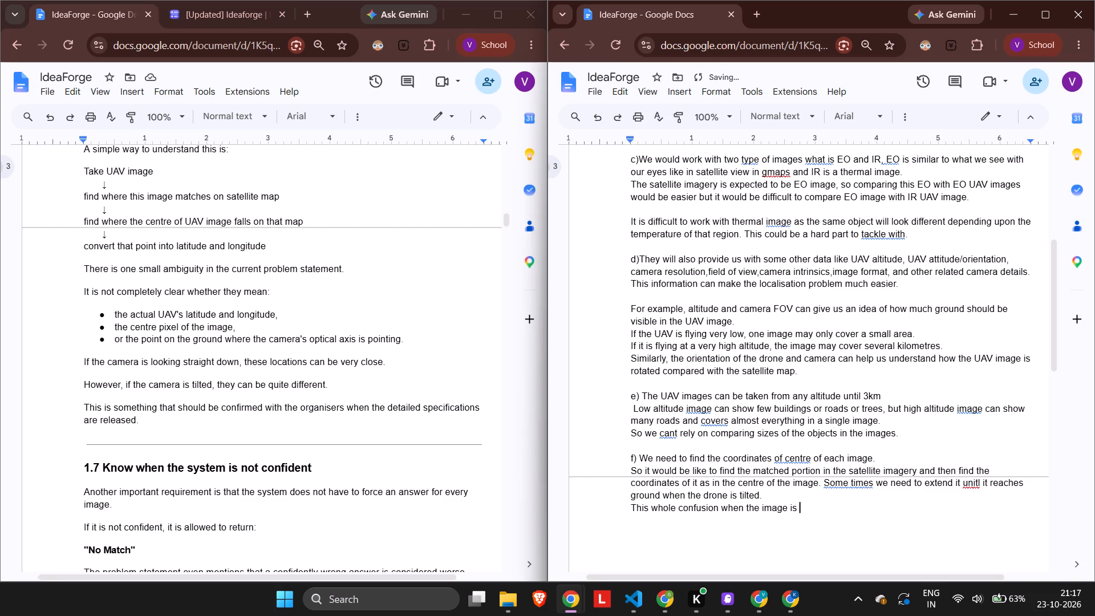
type("titll")
key("ctrl+BackSpace")
key("ctrl+BackSpace")
key("ctrl+BackSpace")
key("ctrl+BackSpace")
key("ctrl+BackSpace")
Continue the line with "comes when the image is tilted but we need to".
type("comes when the imahe")
key("space")
key("BackSpace")
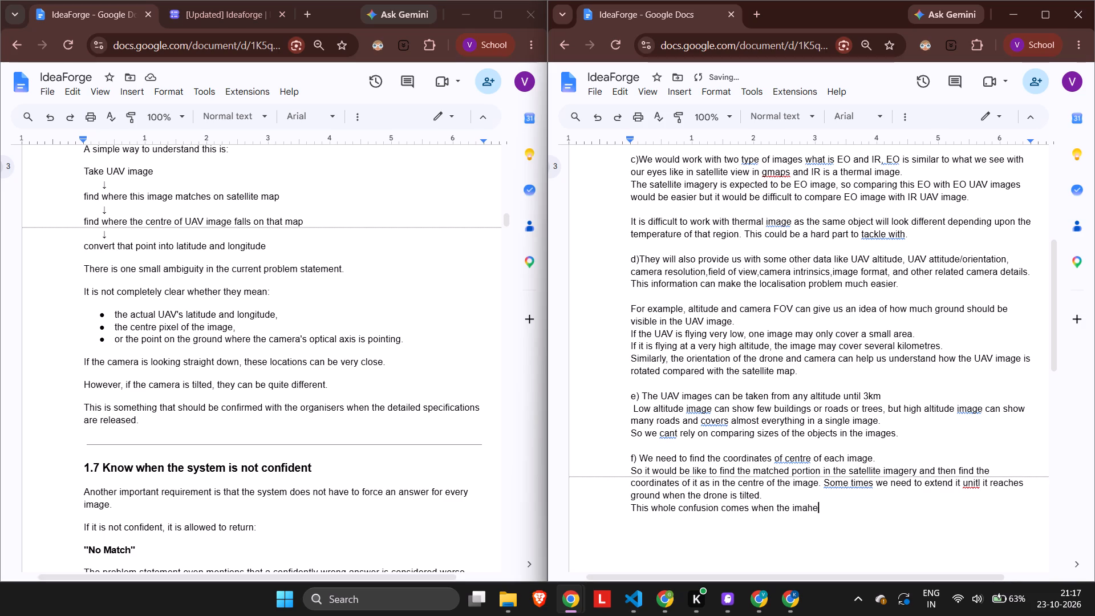
key("BackSpace")
key("BackSpace")
type("ge is tilterd")
key("BackSpace")
key("BackSpace")
type("ed")
key("space")
key("BackSpace")
key("BackSpace")
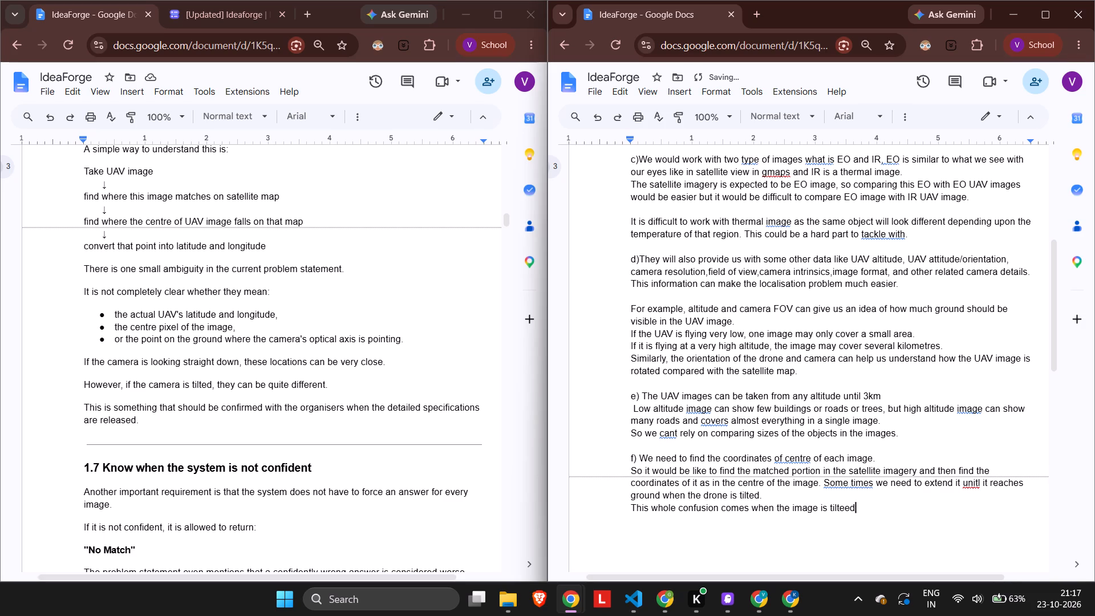
key("BackSpace")
key("BackSpace")
key("BackSpace")
key("BackSpace")
type("lted but we need to")
Finish item f's last sentence with "wait until we get the dataset.".
key("space")
type("wait in")
key("BackSpace")
key("BackSpace")
type("until we get thr")
key("space")
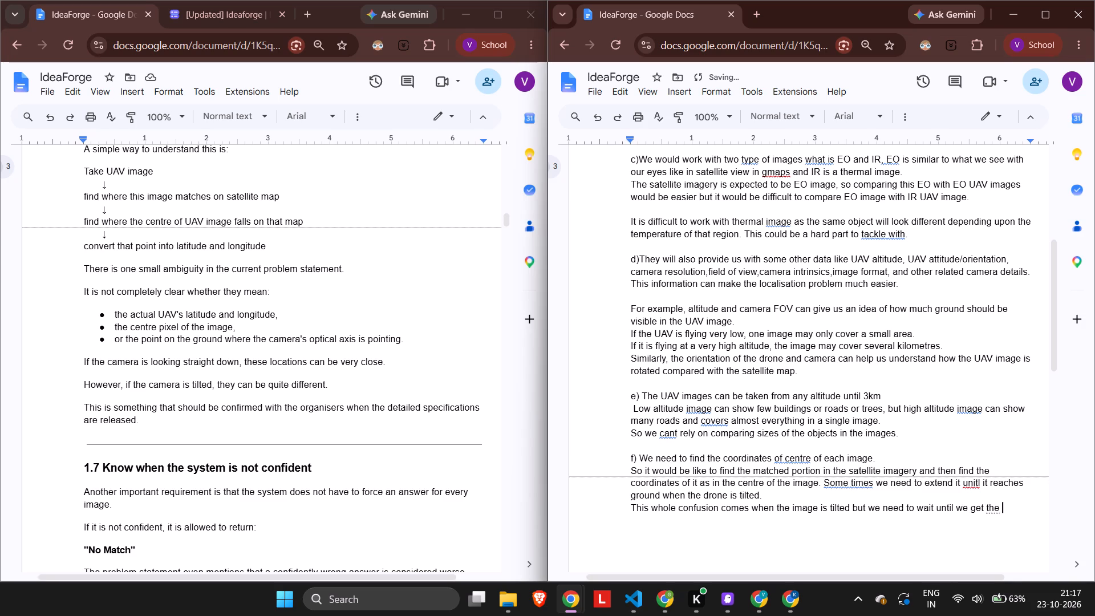
type("dataset.")
key("space")
Begin item g after a blank line with "g) We must make", drawing on section 1.7 of the source notes.
key("Return")
key("Return")
type("g)")
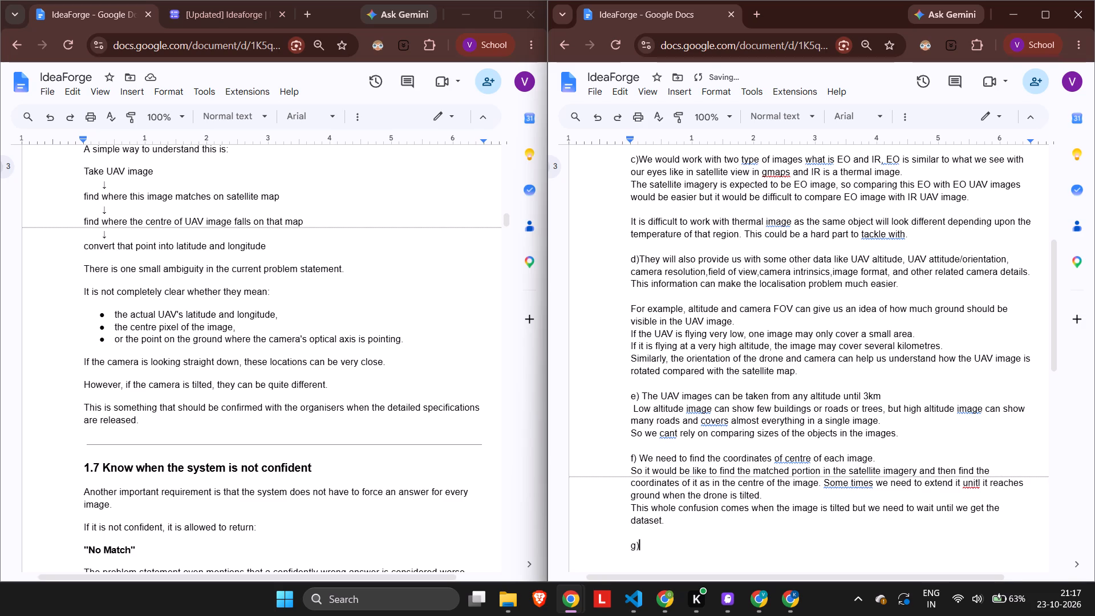
scroll(475, 399, "down", 3)
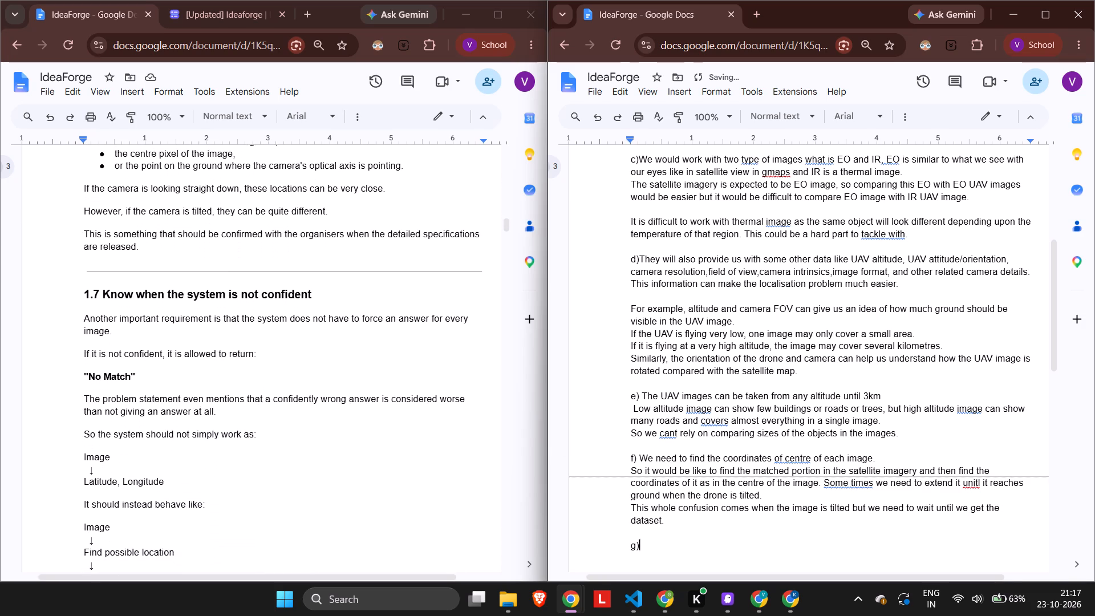
scroll(475, 399, "down", 1)
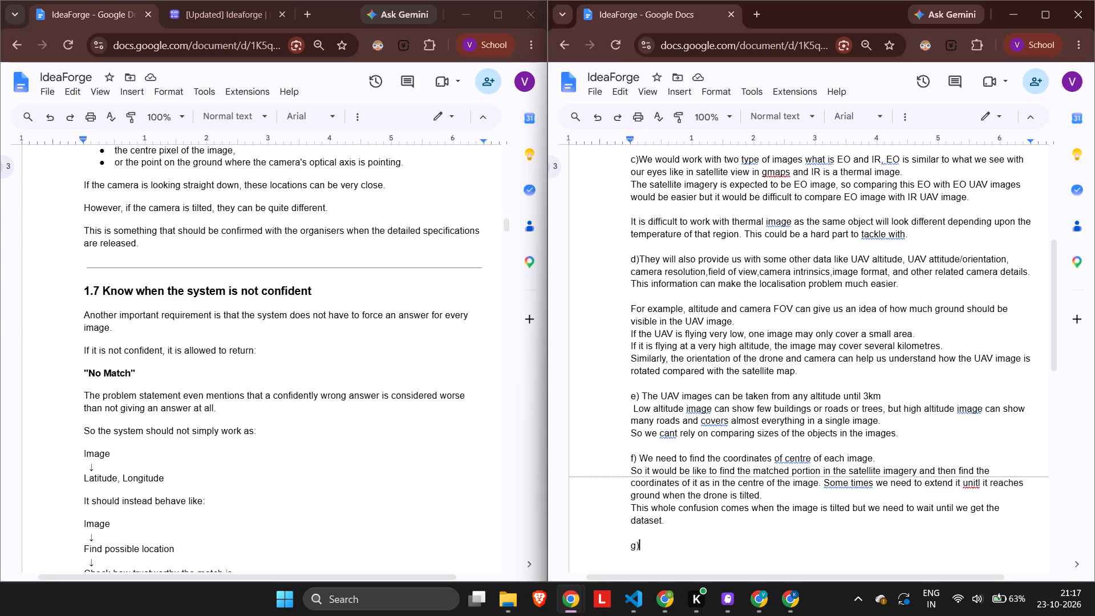
scroll(401, 342, "down", 2)
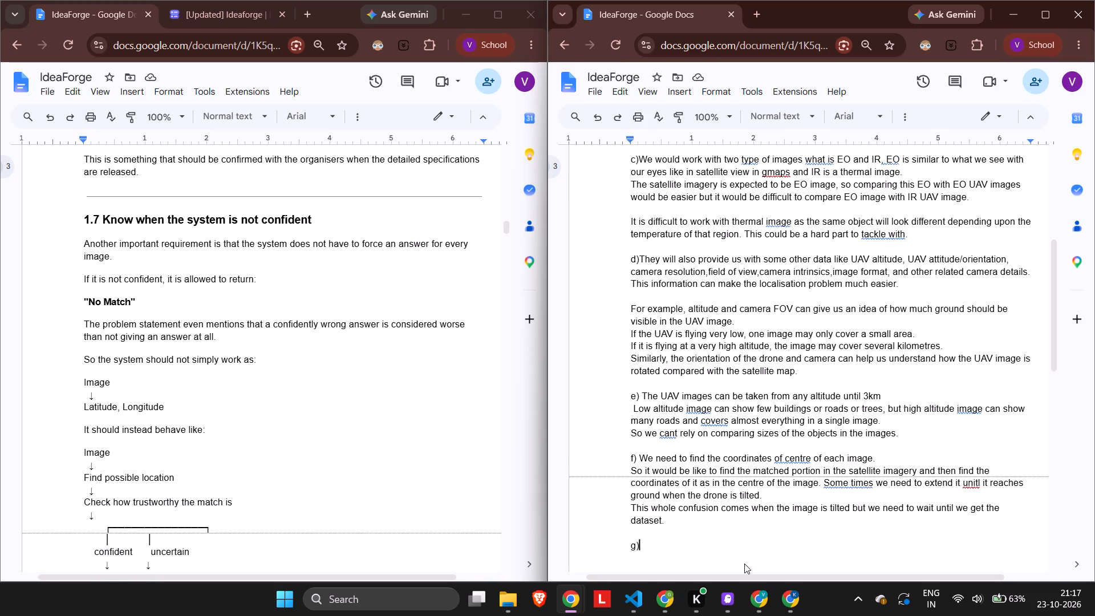
key("space")
type("W")
key("space")
key("BackSpace")
type("e musdt")
key("space")
key("BackSpace")
key("BackSpace")
key("BackSpace")
type("st")
key("BackSpace")
key("BackSpace")
type("t make an")
key("space")
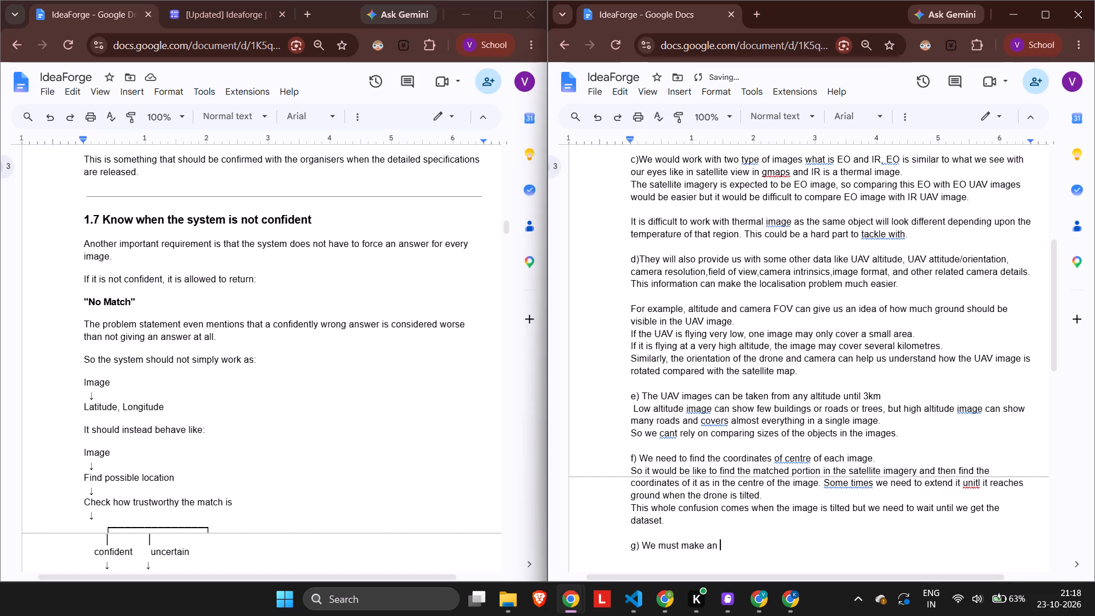
key("ctrl+BackSpace")
Continue item g with "some accuracy scores to make sure the".
type("some")
key("space")
type("score")
key("space")
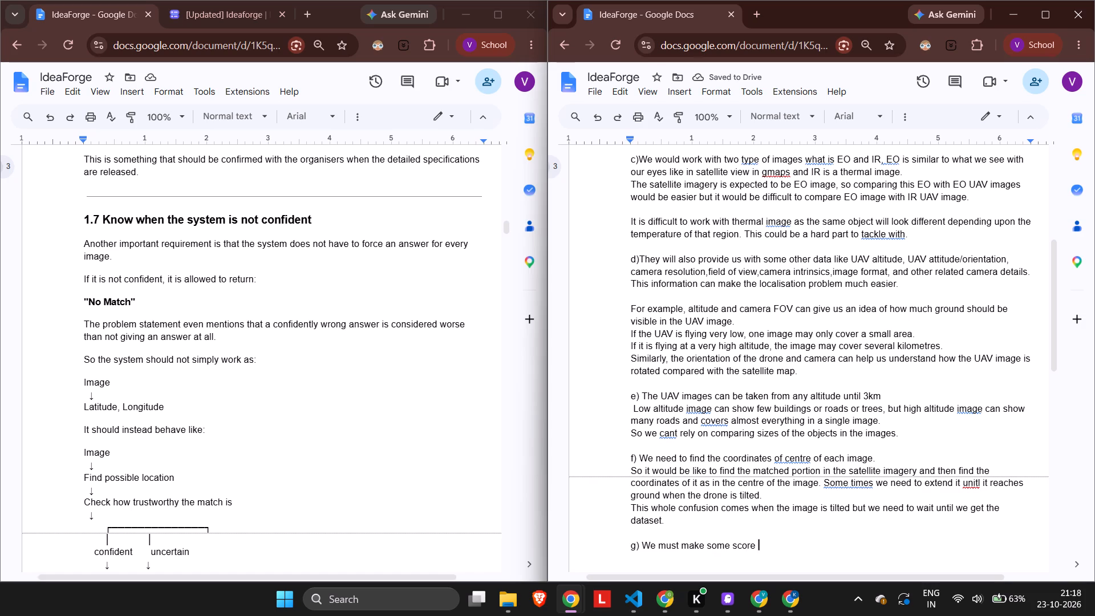
key("BackSpace")
key("ctrl+Left")
type("acc")
type("uracy")
key("space")
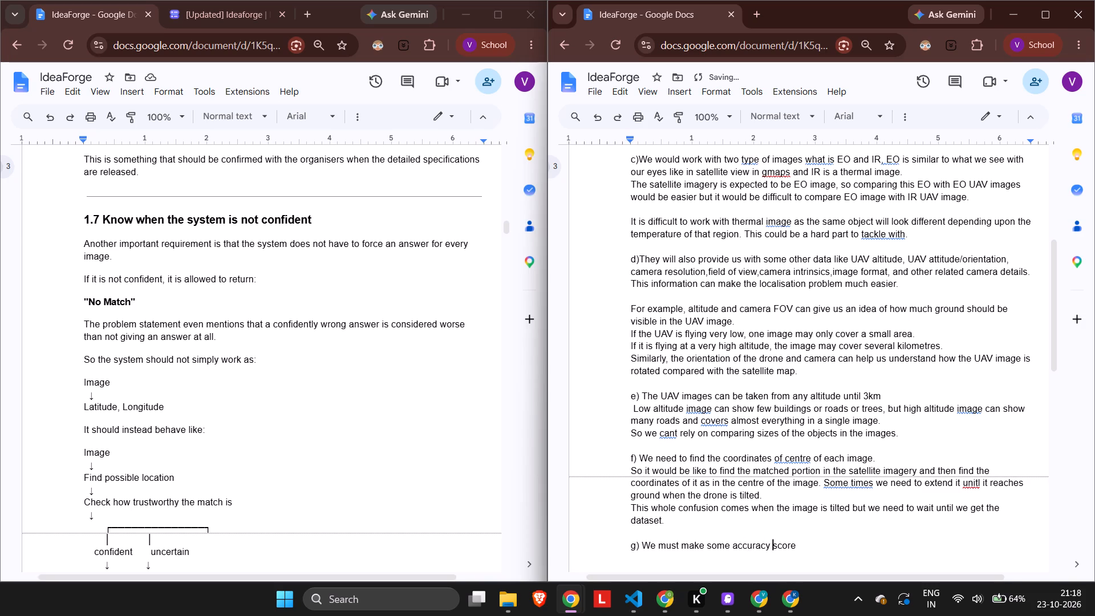
key("Right")
key("Right")
key("Right")
key("Right")
key("Right")
type("s t")
type("o make sure the")
key("space")
Extend item g's sentence with "match is confident or not".
type("match is confident ot")
key("space")
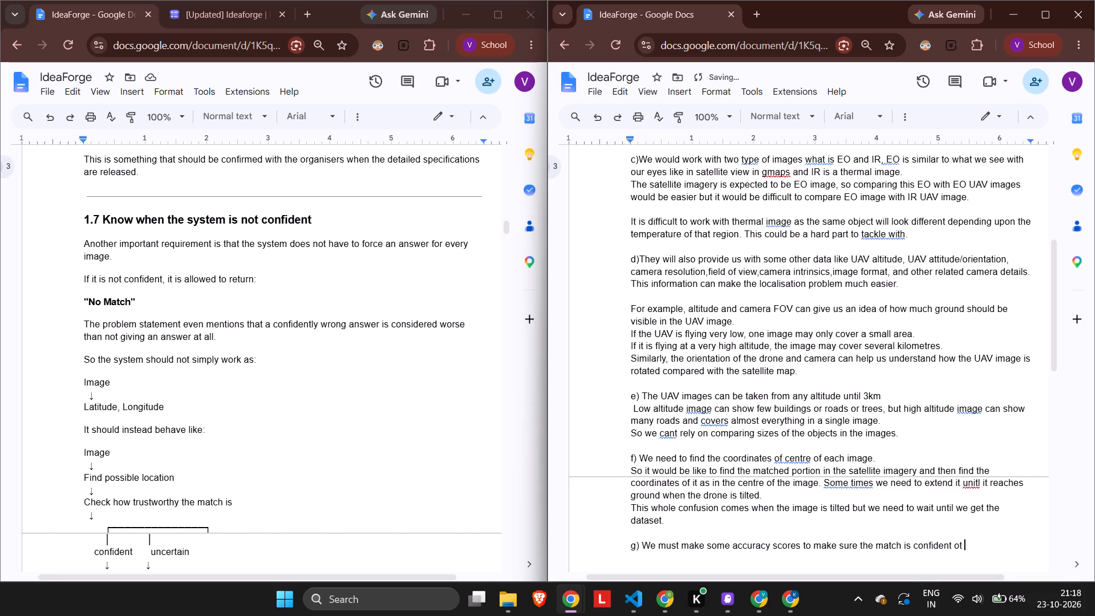
key("BackSpace")
key("BackSpace")
type("r not")
Add the clause ", if we get the coordinates away from" to item g.
type(", if i")
key("BackSpace")
type("we make any")
key("space")
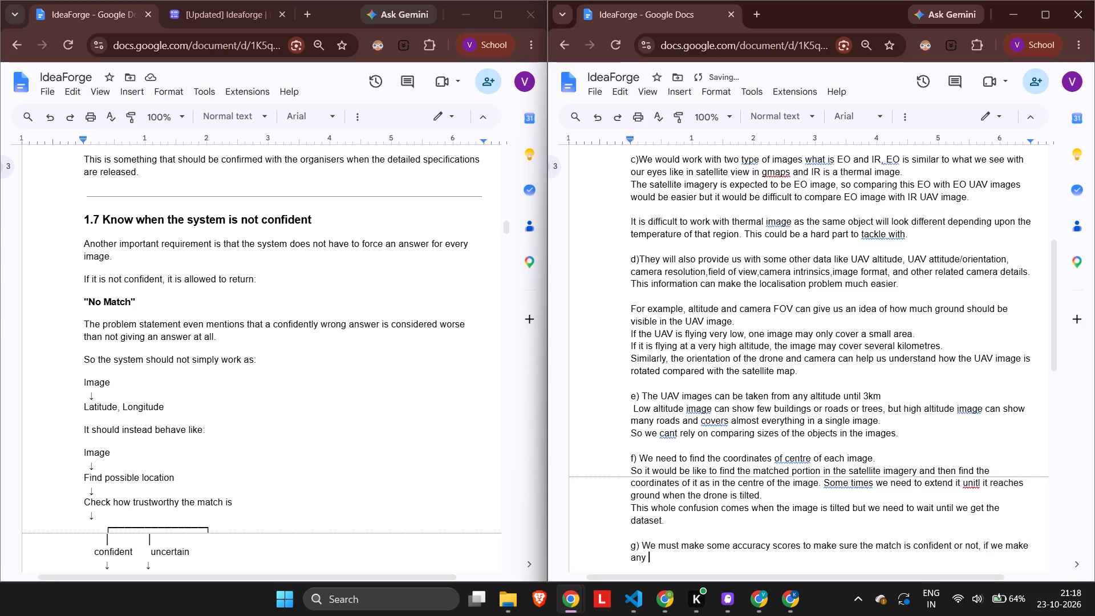
key("ctrl+BackSpace")
key("ctrl+BackSpace")
type("make")
key("space")
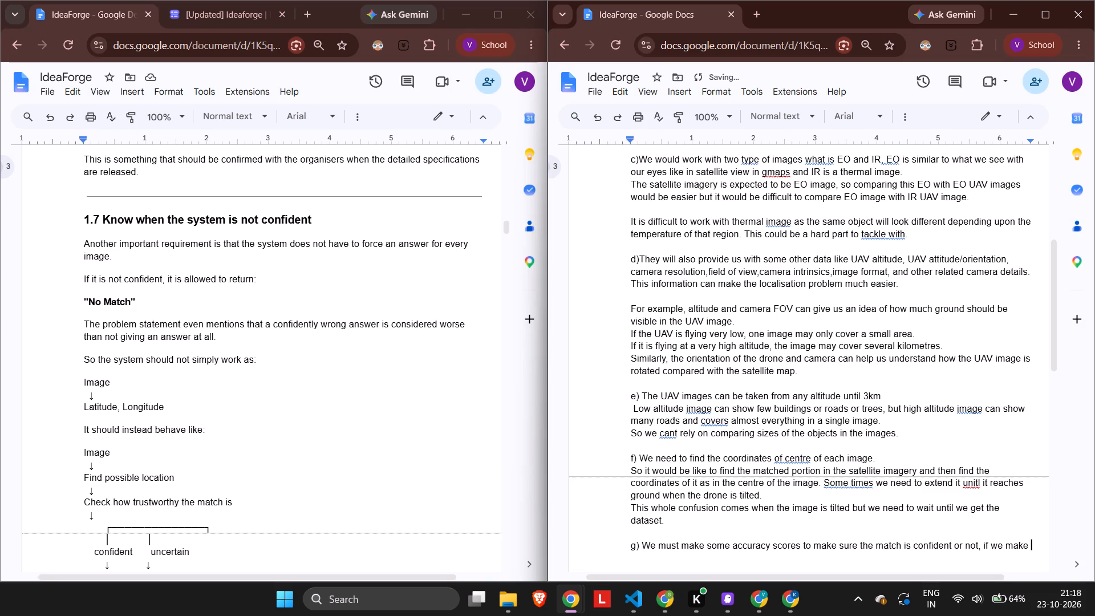
key("ctrl+BackSpace")
type("get the corrdinates")
key("space")
type("away from th")
key("space")
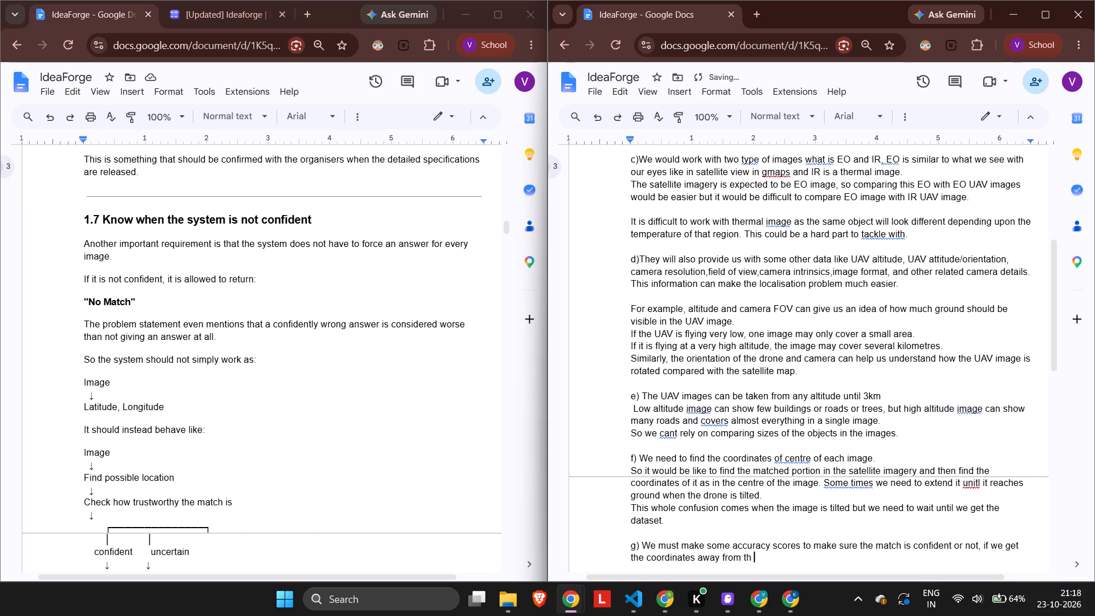
Continue item g's clause after "away from" with "the range then we would".
key("BackSpace")
type("e range then wee wou")
key("BackSpace")
key("BackSpace")
key("BackSpace")
key("BackSpace")
key("BackSpace")
key("space")
type("would")
key("space")
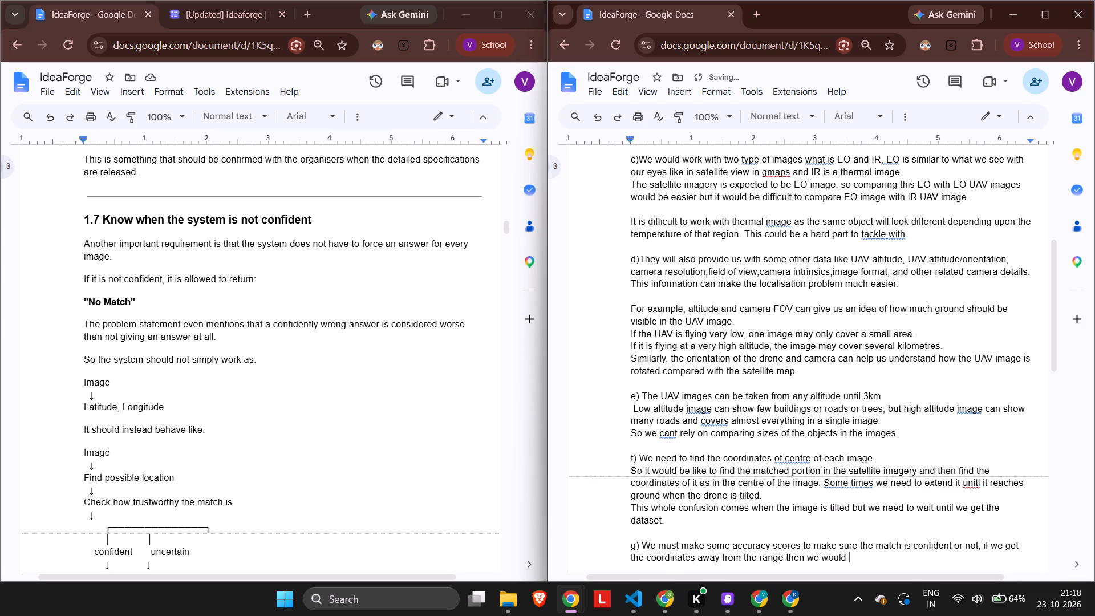
Extend item g's sentence with "get negative points,".
type("get")
key("space")
type("negatove")
key("space")
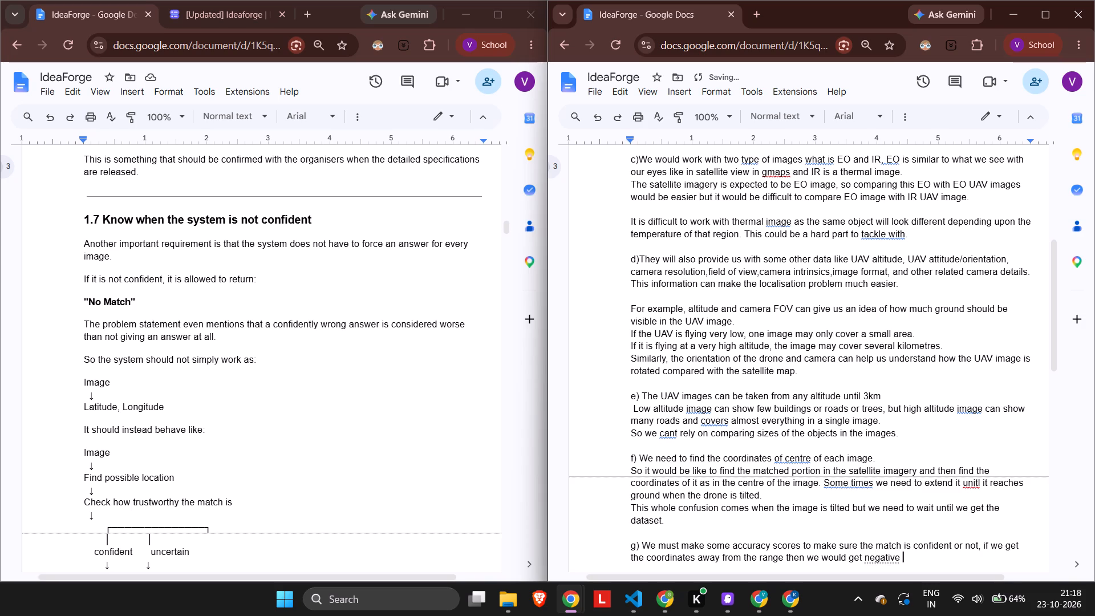
type("points,in")
key("BackSpace")
key("BackSpace")
key("space")
Finish item g's sentence with "in that case ignoring it better.".
type("int hat")
key("space")
key("BackSpace")
key("BackSpace")
key("BackSpace")
key("BackSpace")
key("BackSpace")
key("BackSpace")
key("space")
type("that case ignoter")
key("BackSpace")
key("BackSpace")
key("BackSpace")
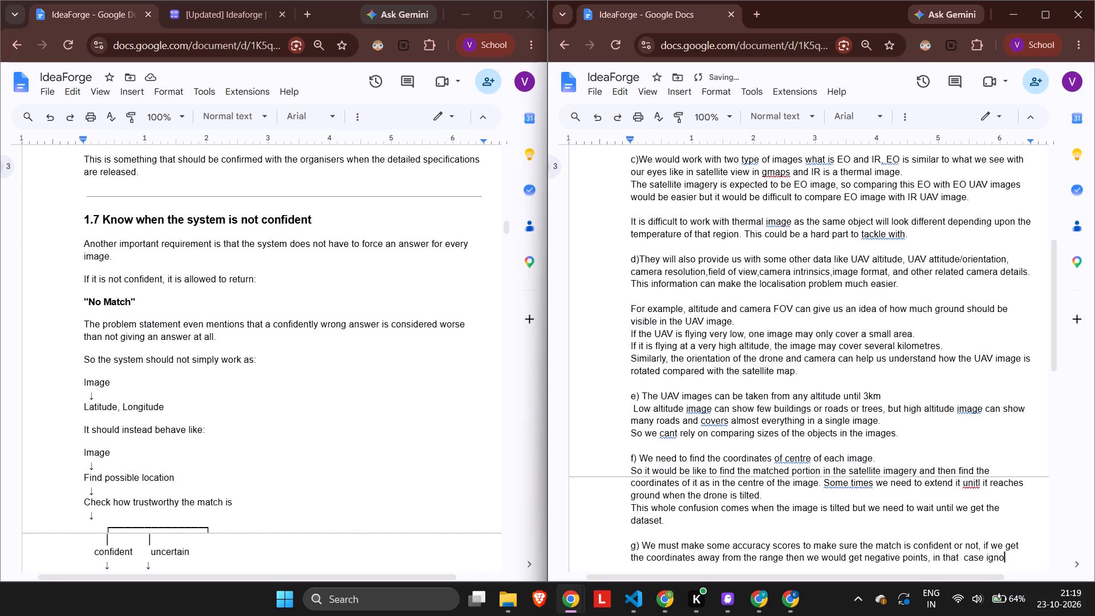
type("ring it better.")
key("BackSpace")
key("period")
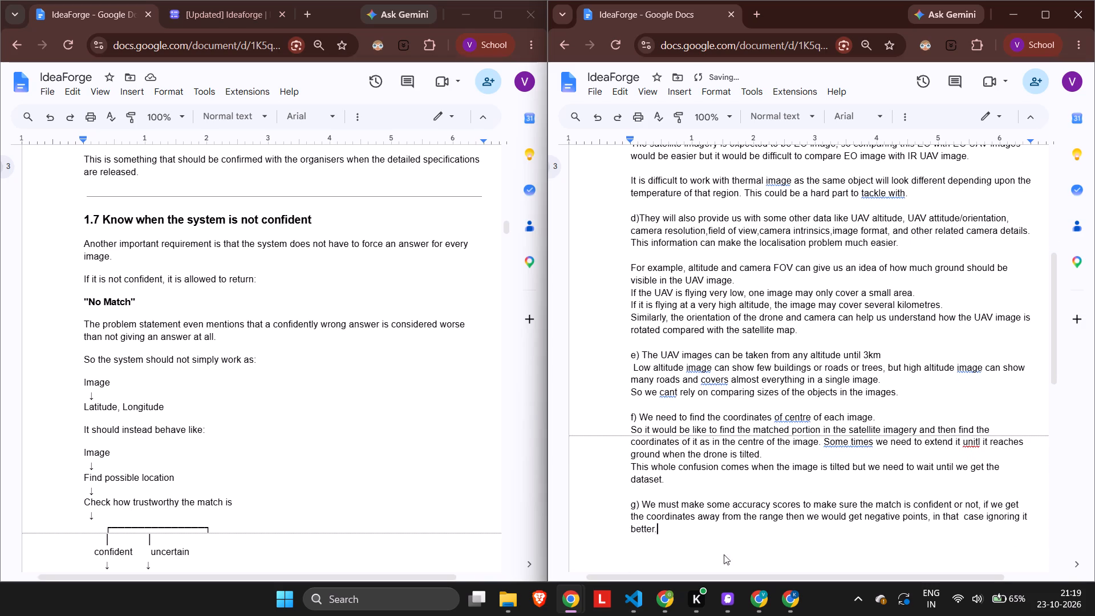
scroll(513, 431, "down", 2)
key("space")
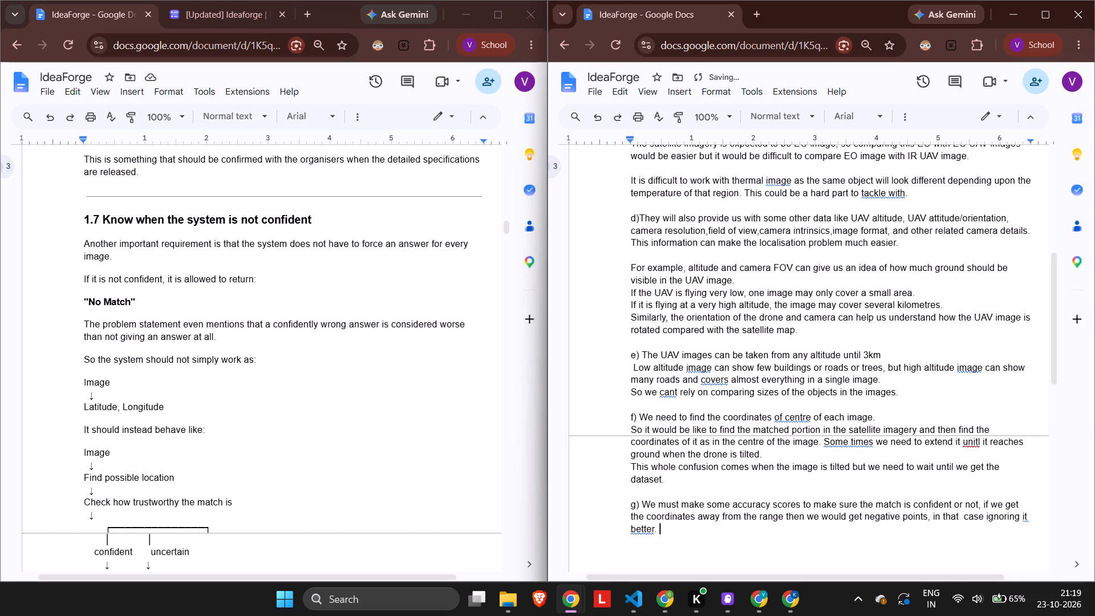
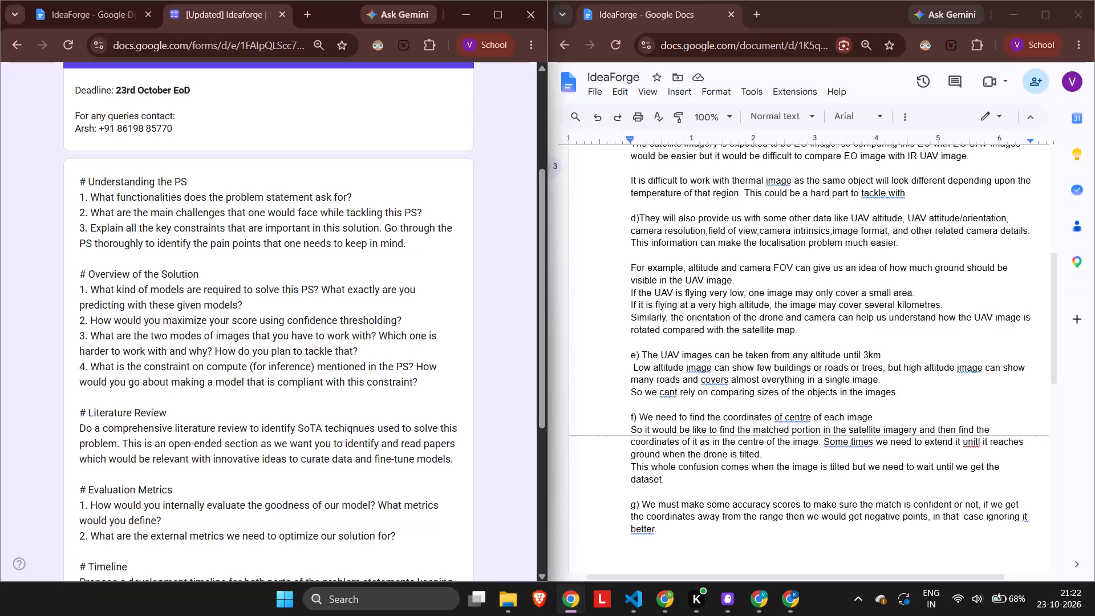
Remove the extra space before "case ignoring it" in item g.
scroll(715, 492, "down", 2)
left_click(674, 403)
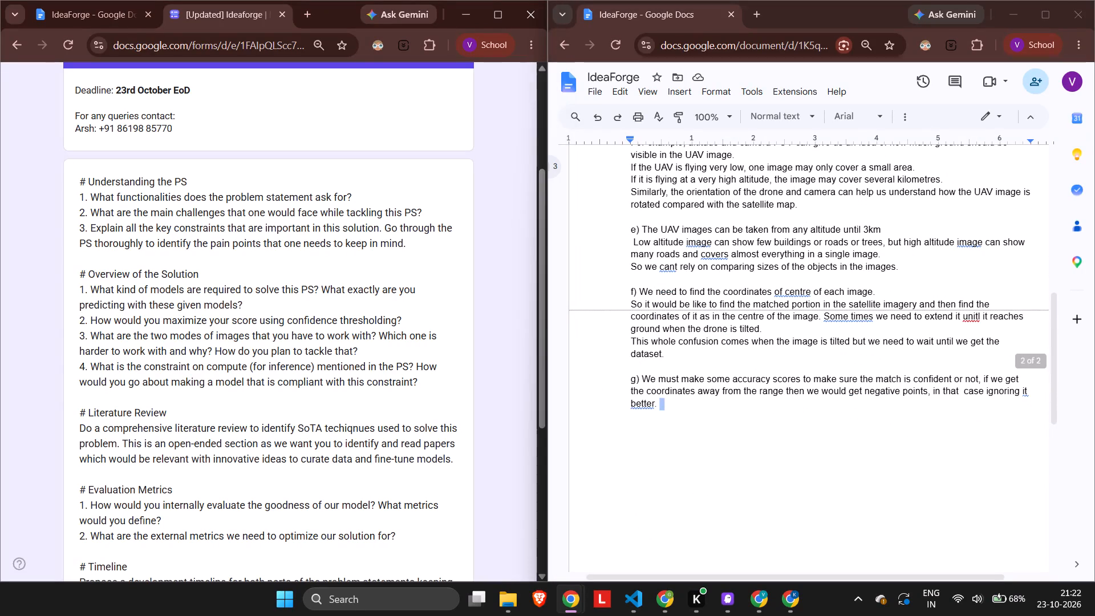
left_click(980, 409)
left_click(964, 387)
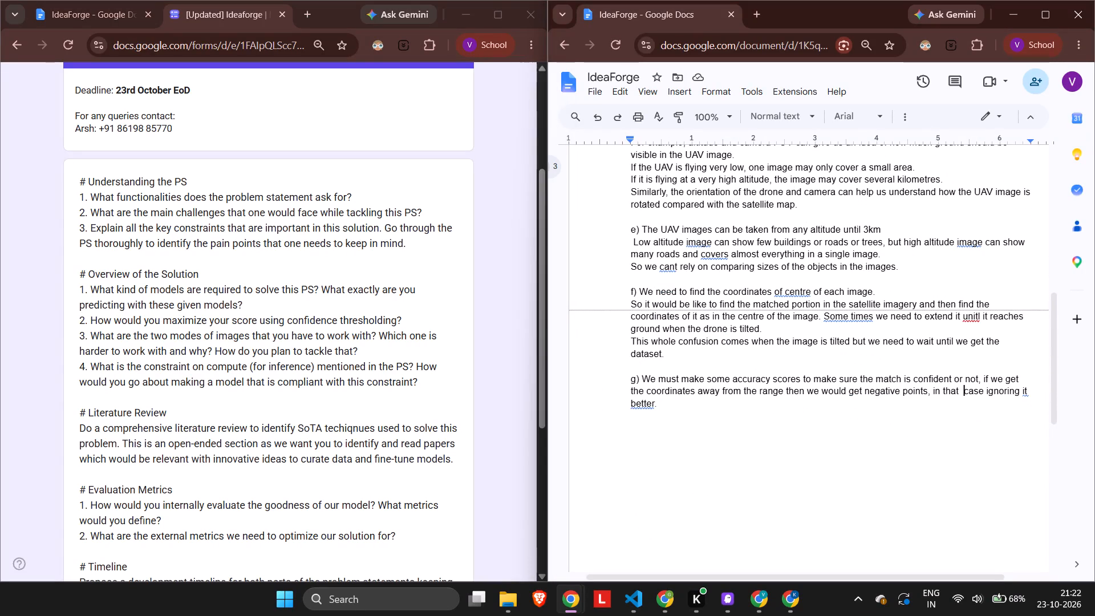
key("BackSpace")
key("Down")
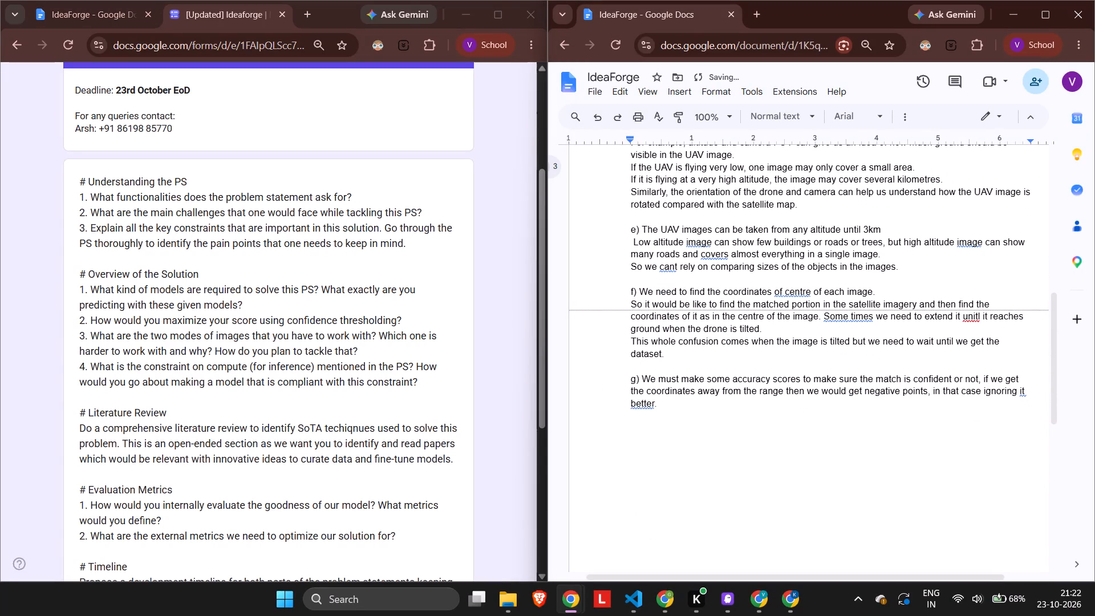
Apply the suggested grammar correction "it is better" at the end of item g.
left_click(639, 407)
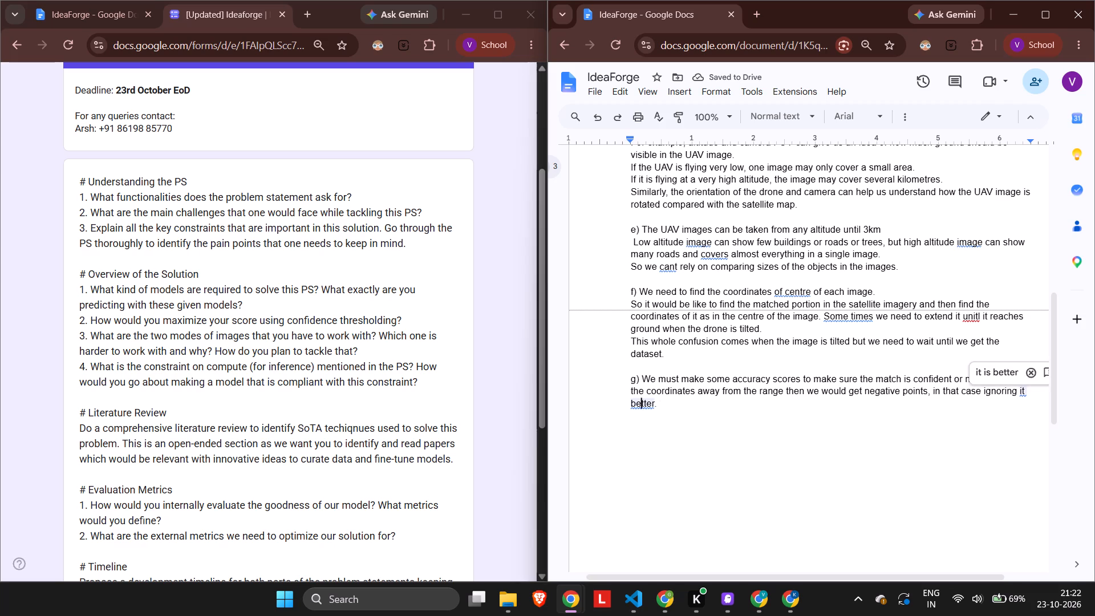
left_click(781, 400)
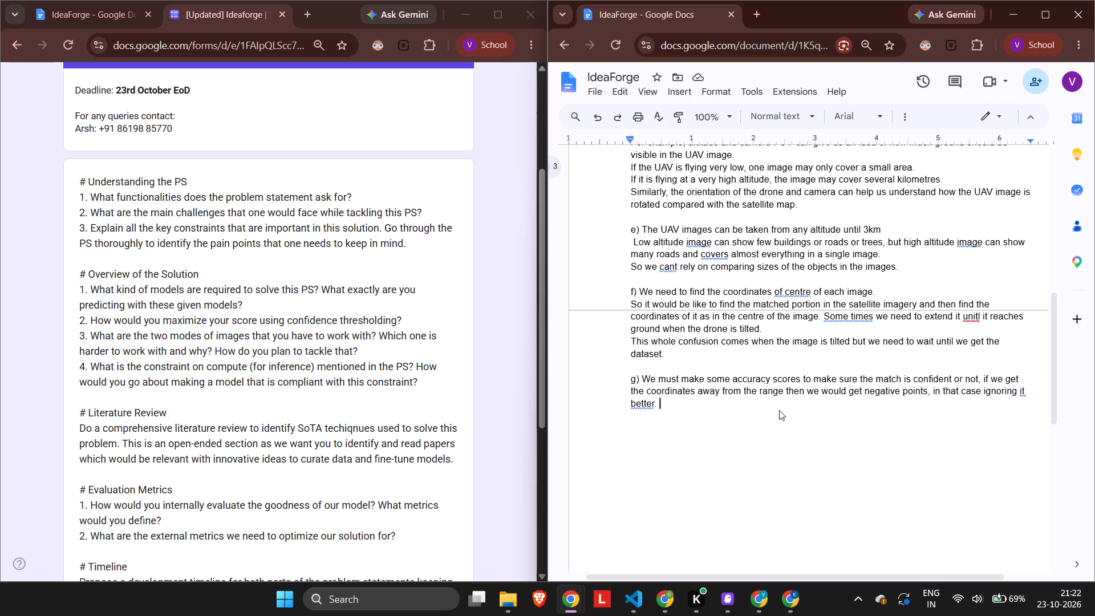
left_click(647, 403)
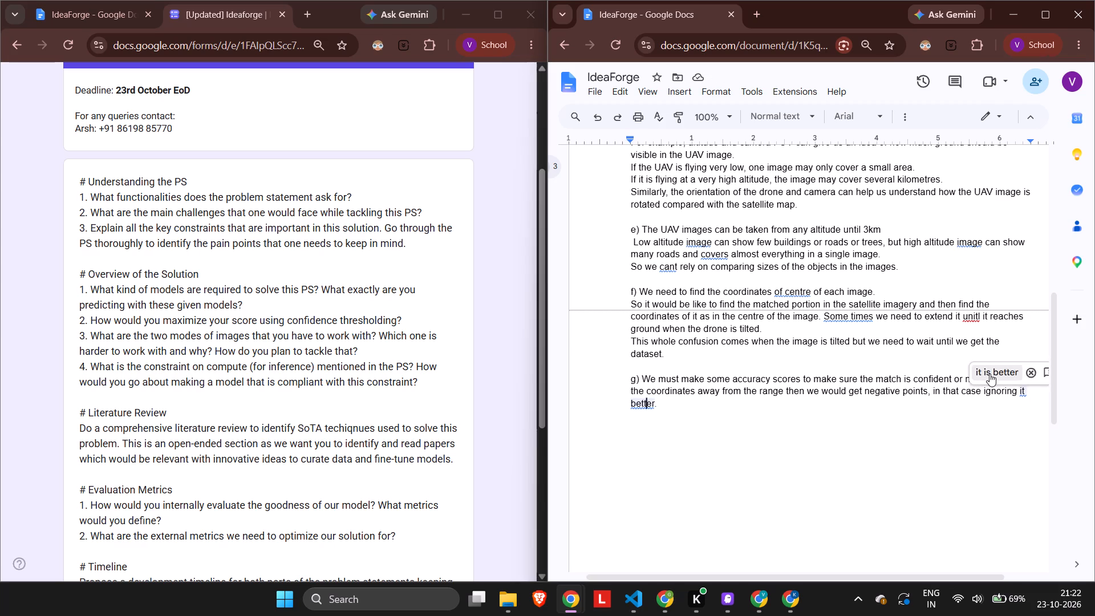
left_click(989, 374)
Review the form's remaining sections, and read the source notes from the "No Match" requirement through section 1.8 on the embedded computer.
scroll(315, 330, "down", 1)
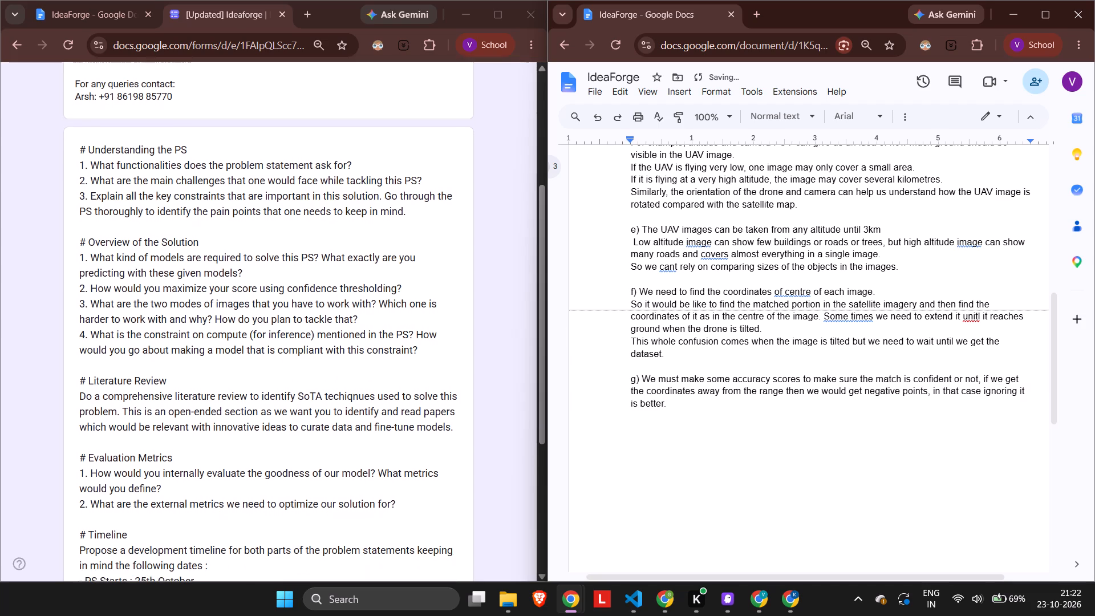
scroll(315, 330, "down", 1)
left_click(139, 0)
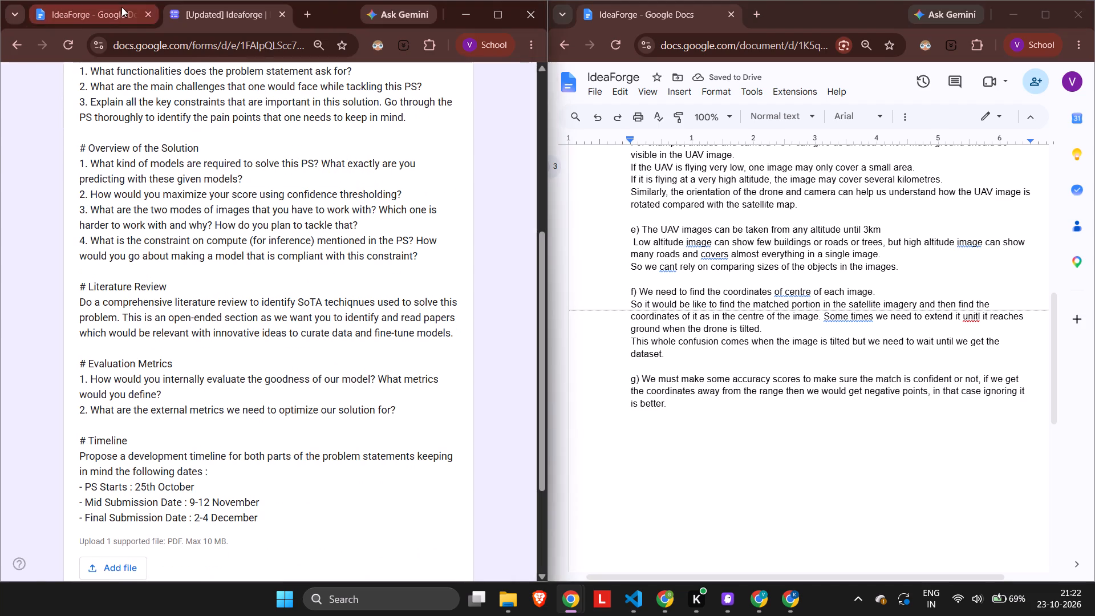
left_click(121, 7)
scroll(250, 290, "down", 1)
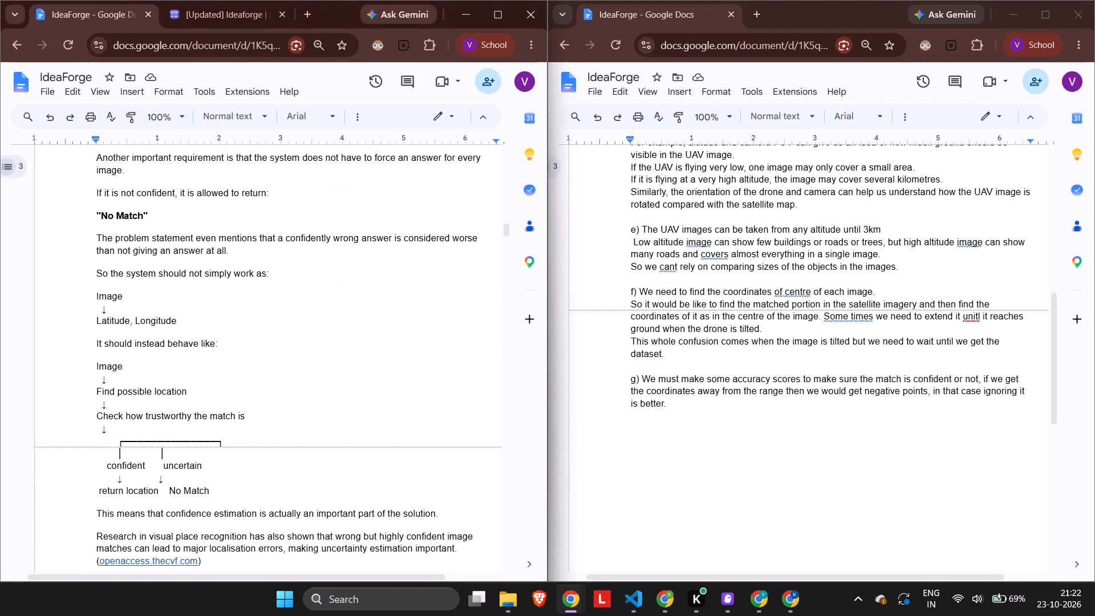
scroll(250, 290, "down", 1)
scroll(234, 365, "down", 2)
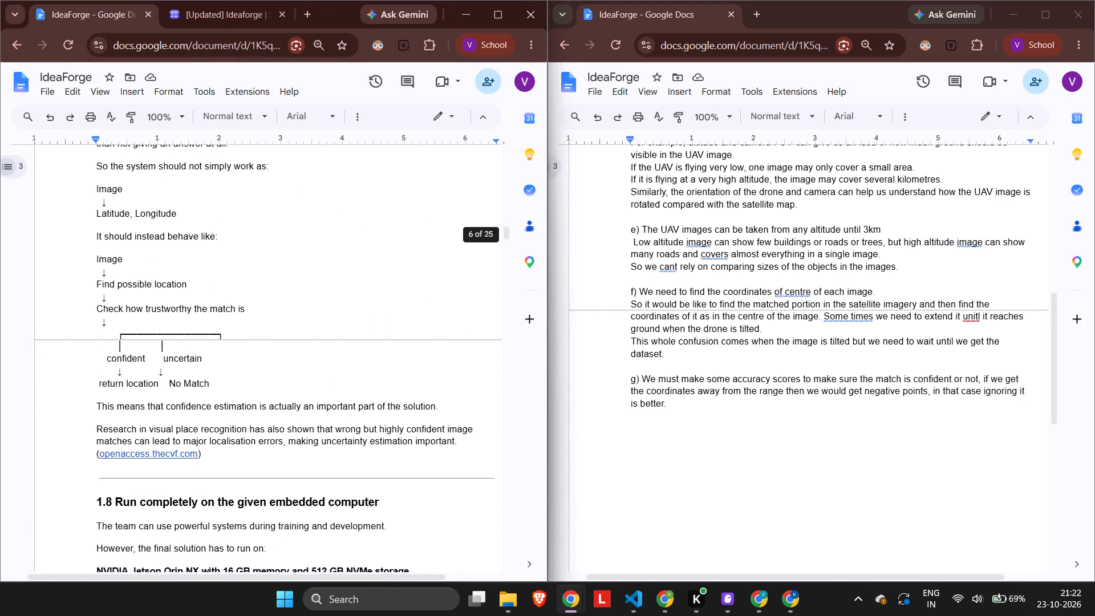
scroll(236, 352, "down", 1)
scroll(331, 376, "down", 2)
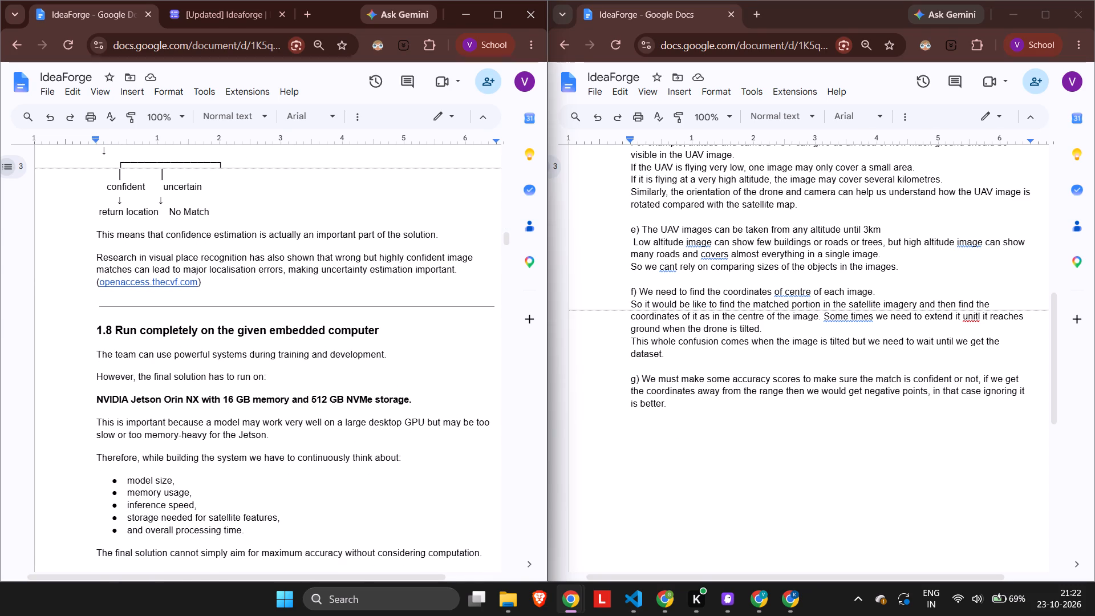
Append "Correct match will get some positive points" to the end of item g.
left_click(683, 392)
left_click(676, 402)
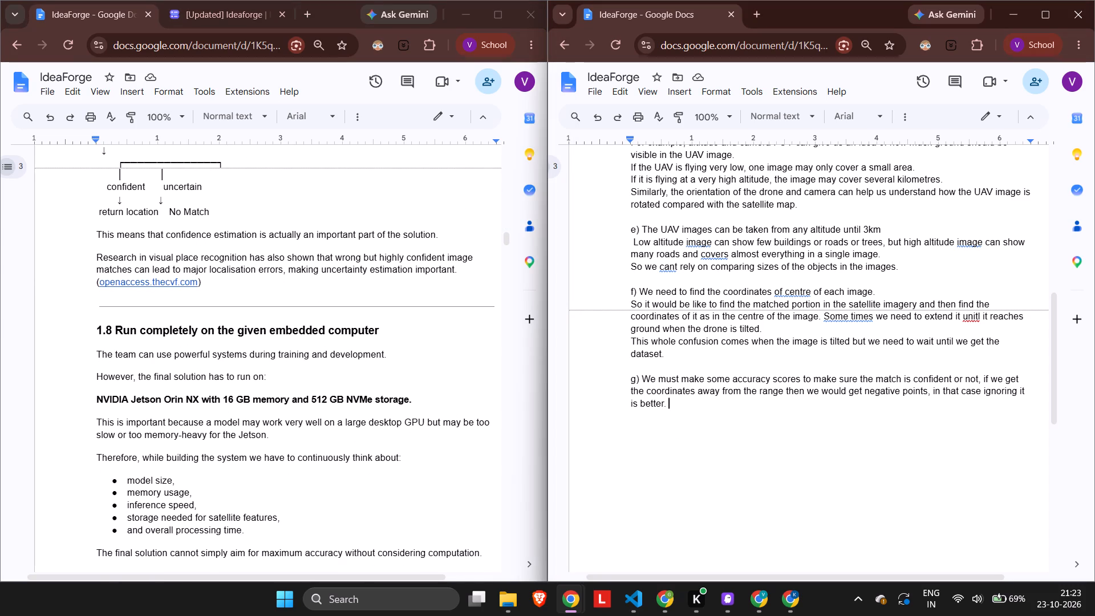
type("Correct match will")
key("space")
type("get some postive points")
key("space")
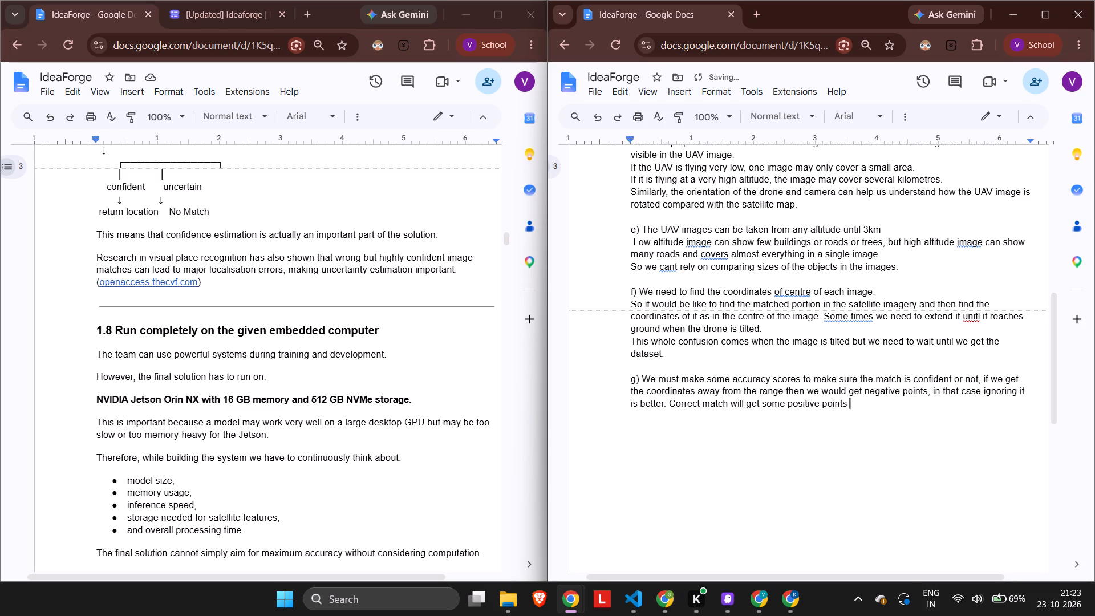
key("BackSpace")
Continue item g with ", again this also can have different points split depending upon the accuracy. Then".
type(", again this also can have")
key("space")
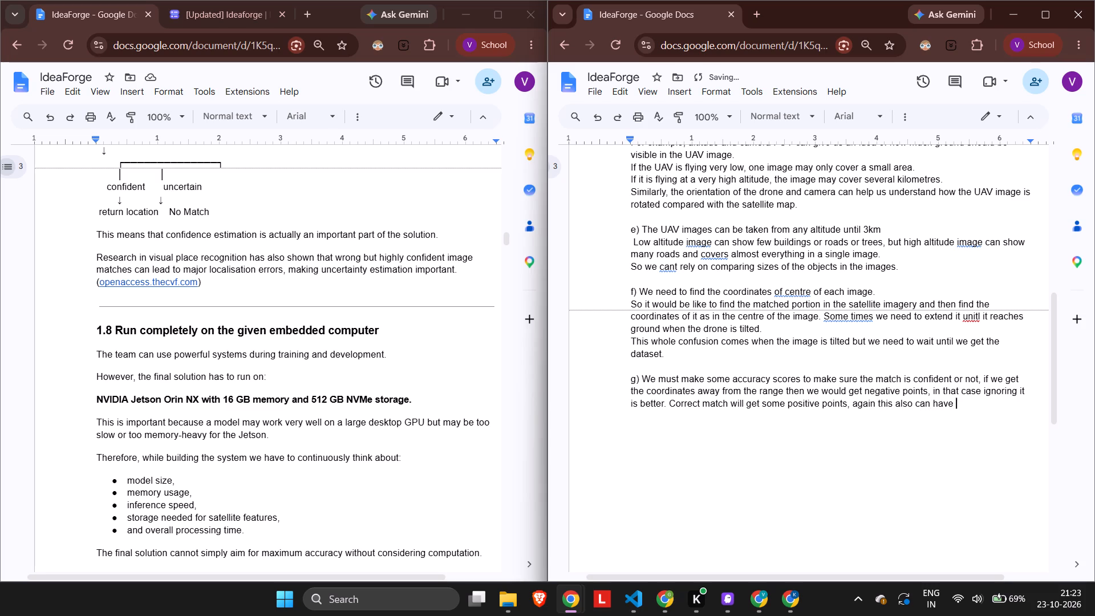
type("different")
key("space")
type("points")
key("space")
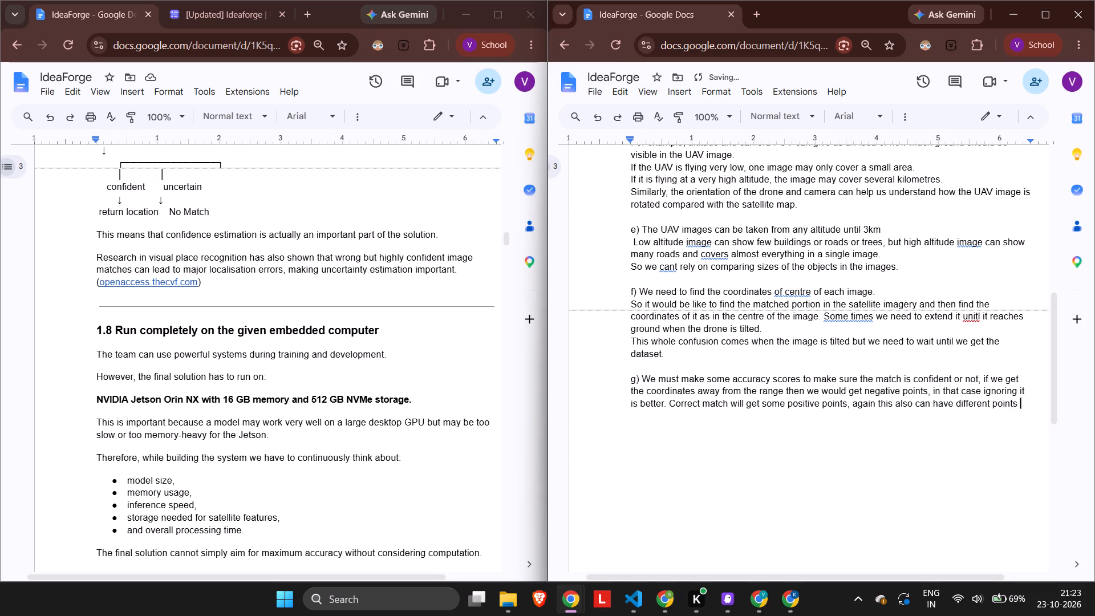
key("BackSpace")
key("space")
type("split depending up the")
key("space")
key("BackSpace")
key("BackSpace")
key("BackSpace")
key("BackSpace")
key("BackSpace")
type("on the accuracy. Then")
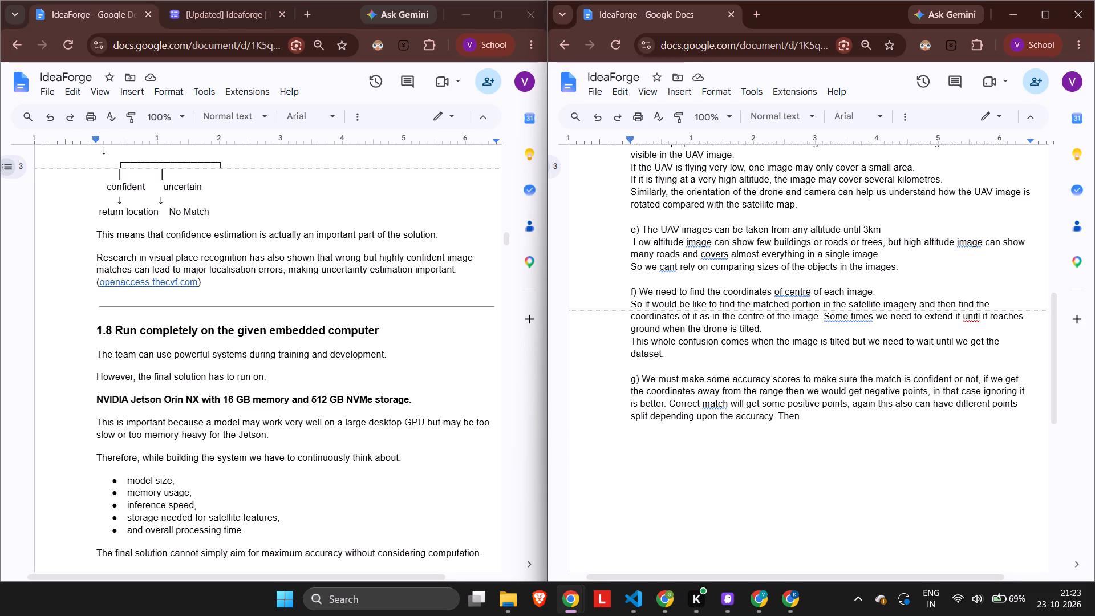
Complete item g's last sentence after "Then" with "if incorrect negative and ignoring it wont give us points.".
key("space")
type("if")
key("space")
key("ctrl+BackSpace")
type("if incorrect")
key("space")
type("negative and leae")
key("space")
key("ctrl+BackSpace")
type("ignoring it")
key("space")
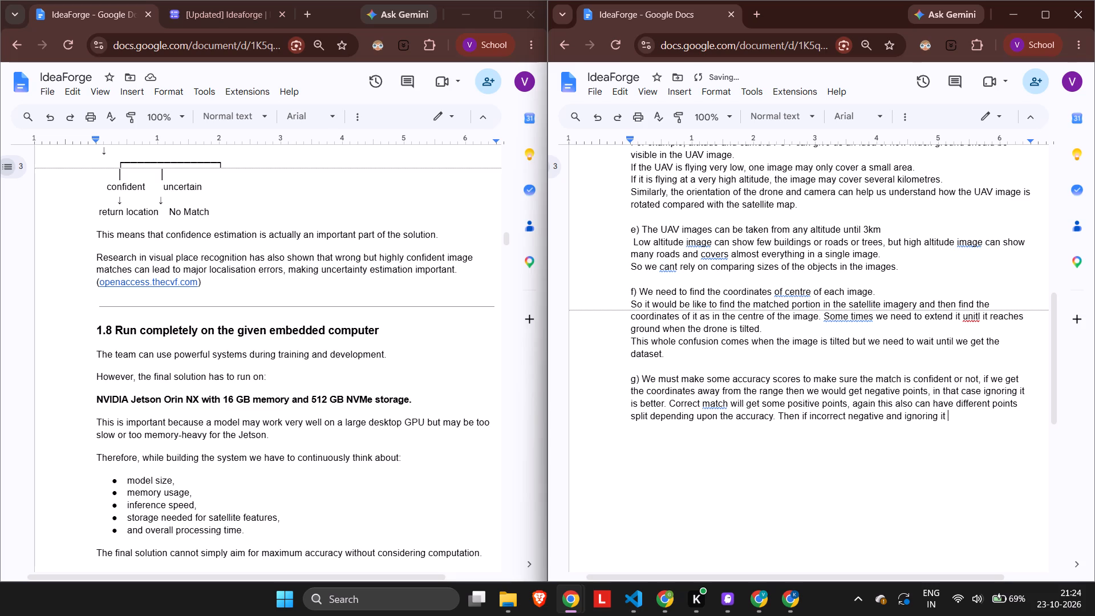
type("wont hav")
type("e any potins")
key("ctrl+BackSpace")
key("ctrl+BackSpace")
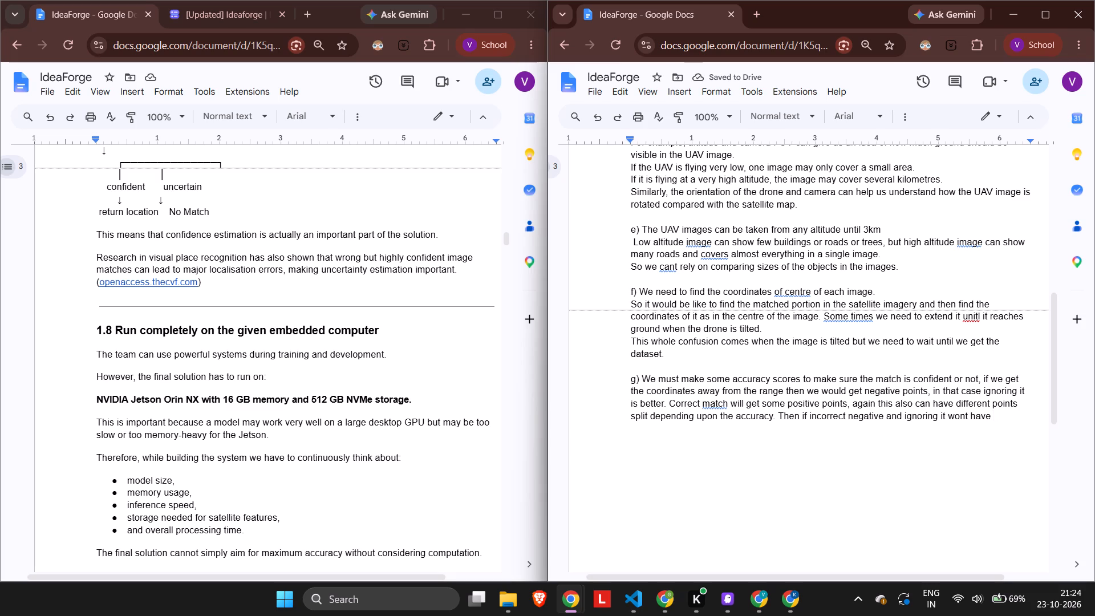
key("ctrl+BackSpace")
key("ctrl+BackSpace")
type("wont give us points")
key("period")
Start a new item "h)" below item g, separated by a blank line.
key("Return")
key("Return")
type("h)")
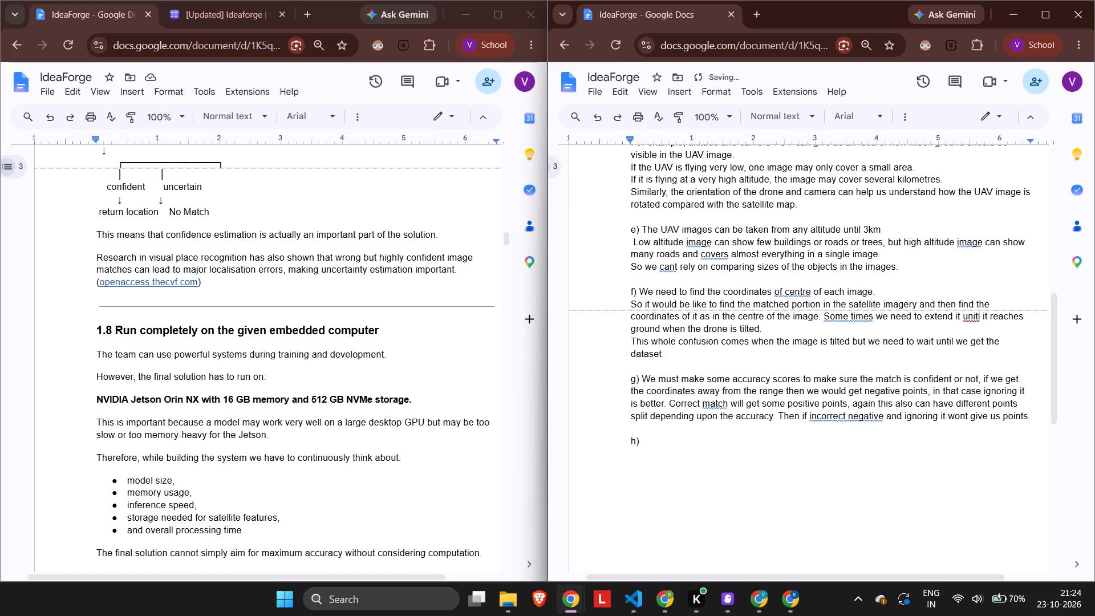
Copy "NVIDIA Jetson Orin NX with 16 GB memory and 512 GB NVMe storage" from section 1.8 of the source notes.
scroll(315, 309, "down", 3)
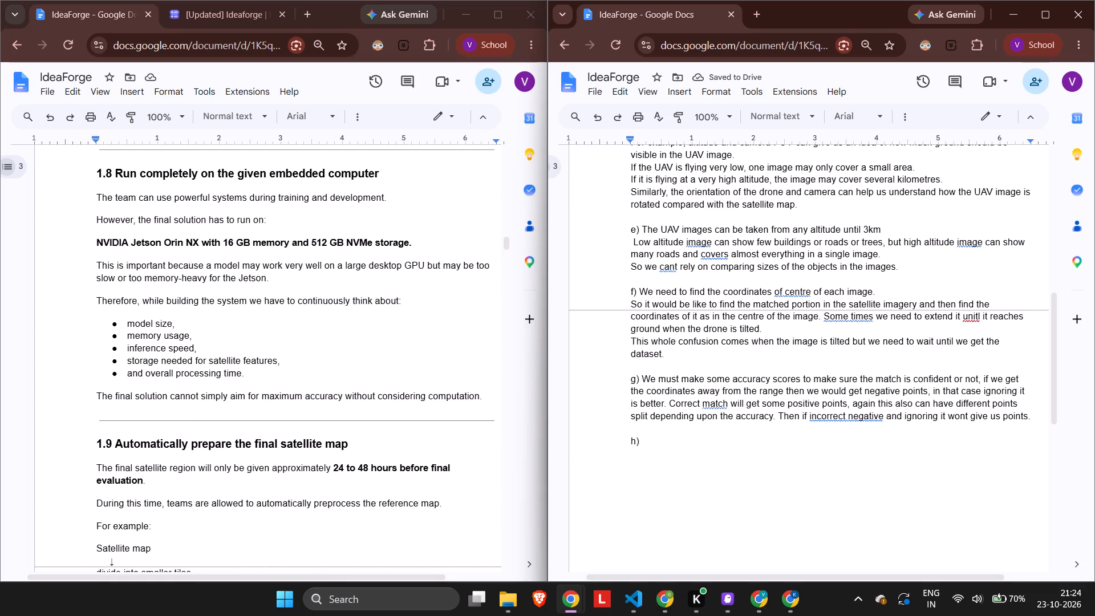
left_click_drag(410, 245, 98, 244)
key("ctrl+c")
double_click(98, 244, "ctrl")
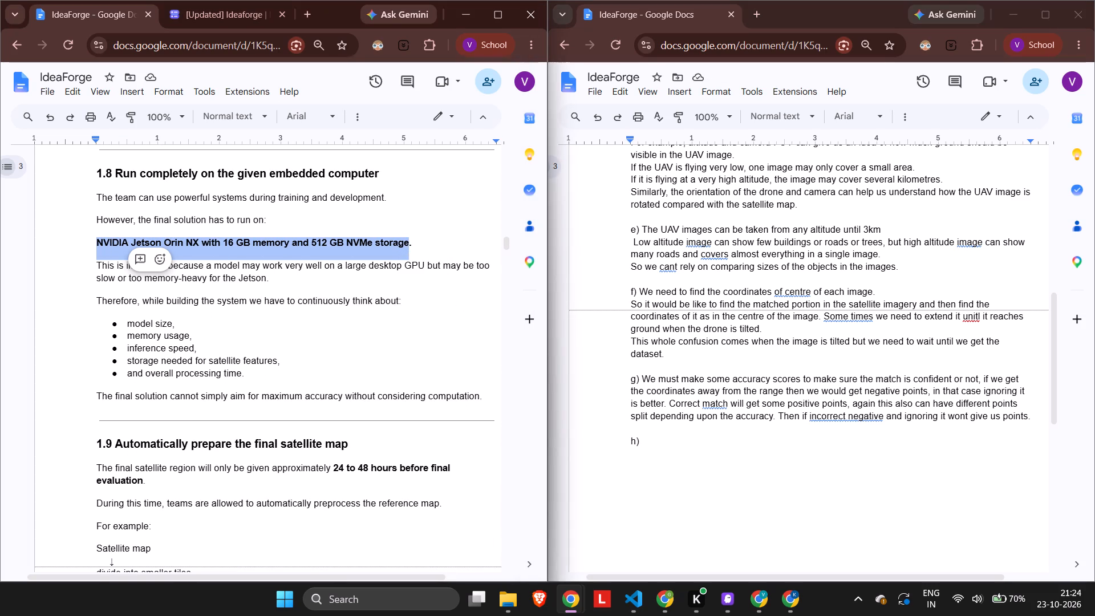
Begin item h's sentence with "Entire thing needs to ve run on".
left_click(671, 436)
key("space")
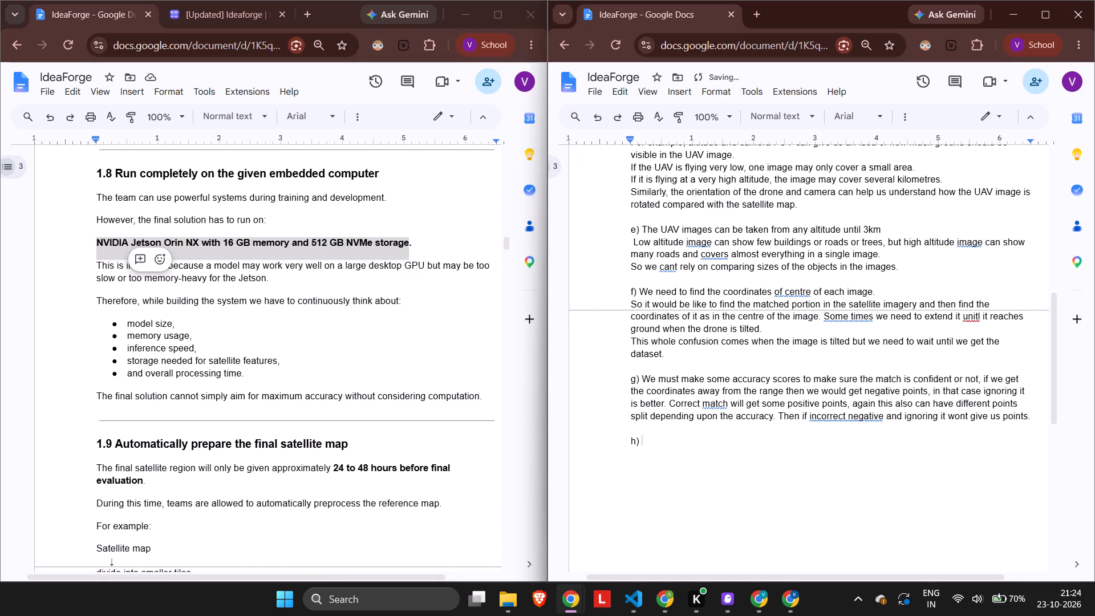
type("En")
key("BackSpace")
type("tire")
key("BackSpace")
key("BackSpace")
key("BackSpace")
key("BackSpace")
type("ntre th")
key("BackSpace")
key("BackSpace")
key("BackSpace")
key("BackSpace")
key("BackSpace")
type("ire thing needs to e")
key("BackSpace")
type("ve run")
key("space")
type("on")
key("space")
Correct "ve run" to "be run" in item h and return to the end of the line.
key("ctrl+Left")
key("ctrl+Left")
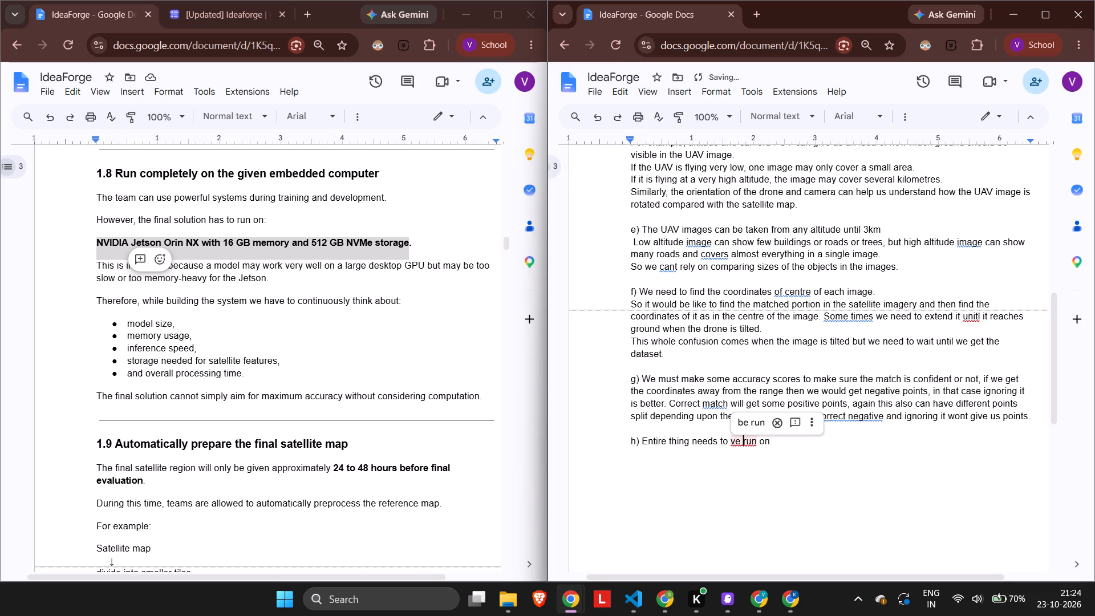
key("Tab")
key("Return")
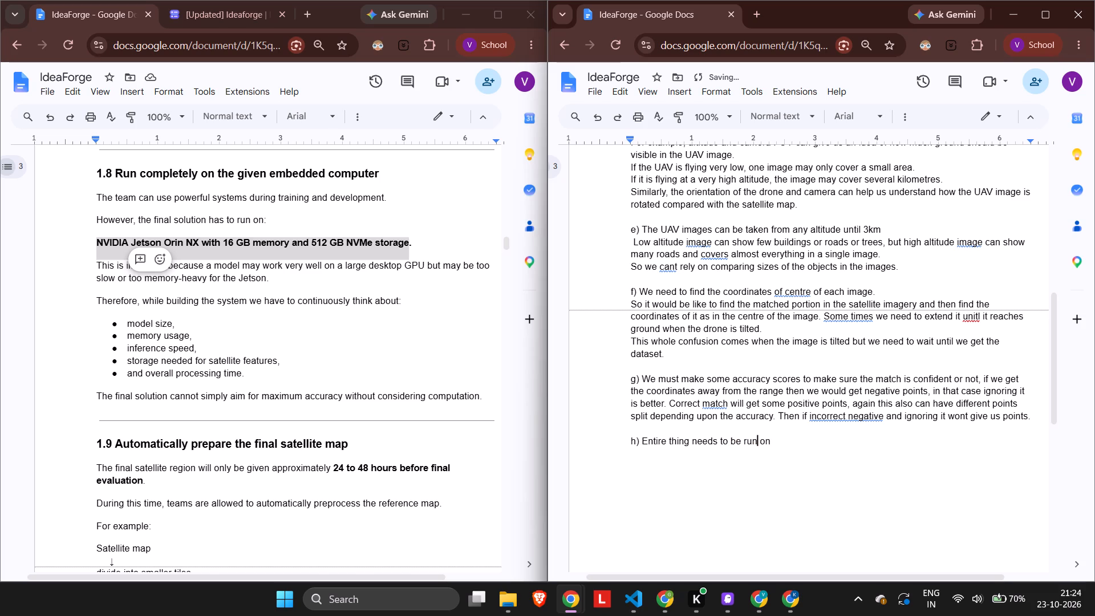
key("ctrl+Right")
key("ctrl+Right")
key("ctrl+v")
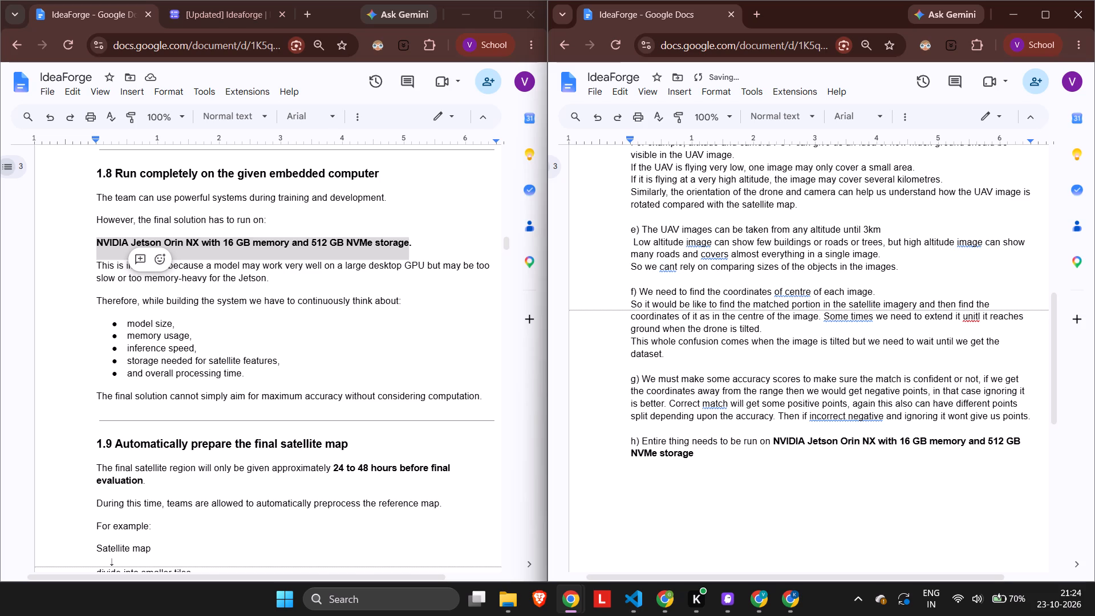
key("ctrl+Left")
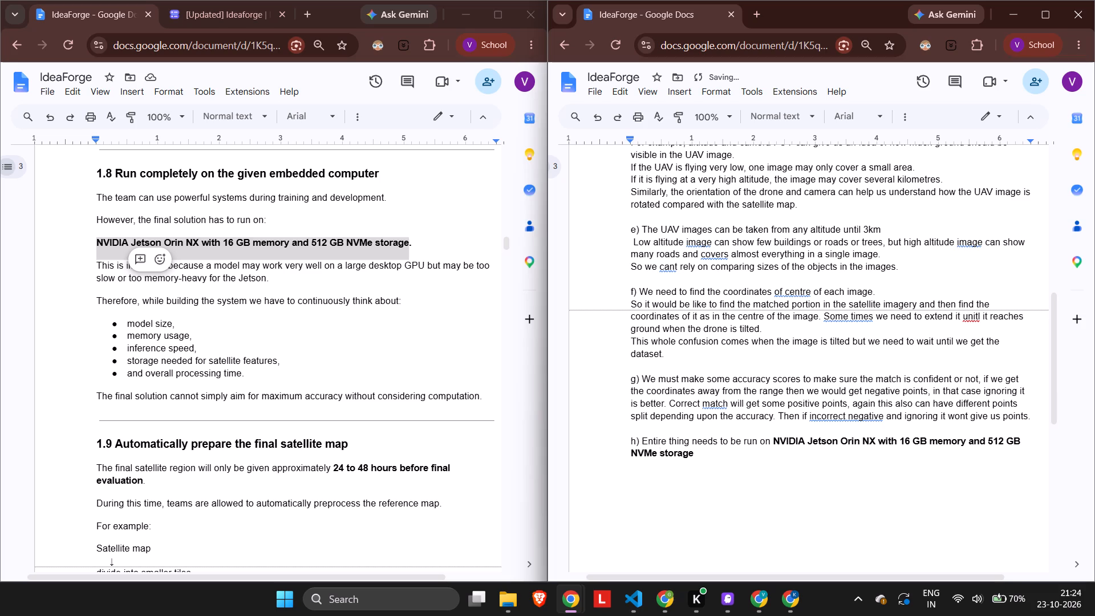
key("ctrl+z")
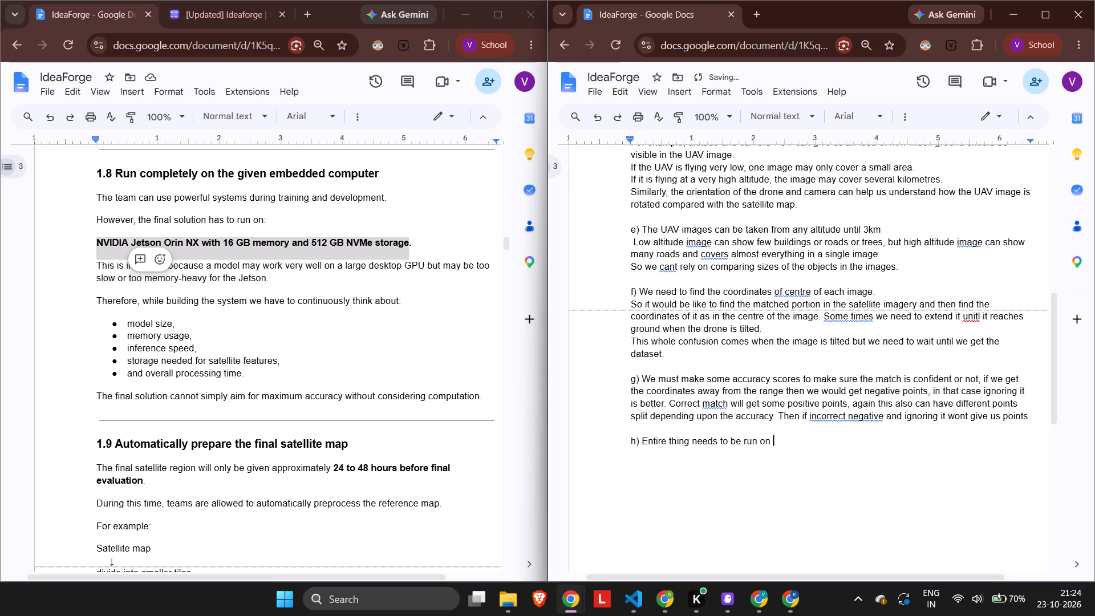
Finish item h with the copied hardware specification as unformatted text, ending with a period.
key("ctrl+shift+v")
key("period")
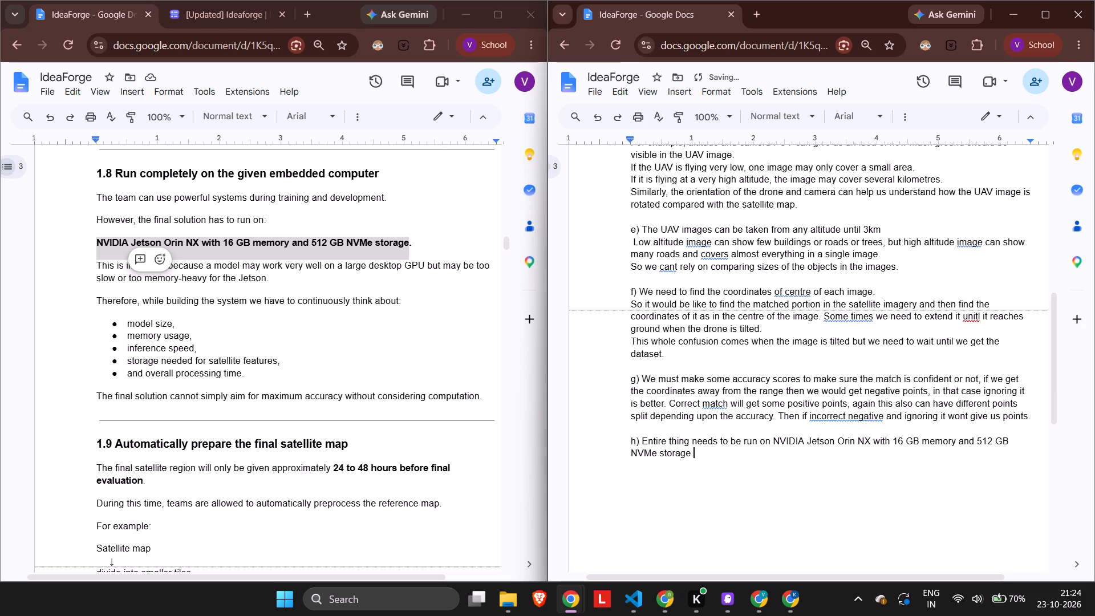
Begin a new line under item h's hardware sentence with "So we need to care about the".
left_click(373, 328)
left_click(373, 328)
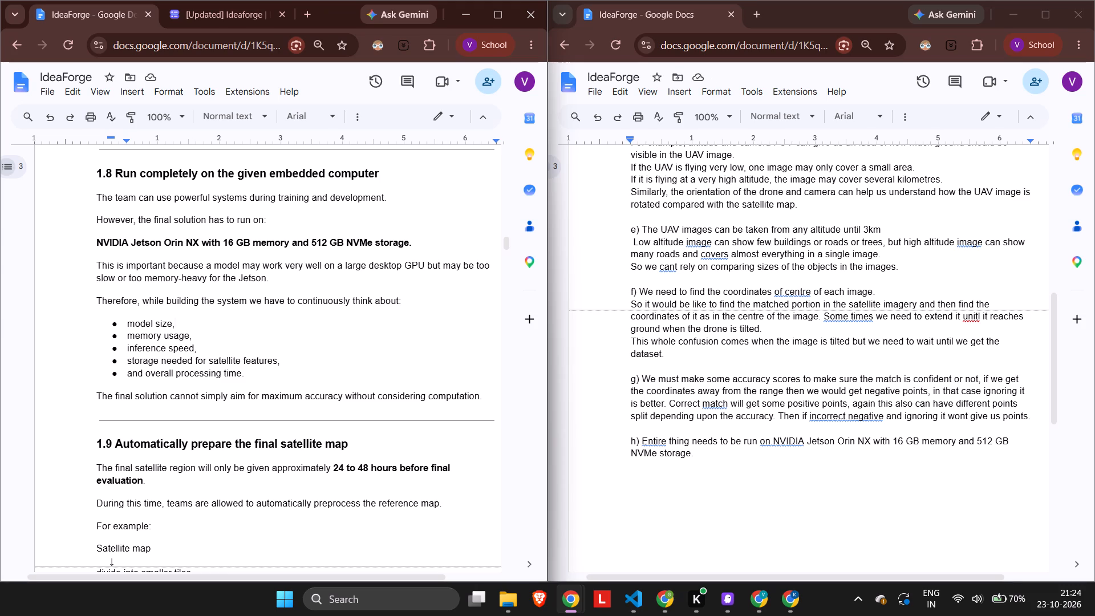
left_click(708, 453)
left_click(708, 453)
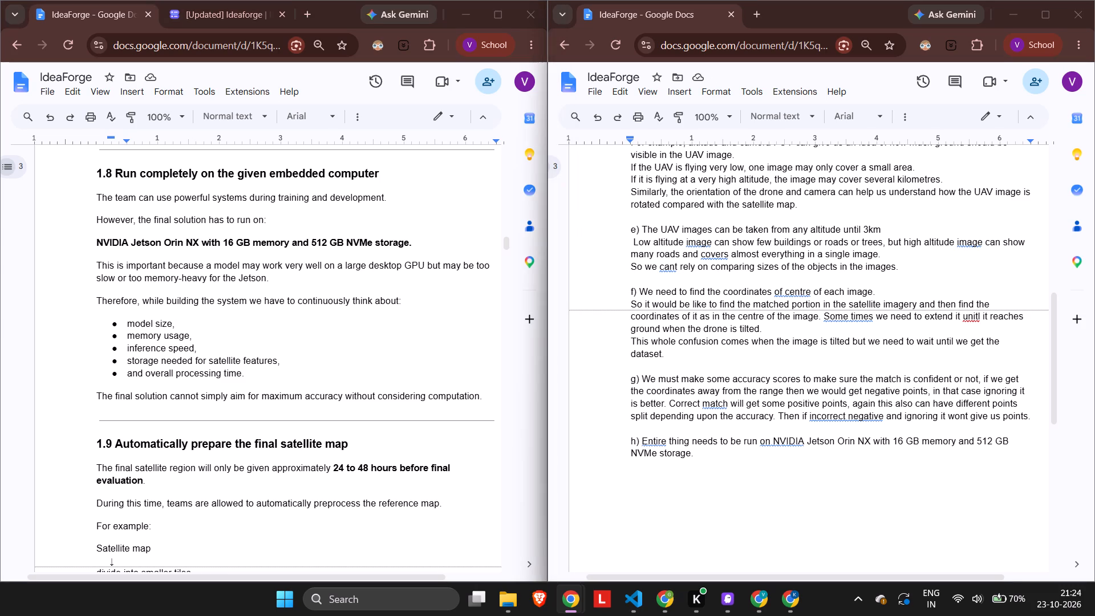
key("shift+Return")
type("So e")
key("BackSpace")
type("we need to")
key("space")
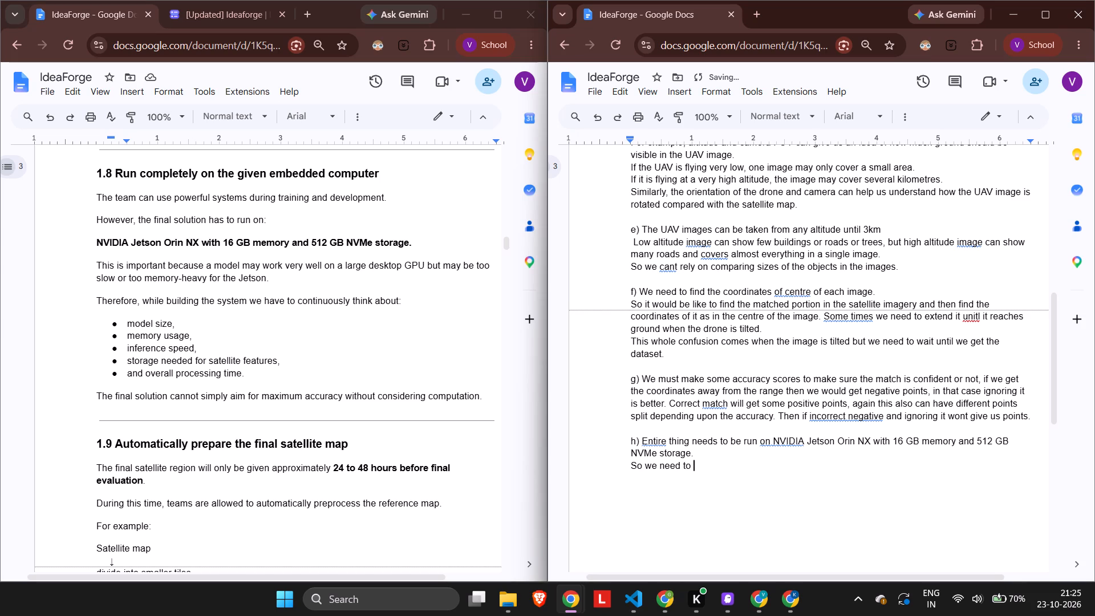
type("look")
key("ctrl+BackSpace")
type("care")
key("space")
type("about the")
key("space")
Copy section 1.8's bullets from "model size" to "overall processing time" and add them as unformatted text after "care about the".
left_click_drag(249, 378, 123, 327)
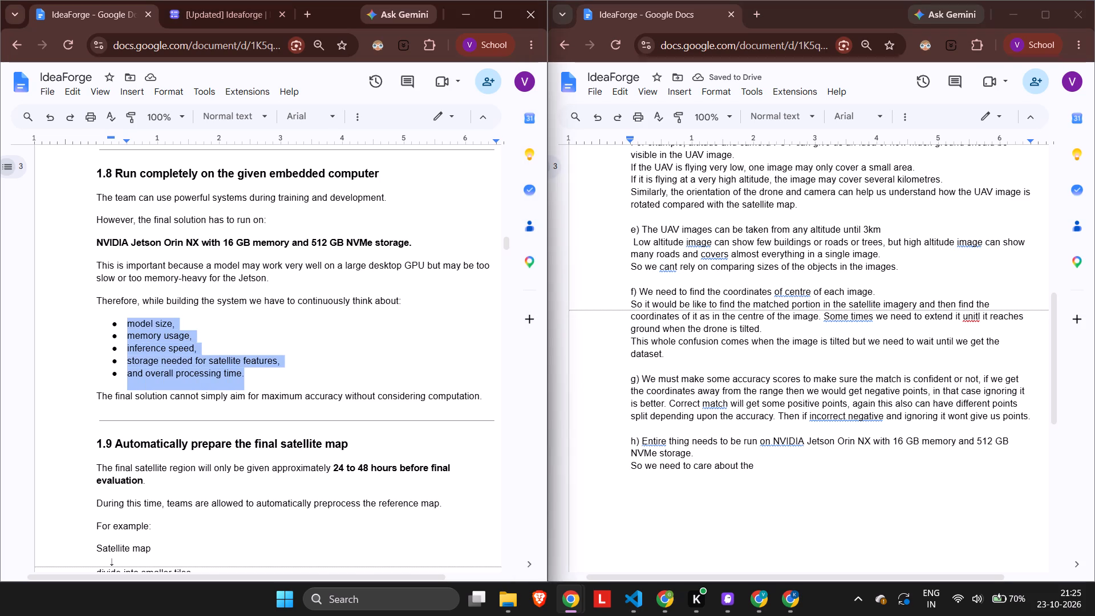
left_click_drag(123, 327, 124, 327)
key("ctrl+c")
left_click(767, 465)
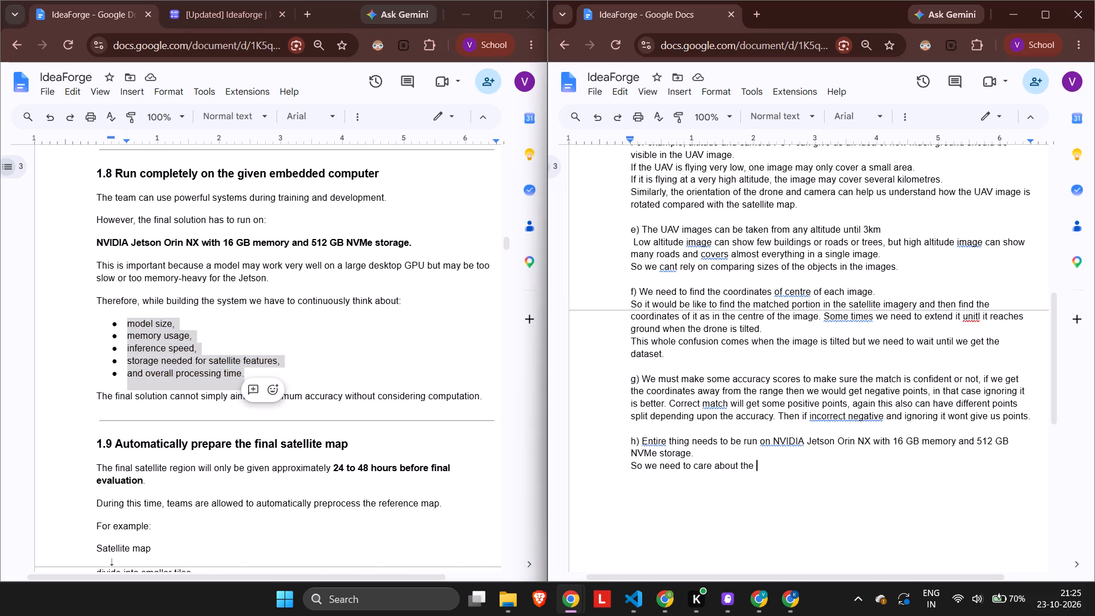
left_click(767, 465)
key("ctrl+shift+v")
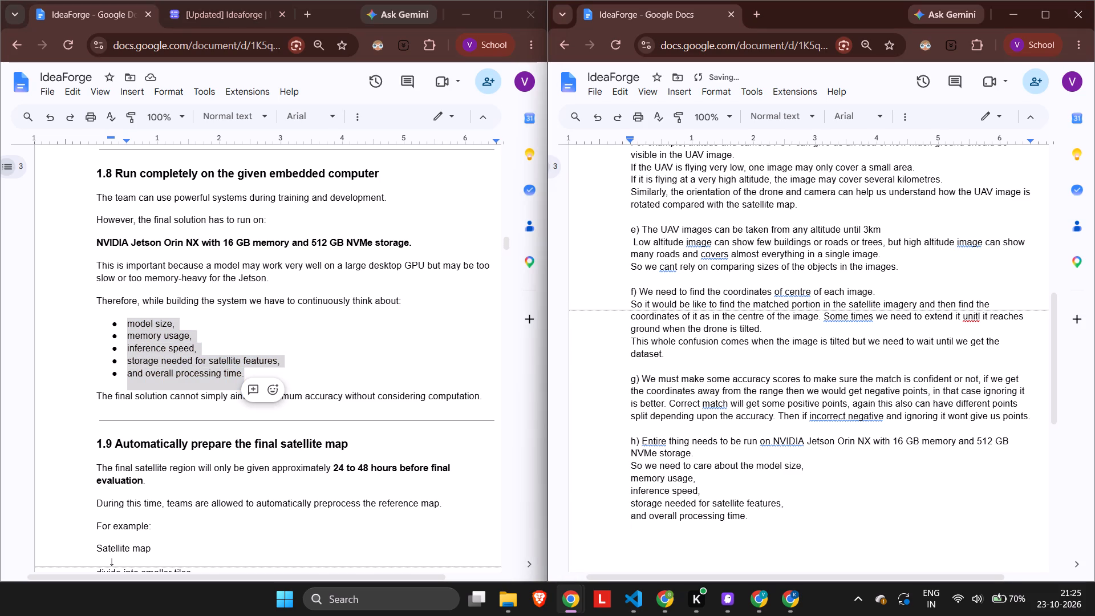
Join the list lines in item h into one running sentence and remove the comma before "and overall processing time".
left_click(634, 477)
key("BackSpace")
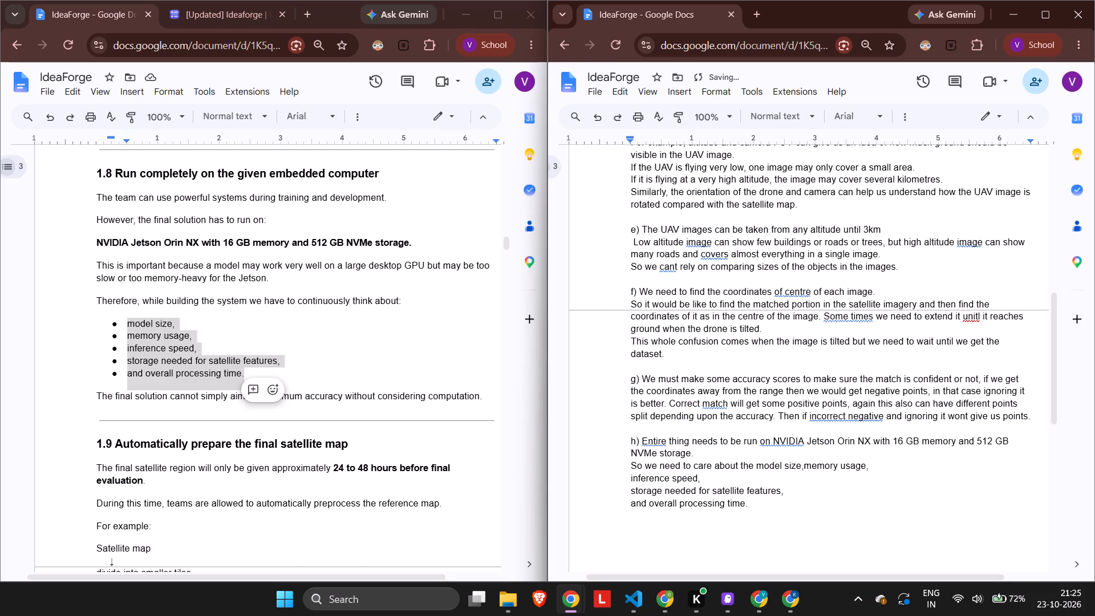
left_click(631, 479)
key("BackSpace")
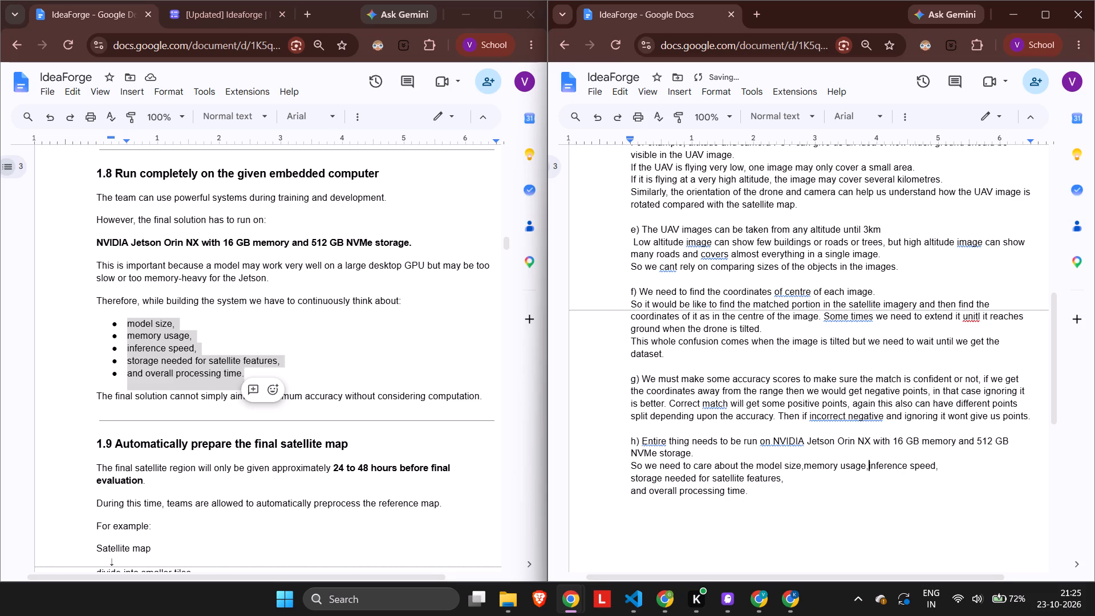
left_click(631, 479)
key("BackSpace")
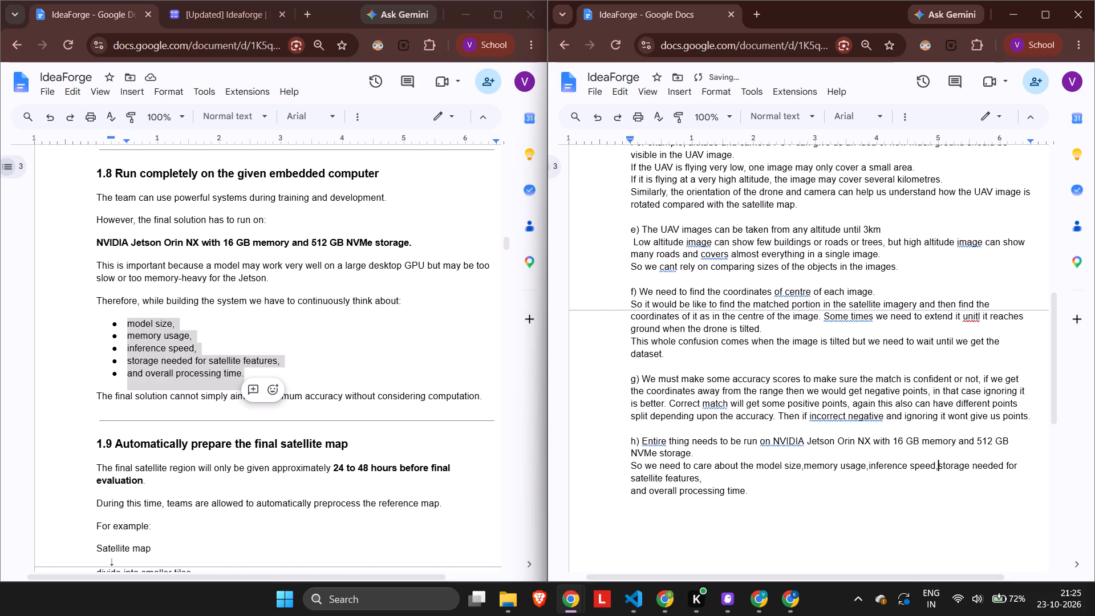
left_click(631, 479)
key("BackSpace")
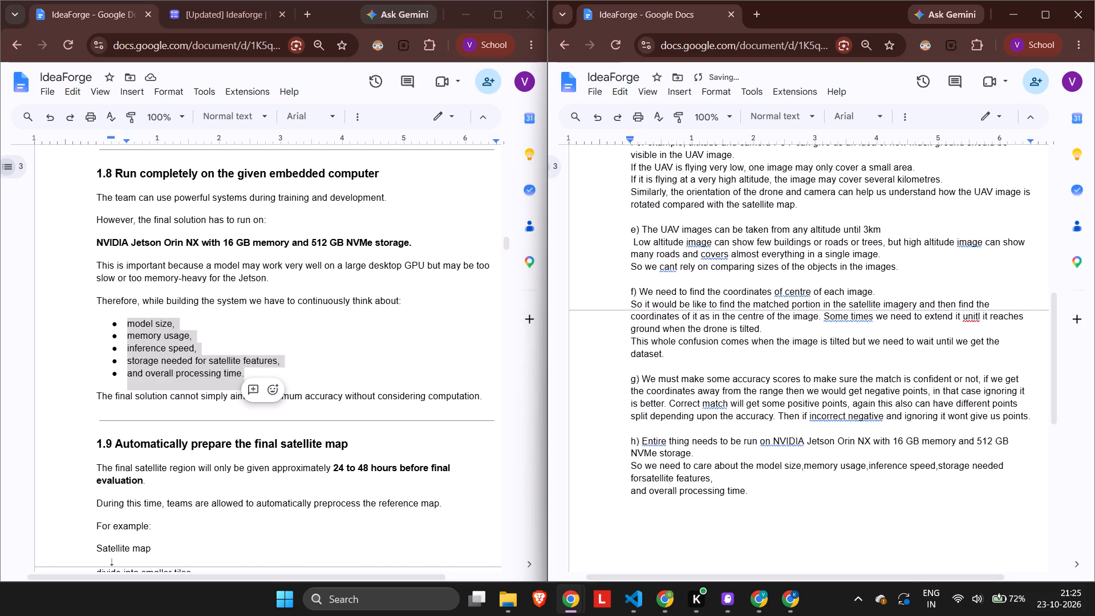
key("space")
left_click(631, 492)
key("BackSpace")
key("space")
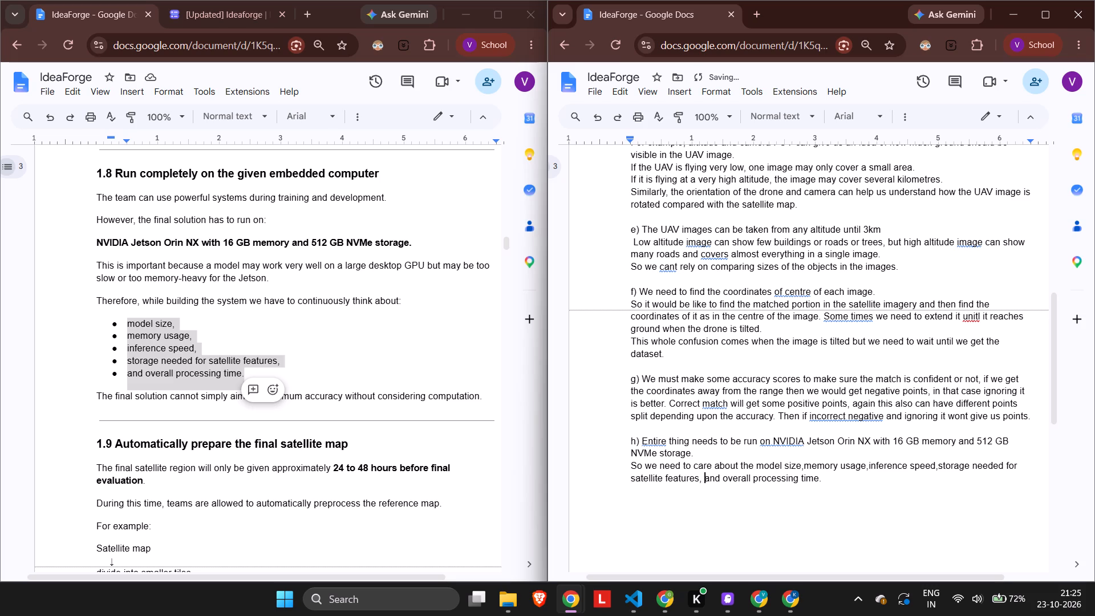
key("BackSpace")
key("BackSpace")
key("space")
Add the label "i)" for a new item below item h, separated by a blank line.
scroll(352, 410, "down", 1)
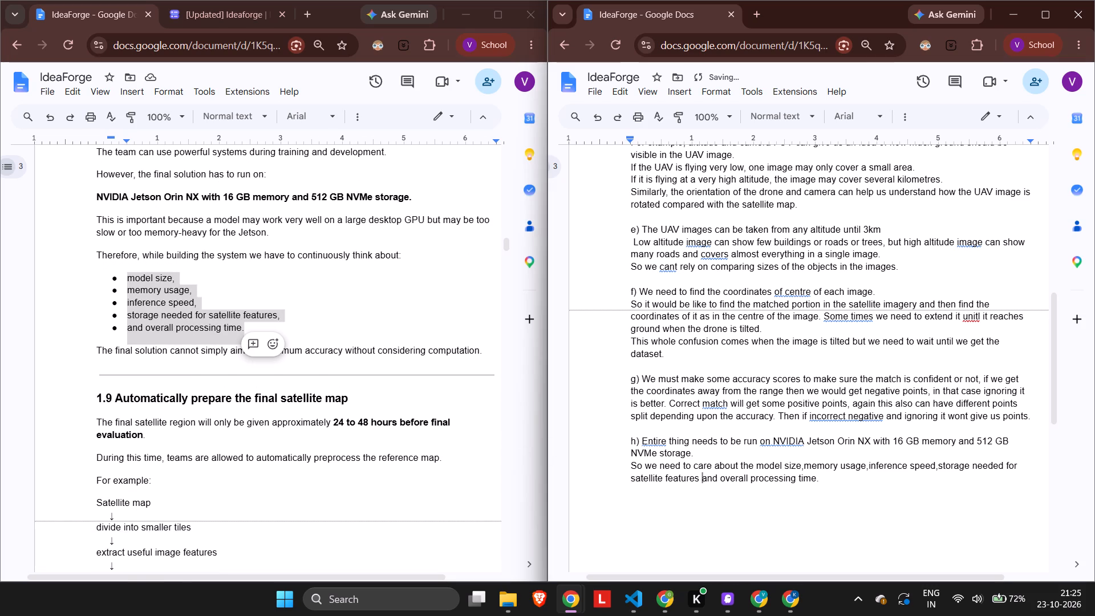
left_click(317, 370)
scroll(317, 370, "down", 1)
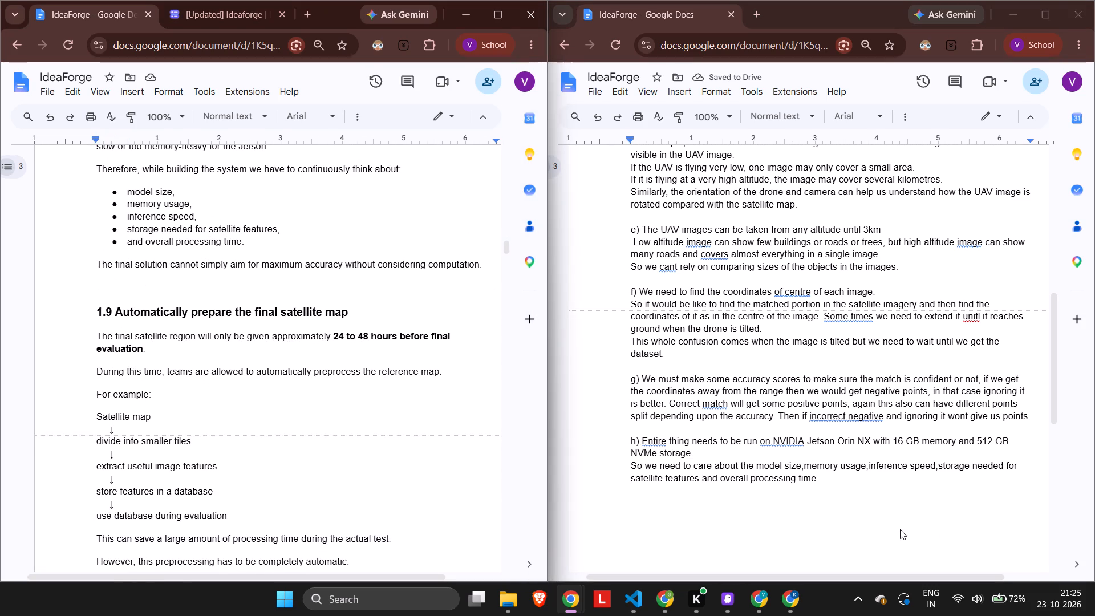
left_click(867, 489)
left_click(867, 489)
key("backslash")
key("Return")
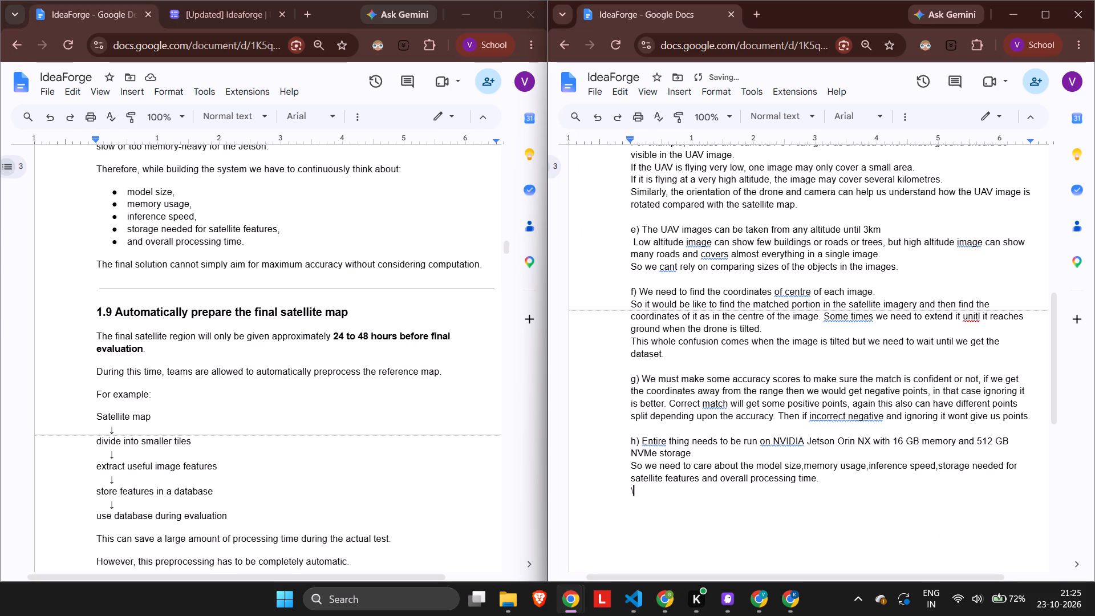
key("BackSpace")
key("BackSpace")
key("Return")
type("i)")
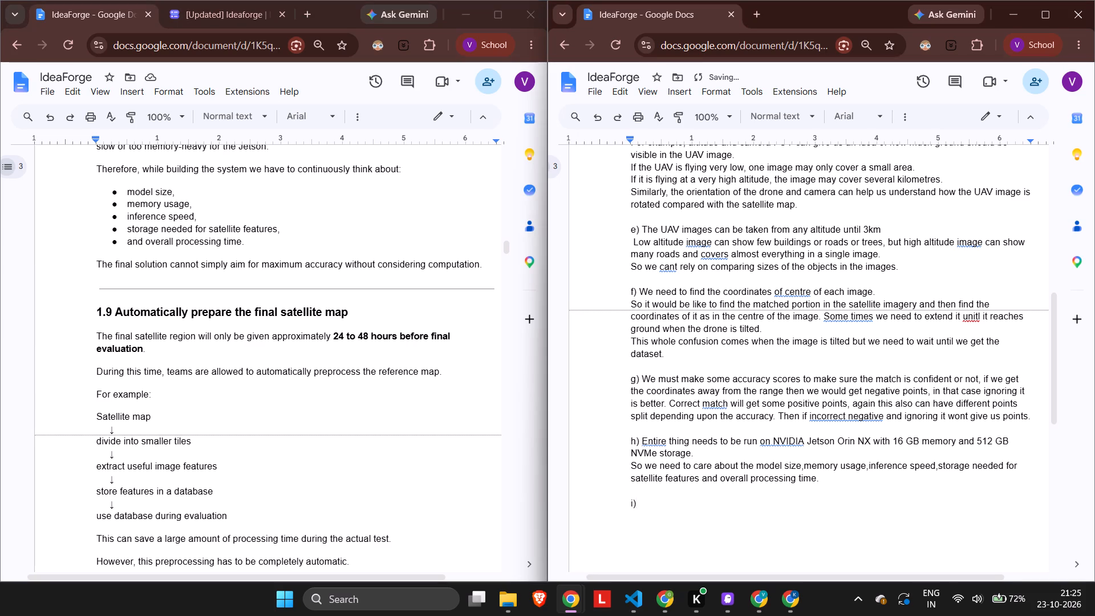
Write "The final satellite region will only be given approximately 24 to 48 hours before final evaluation." in item i, pasting section 1.9's wording unformatted.
scroll(291, 350, "down", 1)
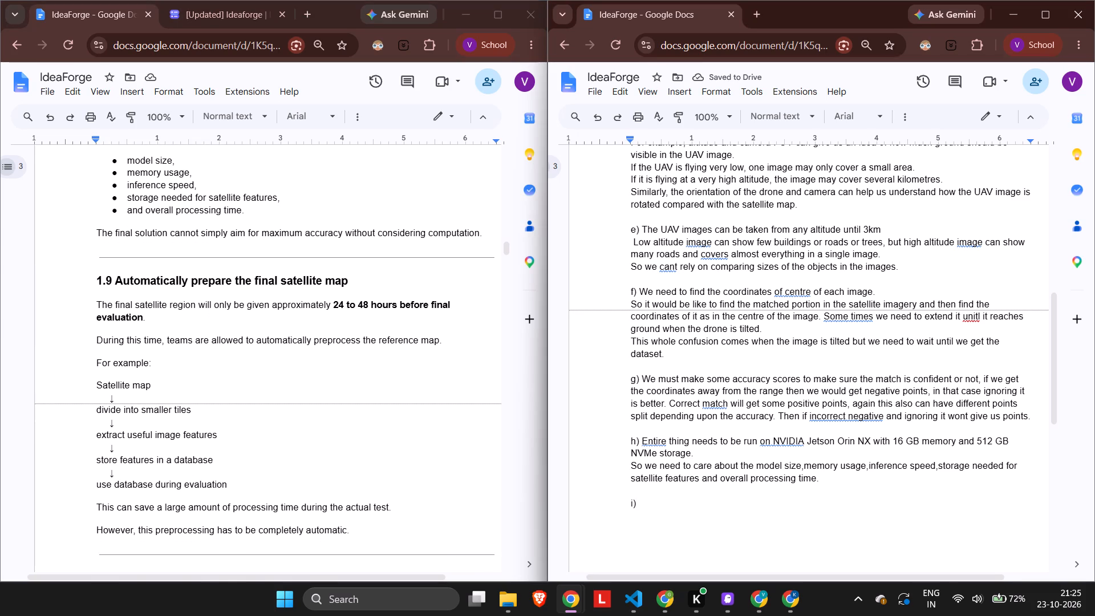
scroll(291, 350, "down", 1)
key("space")
type("The final")
key("space")
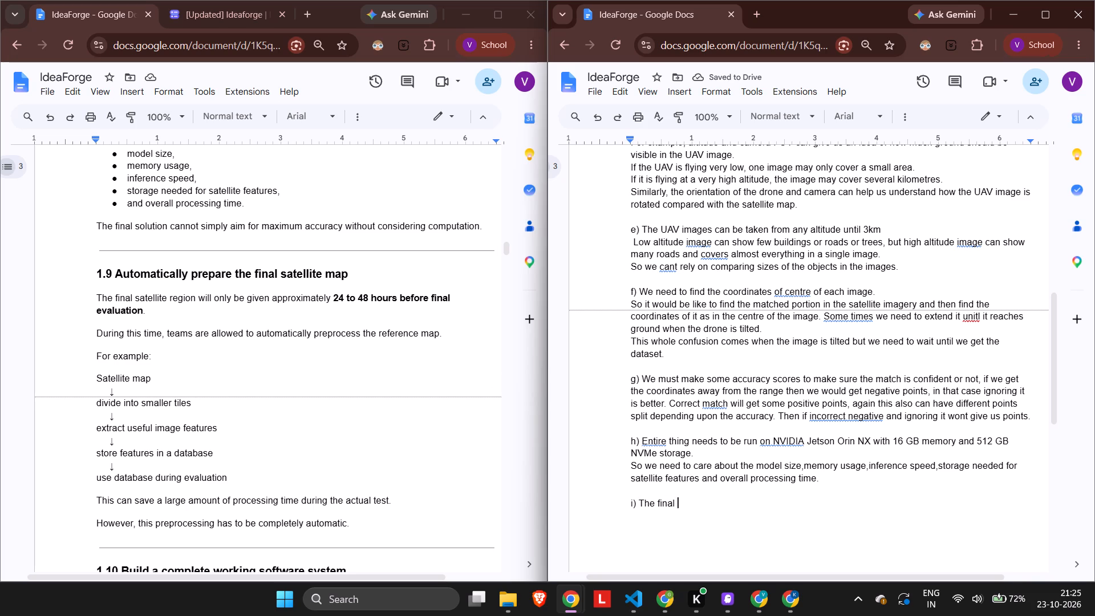
left_click_drag(114, 296, 166, 307)
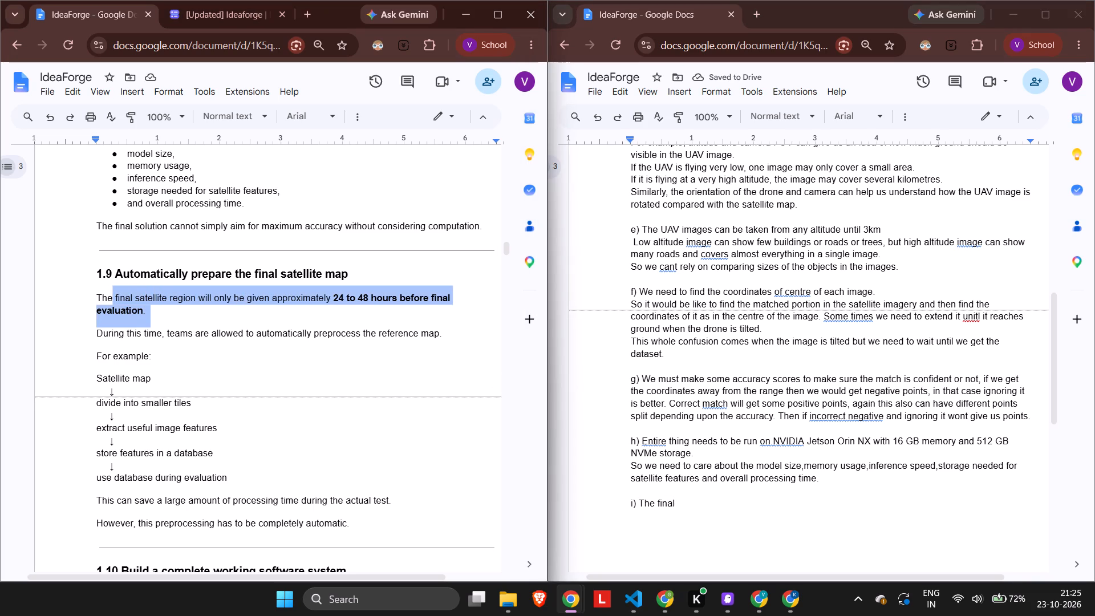
key("ctrl+c")
left_click(692, 509)
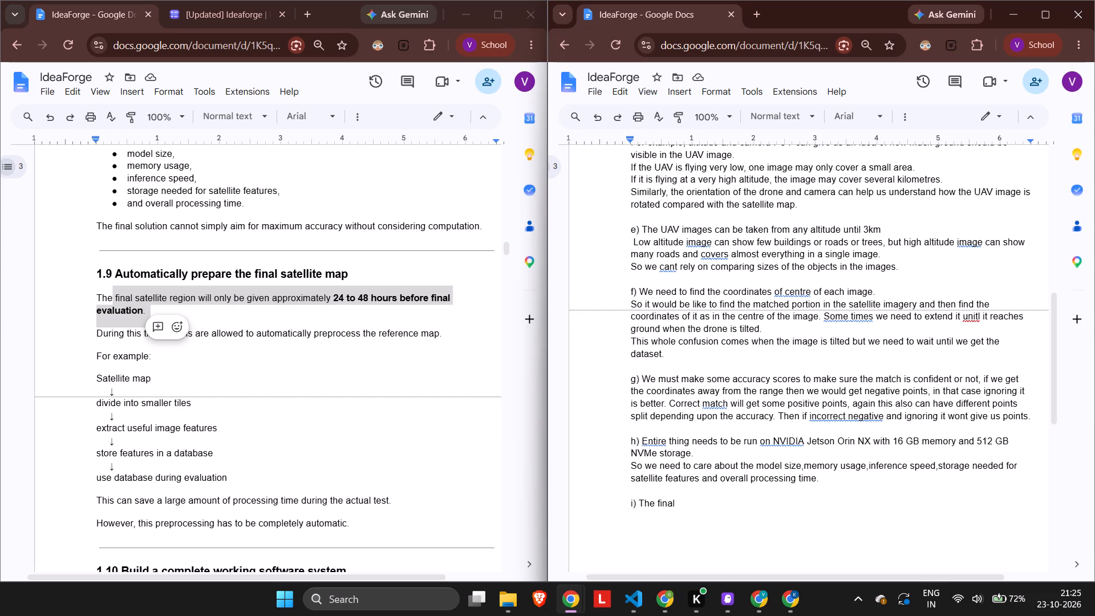
key("ctrl+BackSpace")
key("ctrl+BackSpace")
double_click(692, 509, "ctrl")
left_click(692, 509)
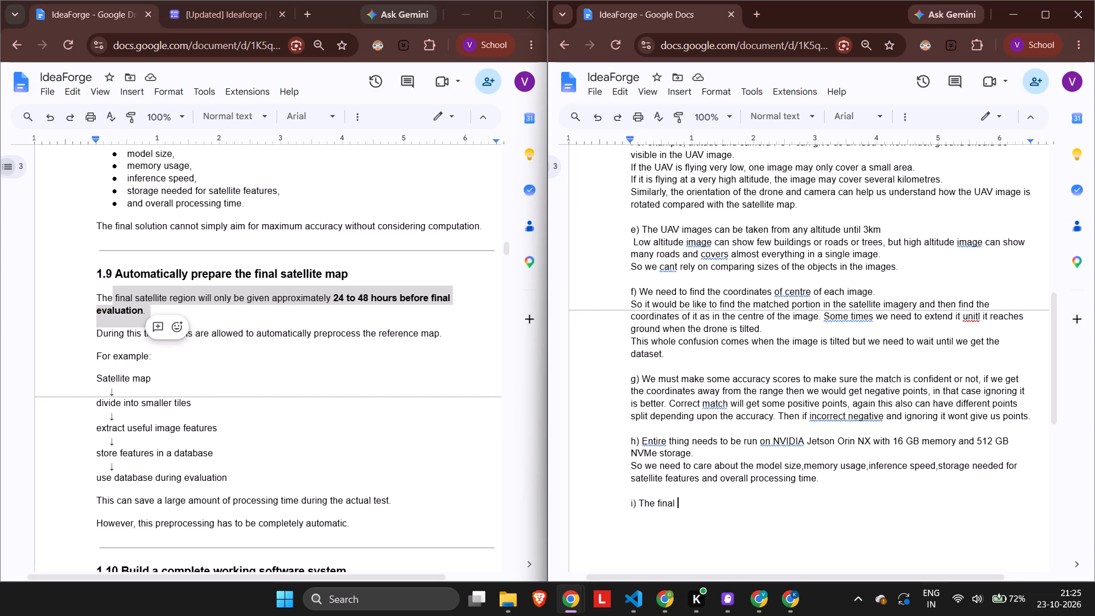
key("ctrl+BackSpace")
key("ctrl+shift+v")
left_click(686, 503, "ctrl+shift")
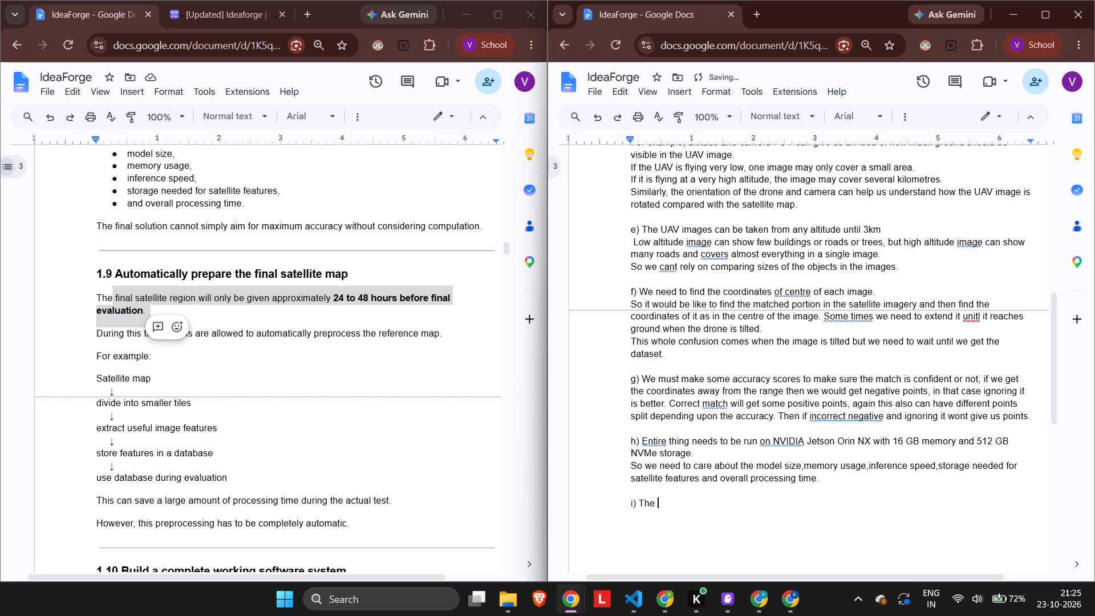
left_click(691, 521)
Begin a second line under item i's first sentence with "We need to".
scroll(294, 286, "down", 1)
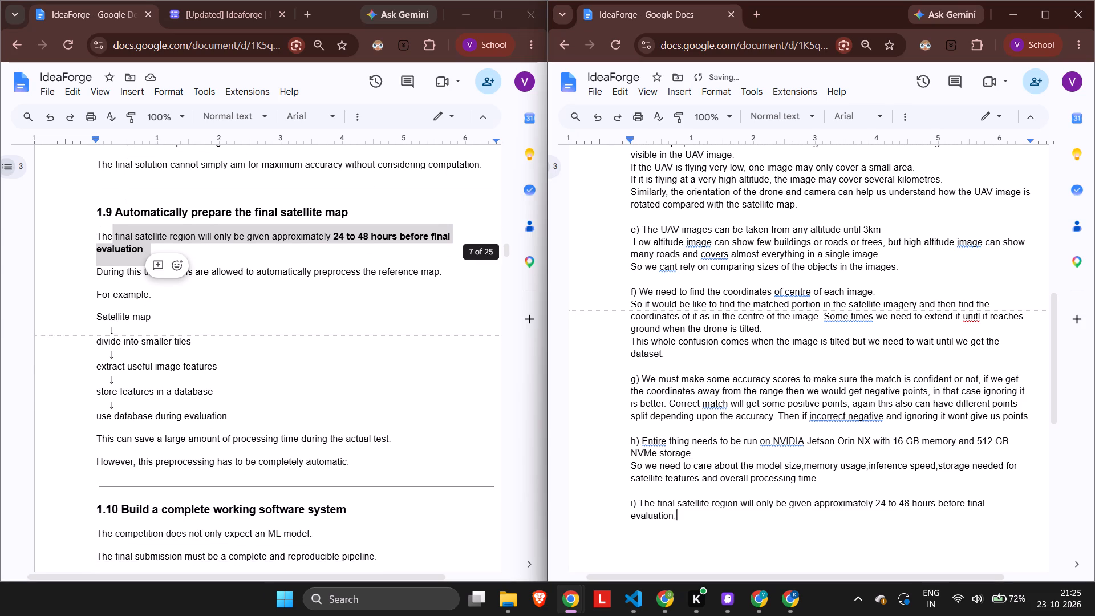
left_click(249, 237)
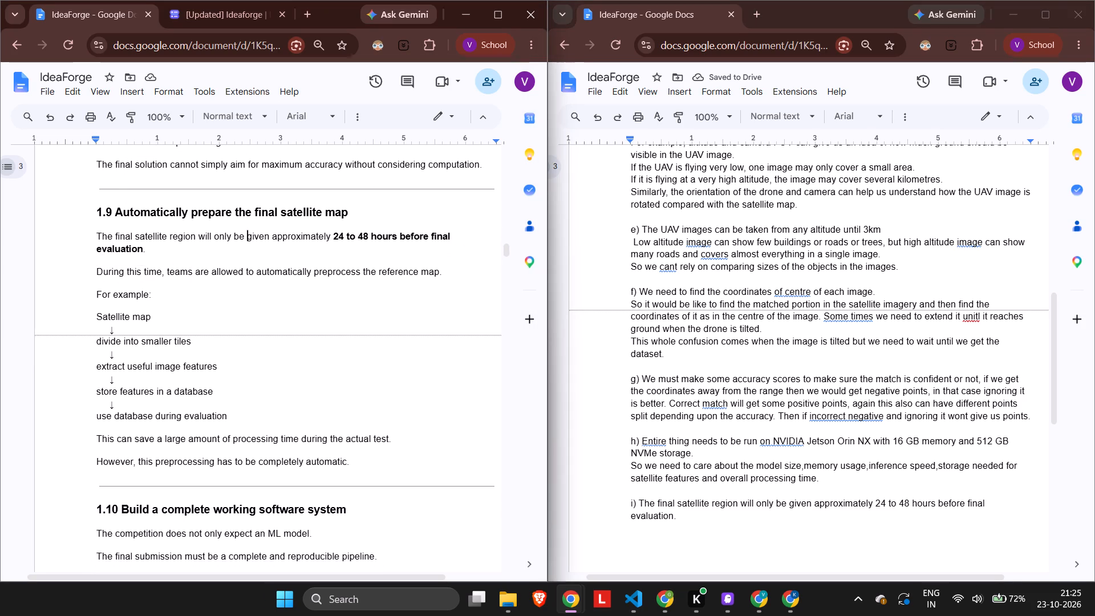
left_click(656, 524)
left_click(656, 524)
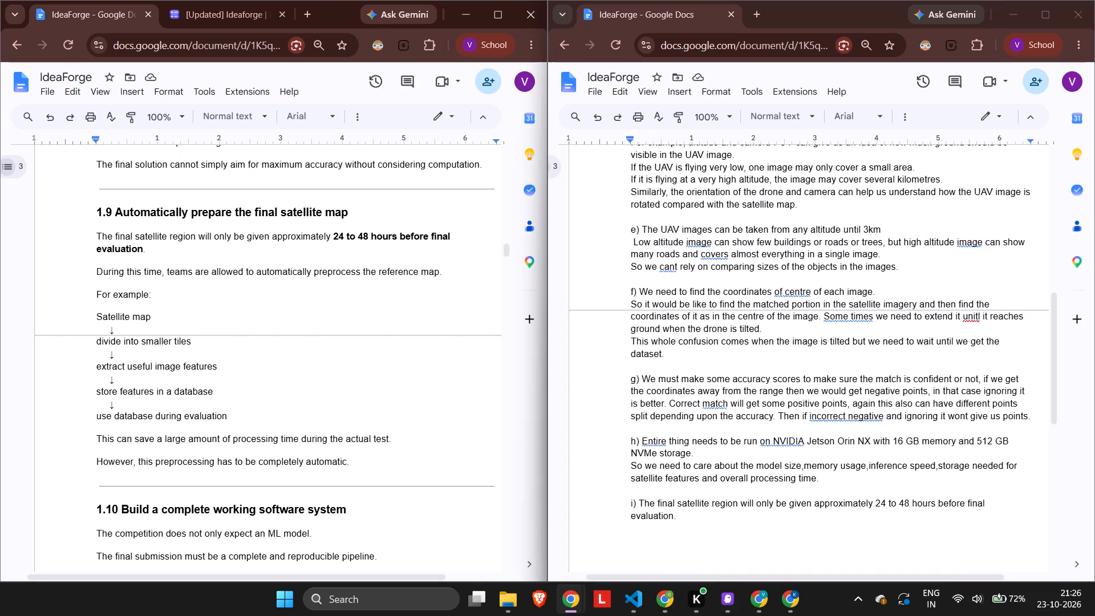
left_click(649, 528)
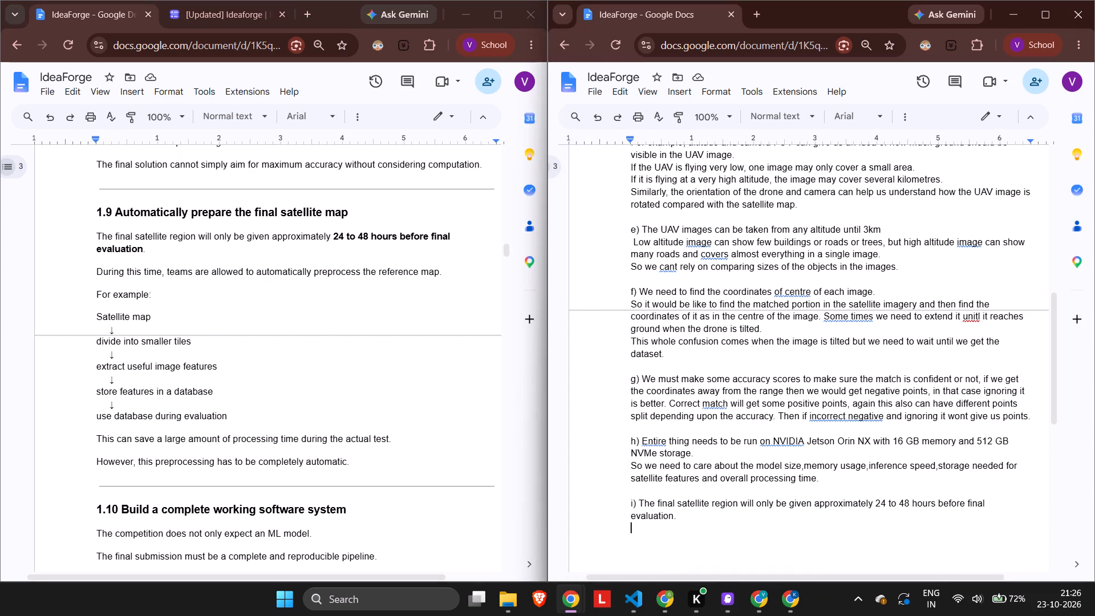
scroll(690, 367, "down", 5)
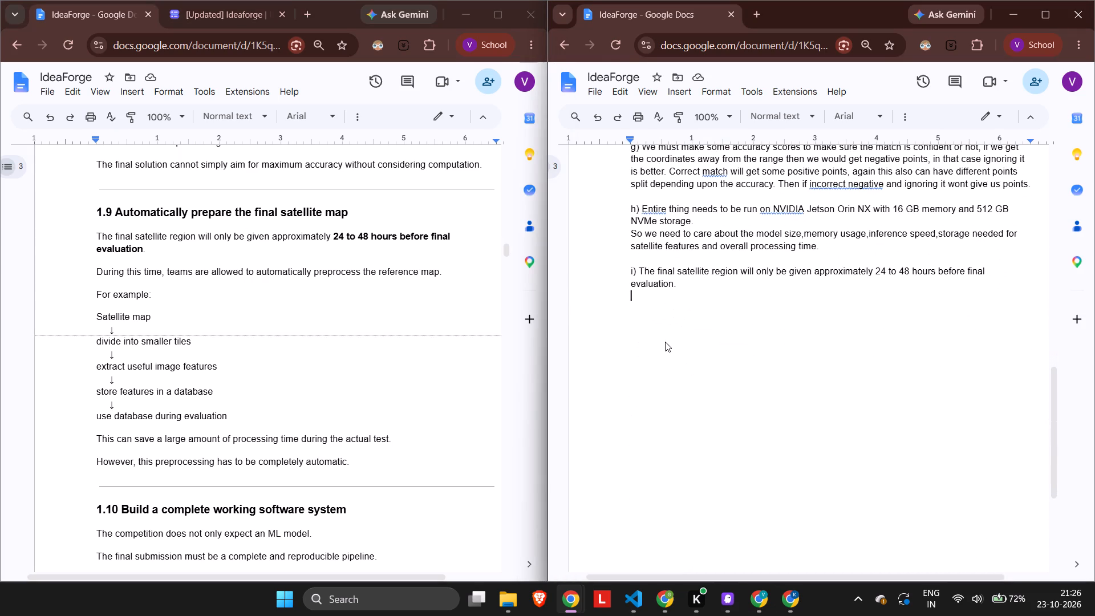
type("We neee")
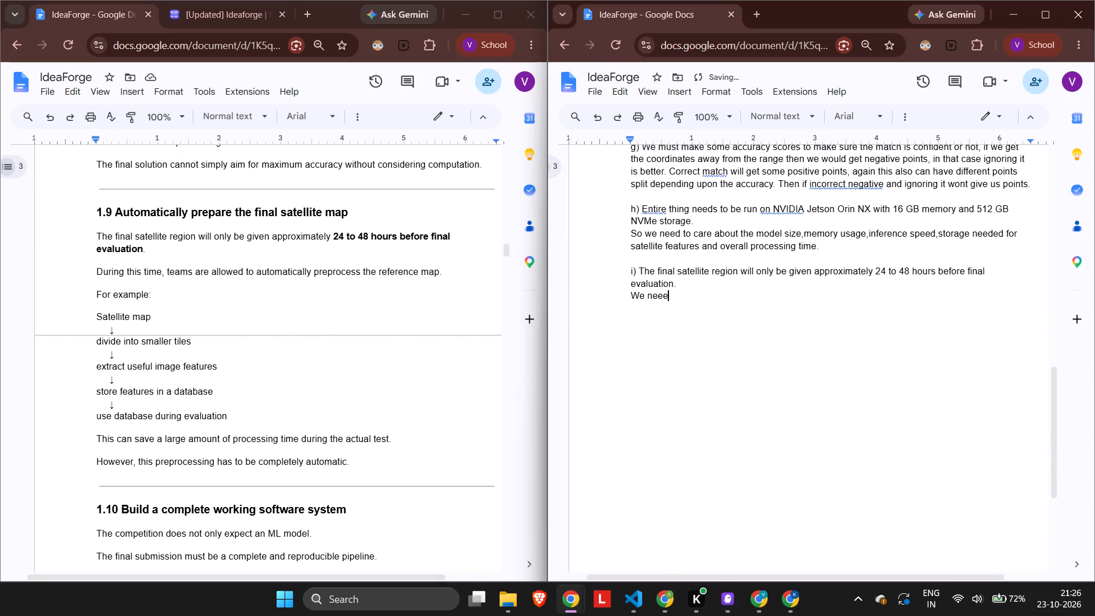
key("BackSpace")
type("d to")
key("space")
Complete item i's second line with "automatically preprocess the reference map.", copying the phrase from section 1.9 as unformatted text.
left_click_drag(256, 271, 452, 272)
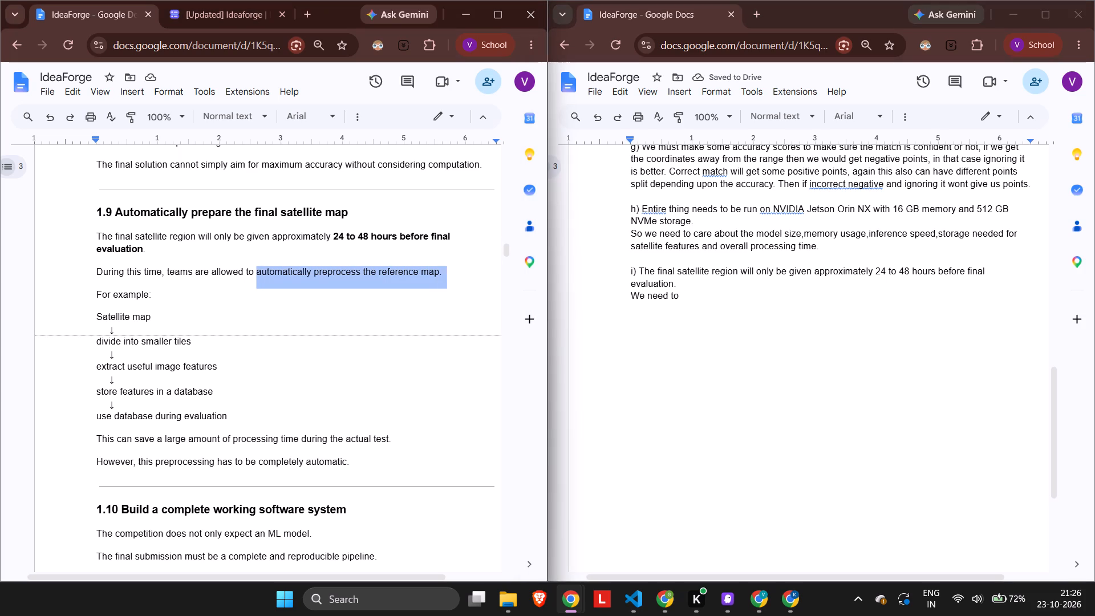
left_click_drag(452, 272, 436, 272)
key("ctrl+c")
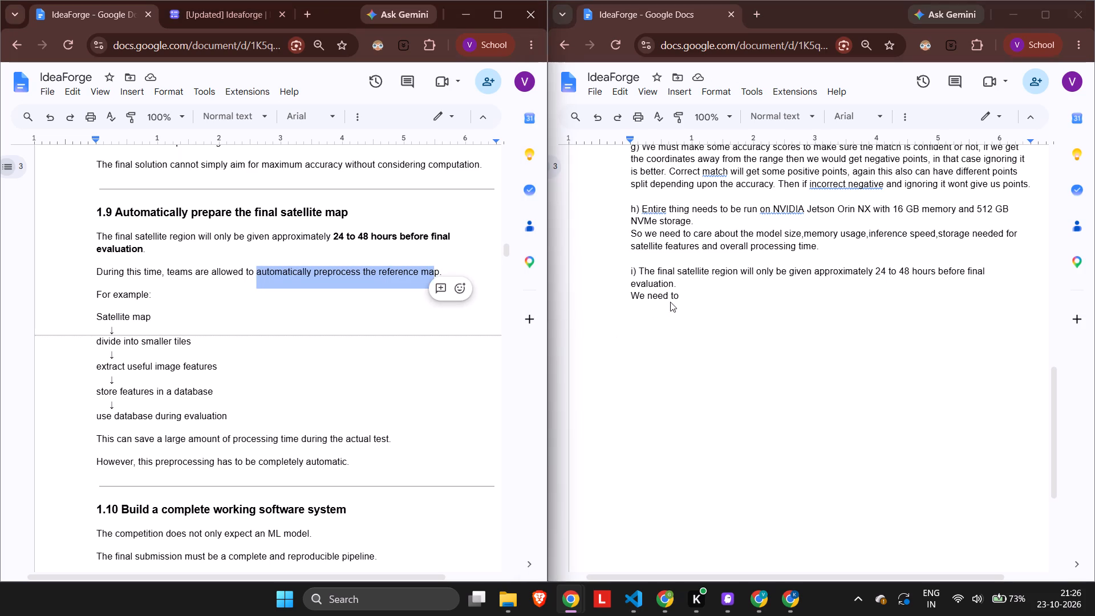
left_click(696, 295)
left_click(696, 295)
key("ctrl+shift+v")
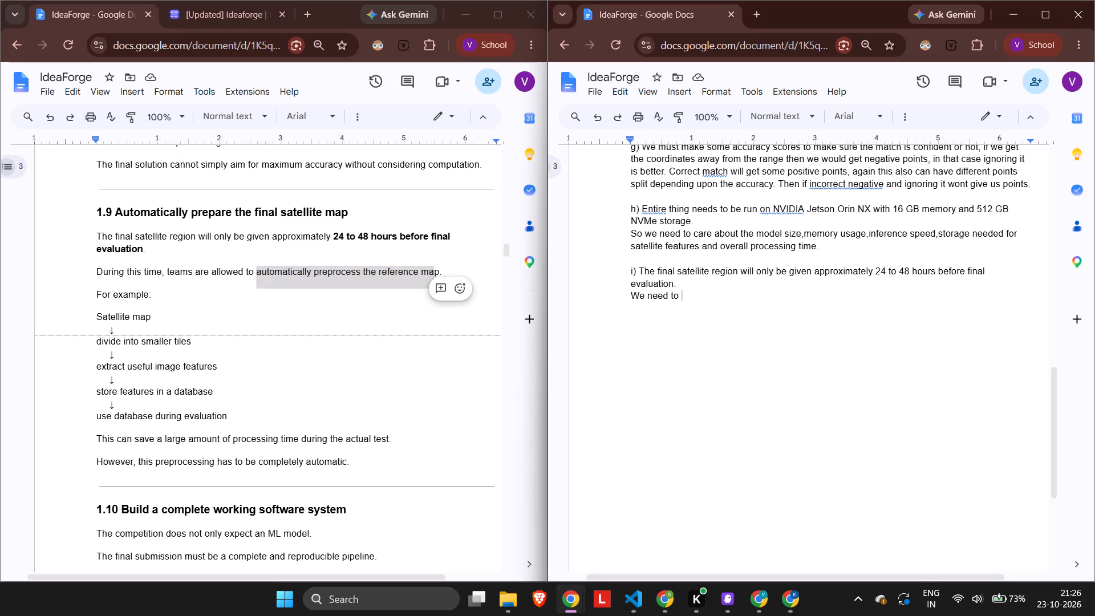
type("p.")
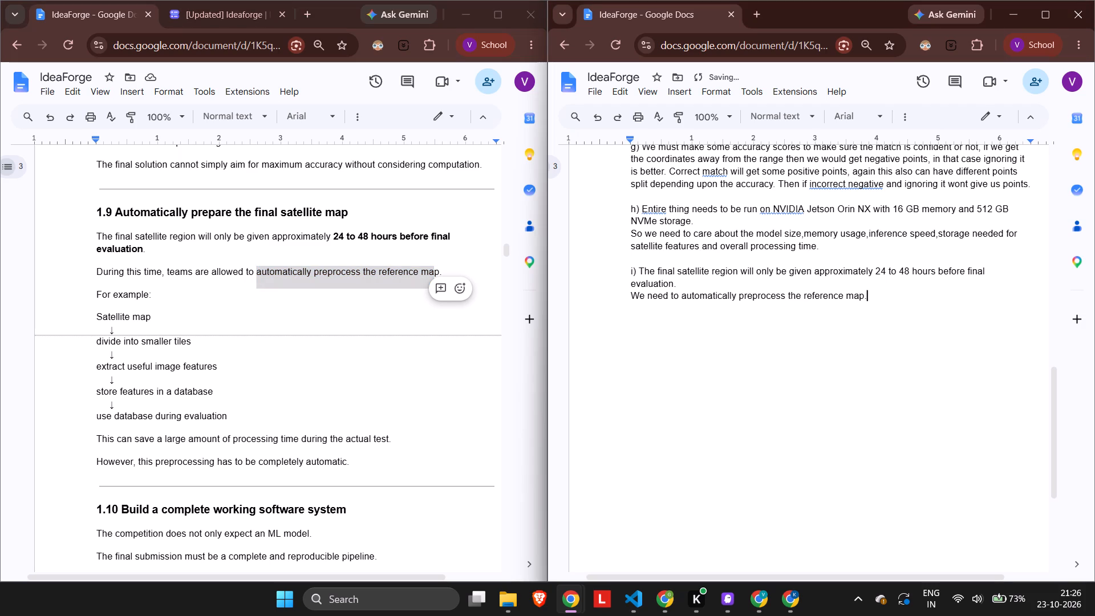
Start a follow-up sentence at the end of item i's second line with "So we can".
left_click(94, 318)
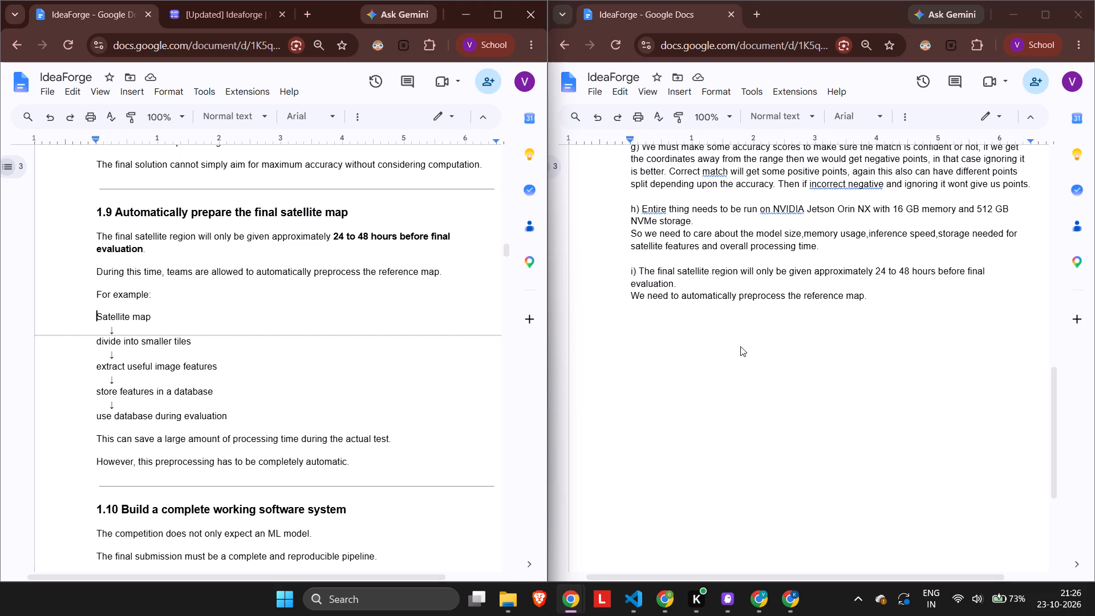
left_click(884, 295)
key("space")
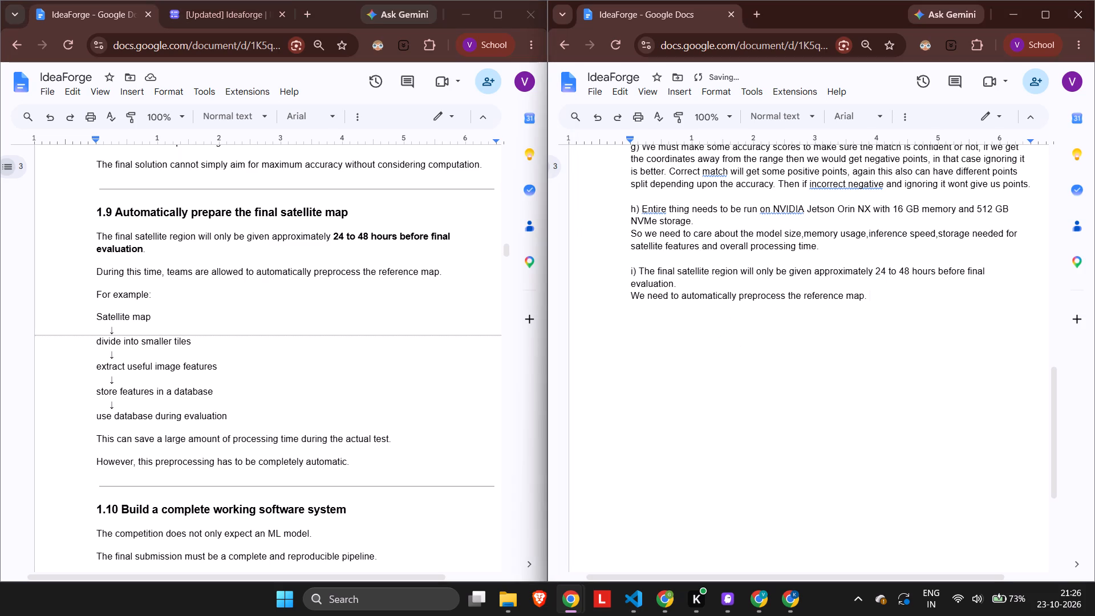
type("SO we can")
key("space")
key("ctrl+Left")
key("ctrl+Left")
key("Left")
key("BackSpace")
key("o")
key("Down")
Continue item i's sentence with "divide the map into smaller patches and", based on section 1.9's example.
type("divde h")
key("BackSpace")
type("the map in")
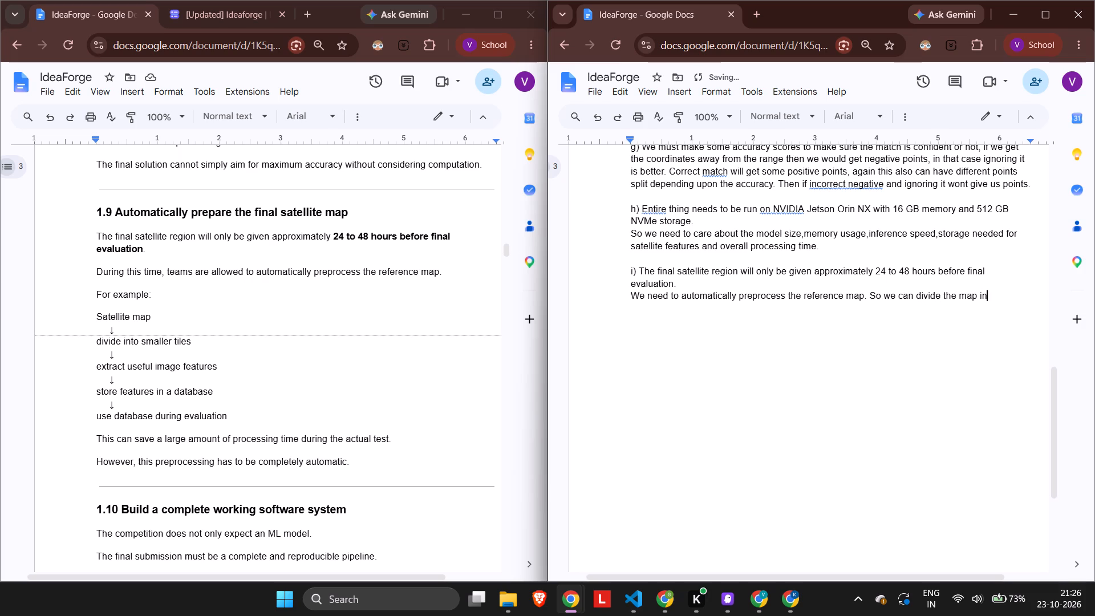
type("to")
key("space")
type("smaller par")
key("BackSpace")
type("tvhes")
key("BackSpace")
key("BackSpace")
key("BackSpace")
key("BackSpace")
type("ches and")
key("space")
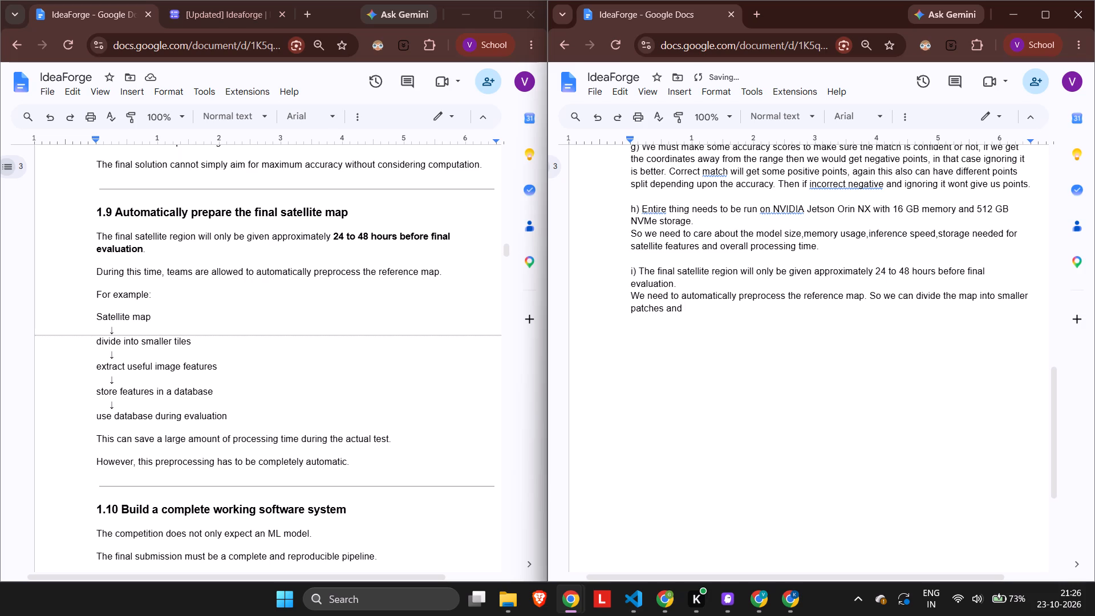
Add "extract useful image features" to the sentence in item i.
type("extracrt")
key("space")
key("BackSpace")
key("BackSpace")
type("t useful")
key("space")
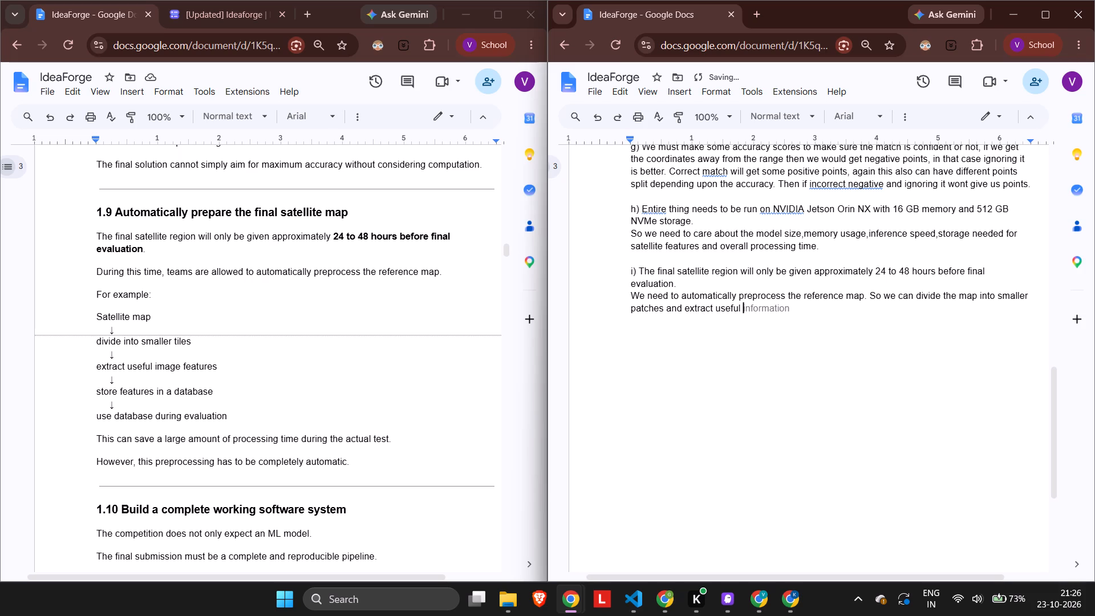
type("image features")
key("space")
Extend item i's sentence with "and store them and use this".
type("and store them")
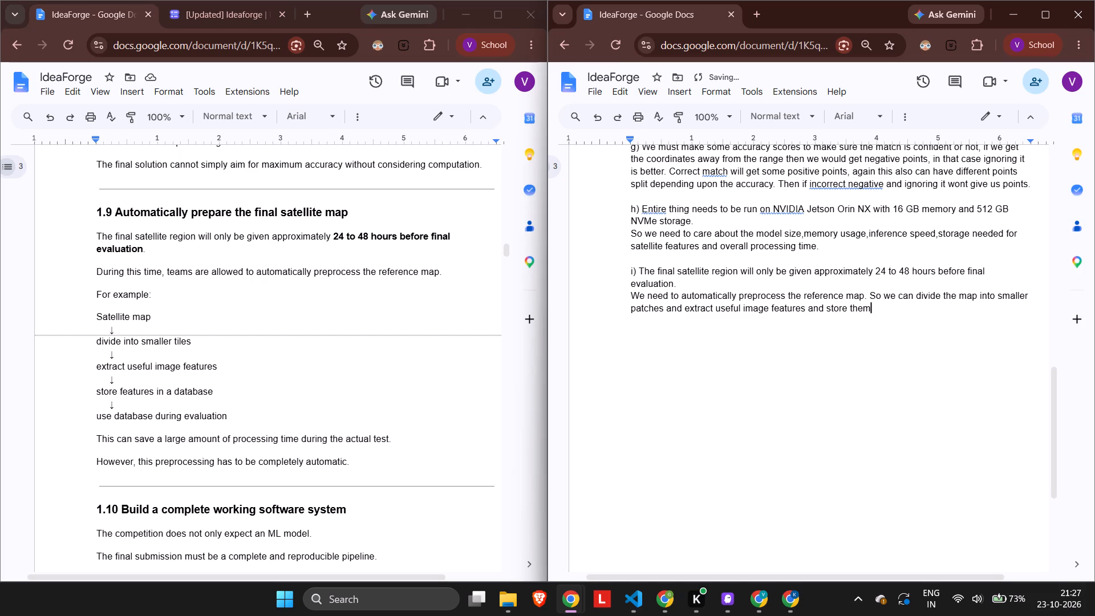
key("space")
key("a")
key("BackSpace")
type("and se")
key("BackSpace")
key("u")
key("BackSpace")
key("BackSpace")
type("use this")
key("space")
Finish item i's sentence with "during evaluation as this would save processing time.".
type("during")
key("space")
type("eva")
key("BackSpace")
type("aluation a this")
key("BackSpace")
key("BackSpace")
key("BackSpace")
key("BackSpace")
key("BackSpace")
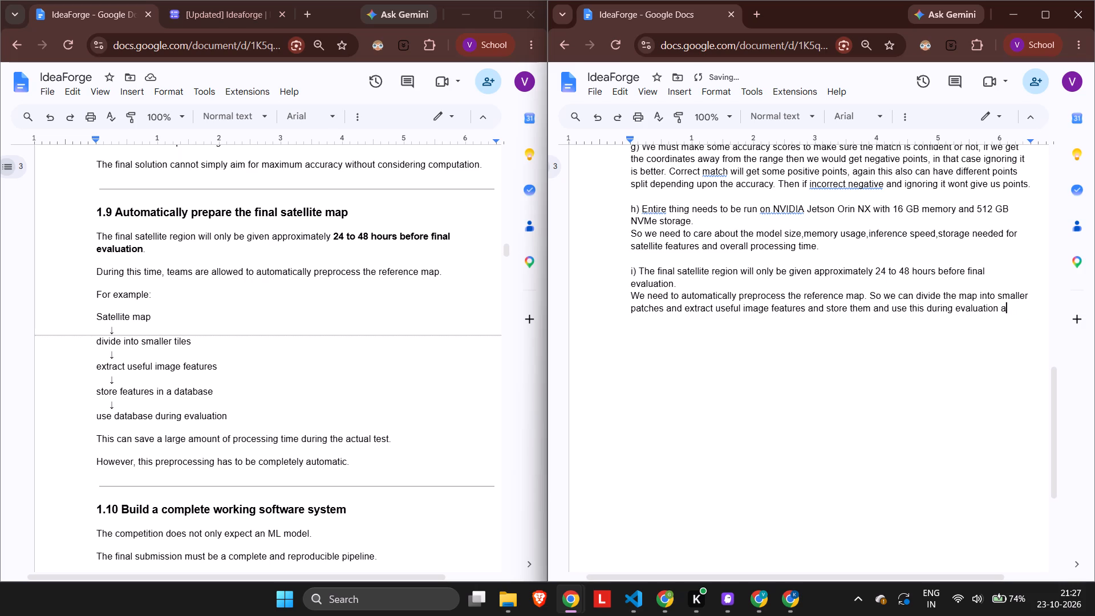
type("s this wu")
key("BackSpace")
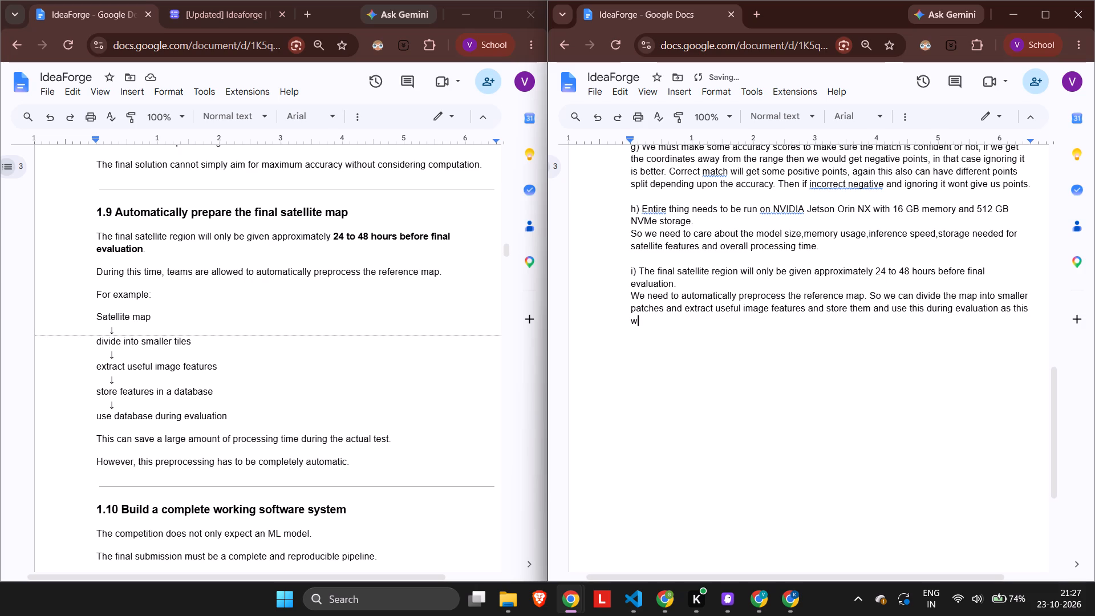
type("ould")
key("space")
type("save processing time.")
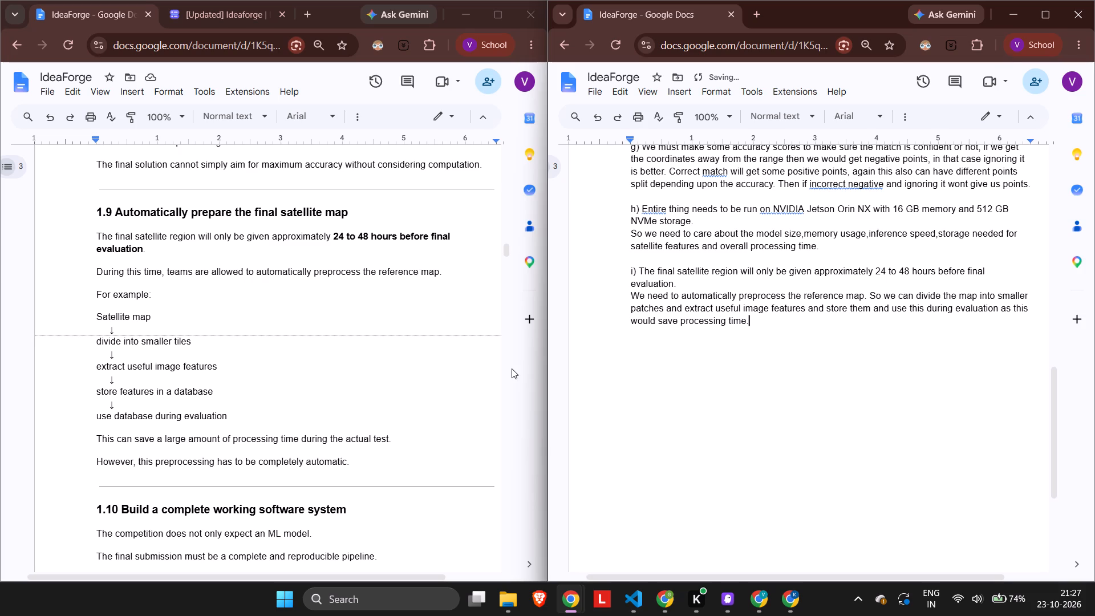
Add the label "j)" for a new item below item i, separated by a blank line, to cover section 1.10.
scroll(512, 368, "down", 3)
scroll(360, 394, "down", 2)
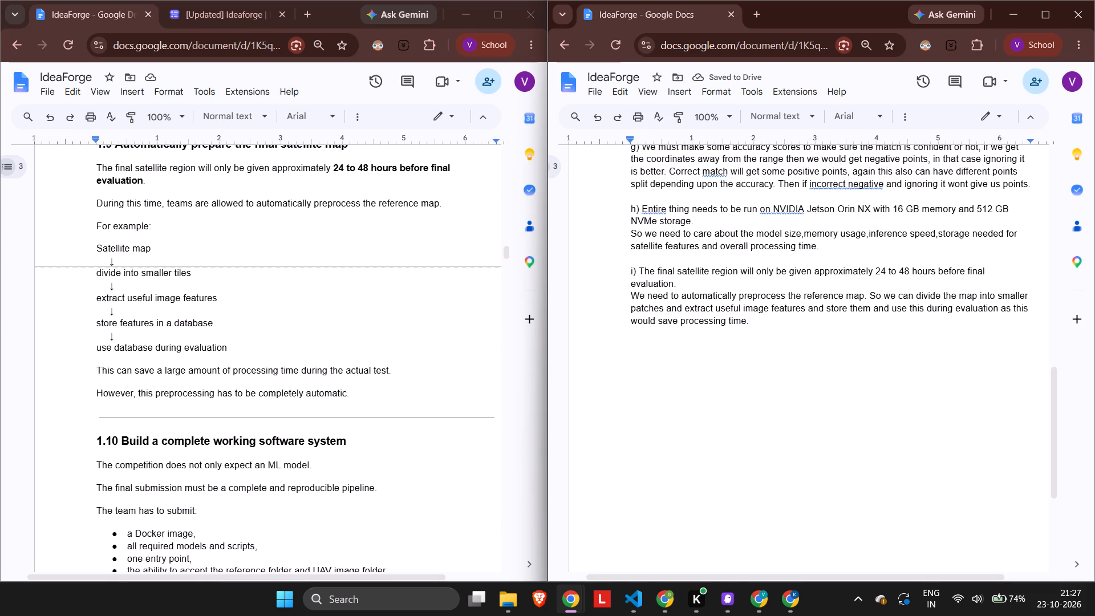
scroll(369, 390, "down", 2)
key("Return")
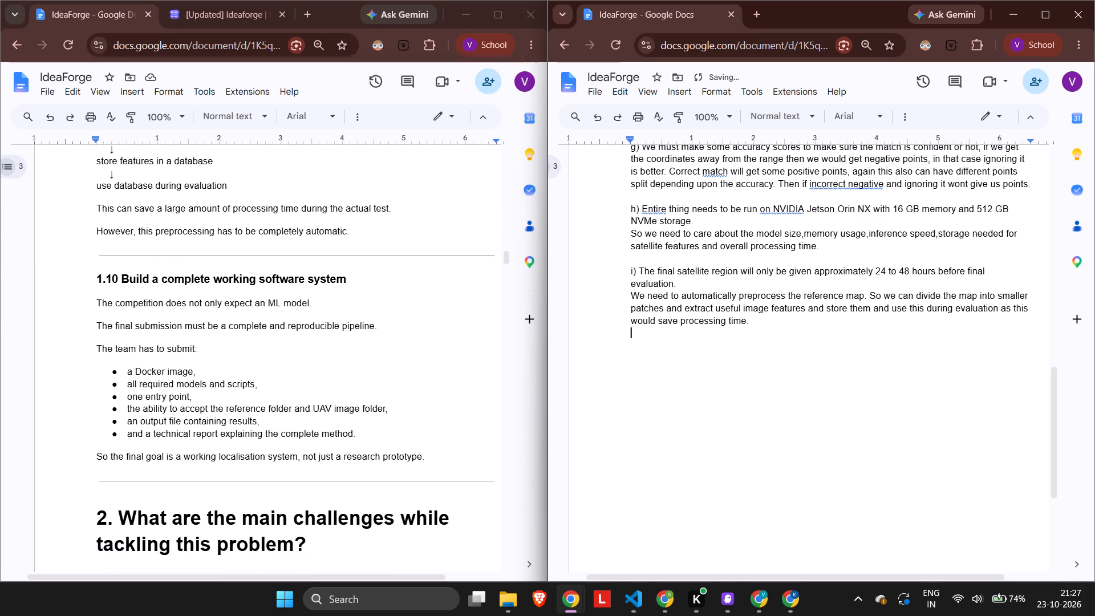
key("Return")
type("j)")
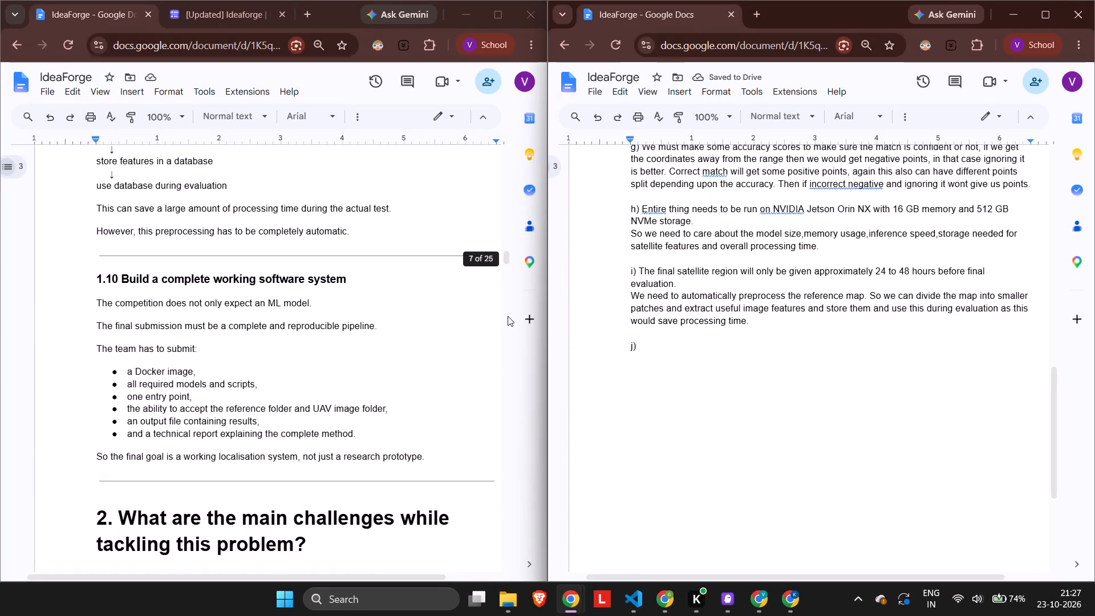
Begin item j with "Finally we need to make a complete pipeline", following section 1.10.
scroll(402, 327, "down", 2)
left_click(412, 340)
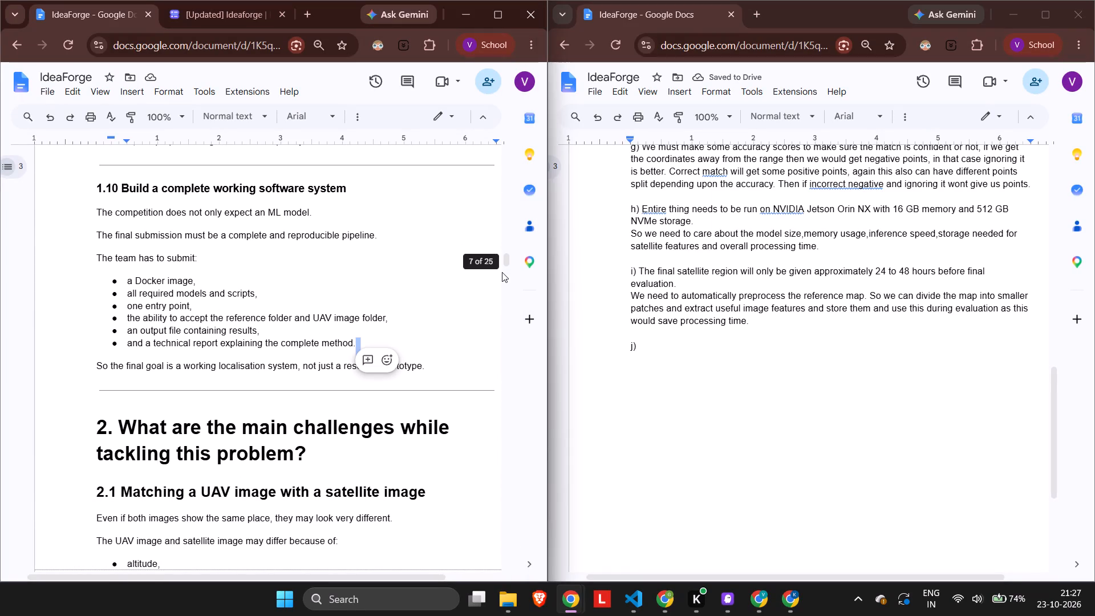
left_click(296, 252)
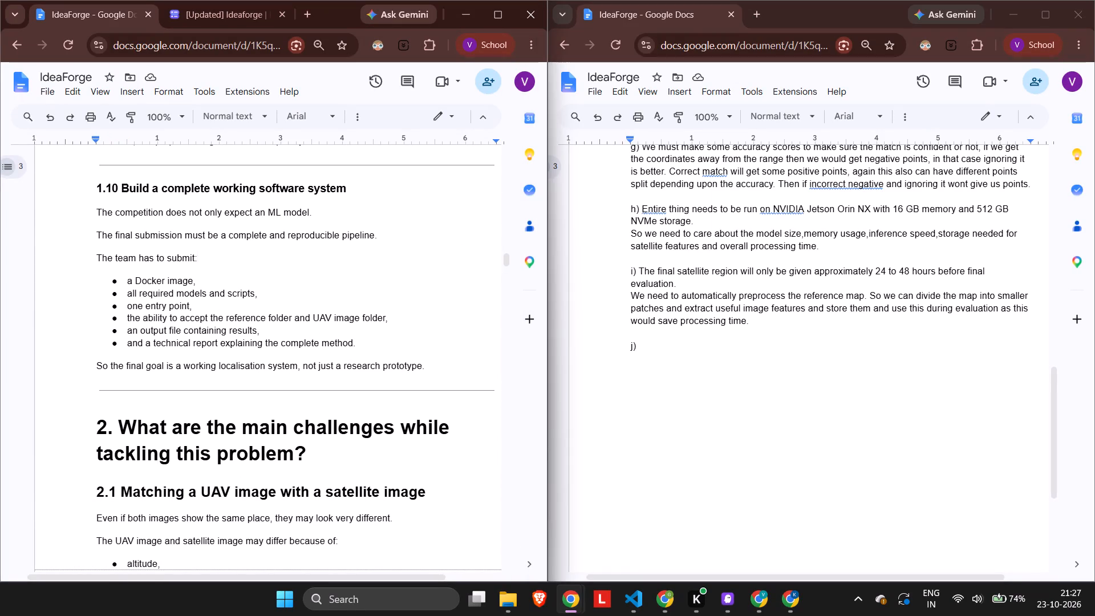
left_click(678, 347)
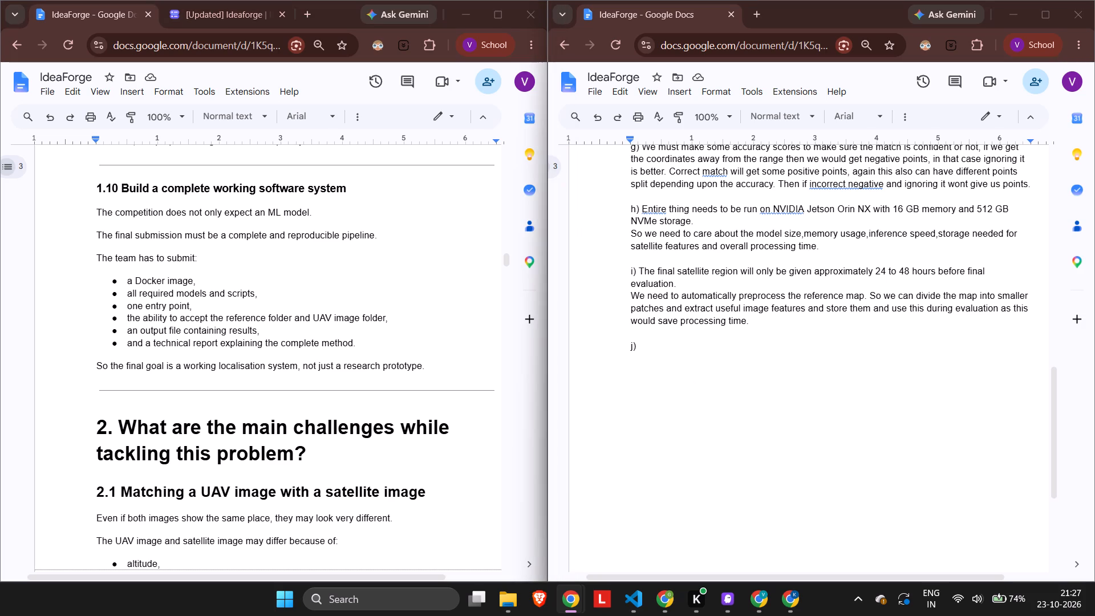
type("Finally we need to make a")
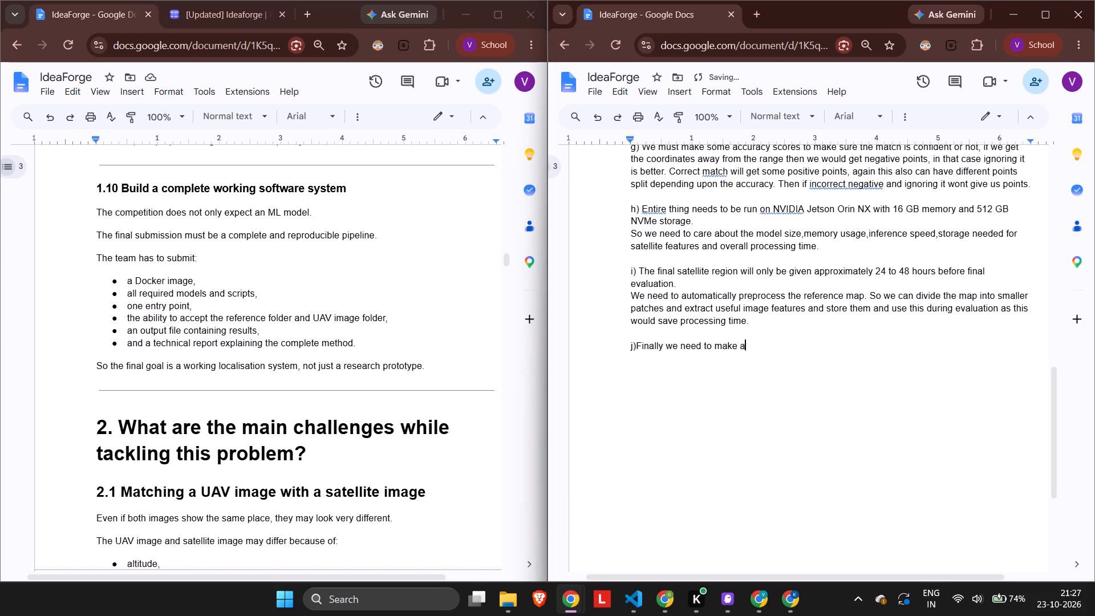
key("space")
type("comple")
type("te and")
key("space")
key("ctrl+BackSpace")
type("pipl")
key("BackSpace")
type("elinee")
key("space")
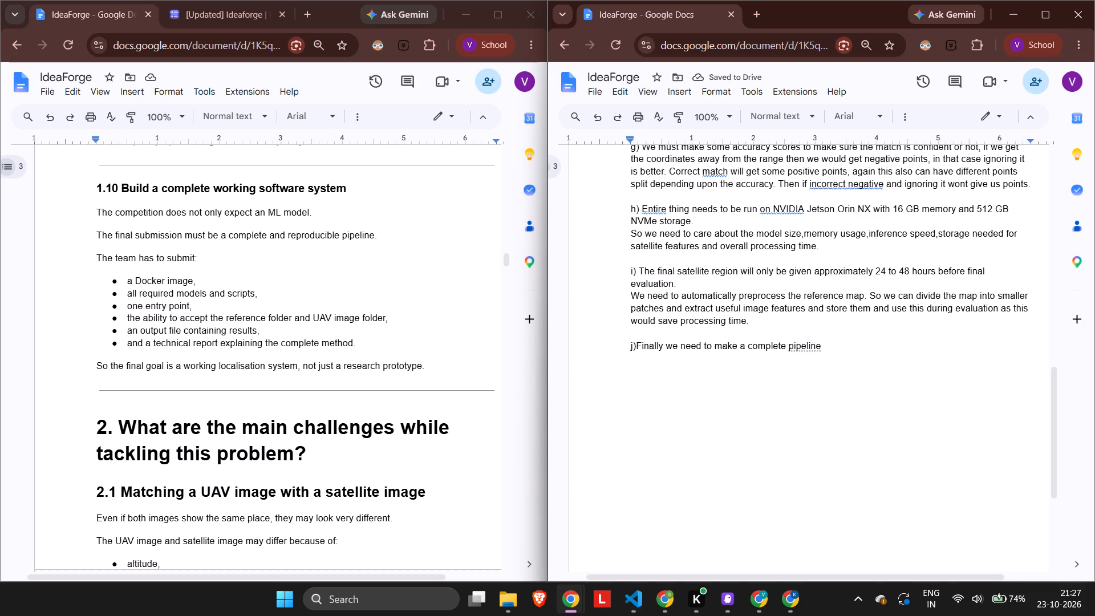
Continue item j's sentence with "and submit a Docker image,".
type("and submit")
key("space")
type("a Docker image")
key("space")
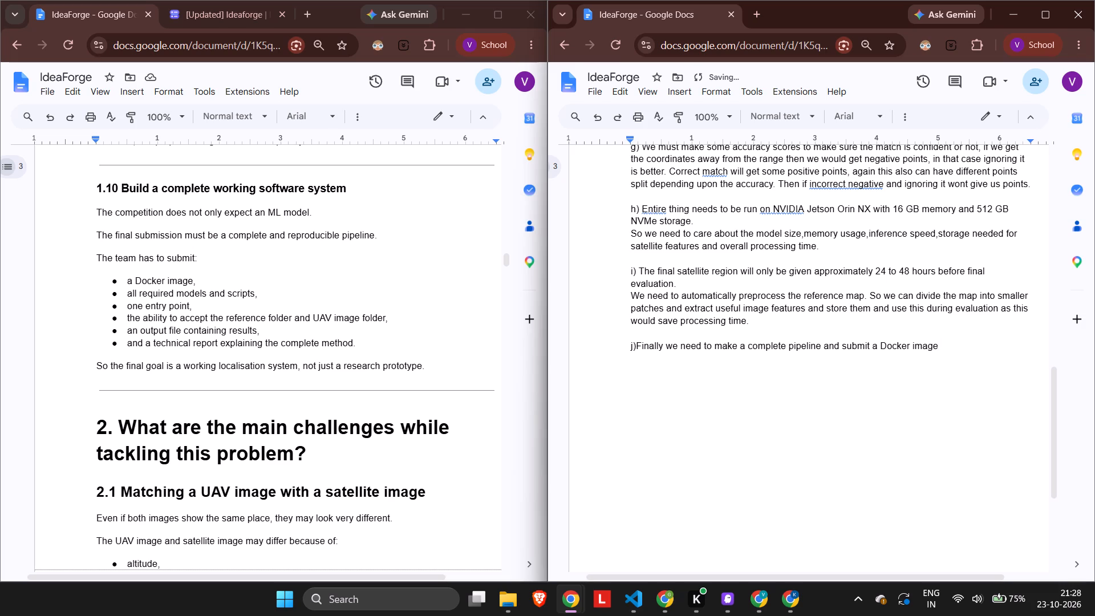
key("BackSpace")
type(",")
key("space")
Continue item j's sentence with "and it should have all req. models", keeping "models" in lowercase.
type("and it")
key("BackSpace")
type("t sho")
type("uld have")
key("space")
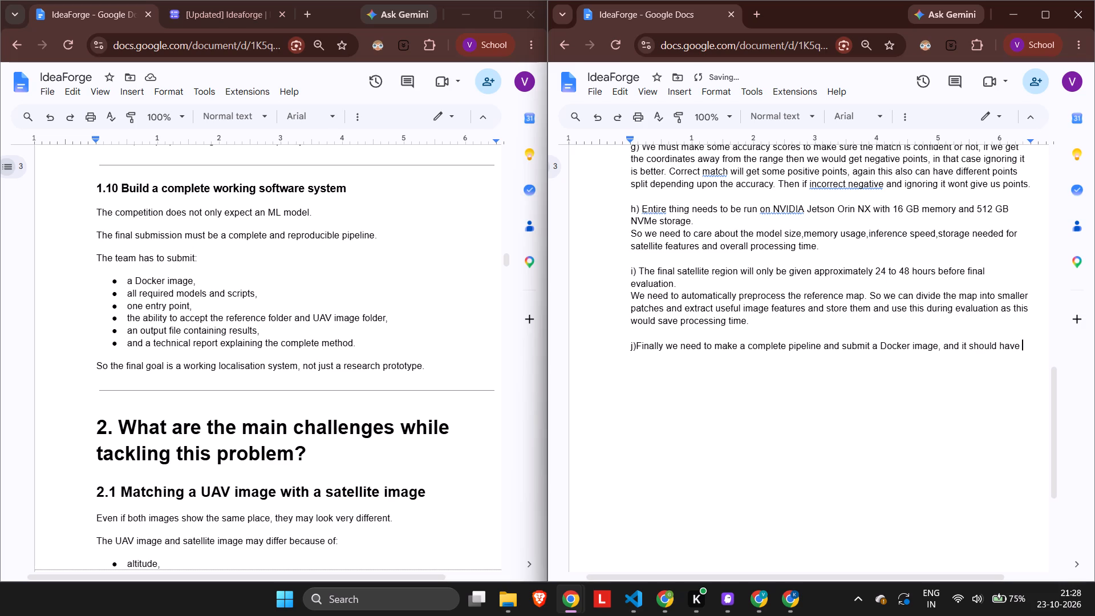
type("all re")
type("q. models")
key("space")
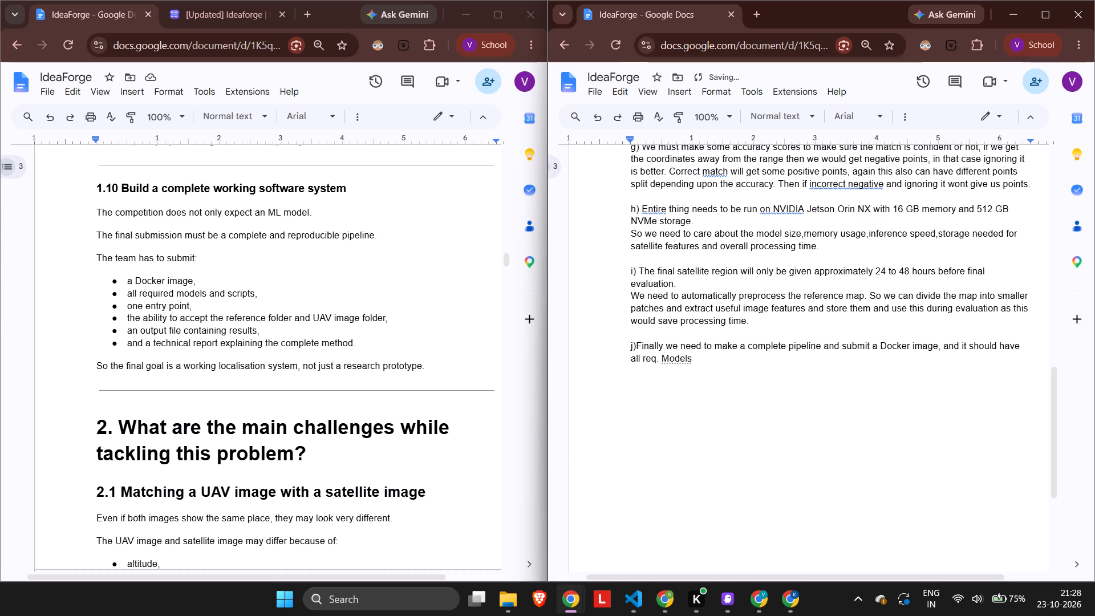
key("ctrl+Left")
key("Right")
key("BackSpace")
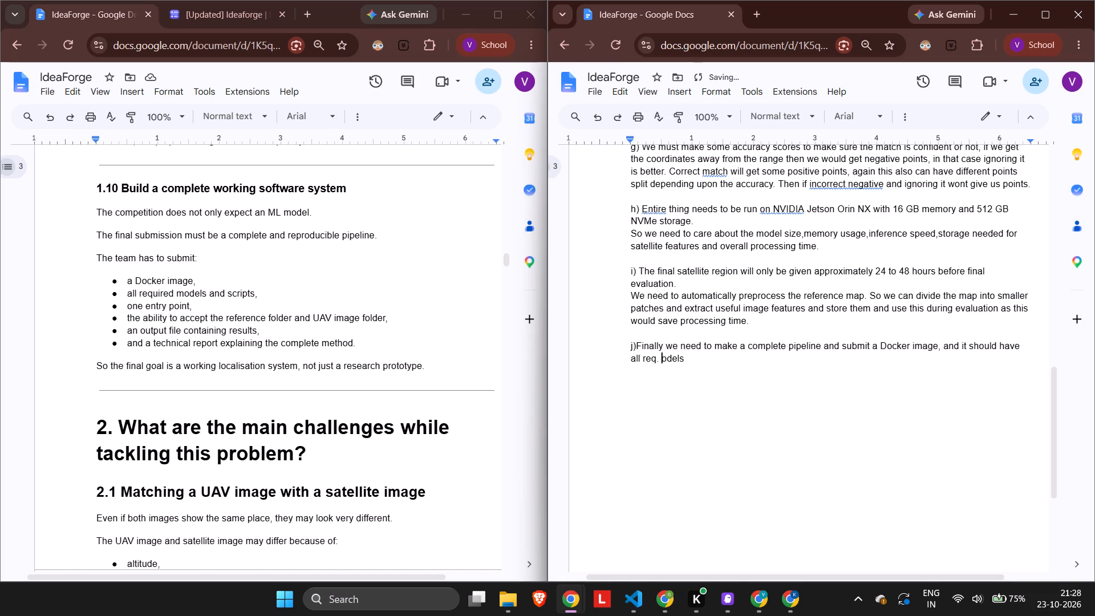
key("m")
key("ctrl+Right")
Finish item j's sentence with "and scripts and ec..".
key("space")
type("an")
key("BackSpace")
key("BackSpace")
key("BackSpace")
type("and scripts")
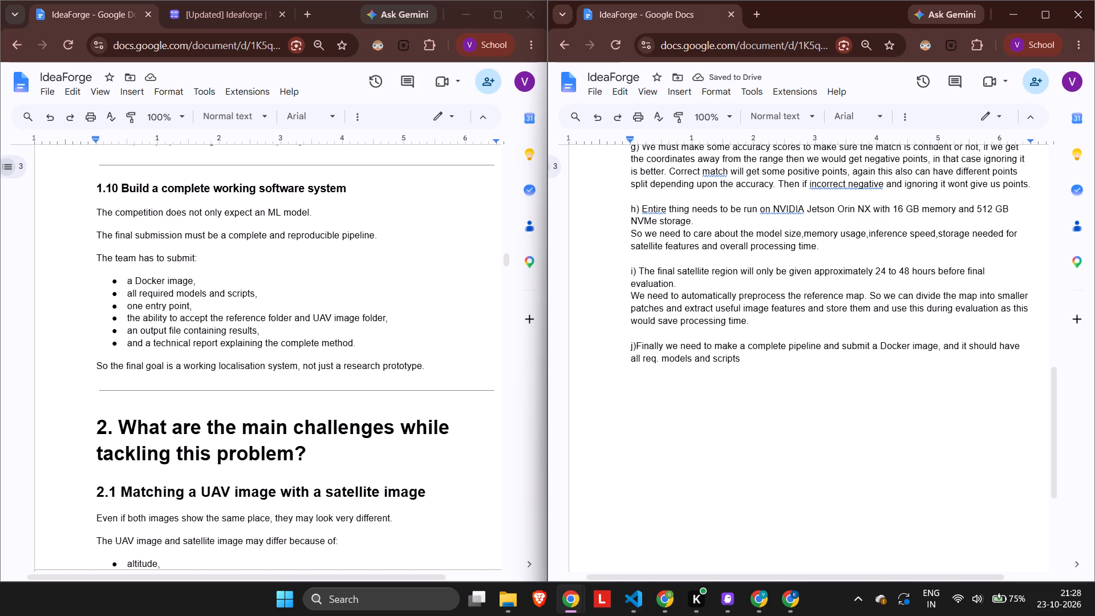
key("space")
type("and et")
key("BackSpace")
type("c..")
Copy the heading "2. What are the main challenges while tackling this problem?" from the notes as plain text below item j, separated by blank lines.
key("Return")
key("Return")
key("Return")
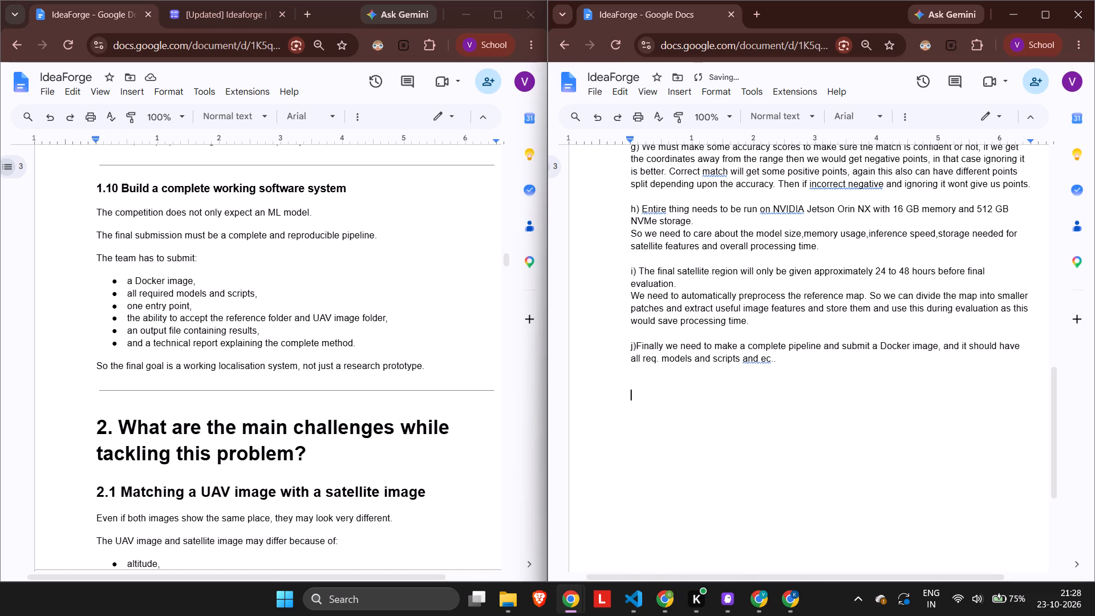
scroll(804, 356, "up", 12)
scroll(804, 356, "down", 7)
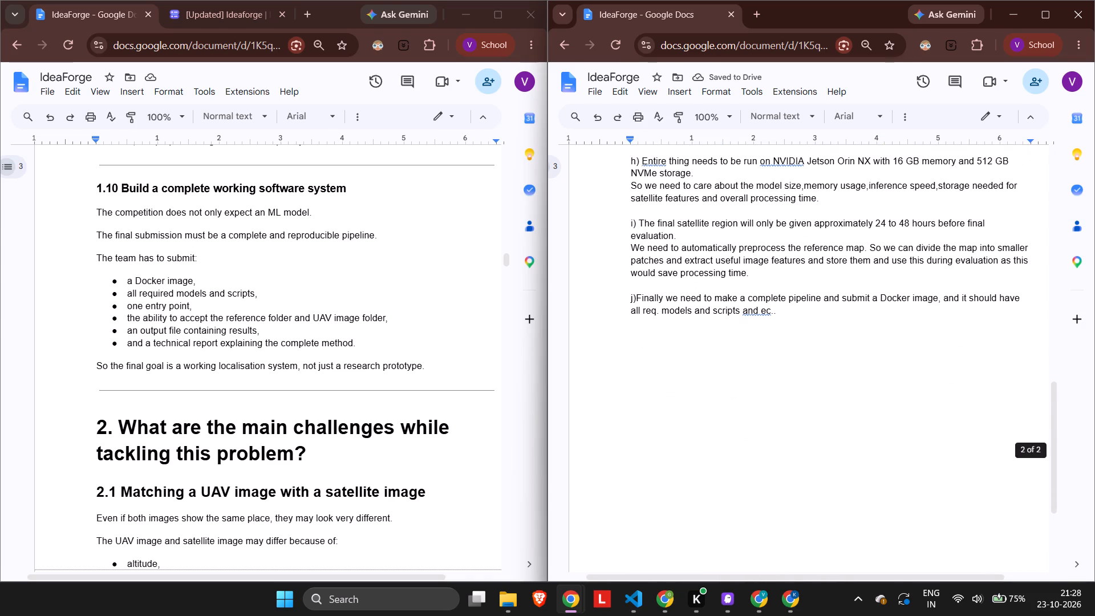
left_click_drag(310, 452, 212, 431)
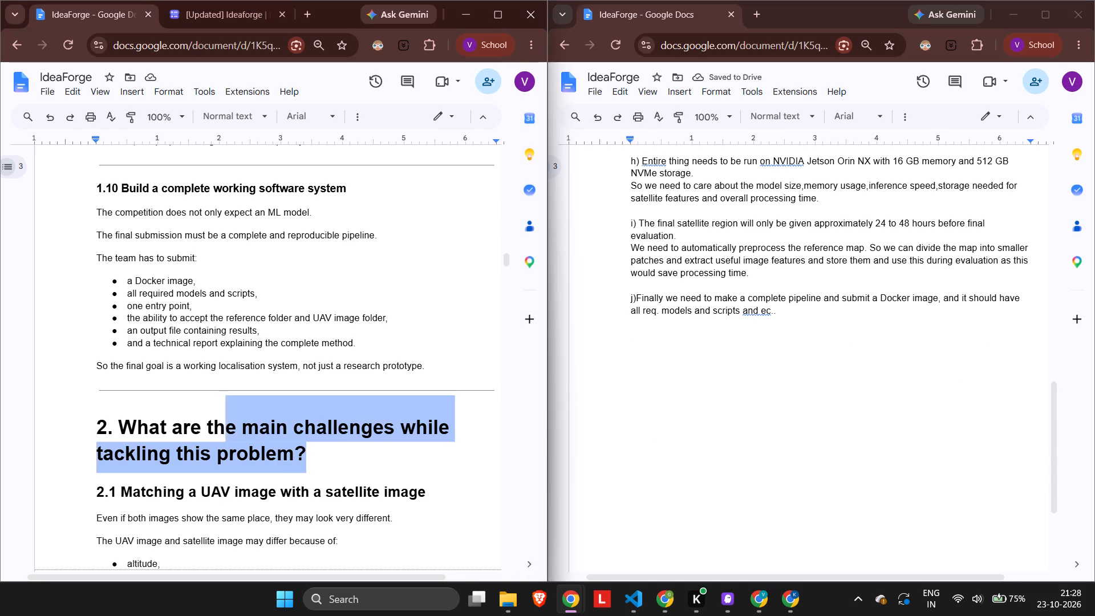
left_click_drag(212, 431, 95, 430)
key("ctrl+c")
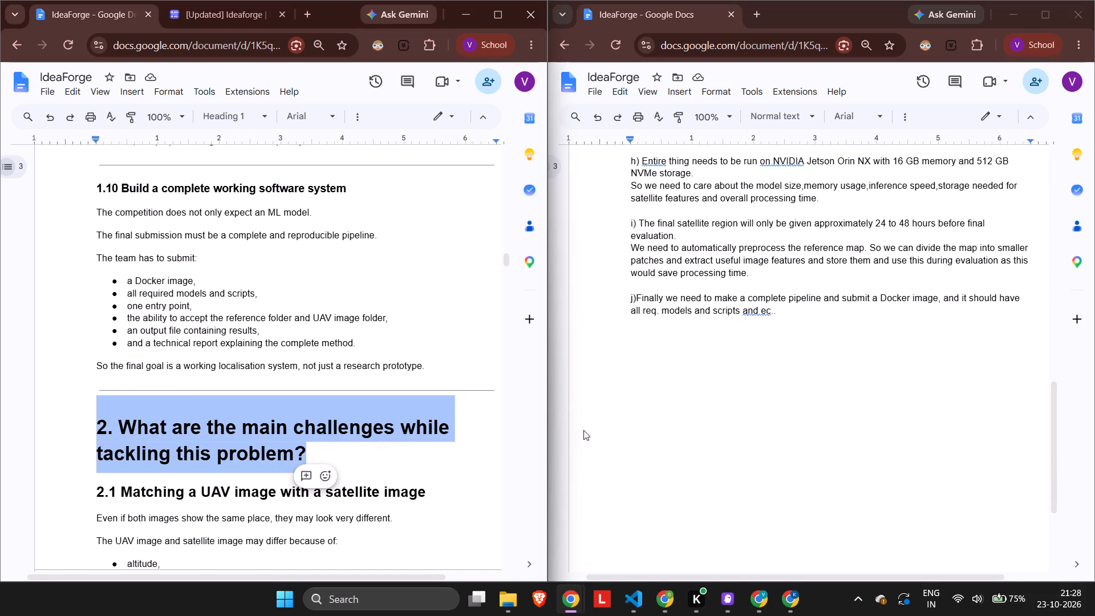
left_click(648, 343)
key("ctrl+shift+v")
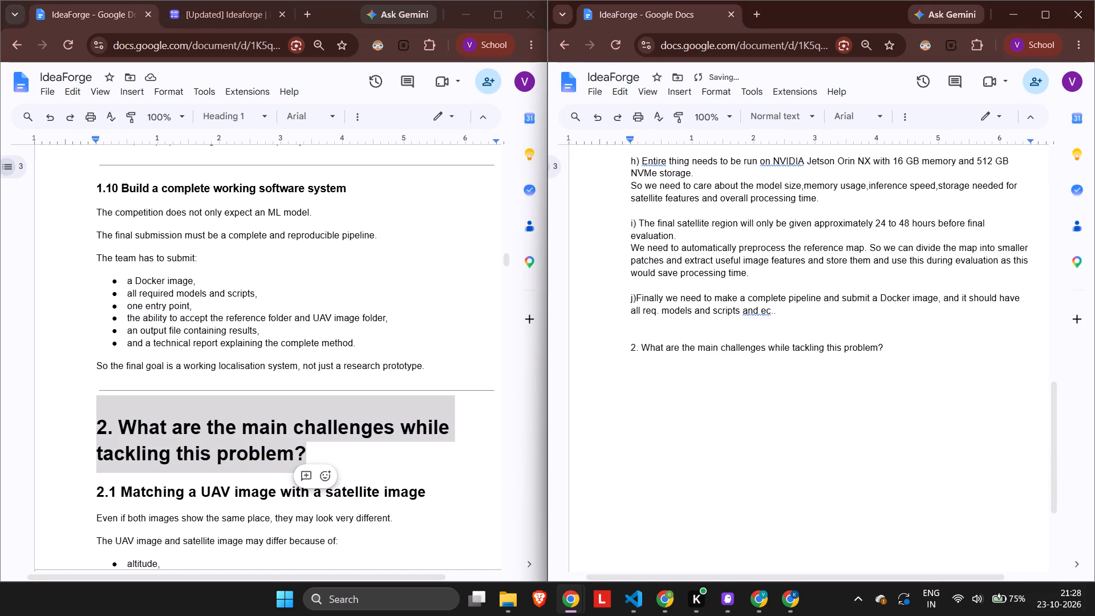
Make the pasted section 2 heading bold.
key("ctrl+shift+Left")
key("ctrl+shift+Left")
key("ctrl+shift+Left")
key("ctrl+shift+Left")
key("ctrl+shift+Left")
key("ctrl+shift+Left")
key("ctrl+shift+Left")
key("ctrl+shift+Left")
key("ctrl+shift+Left")
key("ctrl+shift+Left")
key("ctrl+shift+Left")
key("ctrl+shift+Left")
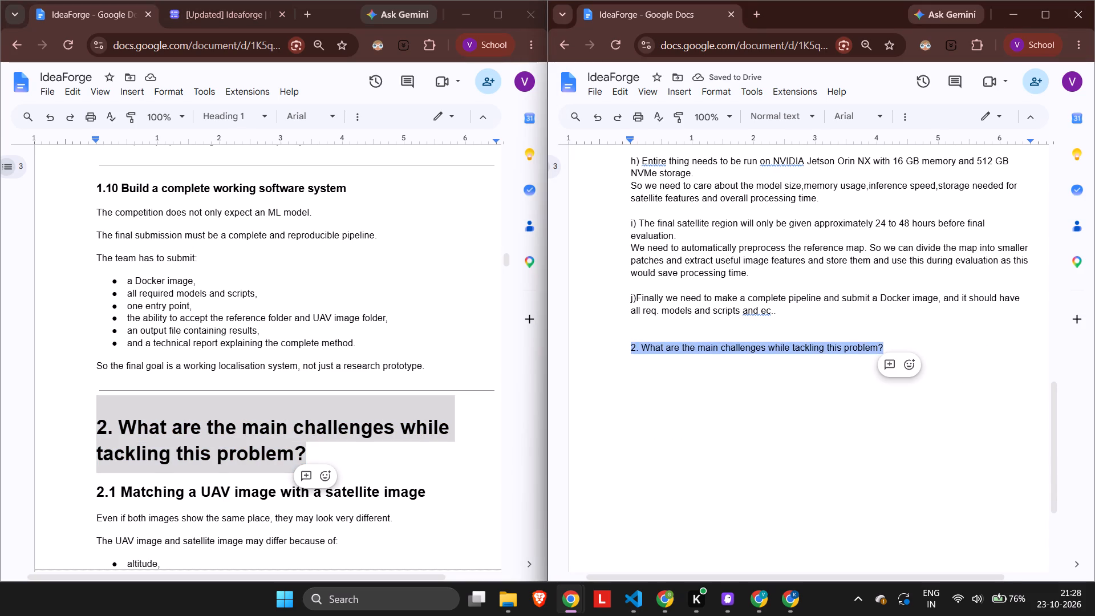
key("ctrl+shift+b")
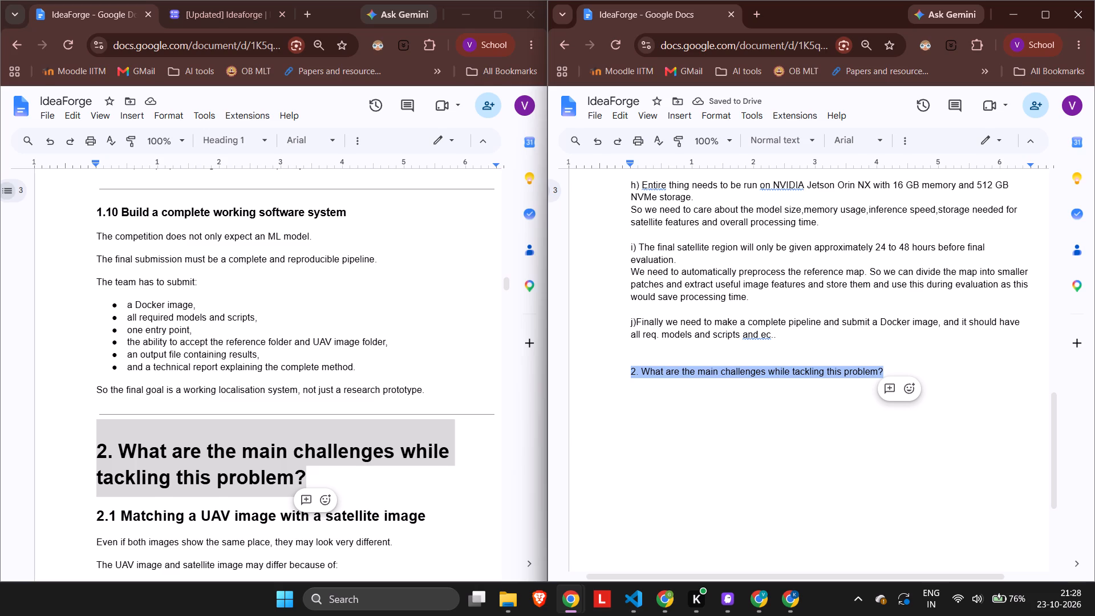
key("ctrl+shift+b")
key("ctrl+b")
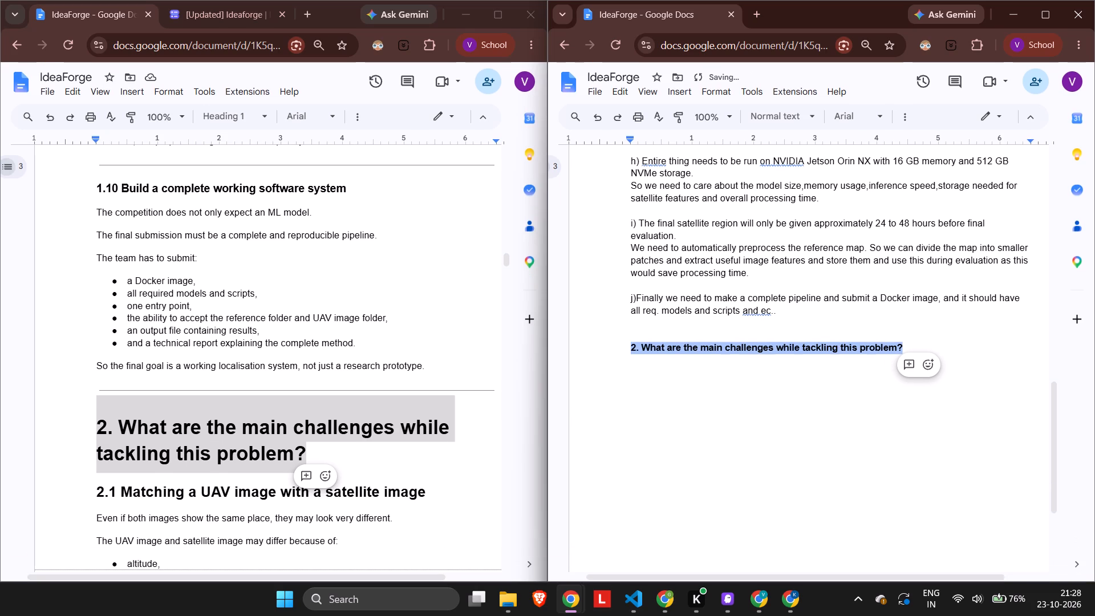
Add the label "a)" in non-bold text below the section 2 heading, separated by a blank line.
left_click(940, 346)
key("Return")
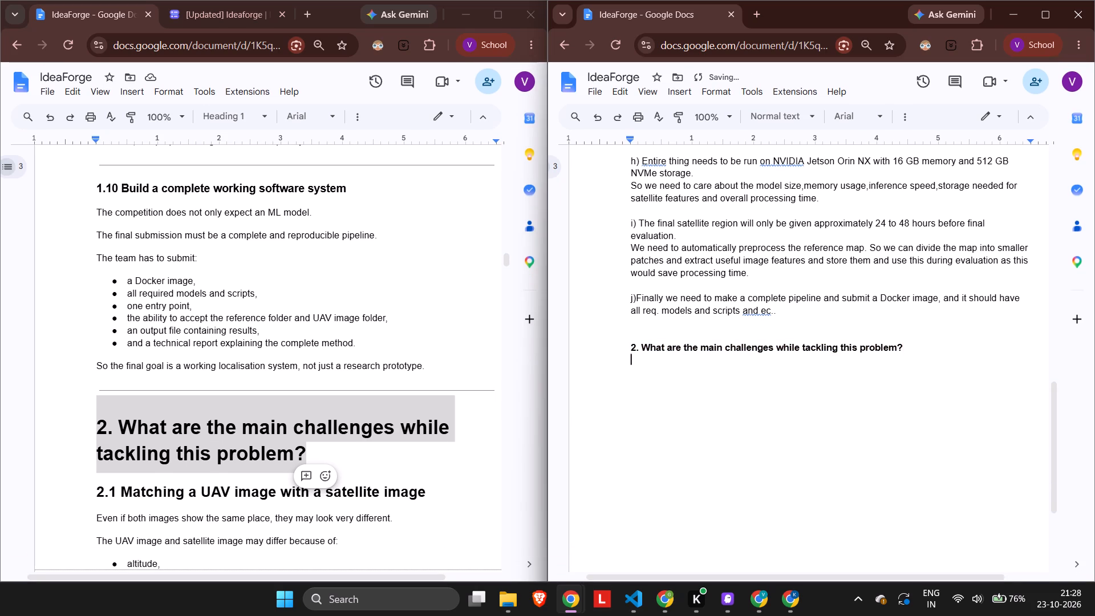
left_click(863, 348)
left_click(863, 348)
scroll(863, 348, "up", 18)
left_click(744, 254)
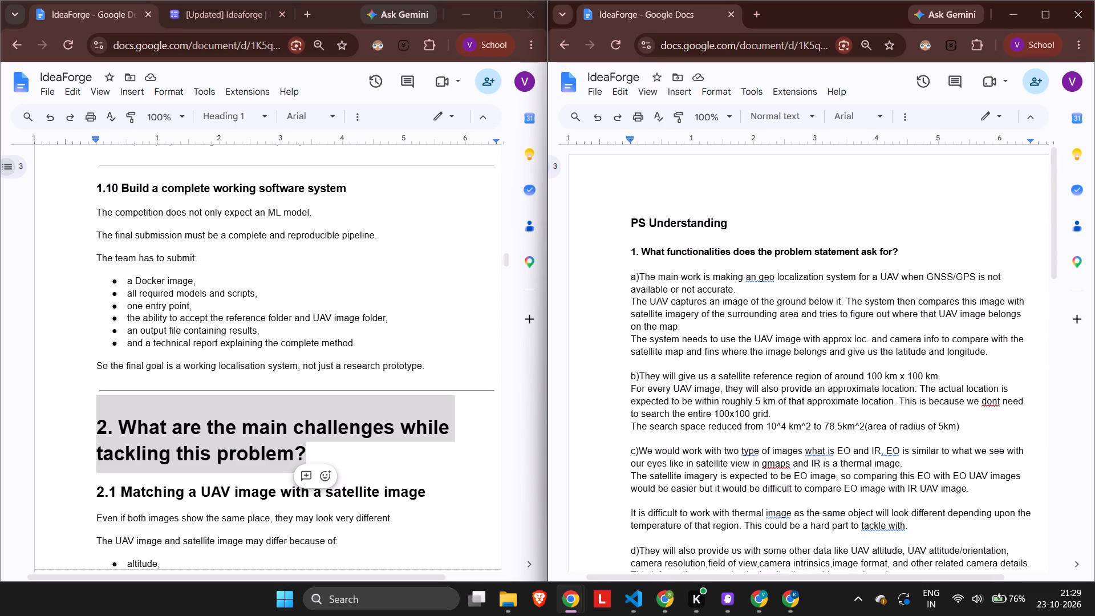
scroll(744, 254, "down", 10)
left_click(795, 253)
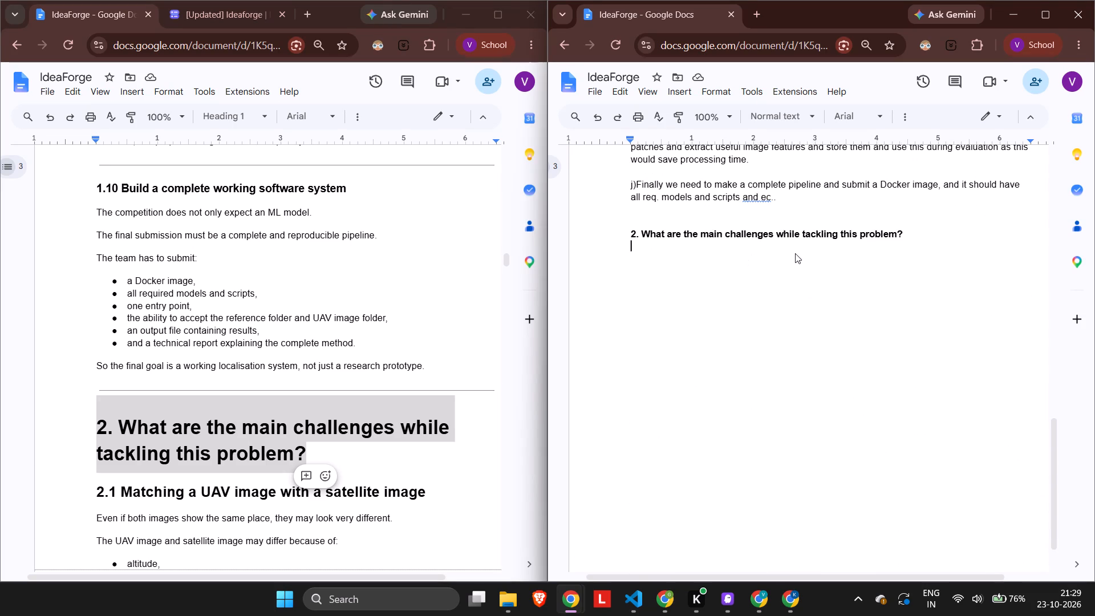
key("Return")
key("ctrl+b")
type("jh")
key("BackSpace")
key("BackSpace")
scroll(173, 351, "down", 2)
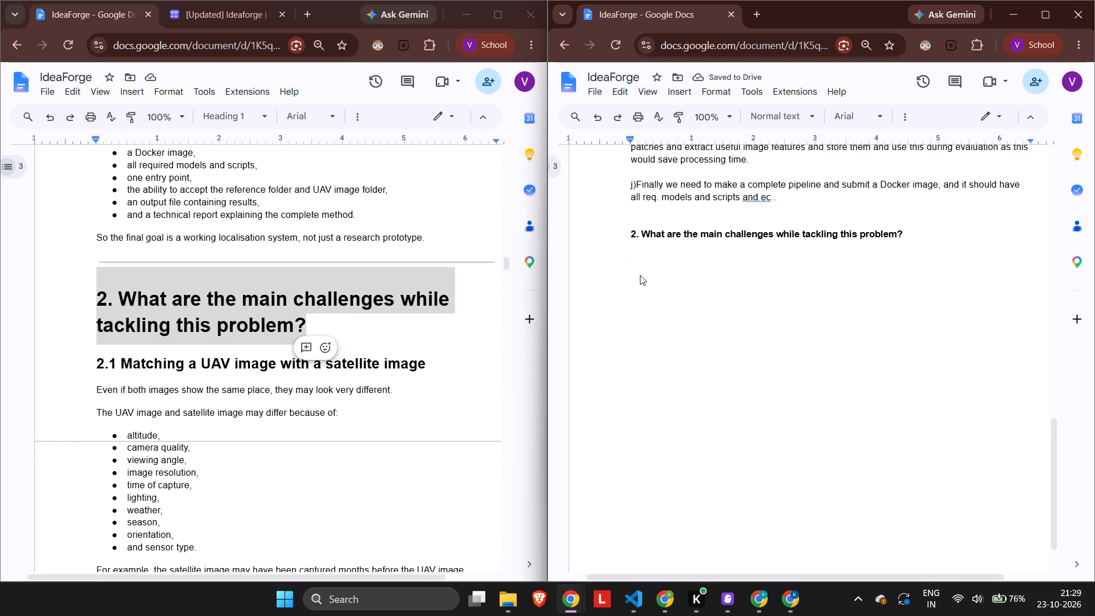
type("a)")
Begin section 2's item a with "Matching UAV with satellite would ne", following section 2.1 of the notes.
left_click(364, 367)
scroll(364, 367, "down", 1)
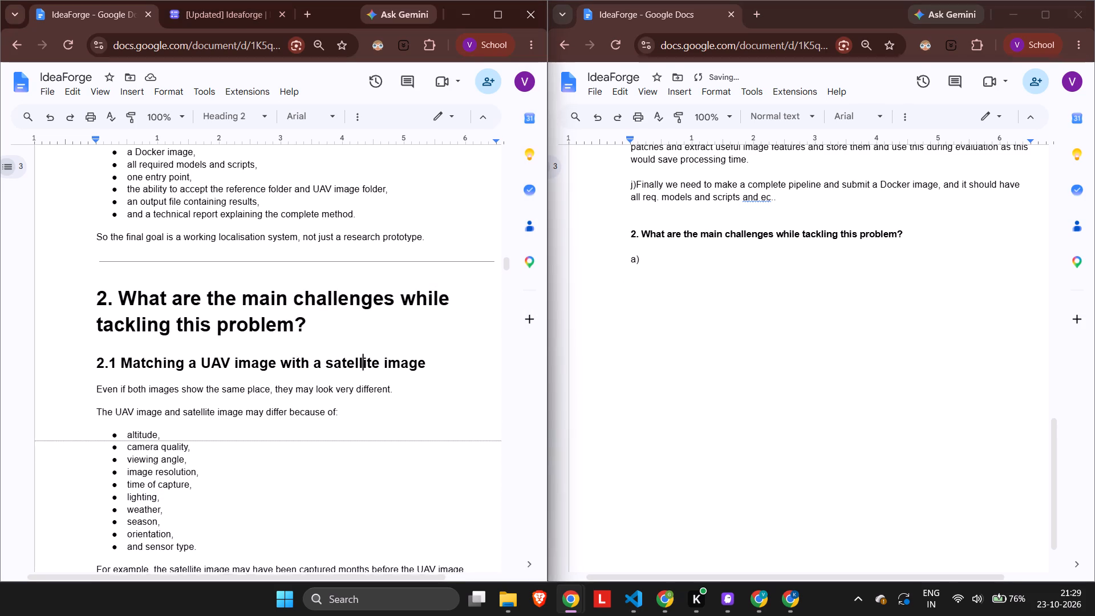
scroll(364, 367, "down", 1)
scroll(311, 324, "up", 1)
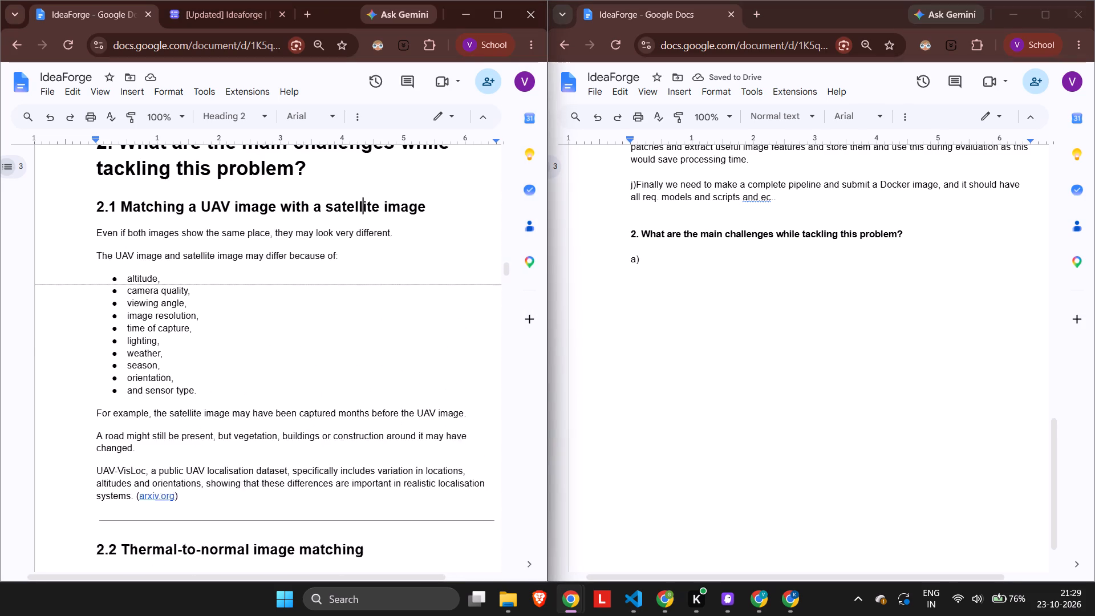
scroll(311, 324, "up", 1)
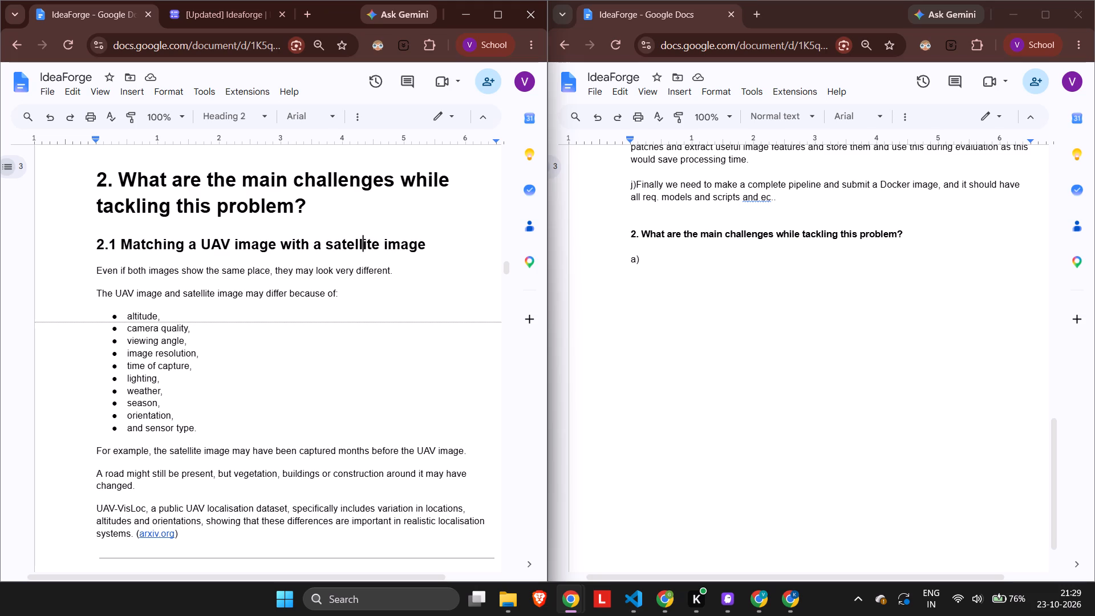
left_click(651, 260)
left_click(651, 260)
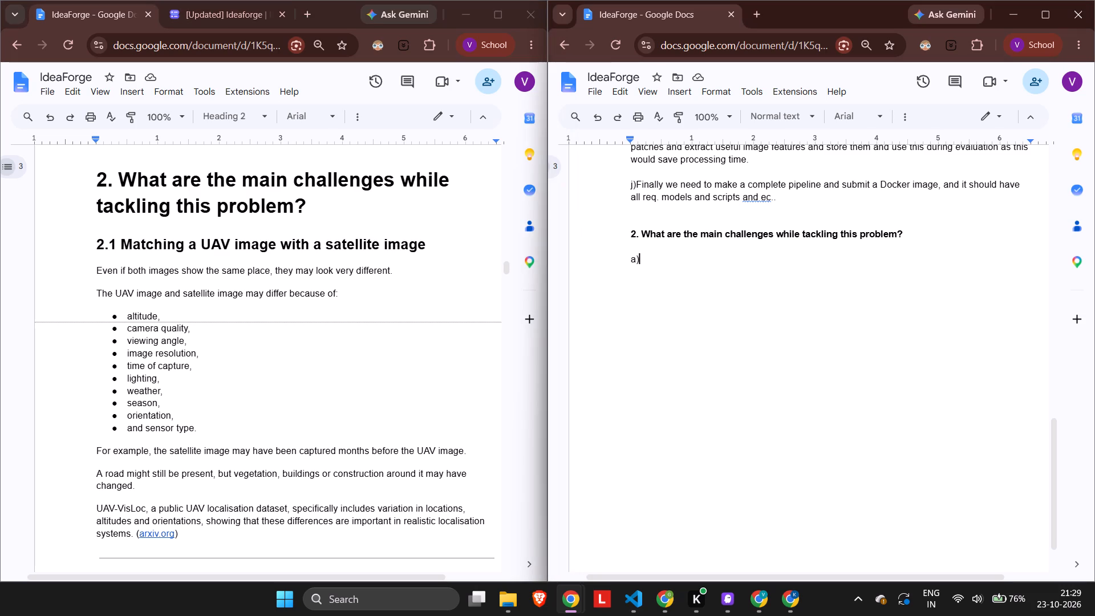
type("Matching UAV with")
key("space")
type("satellie")
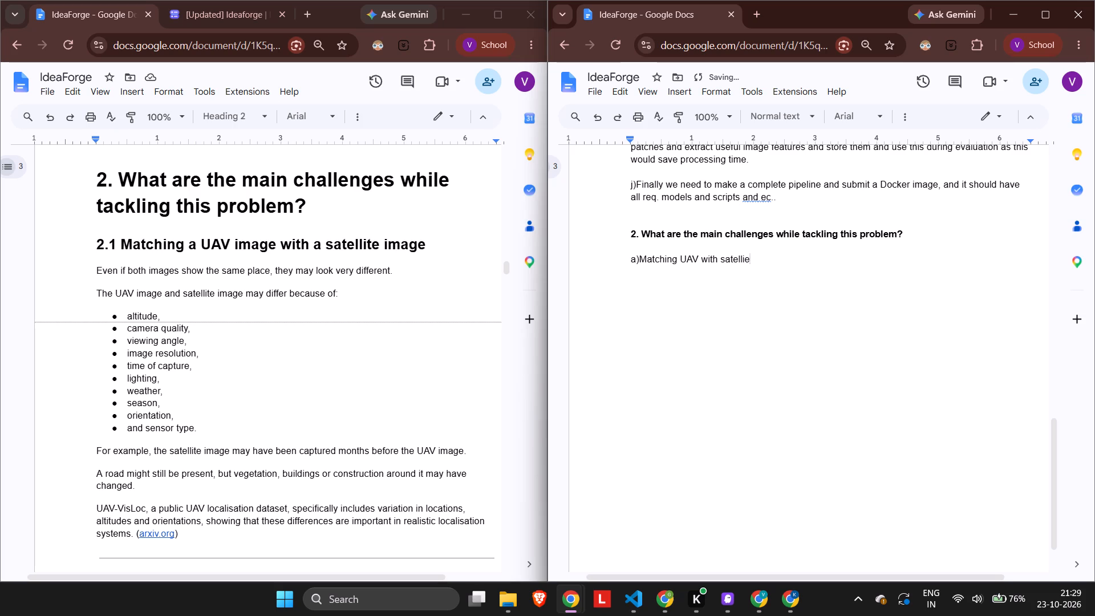
key("BackSpace")
key("BackSpace")
type("ite would ne")
key("space")
Copy the entire contents of the detailed notes document.
scroll(367, 319, "up", 1)
left_click(367, 319)
left_click(367, 319)
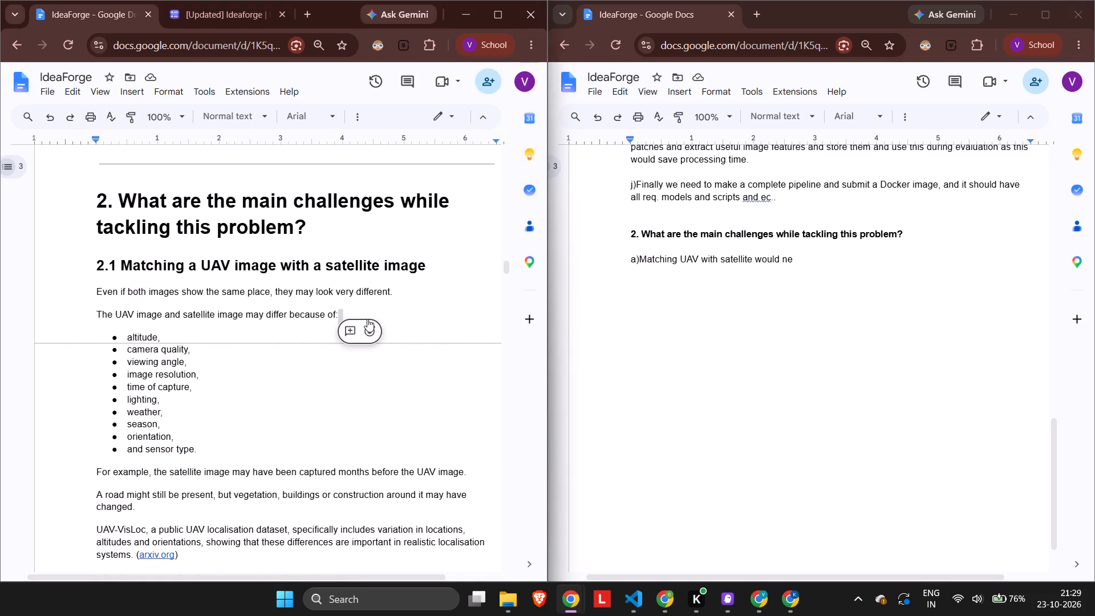
left_click(416, 307)
key("ctrl+a")
key("ctrl+c")
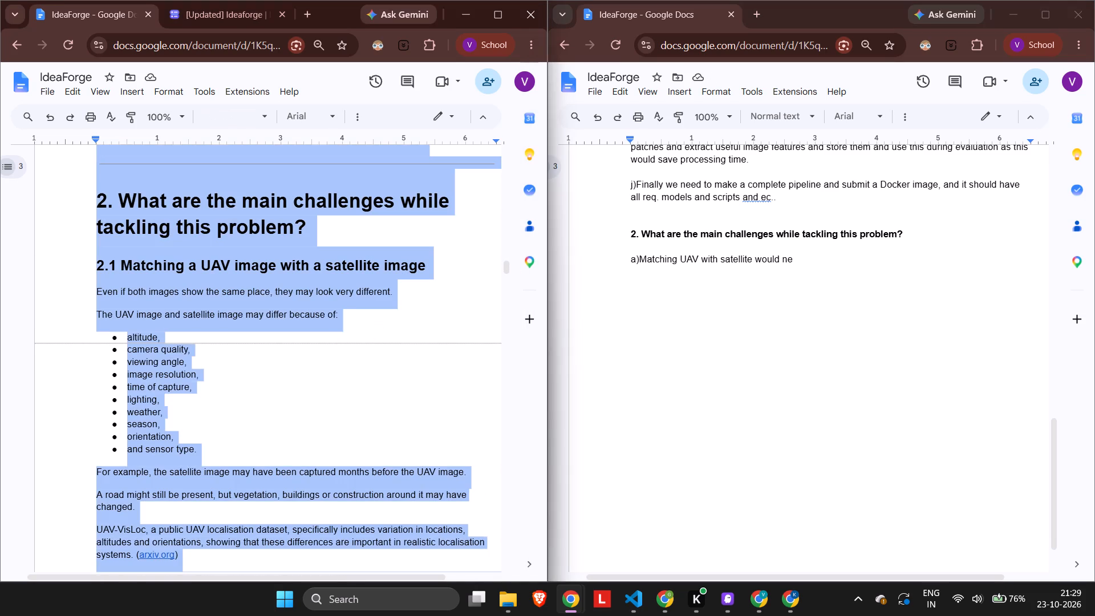
left_click(416, 307)
scroll(416, 307, "down", 5)
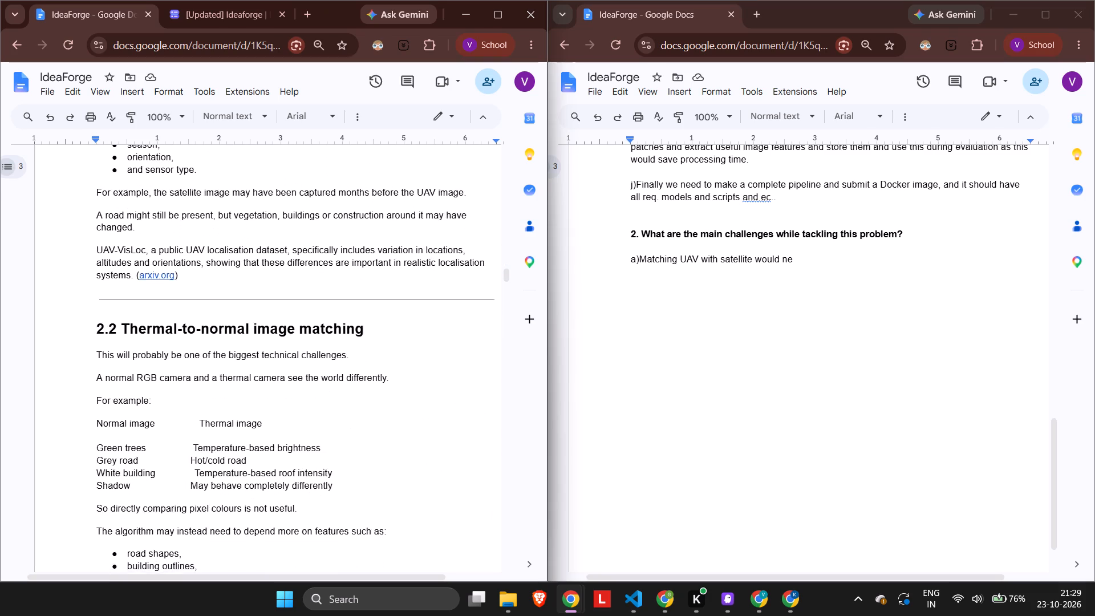
scroll(416, 307, "down", 2)
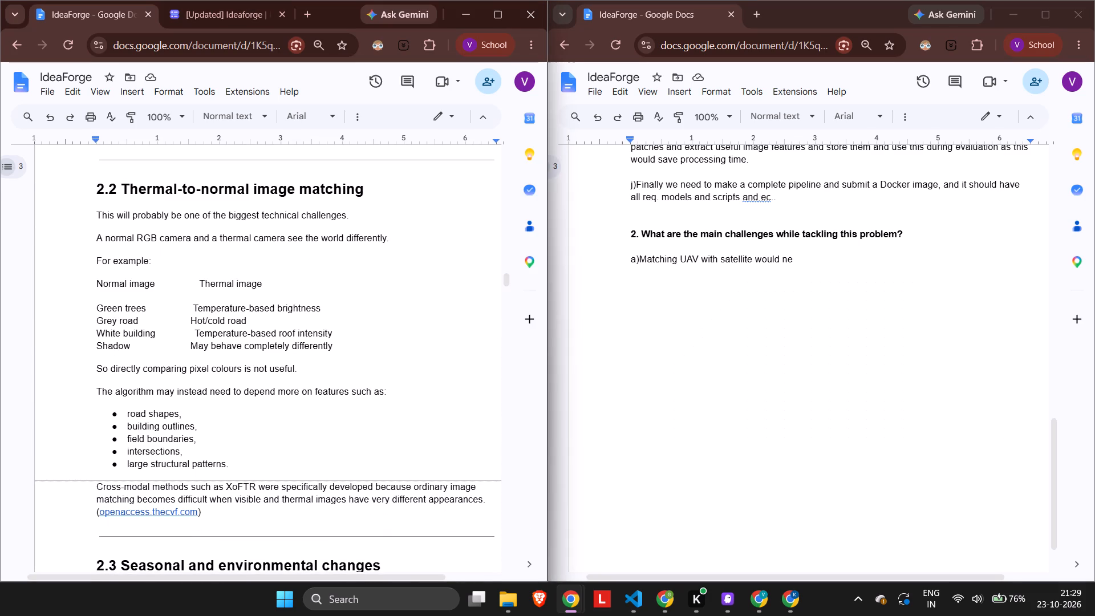
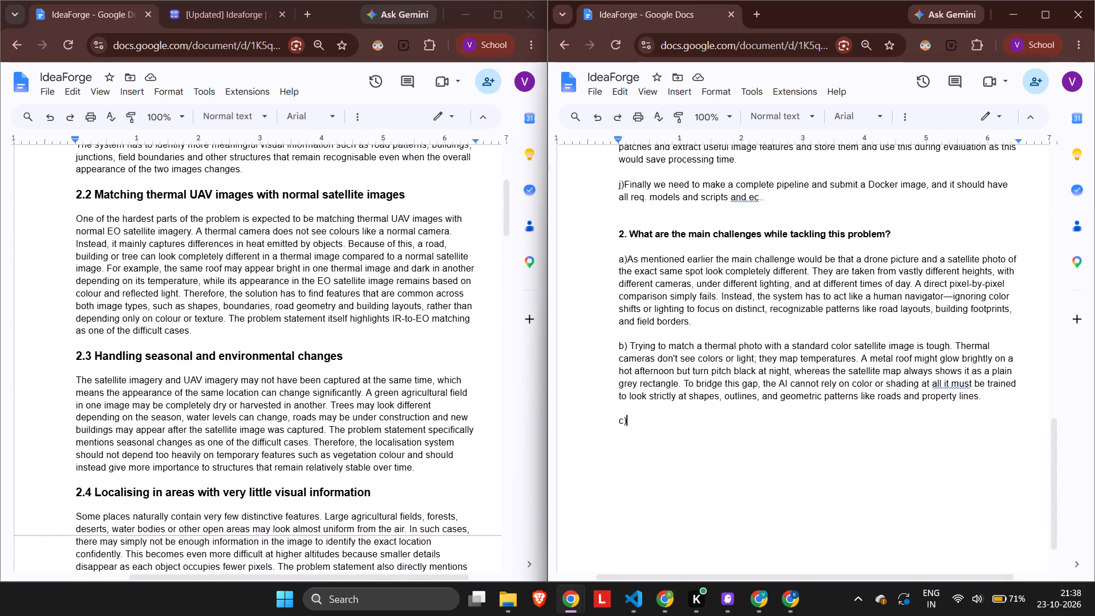
left_click_drag(416, 470, 273, 437)
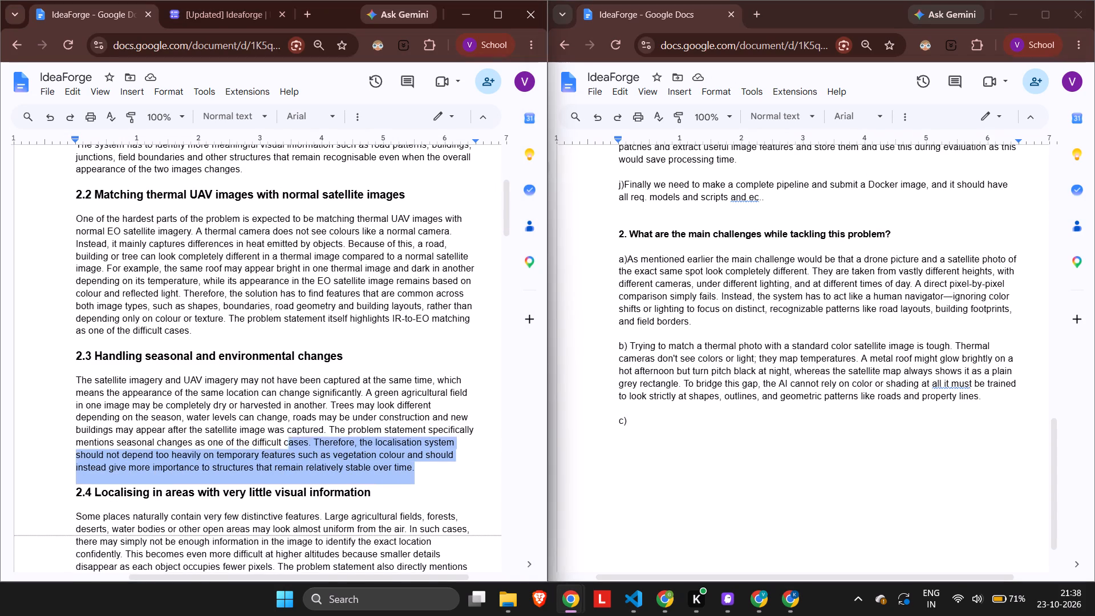
left_click_drag(273, 437, 44, 380)
key("ctrl+c")
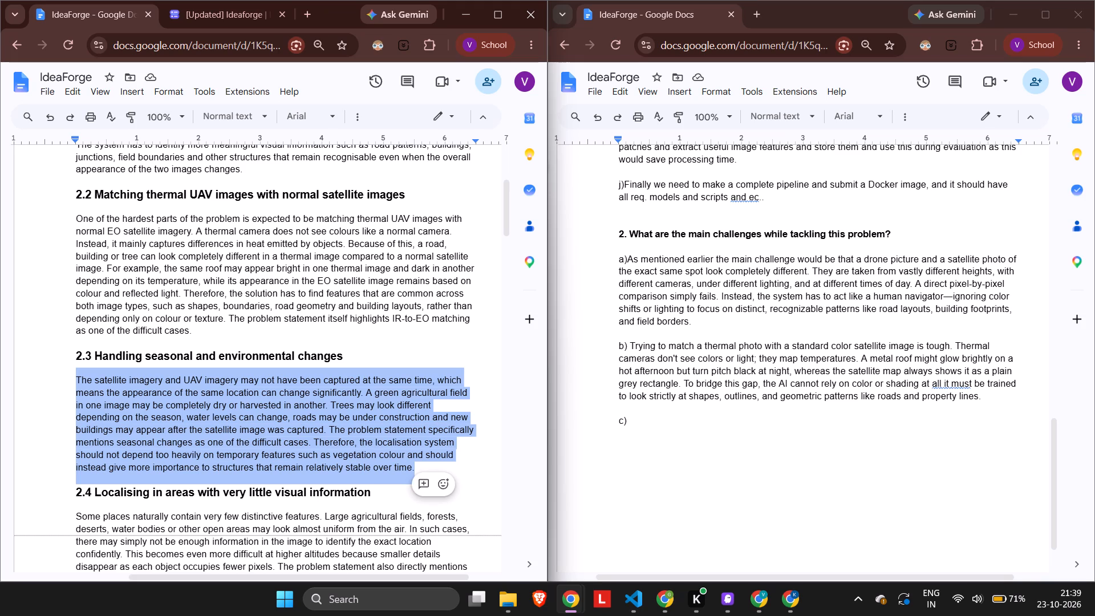
left_click(667, 419)
key("ctrl+v")
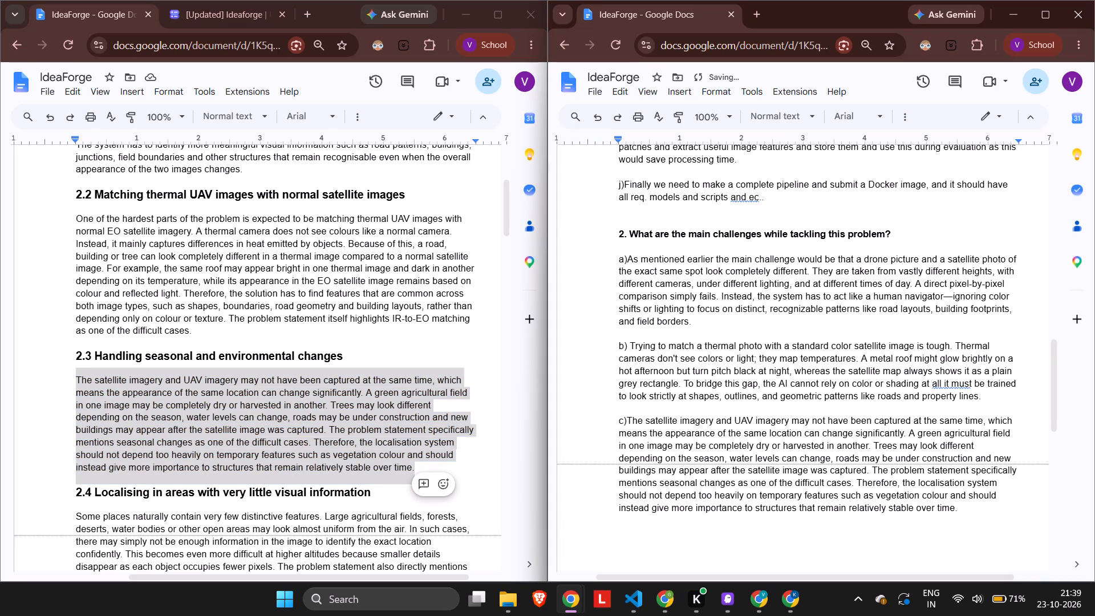
Copy the source's 2.4 paragraph on areas with very little visual information and paste it below c) as a new paragraph "d)".
scroll(642, 440, "down", 1)
scroll(270, 384, "down", 2)
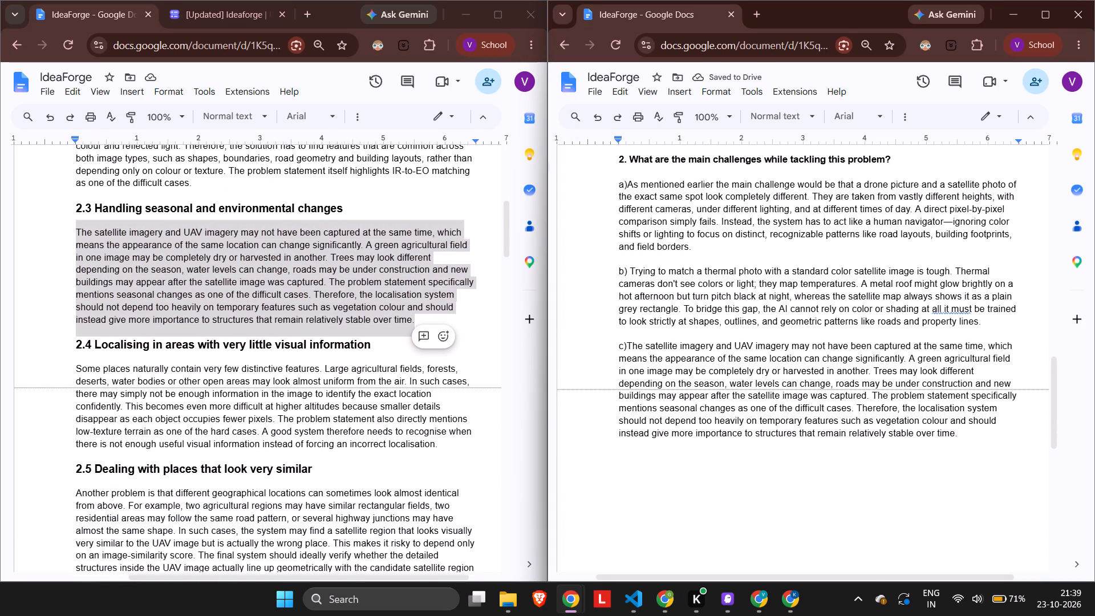
scroll(270, 384, "down", 1)
left_click_drag(443, 417, 230, 390)
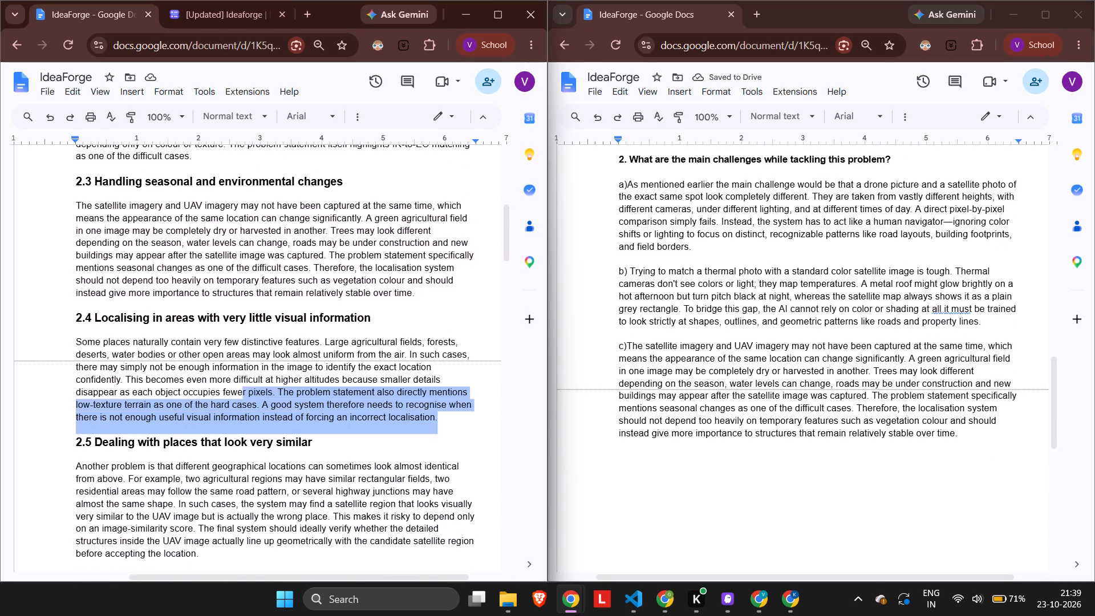
left_click_drag(230, 390, 59, 347)
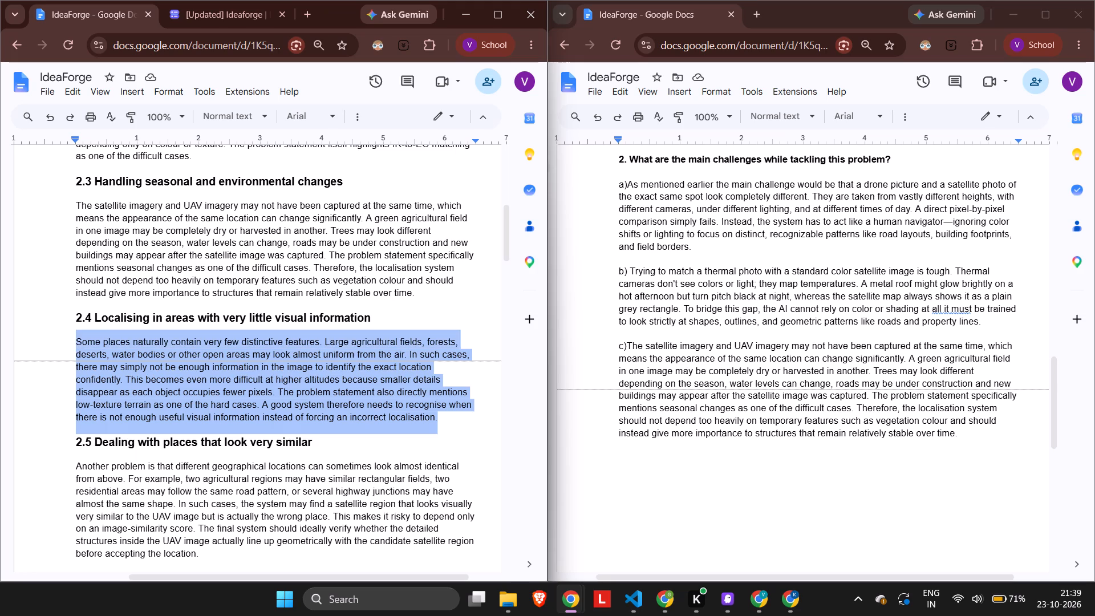
left_click_drag(59, 347, 59, 347)
key("ctrl+c")
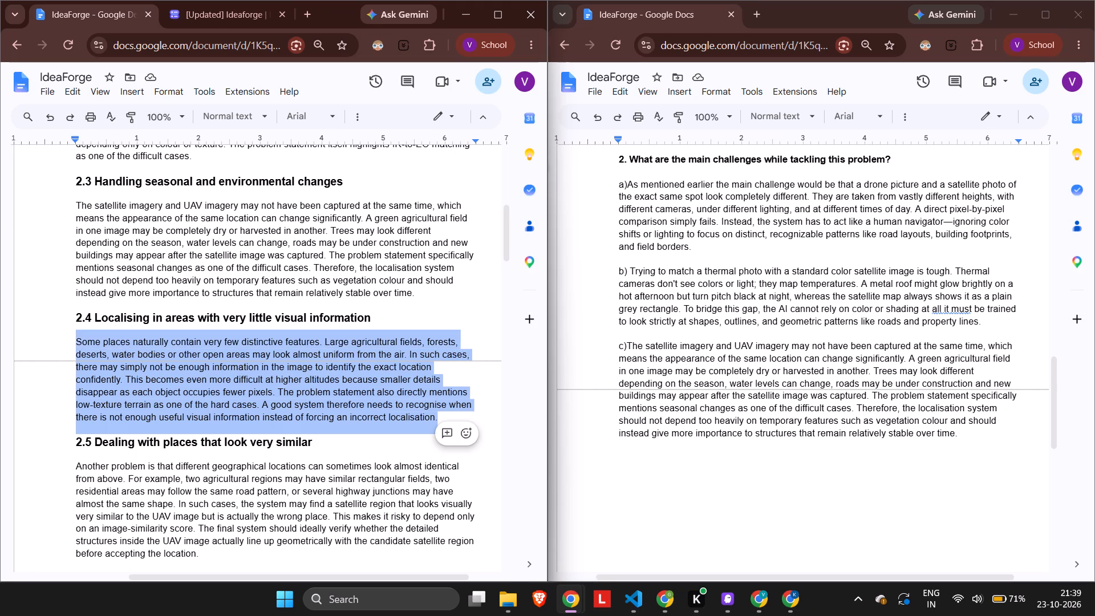
left_click(975, 428)
key("Return")
key("Return")
type("d)")
key("ctrl+v")
Copy the source's 2.5 paragraph on places that look very similar and paste it below d) as a new paragraph "e)".
scroll(975, 428, "down", 1)
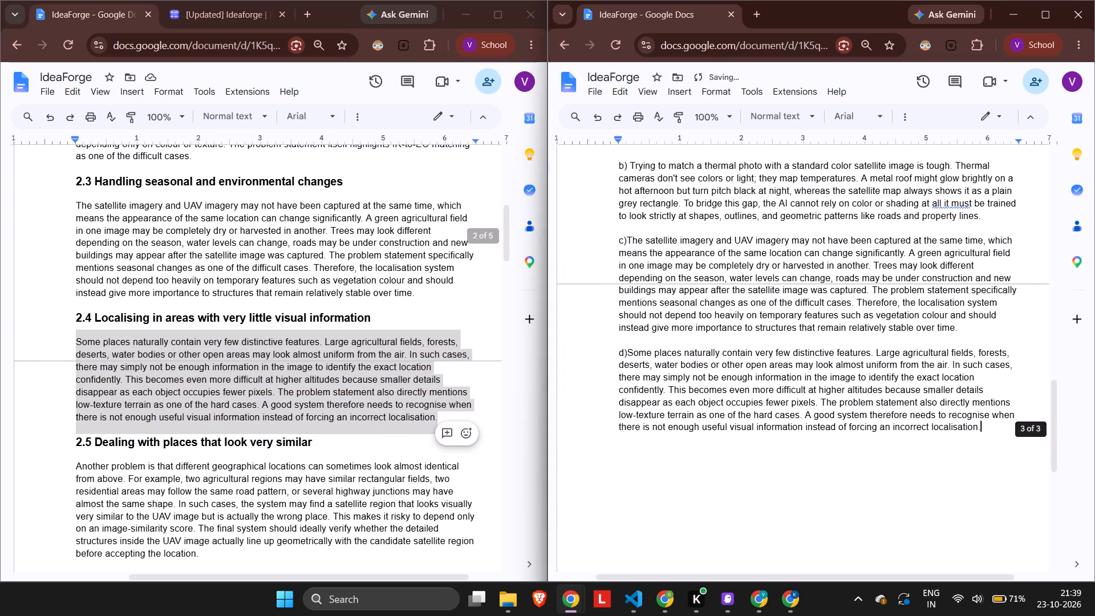
scroll(415, 406, "down", 2)
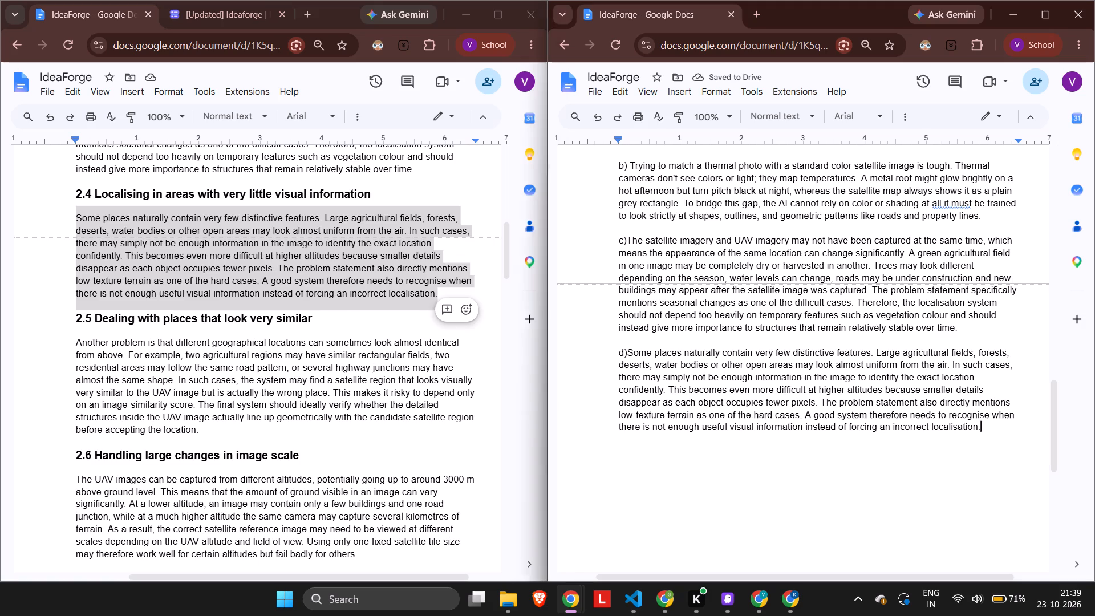
left_click_drag(218, 429, 60, 345)
key("ctrl+c")
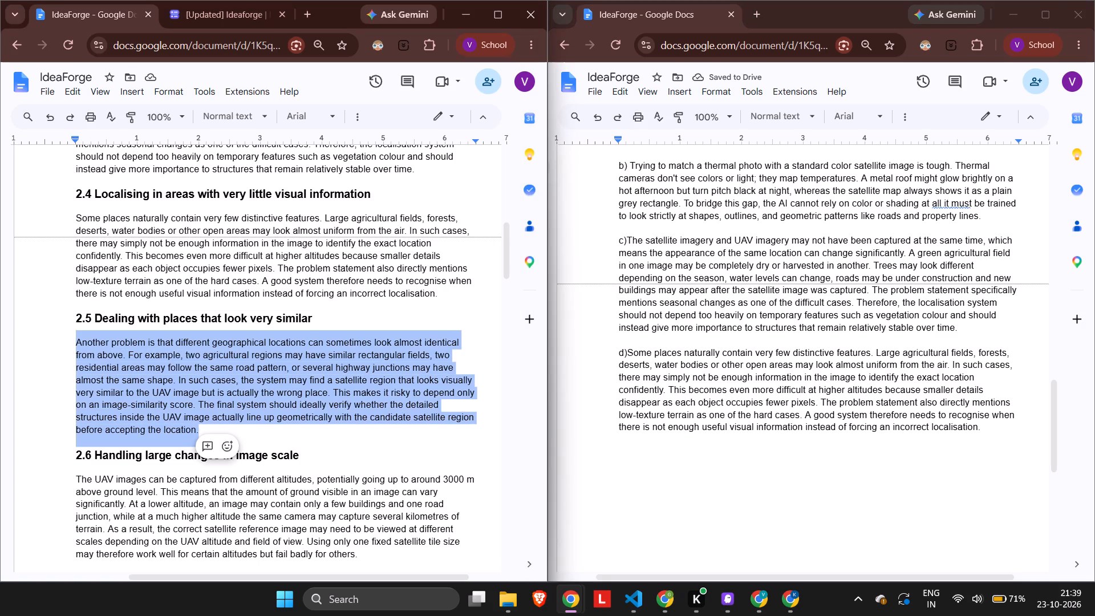
left_click(995, 428)
key("Return")
key("Return")
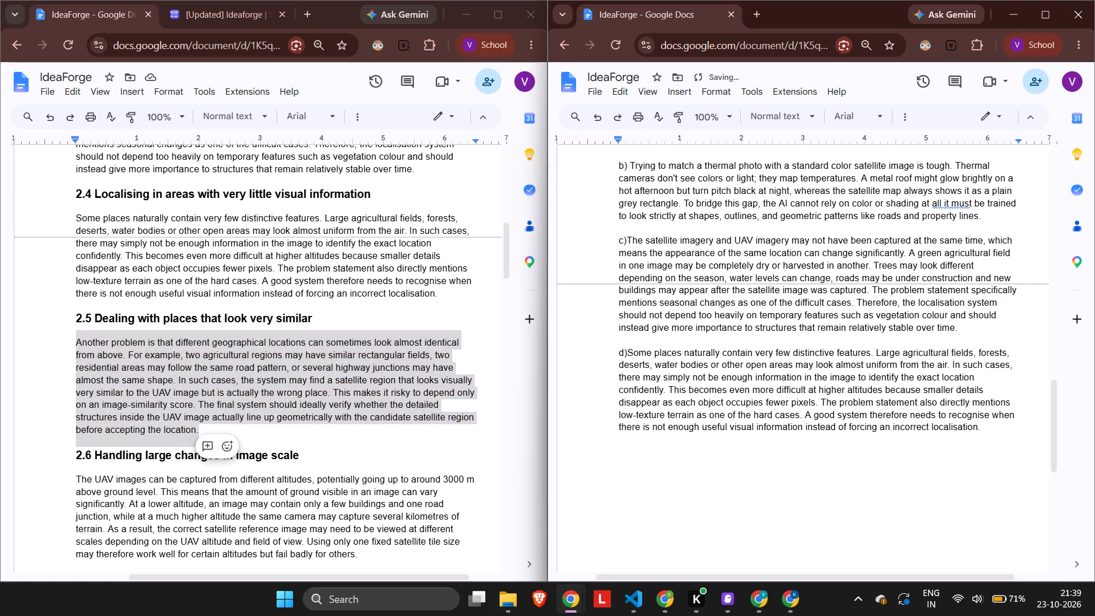
type("e)")
key("ctrl+v")
Copy the source's 2.6 paragraph on large changes in image scale and paste it below e) as a new paragraph "f)".
scroll(695, 436, "down", 1)
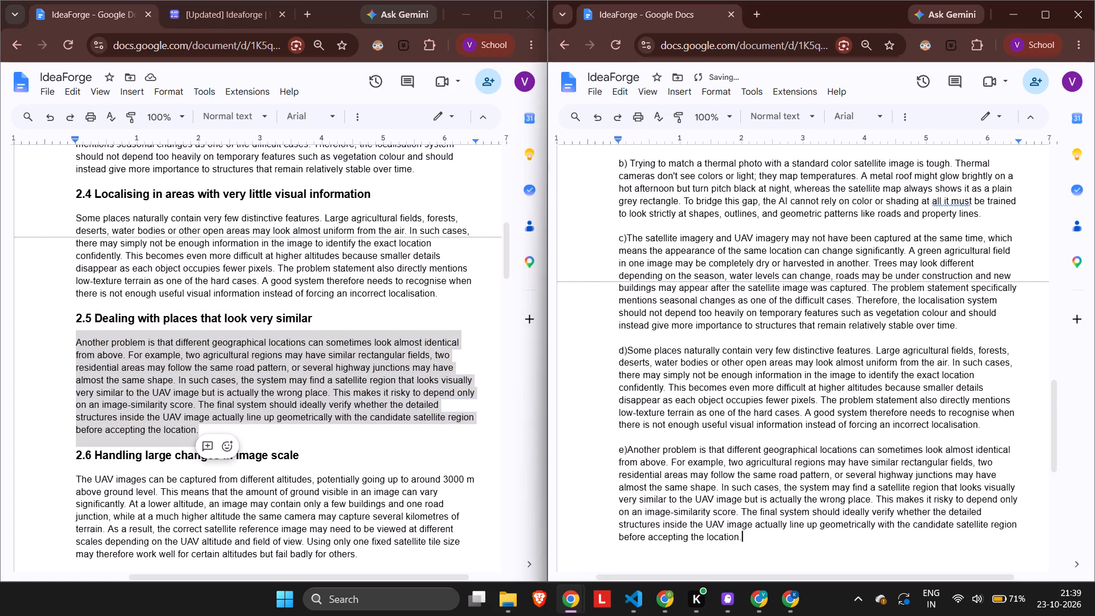
scroll(695, 436, "down", 1)
scroll(407, 435, "down", 3)
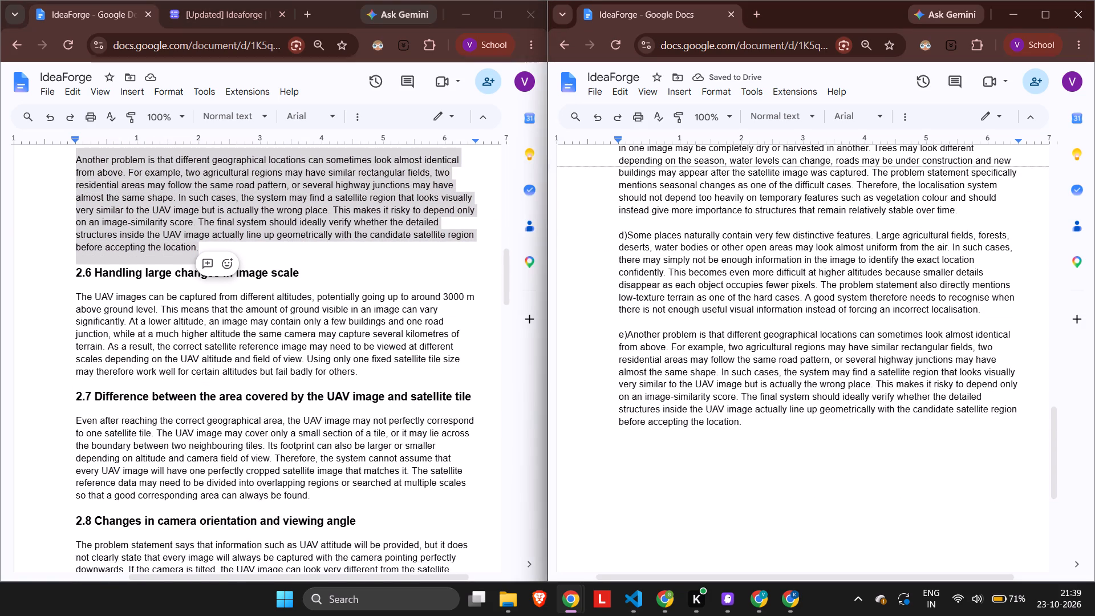
left_click_drag(367, 367, 69, 311)
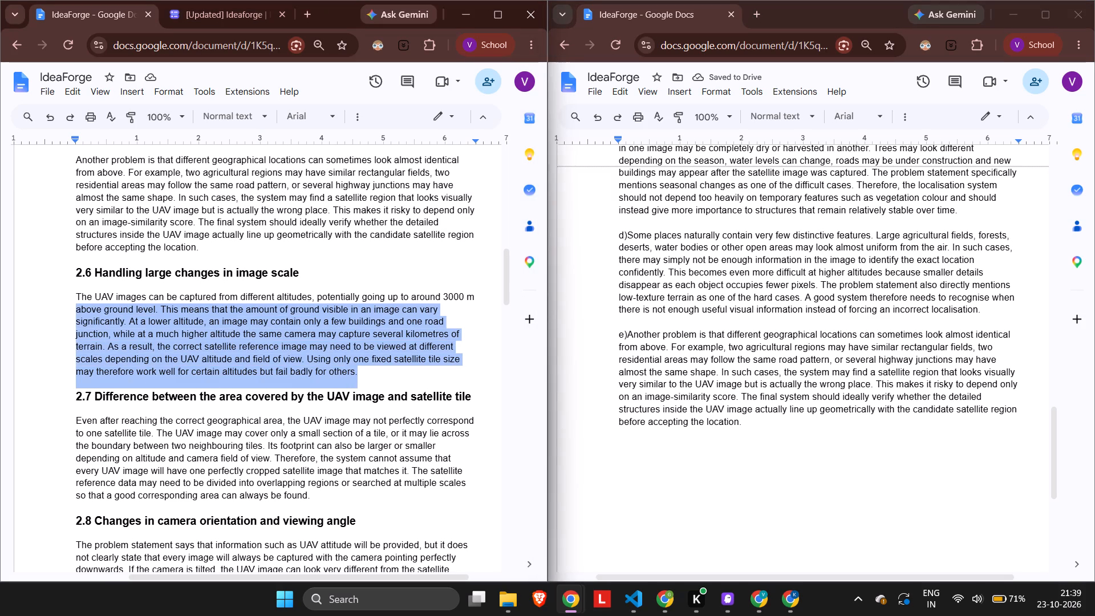
left_click_drag(69, 311, 78, 300)
key("ctrl+c")
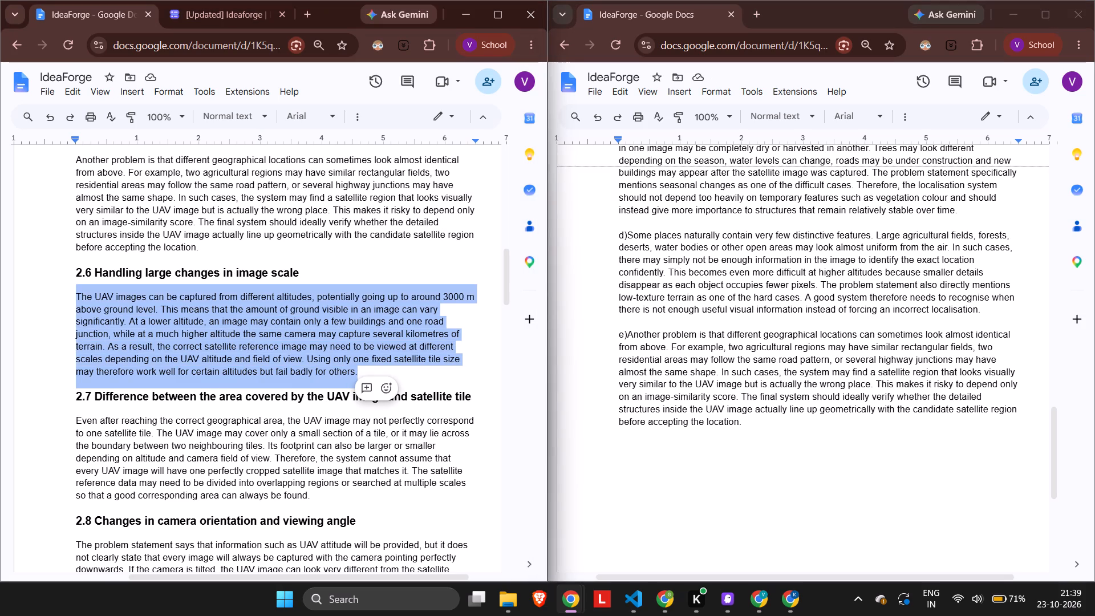
left_click(748, 431)
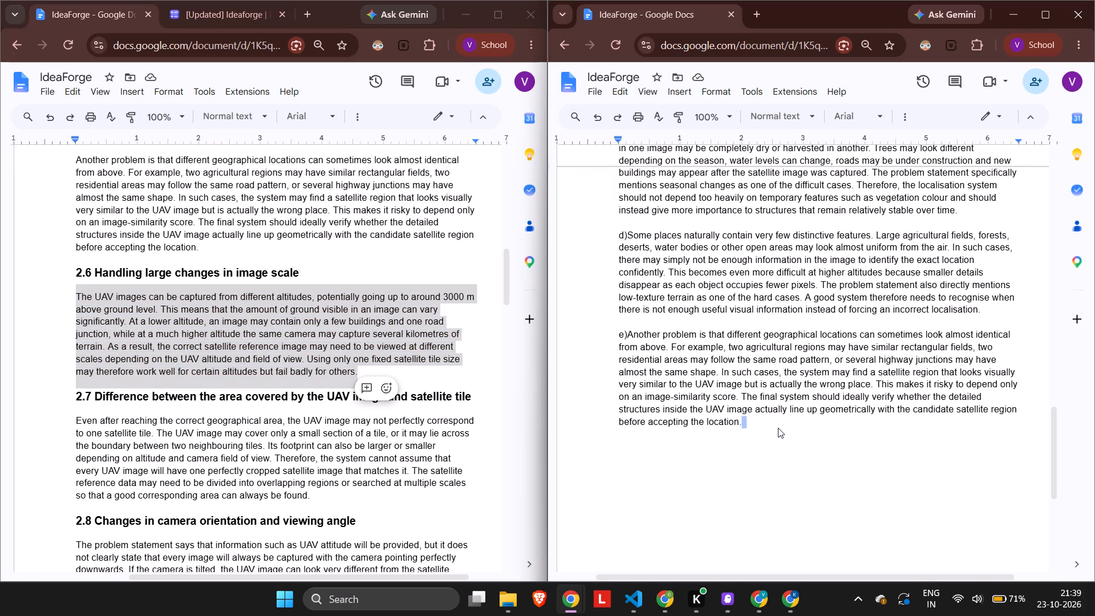
left_click(778, 428)
key("Return")
key("Return")
type("f)")
key("ctrl+v")
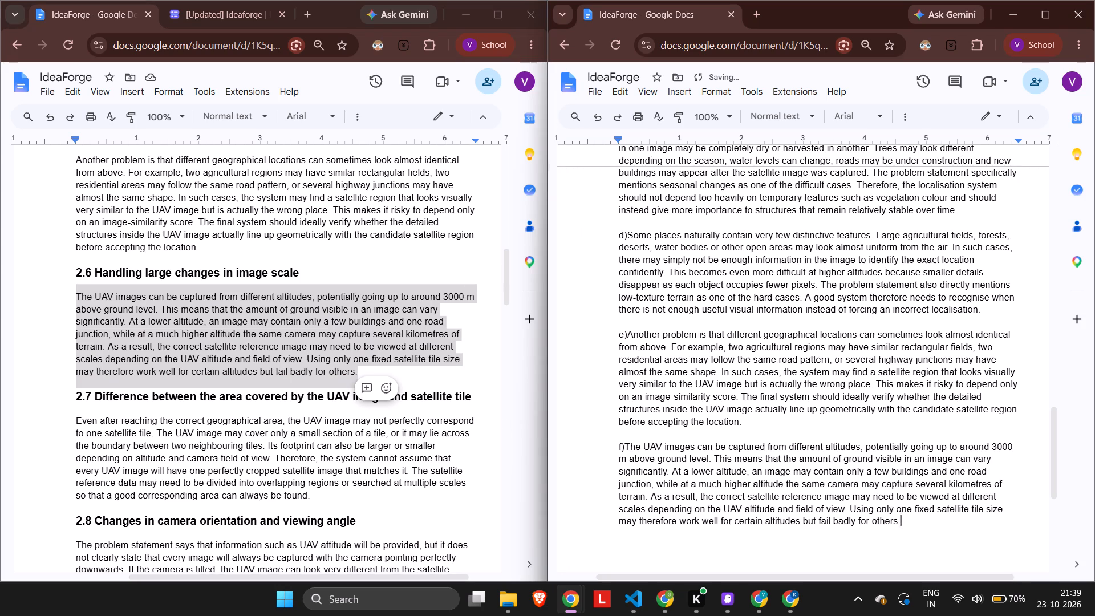
Copy the source's 2.7 paragraph on UAV image and satellite tile coverage and paste it below f) as a new paragraph "g)".
left_click_drag(318, 497, 78, 424)
key("ctrl+c")
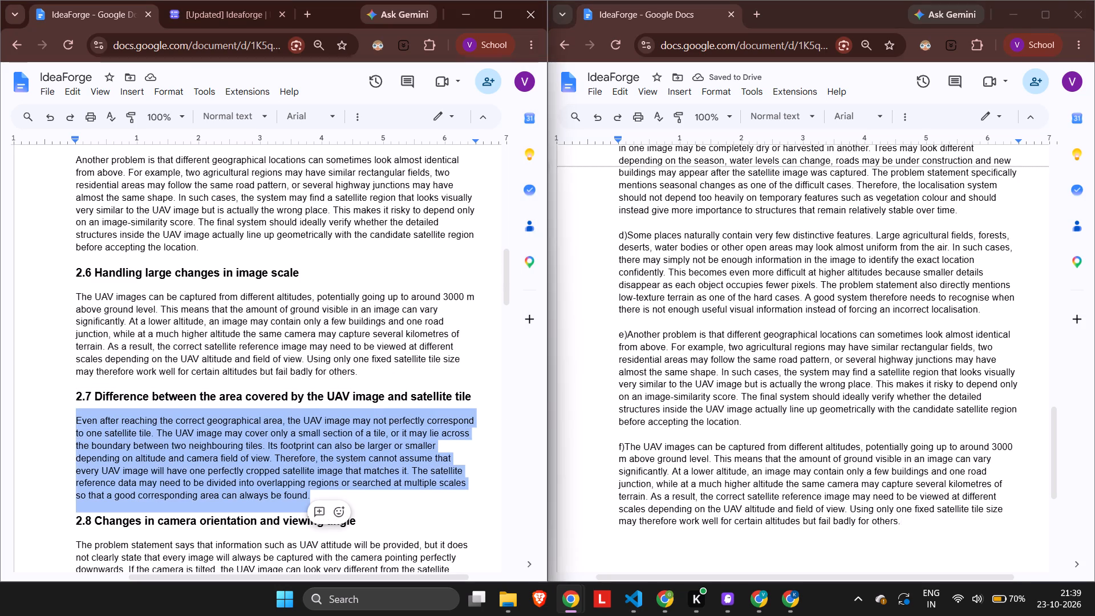
left_click(936, 528)
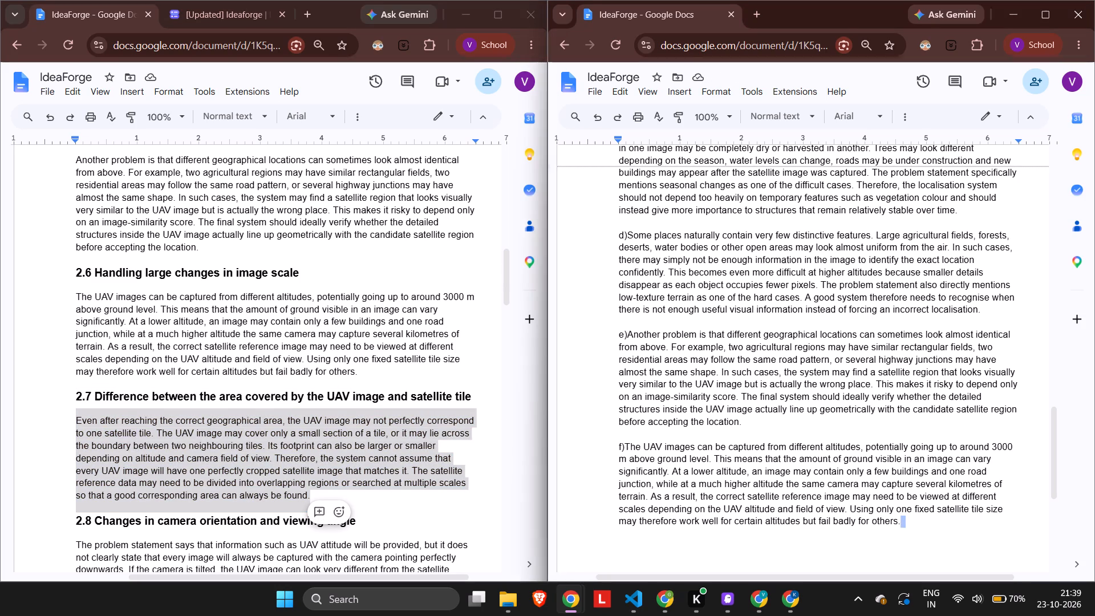
key("Return")
key("Return")
type("g)")
key("ctrl+v")
left_click(936, 528, "ctrl")
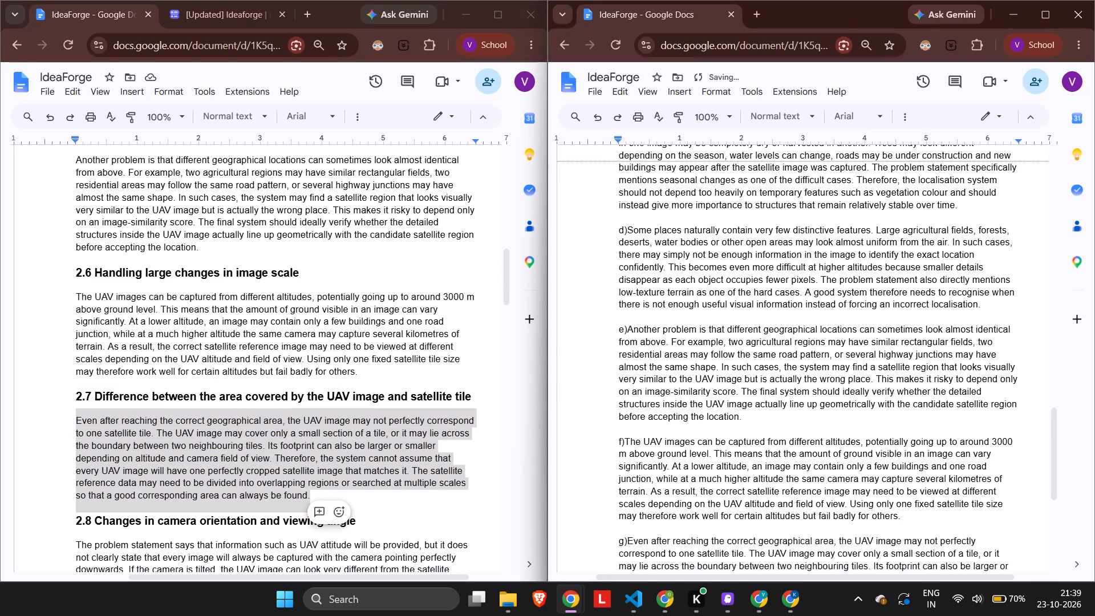
Copy the source's 2.8 paragraph on camera orientation and viewing angle and paste it below g) as a new paragraph "h)".
scroll(432, 411, "down", 3)
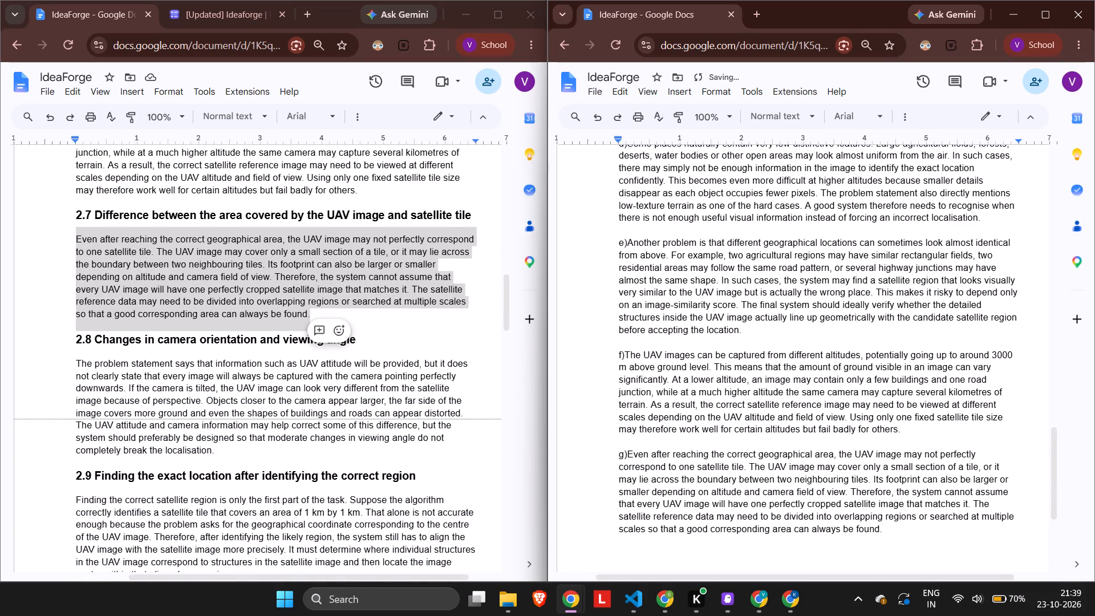
left_click_drag(218, 460, 73, 367)
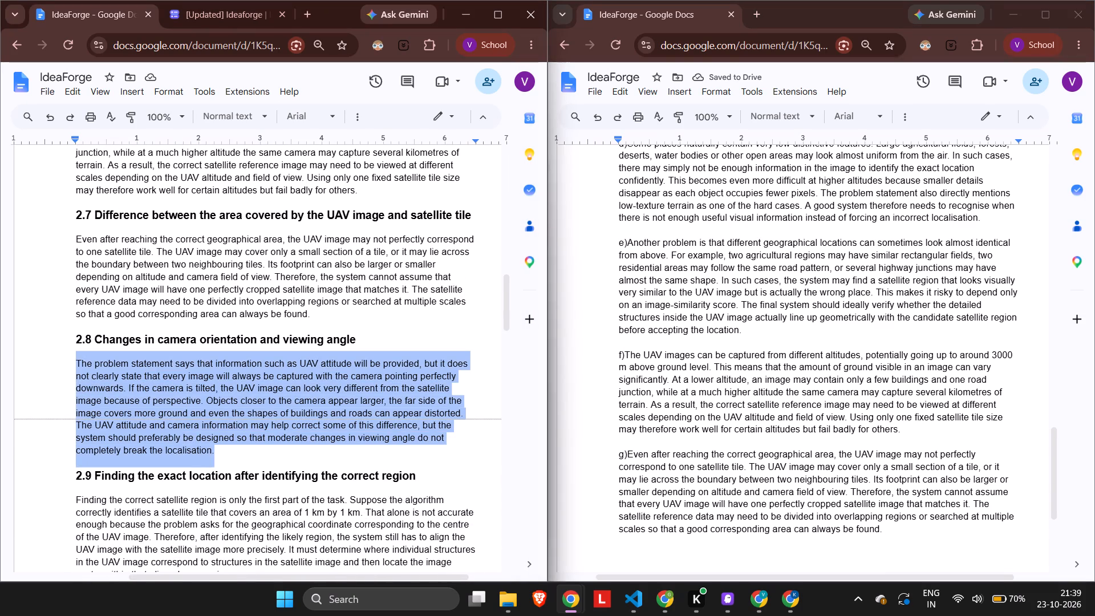
key("ctrl+c")
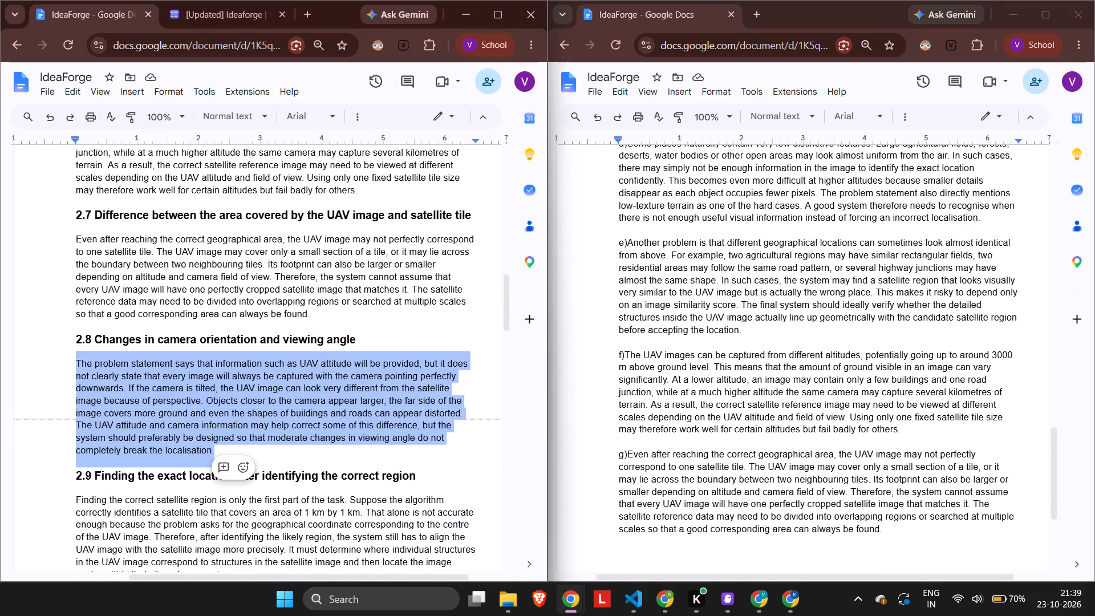
scroll(606, 364, "down", 2)
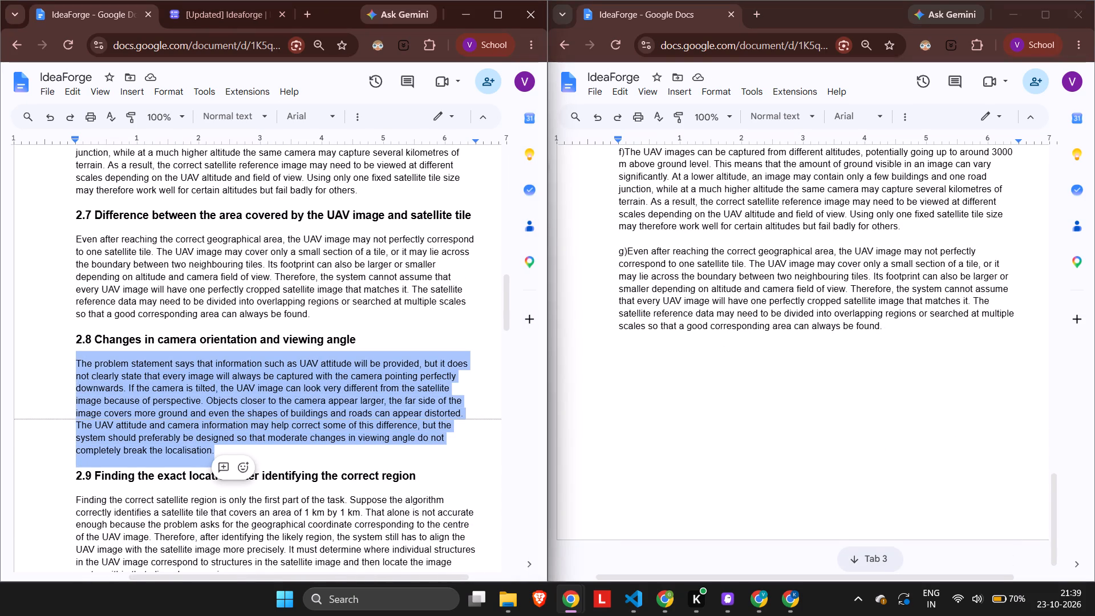
key("Return")
key("ctrl+z")
left_click(741, 366)
left_click(893, 329)
key("Return")
key("Return")
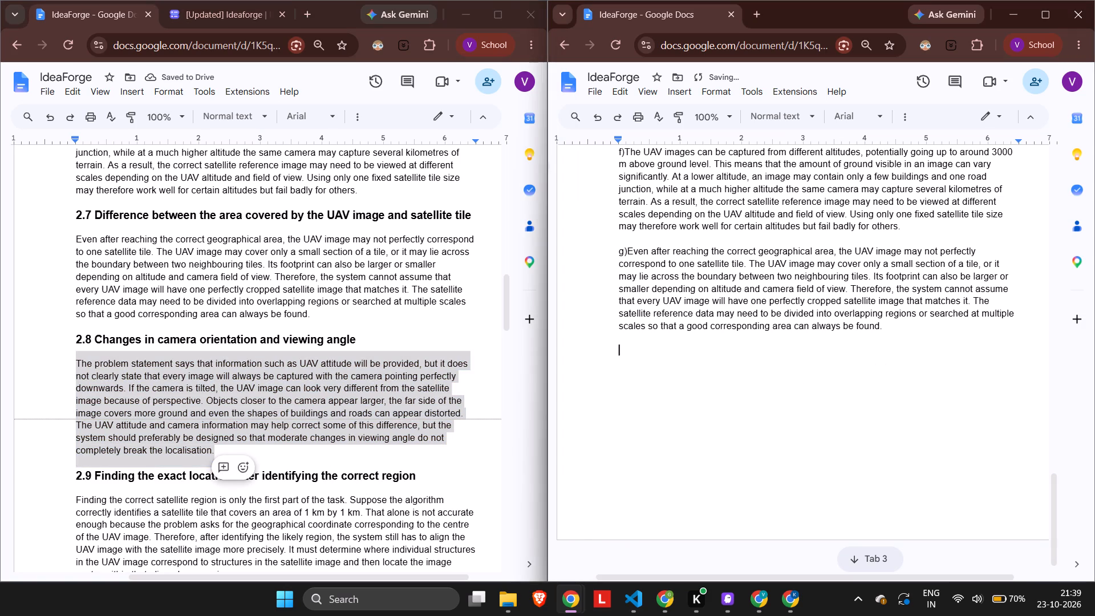
key("h")
key("shift+parenright")
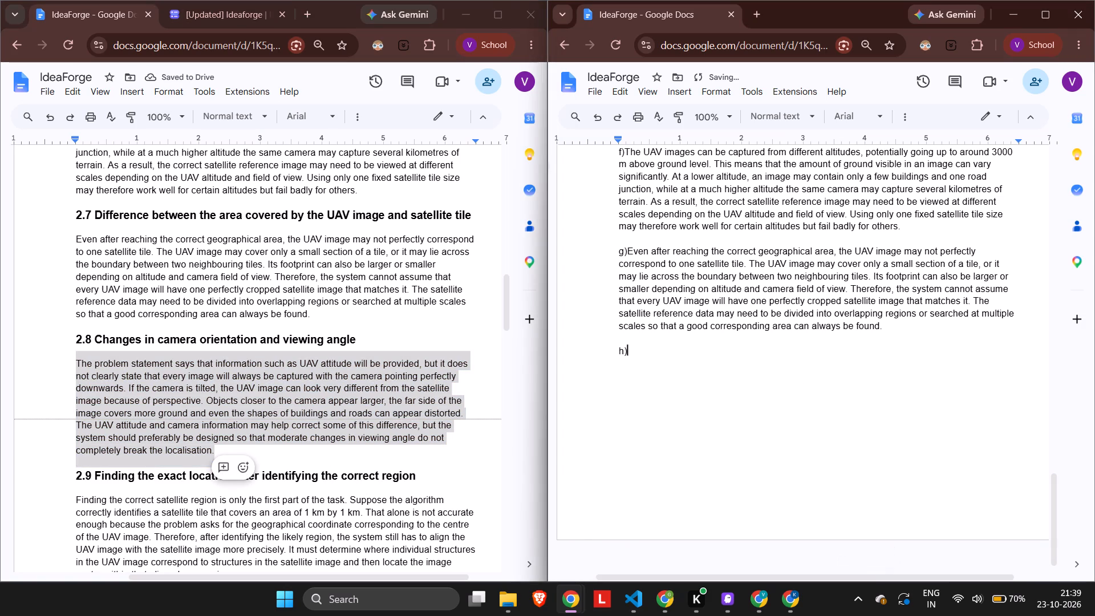
key("ctrl+v")
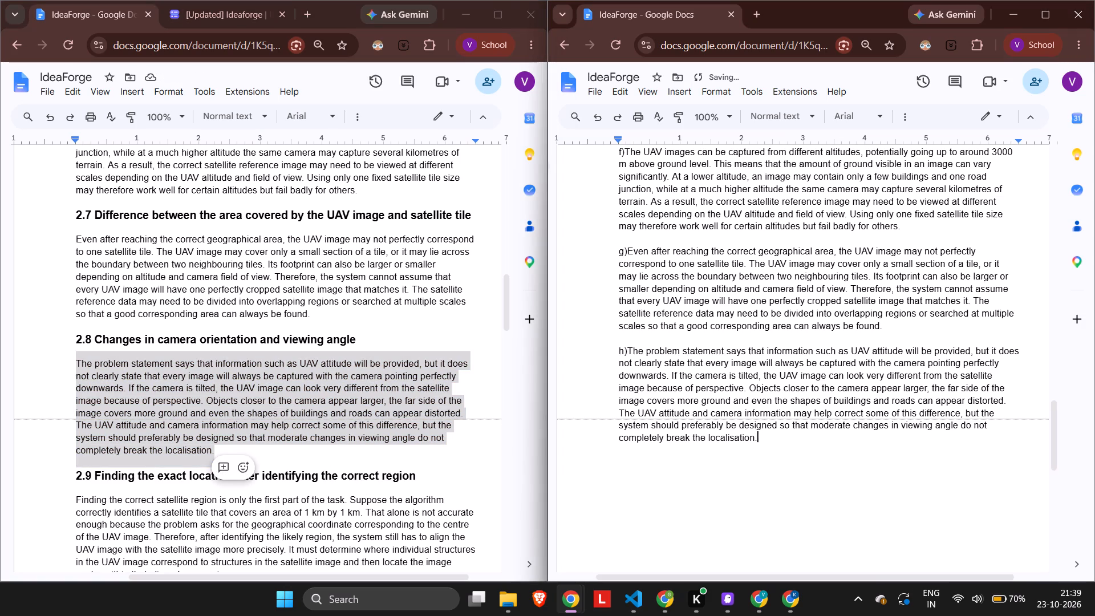
Replace the words "problem statement" with "PS" in the opening sentence of paragraph h).
left_click(725, 353)
key("ctrl+BackSpace")
key("ctrl+BackSpace")
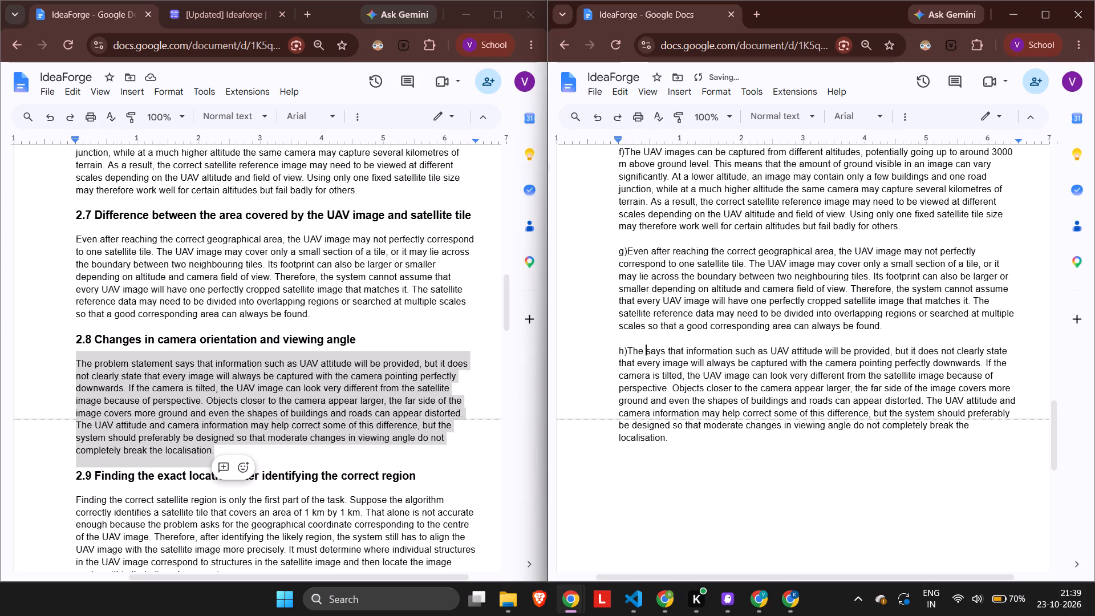
type("PS")
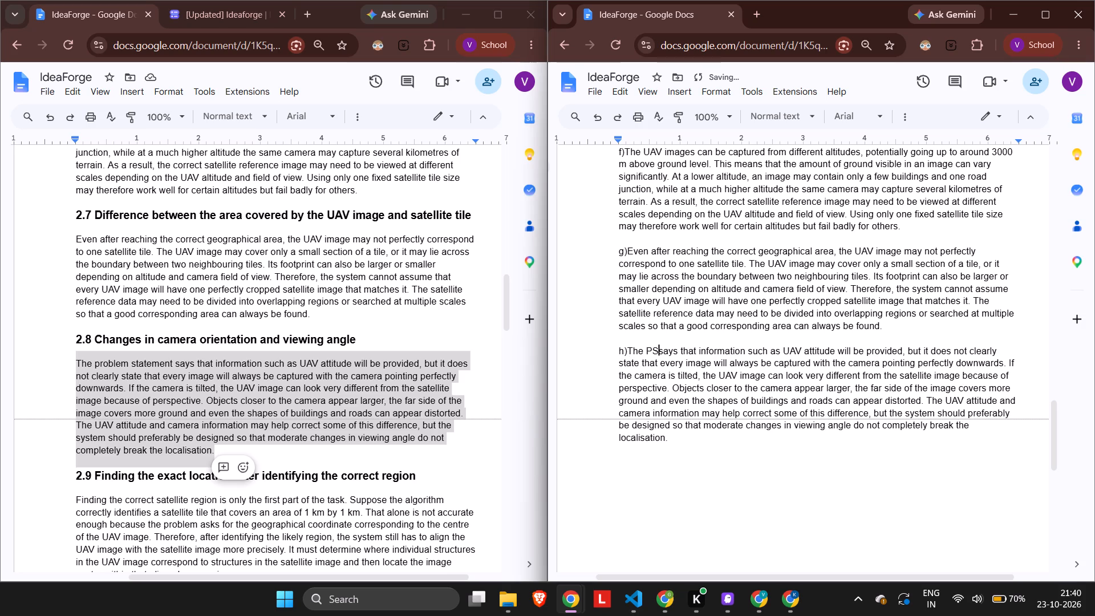
Copy the source's 2.9 paragraph on finding the exact location and paste it below h) as a new paragraph "i)".
left_click(691, 436)
key("Return")
key("Return")
type("i)")
scroll(2, 384, "down", 2)
scroll(123, 369, "down", 2)
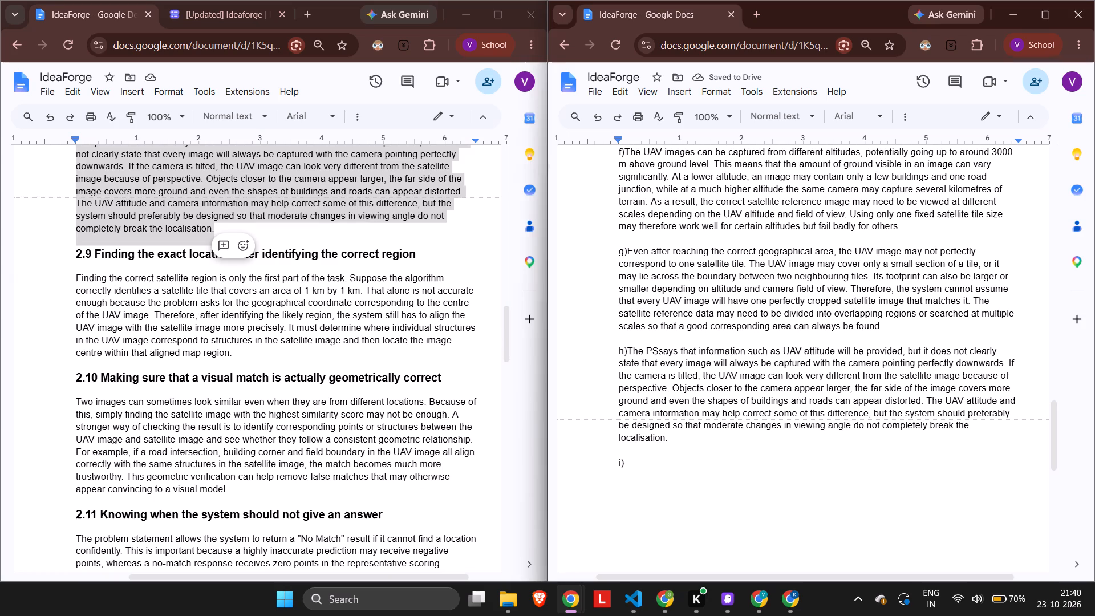
left_click_drag(242, 354, 72, 283)
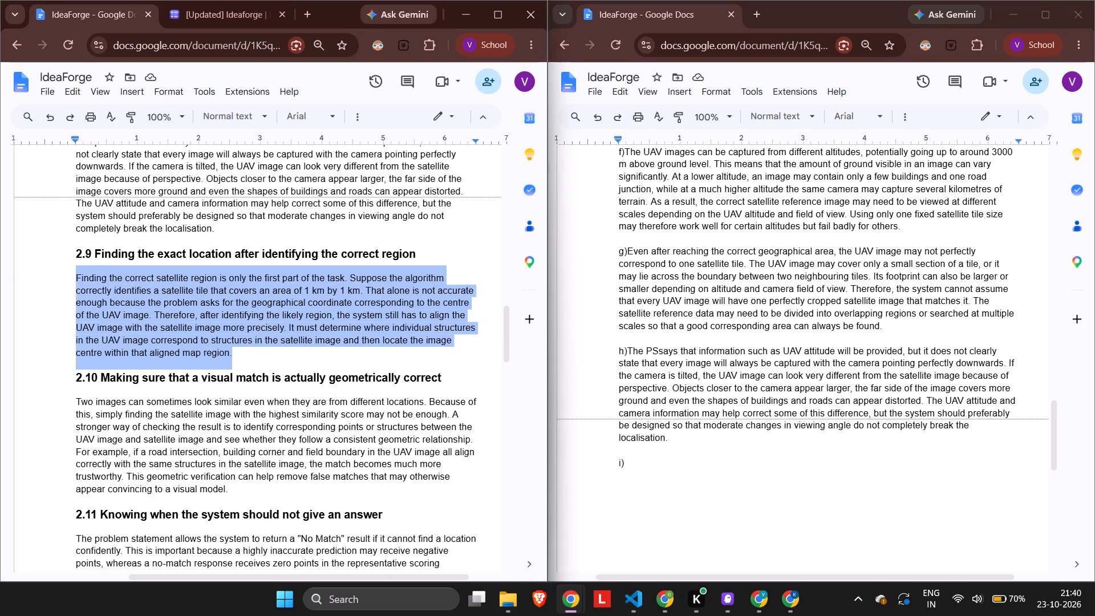
key("ctrl+c")
left_click(643, 467)
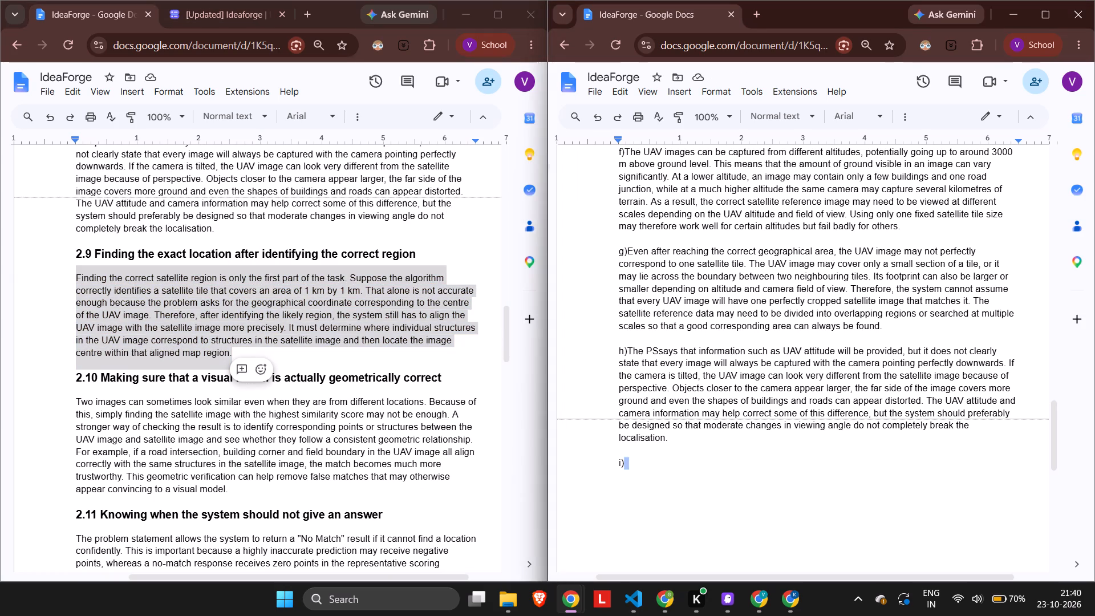
key("ctrl+v")
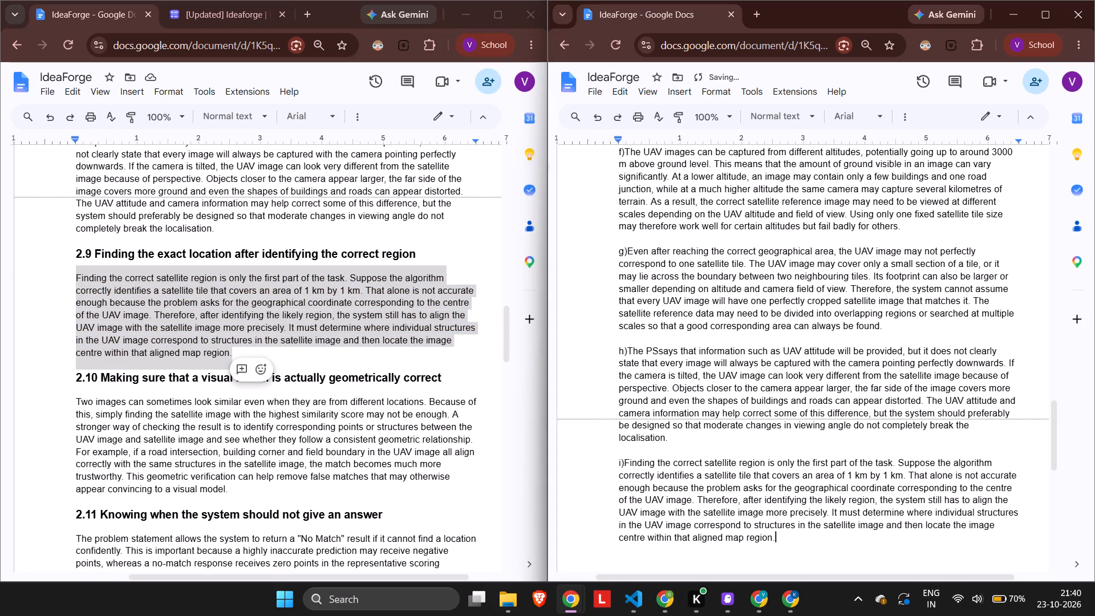
Copy the source's 2.10 paragraph on geometrically correct visual matches and paste it below i) as a new paragraph "j)".
key("Return")
key("Return")
type("j)")
left_click_drag(234, 493, 75, 404)
key("ctrl+c")
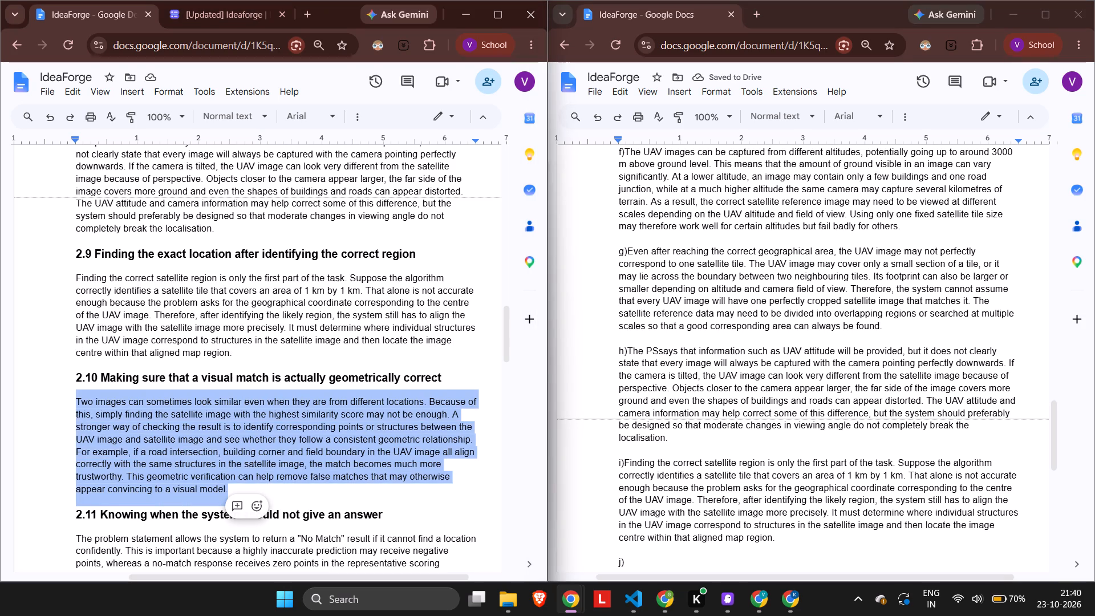
scroll(554, 368, "down", 3)
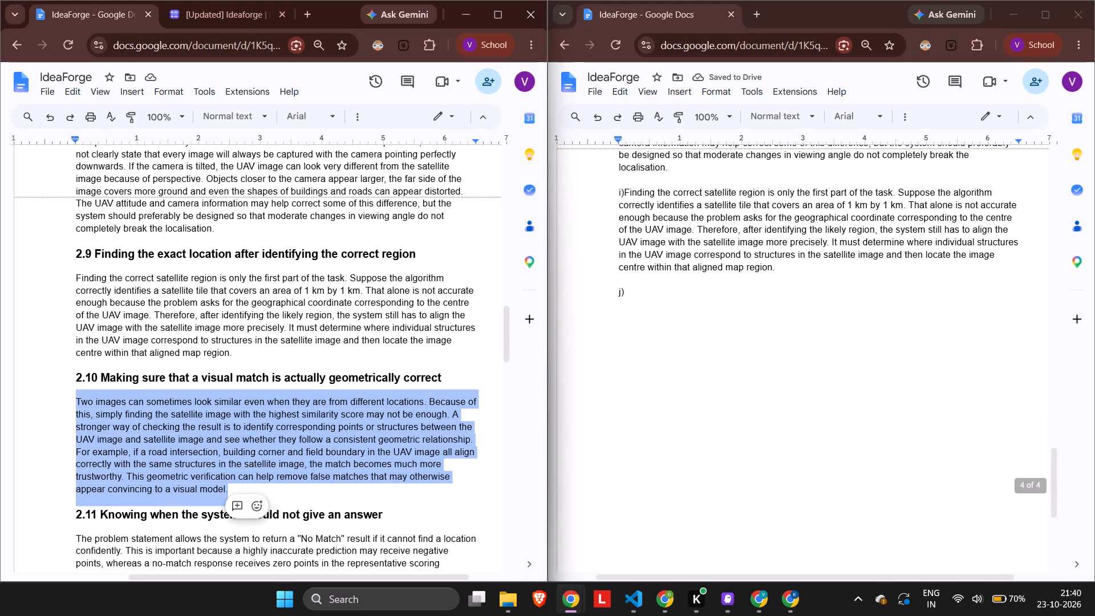
left_click(651, 289)
key("ctrl+v")
Copy the source's 2.11 paragraph on when not to give an answer and paste it below j) labelled "h)", with blank lines after it.
key("Return")
key("Return")
key("Return")
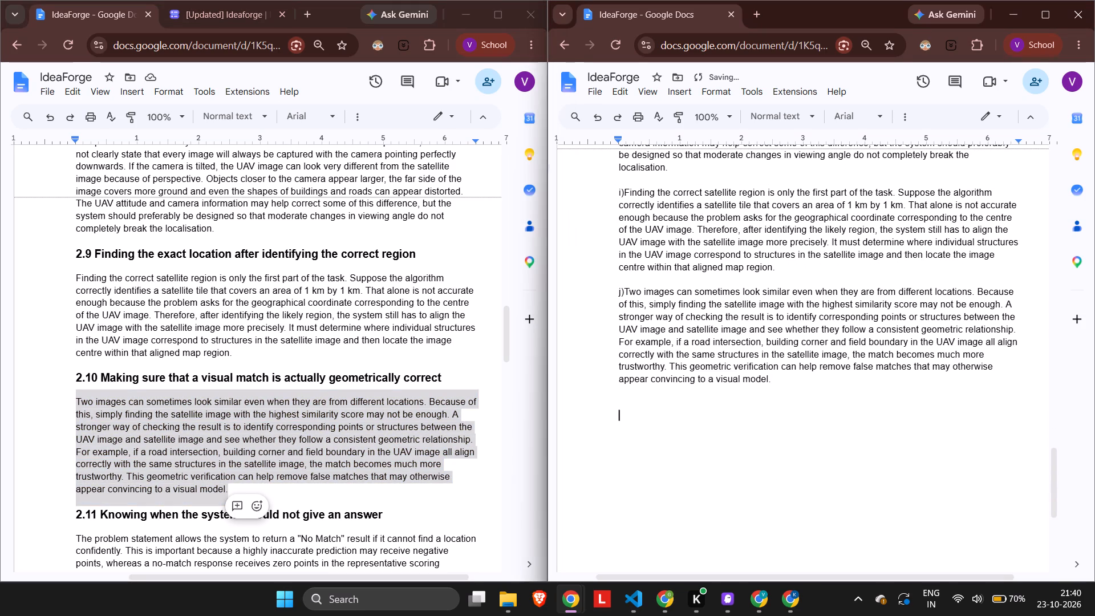
type("h)")
scroll(340, 285, "down", 2)
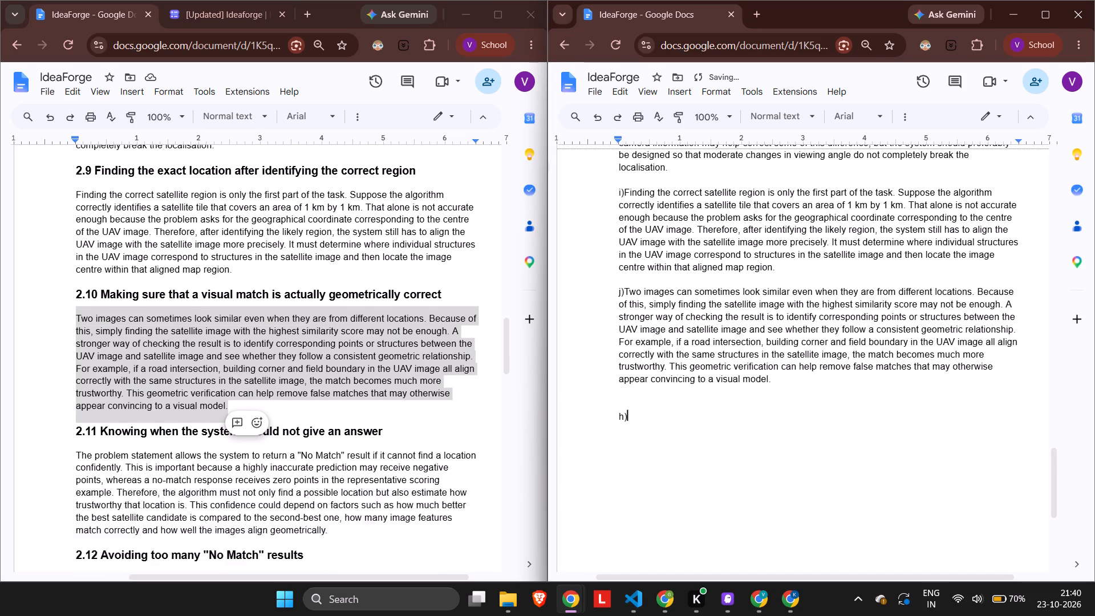
scroll(340, 285, "down", 2)
left_click_drag(332, 374, 111, 337)
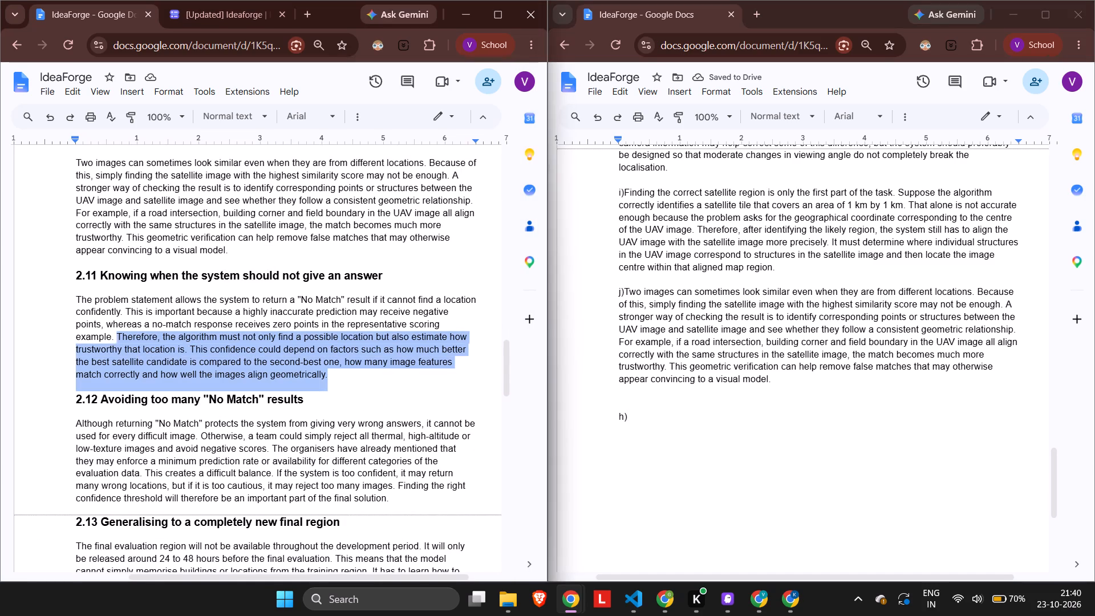
left_click_drag(111, 337, 77, 303)
key("ctrl+c")
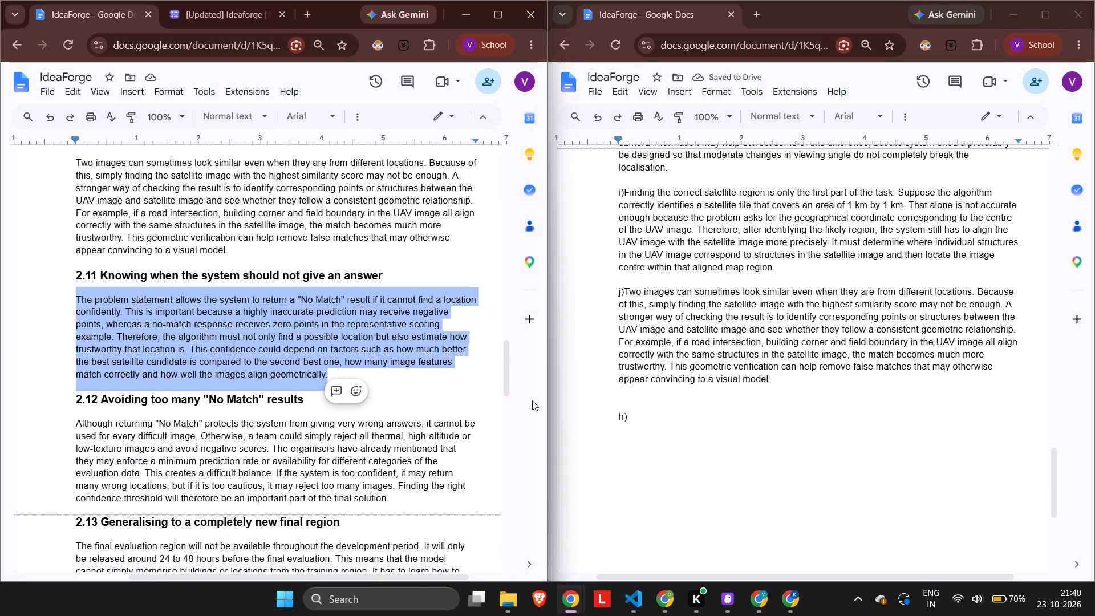
left_click(650, 411)
key("ctrl+v")
key("Return")
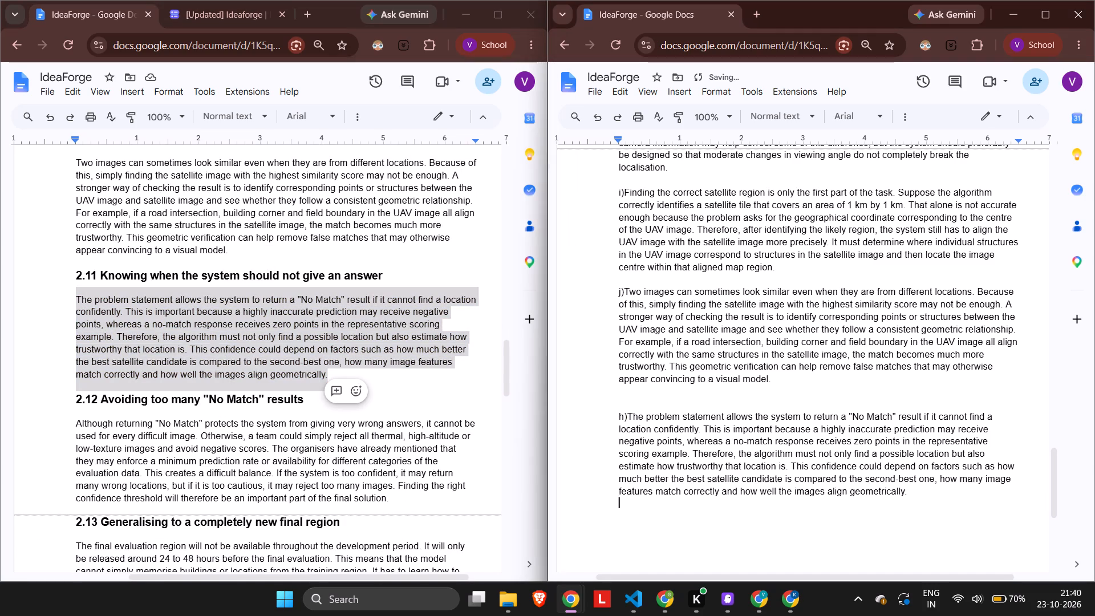
key("Return")
key("Return")
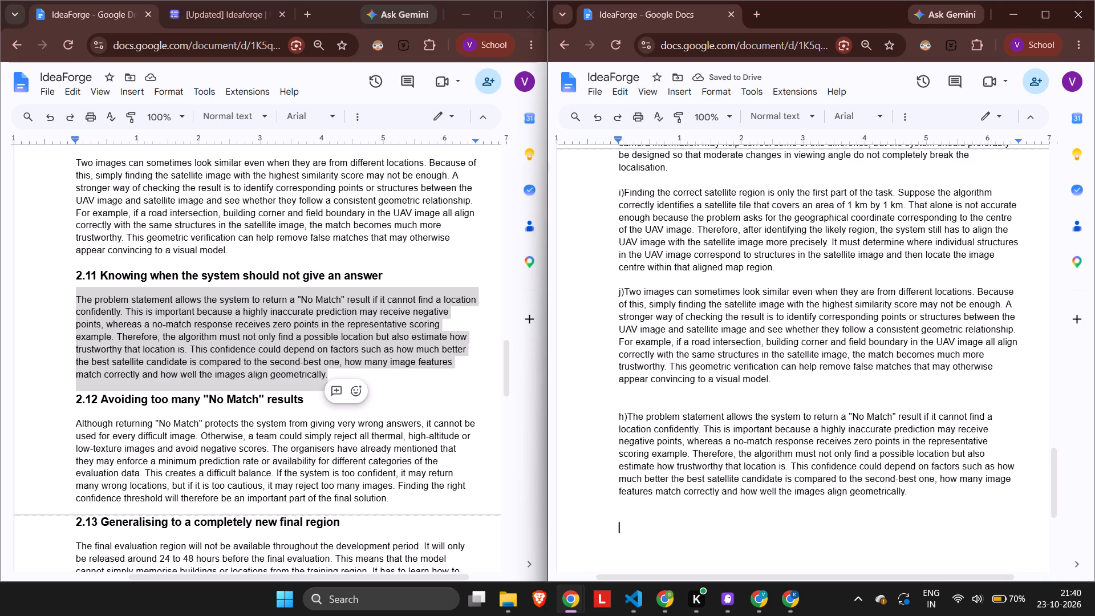
Change the label of the newly pasted "No Match" result paragraph below j) to "k)".
left_click(624, 418)
key("BackSpace")
key("k")
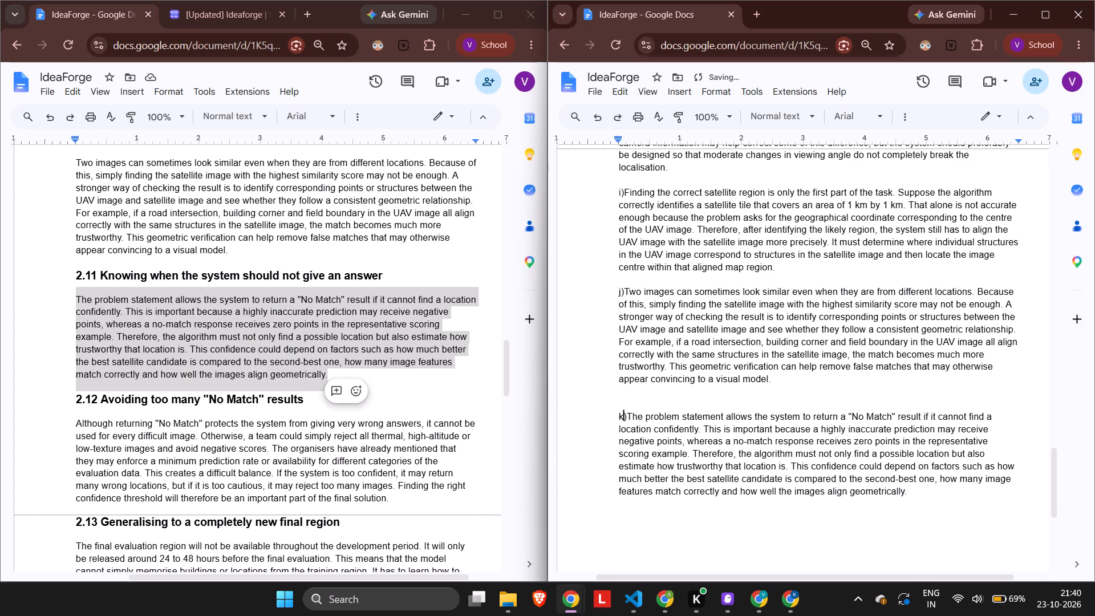
Copy the source's 2.12 paragraph on avoiding too many "No Match" results and paste it below k) as a new paragraph "l)".
key("Down")
key("Down")
key("Down")
key("Down")
key("Down")
key("Down")
key("Down")
key("Down")
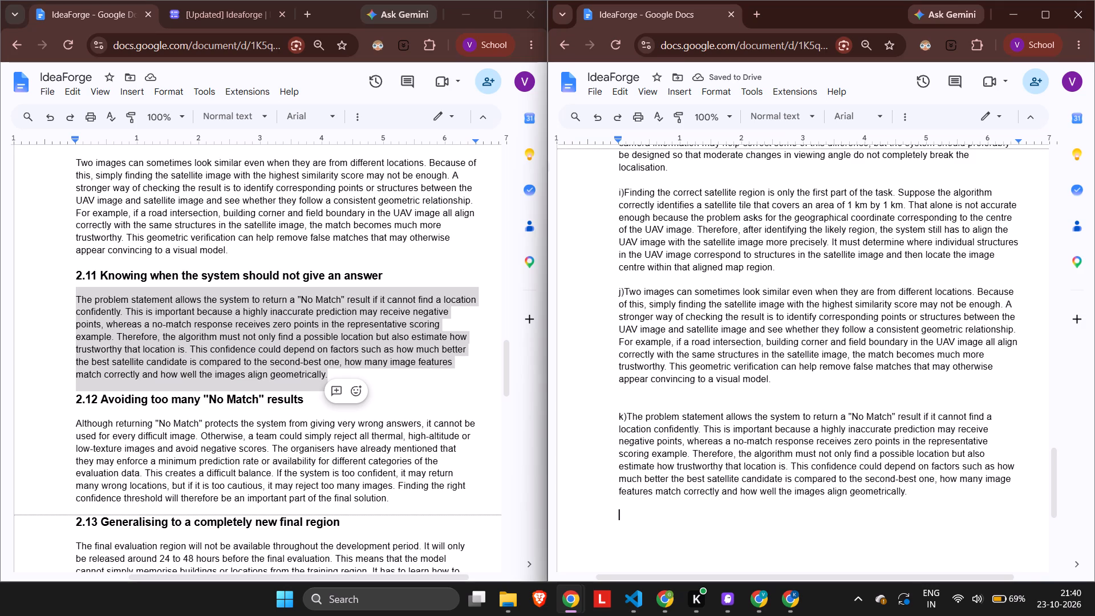
type("l)")
left_click_drag(390, 501, 55, 439)
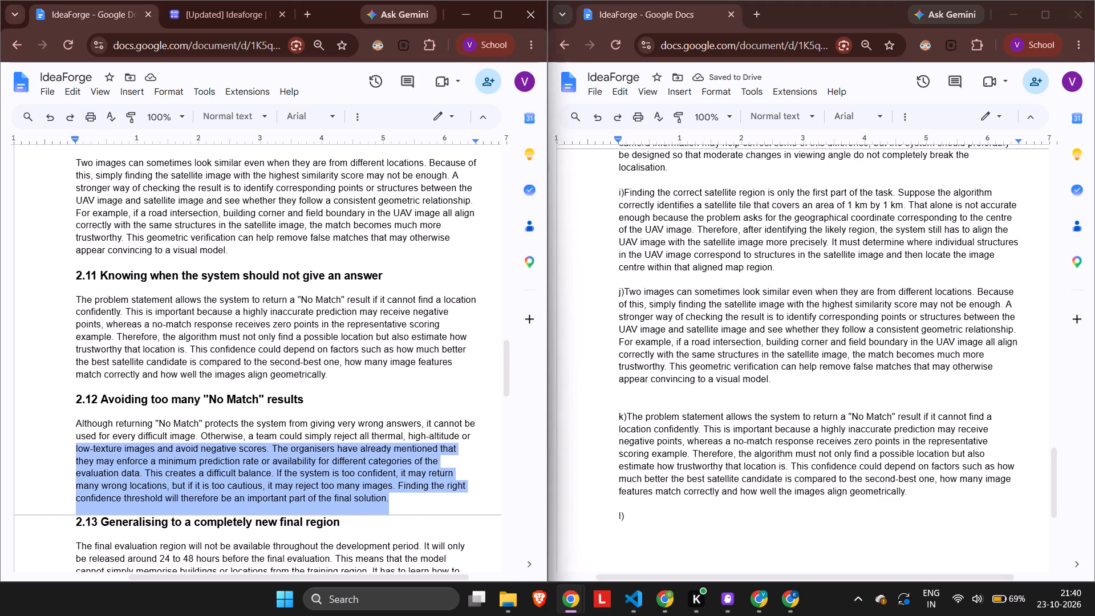
left_click_drag(55, 439, 55, 429)
key("ctrl+c")
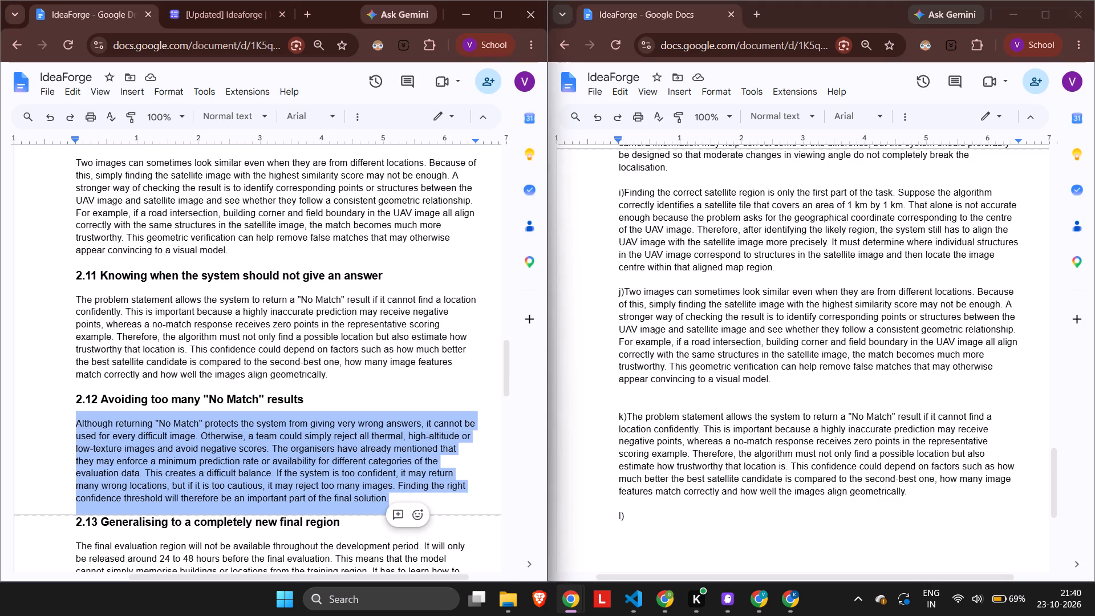
left_click(644, 516)
key("ctrl+v")
Copy the source's 2.13 paragraph on generalising to a new final region and paste it below l) as a new paragraph "m)".
scroll(644, 516, "down", 1)
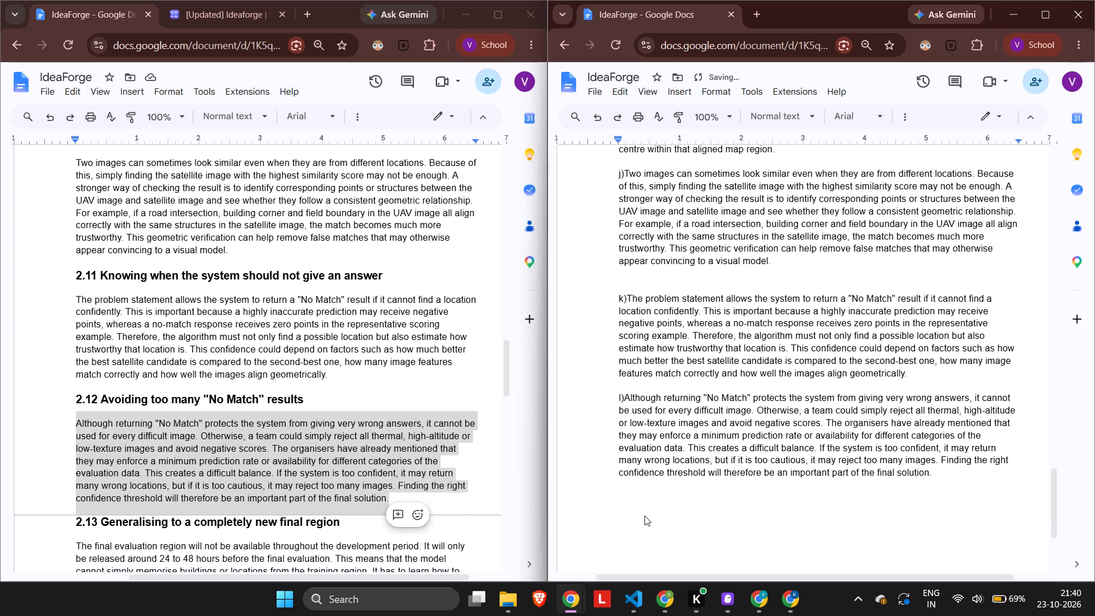
key("Return")
key("Return")
key("Return")
key("BackSpace")
key("m")
key("shift+parenright")
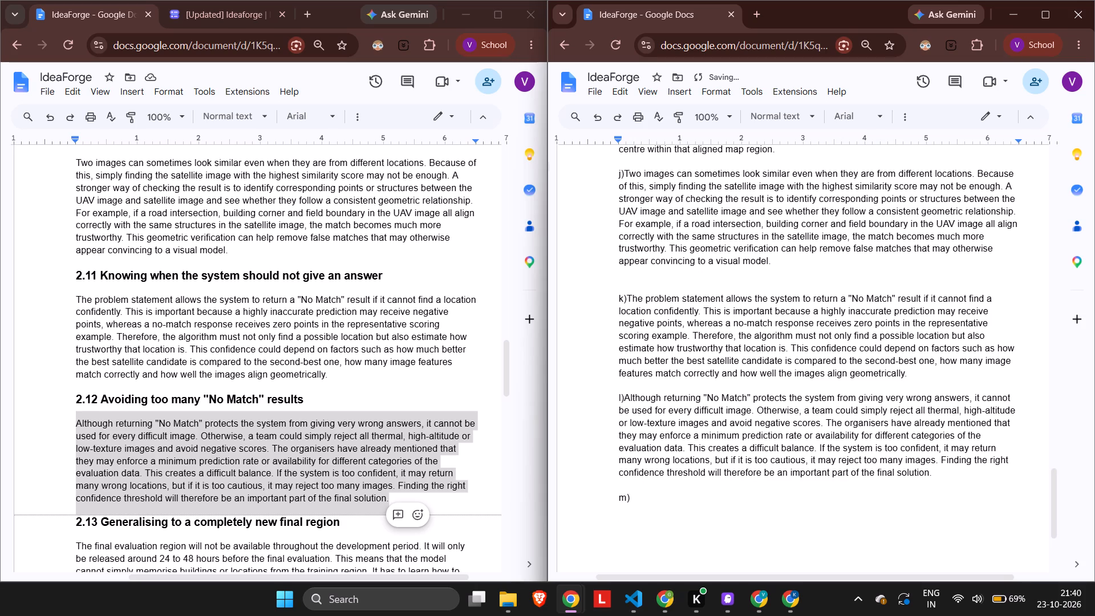
scroll(165, 412, "down", 2)
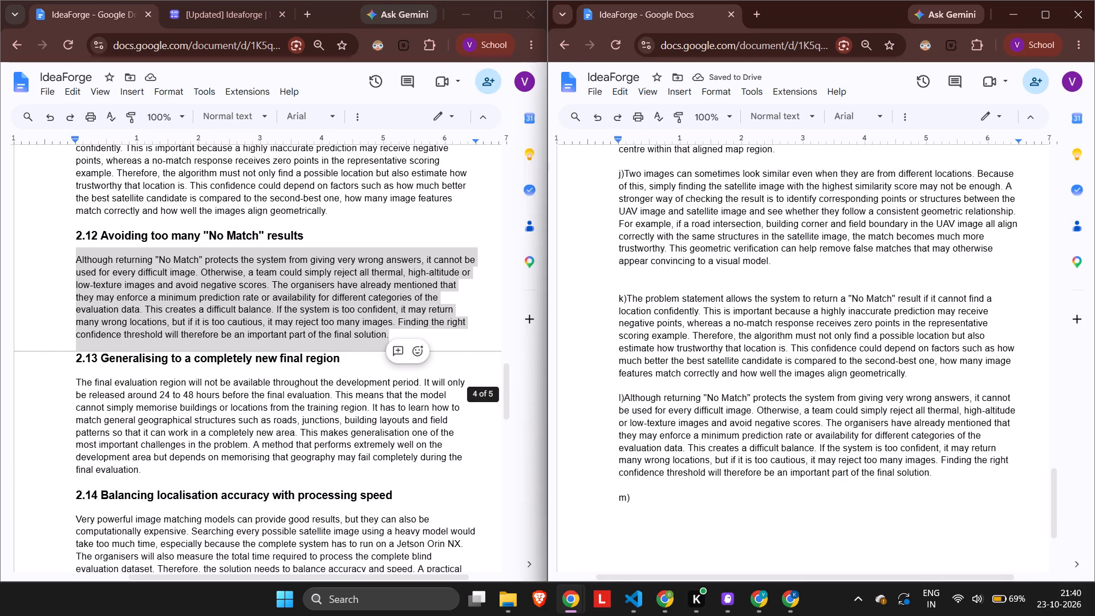
left_click(168, 467)
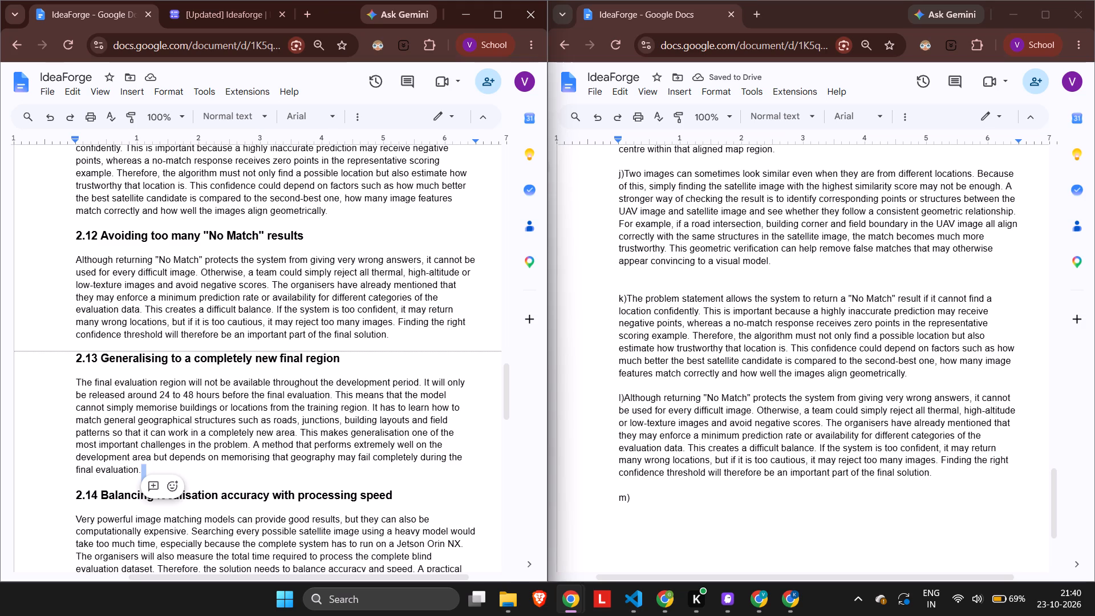
left_click(190, 471)
left_click_drag(190, 471, 148, 457)
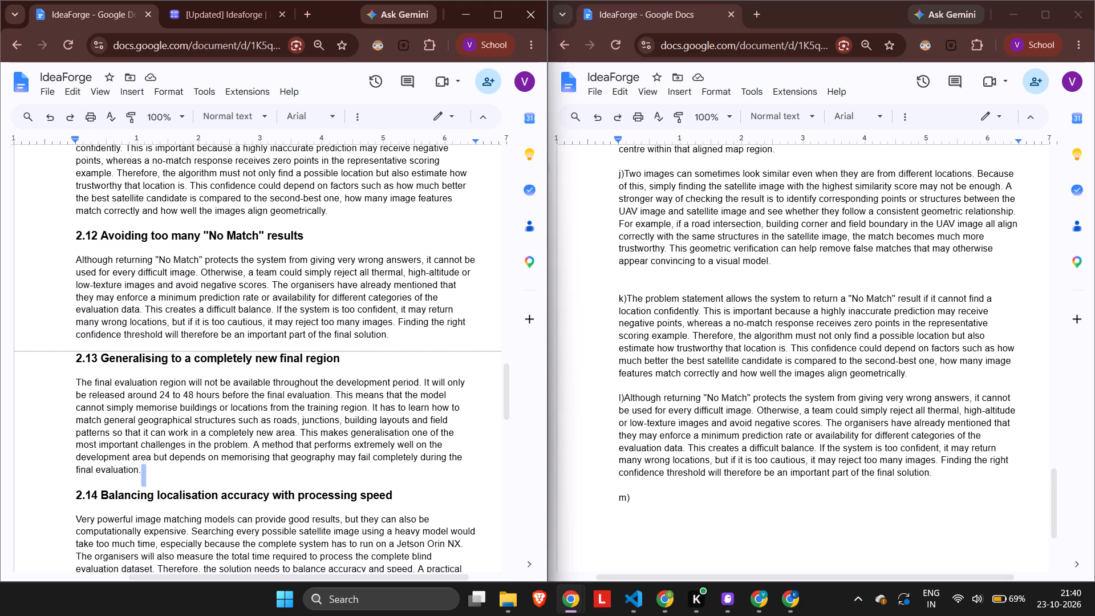
left_click_drag(148, 457, 64, 379)
key("ctrl+c")
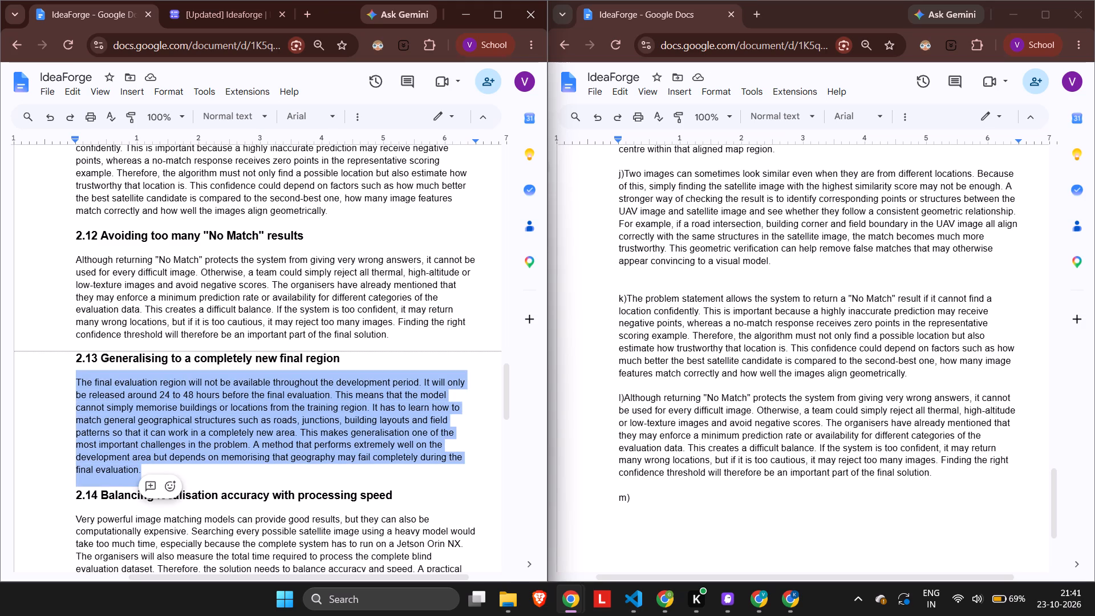
left_click(692, 506)
key("BackSpace")
key("BackSpace")
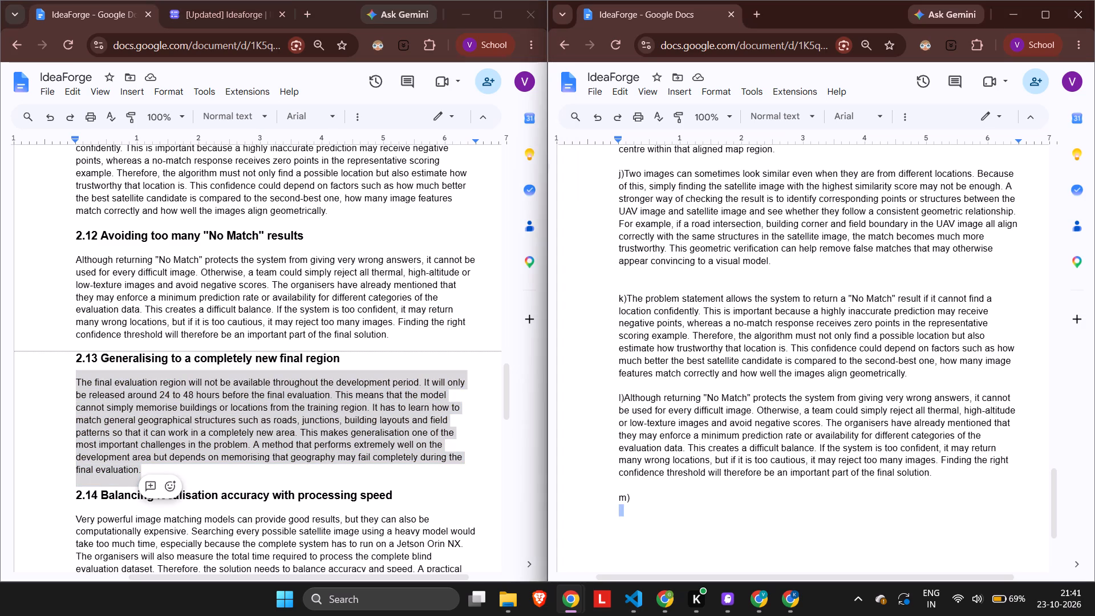
left_click(646, 508)
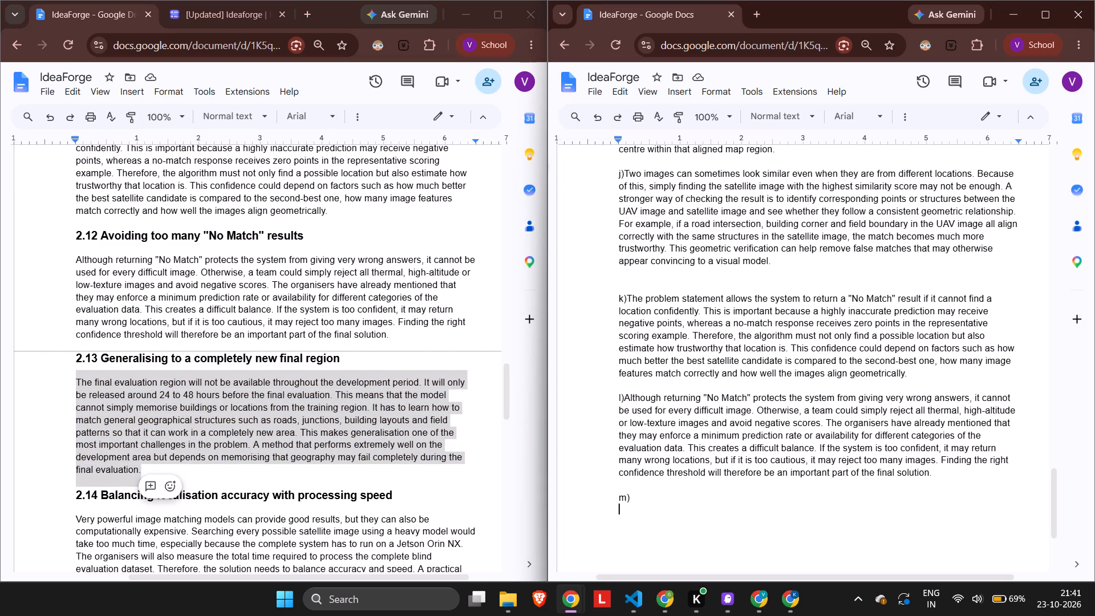
left_click(649, 502)
key("ctrl+v")
Copy the source's 2.14 paragraph on balancing accuracy with processing speed and paste it below m) as a new paragraph "n)".
key("Return")
key("Return")
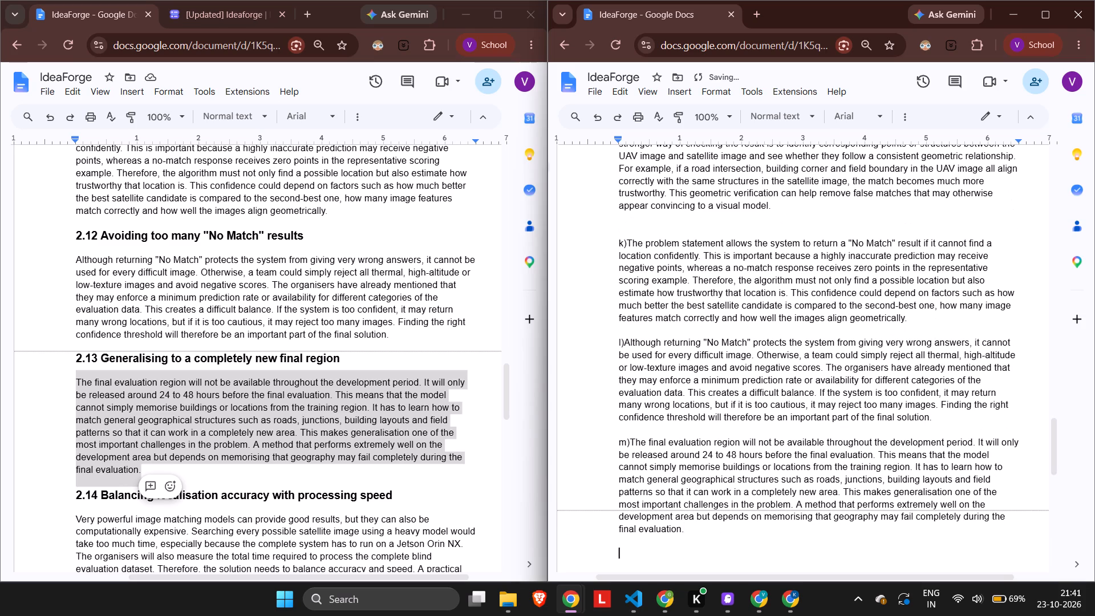
type("n)")
scroll(273, 439, "down", 3)
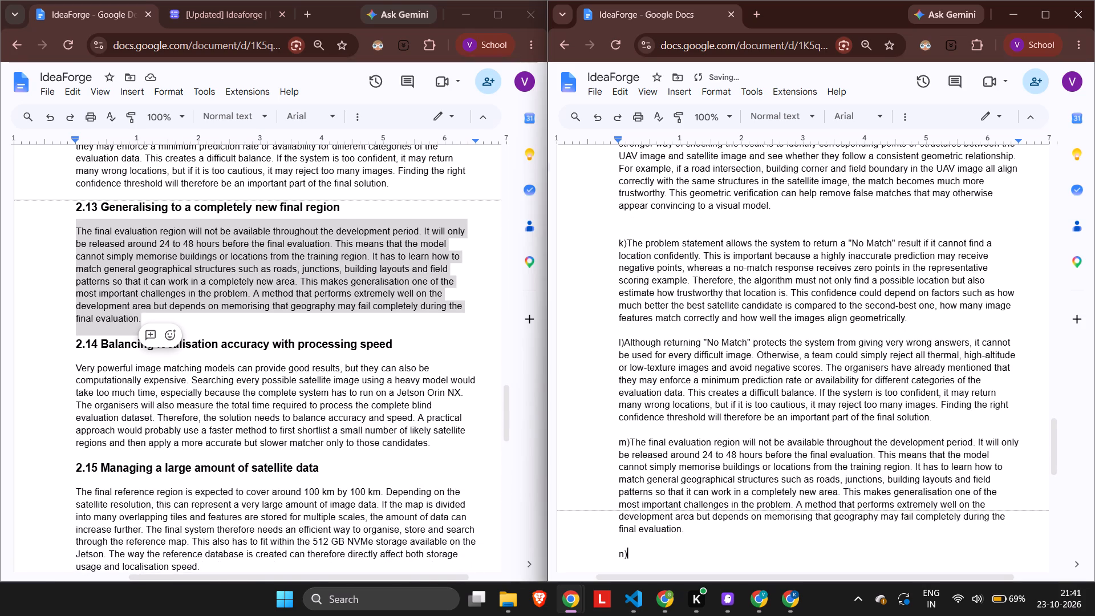
left_click_drag(432, 444, 79, 375)
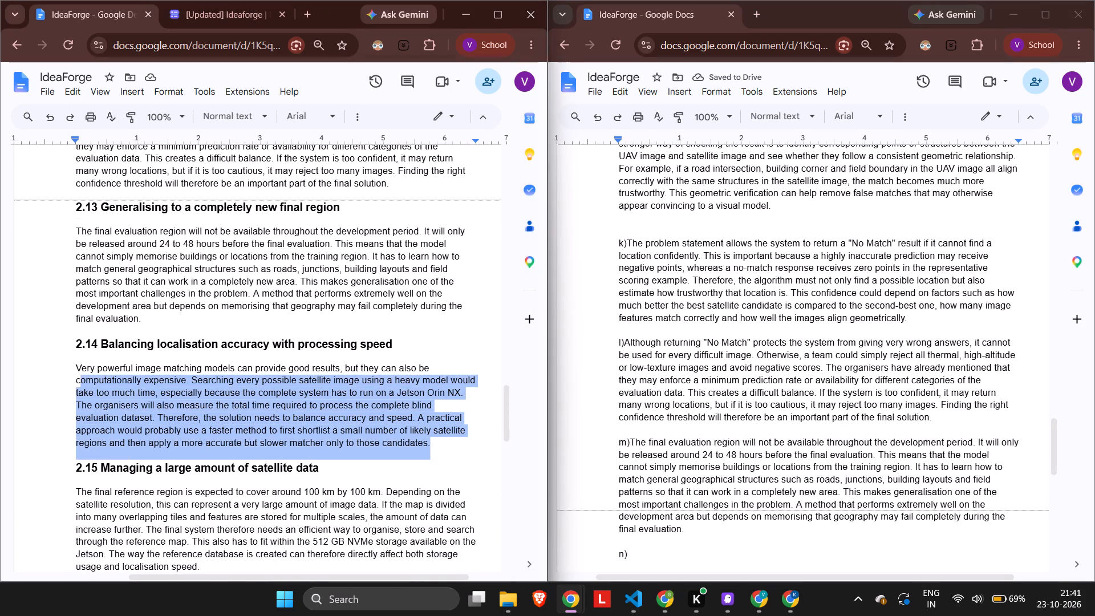
left_click_drag(79, 375, 75, 371)
key("ctrl+c")
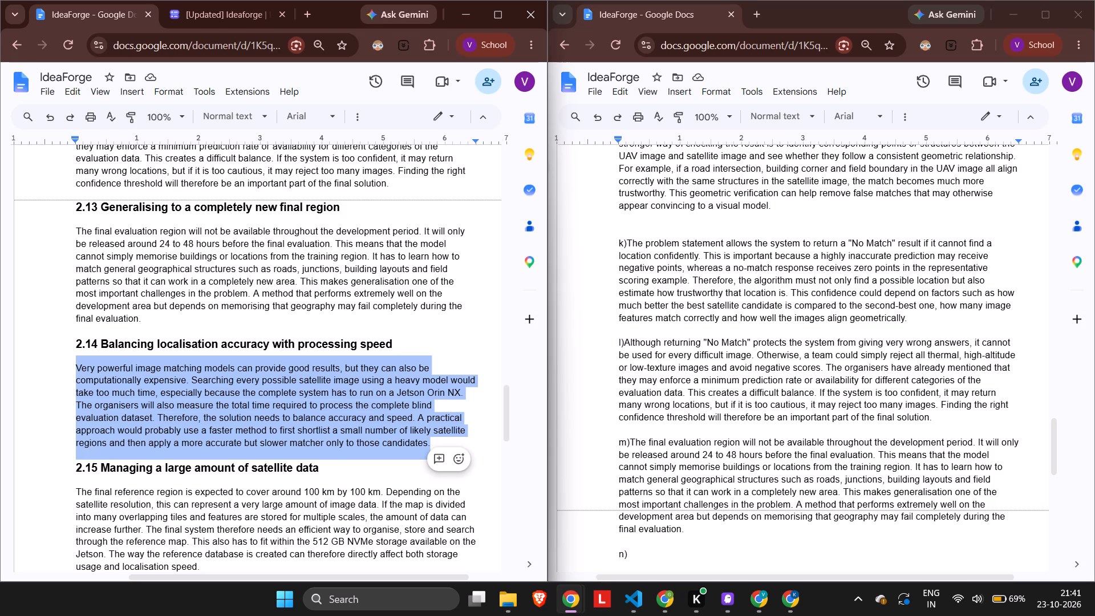
left_click(650, 546)
left_click(700, 557)
key("ctrl+v")
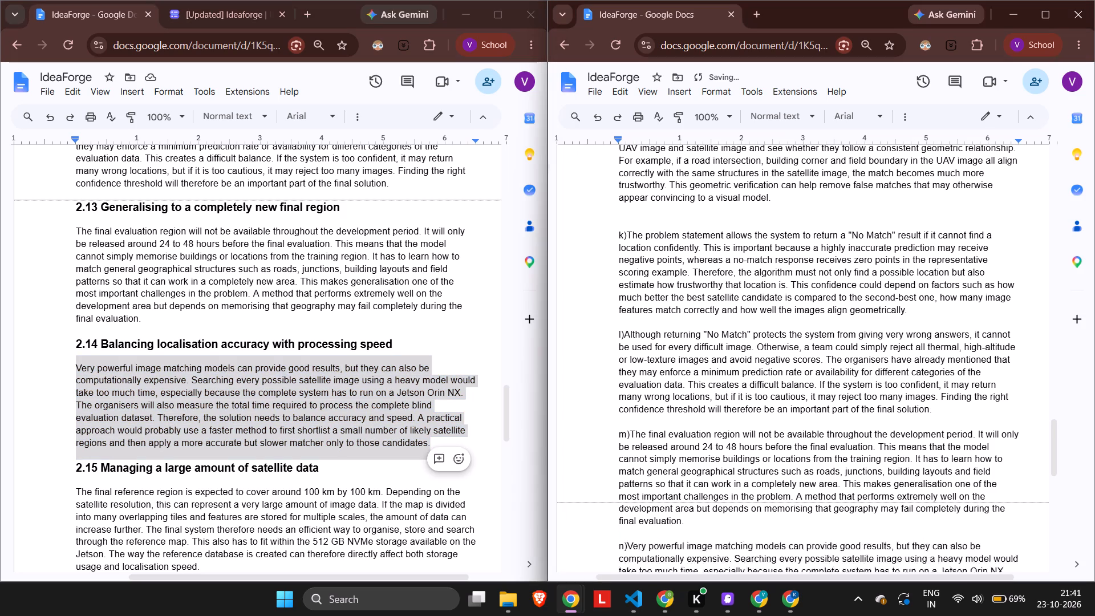
Copy the source's 2.15 paragraph on managing satellite data and paste it below n) as a new paragraph "o)".
scroll(172, 432, "down", 2)
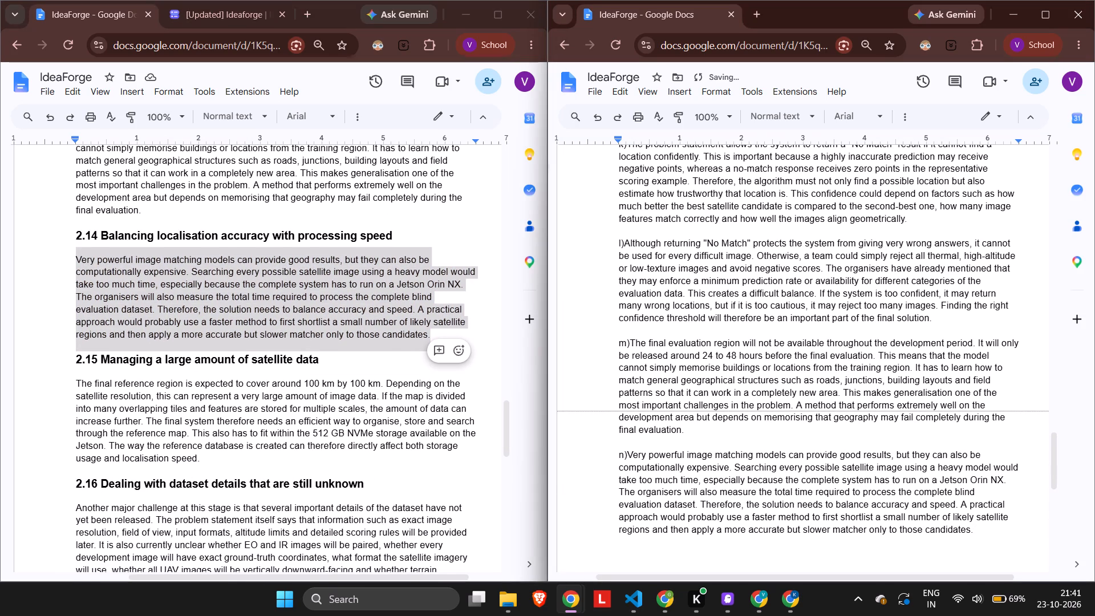
left_click_drag(206, 459, 68, 390)
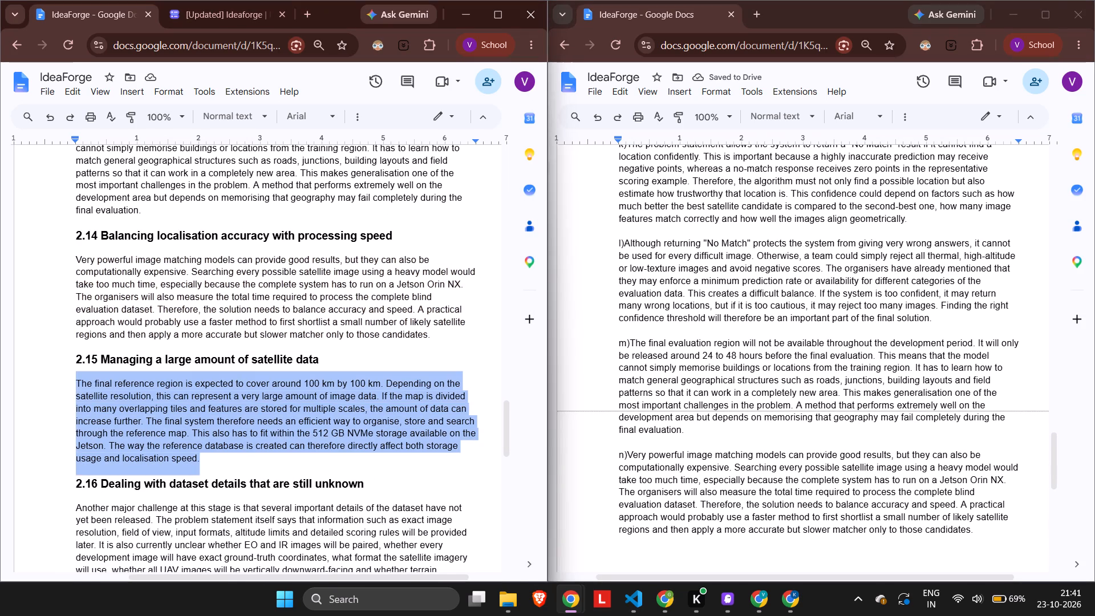
key("ctrl+c")
scroll(765, 429, "down", 1)
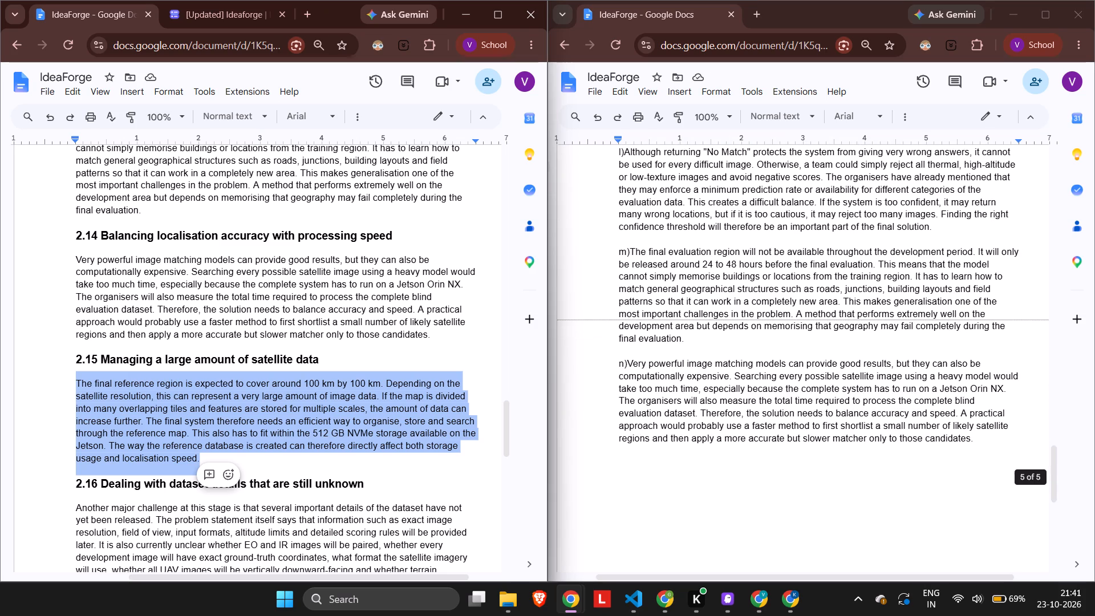
left_click(1000, 443)
key("Return")
key("Return")
key("Return")
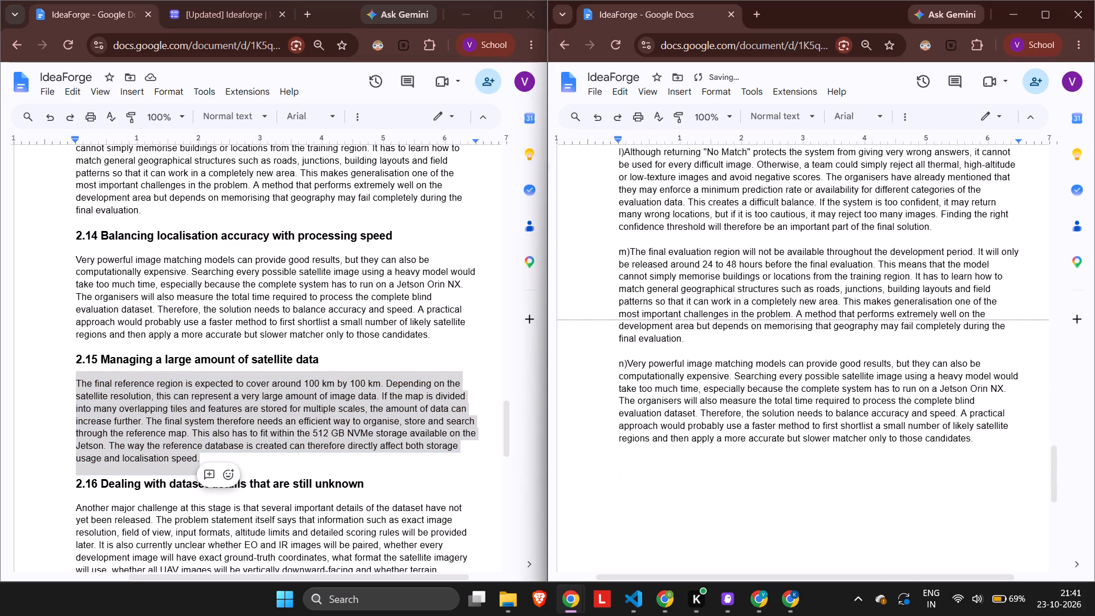
key("o")
key("BackSpace")
key("BackSpace")
type("o)")
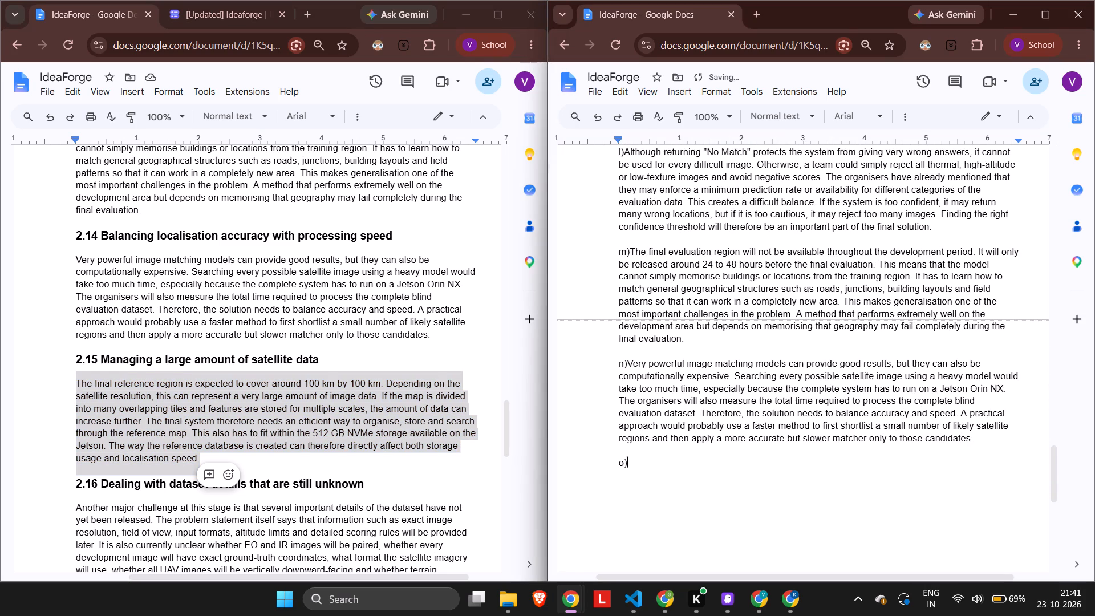
key("ctrl+v")
Copy the source's 2.16 paragraph on unknown dataset details and paste it below o) as a new paragraph "p)", with blank lines after it.
scroll(637, 401, "down", 2)
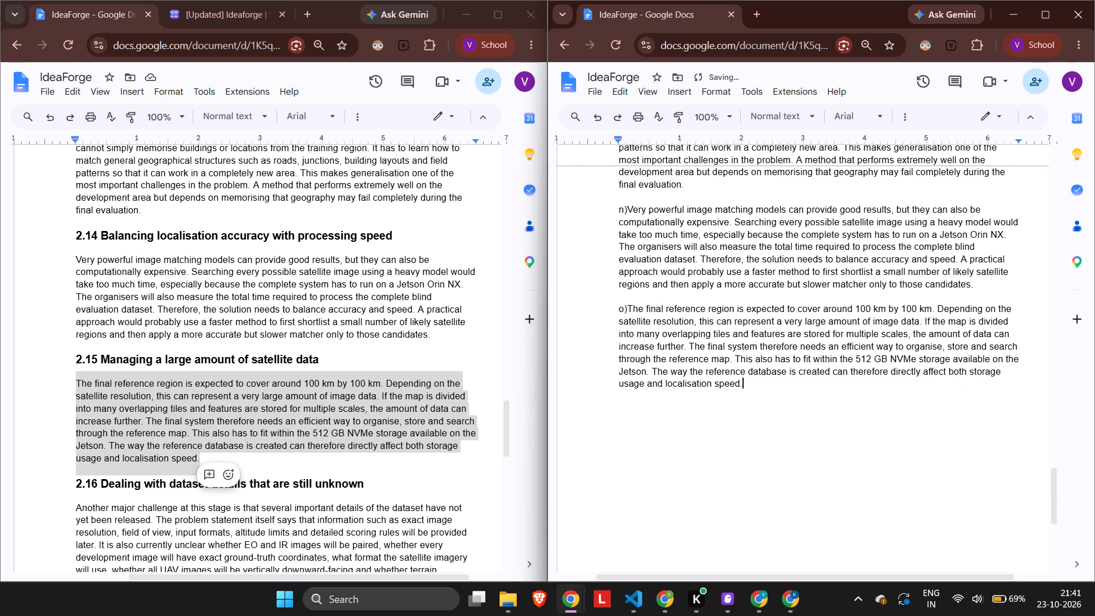
scroll(357, 404, "down", 2)
left_click_drag(409, 408, 358, 394)
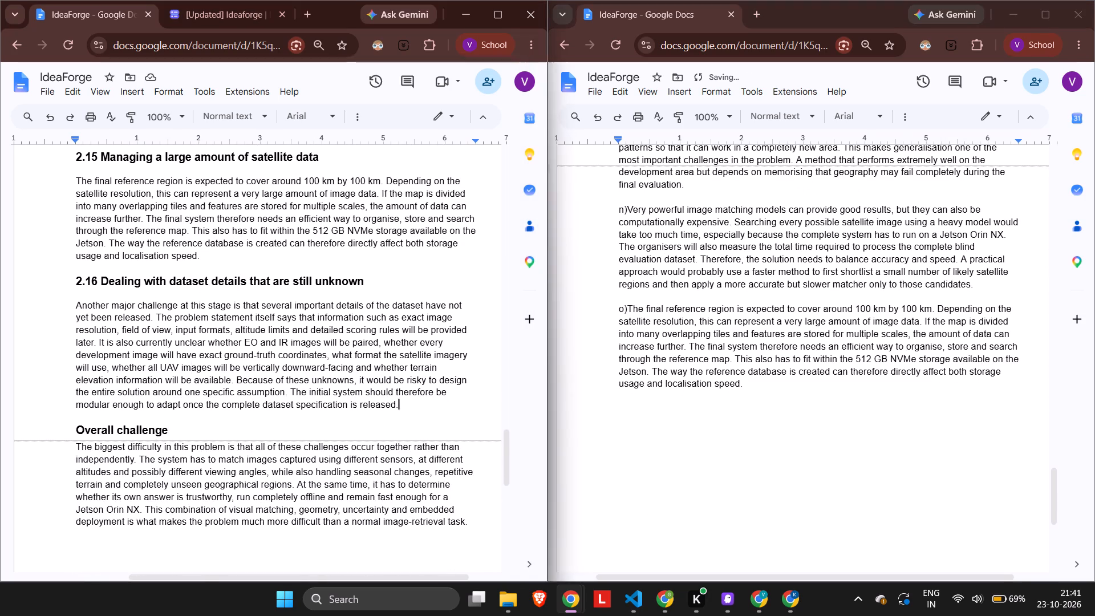
left_click_drag(358, 394, 68, 309)
key("ctrl+c")
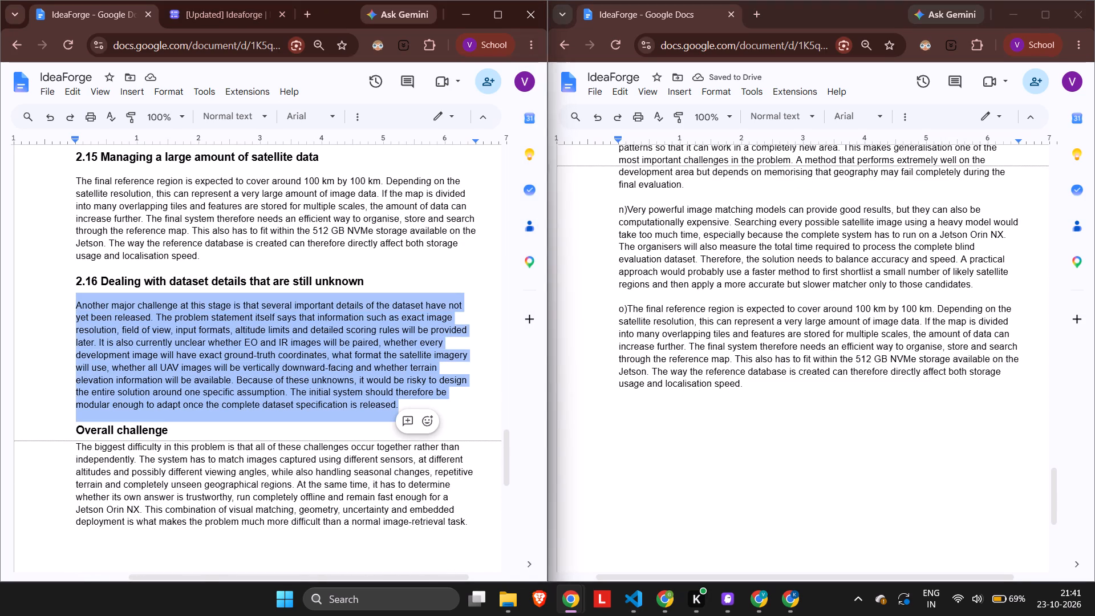
left_click(760, 387)
key("Return")
key("Return")
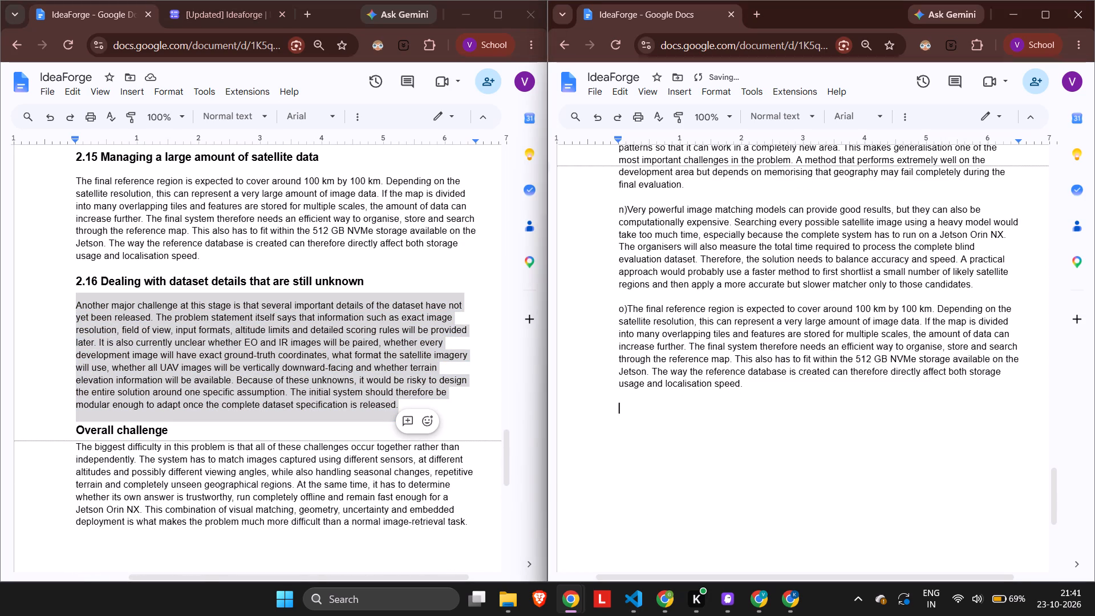
type("p)")
key("ctrl+v")
key("Return")
key("Return")
key("Return")
key("Return")
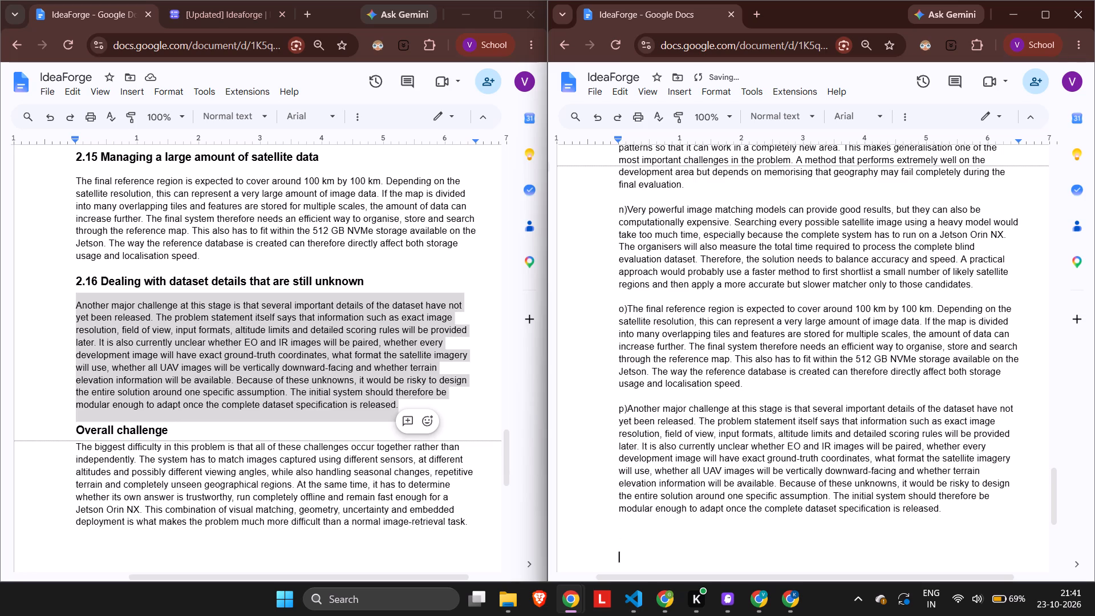
key("Return")
Copy the source's "Overall challenge" paragraph and paste it without a label below the blank lines after p).
scroll(459, 366, "down", 2)
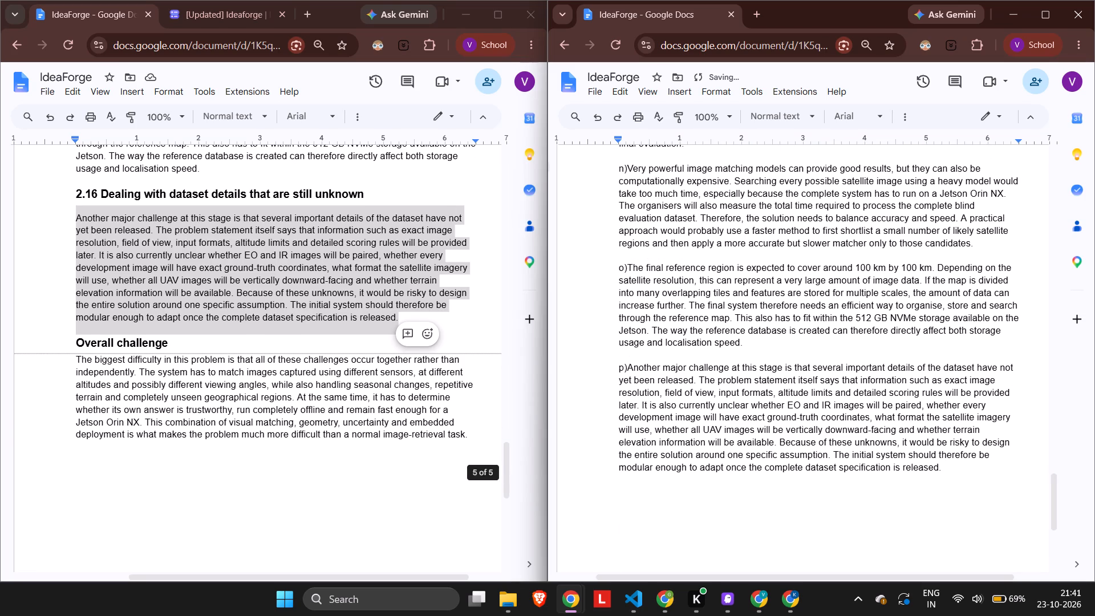
left_click(284, 371)
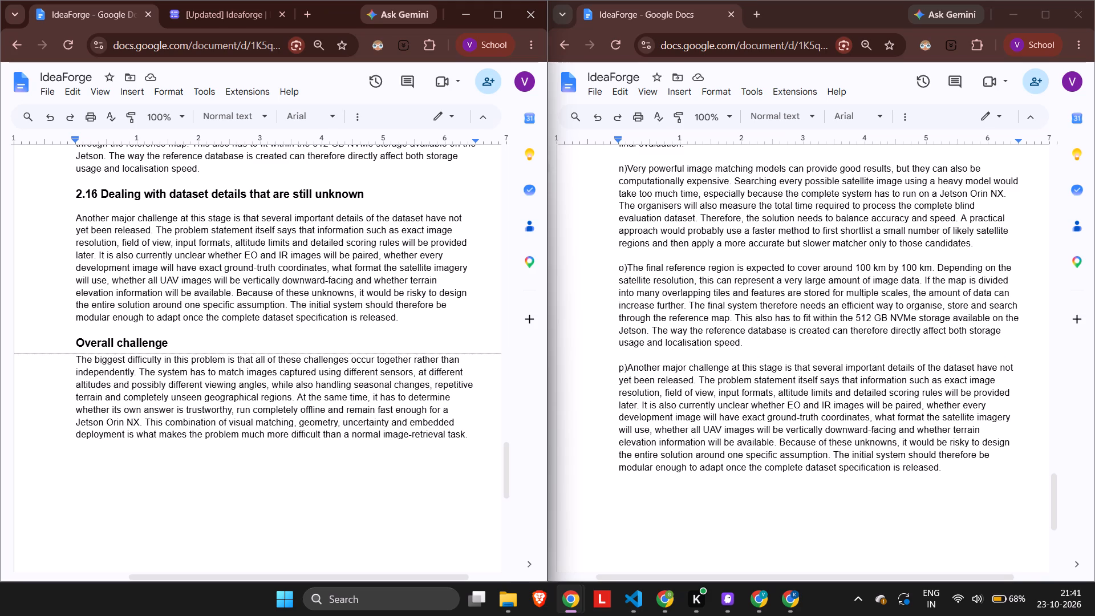
left_click_drag(469, 437, 67, 358)
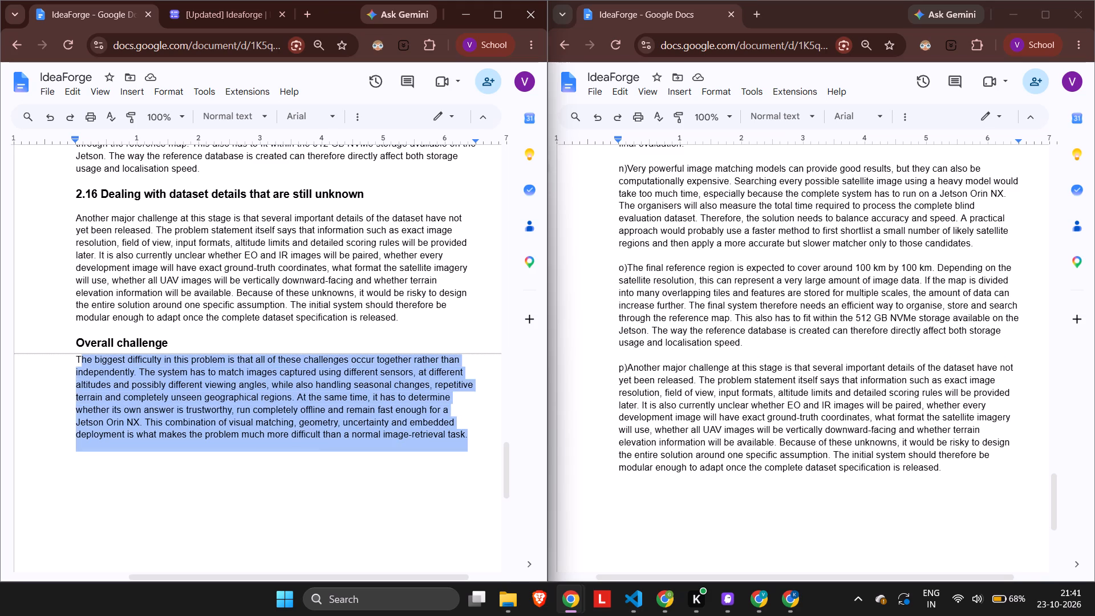
key("ctrl+c")
left_click(645, 512)
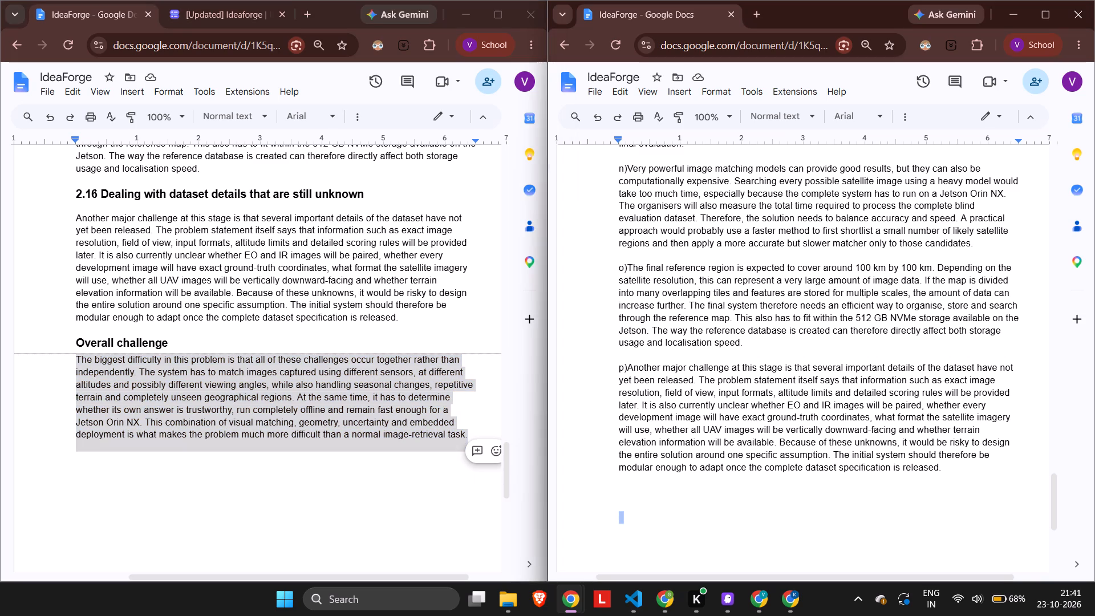
left_click(645, 512)
key("ctrl+v")
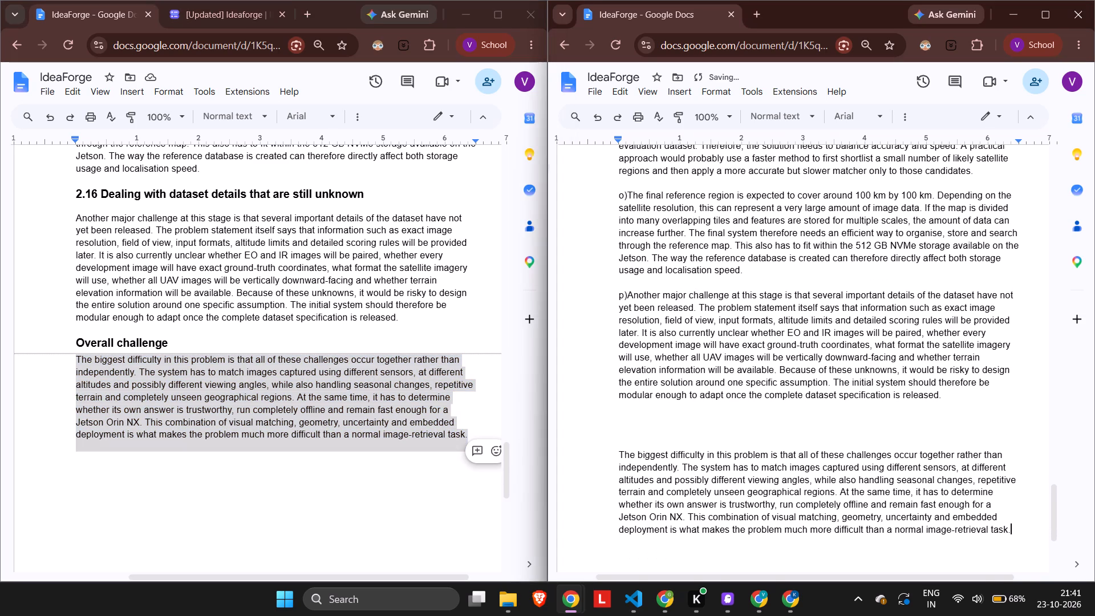
Replace the first sentence of the pasted overall challenge paragraph with "Ok we need to tackle all of these together and not independently.".
scroll(719, 488, "down", 2)
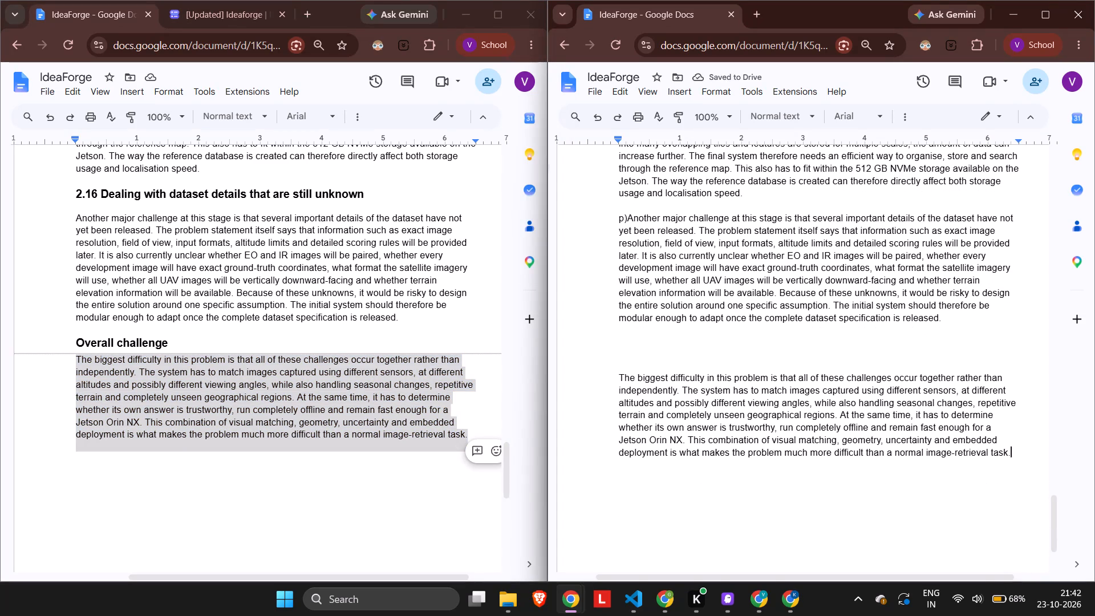
scroll(780, 399, "down", 1)
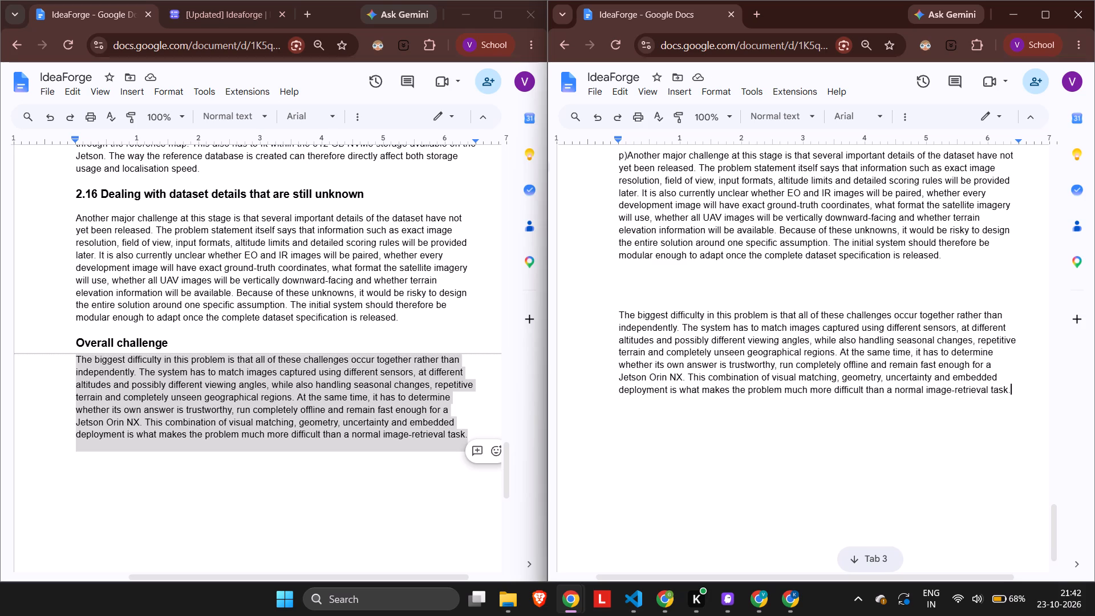
left_click_drag(682, 330, 650, 326)
left_click_drag(650, 326, 619, 317)
type("Ok we need to tak")
key("BackSpace")
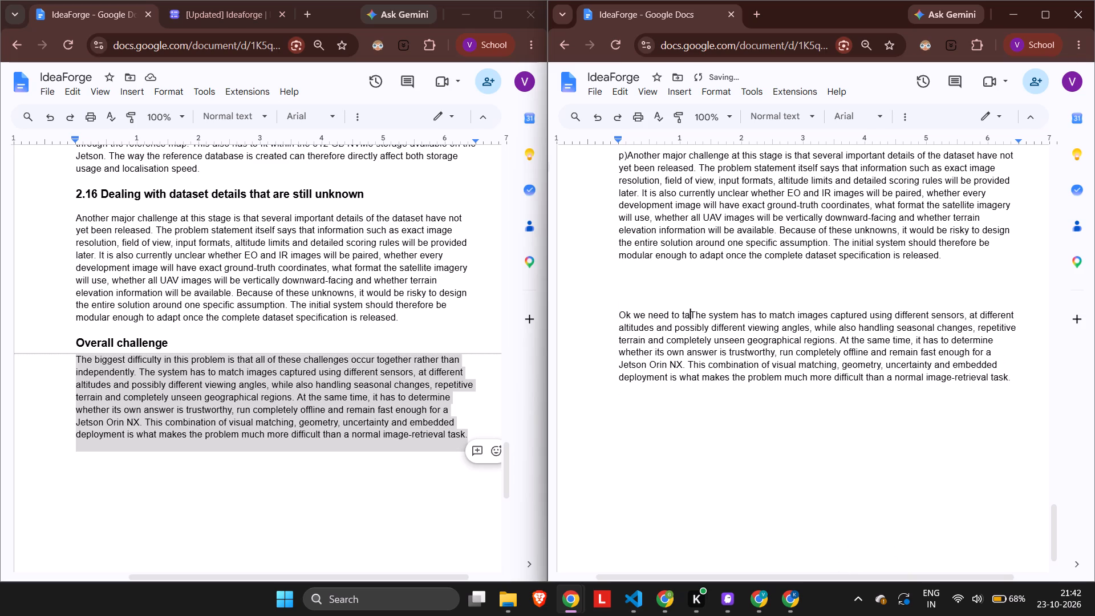
key("c")
type("kle ao")
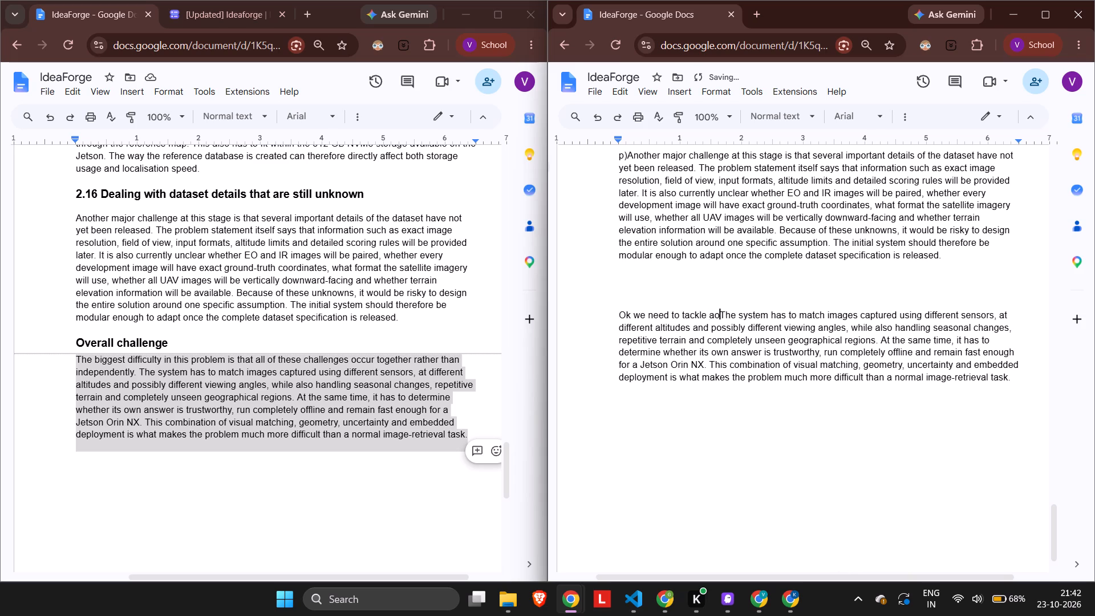
key("BackSpace")
type("ll of thes")
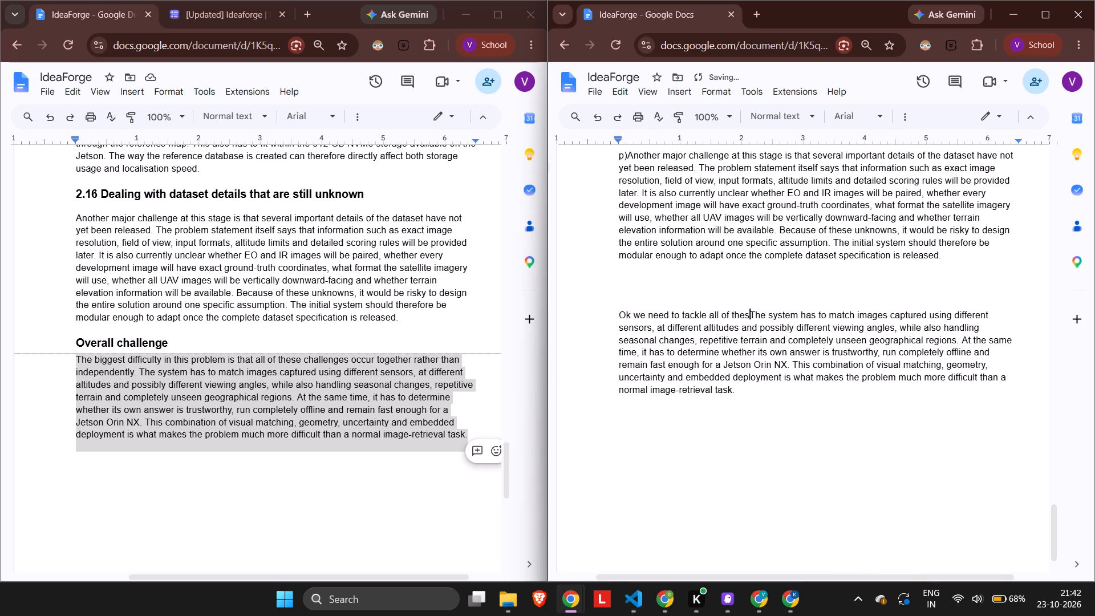
key("space")
key("BackSpace")
type("e together and not id")
key("BackSpace")
type("ndependaent")
key("BackSpace")
key("BackSpace")
key("BackSpace")
key("BackSpace")
type("ently")
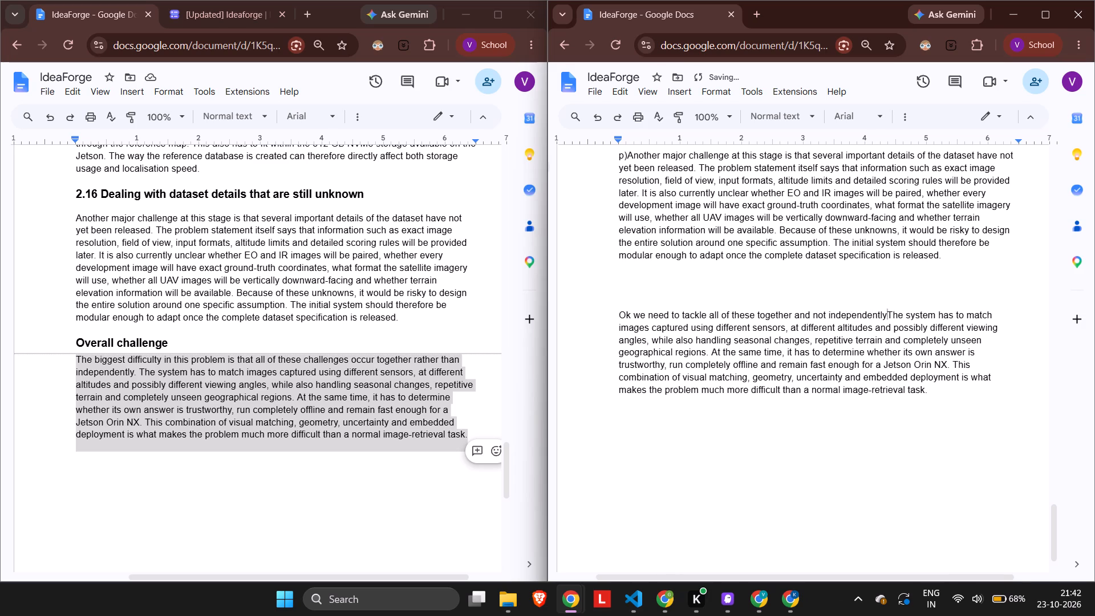
type(".")
key("space")
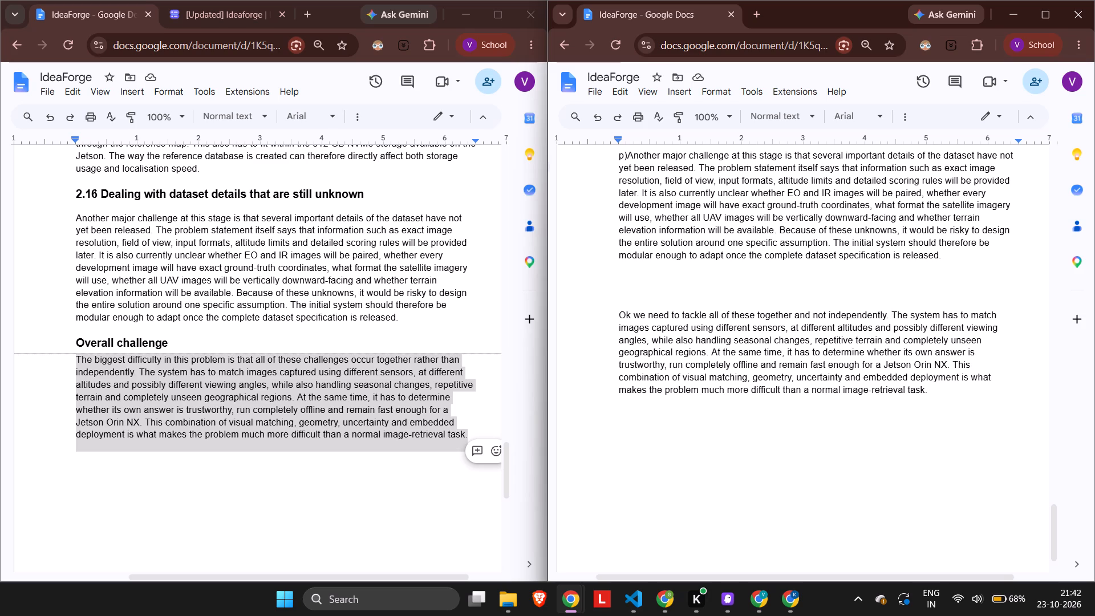
Add a final paragraph: "Again we may overthink this but if the dataset is too easy as compared to what we explored then it should be tacklable.".
left_click(938, 391)
scroll(687, 378, "down", 1)
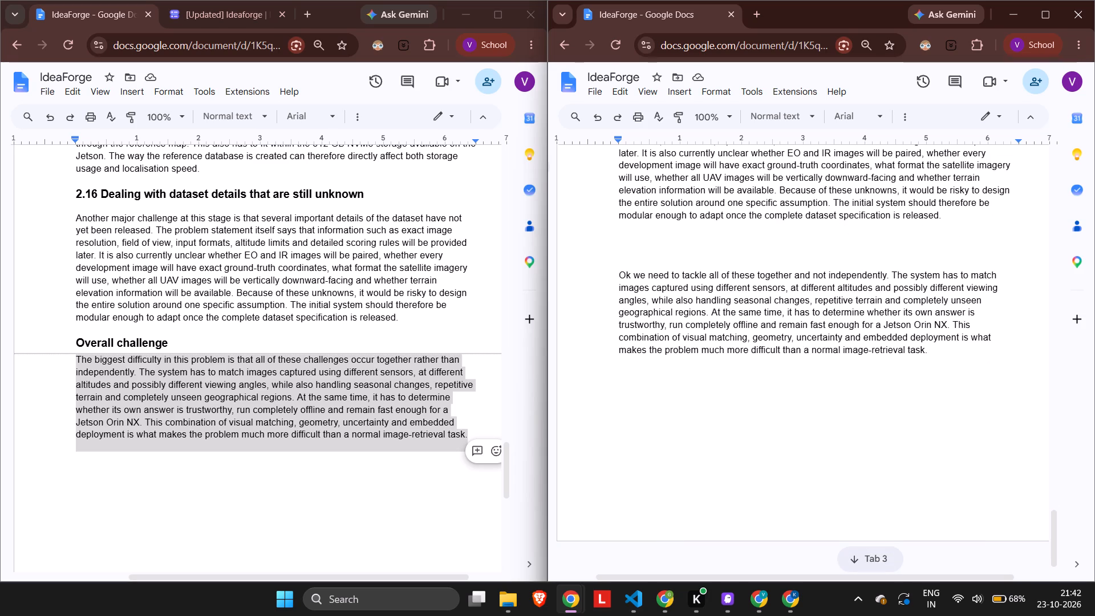
key("shift+Return")
key("shift+Return")
type("Againwe")
key("space")
key("BackSpace")
key("BackSpace")
key("BackSpace")
key("space")
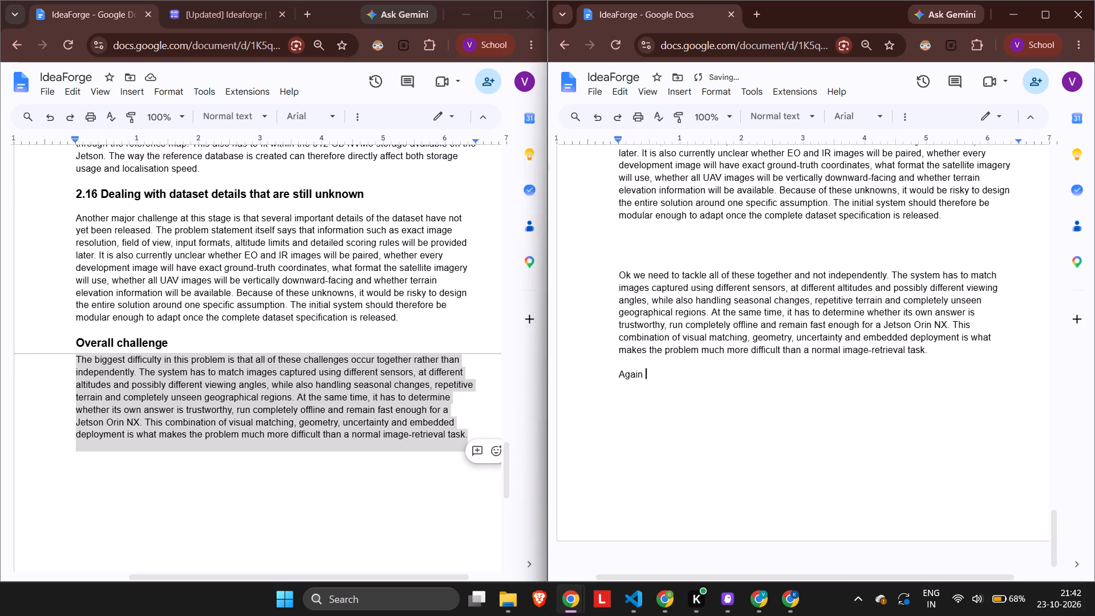
type("we may")
key("space")
type("overthink this but if the imagegg")
key("space")
key("BackSpace")
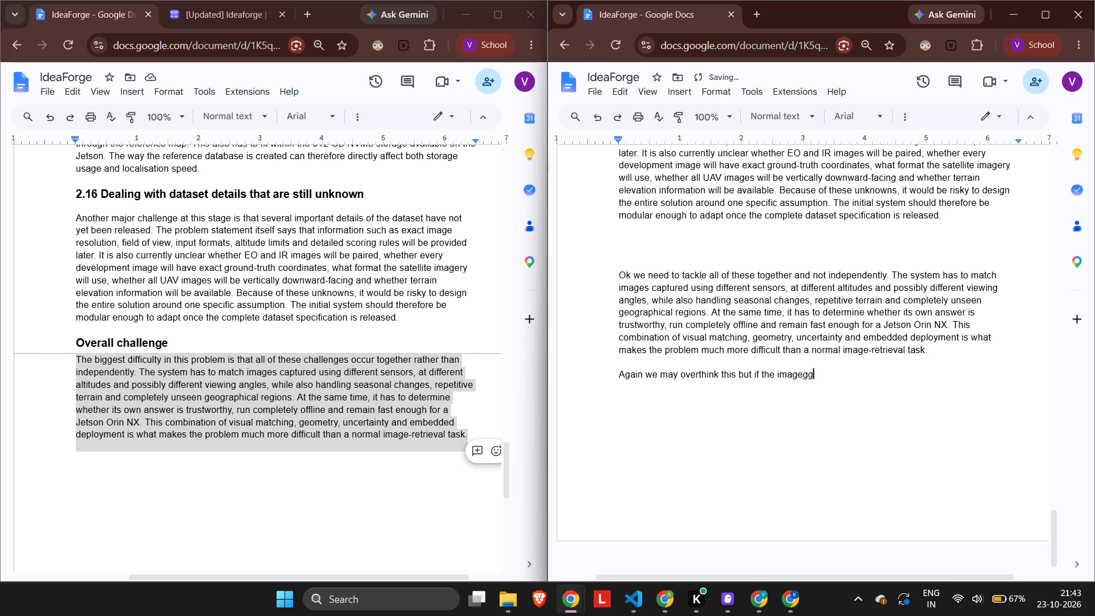
key("BackSpace")
key("BackSpace")
key("space")
type("data")
key("space")
key("ctrl+BackSpace")
key("ctrl+BackSpace")
key("f")
key("BackSpace")
type("daat")
key("BackSpace")
key("BackSpace")
key("r")
key("BackSpace")
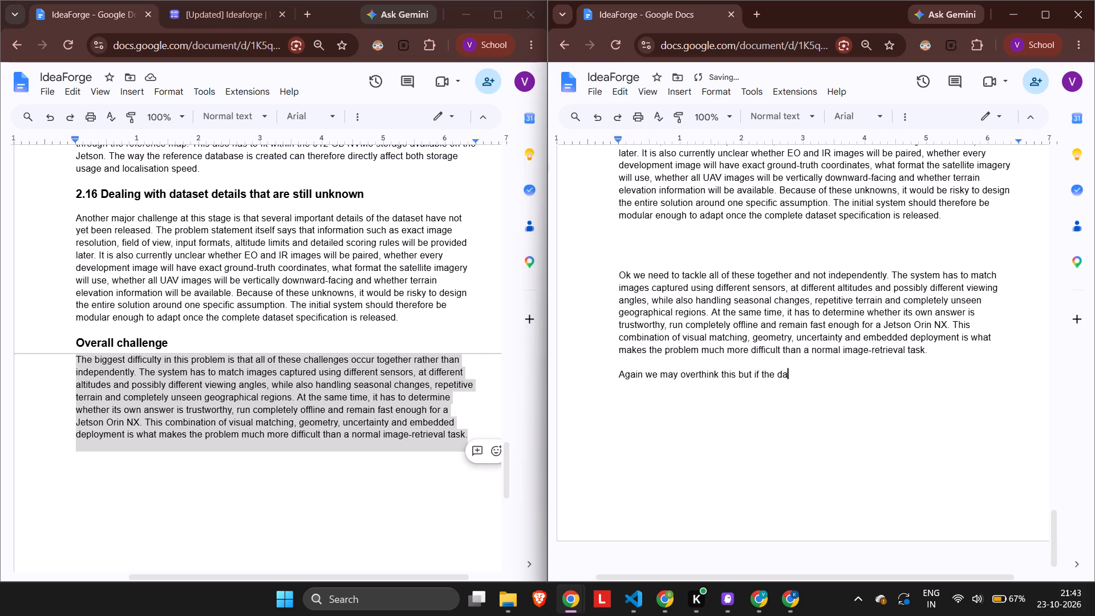
type("ta set")
key("space")
key("ctrl+Left")
key("BackSpace")
key("Right")
key("Right")
key("Right")
key("Right")
key("space")
key("BackSpace")
type("is very bas")
key("ctrl+BackSpace")
key("ctrl+BackSpace")
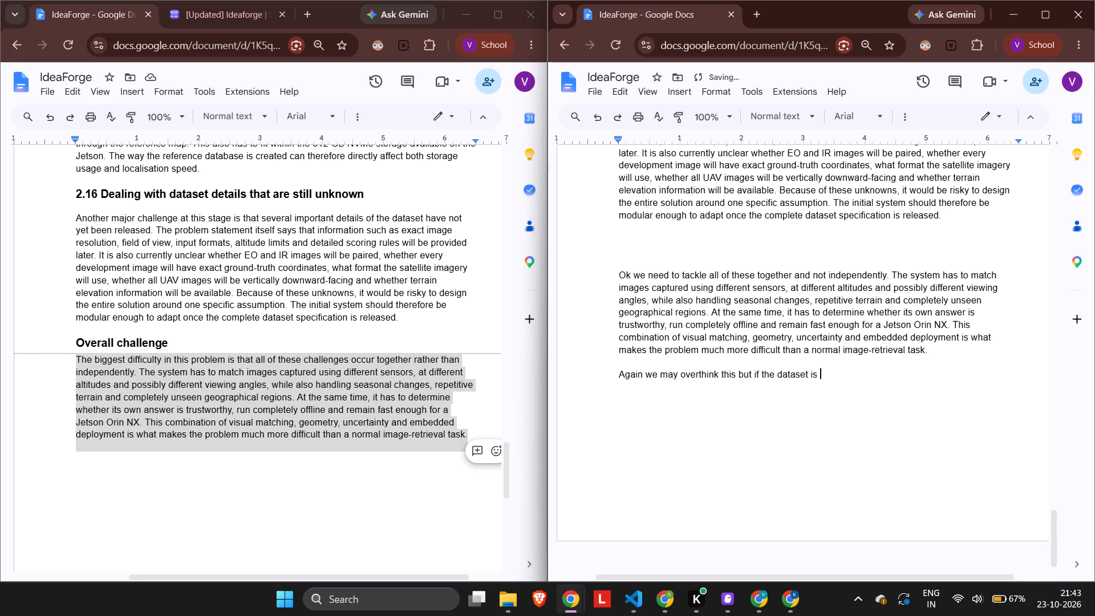
type("too")
key("space")
type("easy ea")
key("BackSpace")
key("BackSpace")
type("as")
key("space")
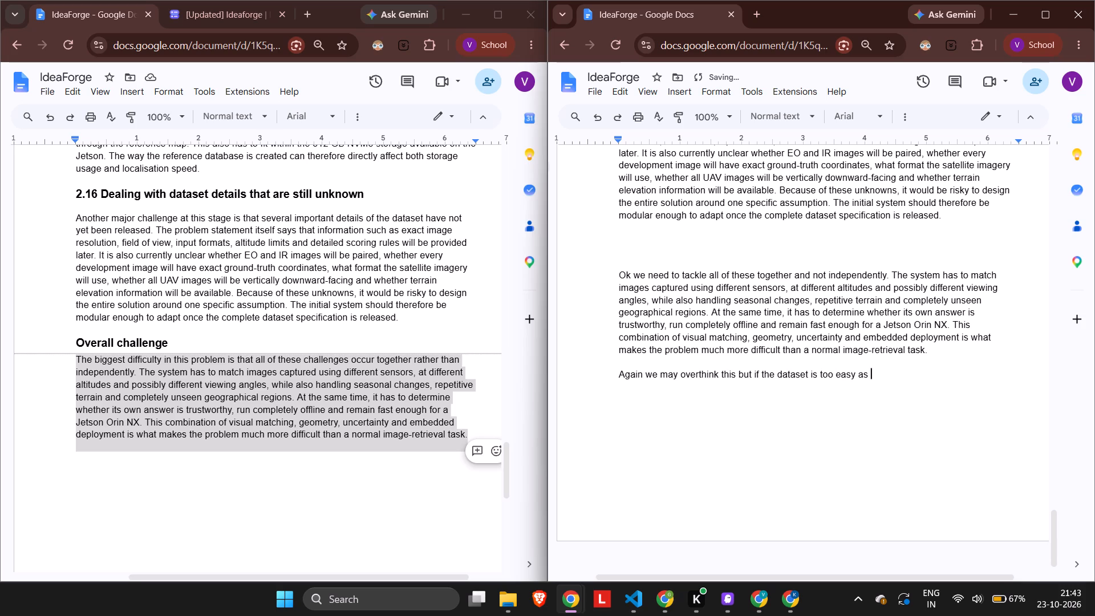
type("compared to what we epl")
key("BackSpace")
key("x")
key("BackSpace")
key("BackSpace")
type("xplored then")
key("space")
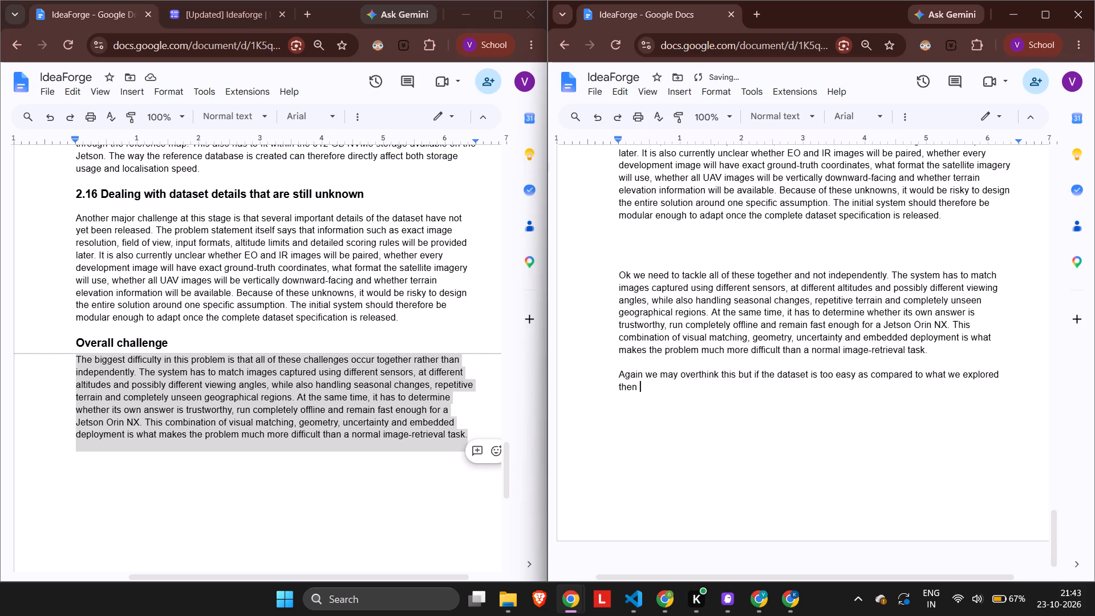
type("there")
key("space")
key("ctrl+BackSpace")
type("ith")
key("BackSpace")
key("BackSpace")
key("space")
key("BackSpace")
type("t hso")
key("BackSpace")
key("BackSpace")
key("BackSpace")
type("should be tack")
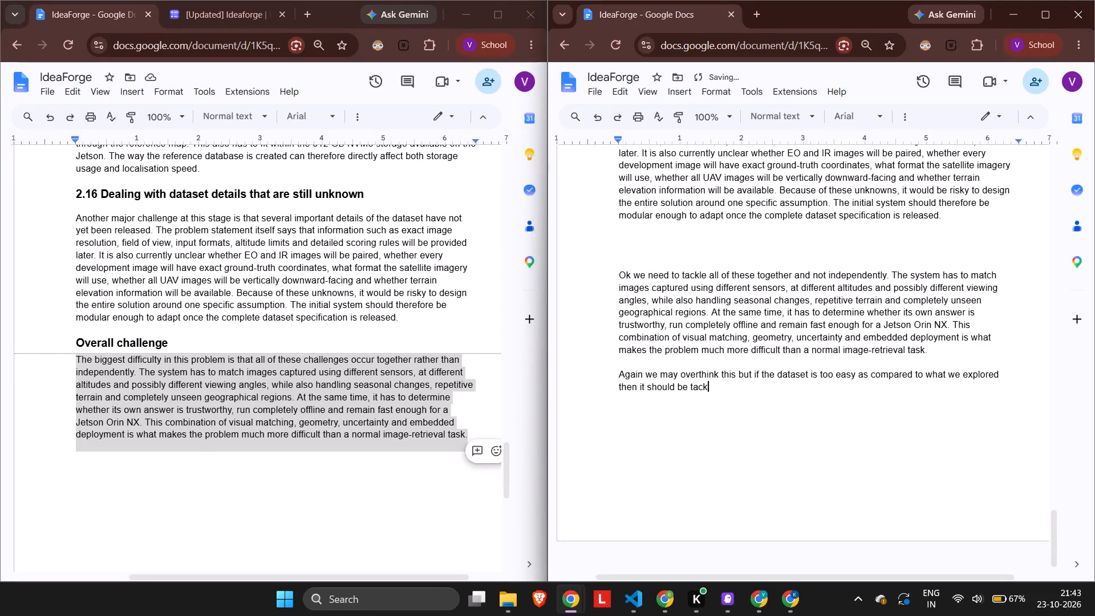
type("le")
key("a")
key("BackSpace")
key("BackSpace")
type("able.")
scroll(916, 358, "down", 1)
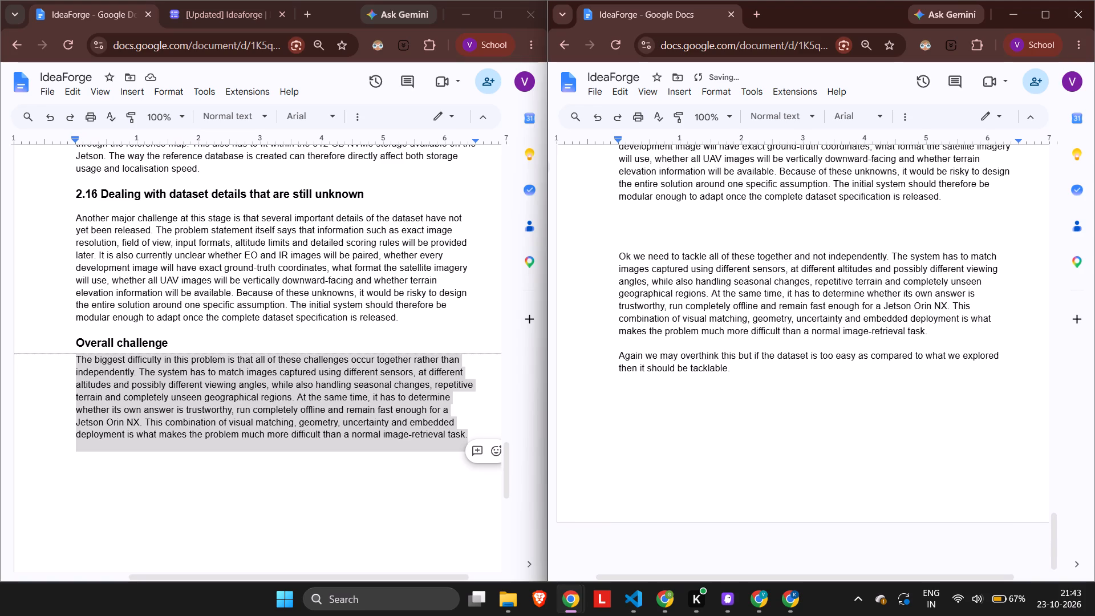
Switch the source window to Tab 3 and view section 3, "Important constraints and pain points to keep in mind".
left_click(375, 390)
scroll(375, 390, "down", 3)
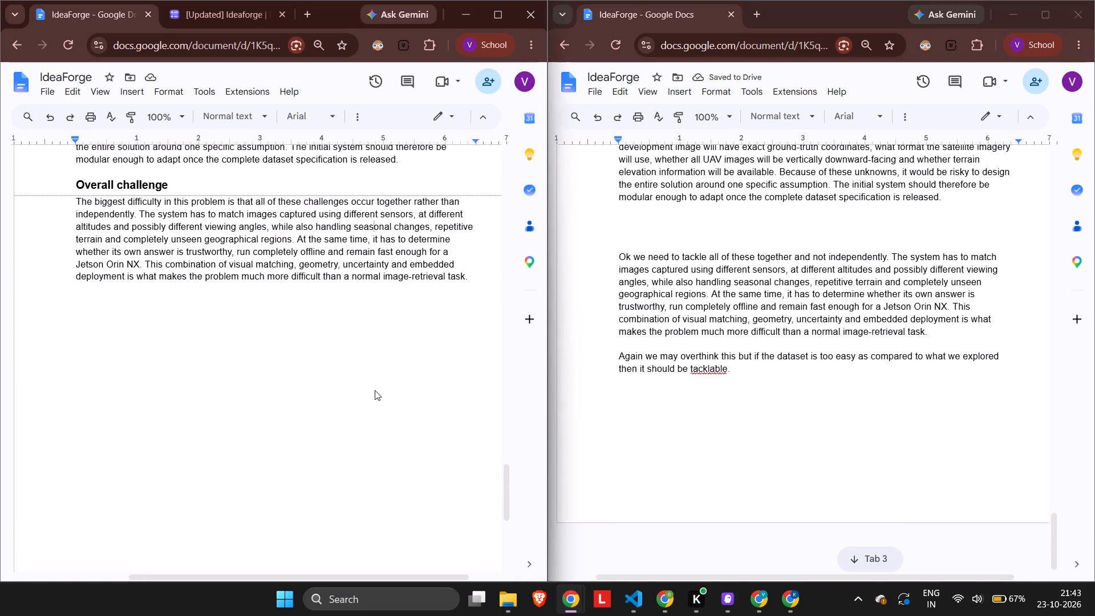
scroll(375, 390, "down", 10)
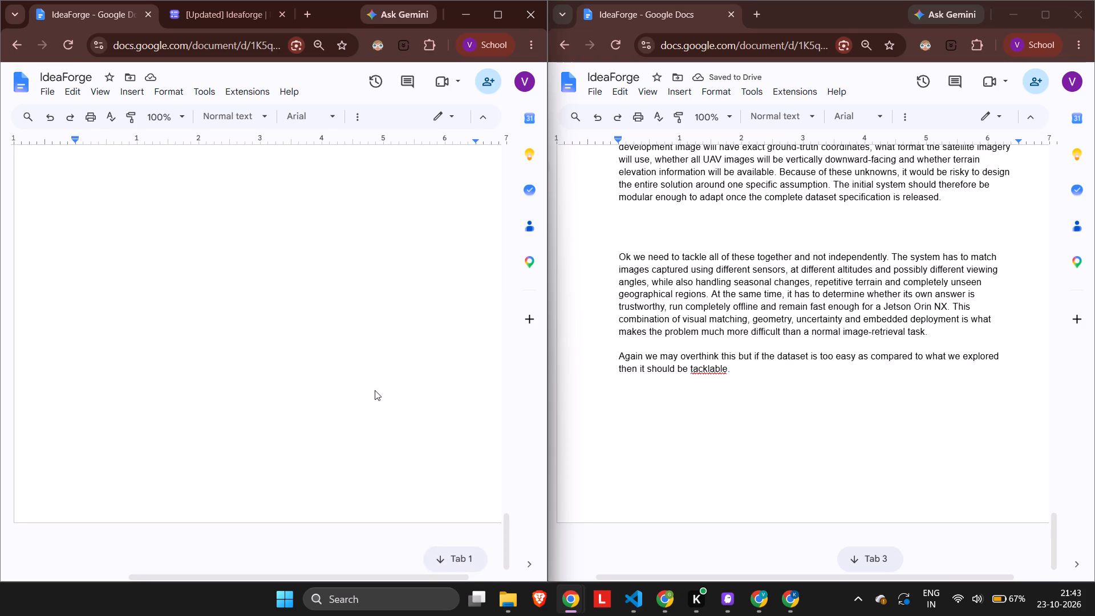
scroll(375, 390, "up", 5)
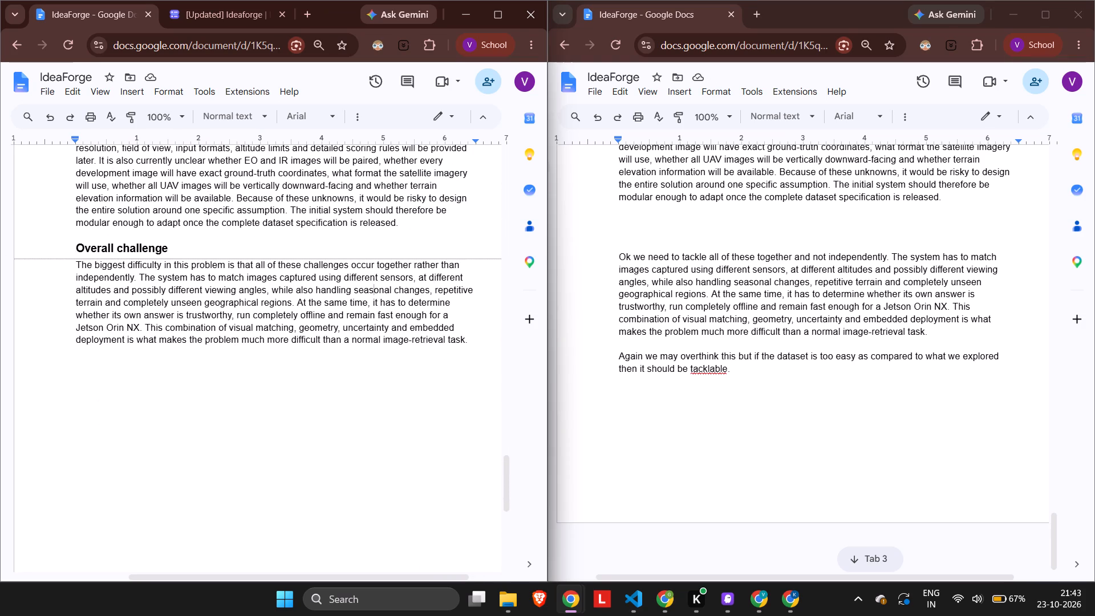
scroll(35, 238, "up", 5)
scroll(58, 236, "right", 3)
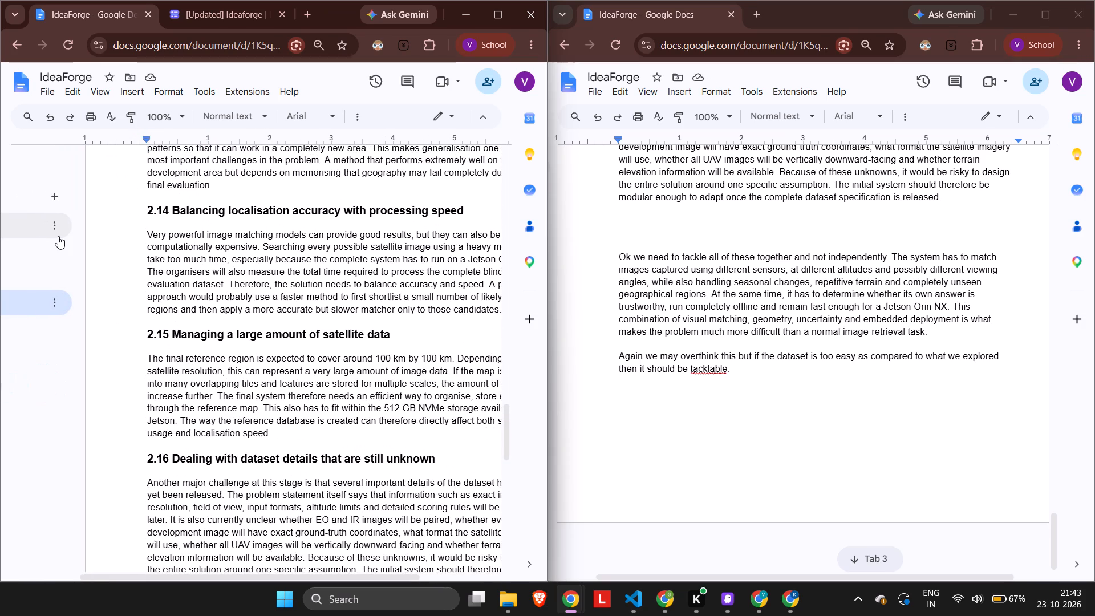
scroll(75, 273, "right", 1)
scroll(44, 341, "right", 1)
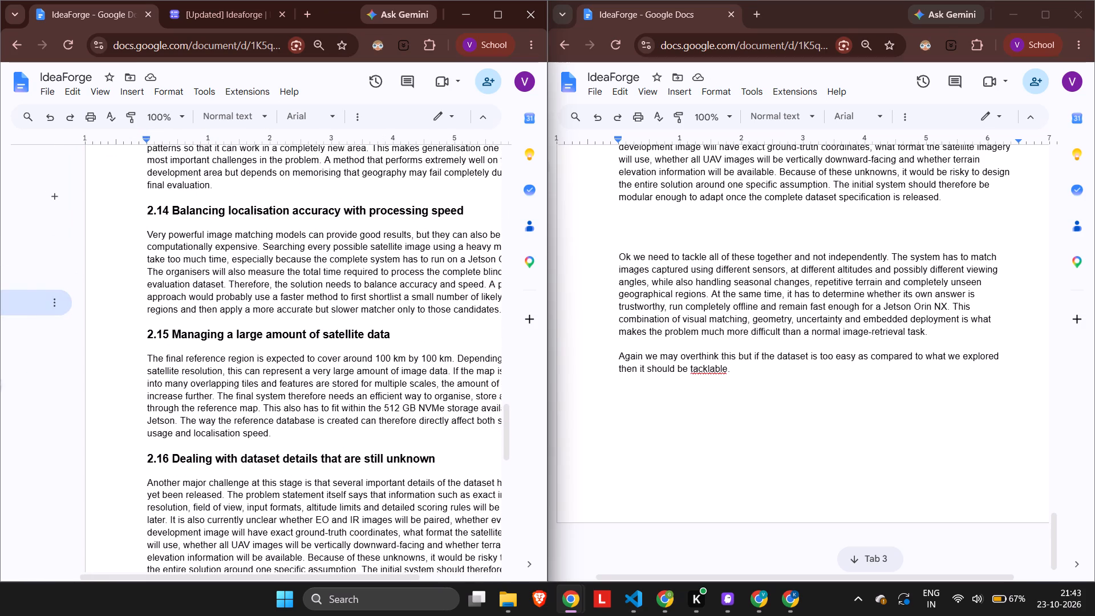
scroll(192, 307, "right", 1)
left_click(103, 276)
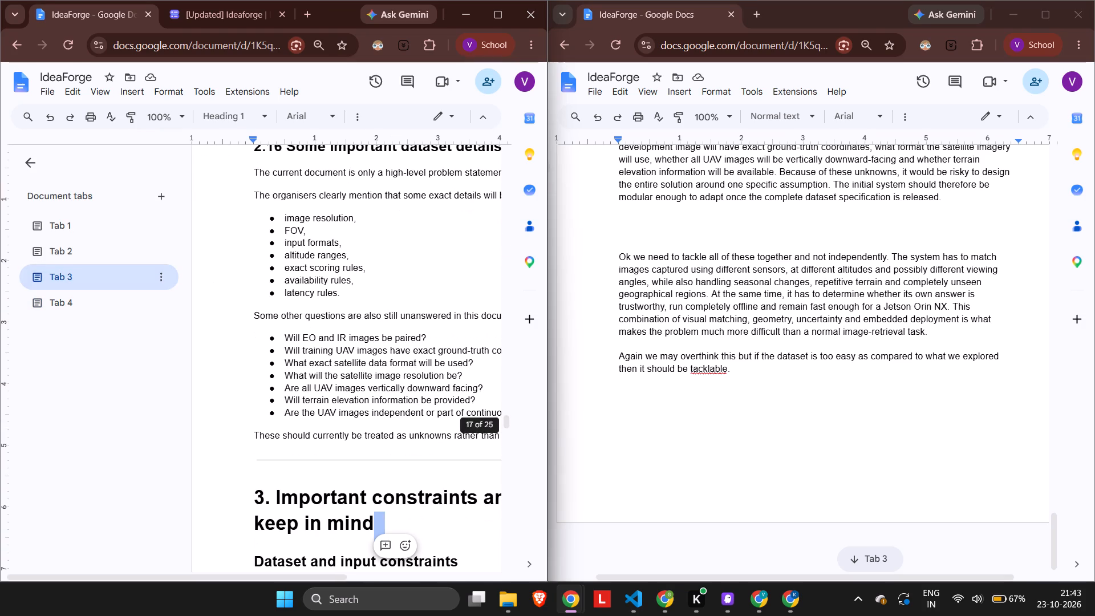
scroll(236, 291, "down", 3)
scroll(236, 291, "left", 2)
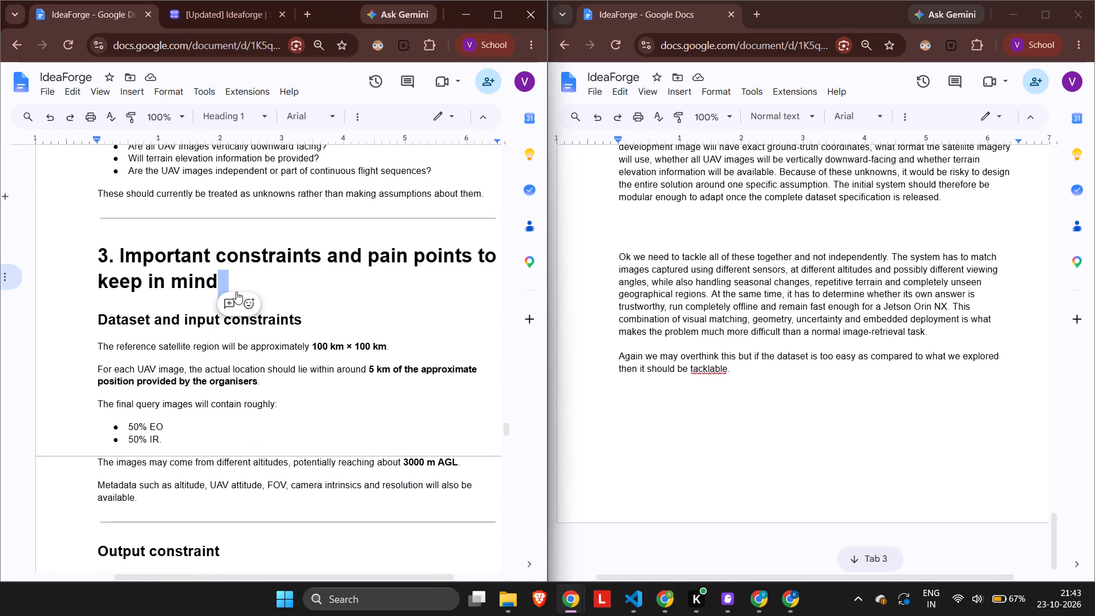
scroll(236, 291, "left", 1)
scroll(159, 279, "right", 1)
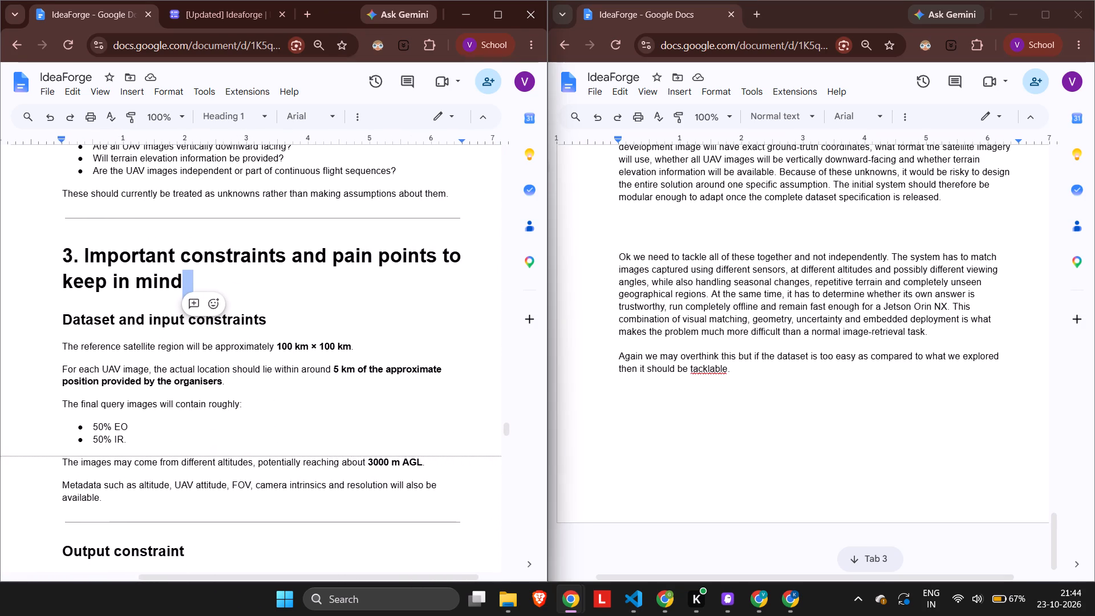
scroll(216, 277, "right", 5)
left_click(36, 167)
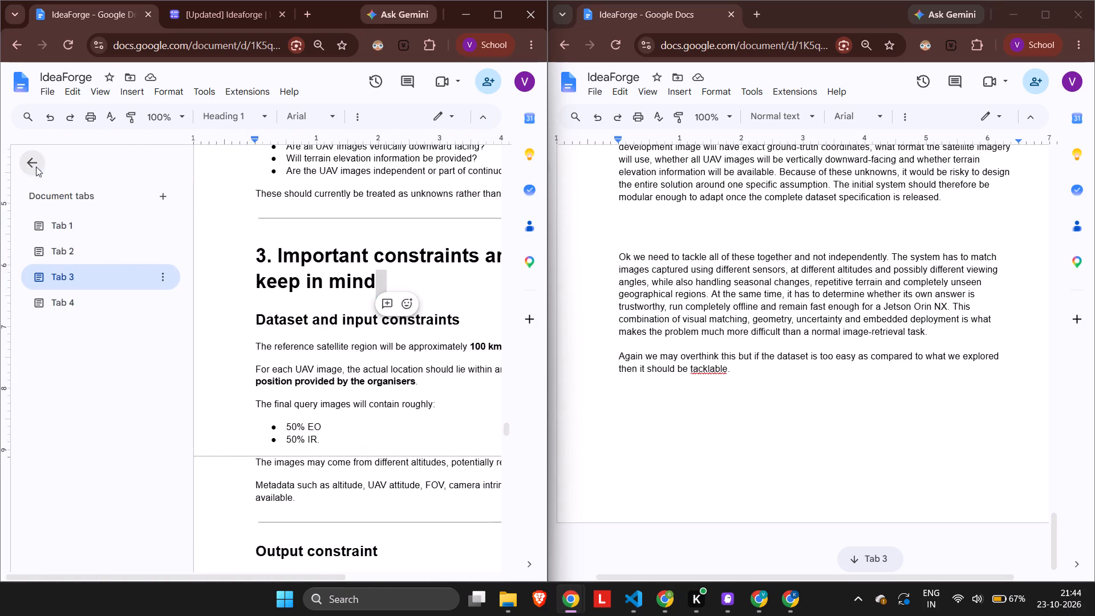
left_click(335, 295)
scroll(335, 295, "left", 1)
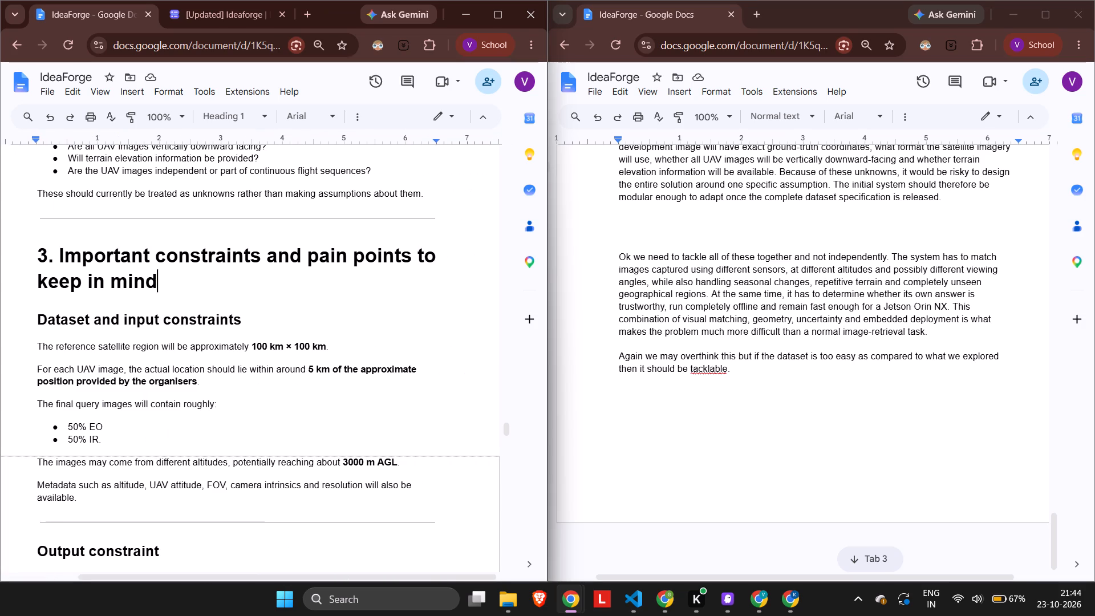
Copy the source heading "3. Important constraints and pain points to keep in mind" and paste it unformatted a few lines below the draft's closing paragraph.
left_click_drag(164, 283, 38, 261)
key("ctrl+c")
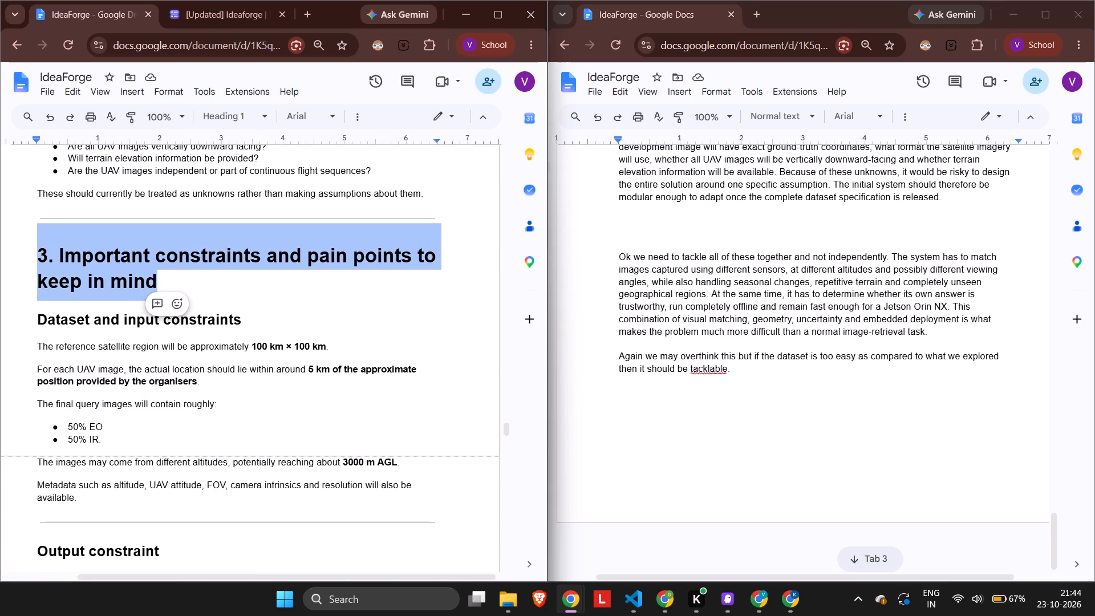
left_click(756, 374)
left_click(756, 374)
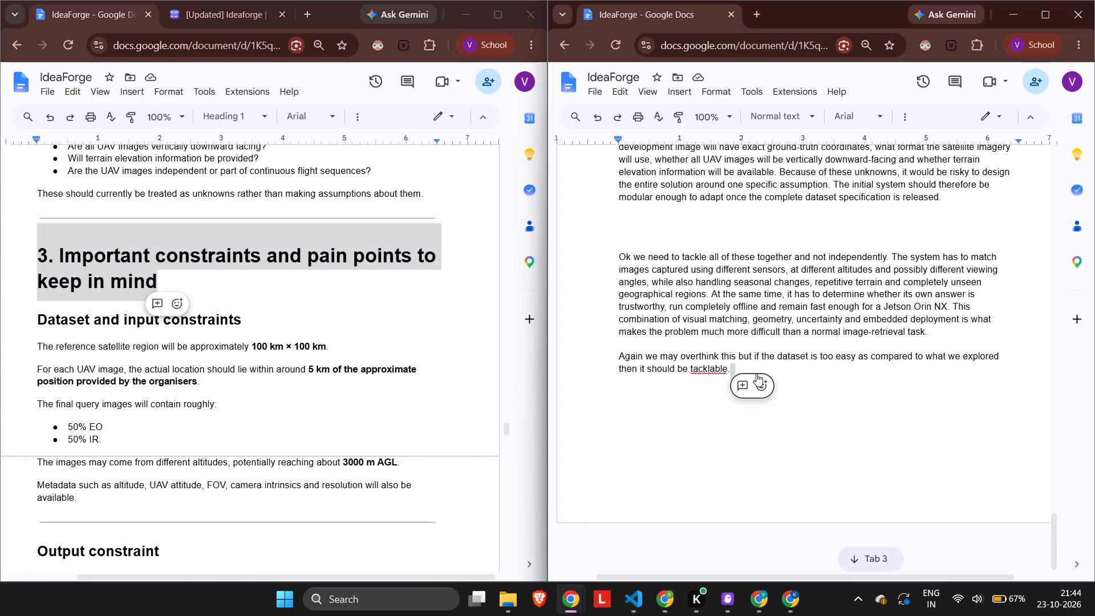
left_click(803, 375)
key("Return")
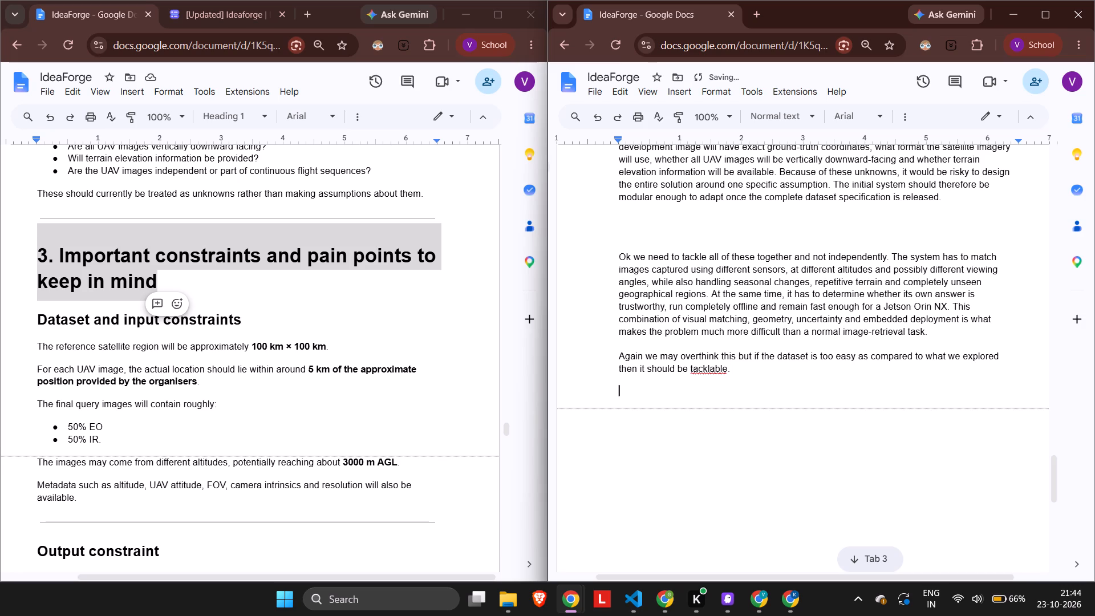
key("Return")
key("Return")
key("3")
key("BackSpace")
key("ctrl+shift+v")
Make the pasted section 3 heading bold and turn bold off on the empty line below it.
key("ctrl+shift+Left")
key("ctrl+shift+Left")
key("ctrl+shift+Left")
key("ctrl+shift+Left")
key("ctrl+shift+Left")
key("ctrl+shift+Left")
key("ctrl+shift+Left")
key("ctrl+shift+Left")
key("ctrl+shift+Left")
key("ctrl+shift+Left")
key("ctrl+shift+Left")
key("ctrl+shift+Left")
key("ctrl+shift+Left")
key("ctrl+shift+Right")
key("ctrl+shift+Right")
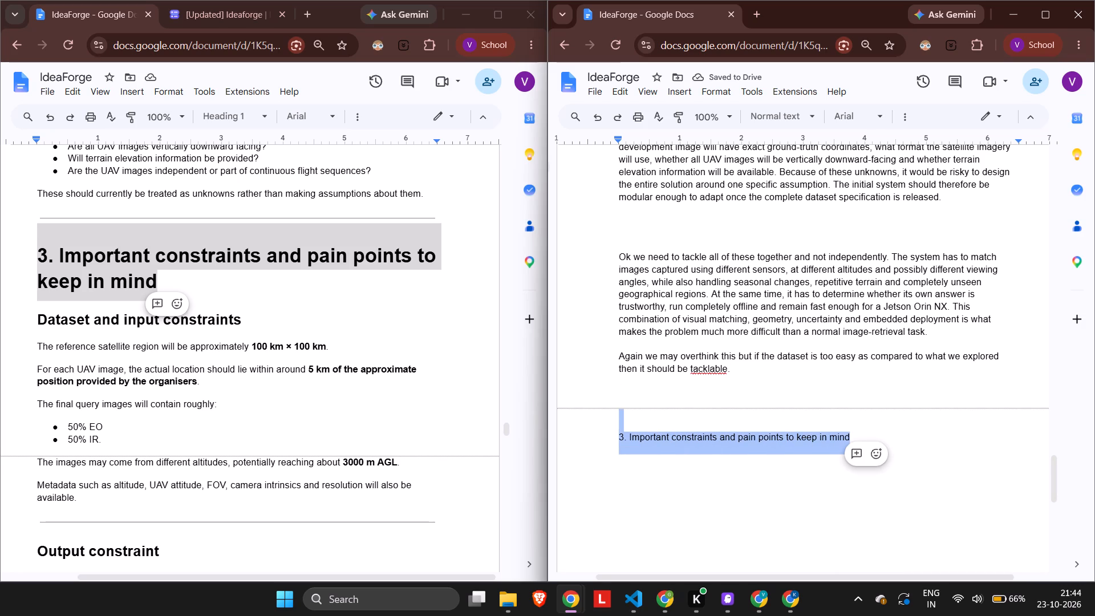
key("ctrl+b")
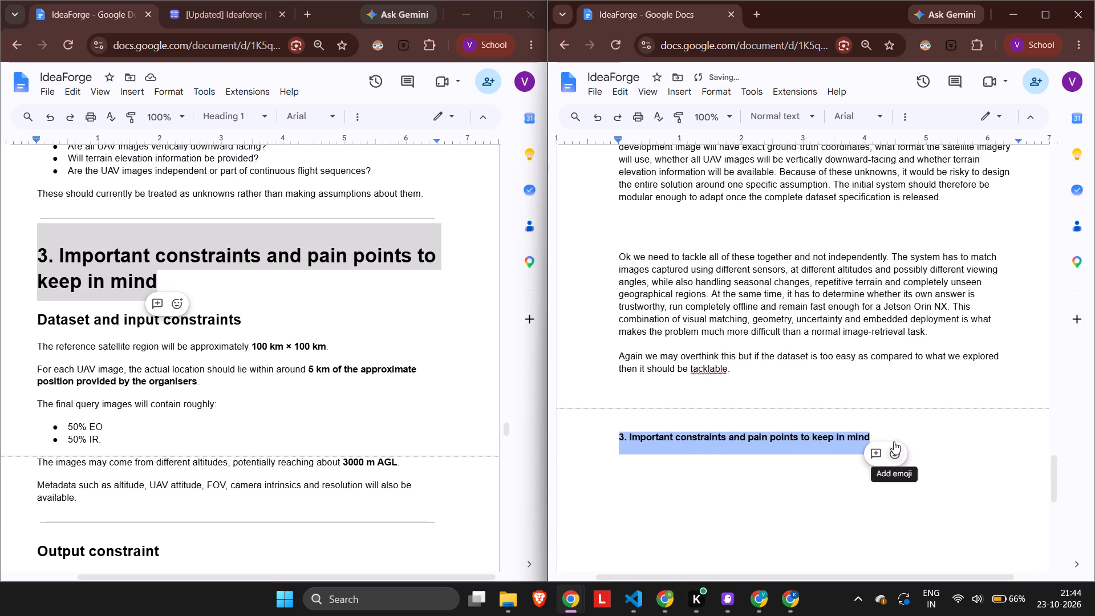
left_click(893, 428)
key("Down")
key("Down")
key("Down")
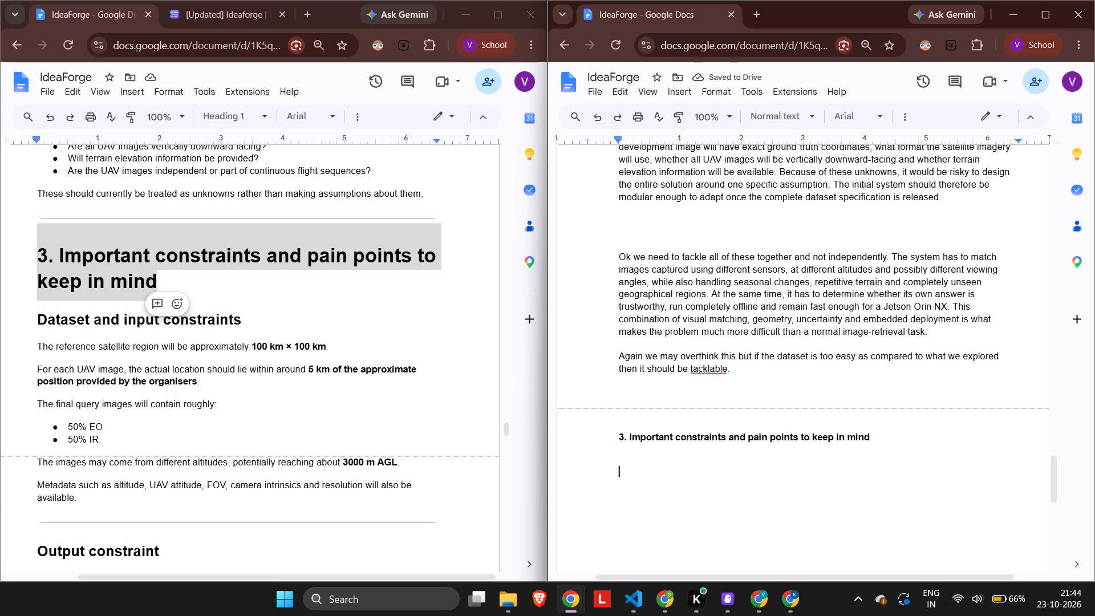
key("ctrl+b")
left_click(64, 340)
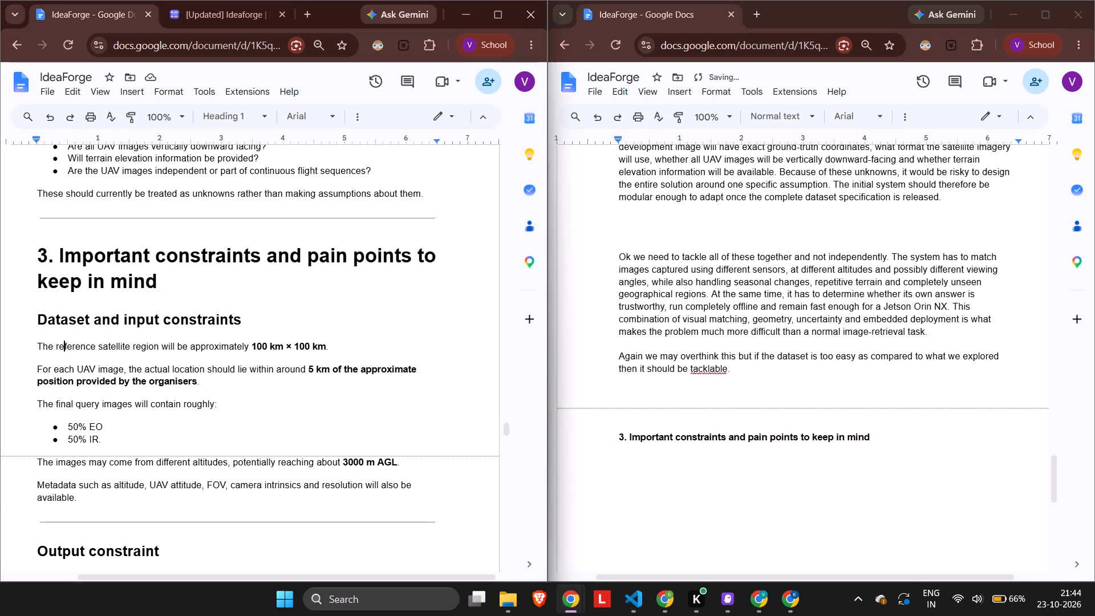
scroll(64, 340, "down", 5)
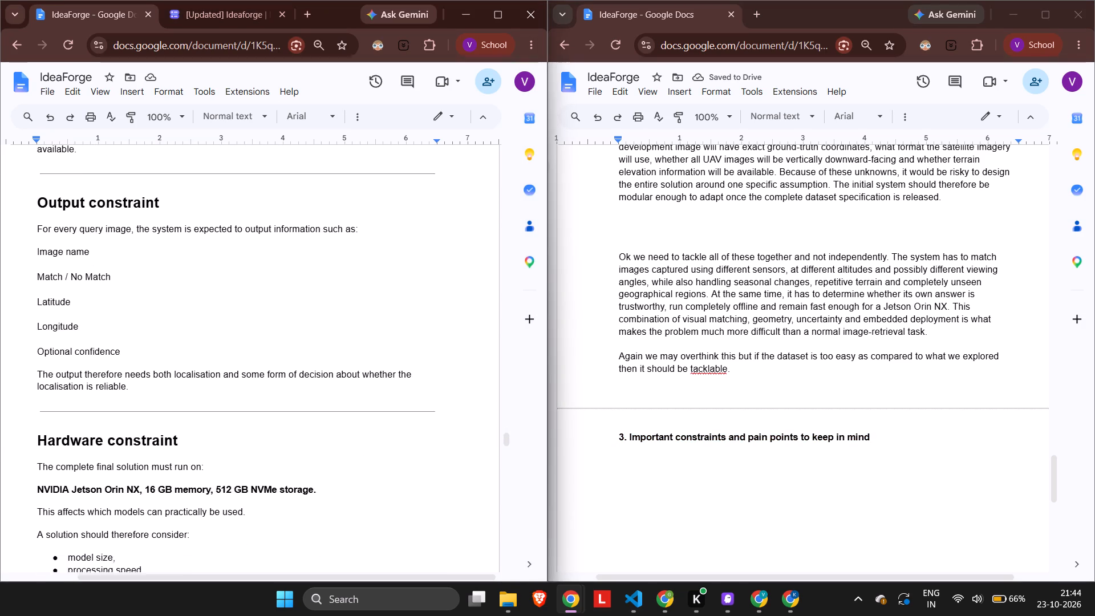
scroll(64, 340, "down", 5)
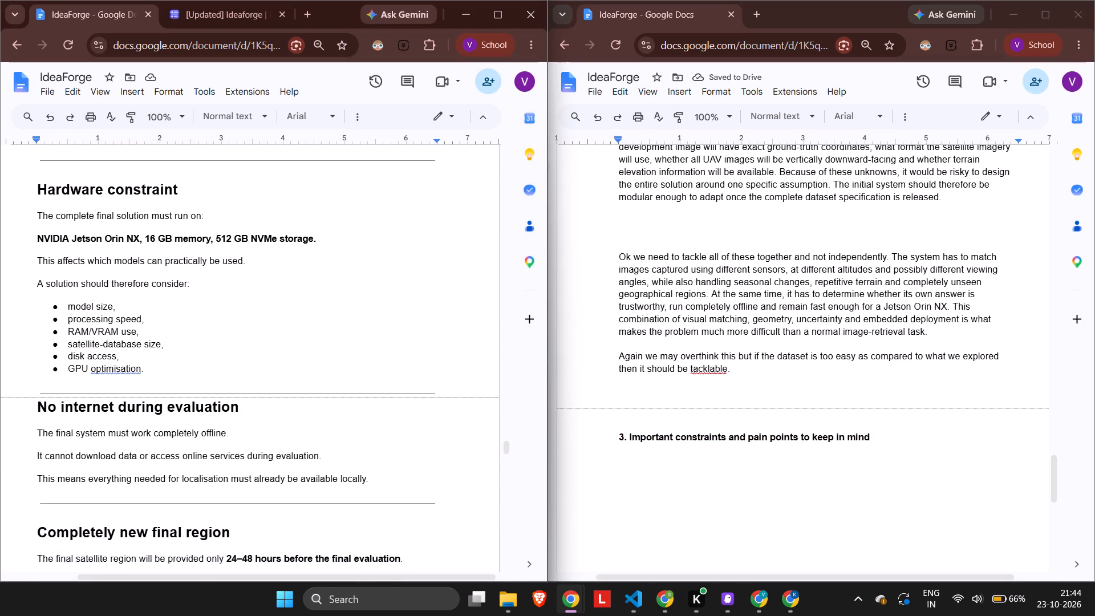
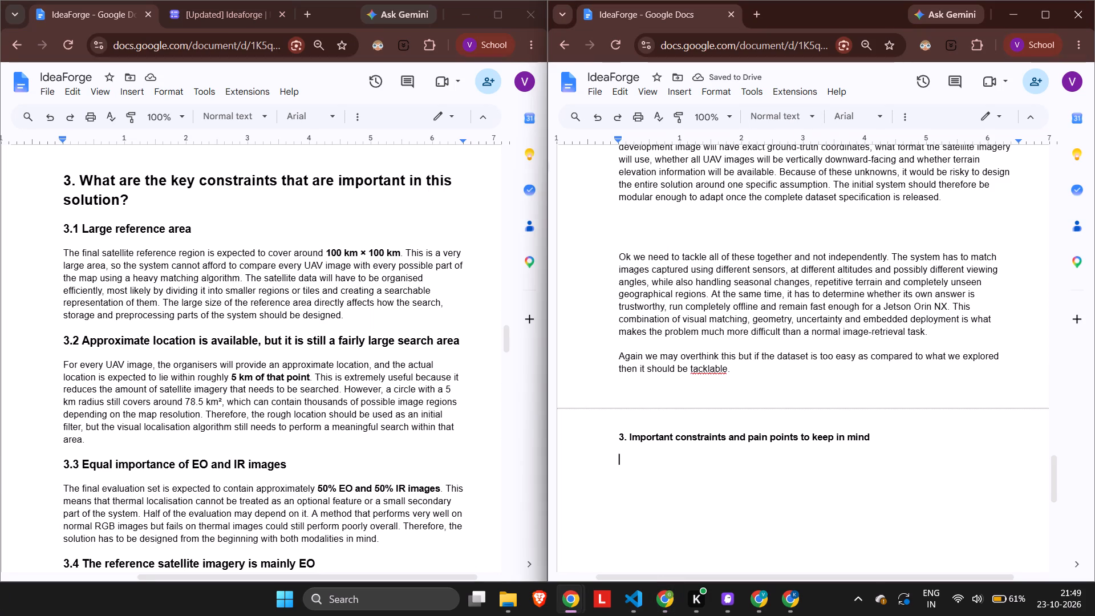
left_click(167, 480)
key("ctrl+z")
key("ctrl+v")
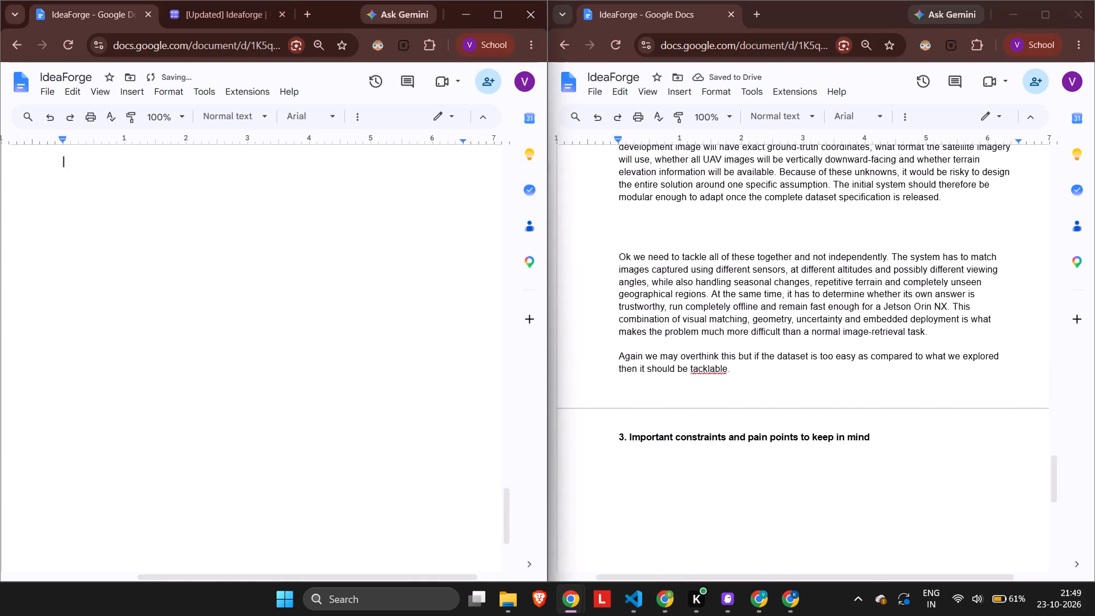
key("alt+Tab")
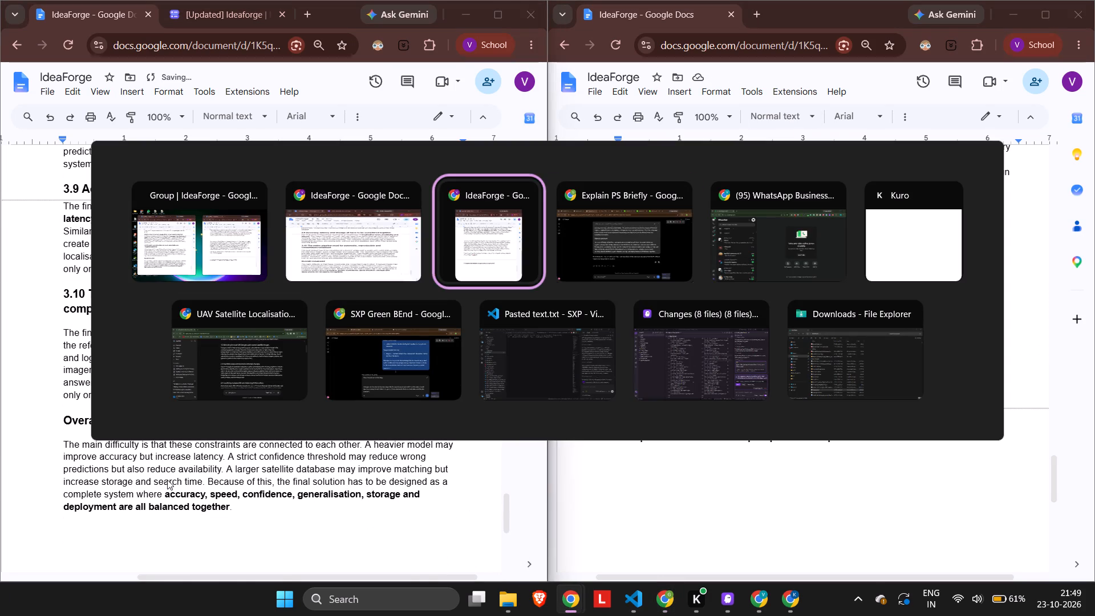
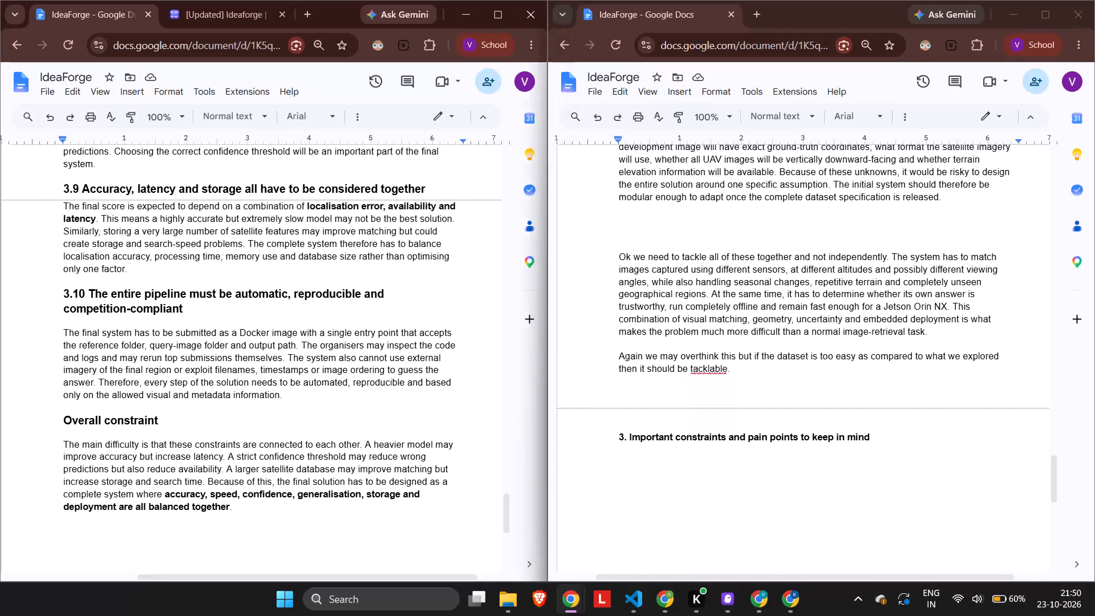
Start section 3 with point a), using the paragraph copied from 3.1 on the large reference area and limited search radius.
key("Return")
scroll(405, 327, "up", 8)
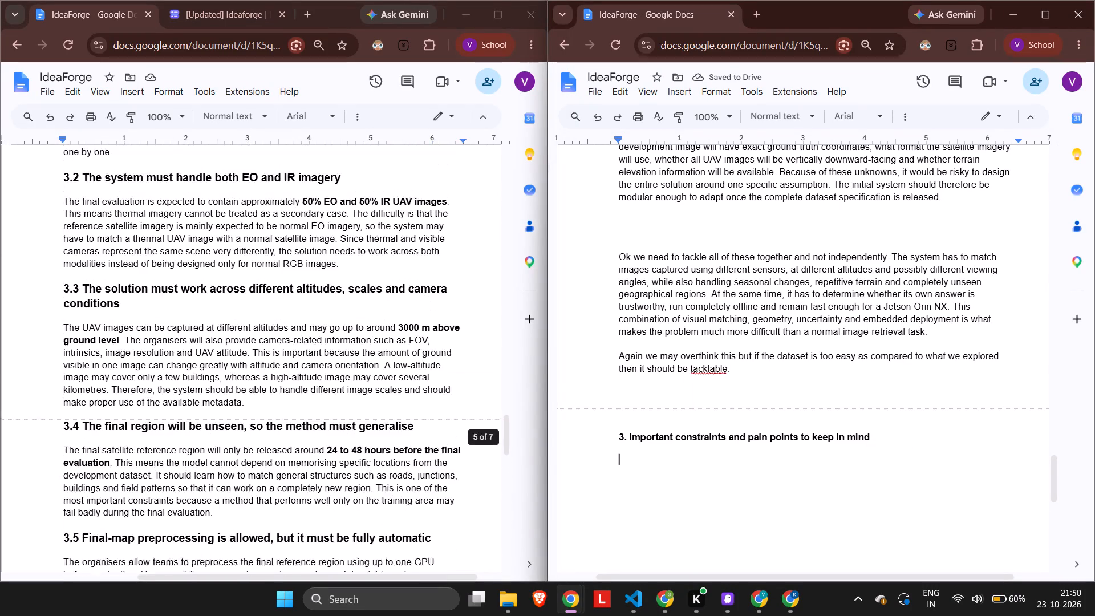
scroll(405, 327, "up", 5)
scroll(405, 327, "down", 1)
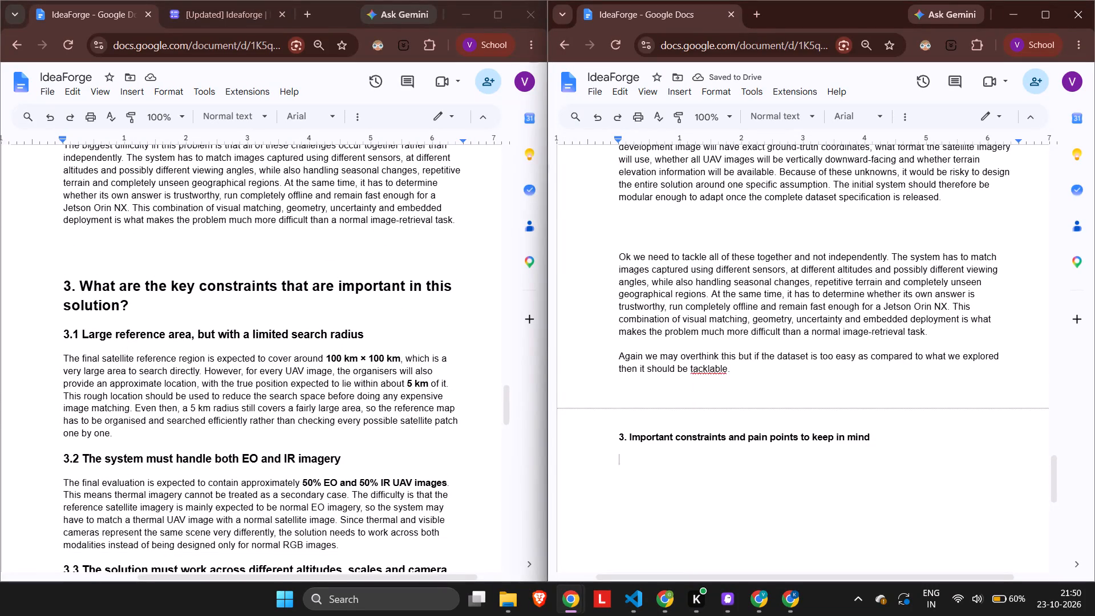
left_click_drag(119, 430, 57, 360)
key("ctrl+c")
left_click(667, 459)
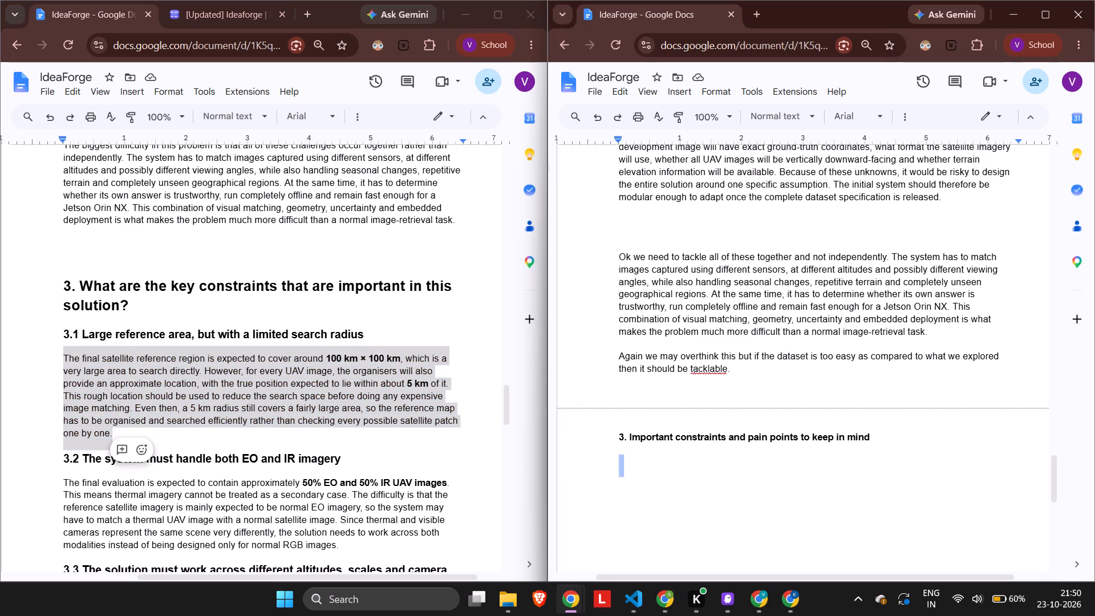
type("a)")
key("BackSpace")
key("BackSpace")
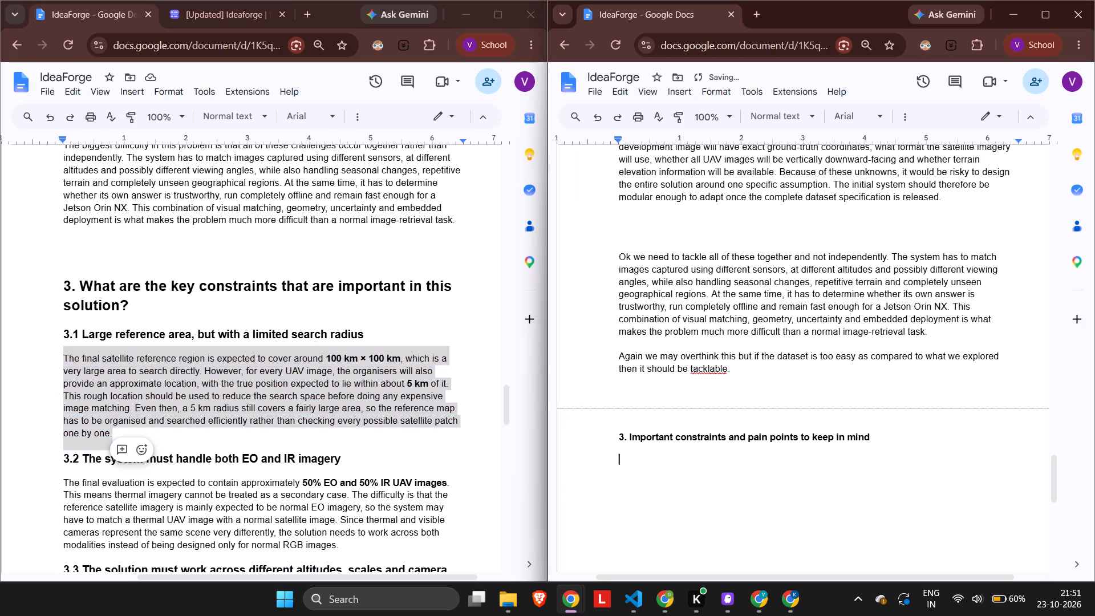
key("ctrl+b")
key("a")
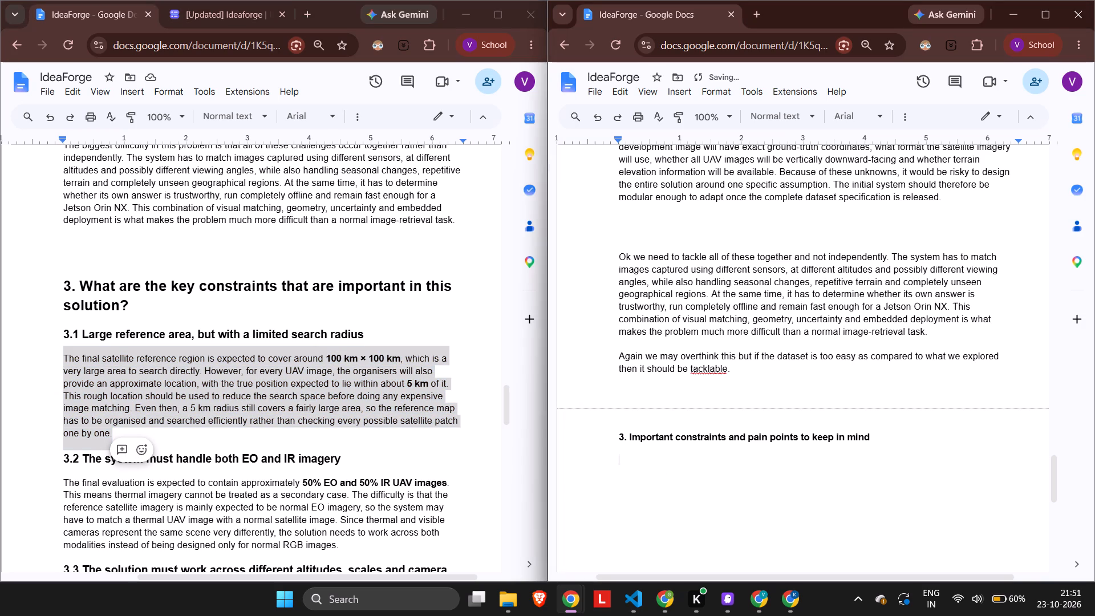
key("shift+parenright")
key("ctrl+v")
Add point b) below it, using the paragraph copied from 3.2 on handling both EO and IR imagery.
key("Return")
key("Return")
type("b)")
scroll(335, 434, "down", 2)
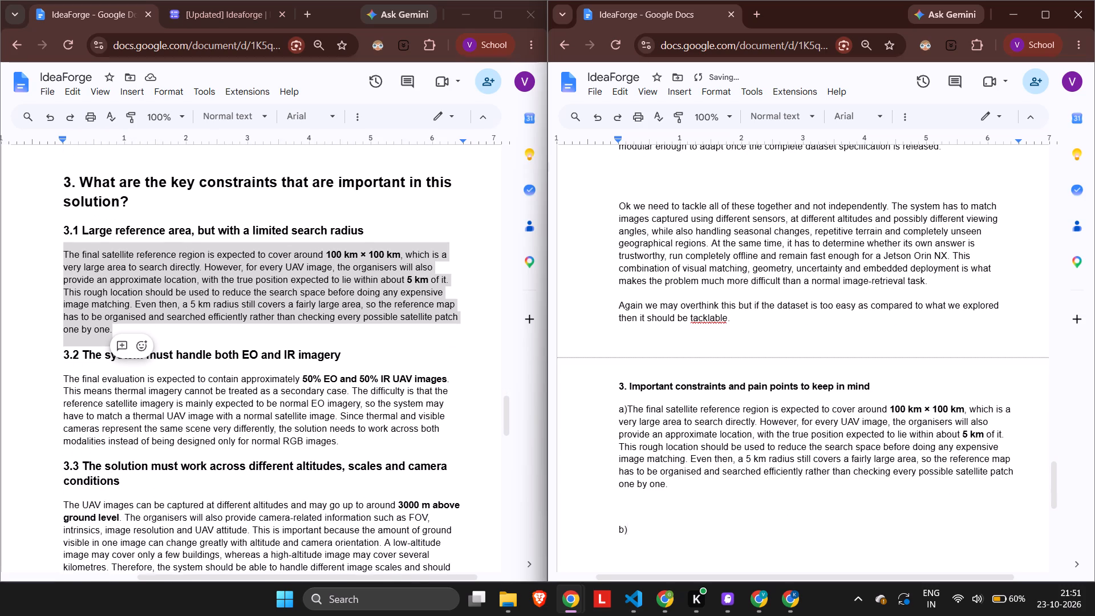
left_click_drag(347, 444, 54, 382)
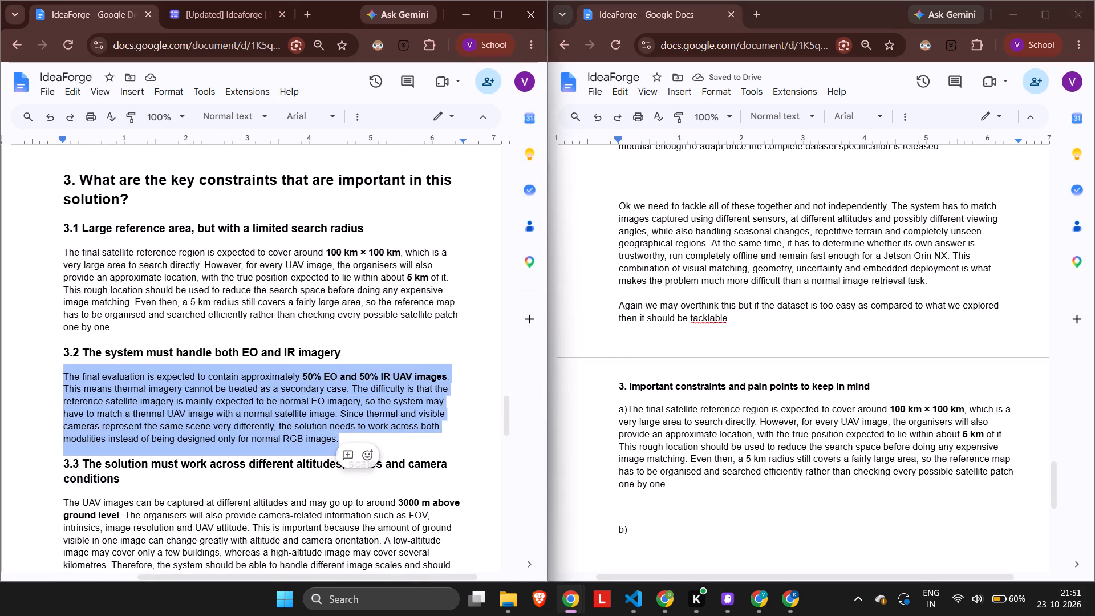
key("ctrl+c")
left_click(650, 532)
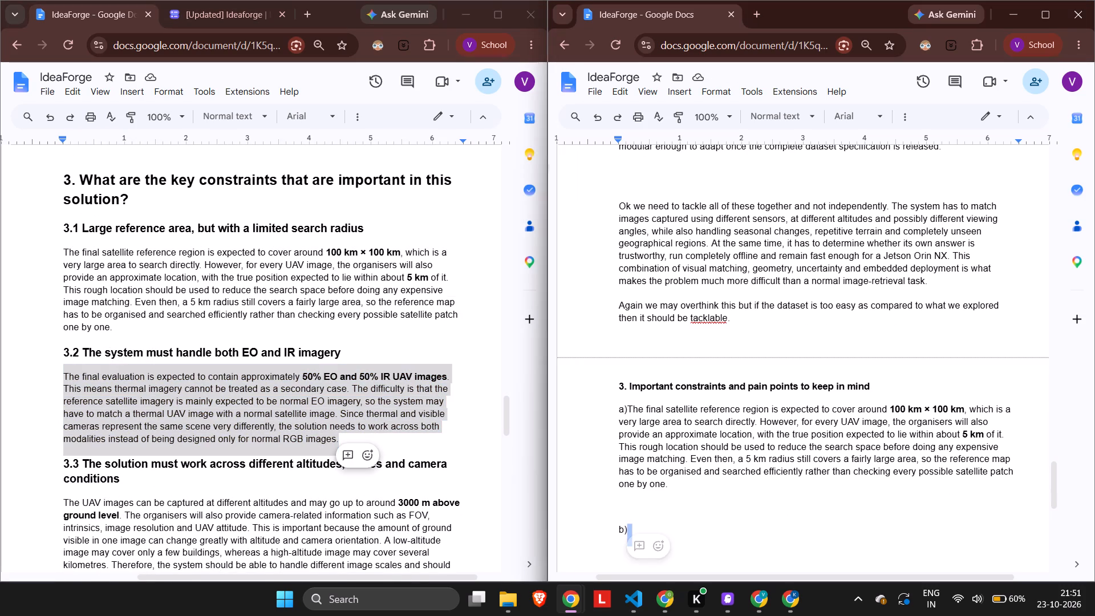
key("ctrl+v")
Look over the reference paragraphs 3.3 to 3.5 and remove the extra blank line between points a) and b).
scroll(322, 449, "down", 2)
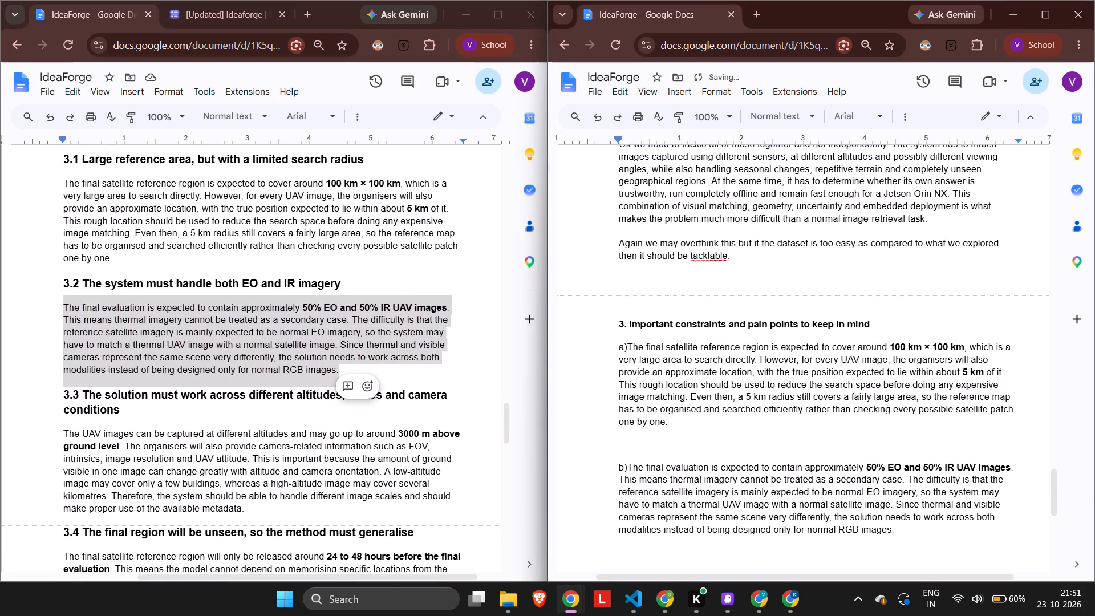
left_click(251, 513)
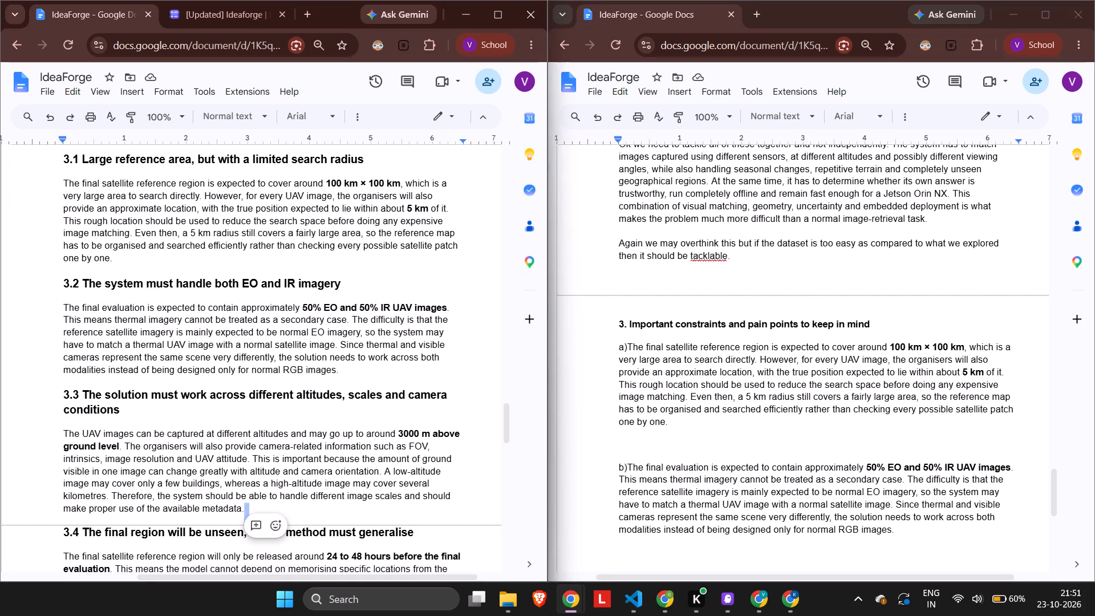
scroll(254, 508, "down", 3)
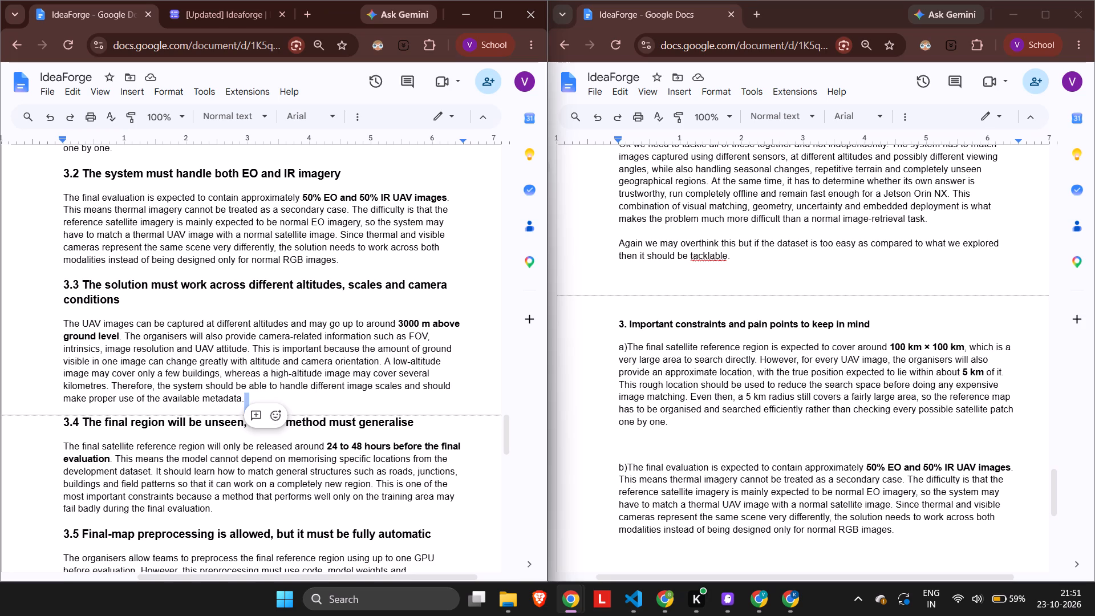
scroll(263, 395, "down", 1)
left_click(221, 469)
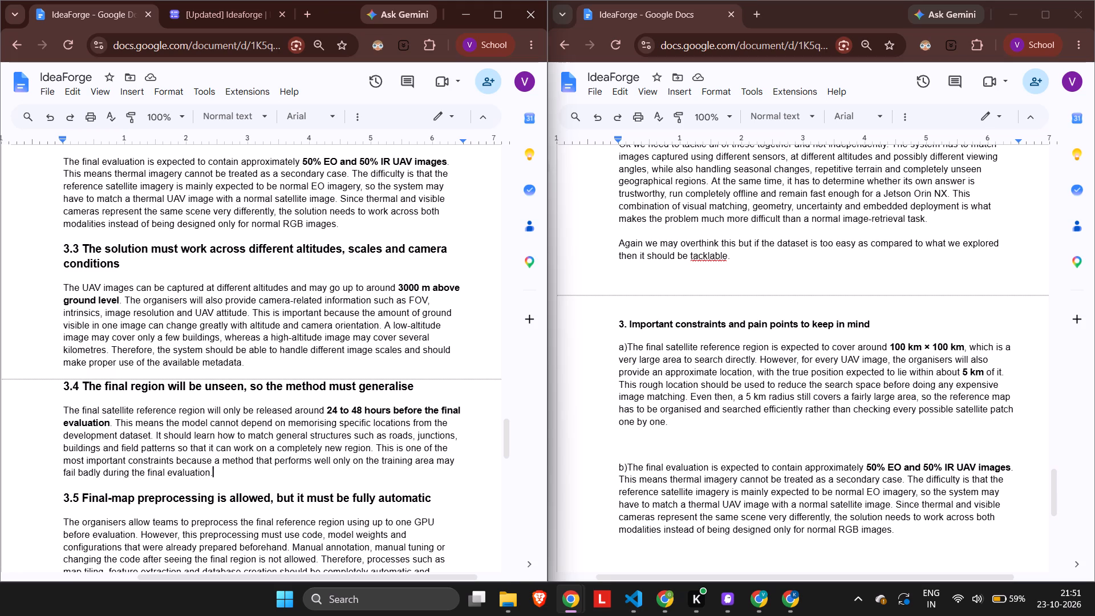
left_click(628, 448)
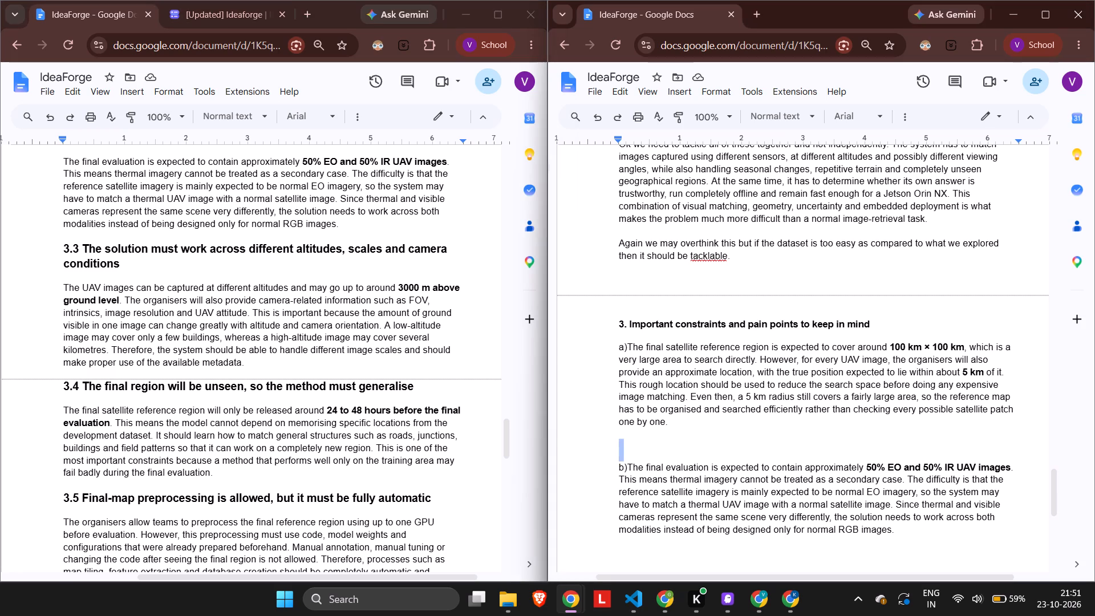
key("BackSpace")
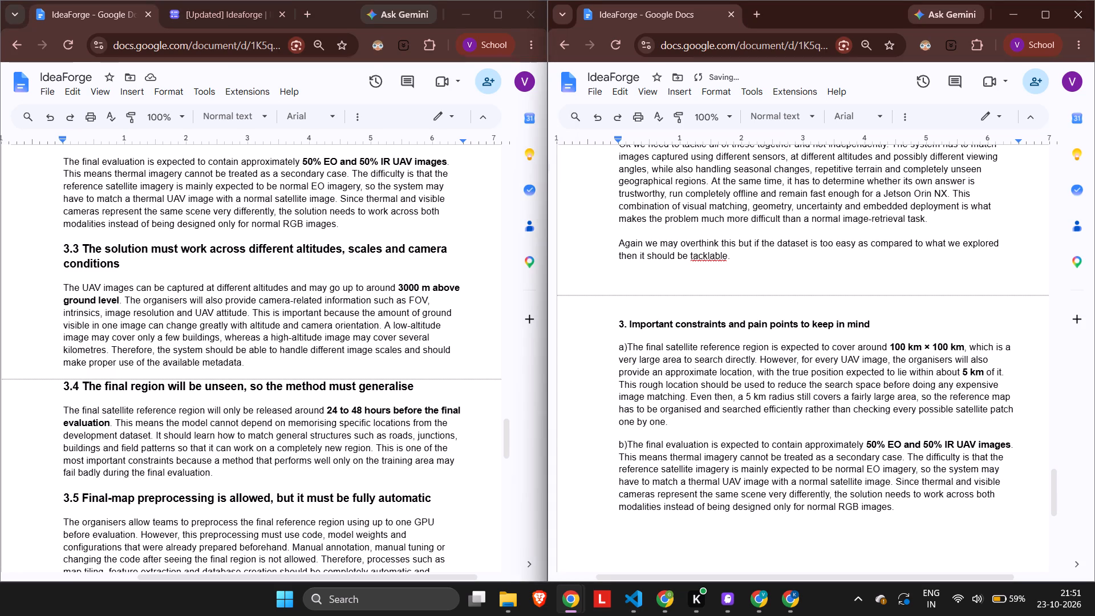
Add point c) below point b), using the paragraph copied from 3.3 on altitudes, scales and camera conditions.
left_click_drag(251, 364, 64, 282)
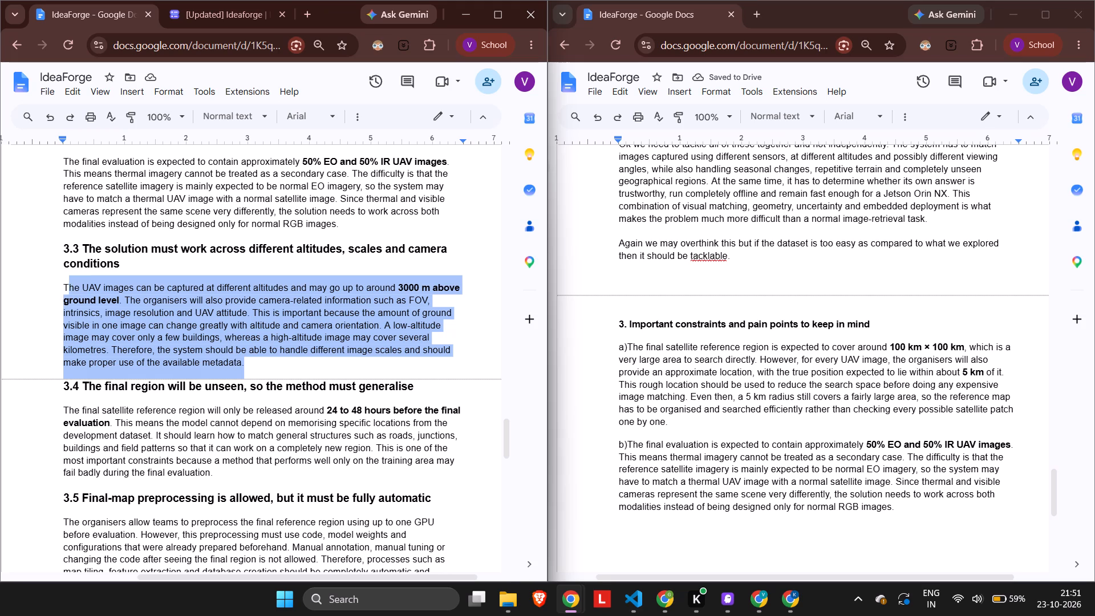
left_click_drag(64, 282, 62, 281)
key("ctrl+c")
scroll(702, 341, "down", 1)
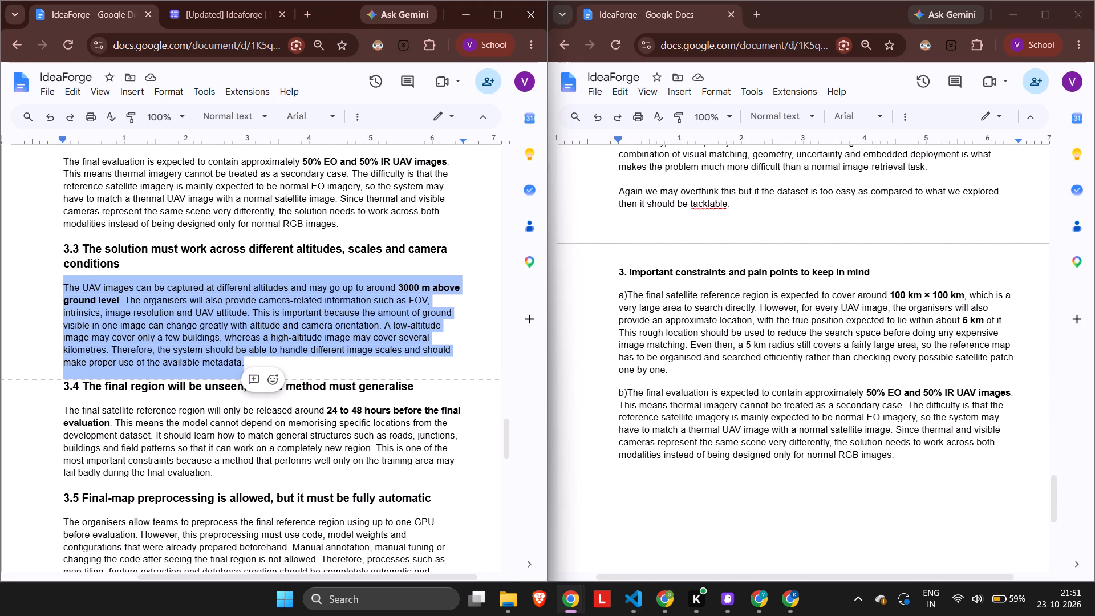
left_click(934, 453)
key("Return")
key("Return")
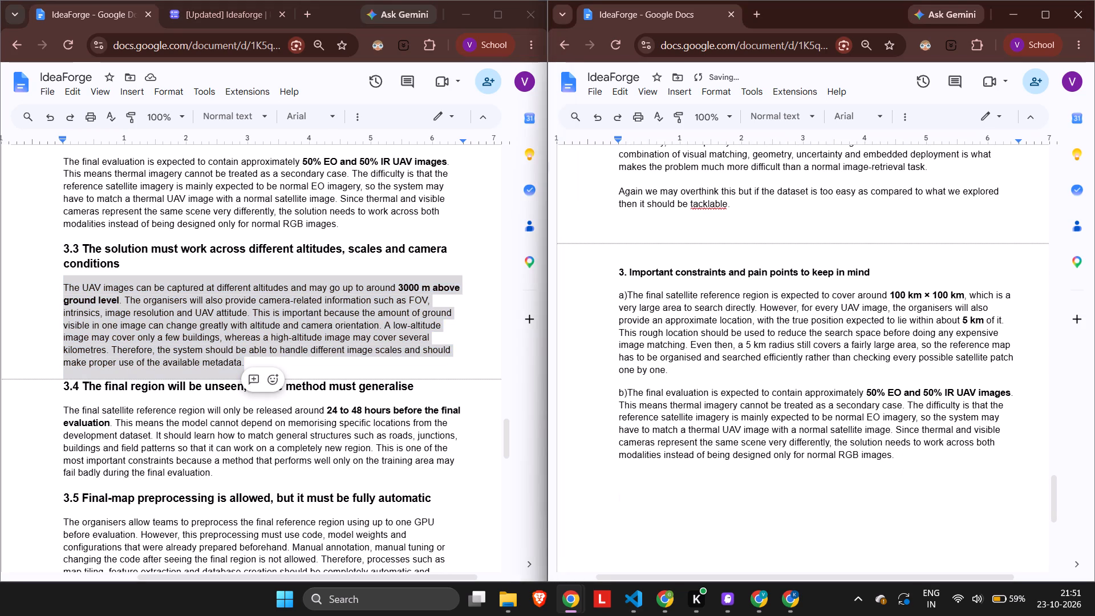
key("BackSpace")
type("c)")
key("ctrl+v")
left_click(934, 453, "ctrl")
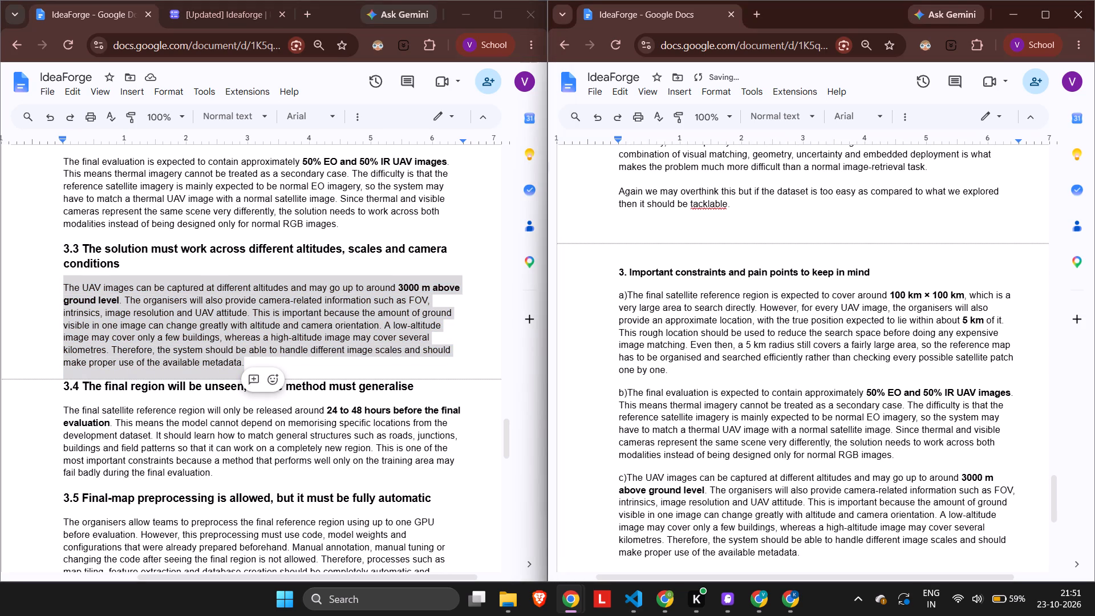
Add point d) below point c), using the paragraph copied from 3.4 on the unseen final region.
scroll(454, 428, "down", 1)
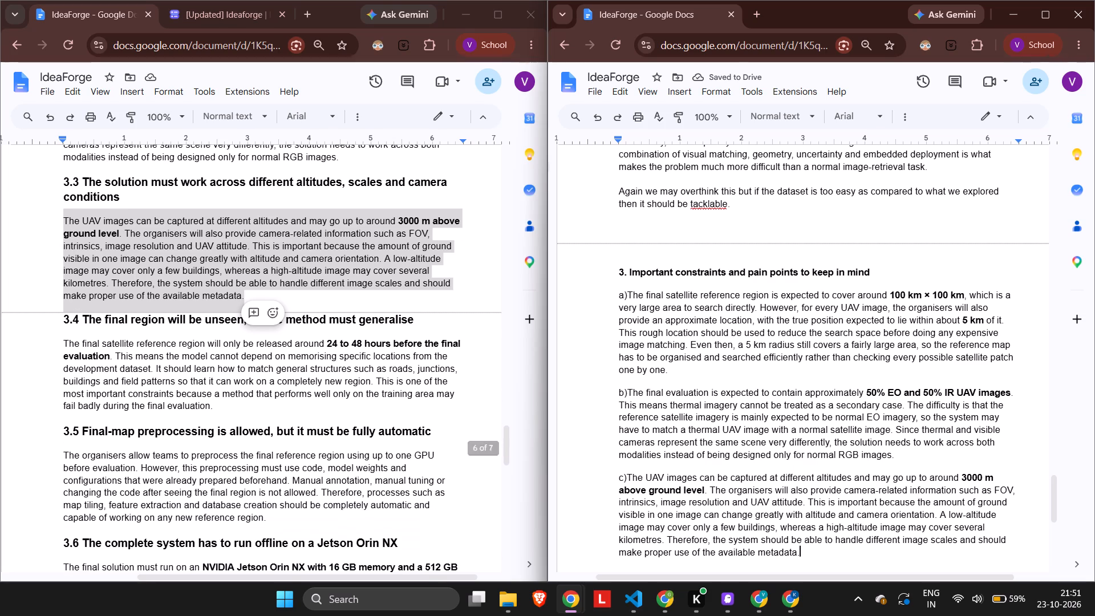
left_click_drag(228, 407, 55, 345)
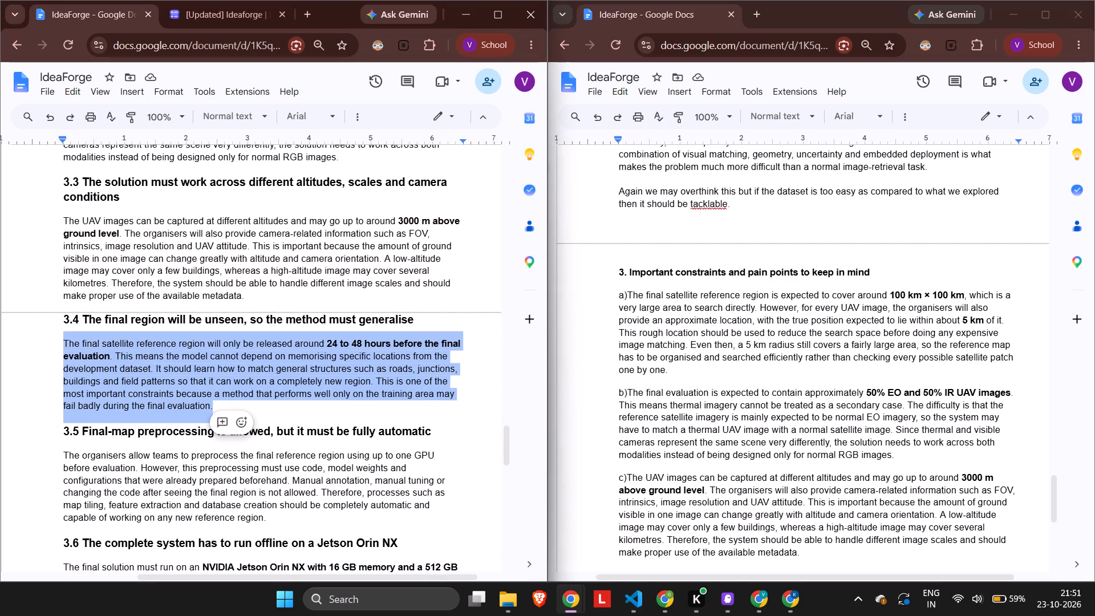
key("ctrl+c")
scroll(645, 449, "down", 2)
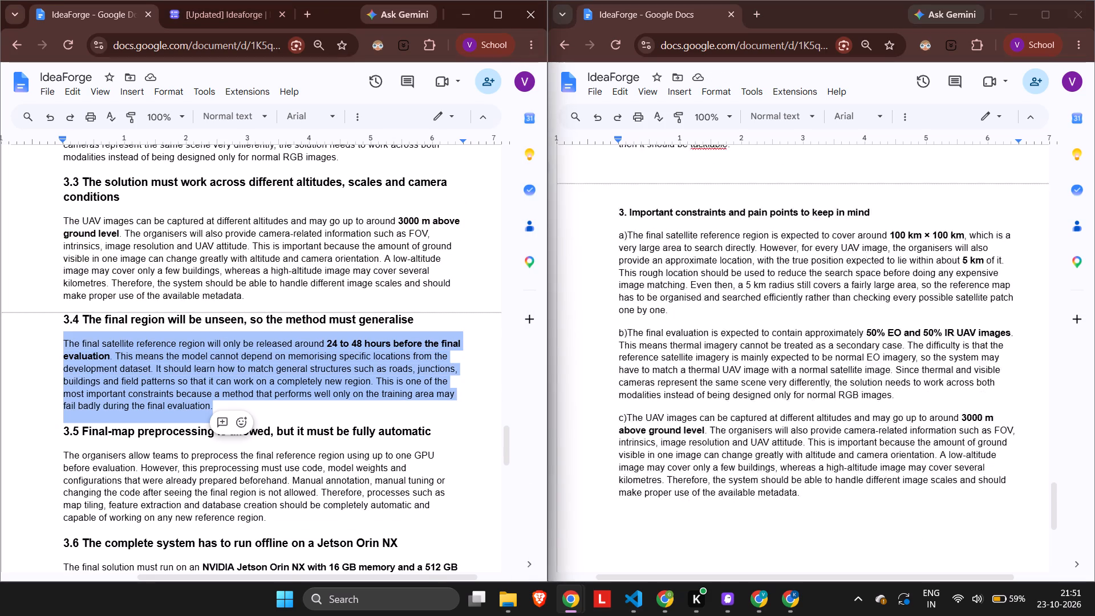
left_click(820, 424)
key("s")
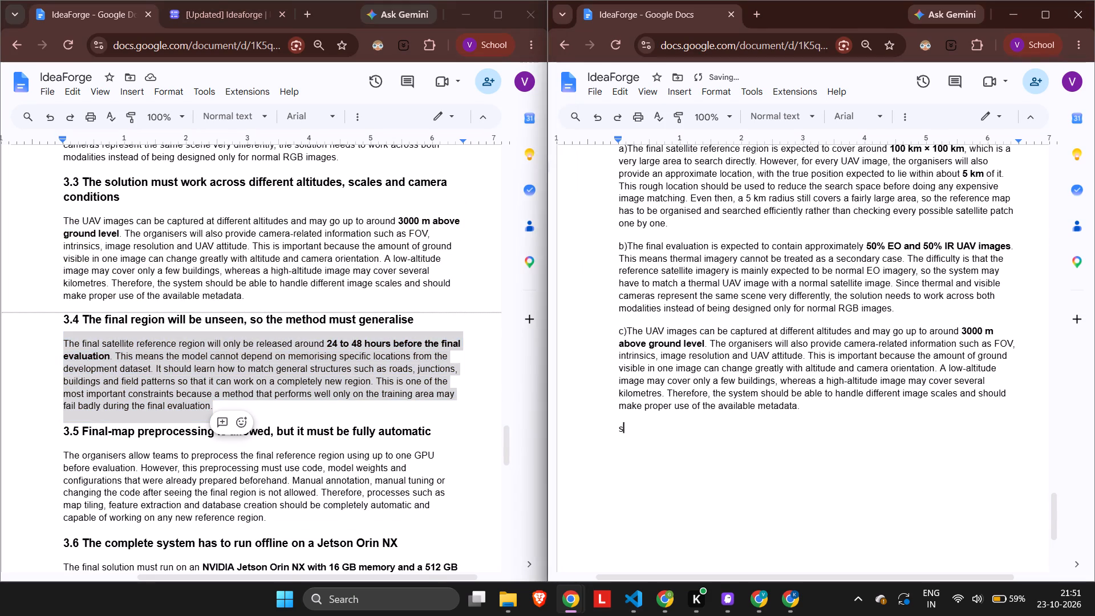
key("BackSpace")
type("d)")
key("ctrl+v")
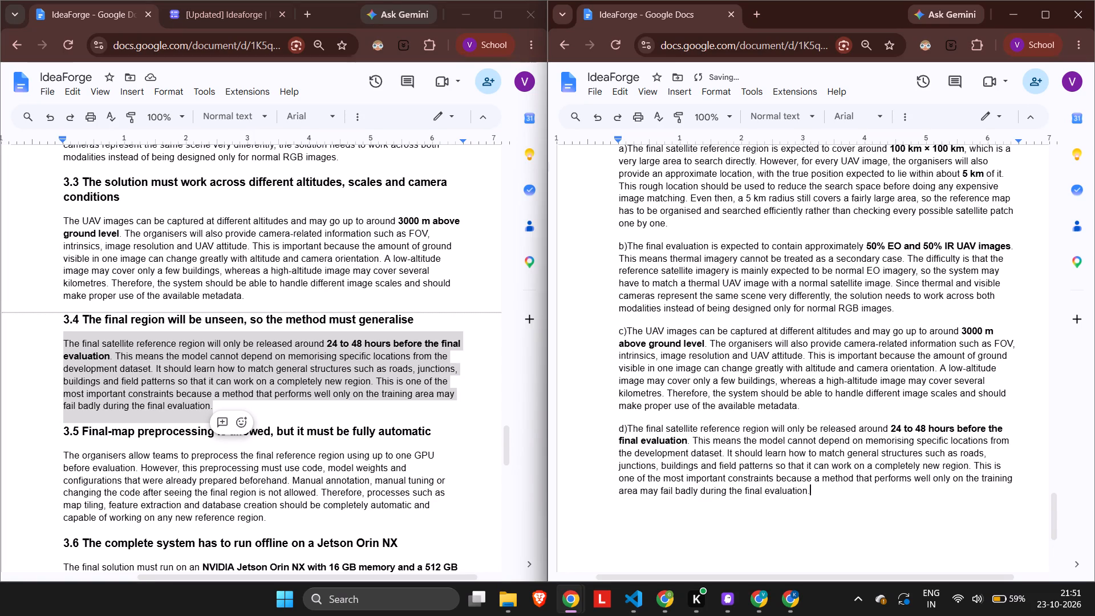
left_click_drag(269, 519, 67, 457)
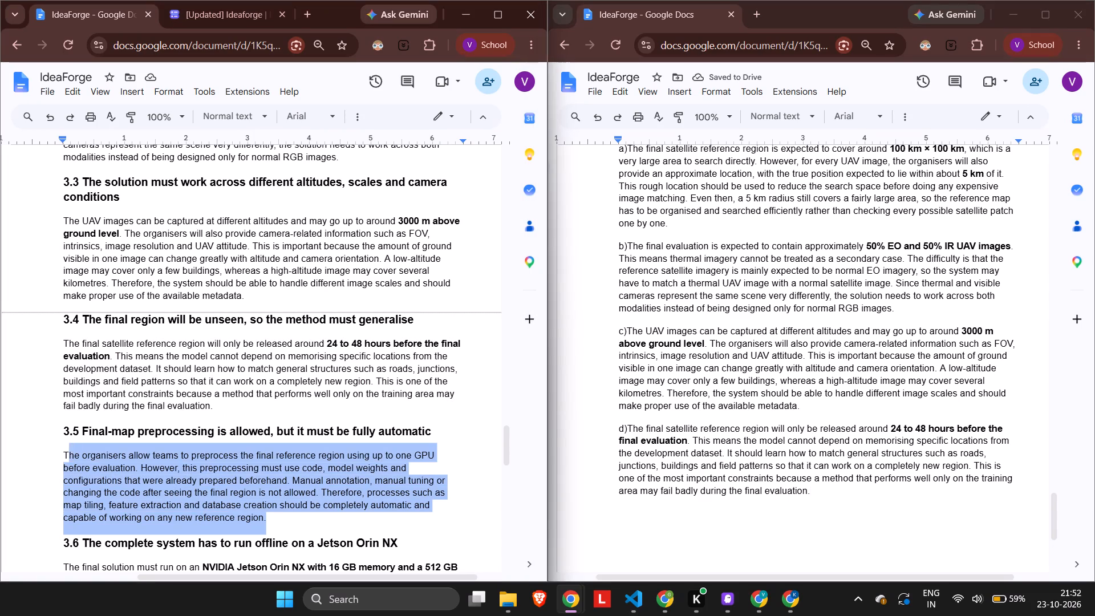
left_click_drag(67, 457, 63, 455)
key("ctrl+c")
scroll(135, 419, "down", 1)
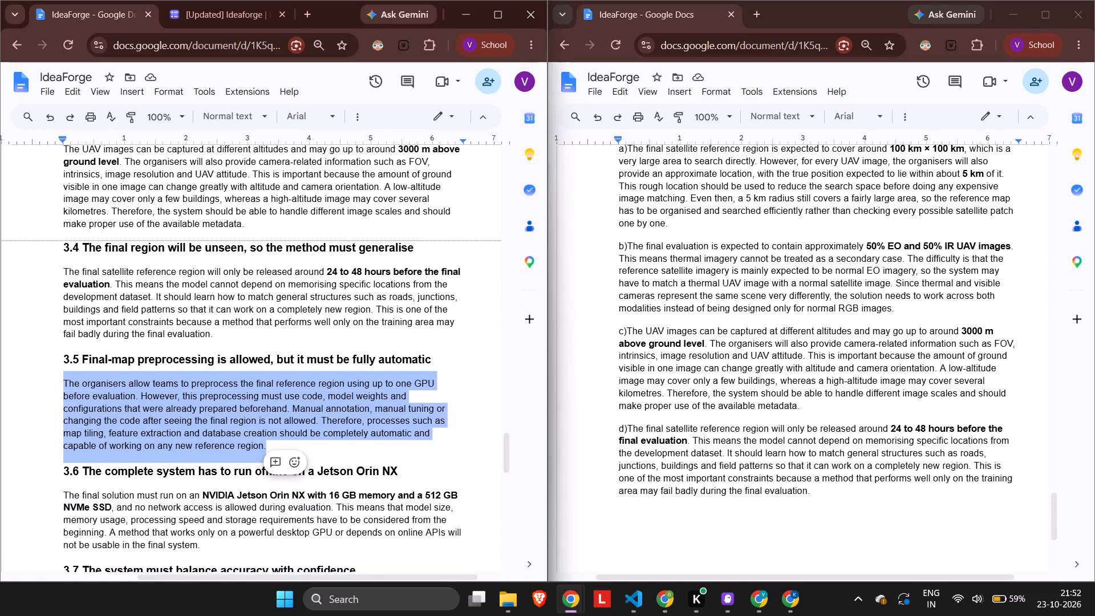
scroll(243, 391, "down", 3)
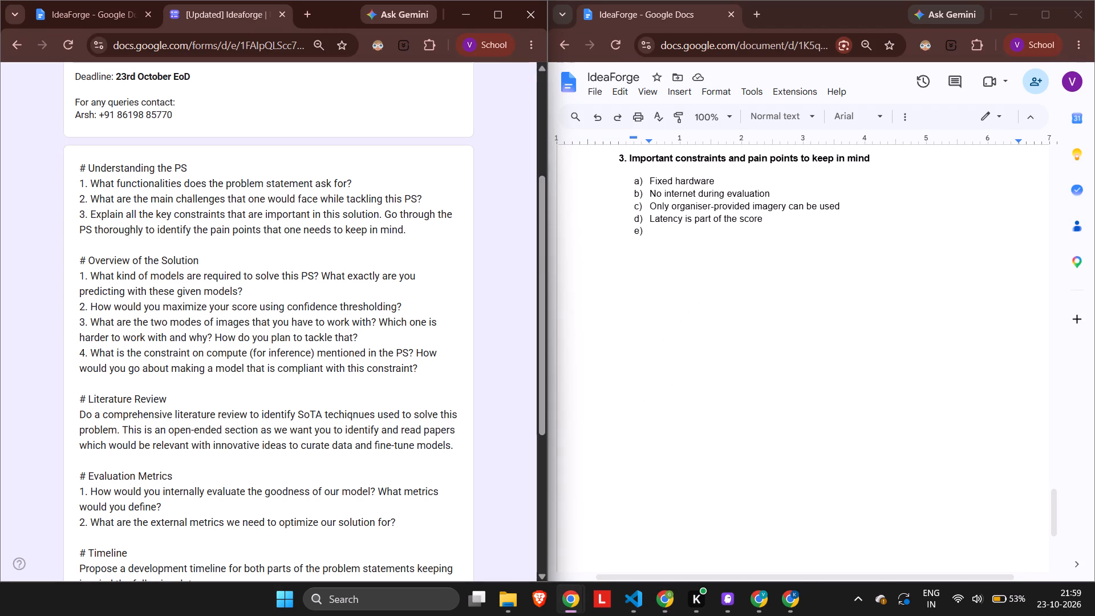
left_click(659, 233)
left_click(650, 232)
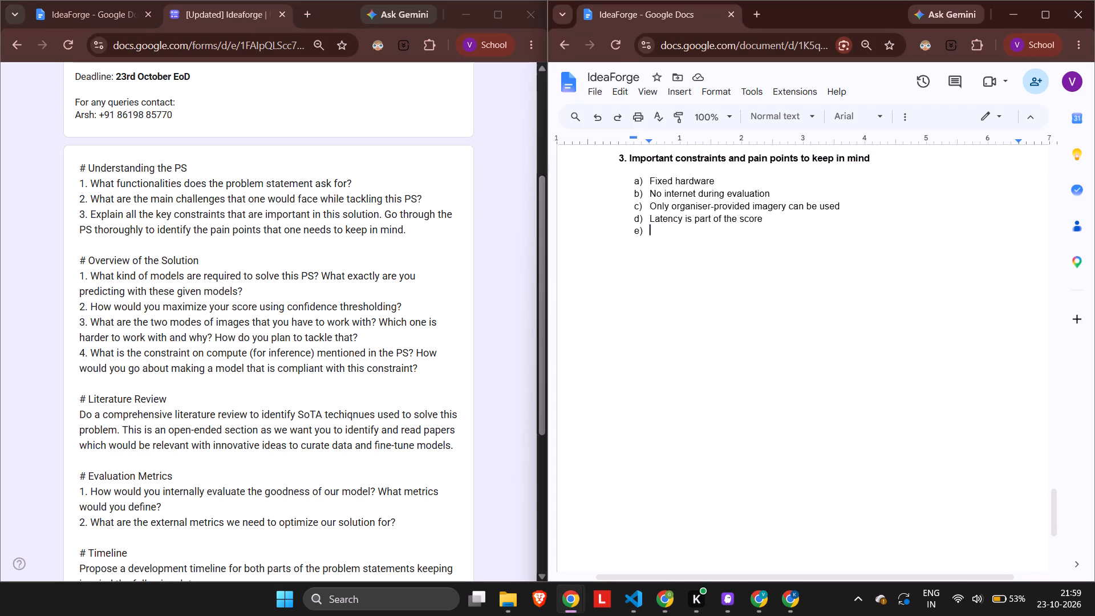
key("bracketright")
key("backslash")
key("BackSpace")
key("BackSpace")
key("BackSpace")
key("Return")
key("BackSpace")
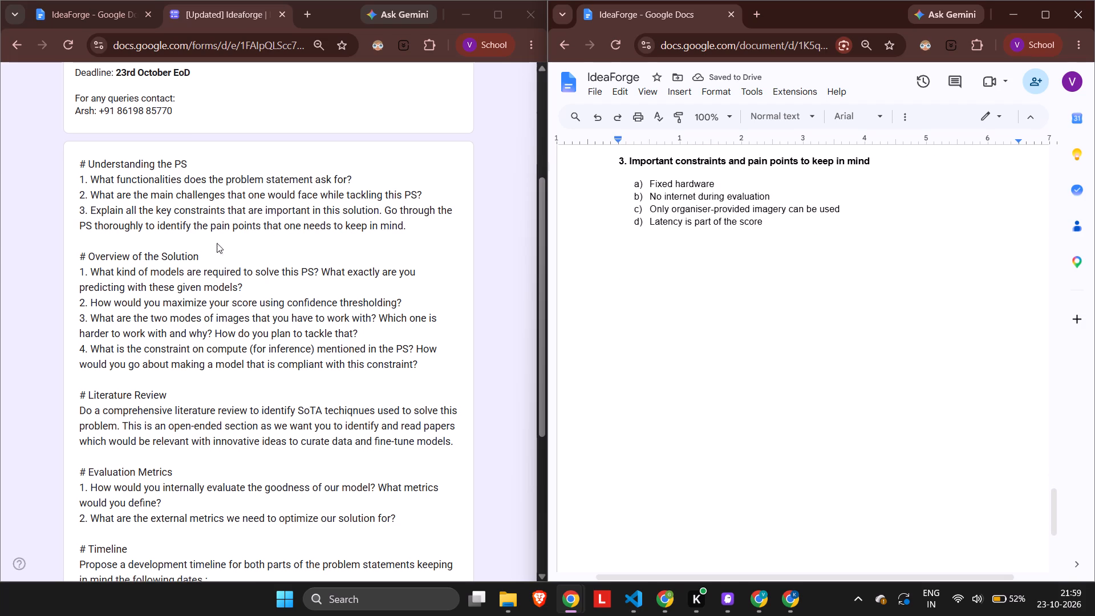
Add a bold "Solution" heading at font size 13 below section 3's constraints list in the IdeaForge document.
key("Return")
type("SOl")
key("BackSpace")
key("BackSpace")
type("olution")
key("ctrl+shift+Left")
key("ctrl+b")
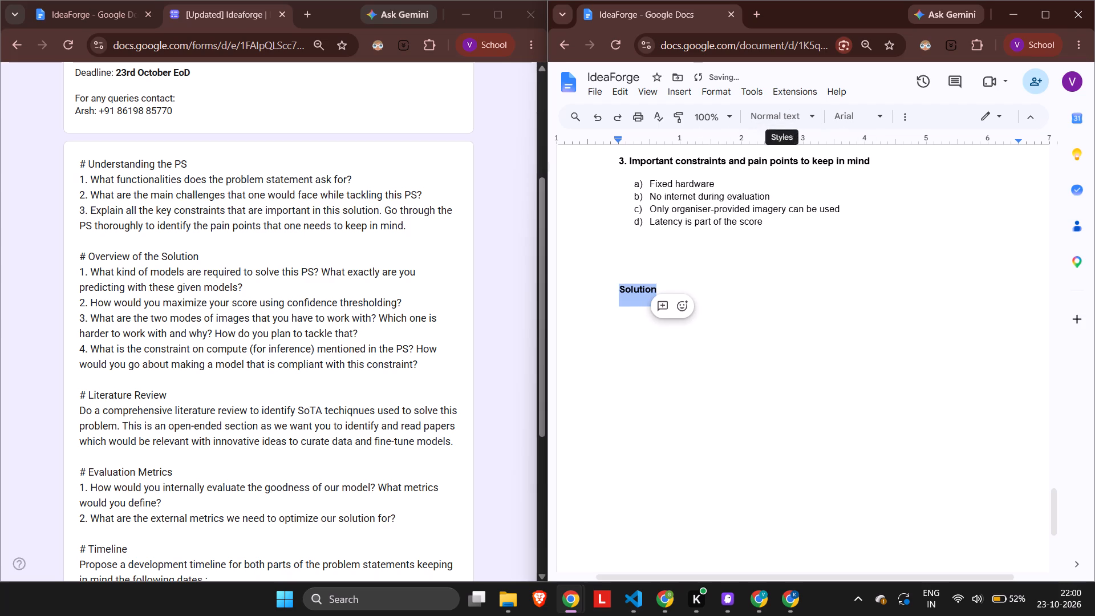
key("ctrl+plus")
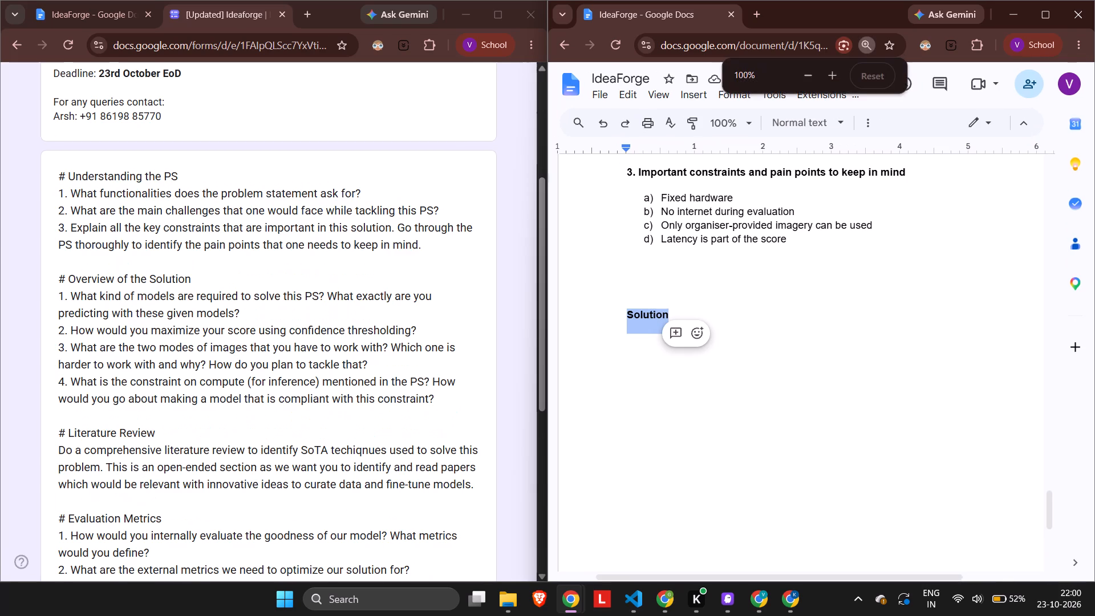
key("ctrl+minus")
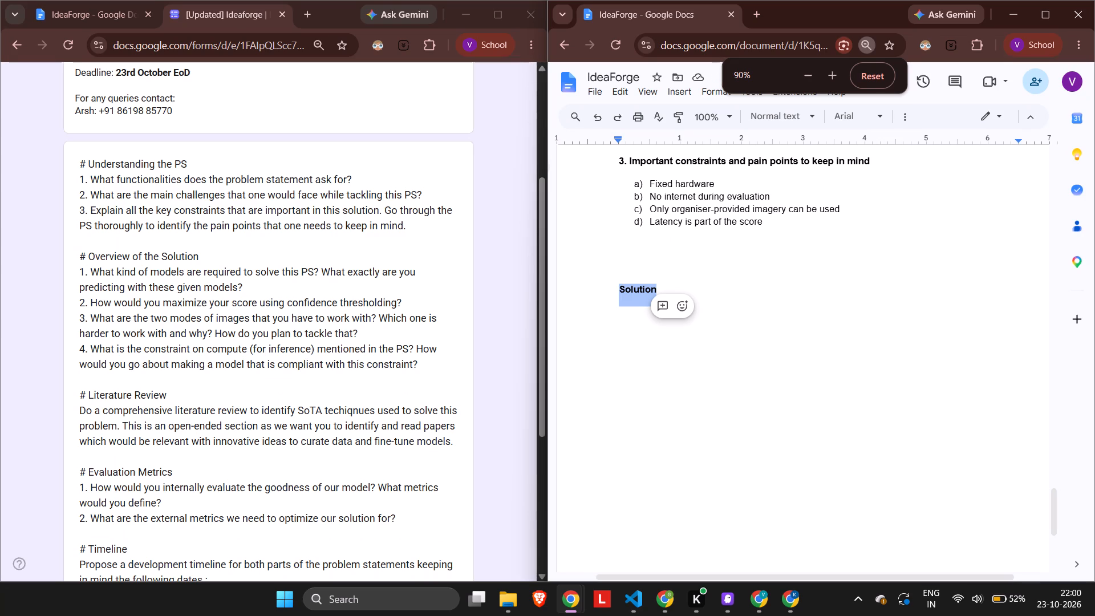
left_click(1029, 120)
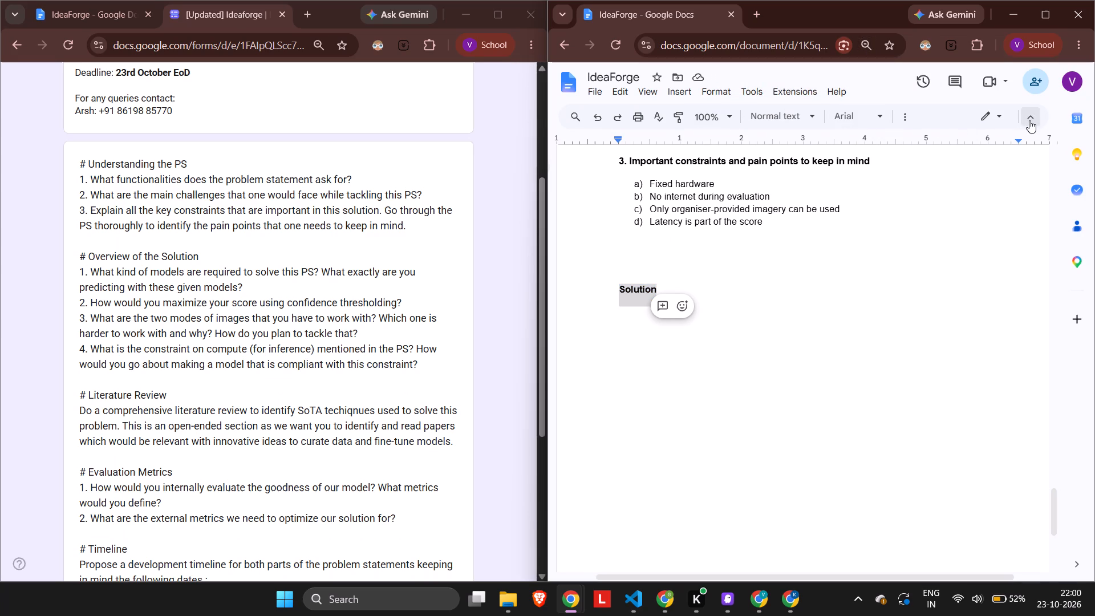
left_click(1066, 86)
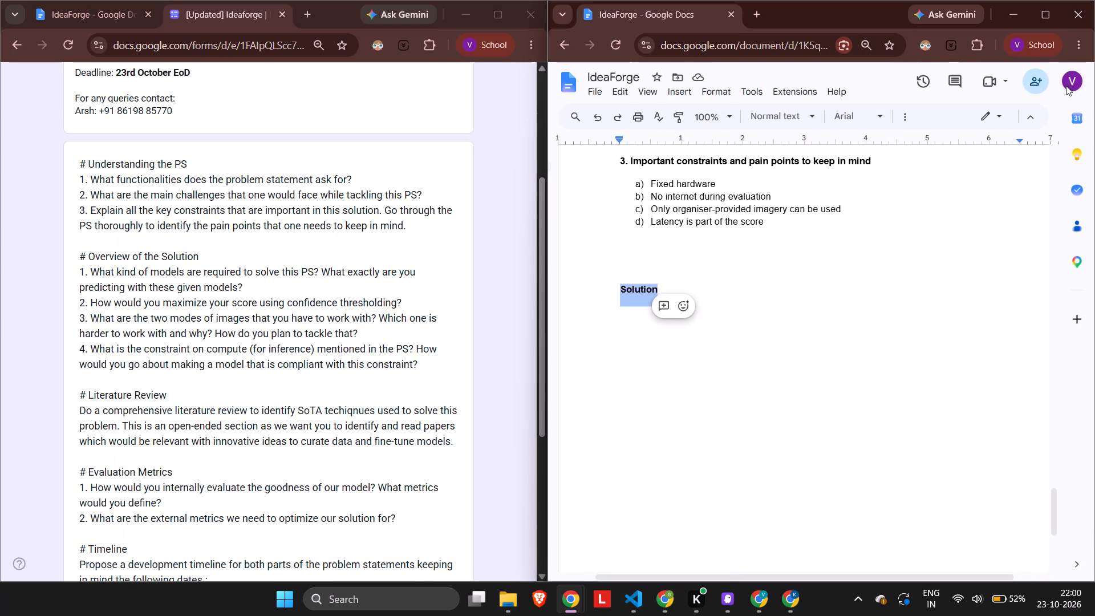
left_click(910, 115)
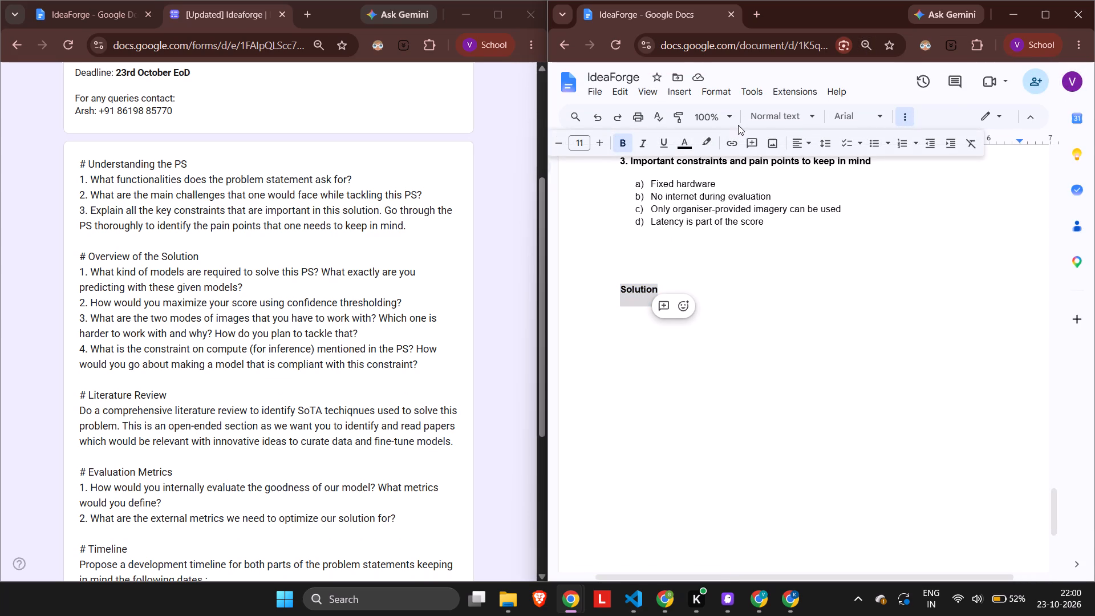
double_click(601, 143)
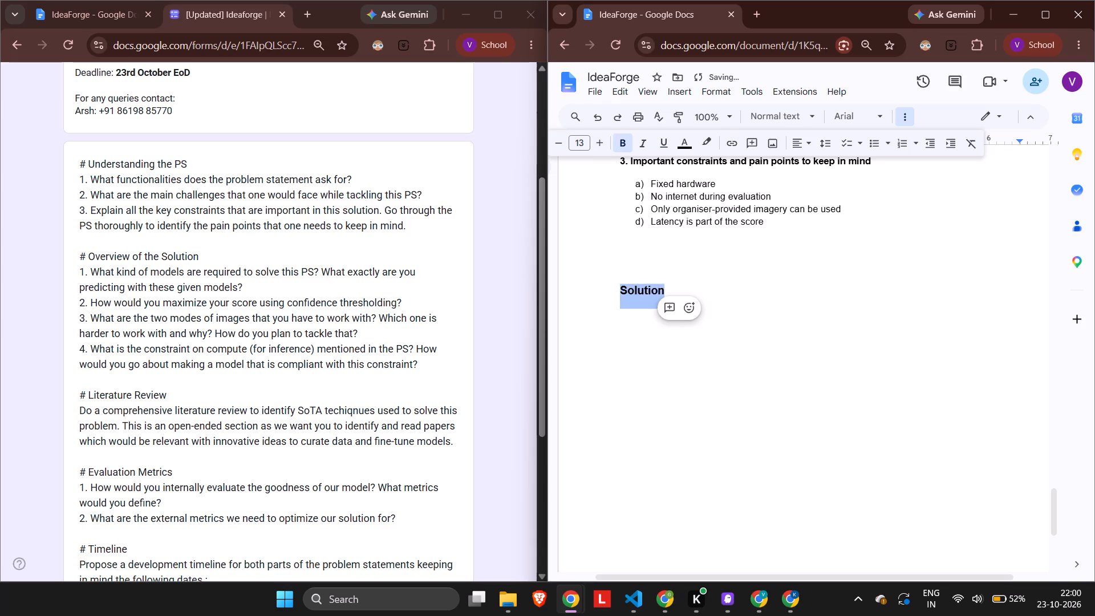
left_click(703, 284)
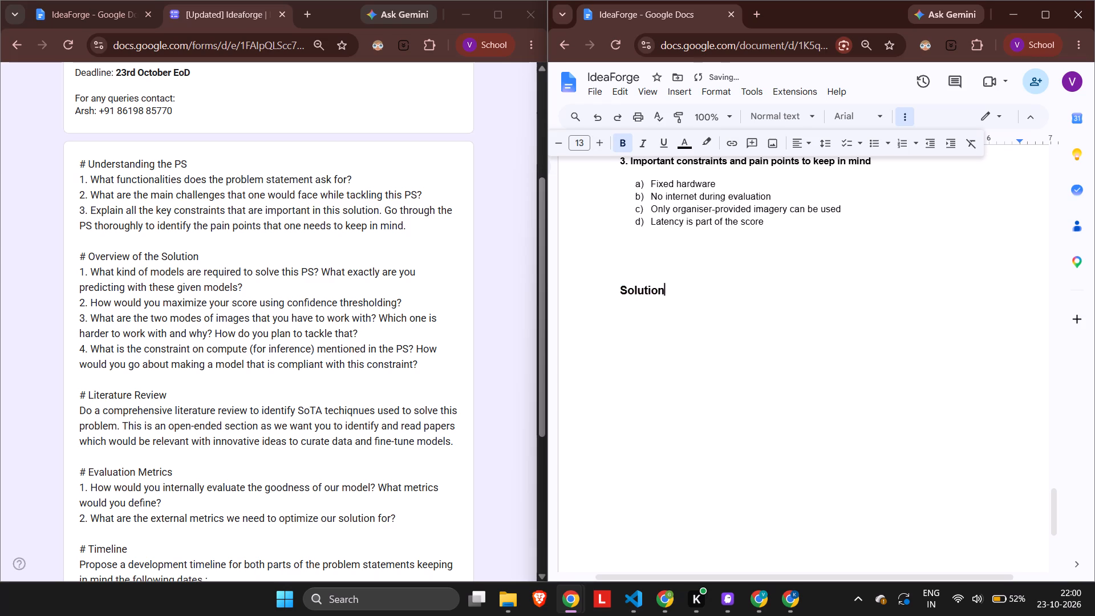
Start a new body line two paragraphs below the Solution heading, with bold off and font size 11.
key("Return")
key("Return")
key("ctrl+b")
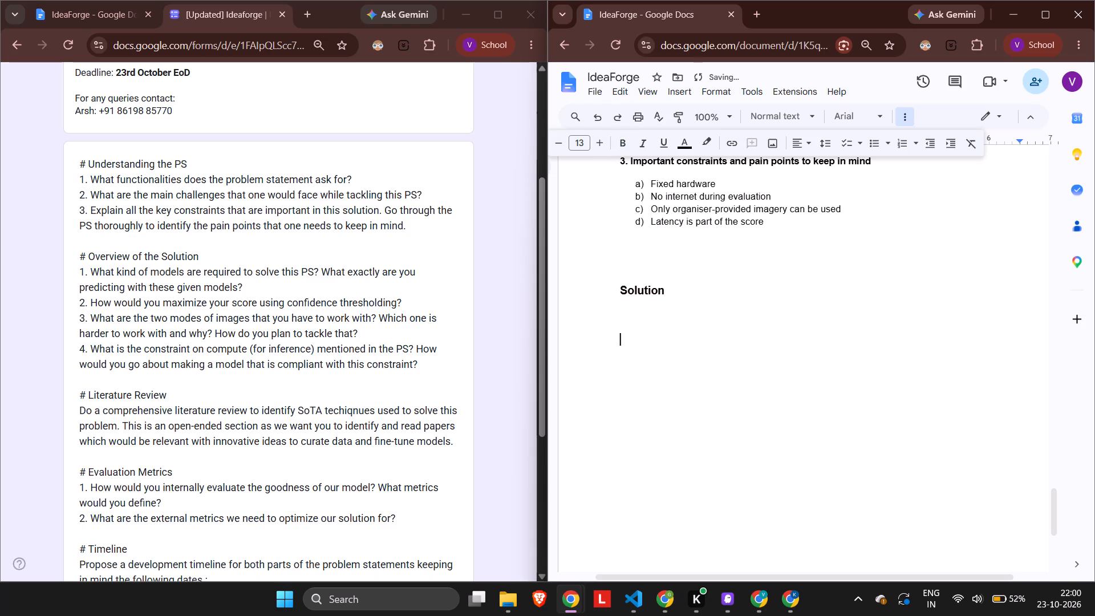
left_click(554, 140)
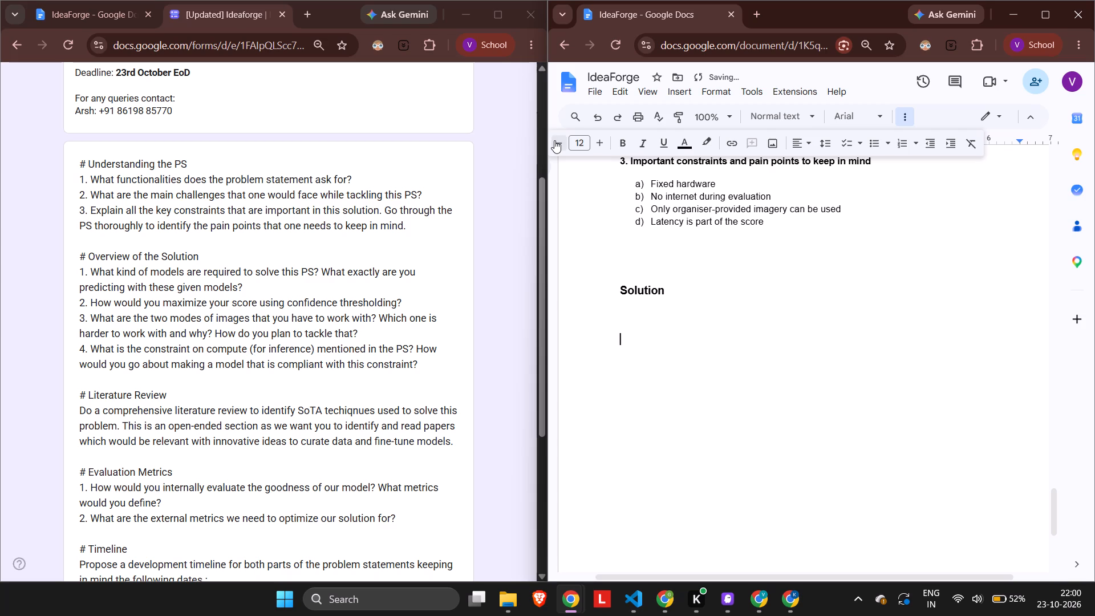
left_click(554, 140)
Examine the form's question sections from Overview of the Solution through Timeline and the file upload requirement.
scroll(400, 276, "down", 1)
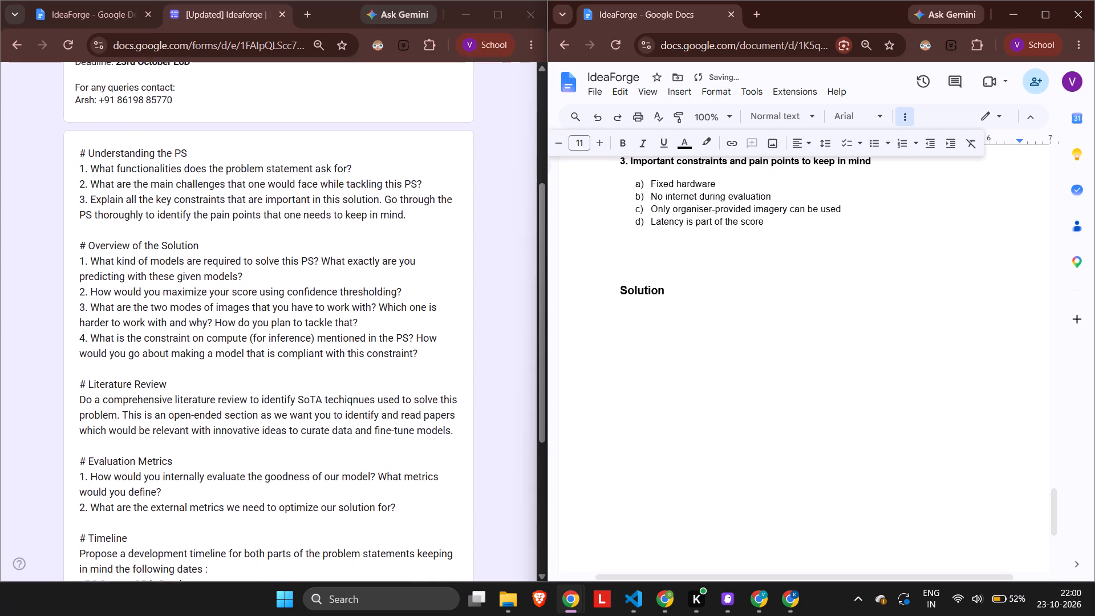
scroll(400, 276, "down", 3)
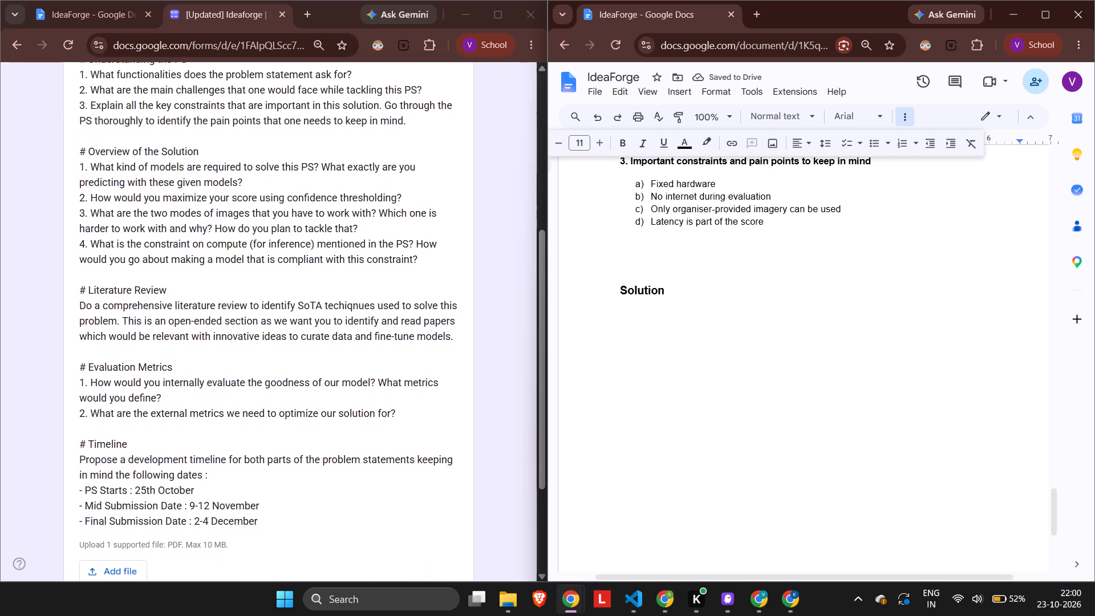
scroll(400, 276, "down", 2)
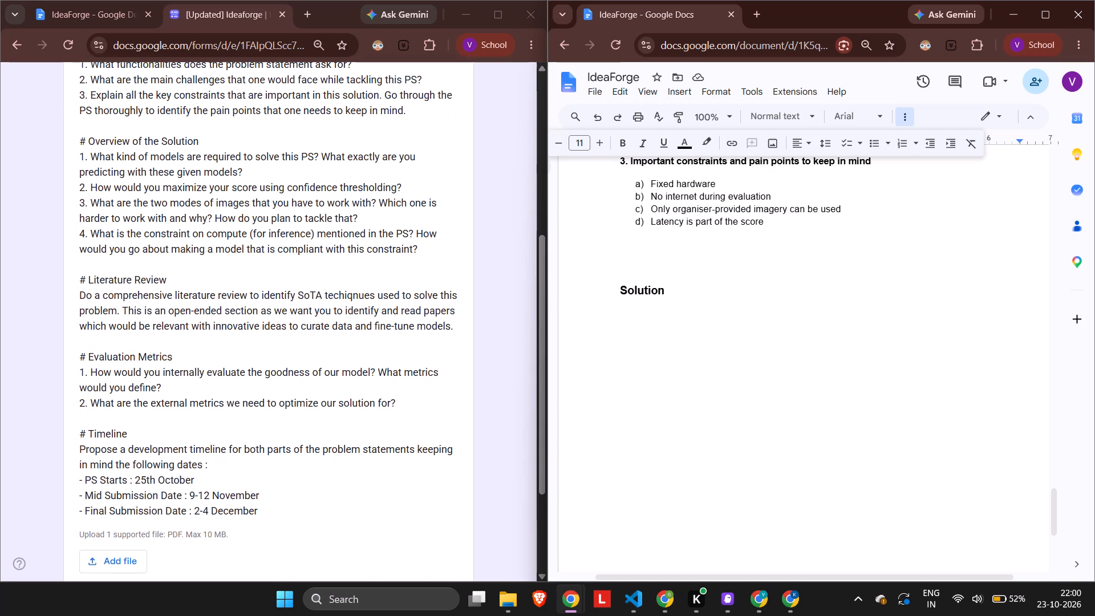
scroll(400, 276, "down", 2)
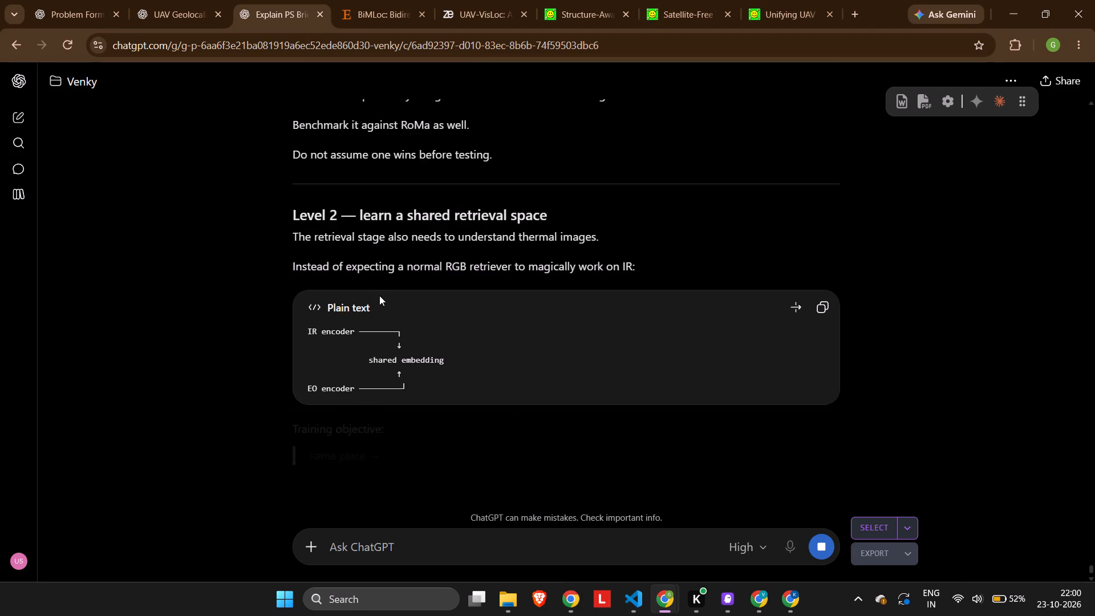
Check ChatGPT's in-progress solution response in the Explain PS Briefly chat, and return to the side-by-side form and IdeaForge document.
scroll(379, 295, "up", 20)
scroll(379, 295, "up", 5)
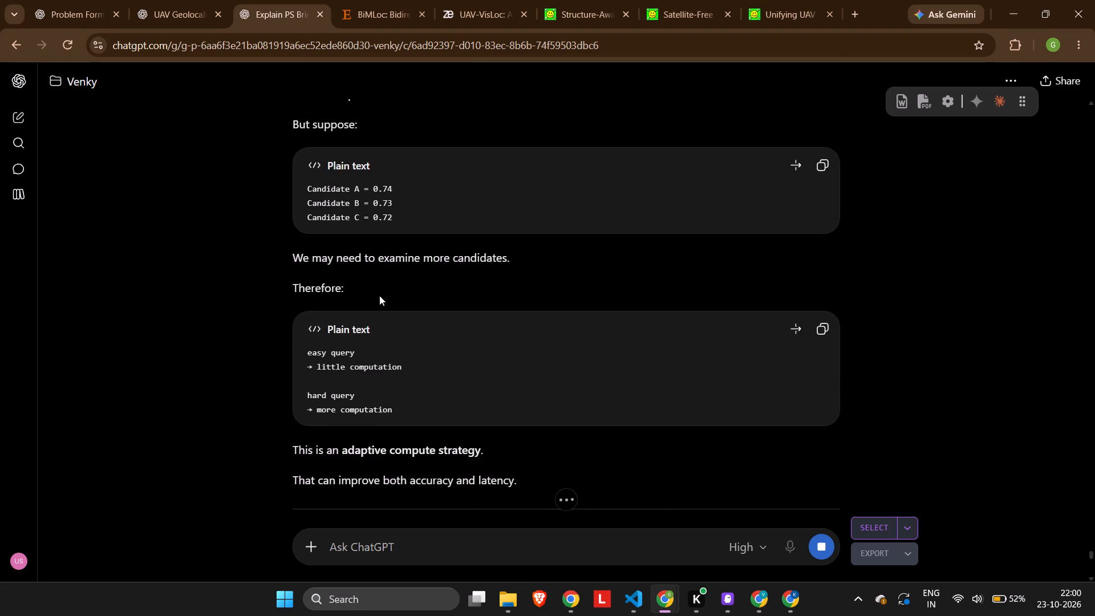
scroll(286, 262, "up", 1)
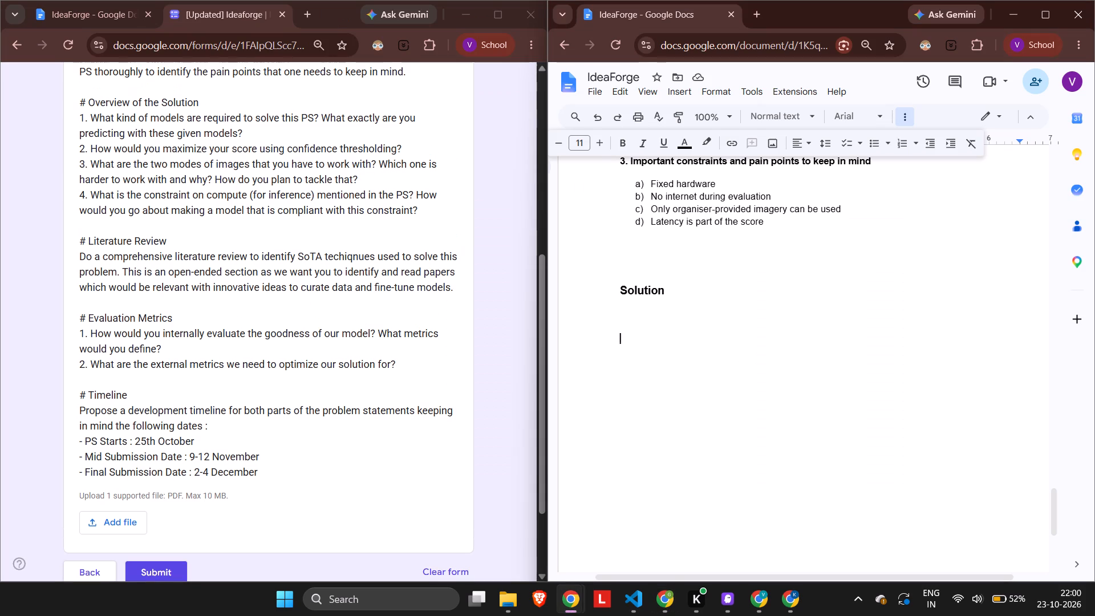
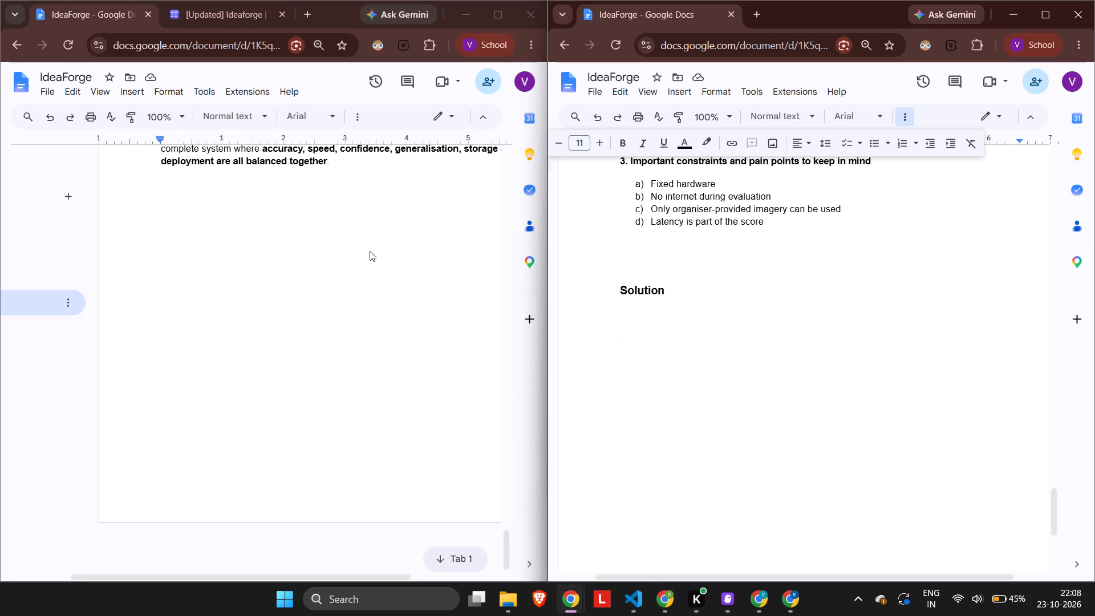
left_click(324, 230)
left_click(250, 249)
key("ctrl+v")
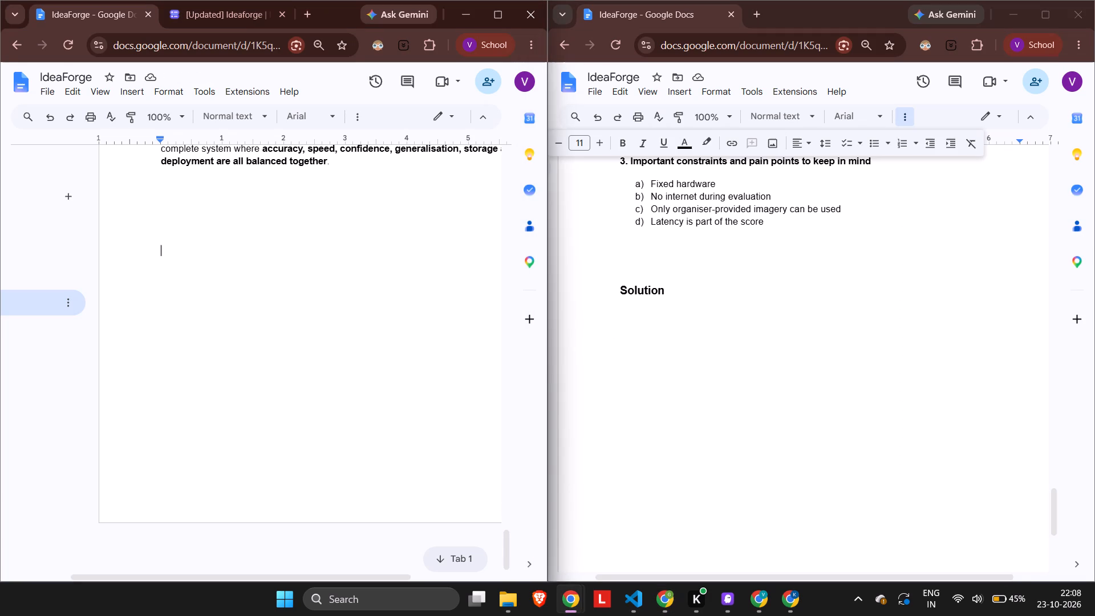
Look back through the pasted report in the IdeaForge document, from its end up to the Overview of the Solution heading.
scroll(250, 249, "up", 4)
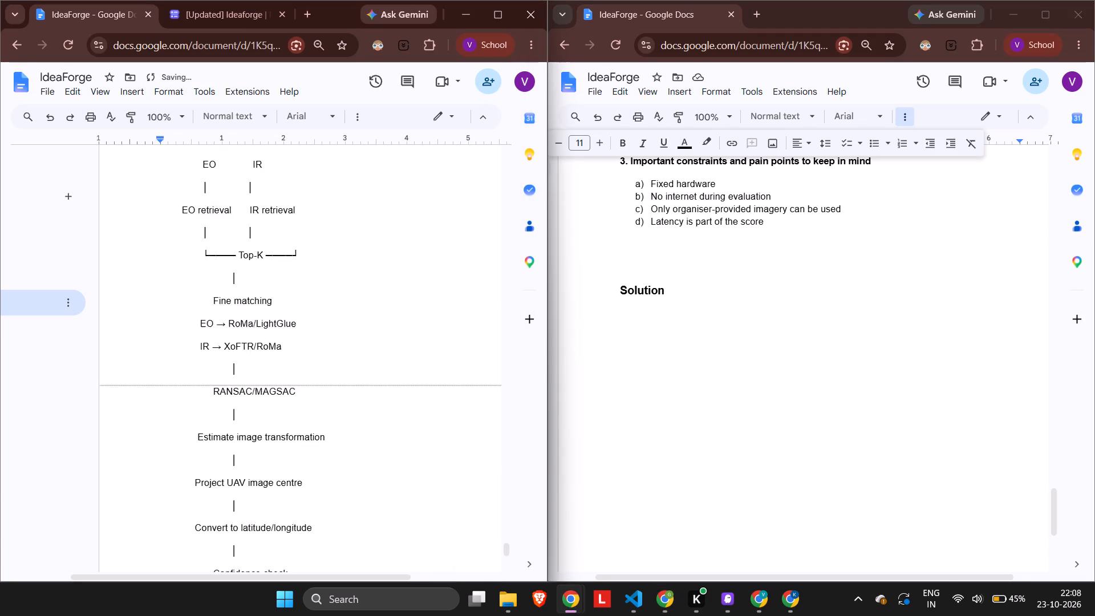
scroll(250, 249, "up", 20)
scroll(250, 249, "up", 18)
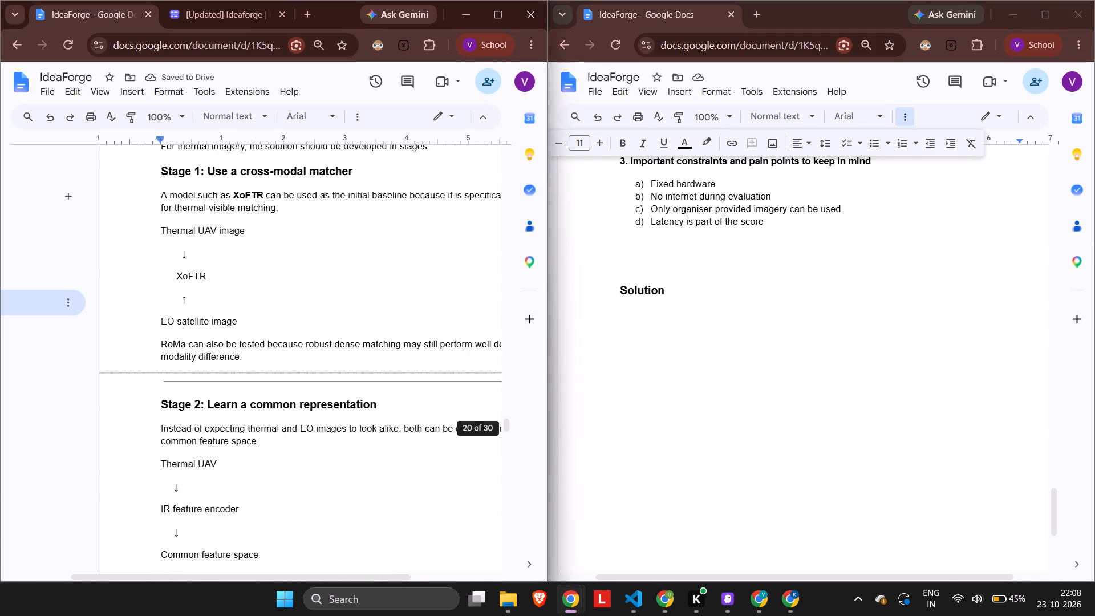
scroll(250, 249, "up", 20)
scroll(250, 249, "up", 18)
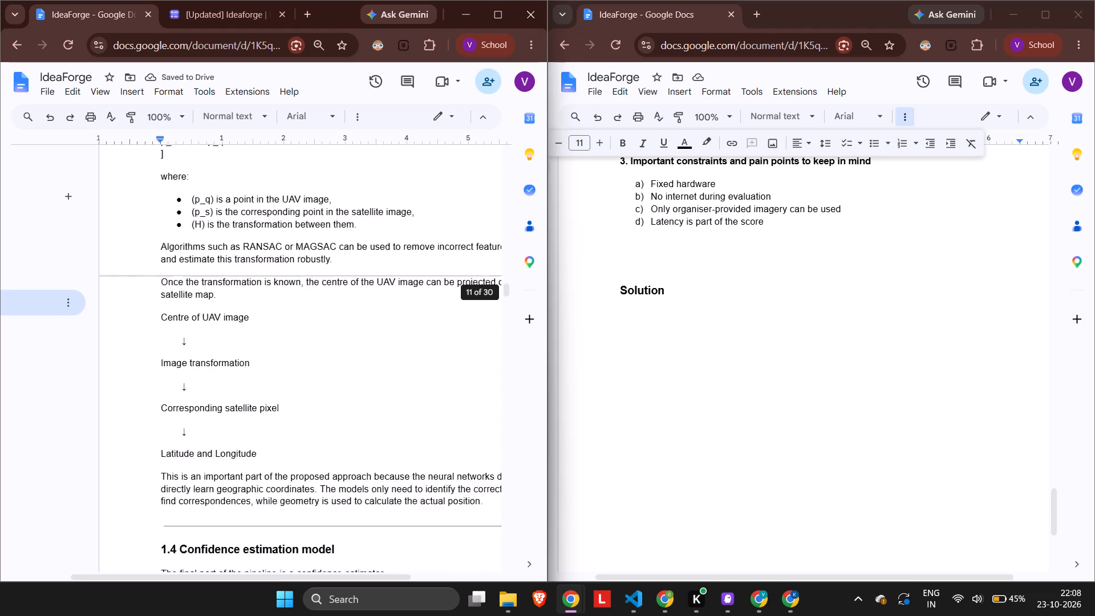
scroll(250, 249, "up", 15)
scroll(250, 249, "up", 7)
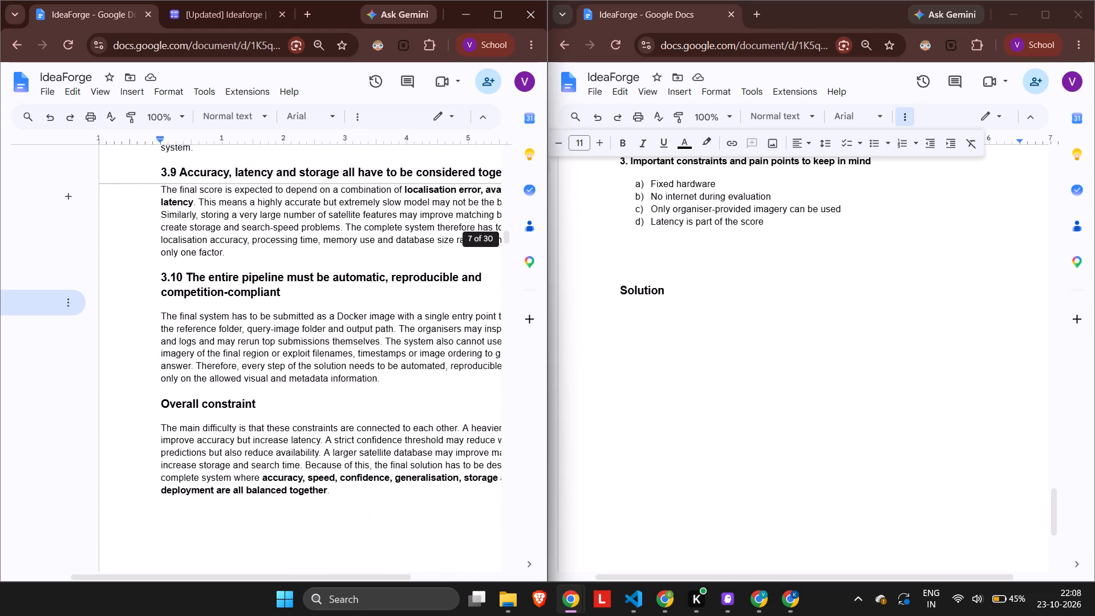
scroll(250, 249, "left", 3)
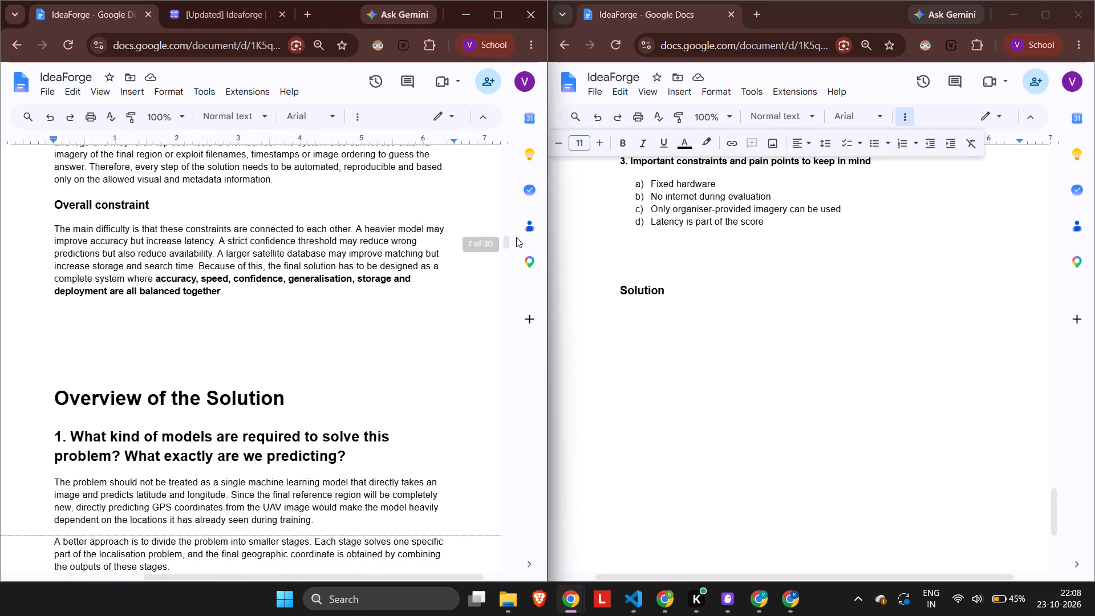
scroll(368, 310, "down", 3)
scroll(368, 310, "up", 1)
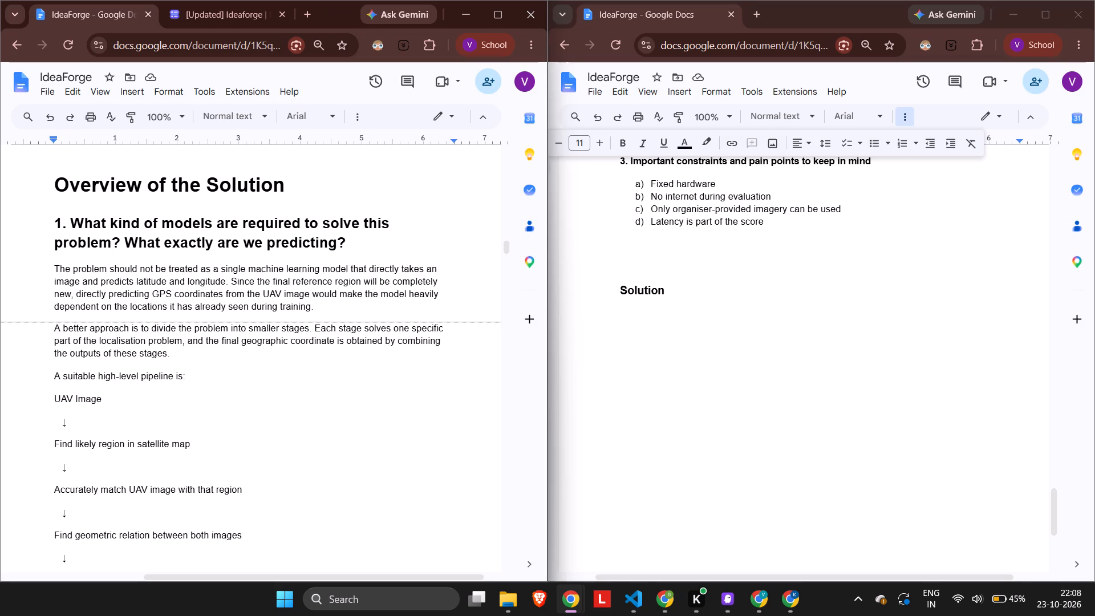
Switch to Visual Studio Code and check Codex's progress on the SocialXP GREEN backend task.
key("alt+Tab")
key("alt+Tab")
key("alt+Tab")
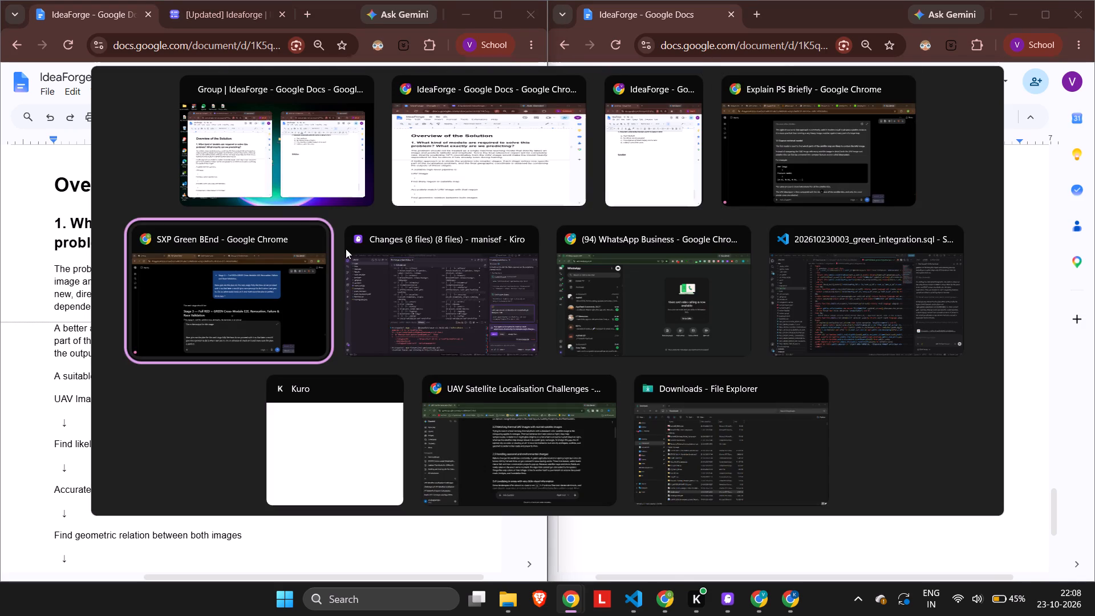
key("alt+Tab")
key("alt+Tab")
key("alt+Tab")
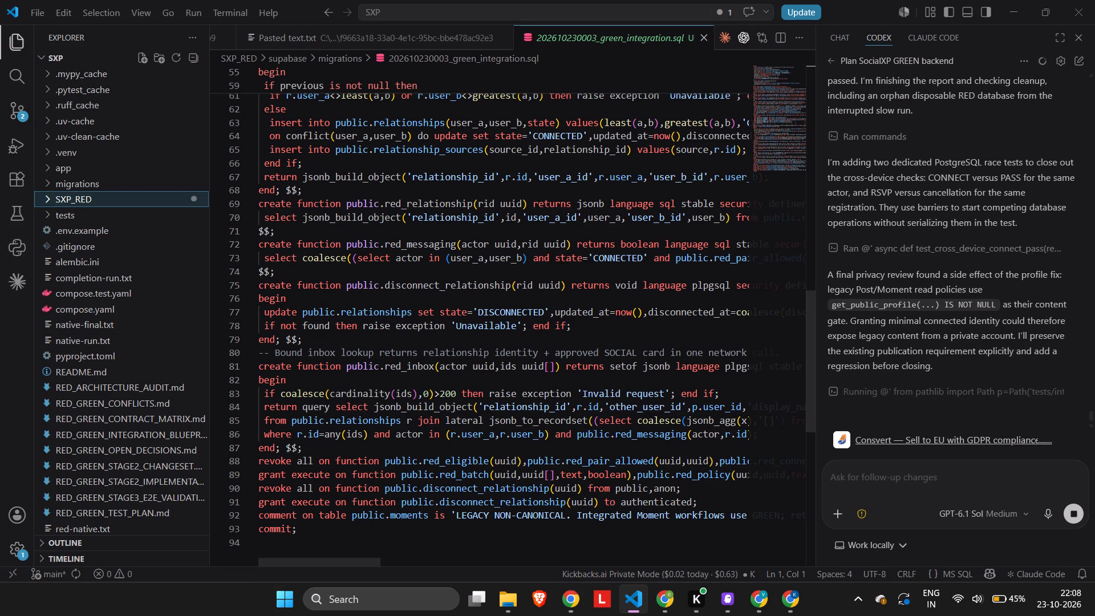
scroll(858, 282, "down", 15)
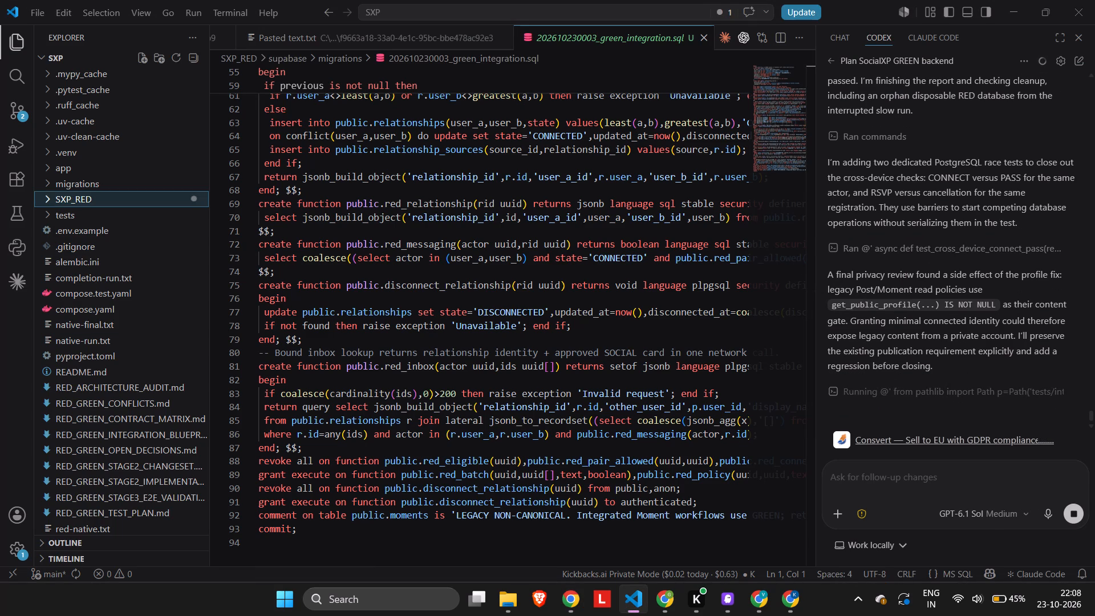
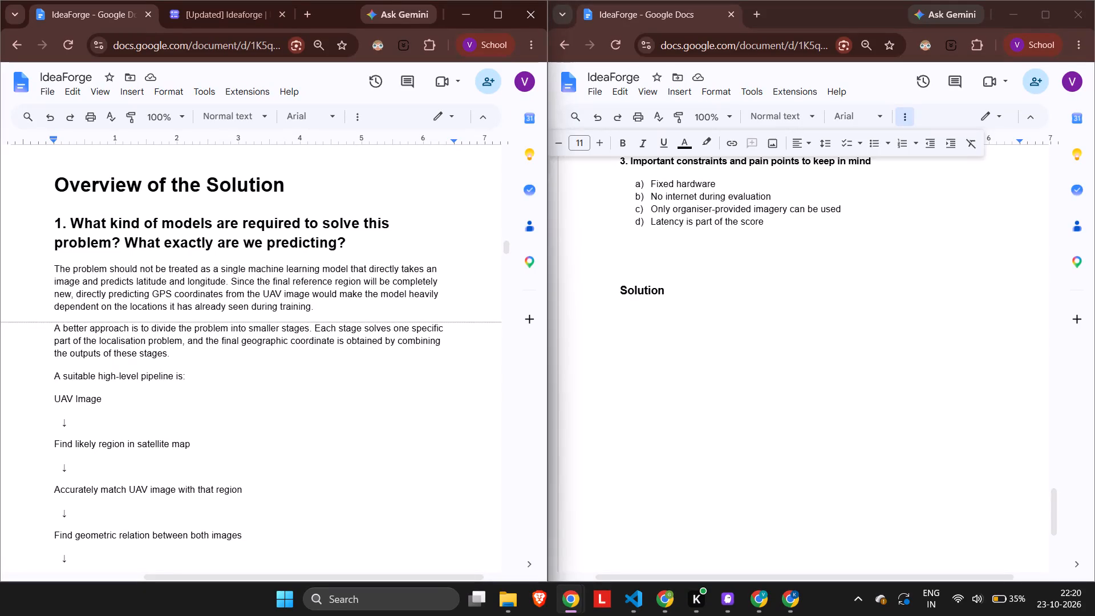
Copy the question "1. What kind of models are required to solve this problem? What exactly are we predicting?" under the Solution heading in bold, size 11.
left_click_drag(351, 242, 55, 225)
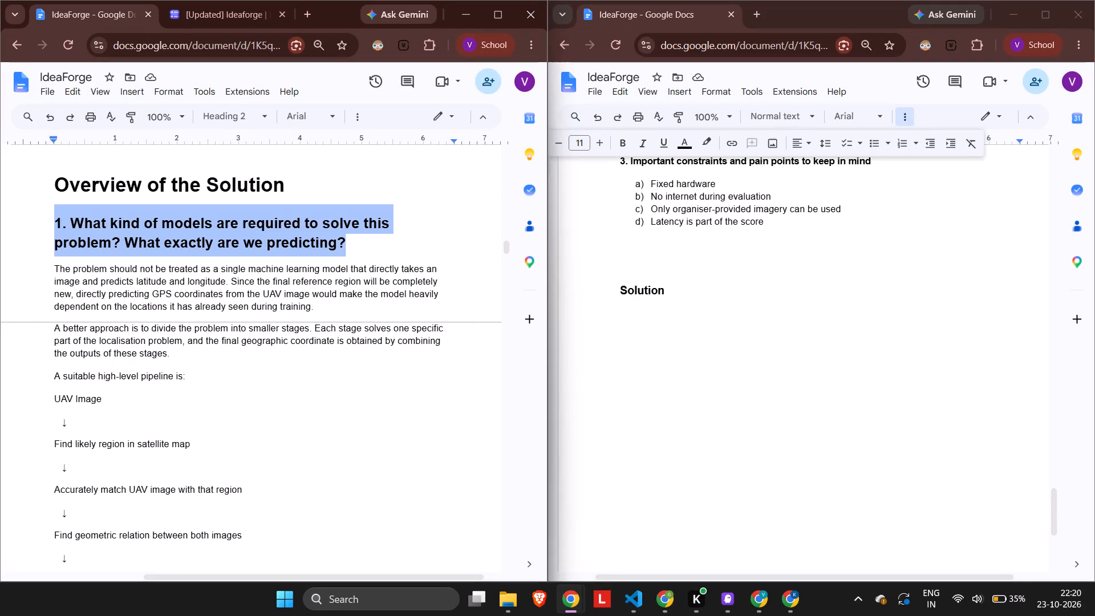
key("ctrl+c")
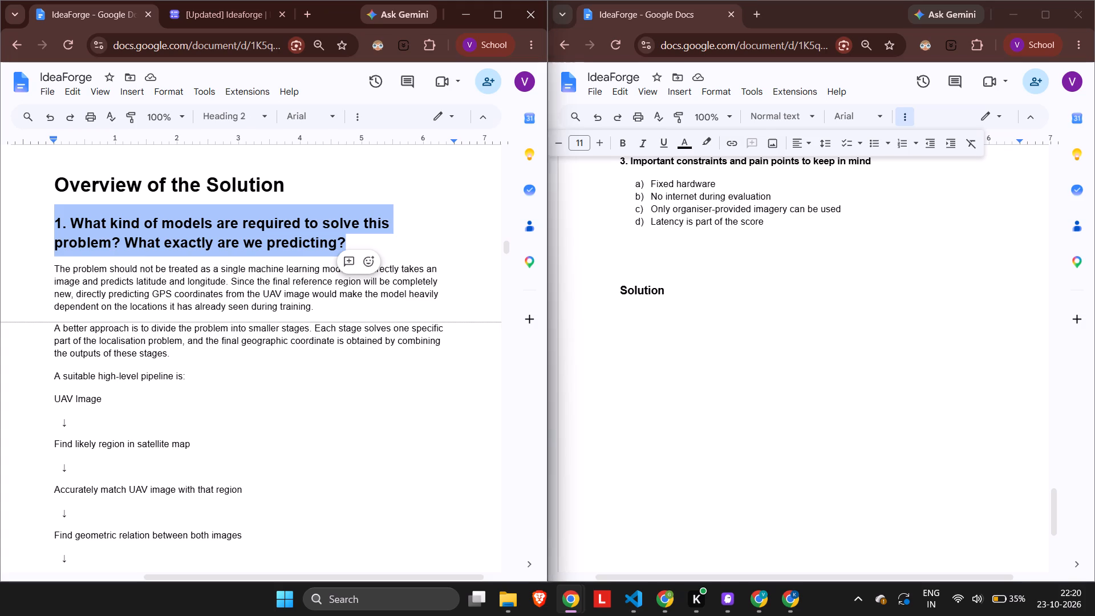
left_click(630, 319)
key("ctrl+shift+v")
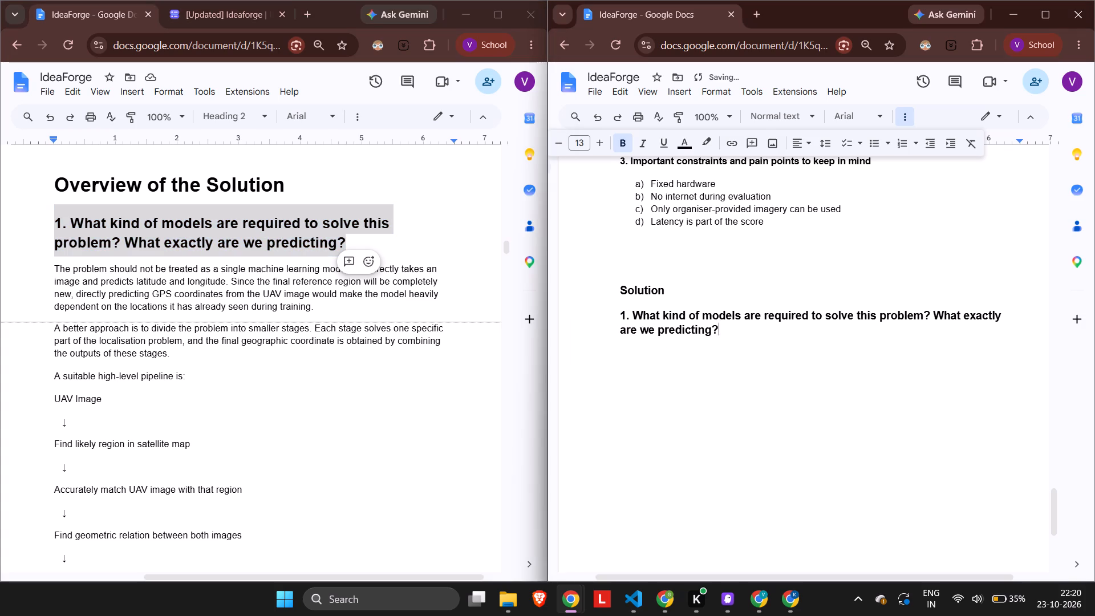
key("ctrl+z")
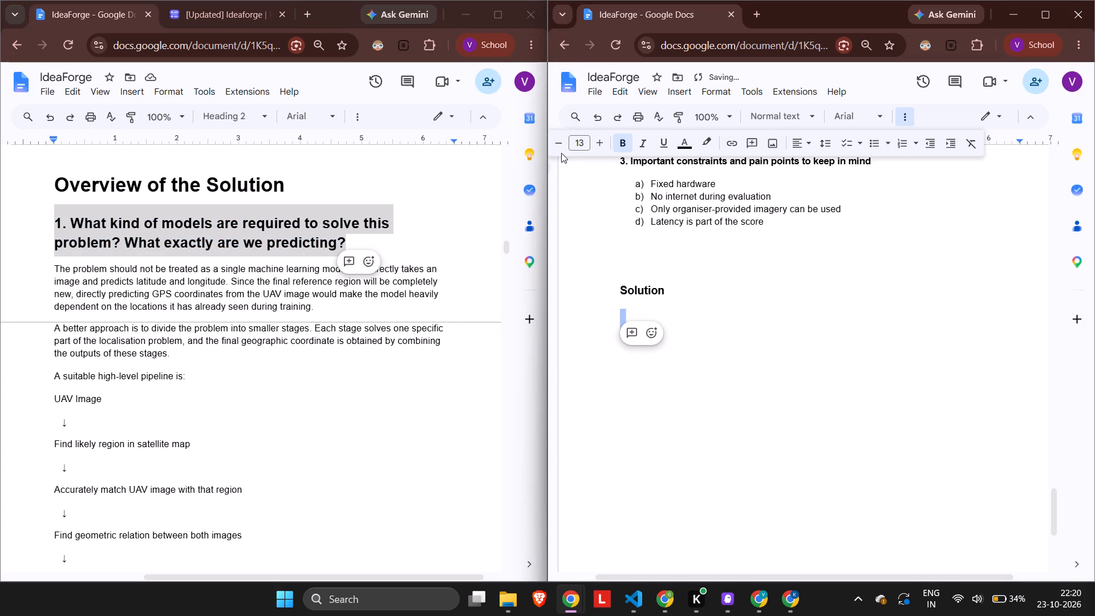
left_click(561, 153)
double_click(560, 149)
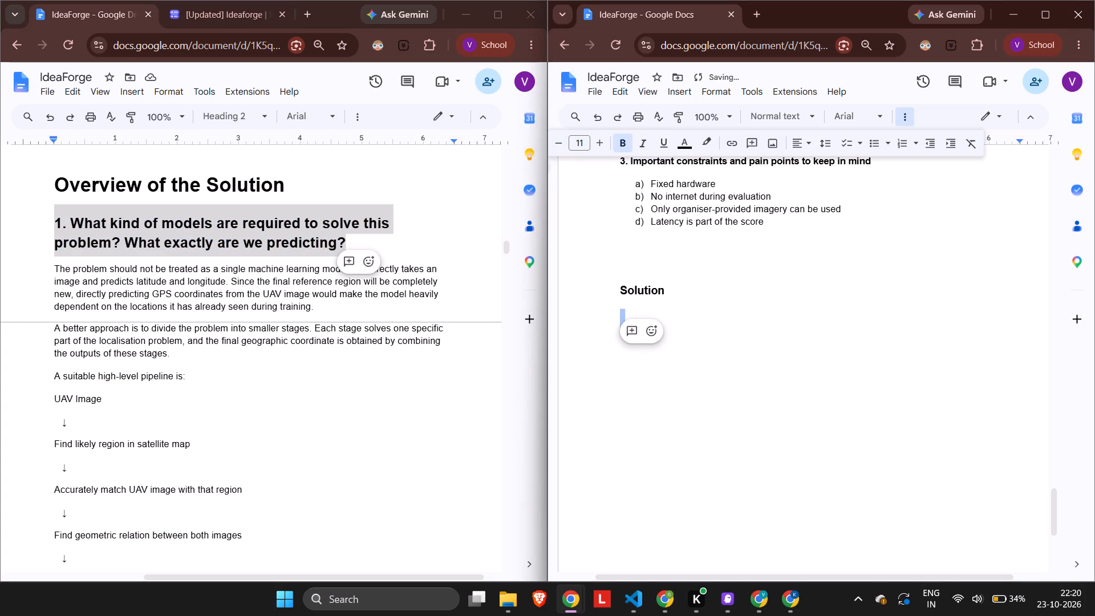
left_click(659, 318)
left_click(683, 319)
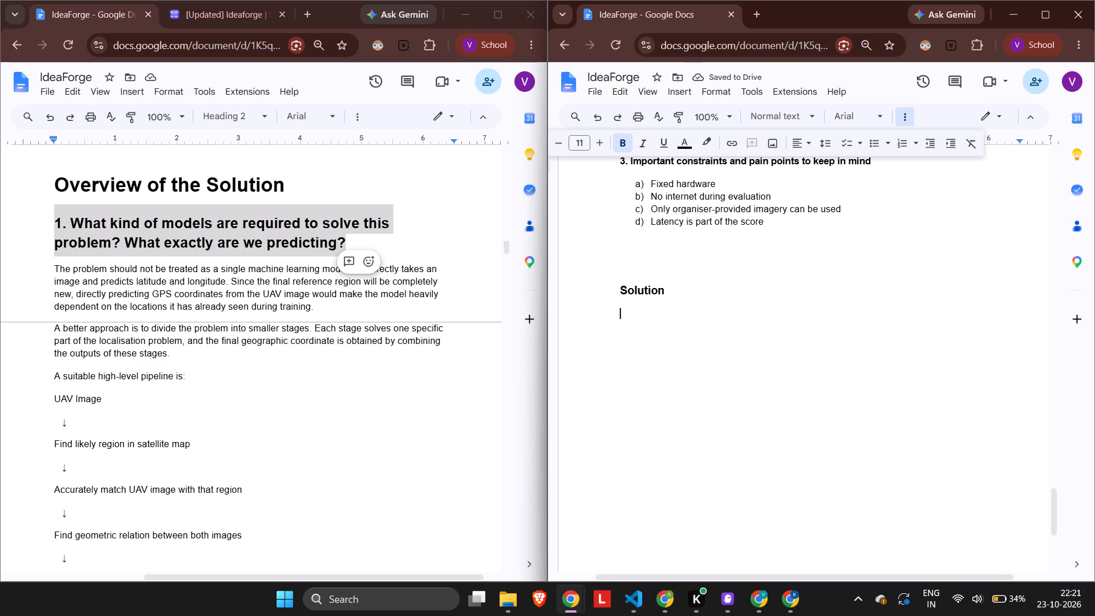
left_click(683, 319)
key("ctrl+shift+v")
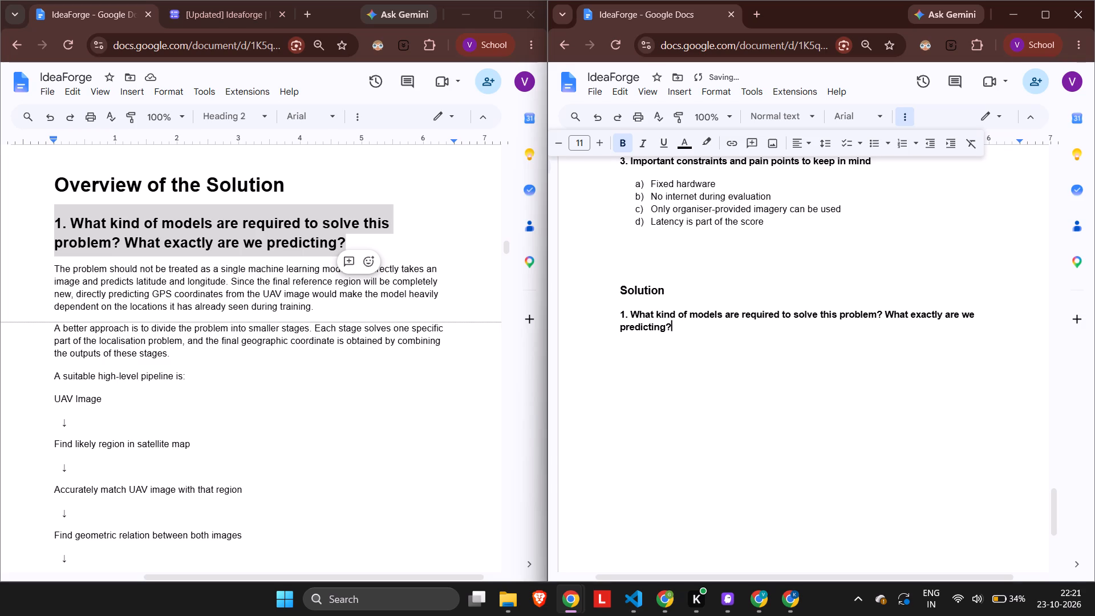
Start a new line in non-bold text below the question in the Solution section.
key("Return")
key("Return")
key("BackSpace")
key("ctrl+b")
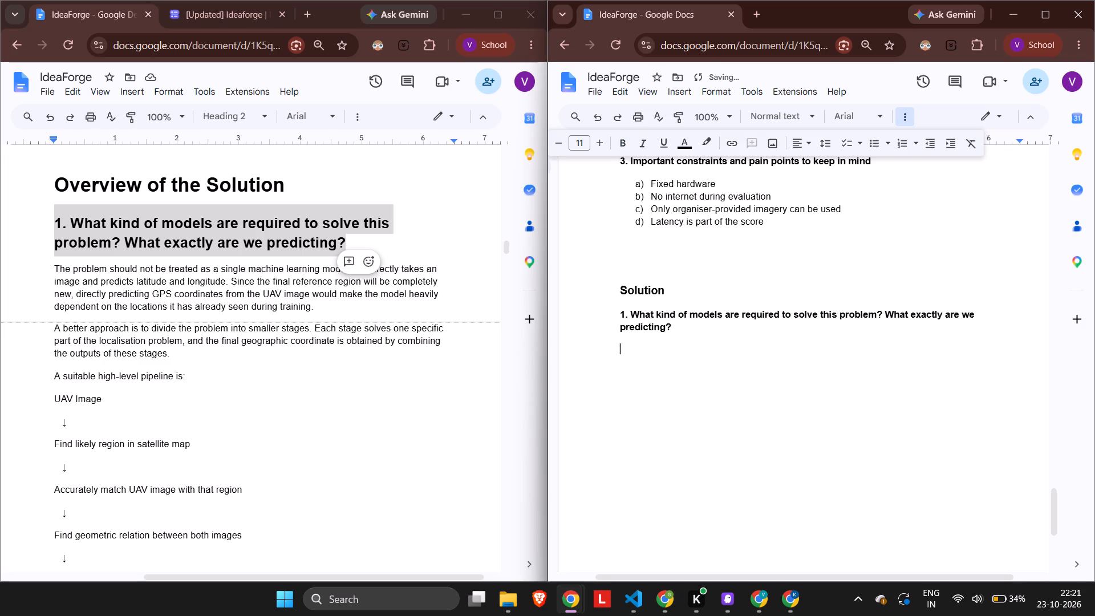
left_click(174, 279)
left_click(214, 285)
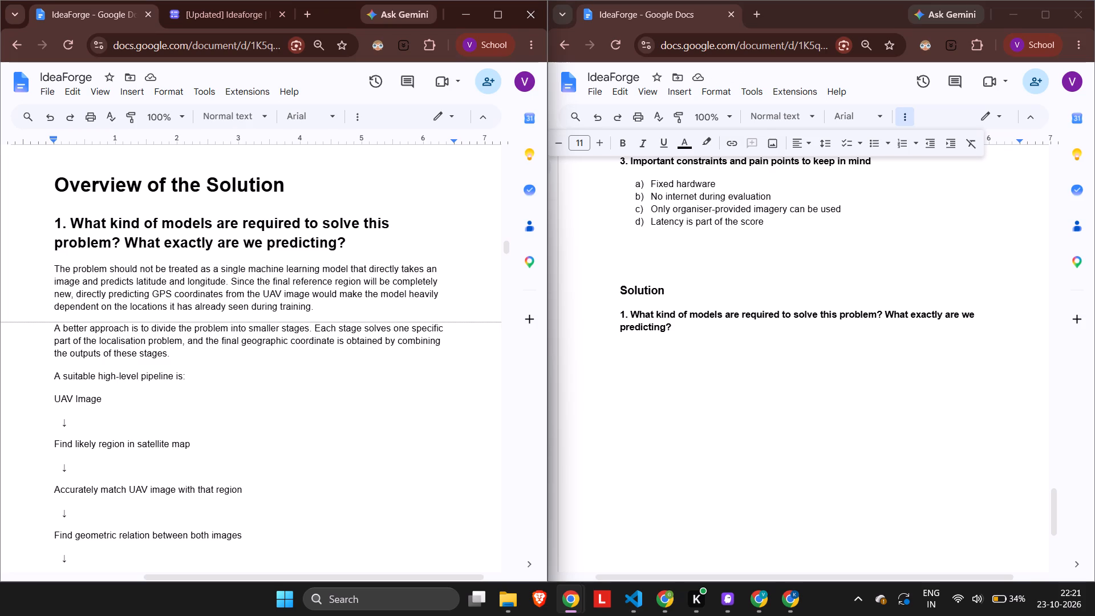
scroll(294, 298, "down", 6)
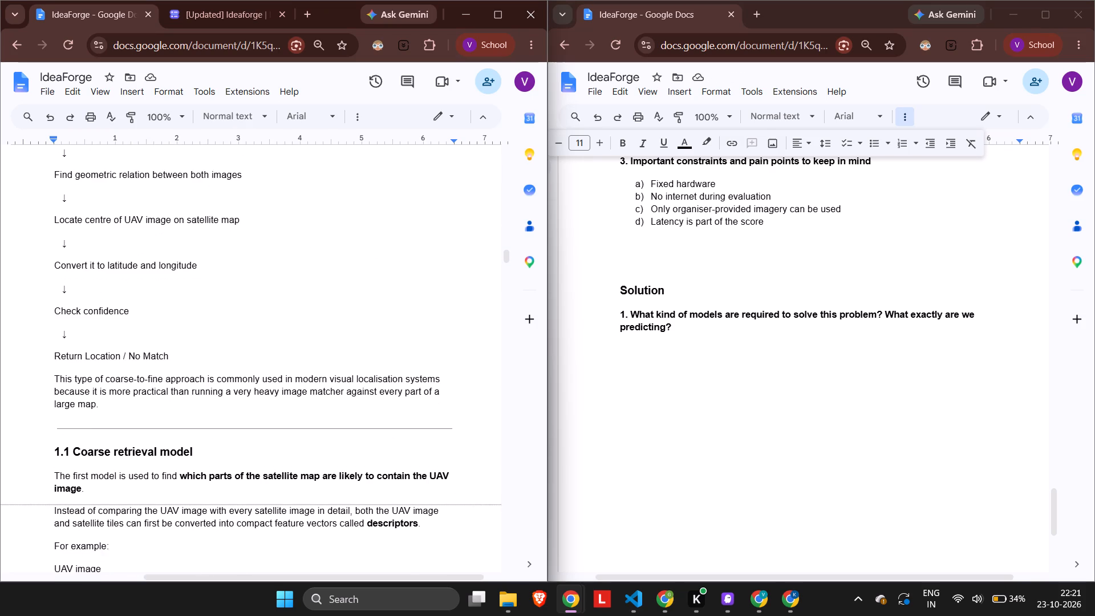
scroll(294, 298, "up", 4)
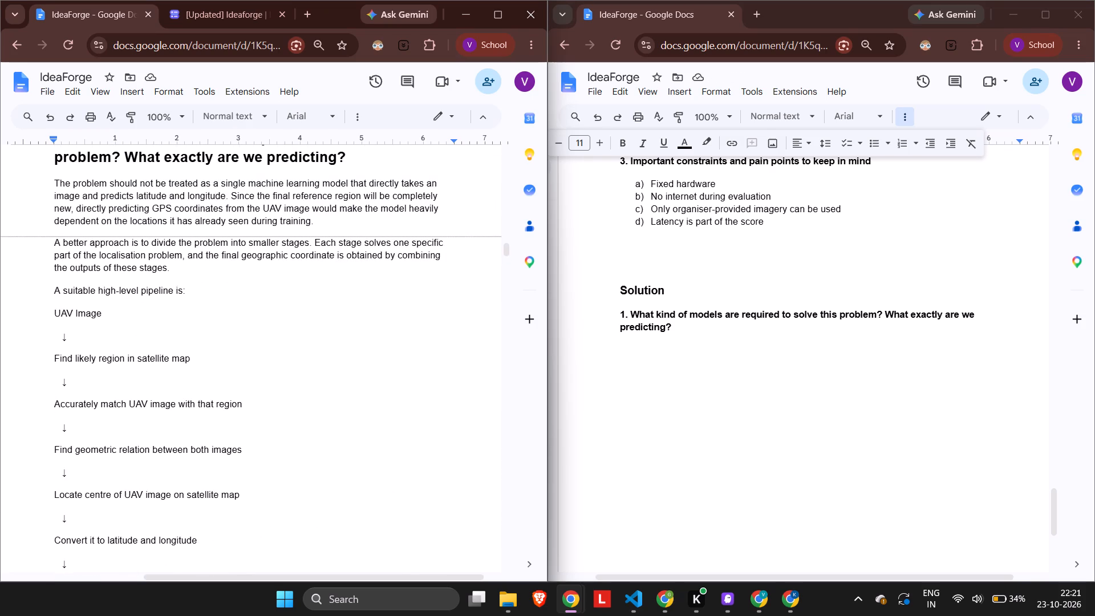
scroll(294, 298, "up", 1)
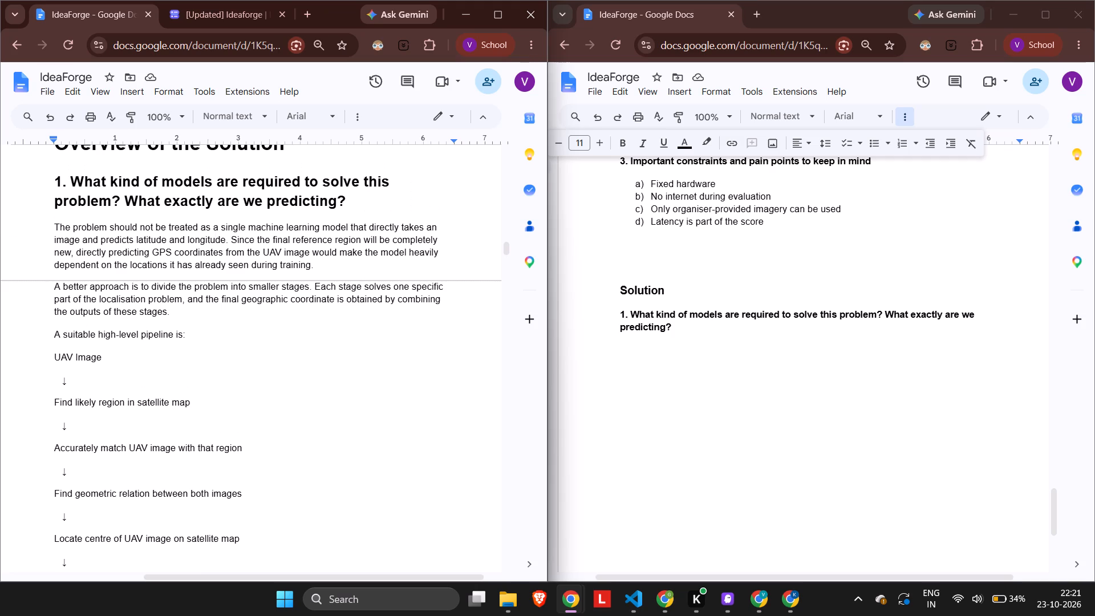
scroll(294, 298, "down", 4)
scroll(294, 298, "up", 1)
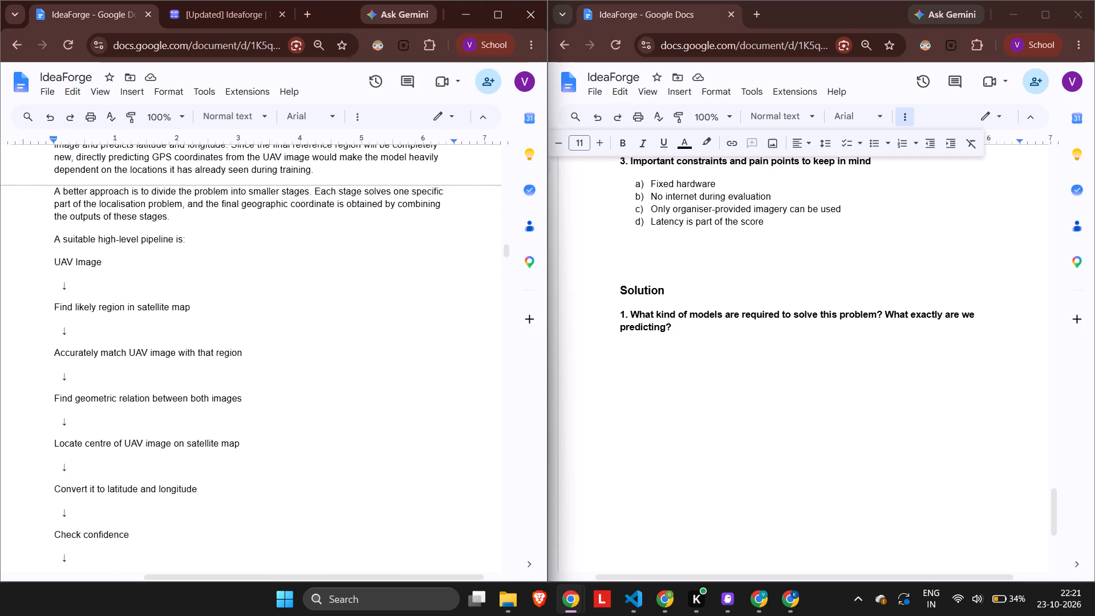
scroll(294, 298, "up", 3)
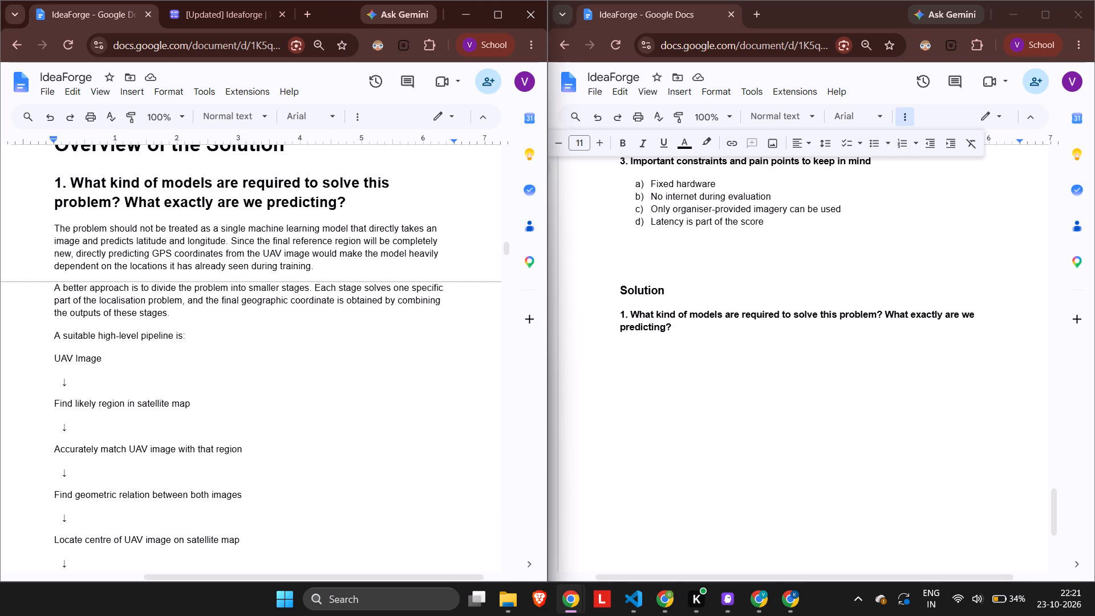
scroll(315, 306, "down", 6)
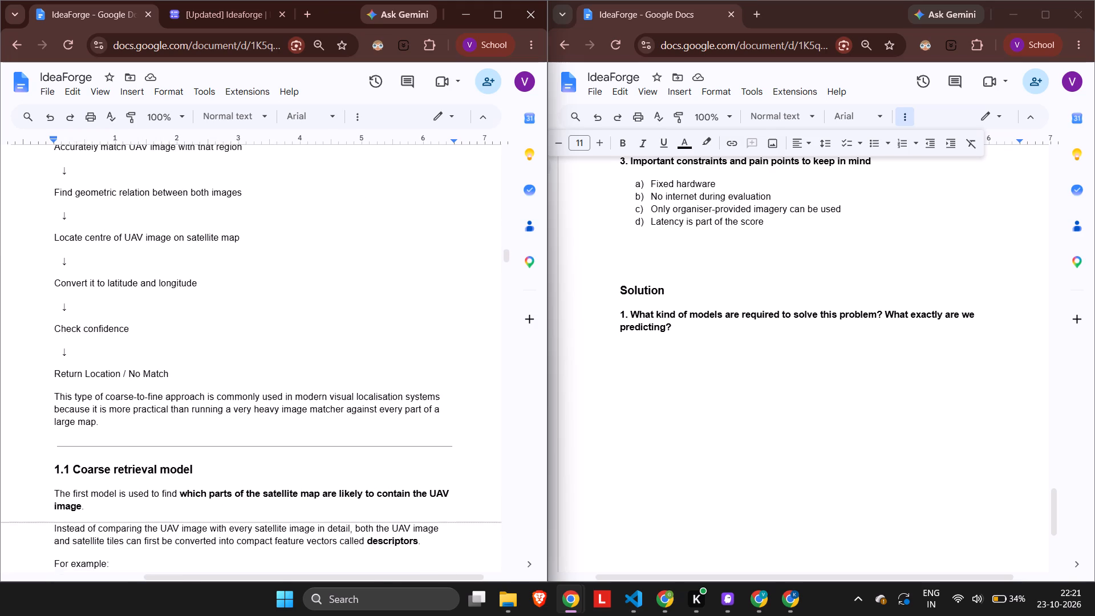
scroll(315, 306, "down", 3)
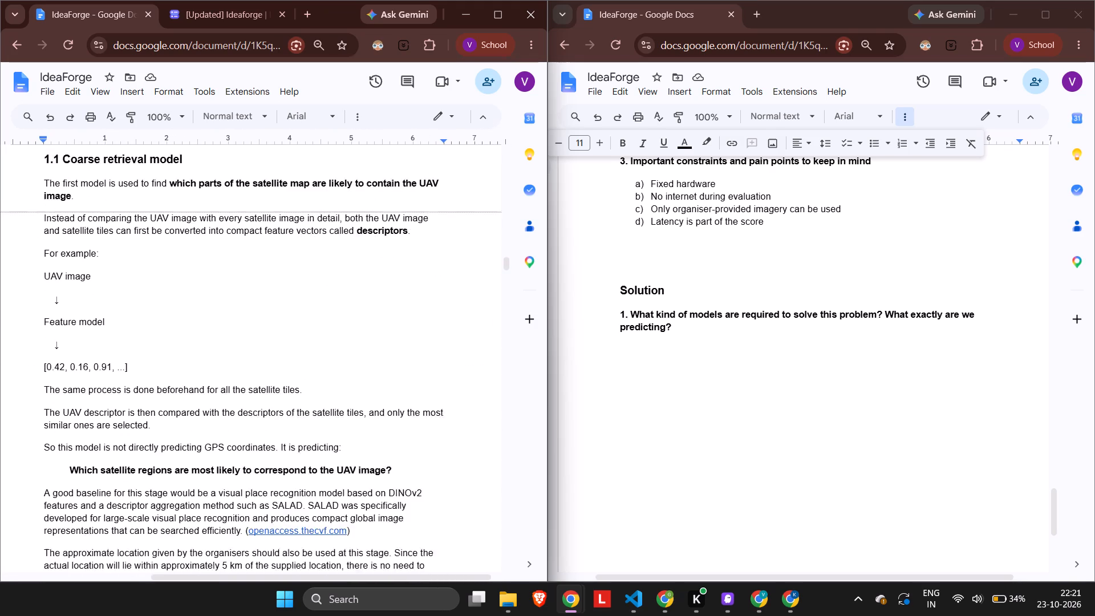
scroll(315, 306, "up", 3)
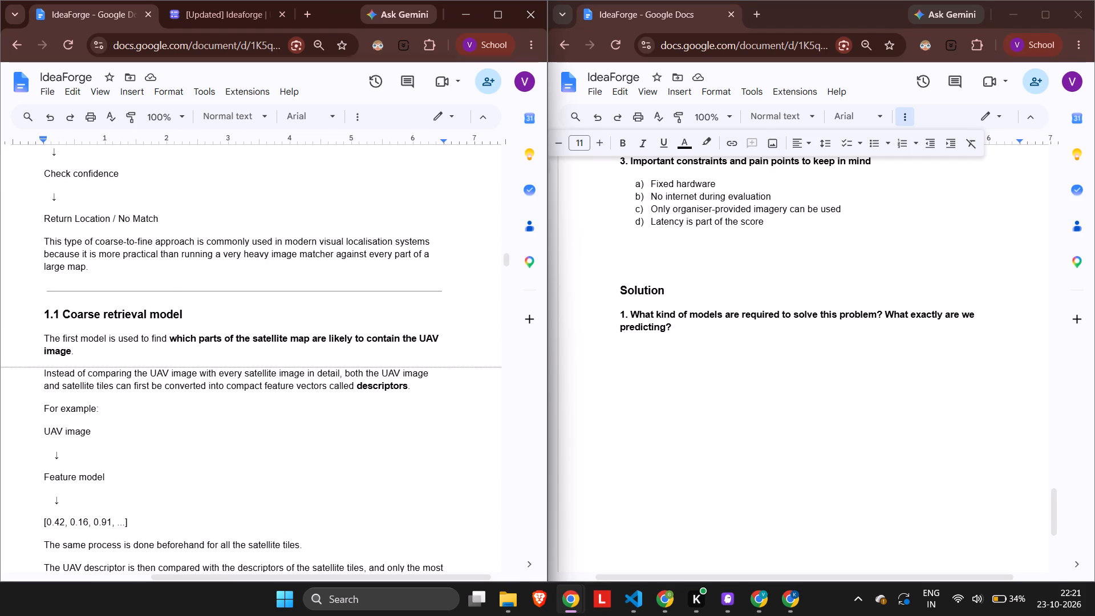
scroll(315, 306, "down", 10)
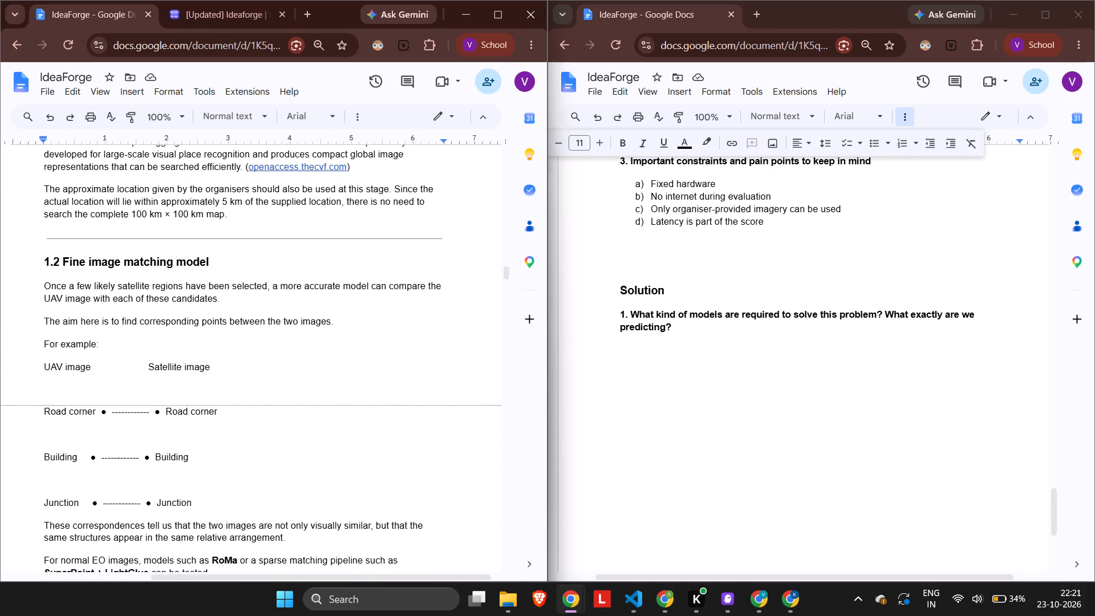
scroll(315, 306, "down", 1)
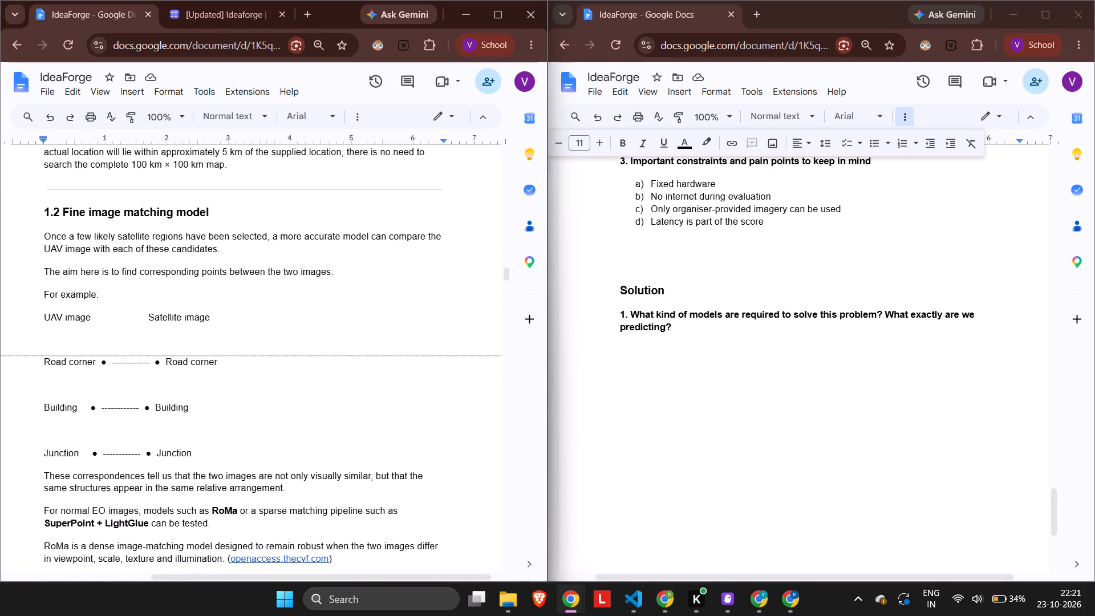
scroll(342, 314, "up", 4)
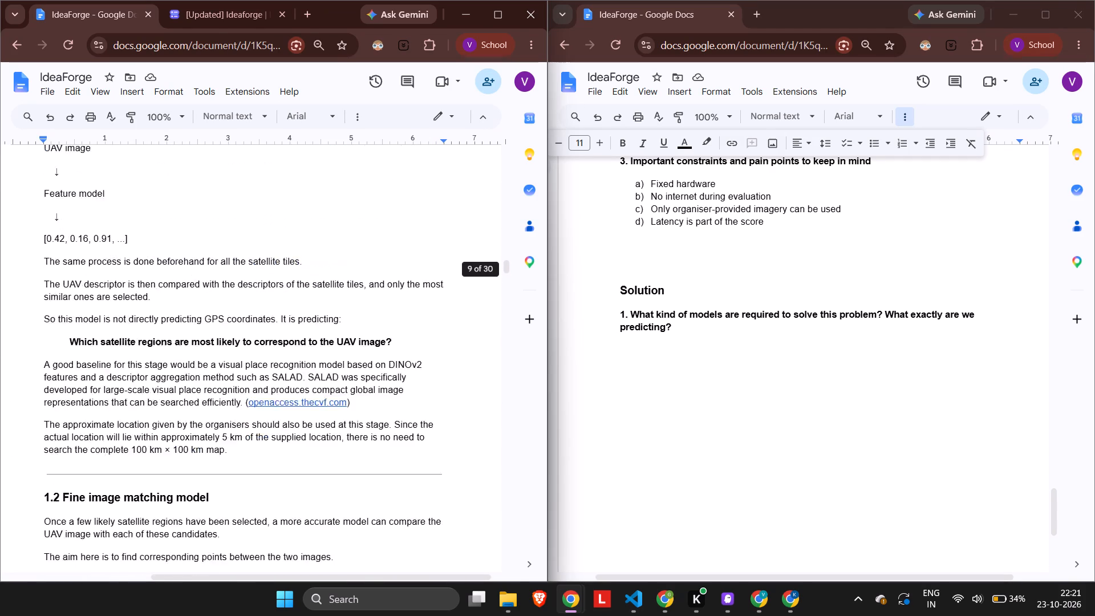
scroll(342, 314, "up", 10)
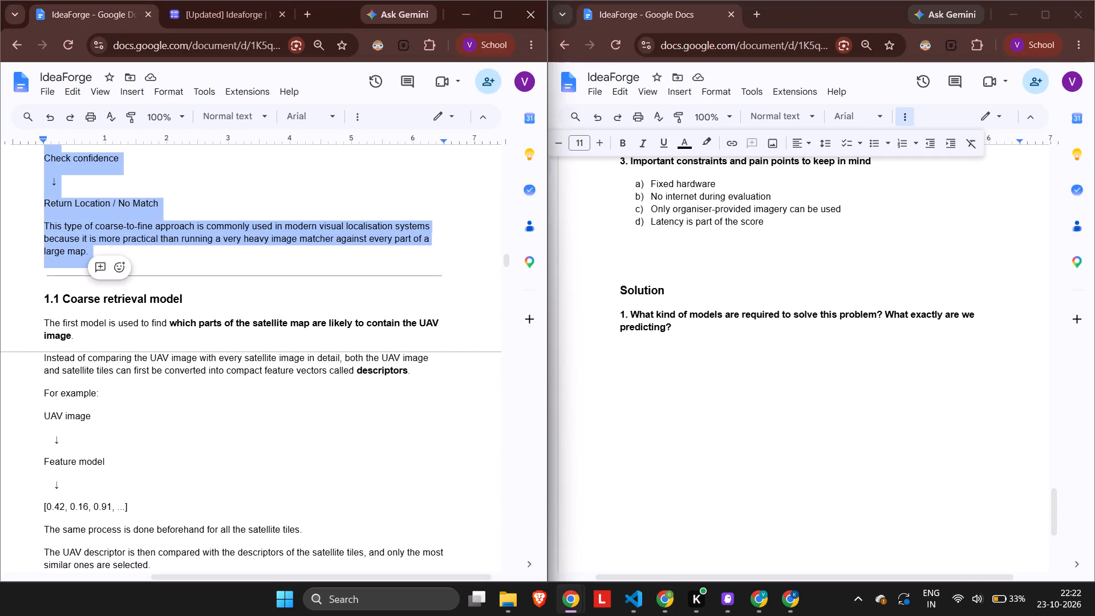
left_click(692, 355)
left_click(692, 355)
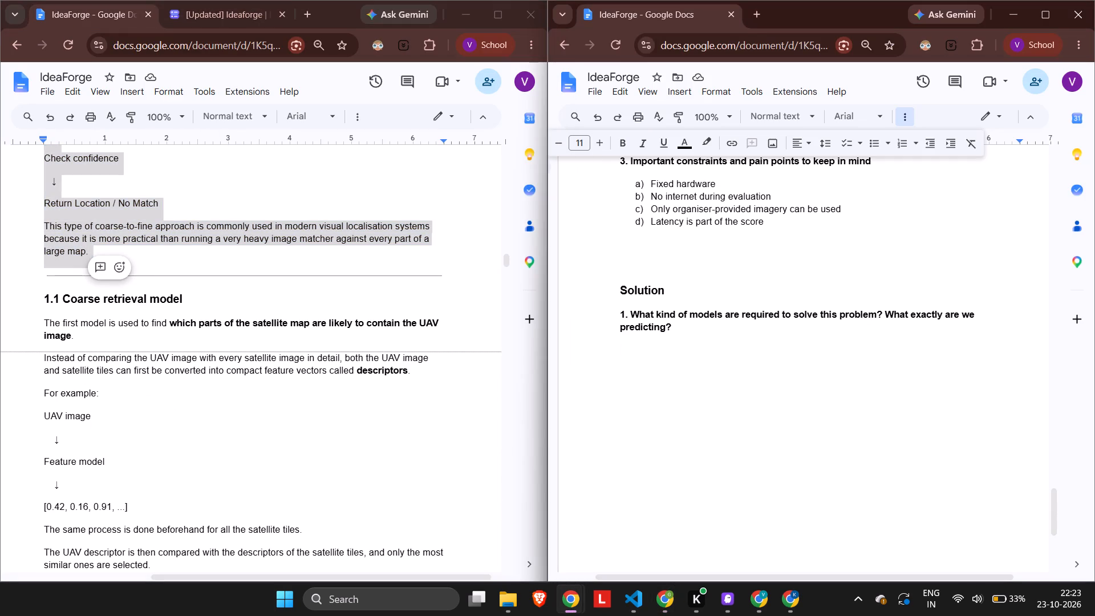
key("ctrl+v")
Reword the start of the pasted paragraph to "The problem is to take a UAV image".
left_click(695, 329)
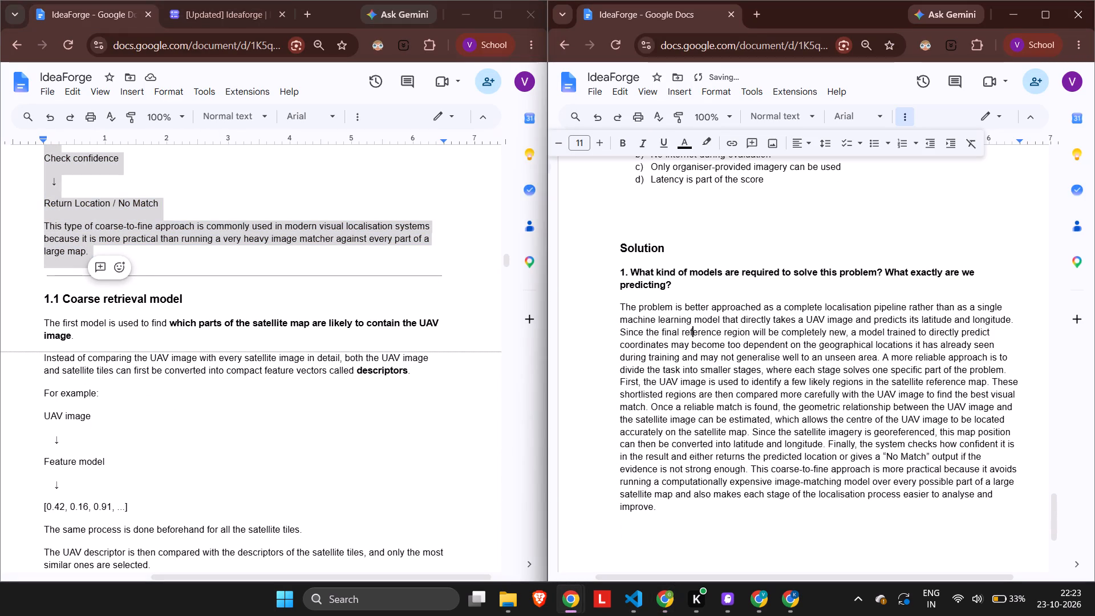
left_click(788, 318)
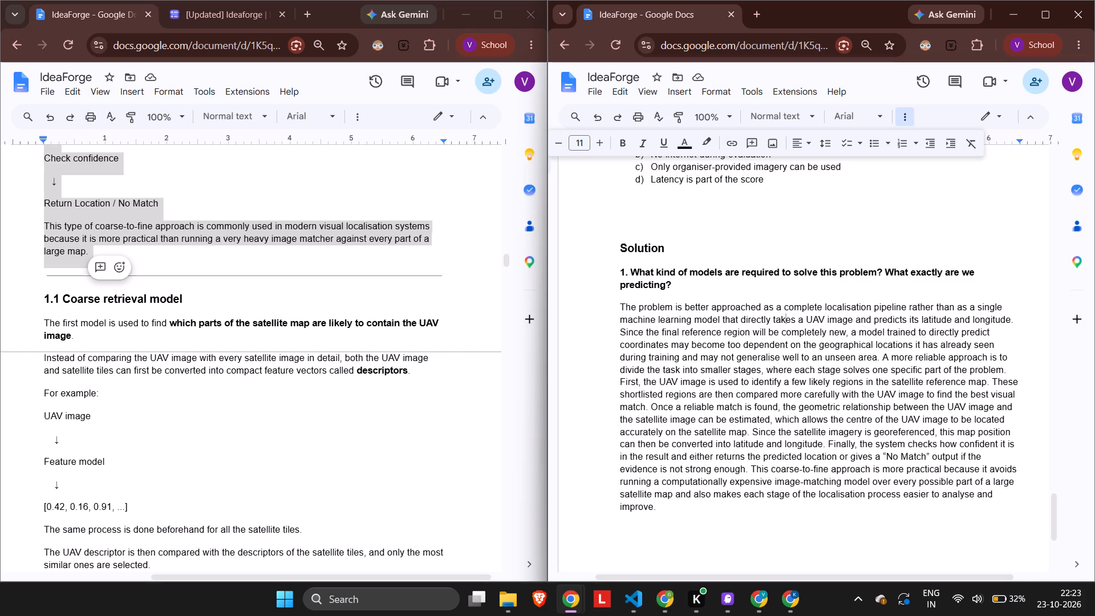
left_click_drag(771, 325, 688, 312)
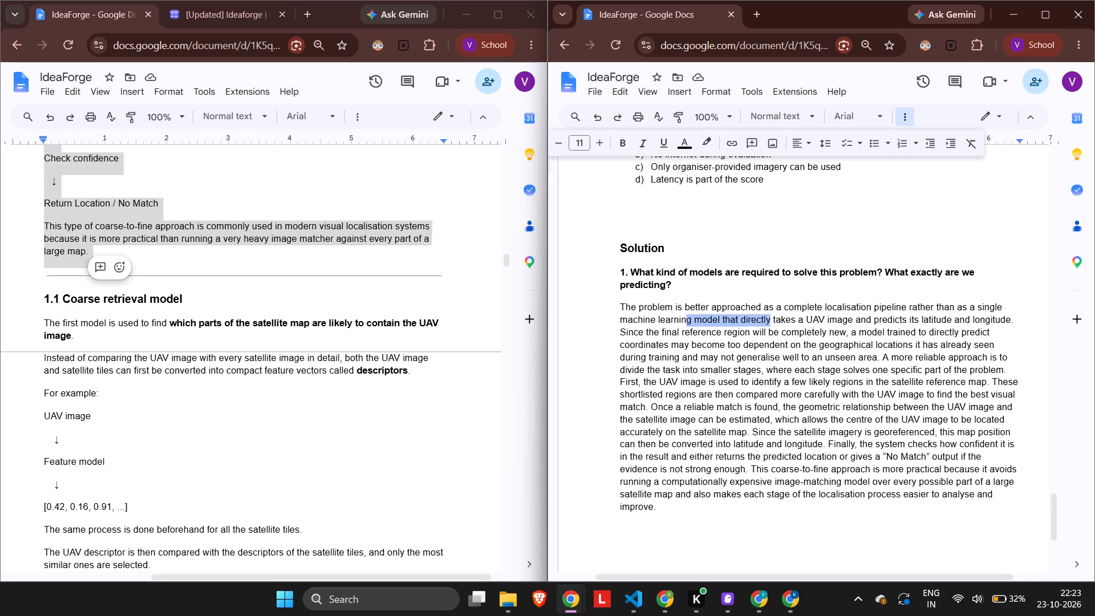
left_click_drag(688, 312, 687, 312)
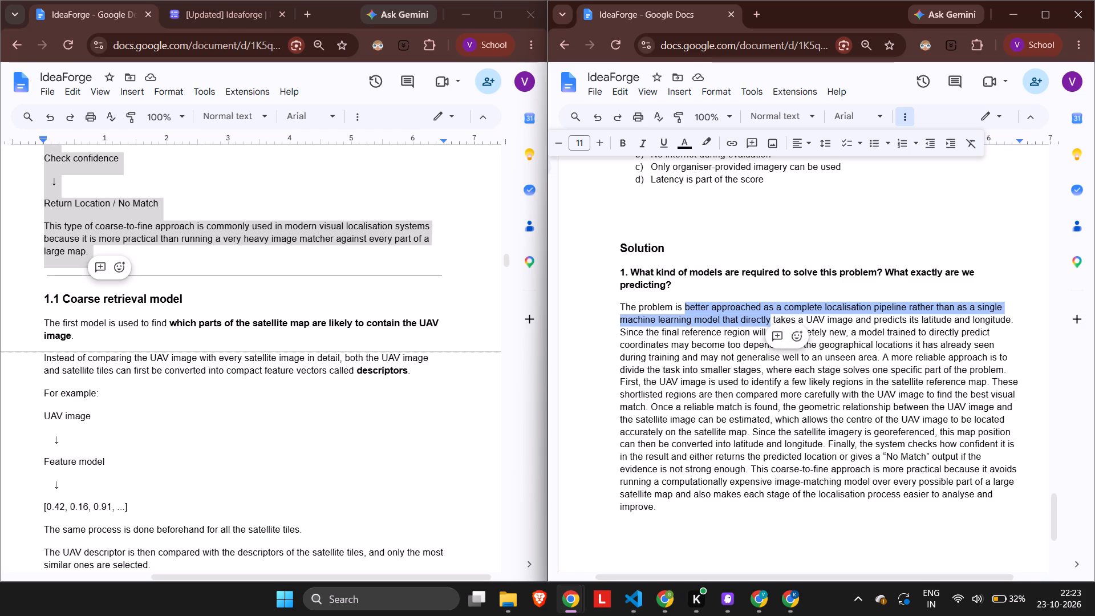
type("to")
key("Right")
key("Right")
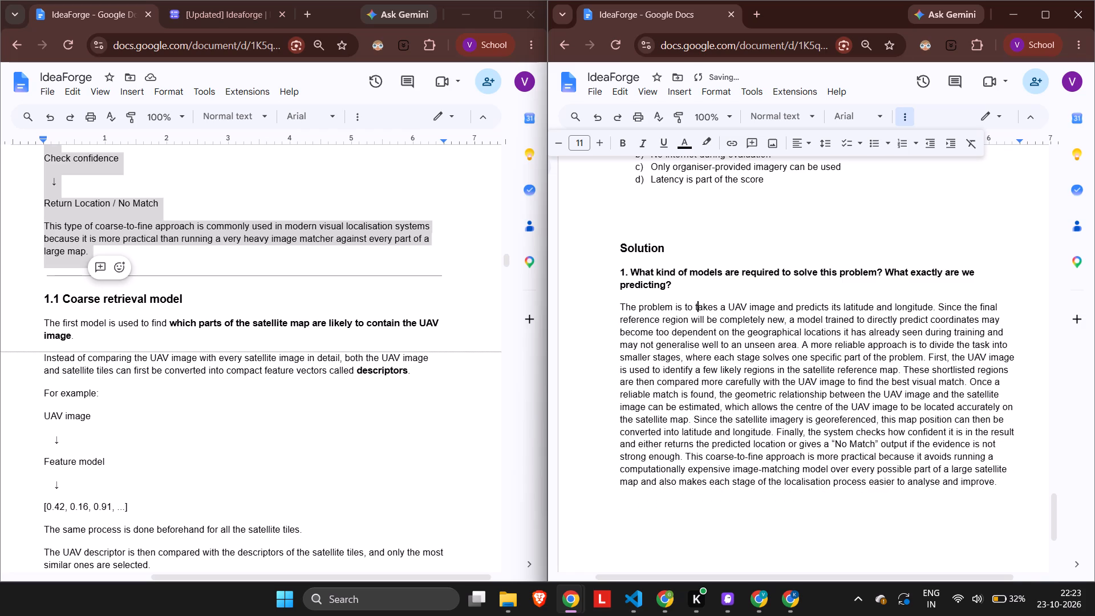
key("Right")
key("Right")
key("Right")
key("Right")
key("Tab")
key("Return")
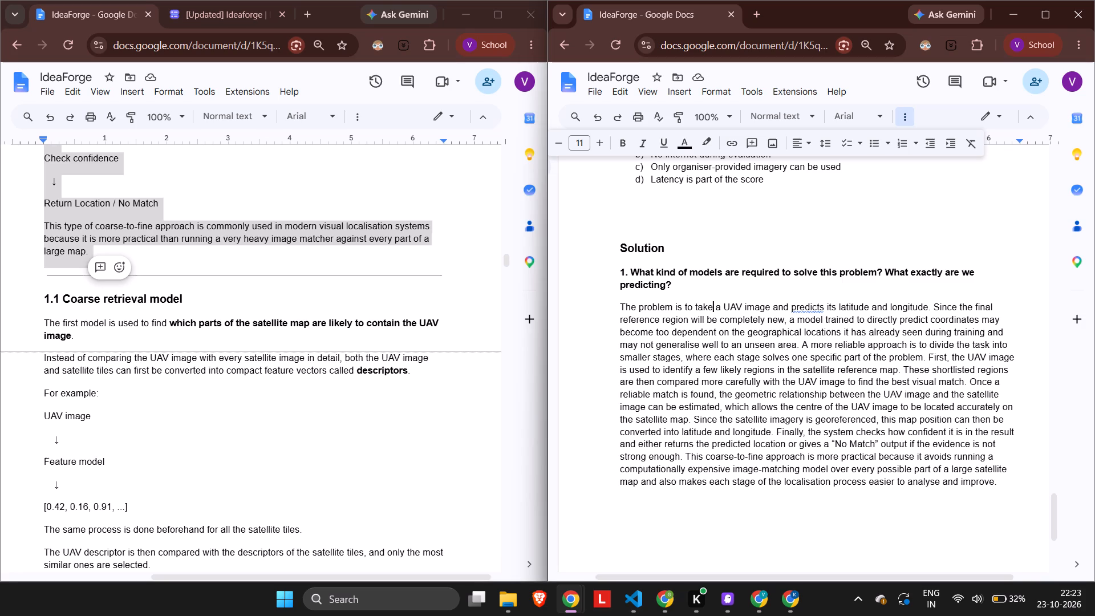
Add a lettered list item "a) Retrieval model" below the paragraph, followed by an unlettered indented line.
scroll(876, 346, "down", 1)
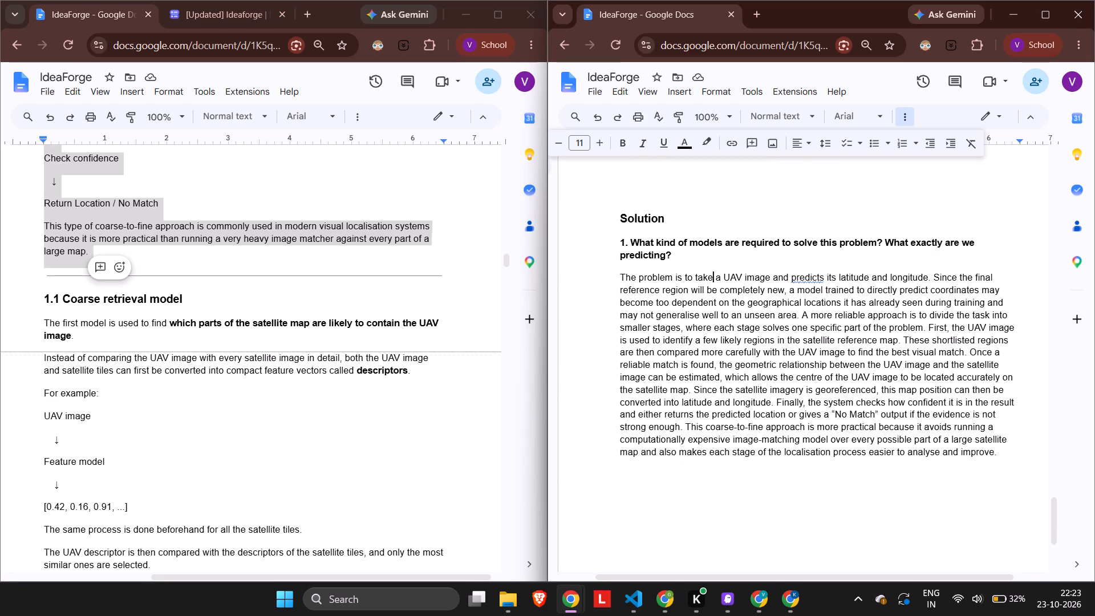
left_click(829, 351)
scroll(829, 351, "down", 1)
left_click(830, 403)
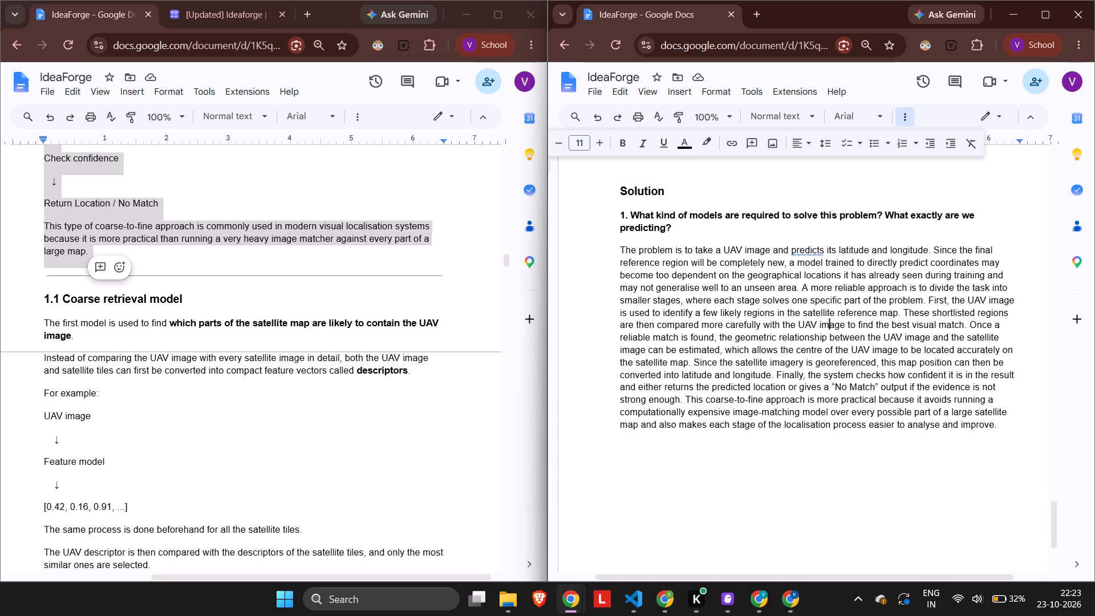
left_click(1015, 433)
key("Return")
key("Return")
key("BackSpace")
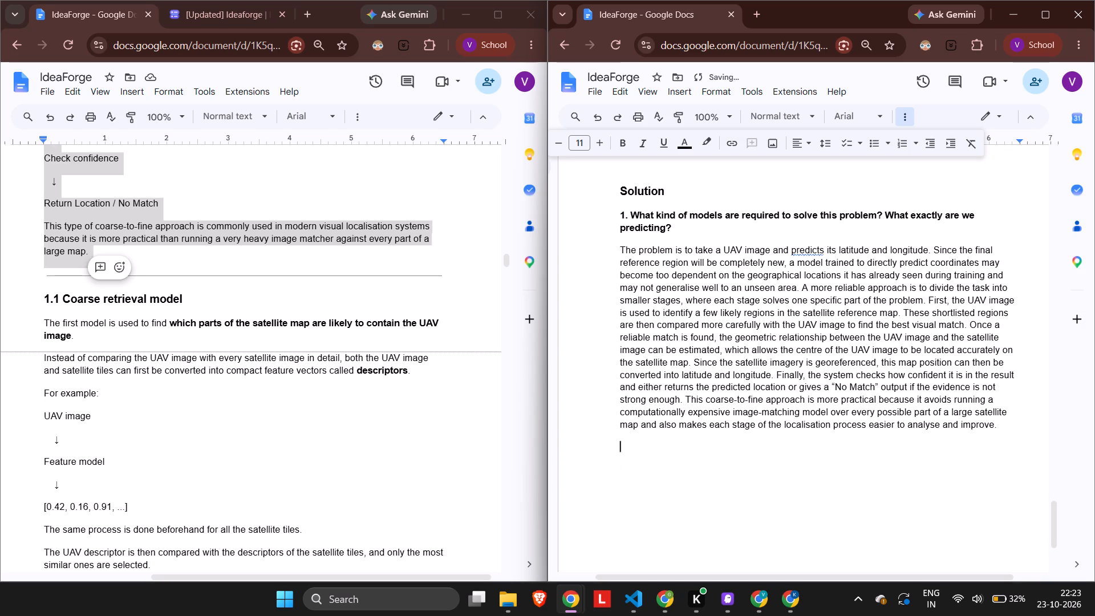
type("a)")
key("space")
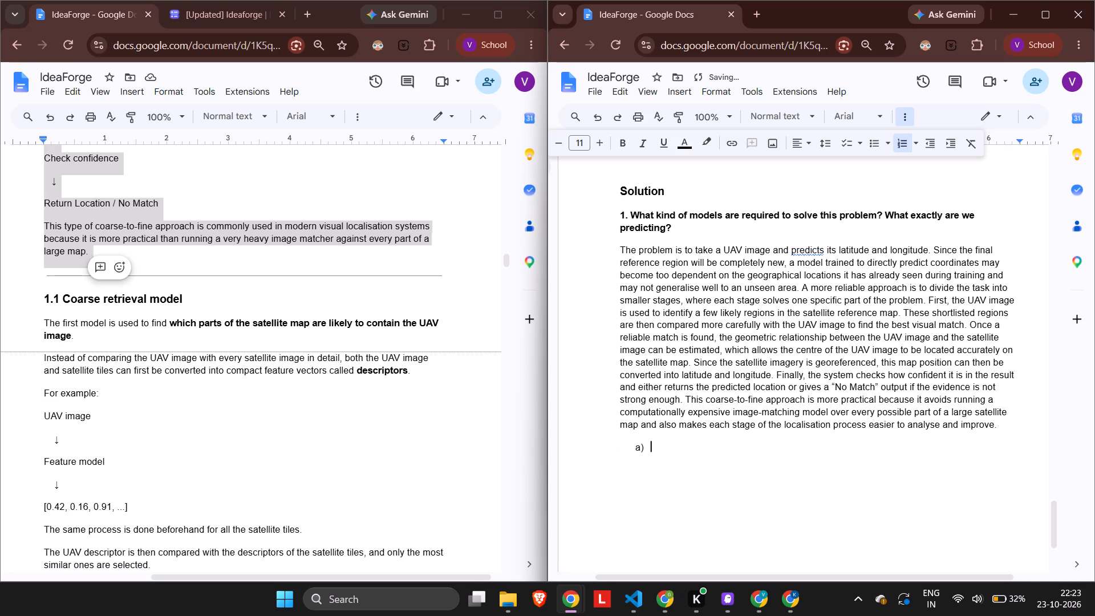
type("Retrieval model")
key("Return")
key("BackSpace")
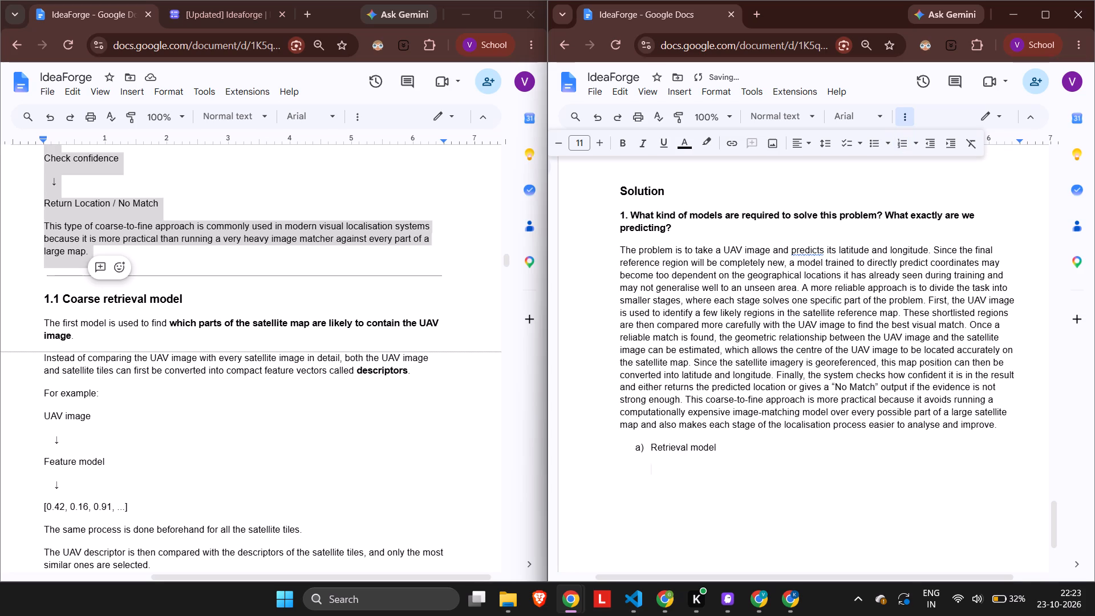
Start the description under the "Retrieval model" item with the words "We need to find".
scroll(0, 156, "down", 2)
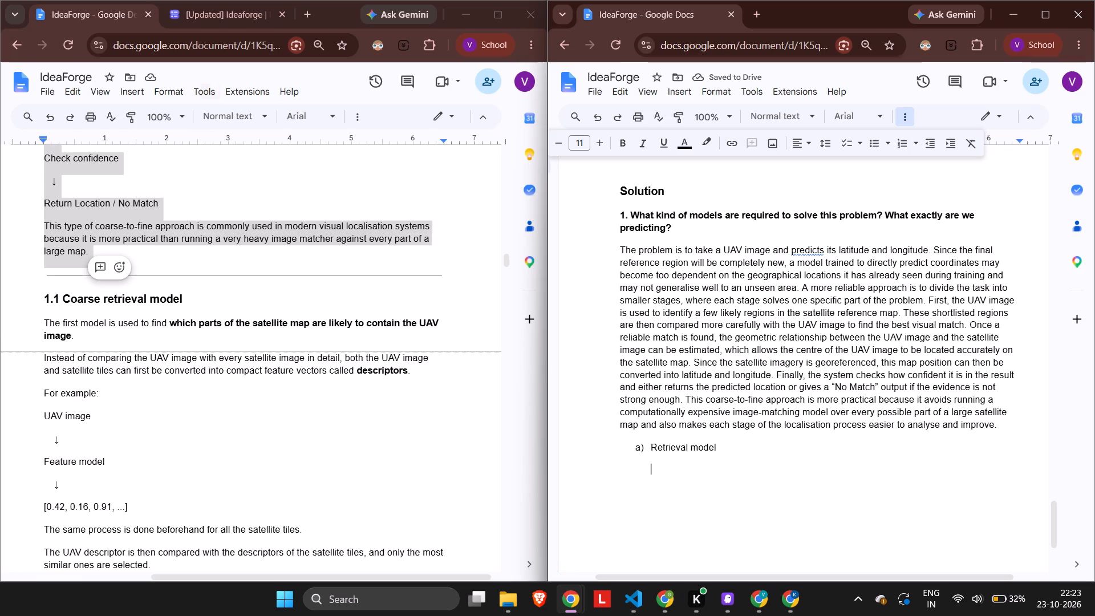
scroll(186, 284, "down", 1)
left_click(163, 277)
left_click(111, 274)
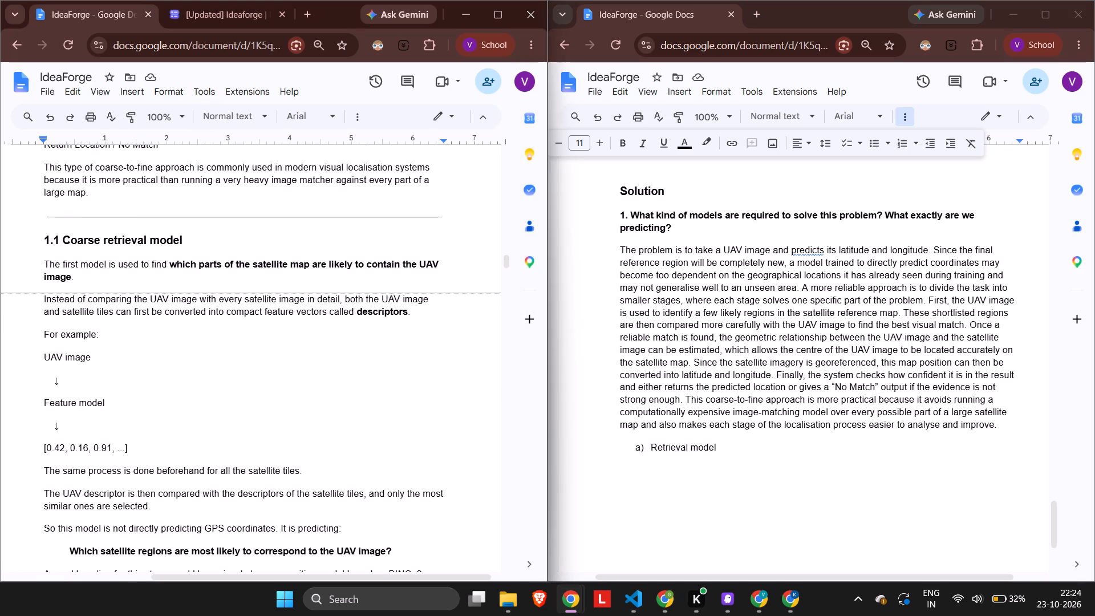
left_click(712, 470)
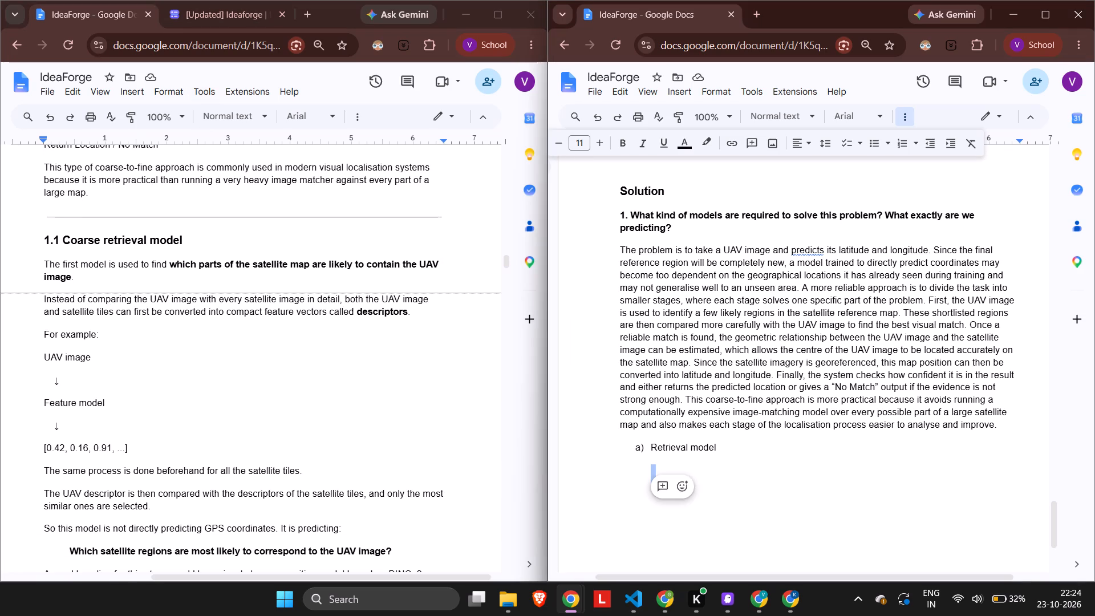
left_click(712, 470)
type("We need to fins")
key("BackSpace")
type("d")
key("space")
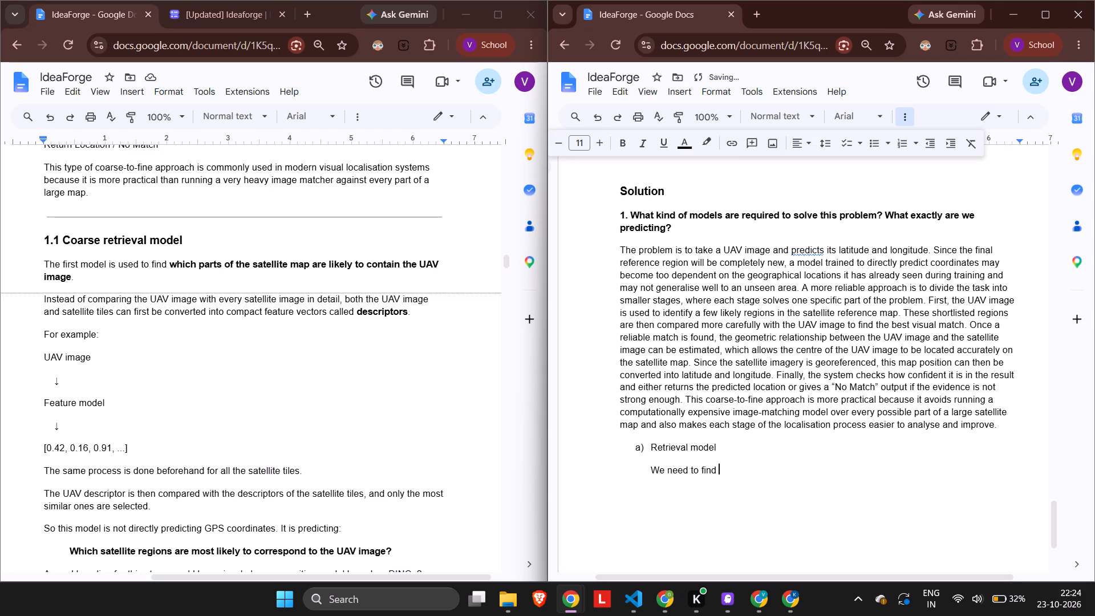
Complete the sentence with "which parts of the satellite map are likely to contain the UAV image." copied from section 1.1, without formatting.
left_click_drag(107, 279, 113, 278)
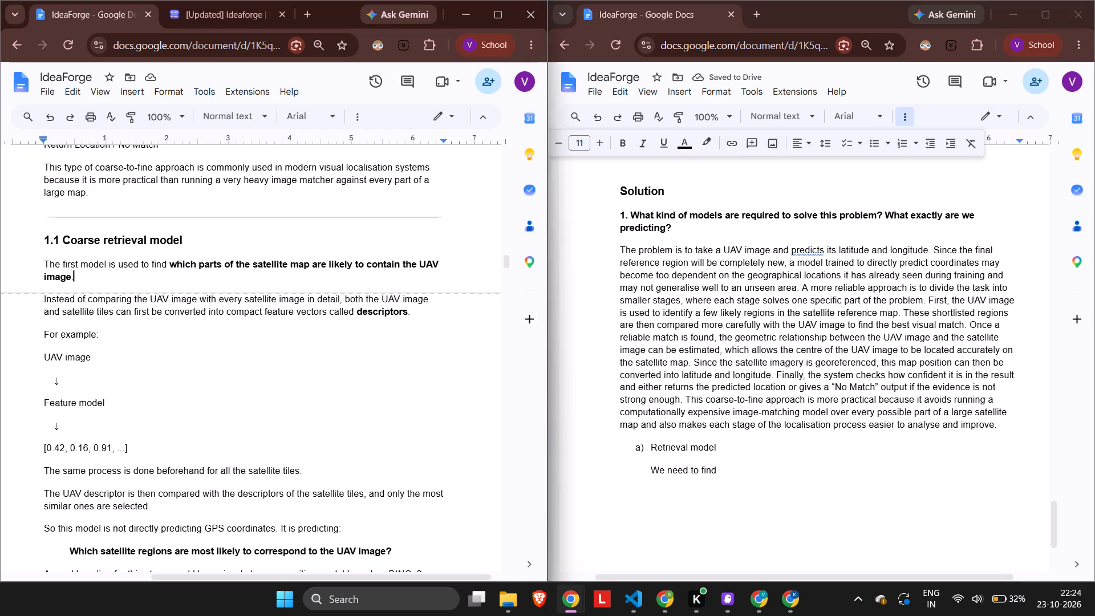
left_click_drag(113, 278, 170, 269)
key("ctrl+c")
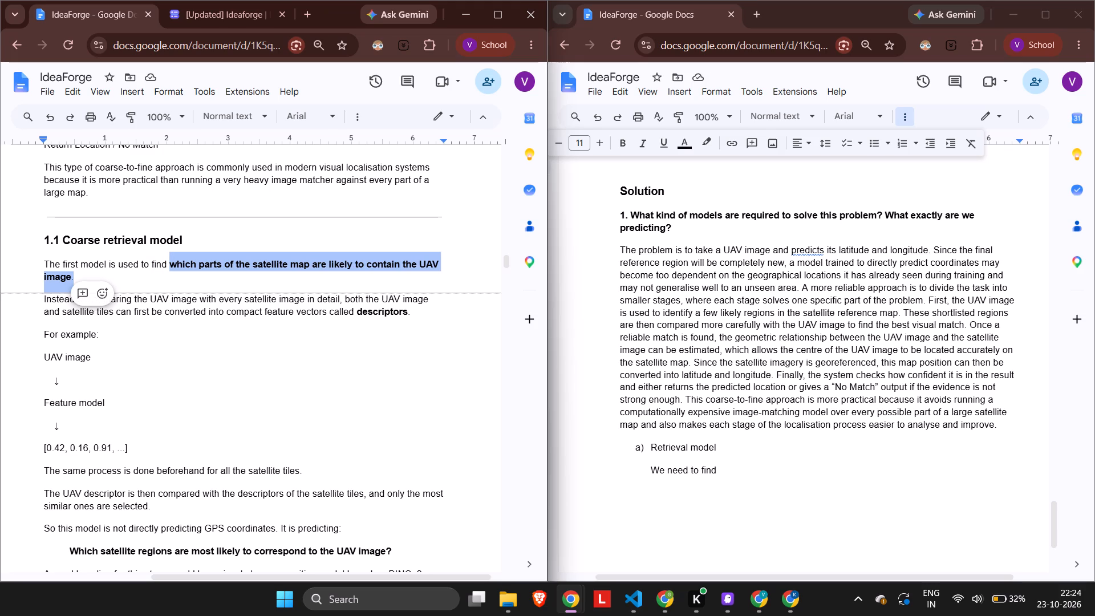
left_click(742, 469)
left_click(742, 469)
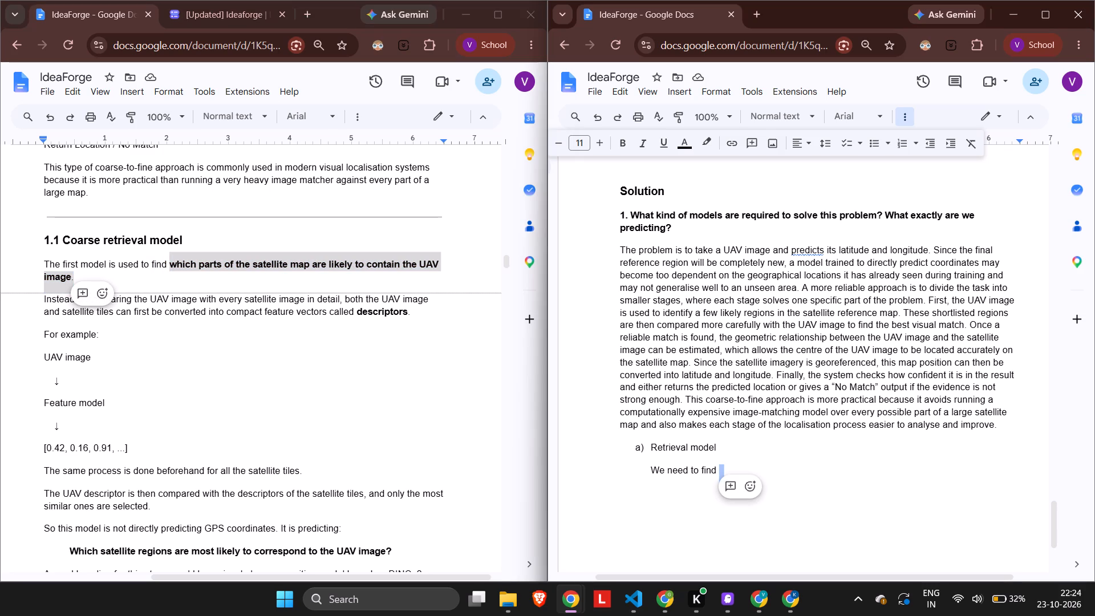
left_click(742, 469)
key("ctrl+shift+v")
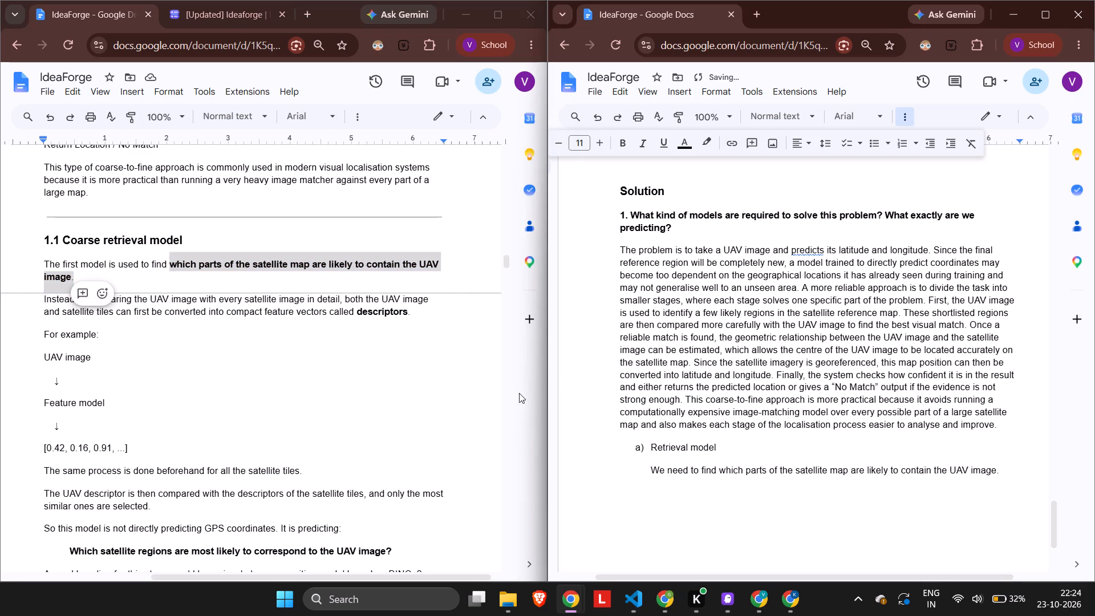
Copy section 1.1's "Instead of comparing the UAV image" sentence onto a new line as plain text, ending it at "compact feature vectors.".
left_click(155, 309)
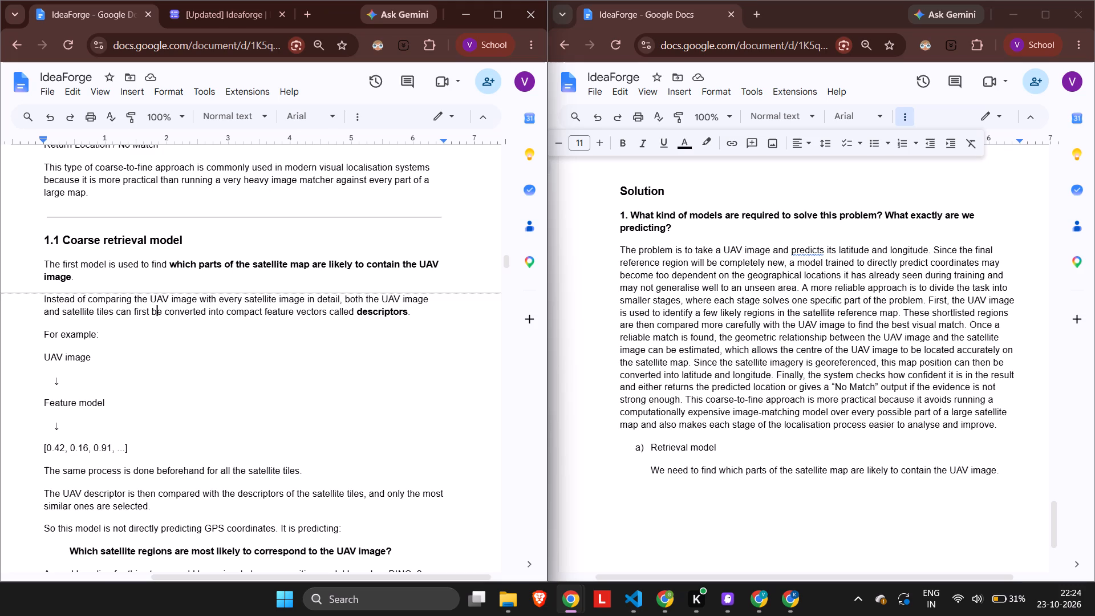
left_click_drag(415, 312, 61, 267)
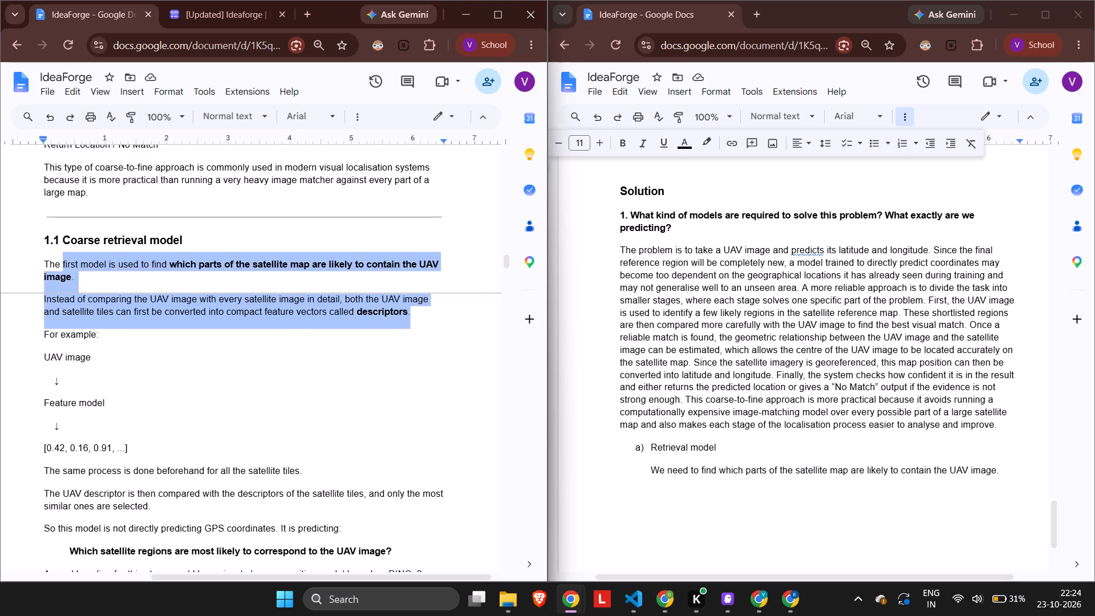
left_click_drag(61, 267, 44, 299)
key("ctrl+c")
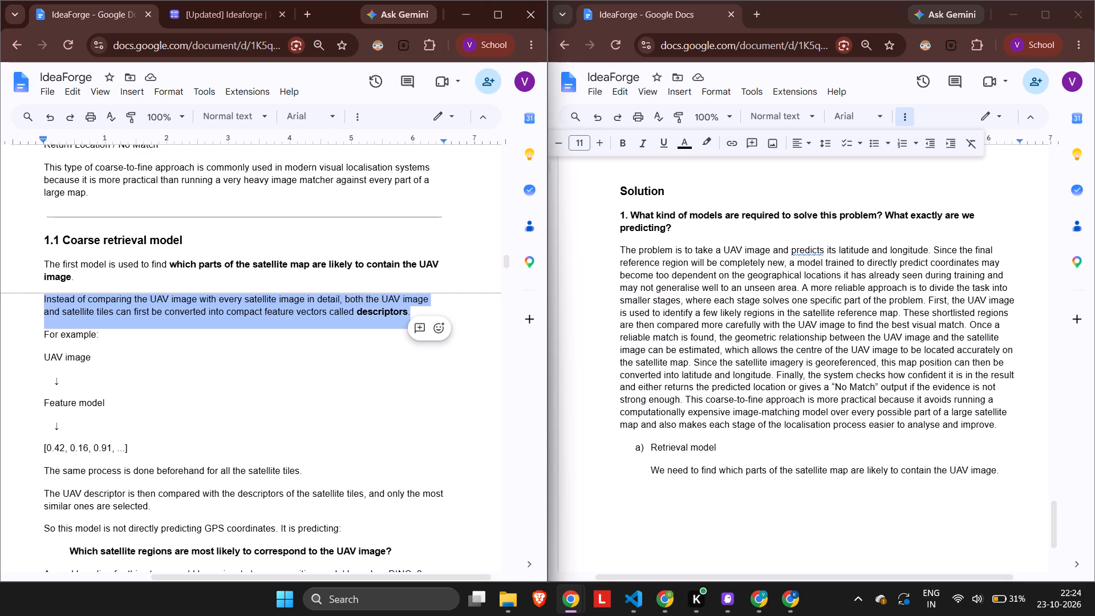
left_click(1005, 472)
key("shift+Return")
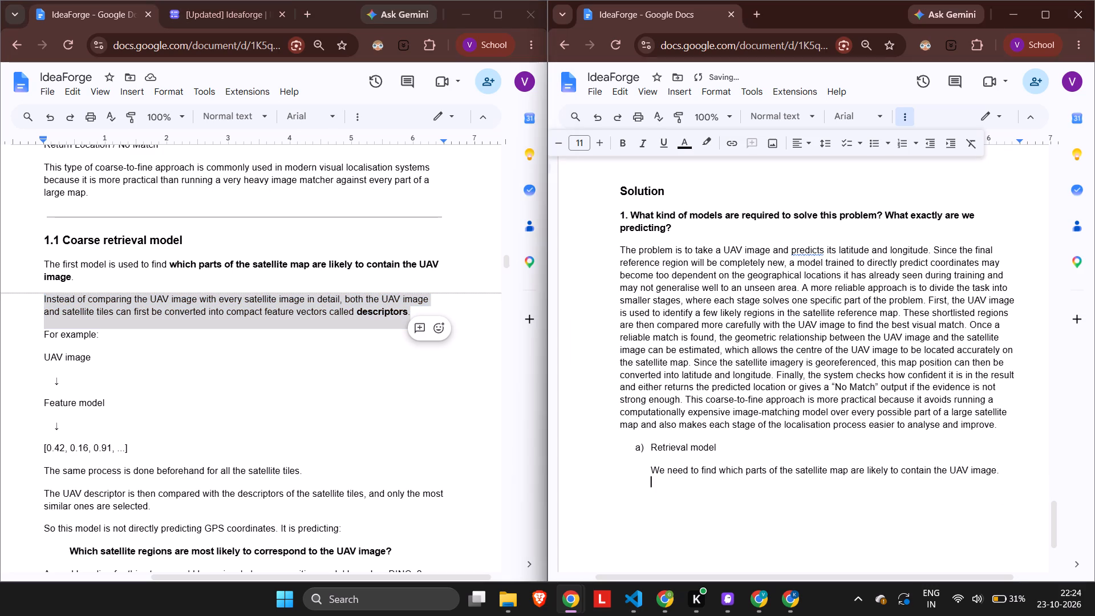
key("ctrl+shift+v")
key("ctrl+BackSpace")
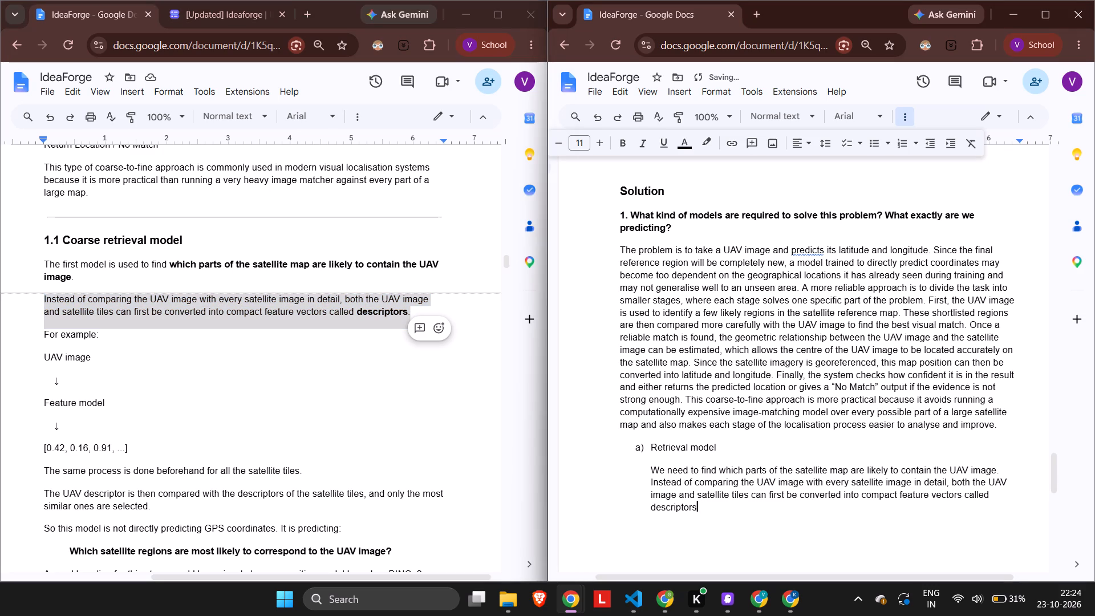
key("ctrl+BackSpace")
key("ctrl+BackSpace")
key("BackSpace")
key("period")
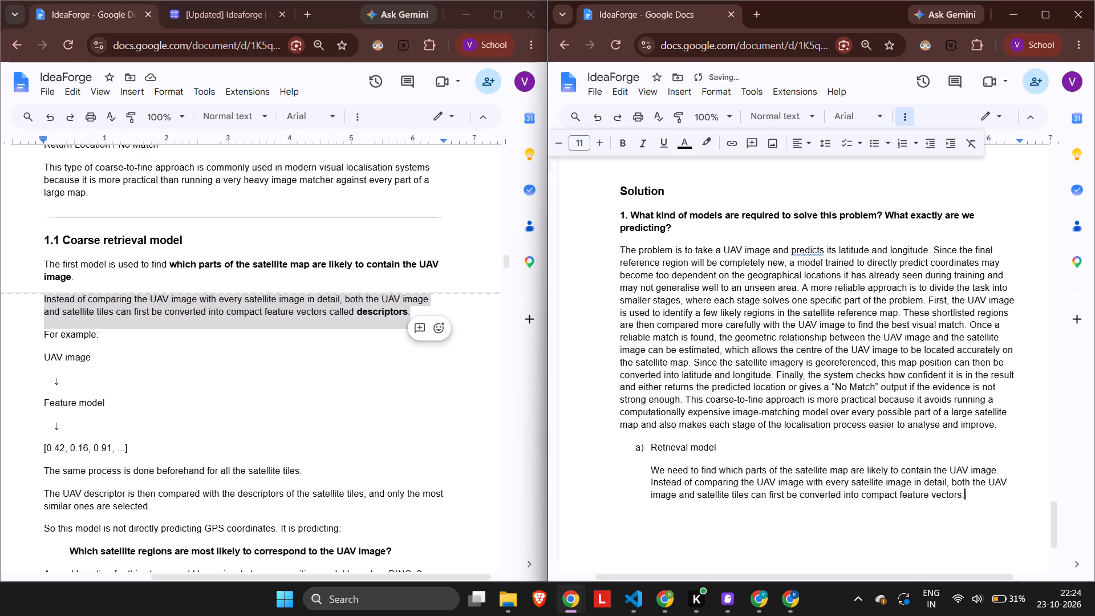
Review section 1.1's descriptor comparison text and start a new line in the Retrieval model description with "So UAV features can be taken".
left_click(136, 372)
scroll(136, 372, "down", 1)
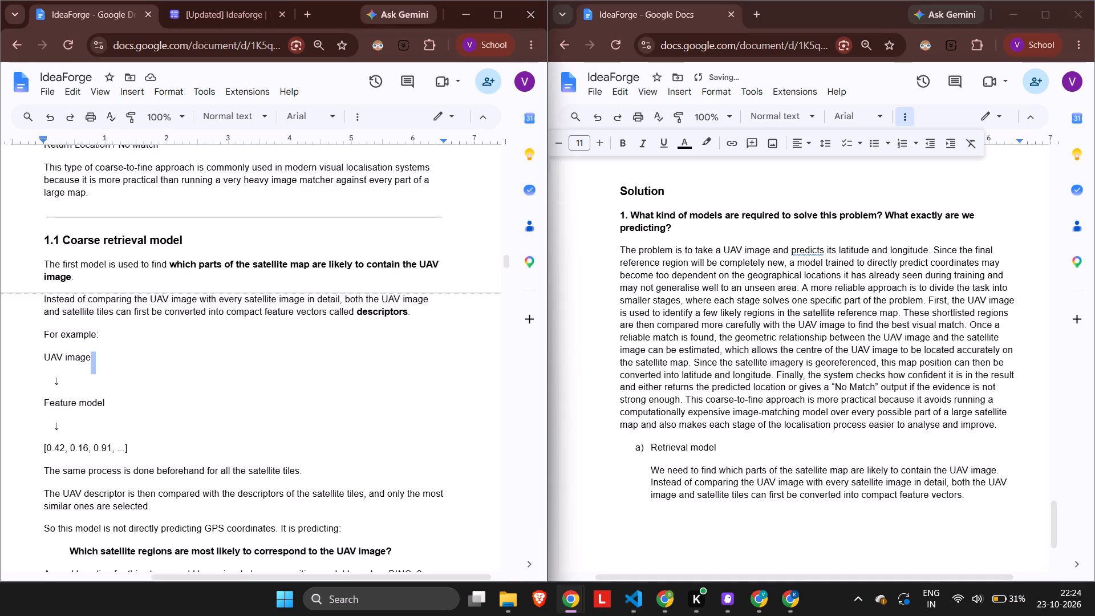
scroll(136, 372, "down", 2)
left_click(175, 291)
left_click(164, 313)
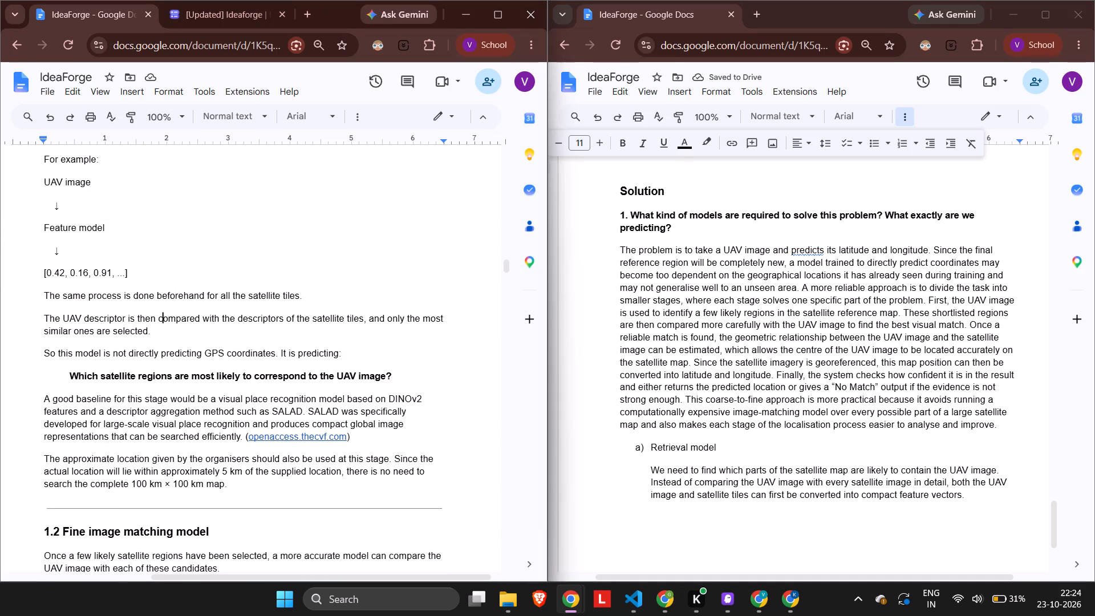
left_click(165, 326)
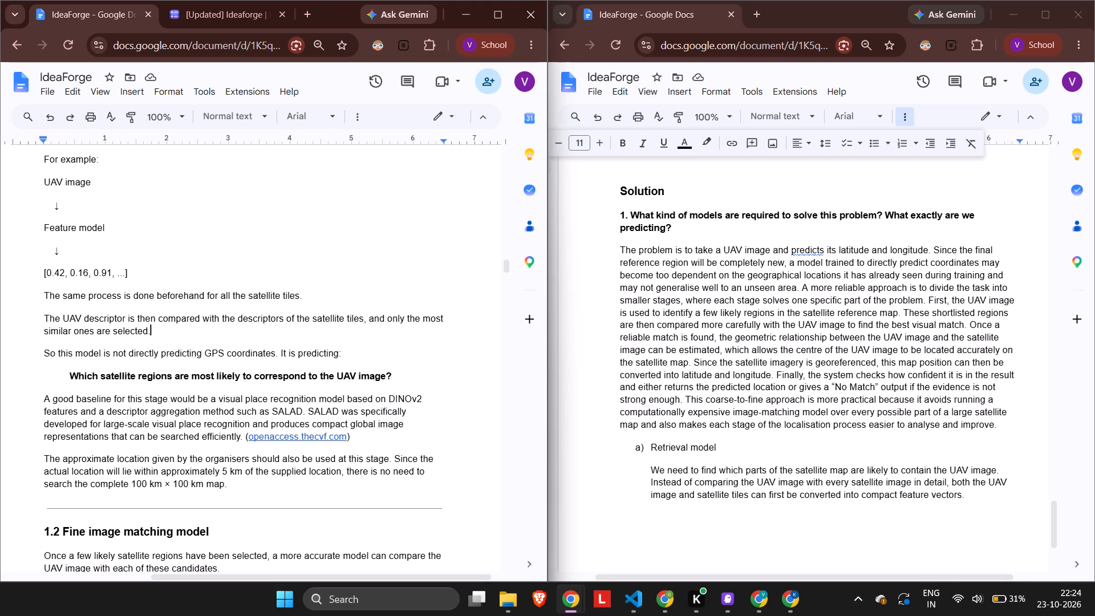
scroll(714, 341, "down", 2)
left_click(977, 329)
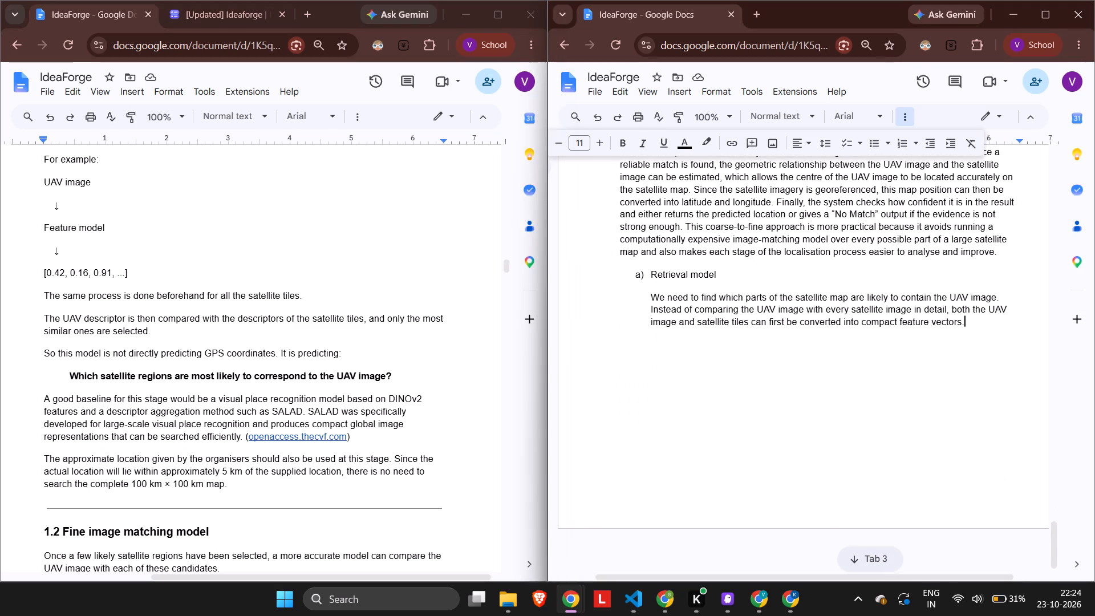
key("shift+Return")
type("So we can")
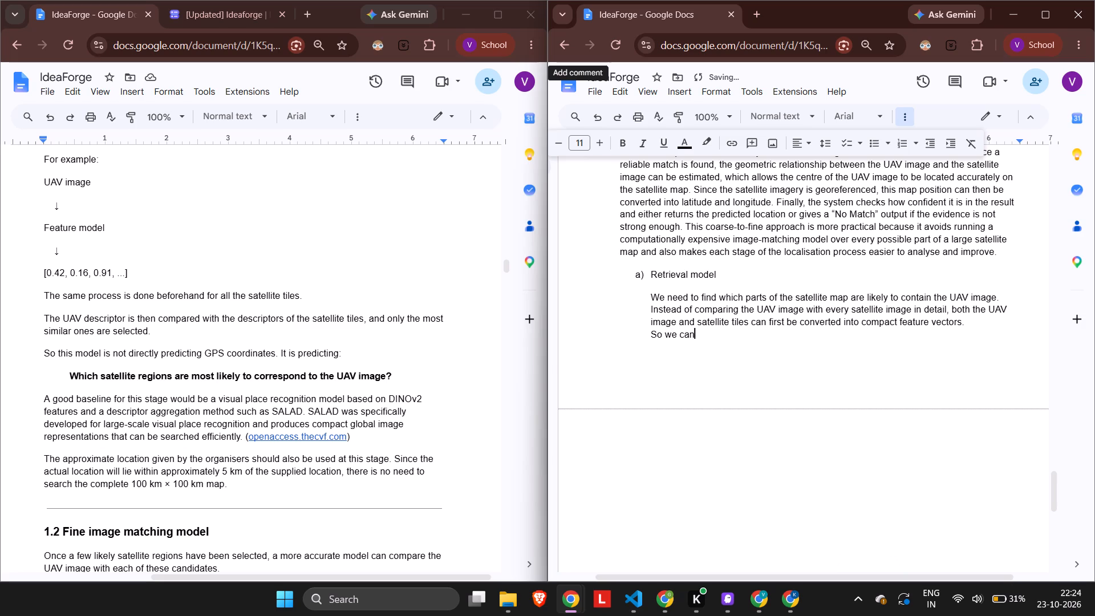
key("BackSpace")
key("BackSpace")
key("BackSpace")
key("BackSpace")
key("BackSpace")
key("BackSpace")
type("UAC")
key("shift+BackSpace")
type("V feat")
type("ures can be taken")
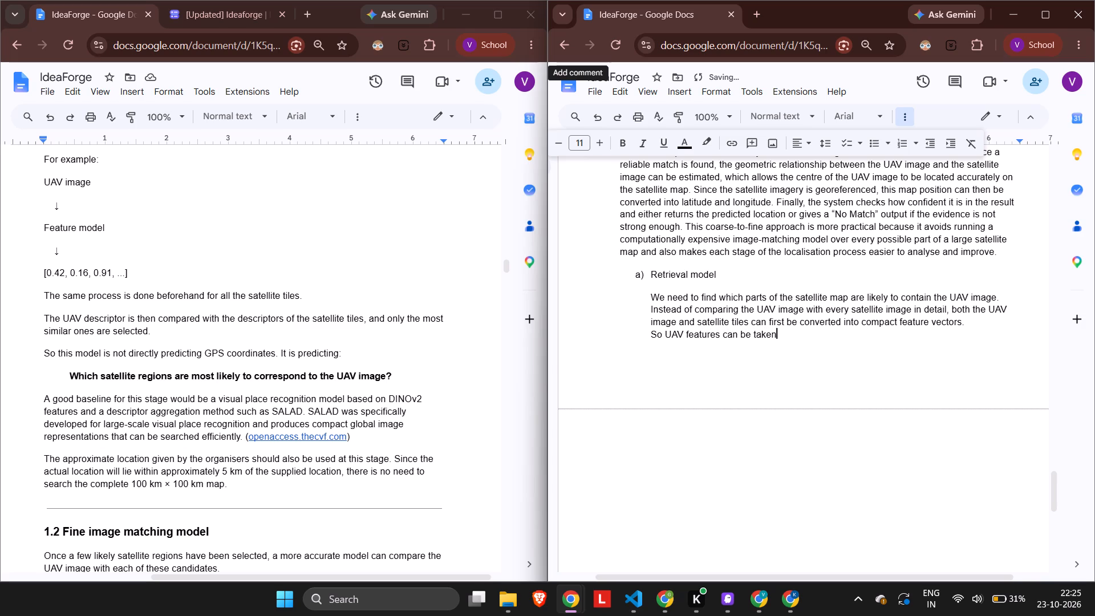
Finish the sentence with "and compared to that of the satellite and the similar ones can be selected.".
key("space")
type("and com")
type("pared tot ha")
key("BackSpace")
key("BackSpace")
key("BackSpace")
key("BackSpace")
key("space")
type("that of the satellite")
key("BackSpace")
key("BackSpace")
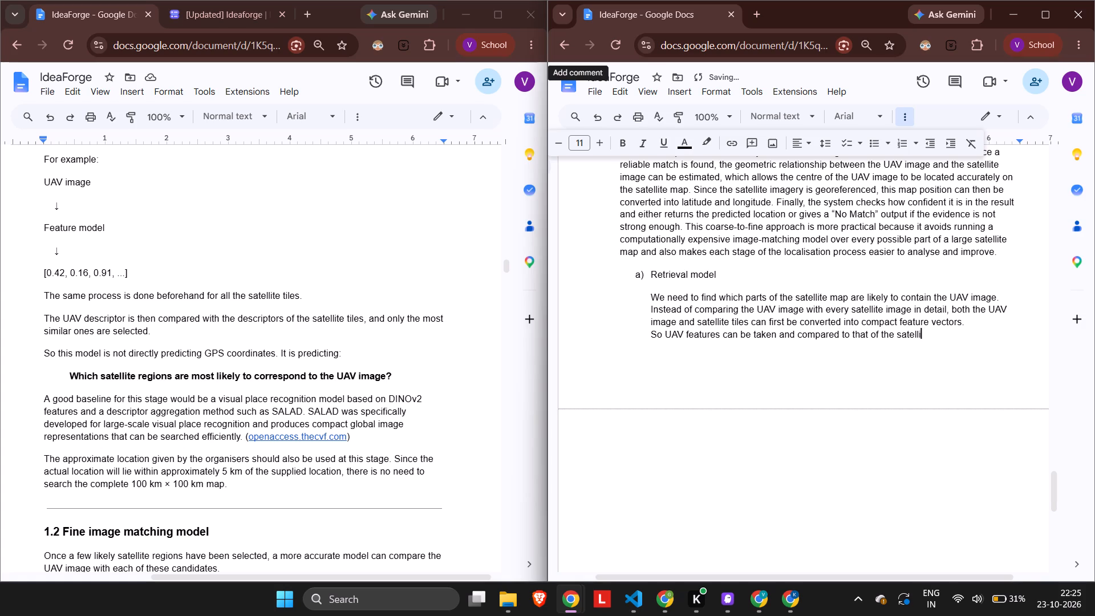
type("te")
key("space")
type("and the similar ones can be sele")
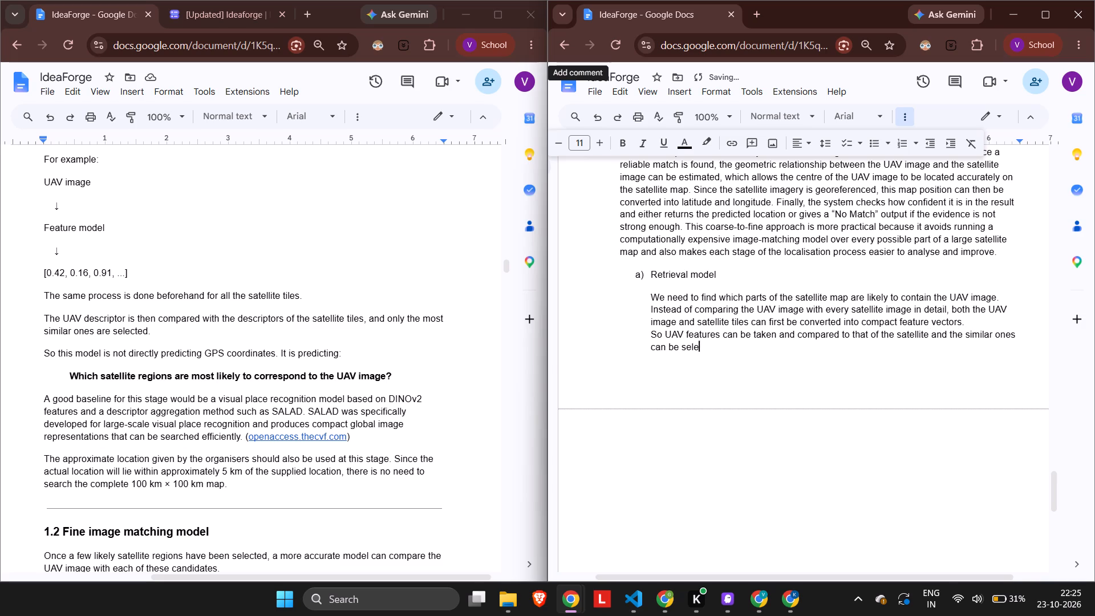
type("cted.")
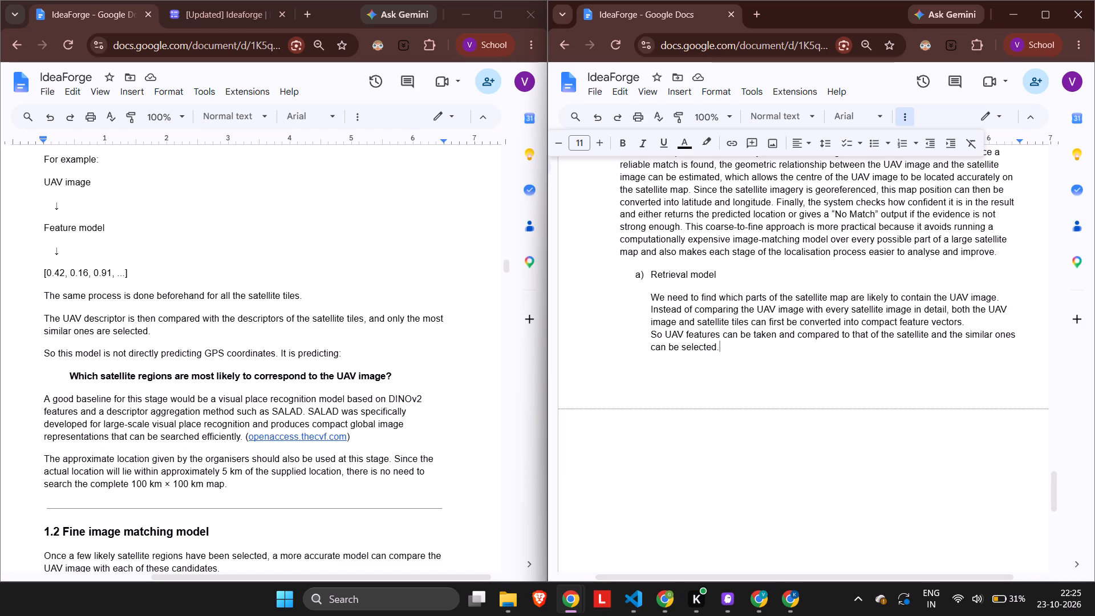
Copy section 1.1's DINOv2 and SALAD baseline text, up to "searched efficiently", onto a new line below the Retrieval model description.
key("shift+Return")
key("shift+Return")
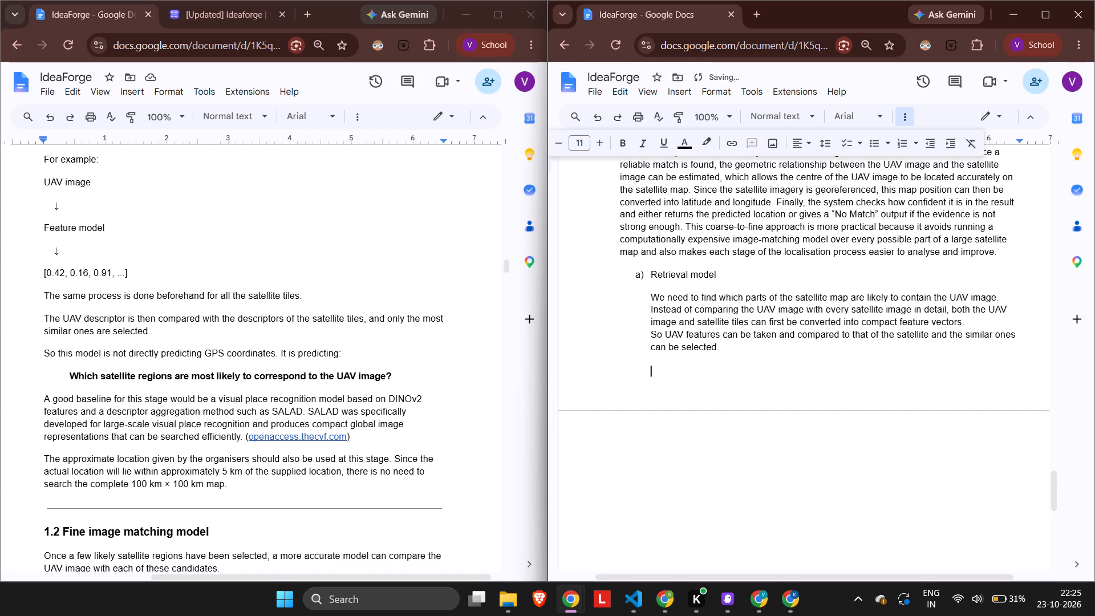
left_click_drag(42, 400, 60, 405)
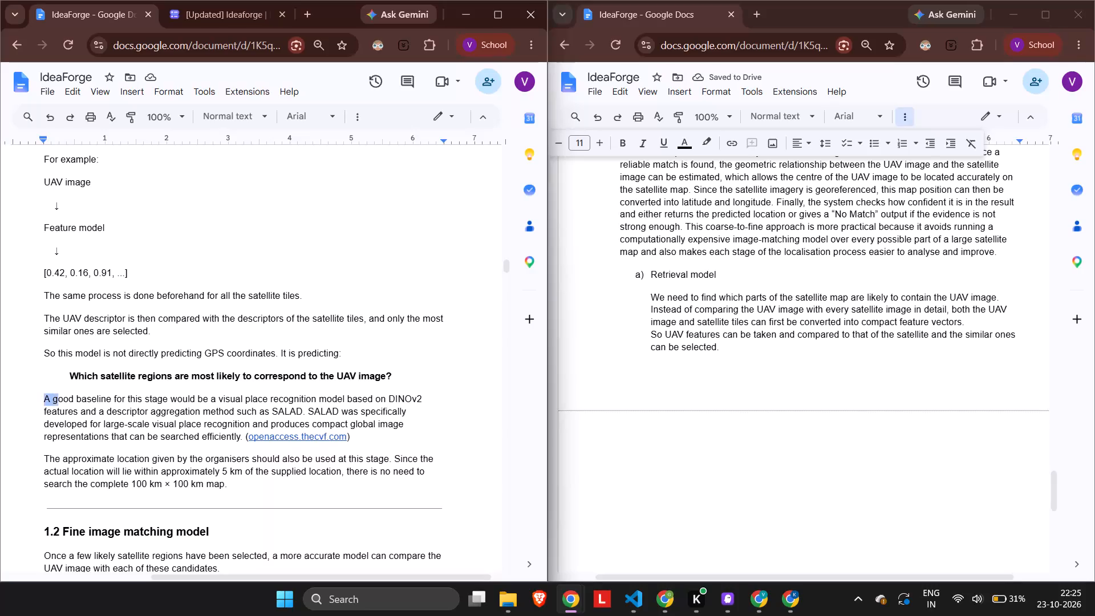
left_click_drag(60, 405, 136, 404)
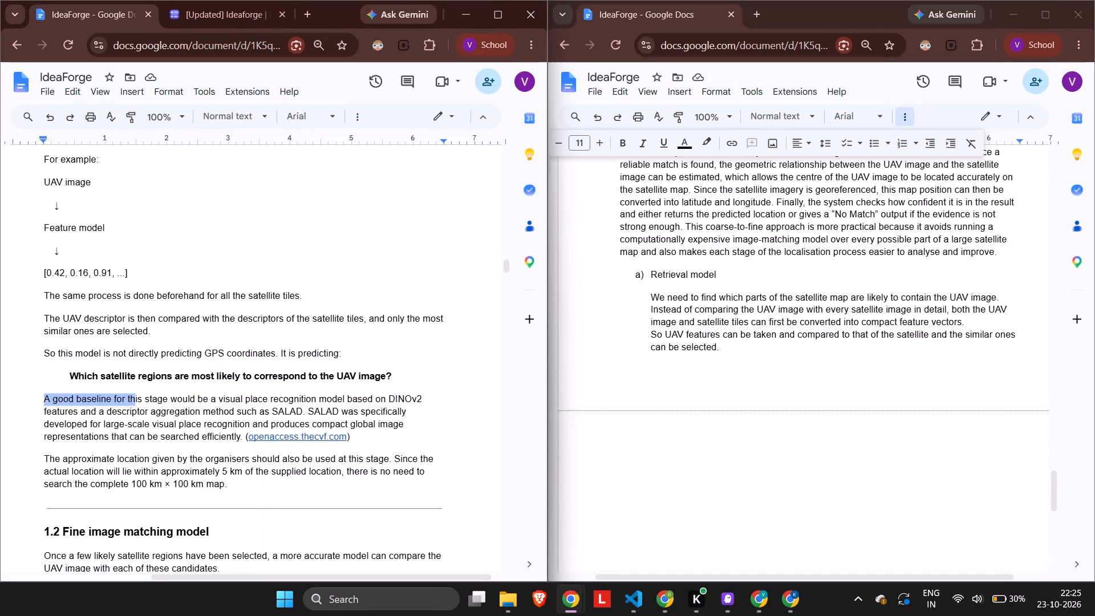
left_click_drag(136, 404, 153, 408)
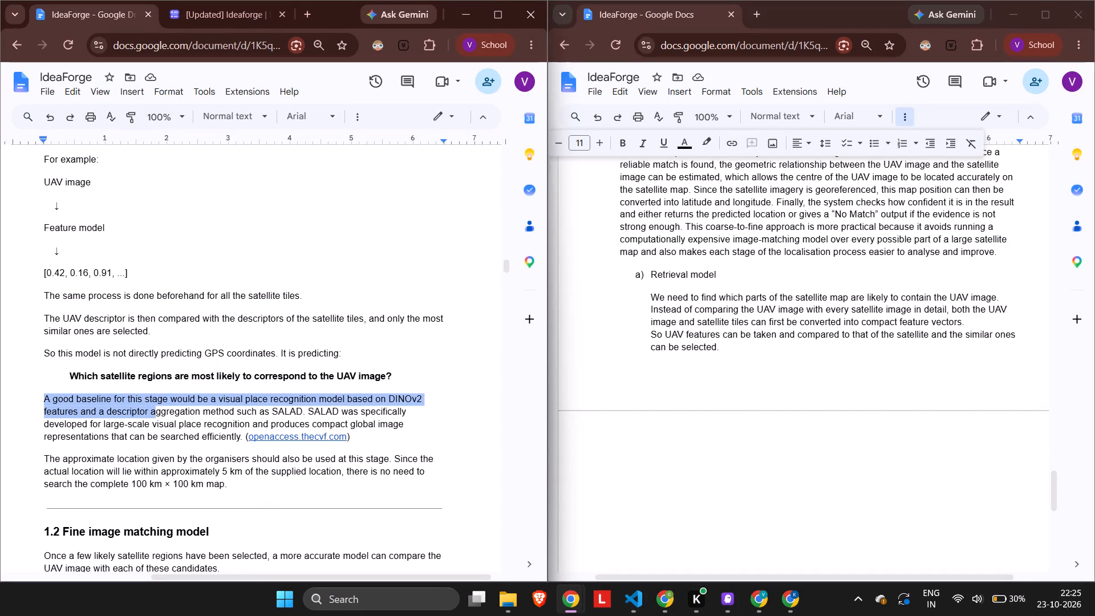
left_click_drag(153, 408, 179, 409)
left_click_drag(179, 409, 240, 436)
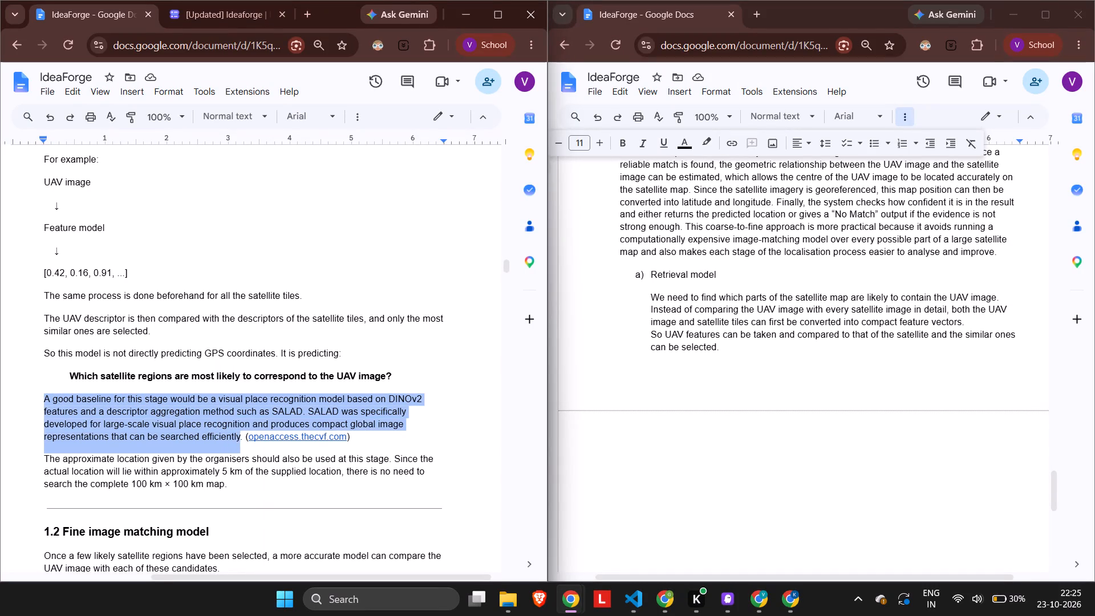
key("ctrl+c")
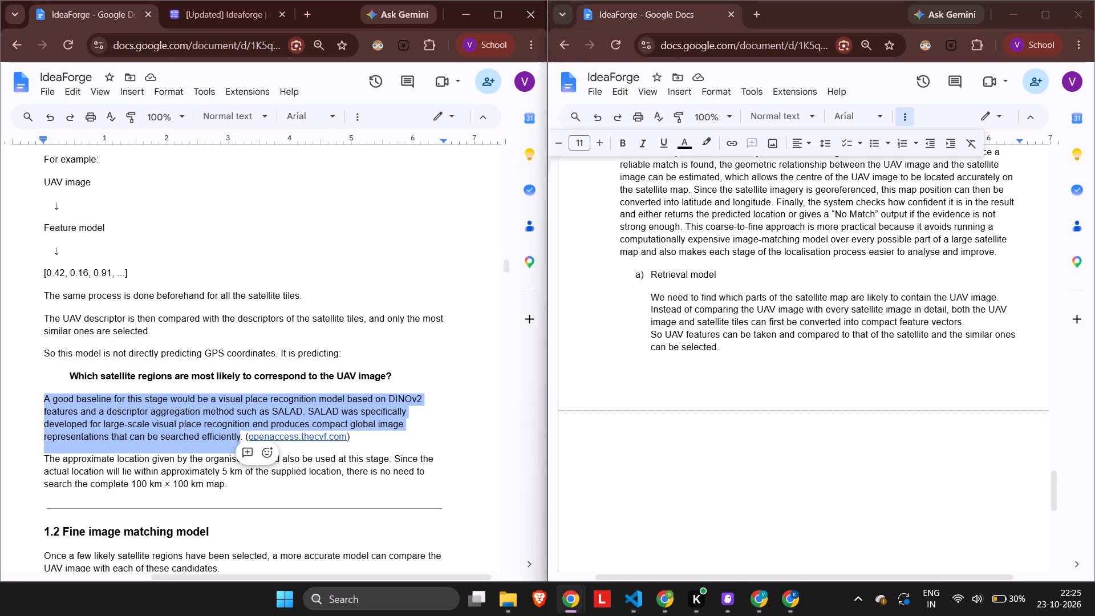
left_click(711, 359)
left_click(711, 359)
key("ctrl+v")
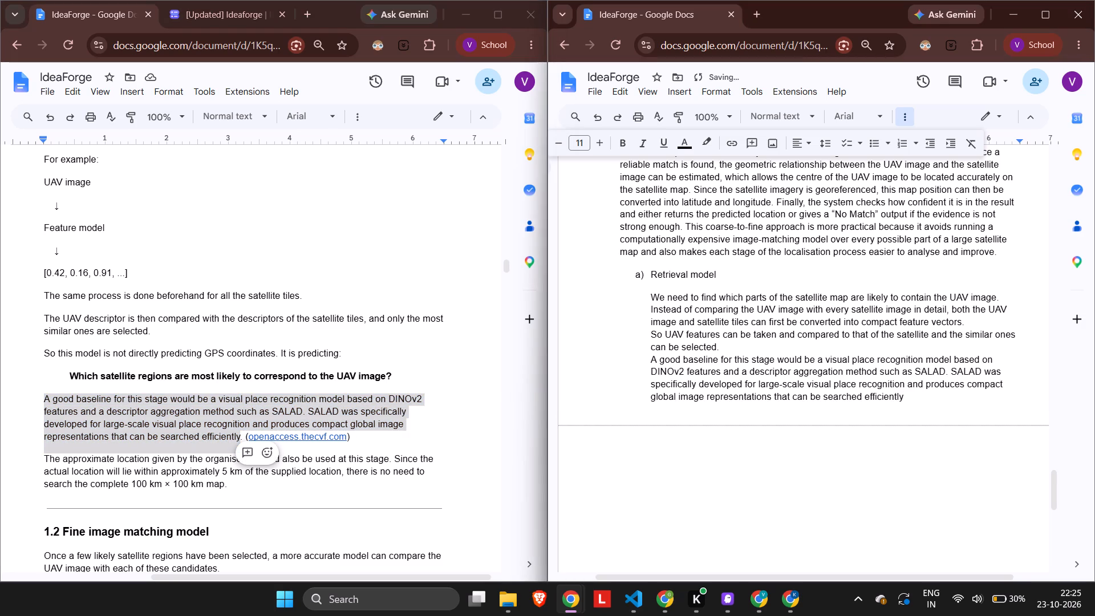
Open the openaccess.thecvf.com paper cited in section 1.1's SALAD paragraph and read its title and abstract.
left_click(313, 437)
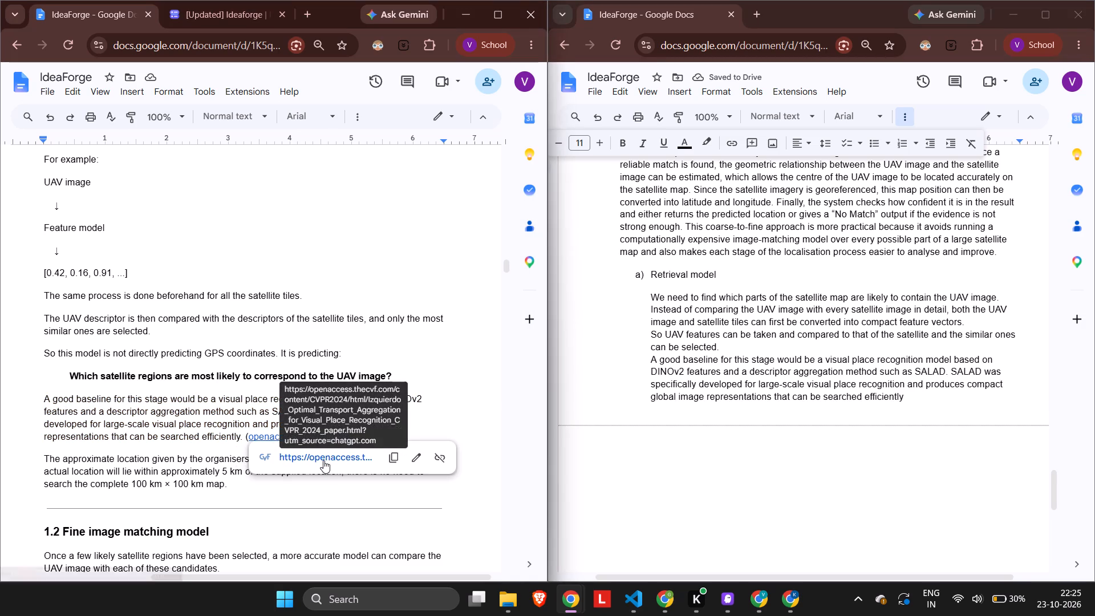
left_click(323, 460)
left_click(72, 13)
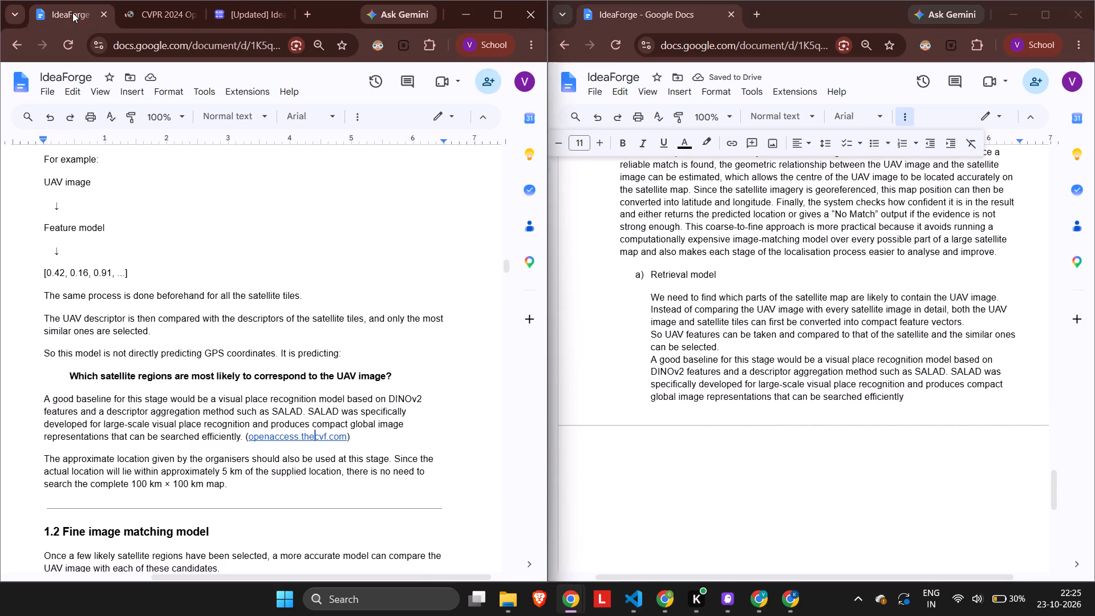
left_click(145, 15)
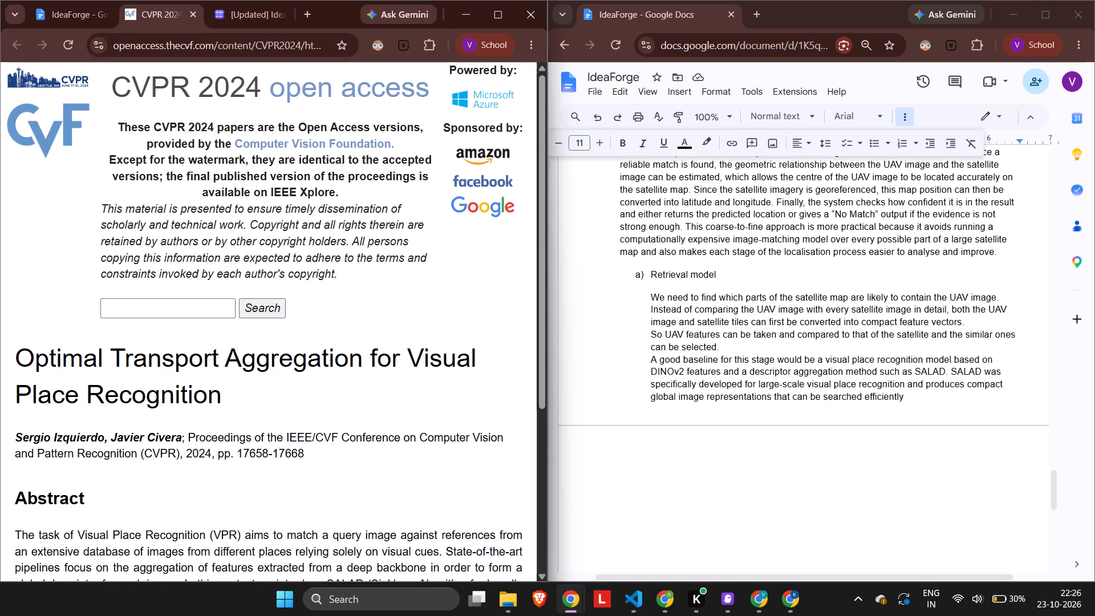
scroll(147, 244, "down", 3)
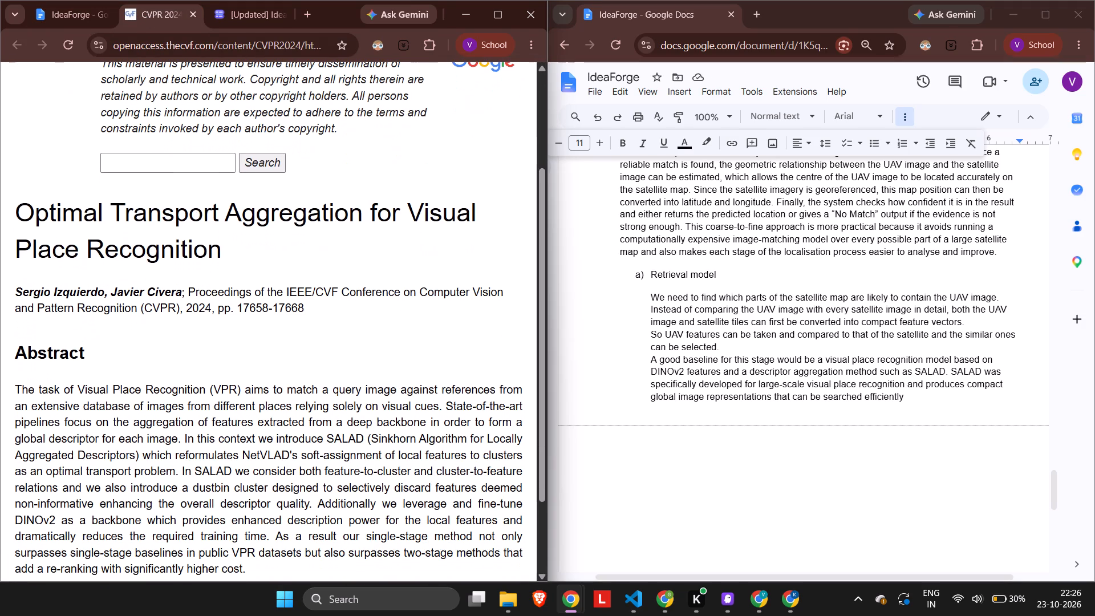
scroll(225, 252, "down", 1)
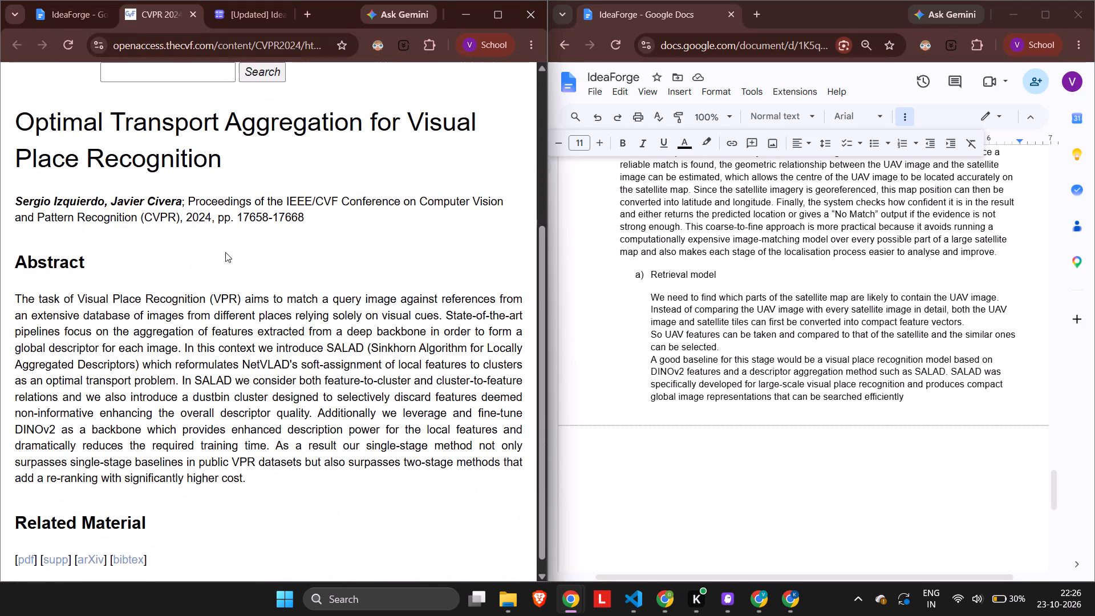
scroll(225, 252, "down", 1)
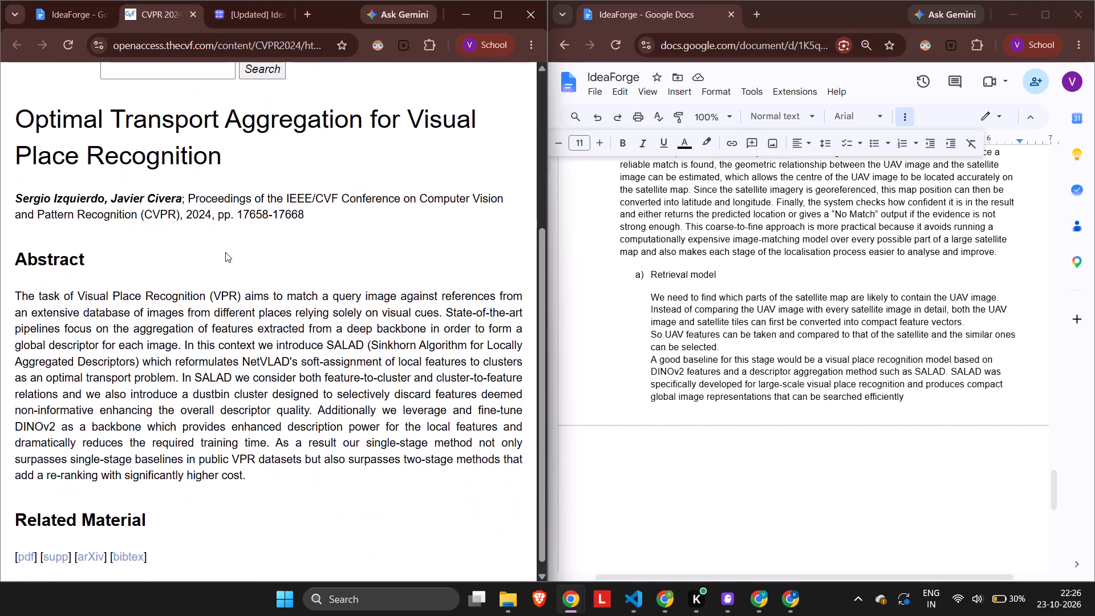
Copy the paper's title and search the paper's page for "sala".
left_click_drag(226, 164, 19, 141)
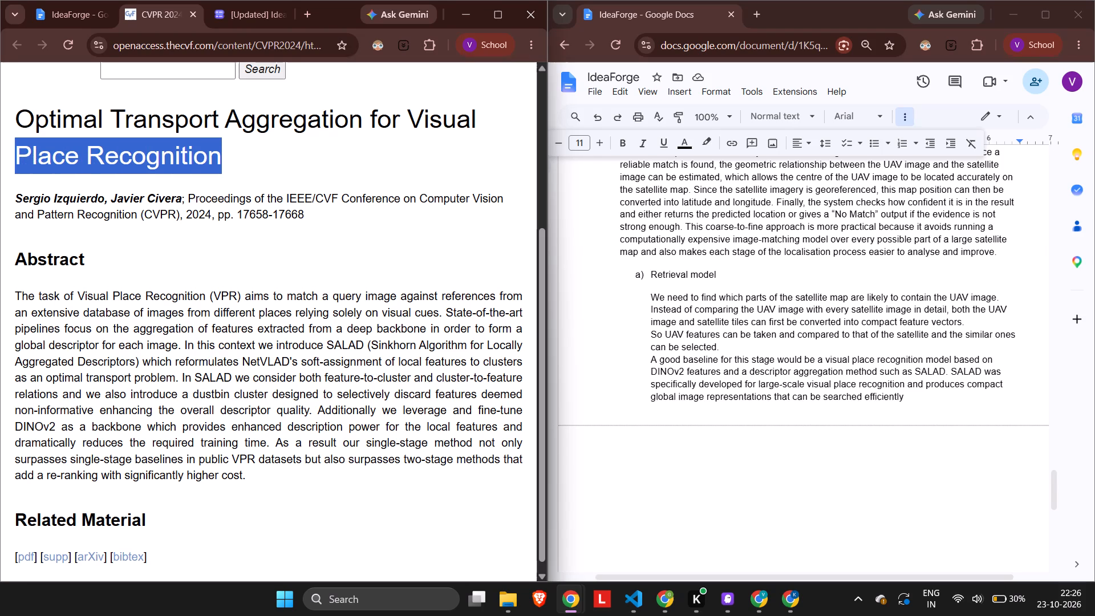
left_click_drag(19, 141, 0, 127)
key("ctrl+c")
key("ctrl+f")
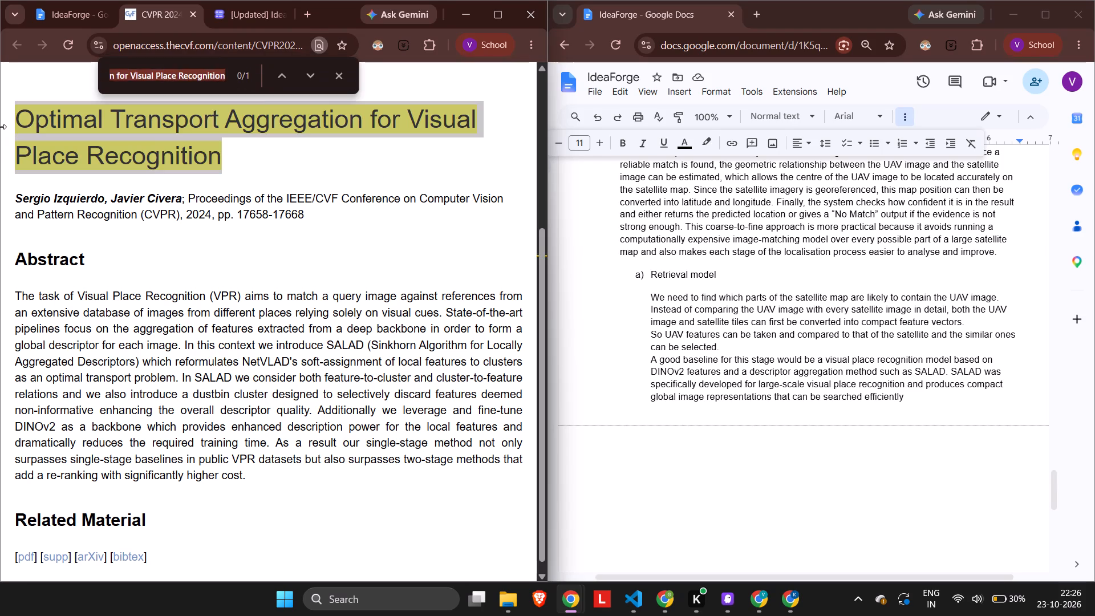
type("sala")
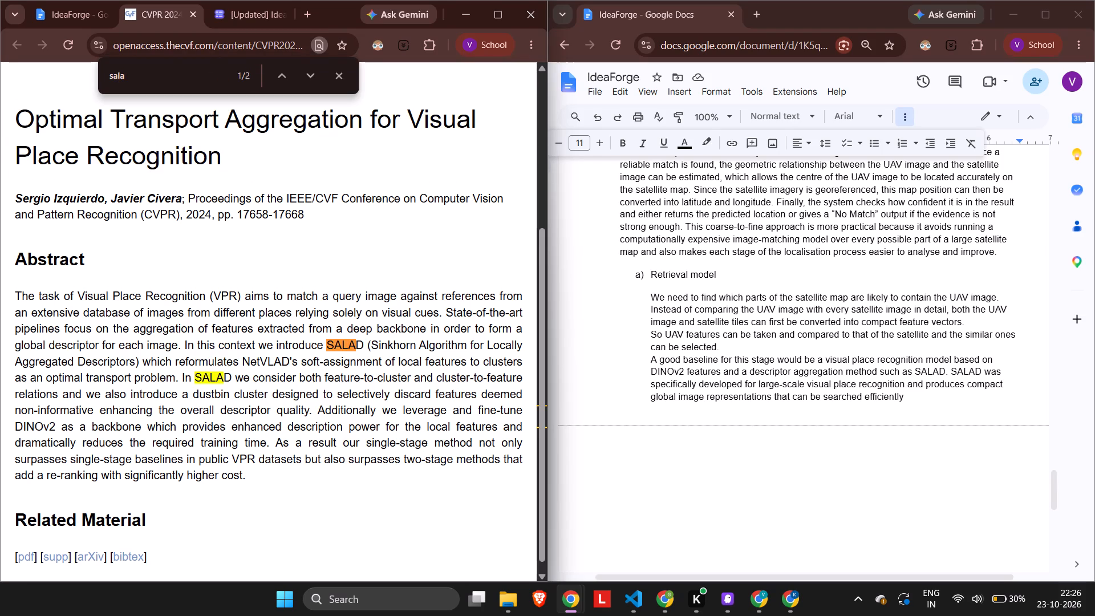
Add a pair of empty parentheses after "searched efficiently" in the Retrieval model description.
left_click(910, 396)
left_click(910, 396)
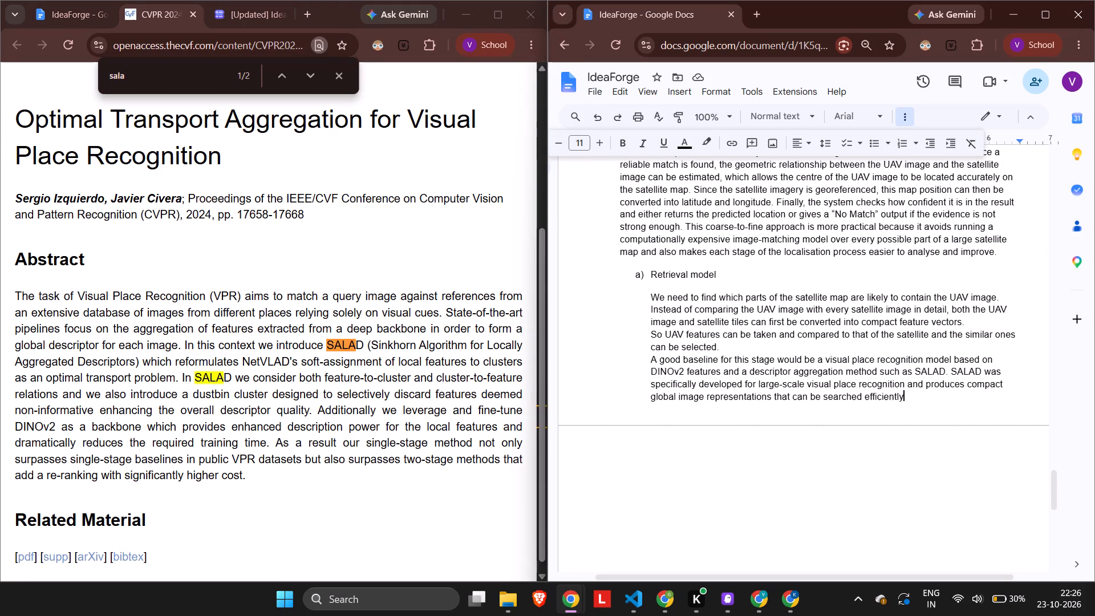
key("space")
type("()")
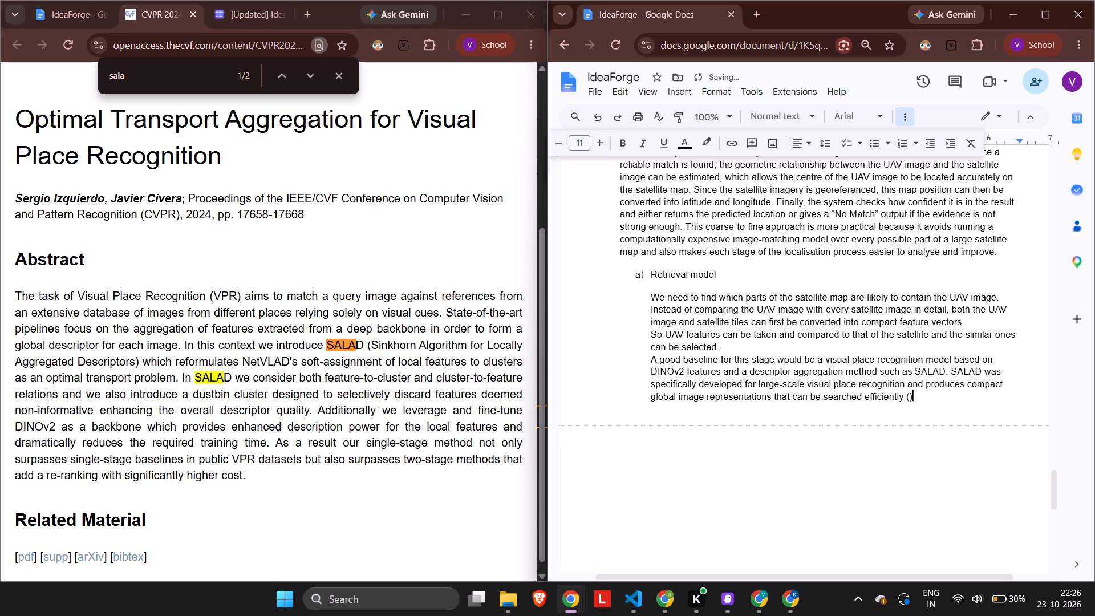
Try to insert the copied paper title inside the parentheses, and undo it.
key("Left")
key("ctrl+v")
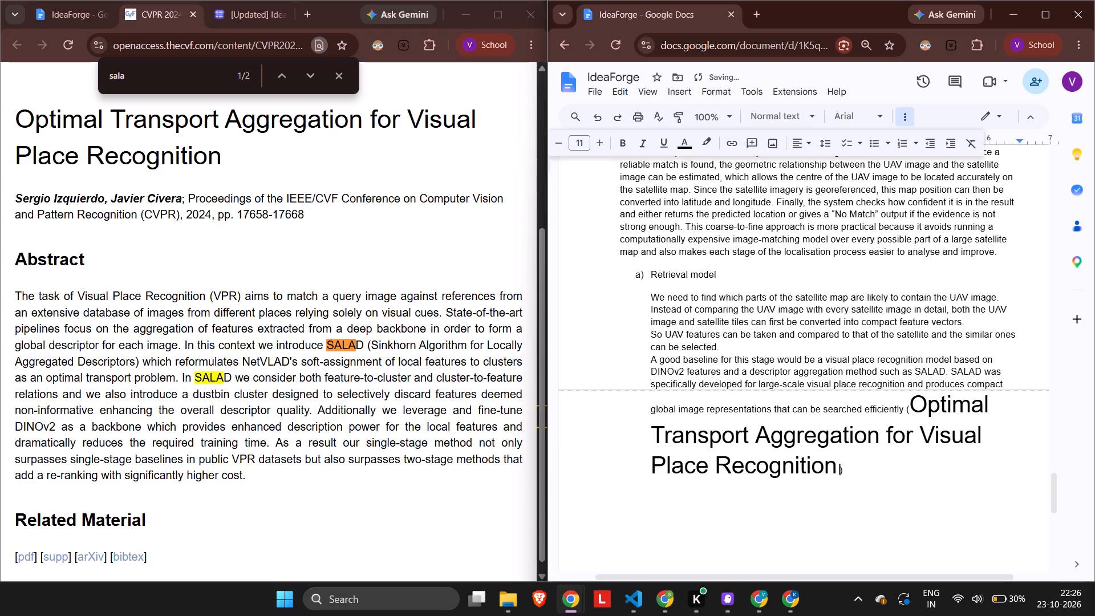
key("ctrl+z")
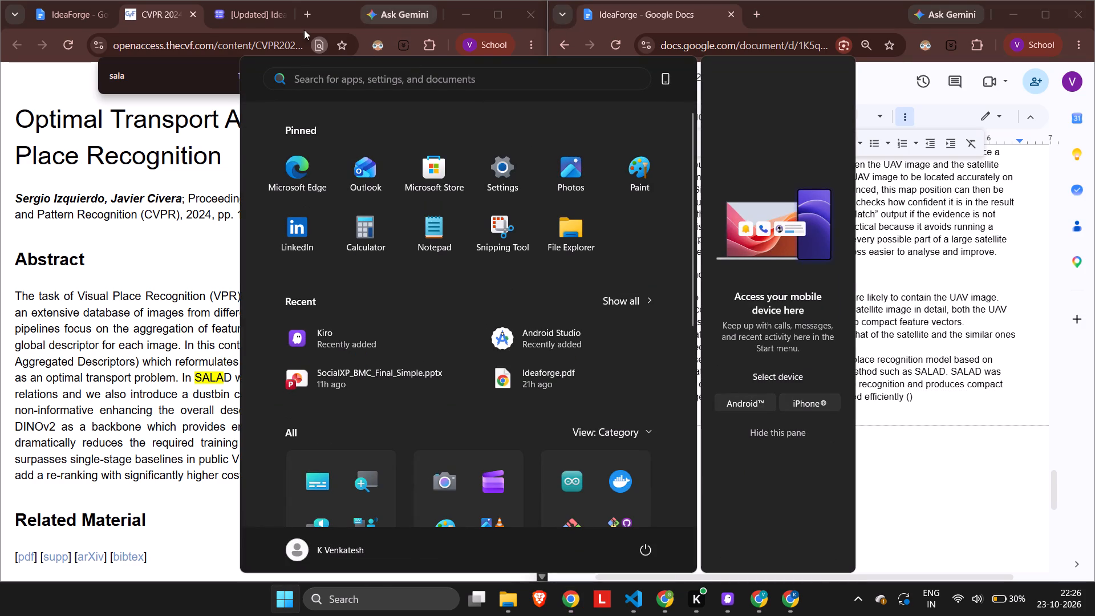
Copy the paper page's web address into the parentheses after "searched efficiently".
left_click(179, 127)
left_click(188, 46)
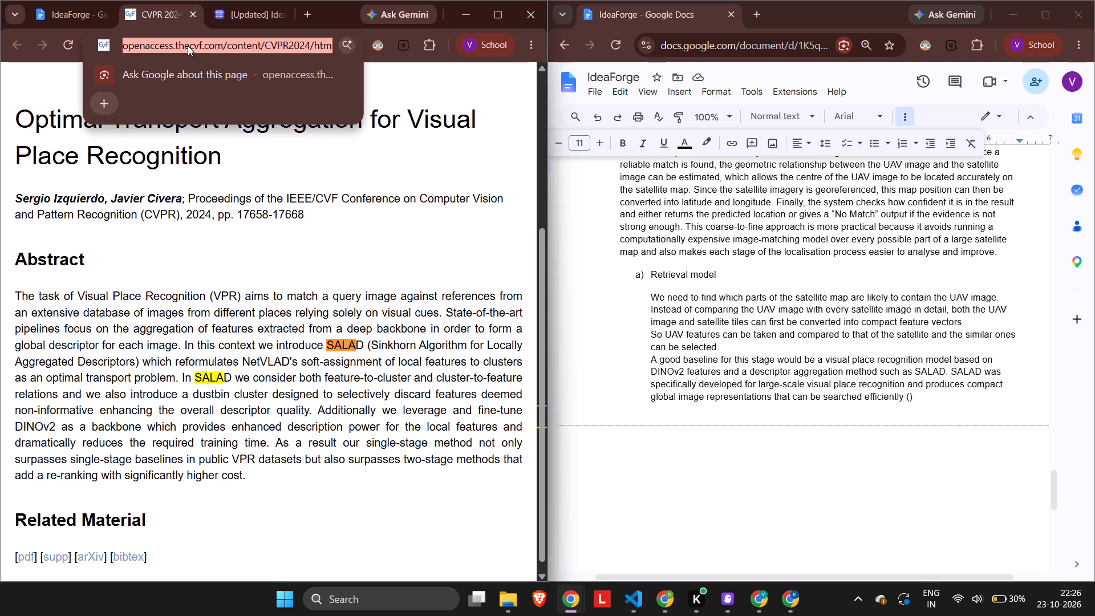
key("ctrl+c")
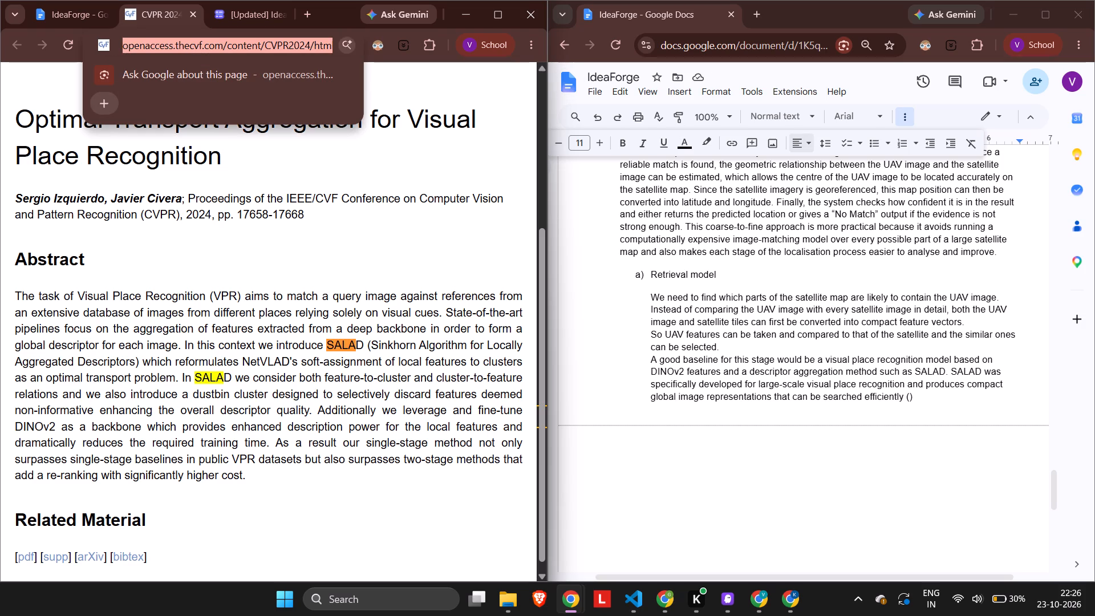
left_click(909, 395)
key("ctrl+v")
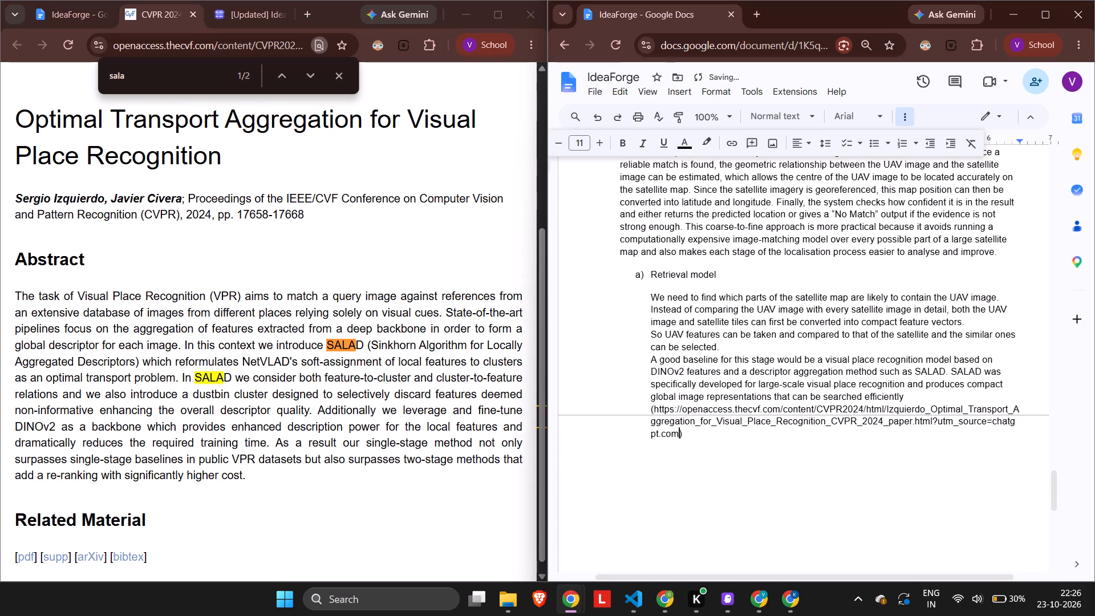
Trim "?utm_source=chatgpt.com" from the end of the inserted address and turn the address into a hyperlink.
key("Return")
key("BackSpace")
key("BackSpace")
key("BackSpace")
key("BackSpace")
key("BackSpace")
key("BackSpace")
key("BackSpace")
key("BackSpace")
key("BackSpace")
key("BackSpace")
key("BackSpace")
key("BackSpace")
key("BackSpace")
key("BackSpace")
key("BackSpace")
key("BackSpace")
key("BackSpace")
key("BackSpace")
key("BackSpace")
key("BackSpace")
key("BackSpace")
key("BackSpace")
key("BackSpace")
key("BackSpace")
key("BackSpace")
key("BackSpace")
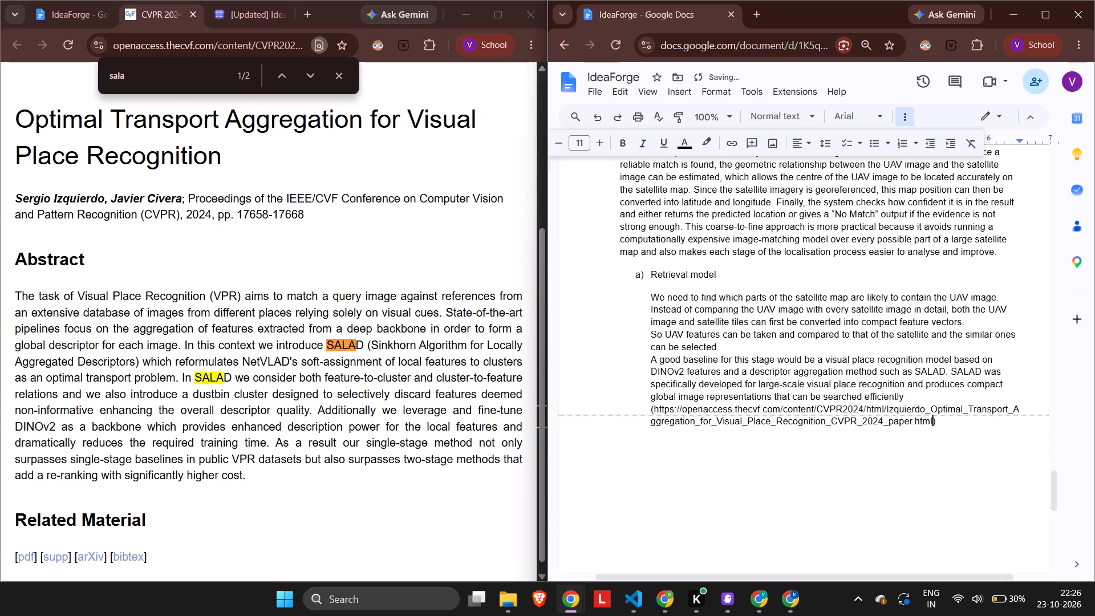
key("space")
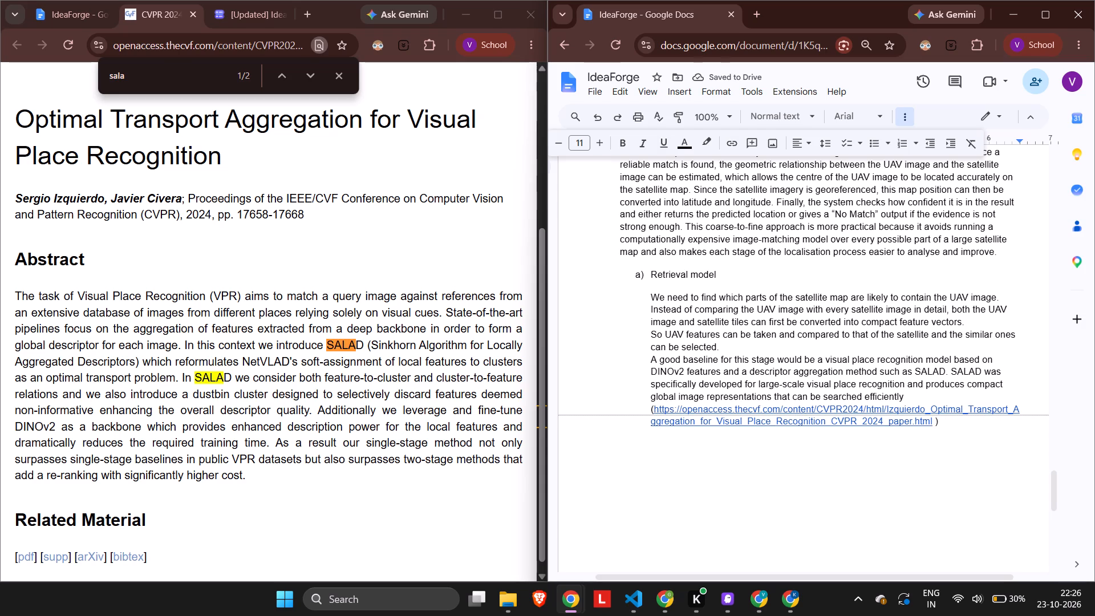
Change the hyperlink's display text to "Link to salad" and remove the extra space before the closing parenthesis.
left_click(873, 414)
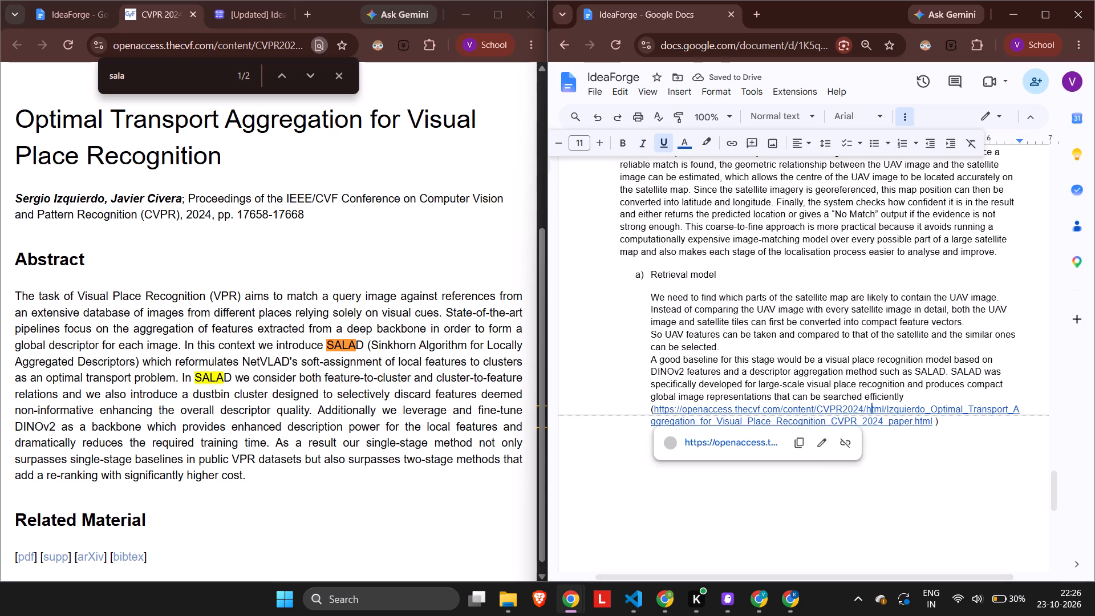
left_click(818, 445)
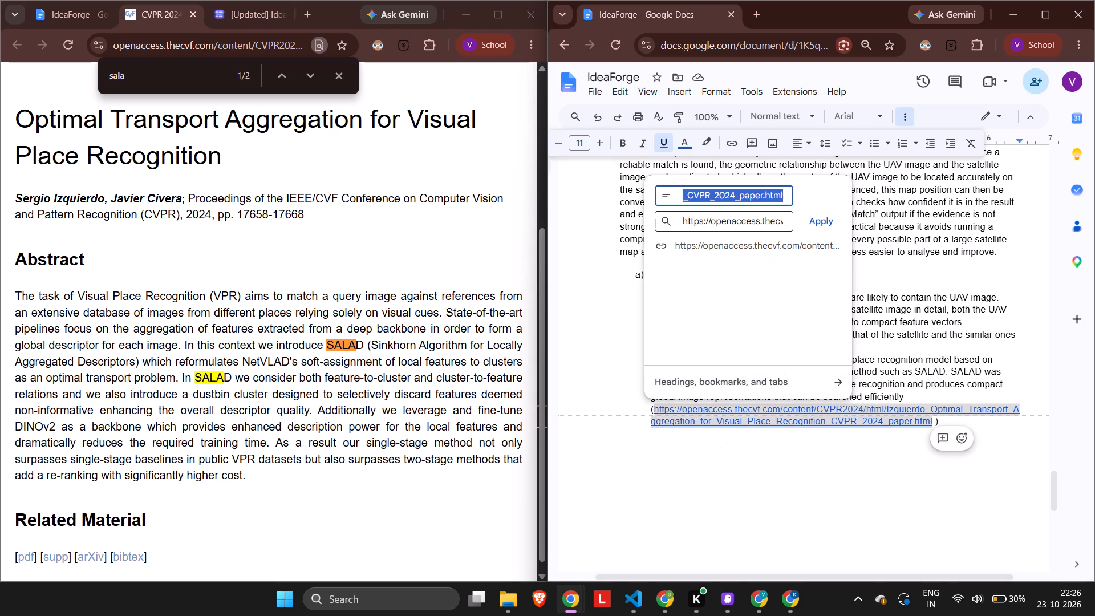
type("Link to sla")
key("BackSpace")
key("BackSpace")
type("alad")
key("Return")
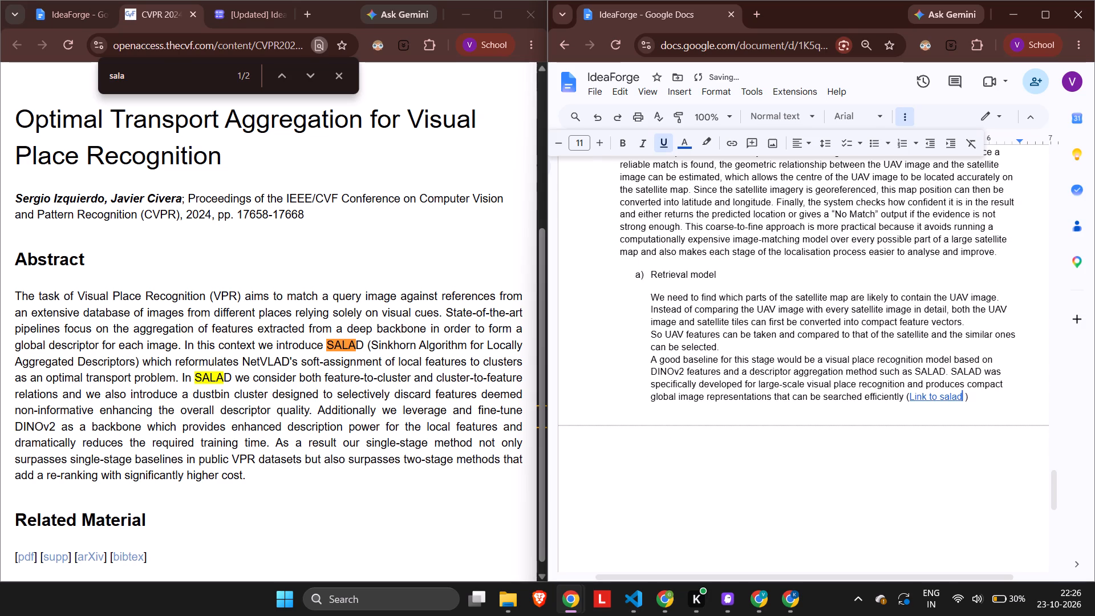
key("Right")
key("BackSpace")
key("Down")
key("Down")
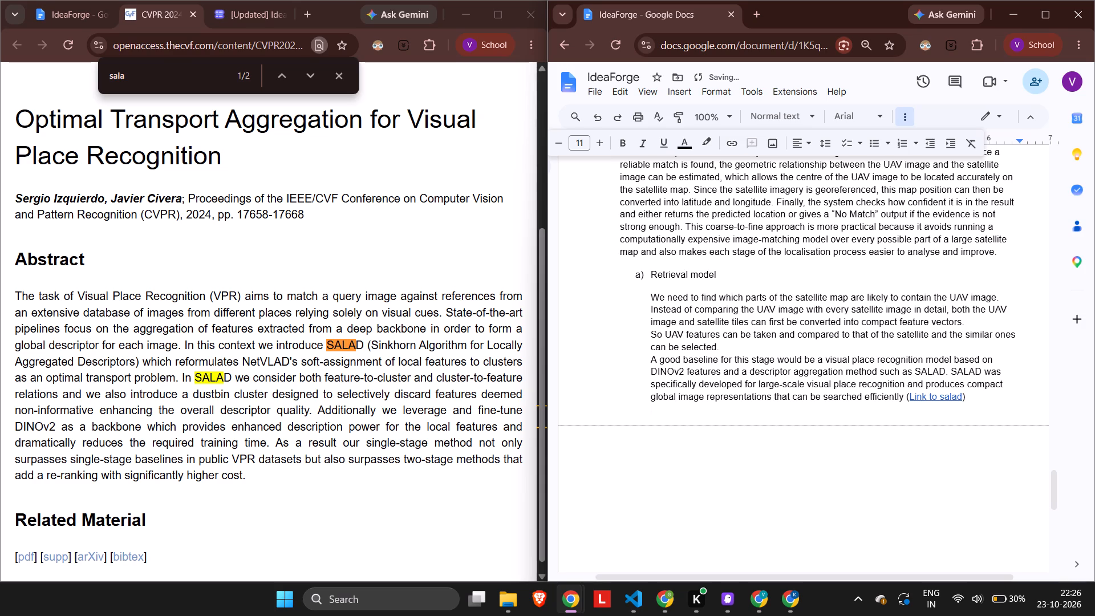
key("Down")
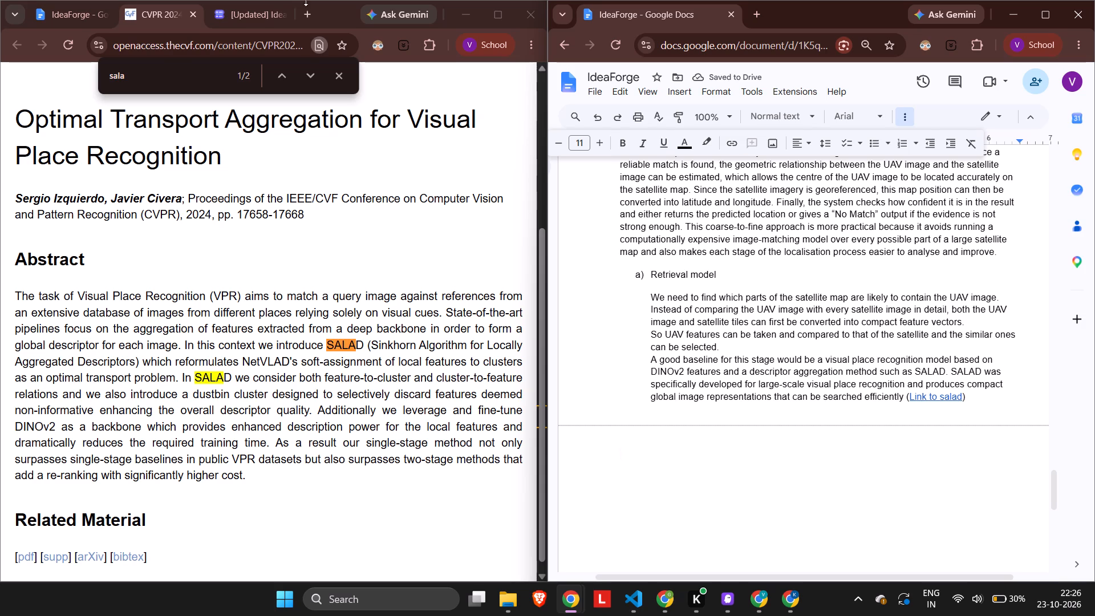
Consult the report's section 1.2 and start list item b) below the Retrieval model description.
left_click(79, 17)
scroll(164, 348, "down", 5)
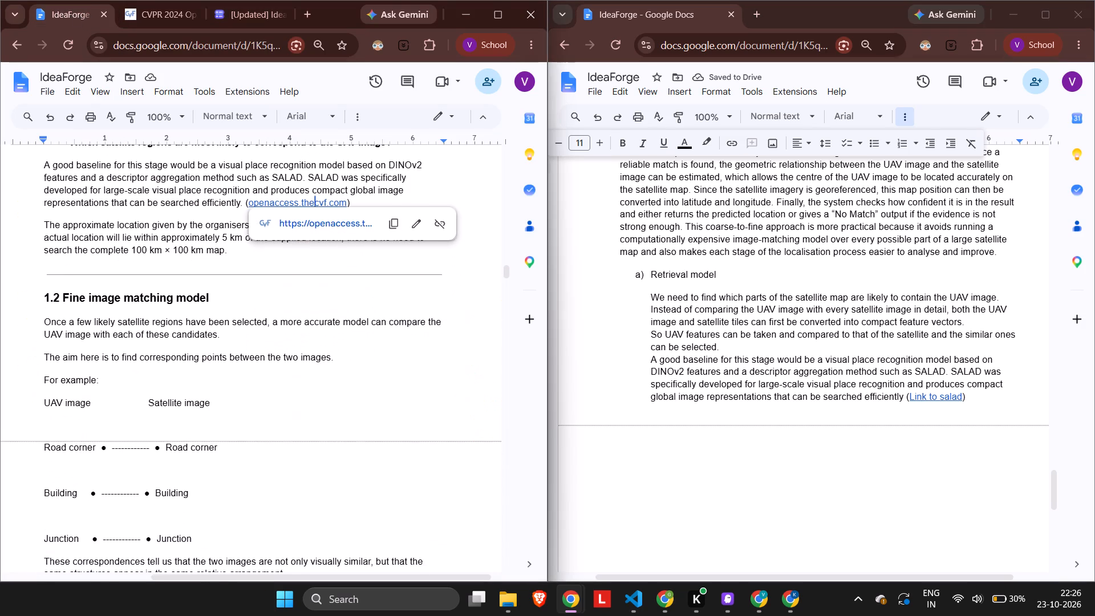
left_click(217, 271)
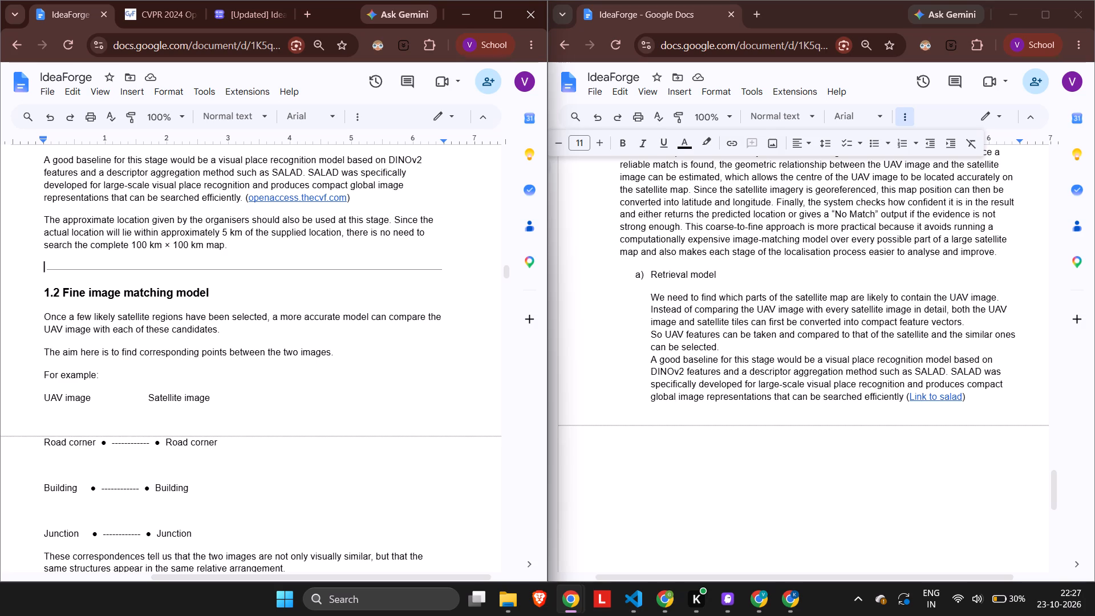
scroll(232, 255, "down", 1)
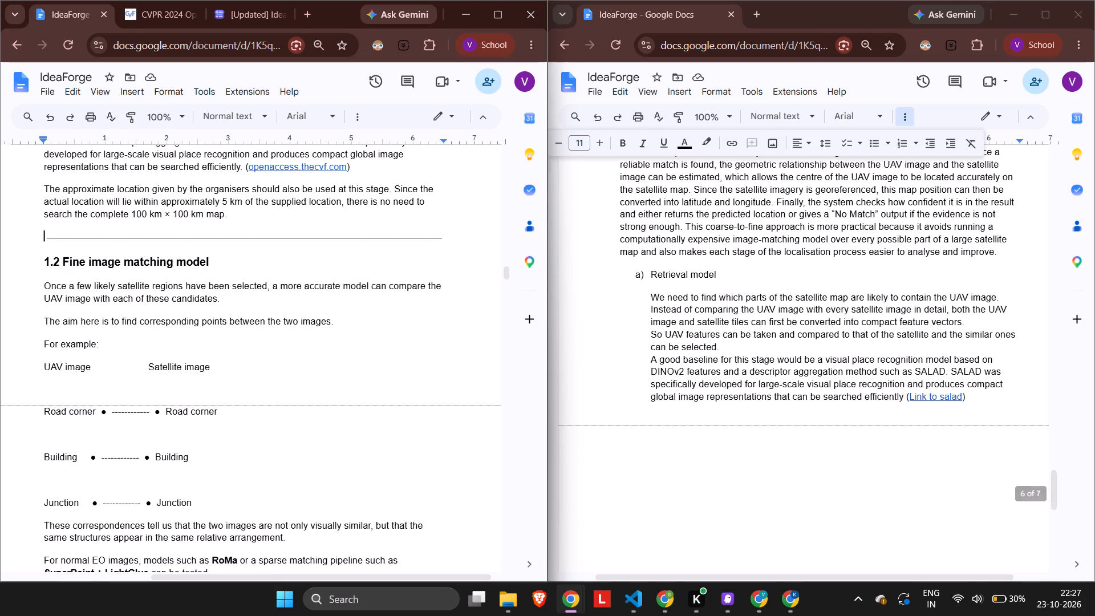
left_click(968, 416)
key("Return")
key("Return")
key("Return")
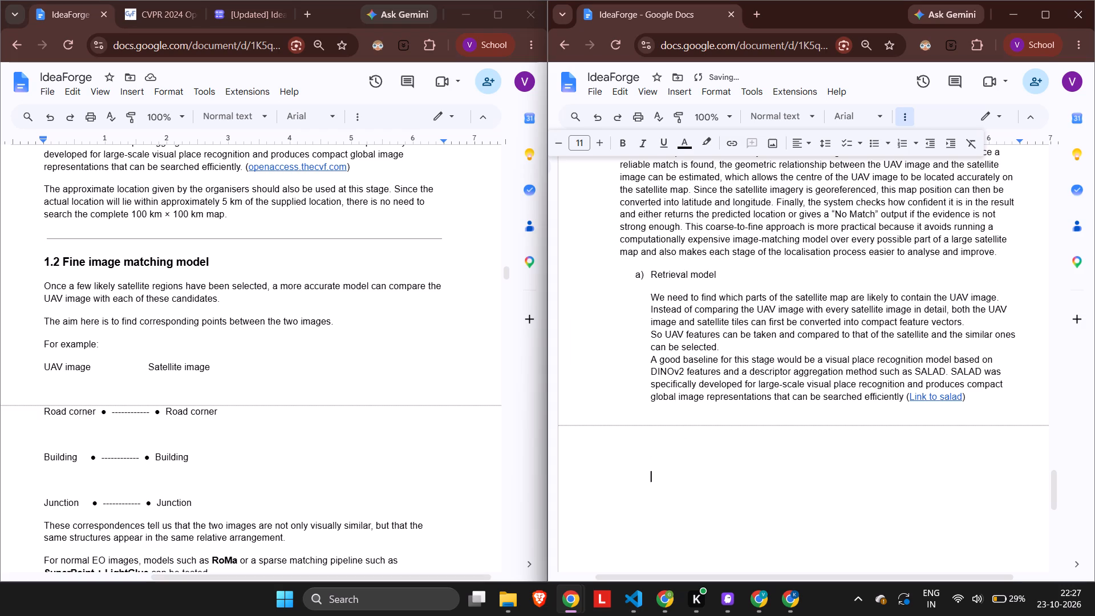
key("BackSpace")
key("b")
type(")")
key("space")
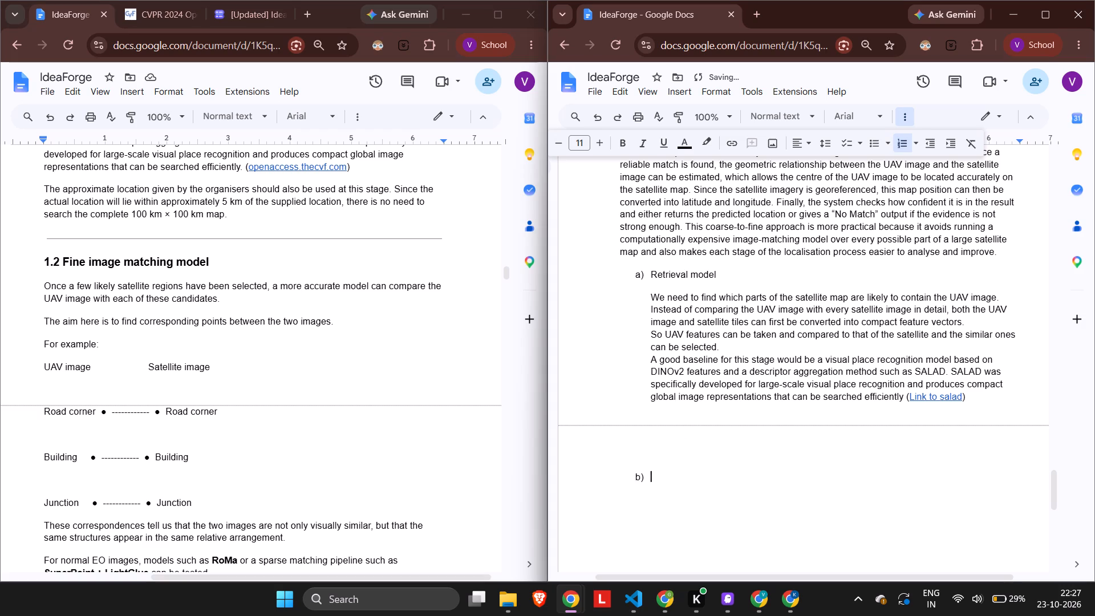
Copy section 1.2's heading text "Fine image matching model" into list item b) as plain text.
left_click_drag(209, 265, 135, 250)
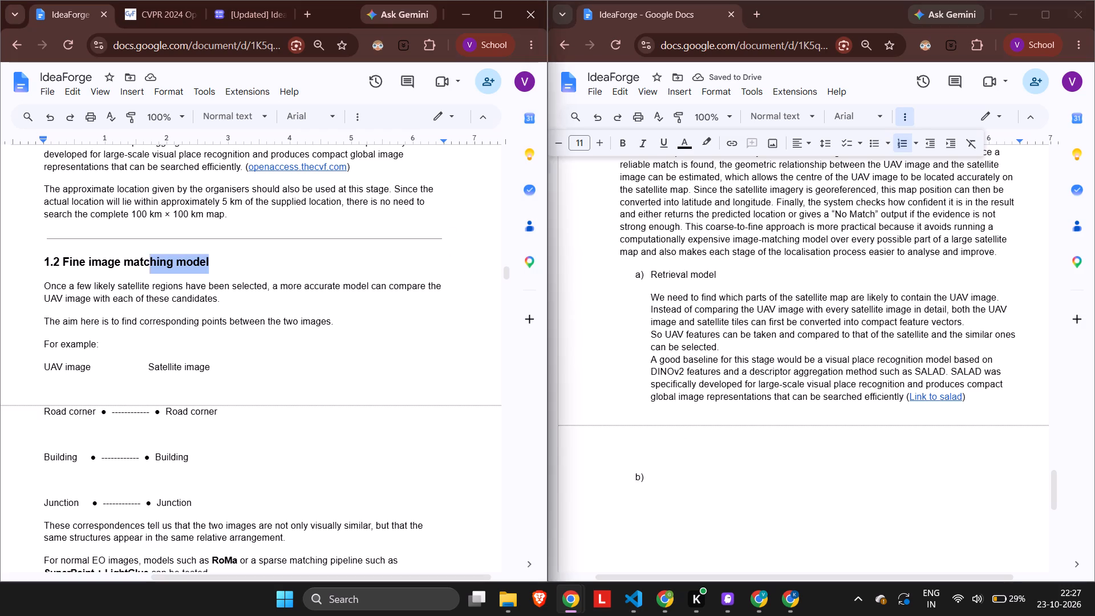
left_click_drag(135, 250, 63, 266)
key("ctrl+c")
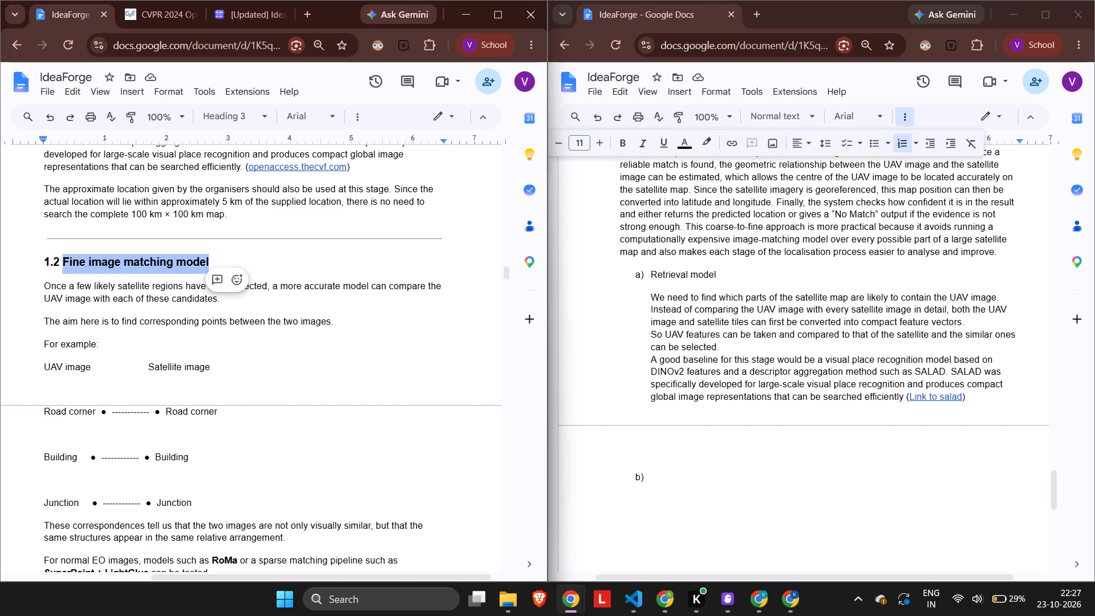
left_click(667, 472)
key("ctrl+v")
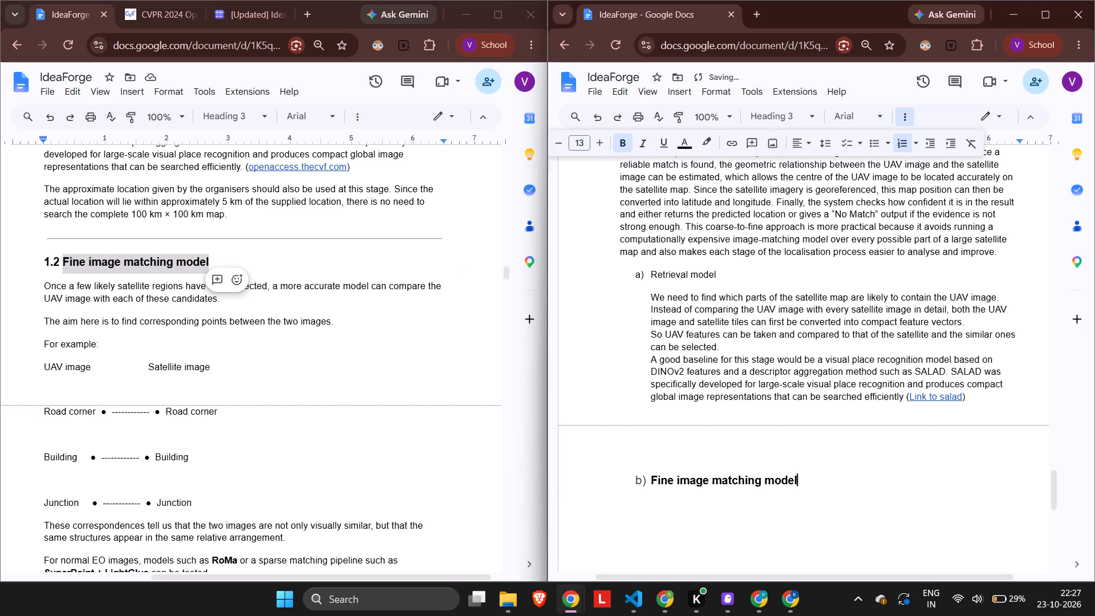
key("ctrl+z")
key("ctrl+shift+v")
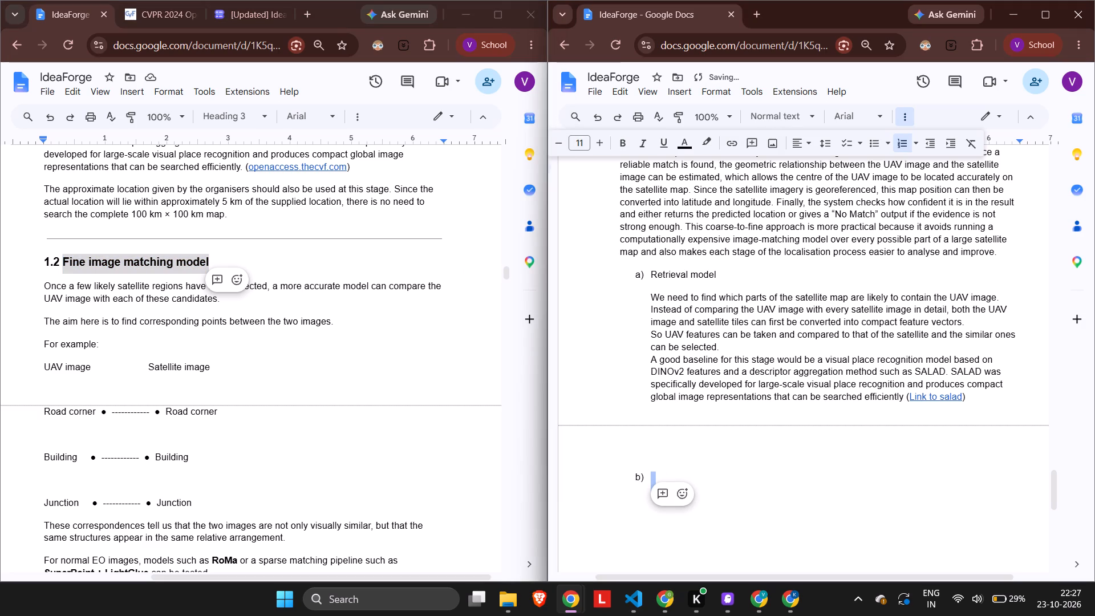
Start an unlettered, indented description line beneath list item b)'s "Fine image matching model" heading.
key("Return")
key("Return")
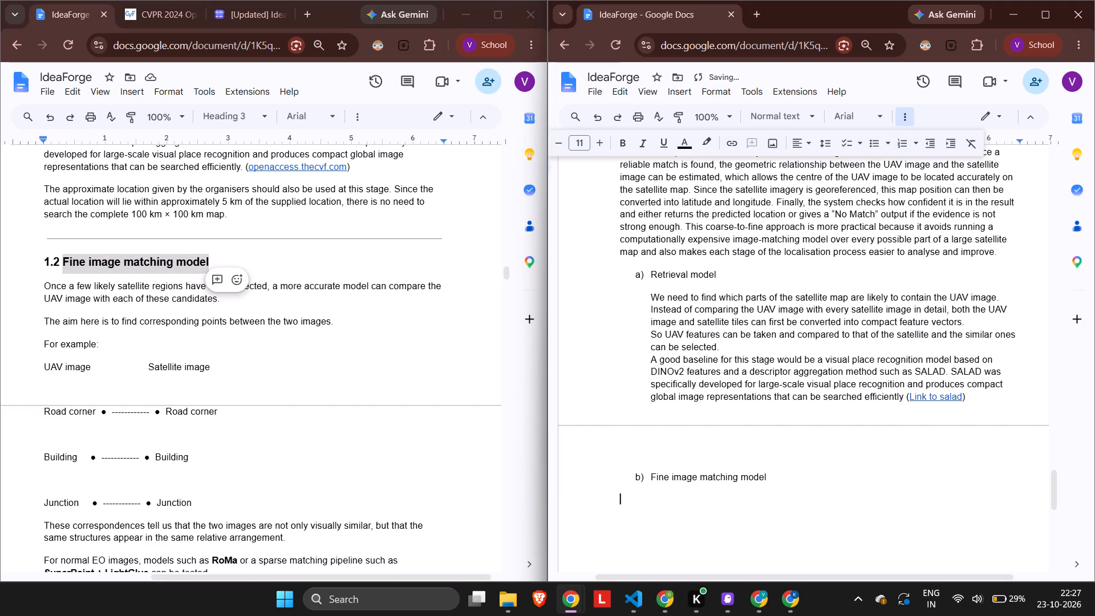
key("BackSpace")
key("Return")
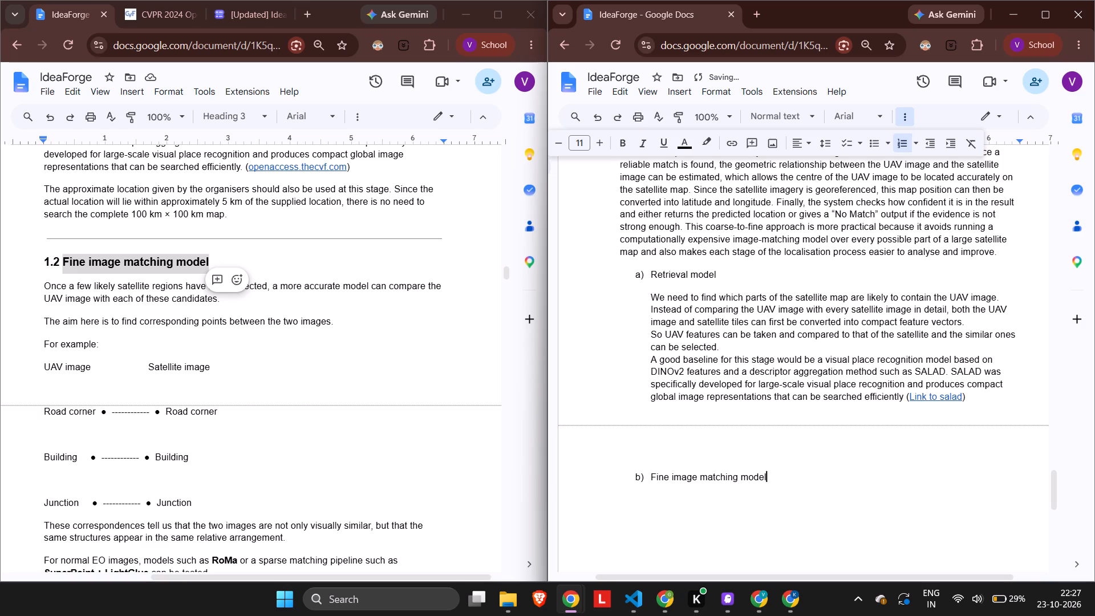
key("BackSpace")
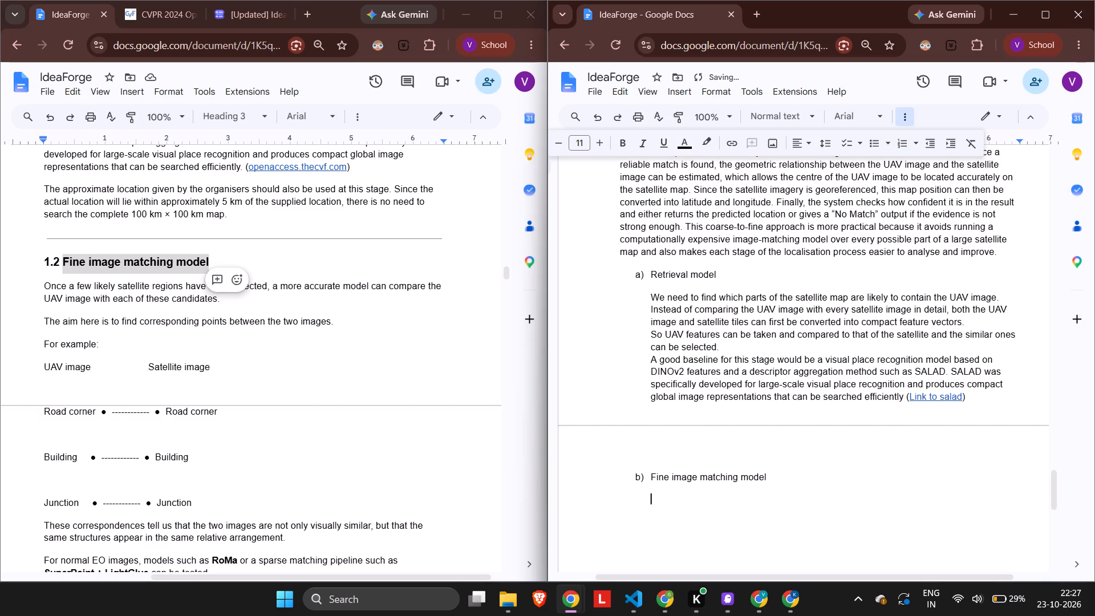
Copy section 1.2's opening sentence, "Once a few likely satellite regions have been selected…", under item b) as plain text.
left_click(128, 287)
left_click(165, 290)
scroll(165, 290, "down", 2)
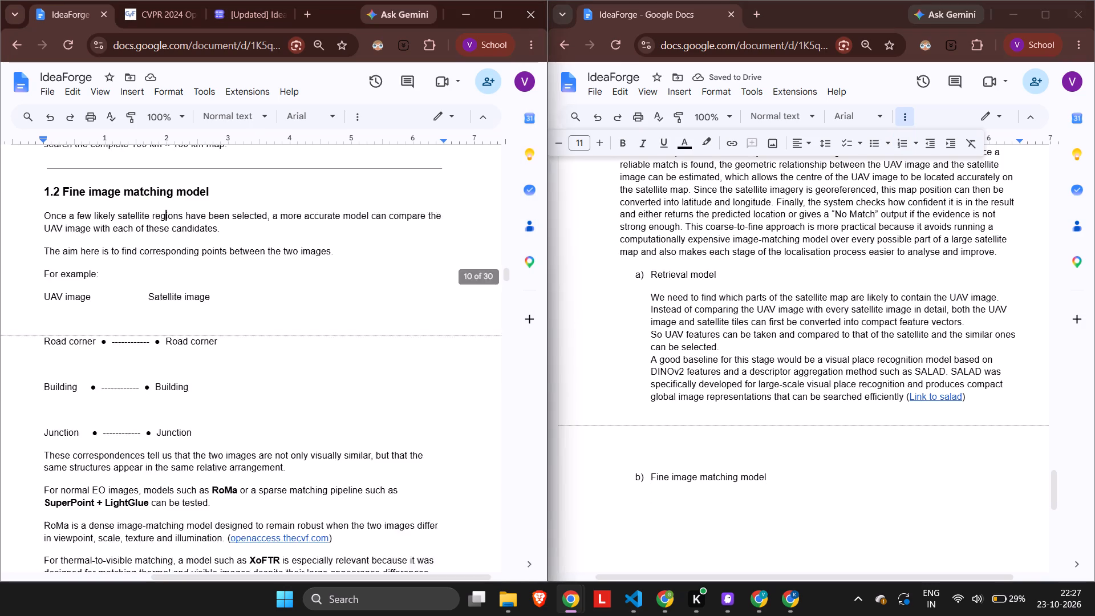
scroll(165, 290, "down", 2)
scroll(165, 290, "up", 5)
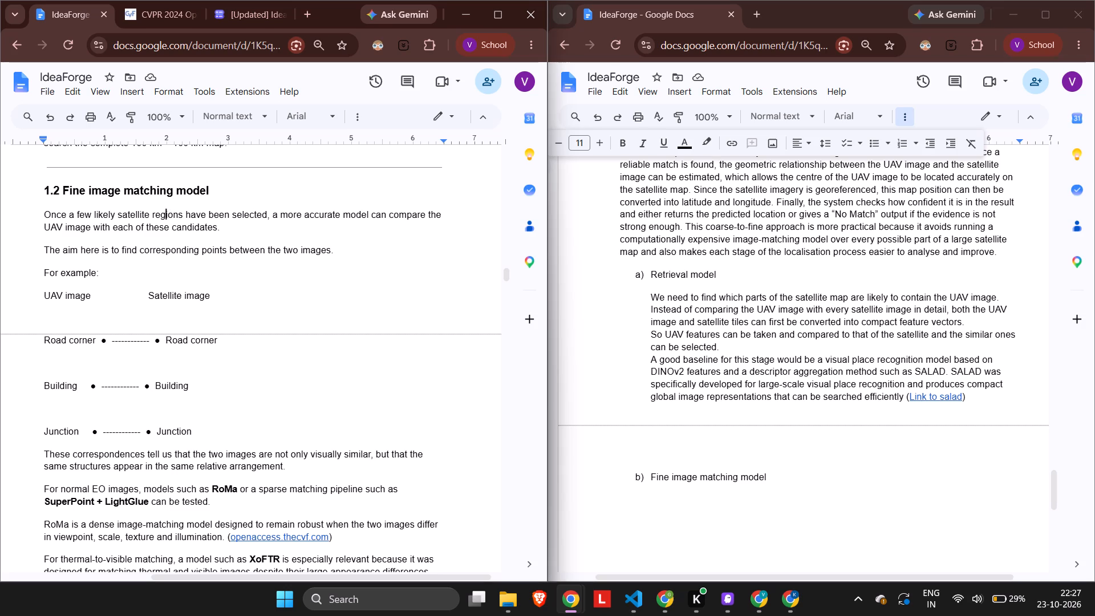
left_click_drag(43, 212, 156, 215)
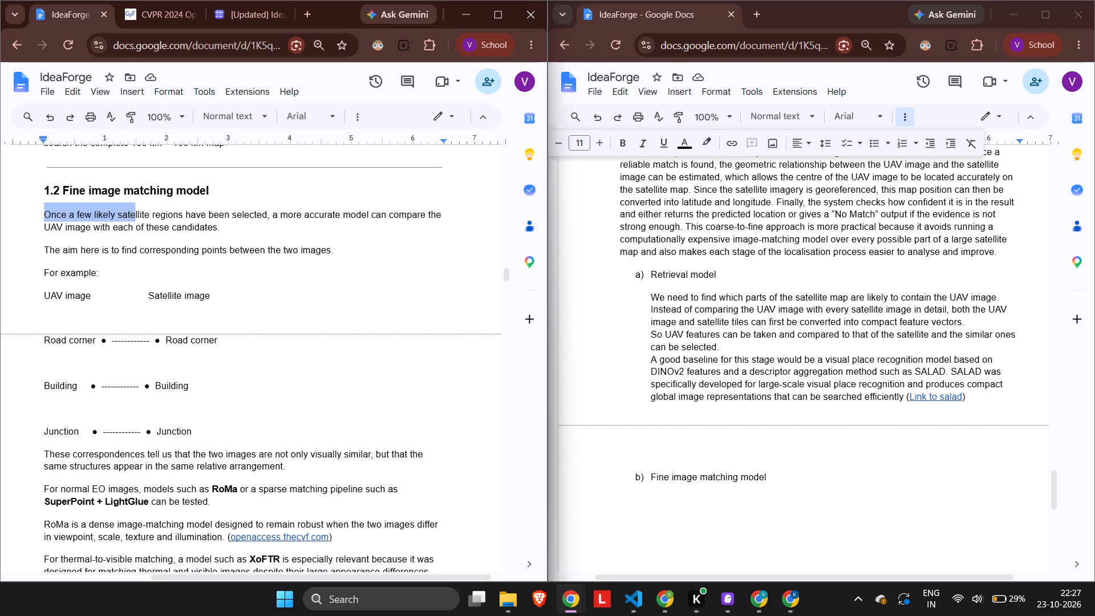
left_click_drag(156, 215, 225, 228)
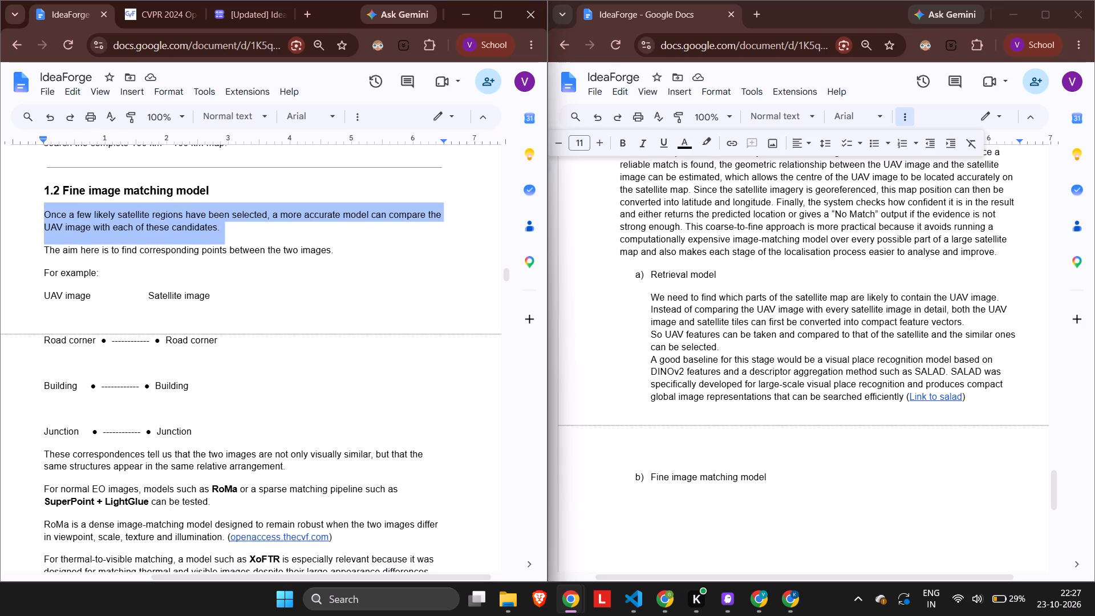
left_click_drag(225, 228, 222, 228)
left_click_drag(222, 228, 220, 228)
key("ctrl+c")
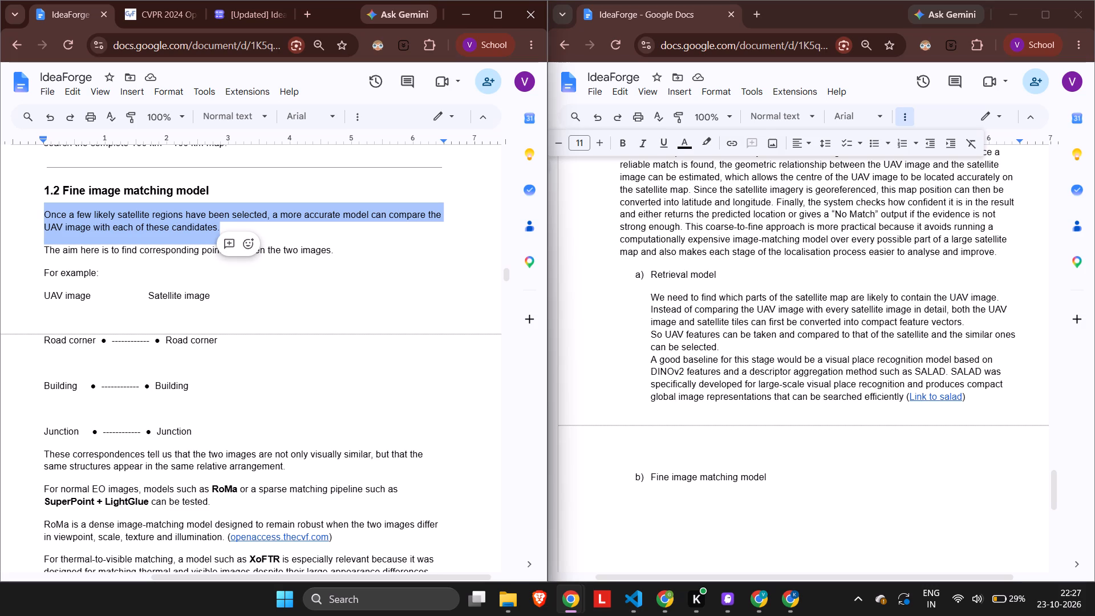
left_click(707, 500)
left_click(707, 500)
left_click(707, 500)
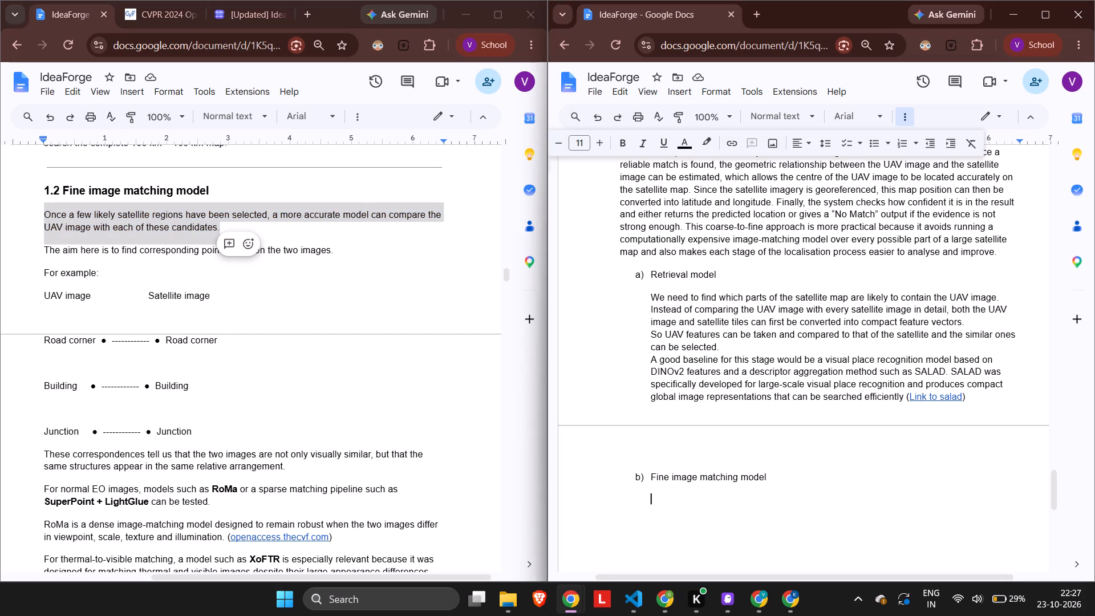
left_click(707, 500)
key("ctrl+v")
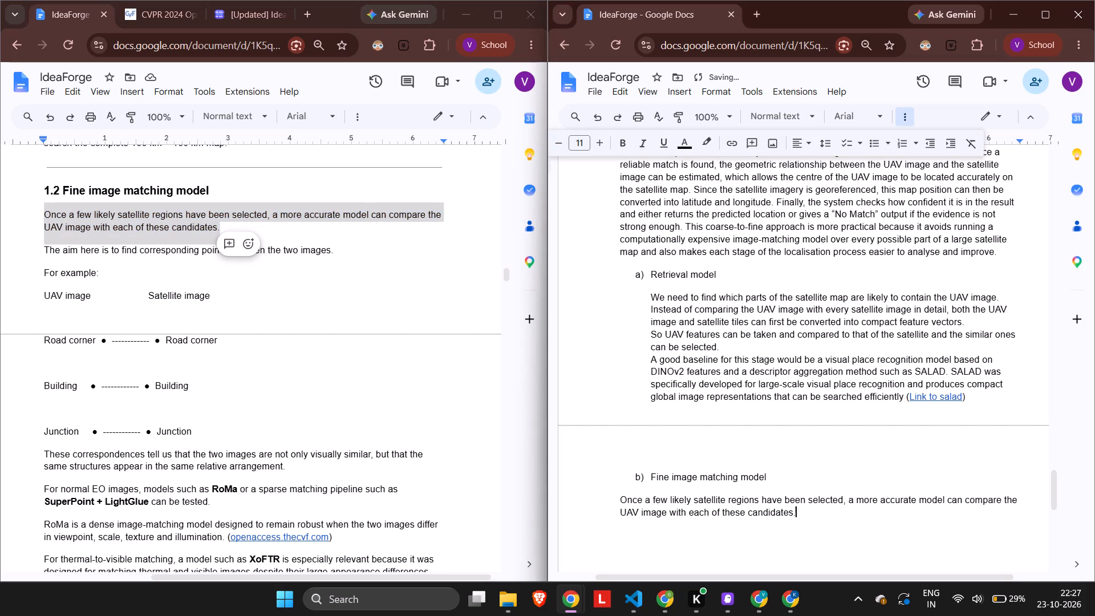
key("ctrl+z")
key("ctrl+shift+v")
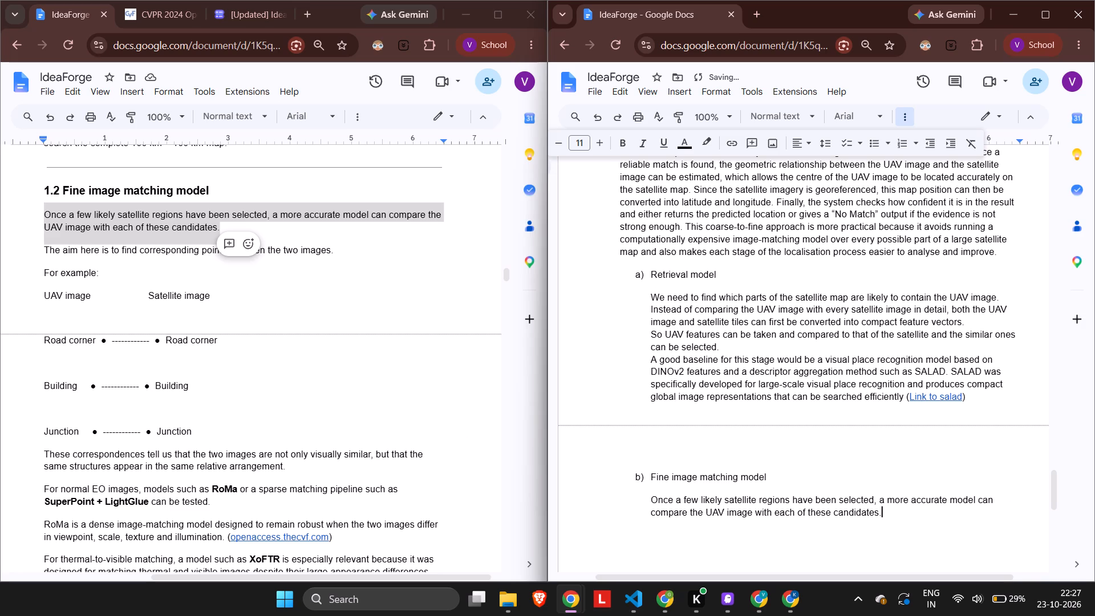
Copy the report's sentence "The aim here is to find corresponding points between the two images." onto a new line in item b)'s description.
left_click(74, 245)
left_click(186, 245)
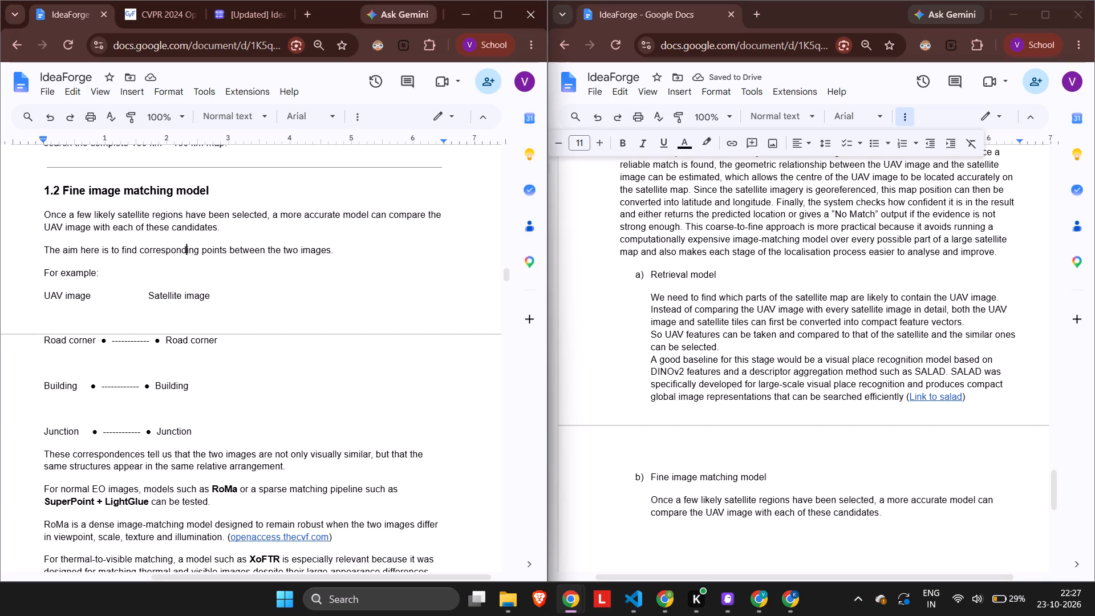
left_click_drag(339, 250, 37, 252)
key("ctrl+c")
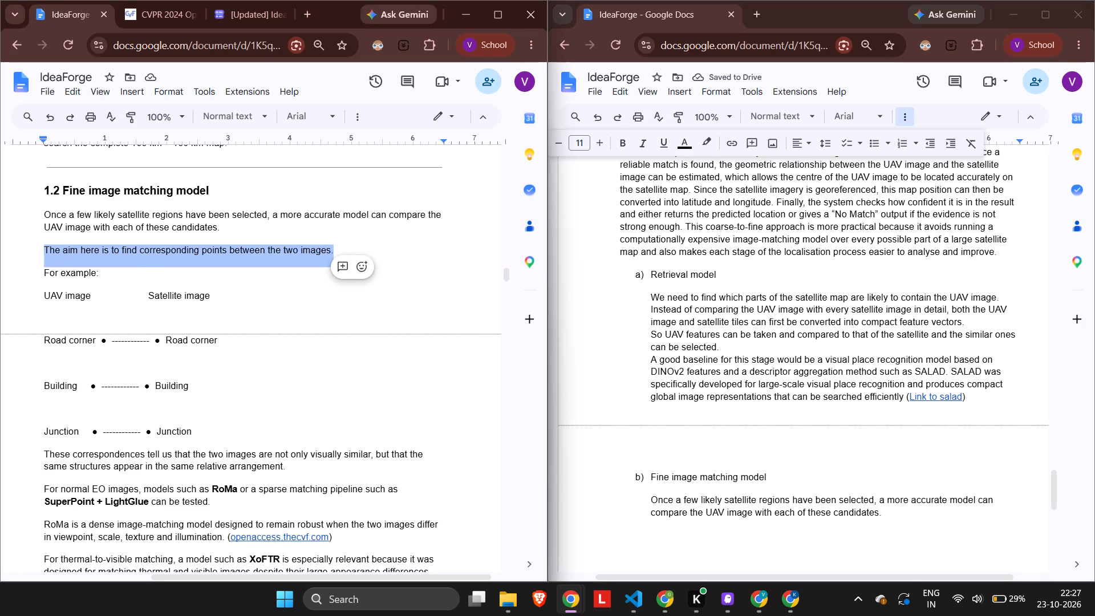
left_click(893, 504)
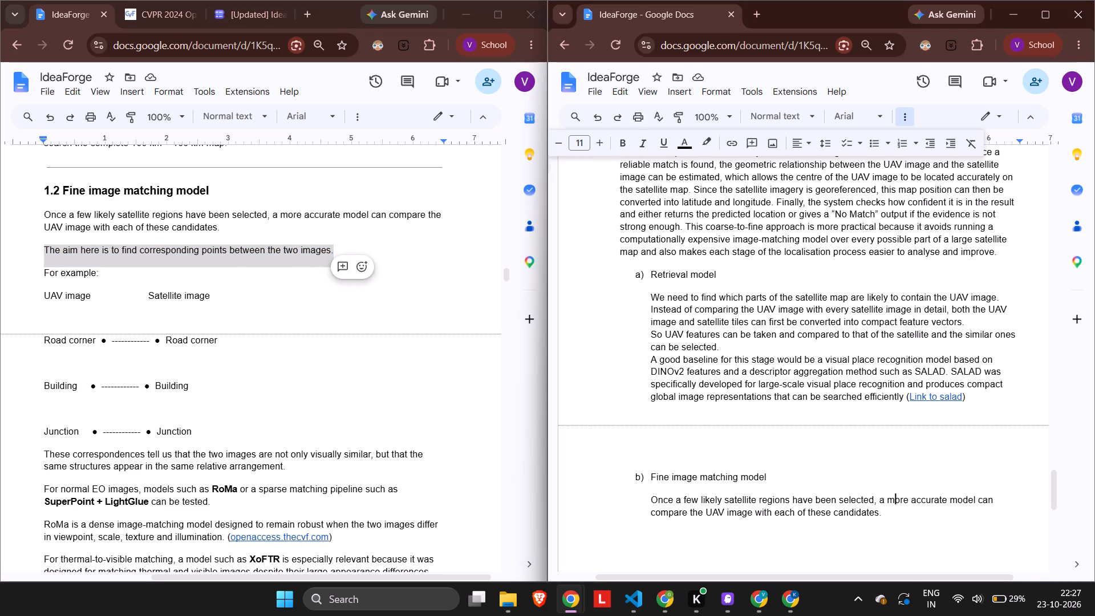
left_click(892, 518)
key("shift+Return")
key("ctrl+v")
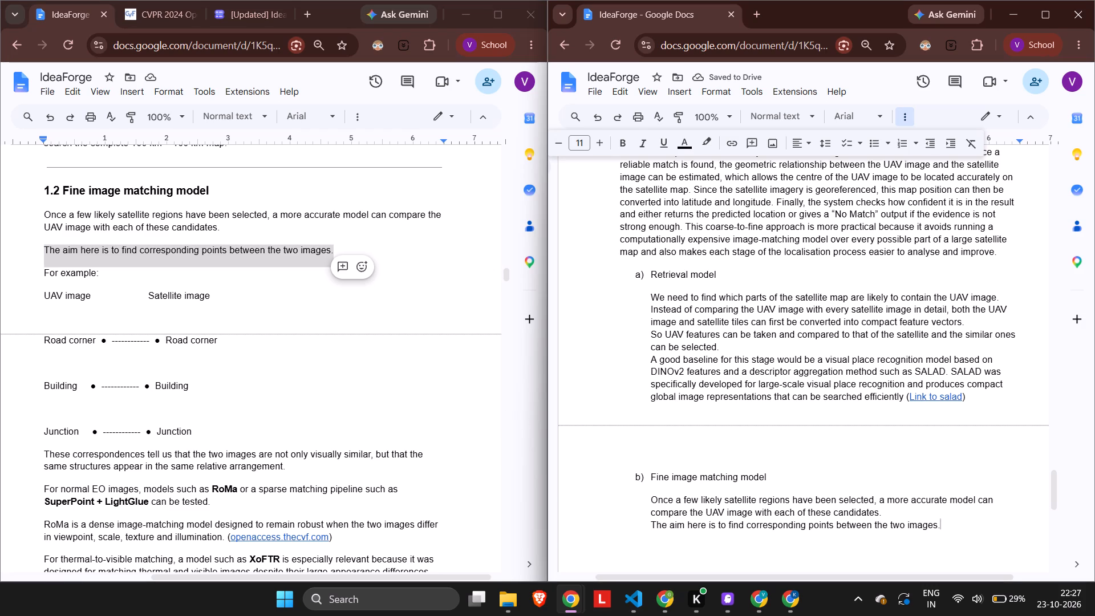
Copy the report's sentence beginning "These correspondences tell us that the two images are not only visually similar".
scroll(182, 287, "down", 2)
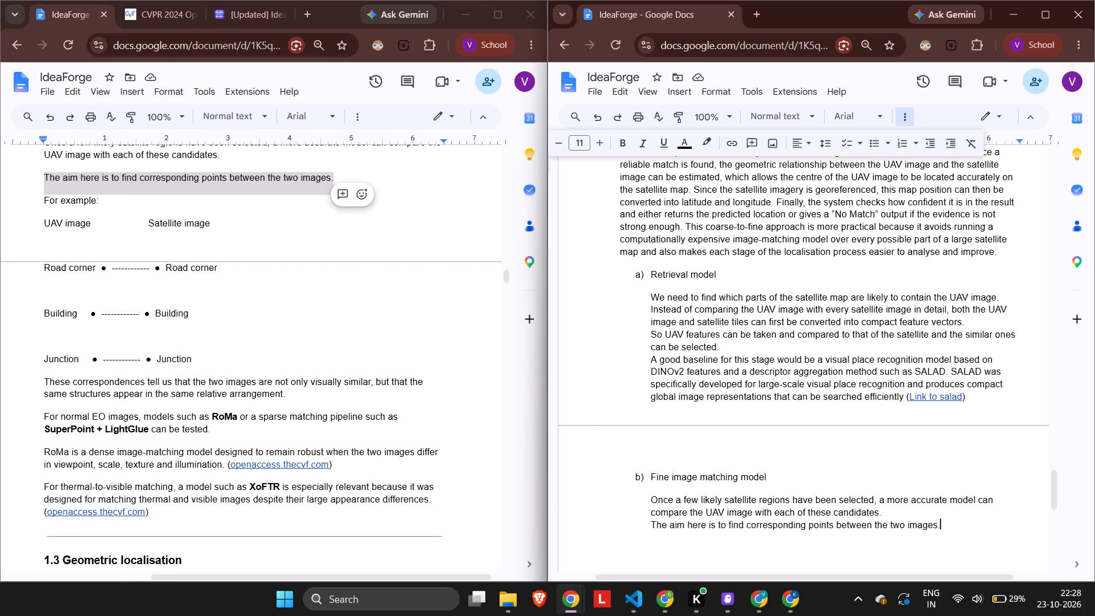
scroll(243, 403, "down", 1)
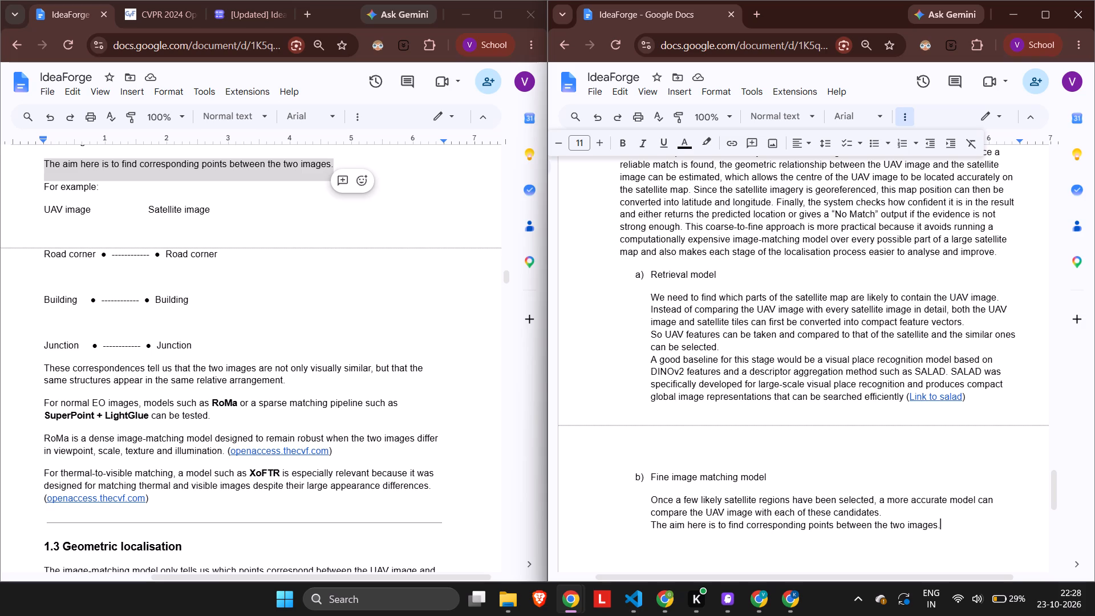
left_click_drag(44, 363, 266, 380)
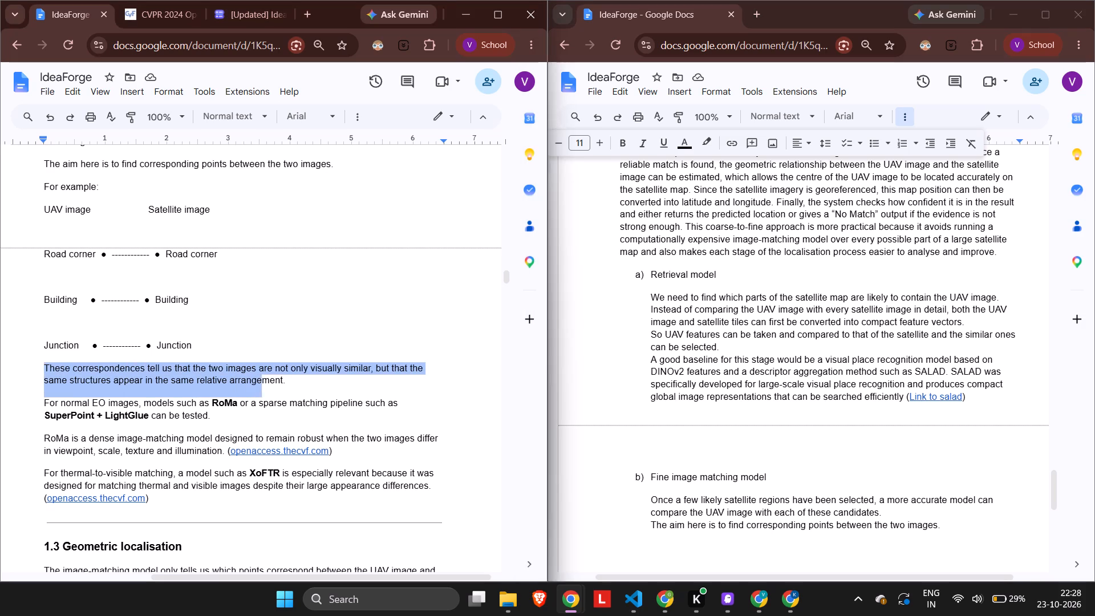
left_click_drag(266, 380, 290, 377)
key("ctrl+c")
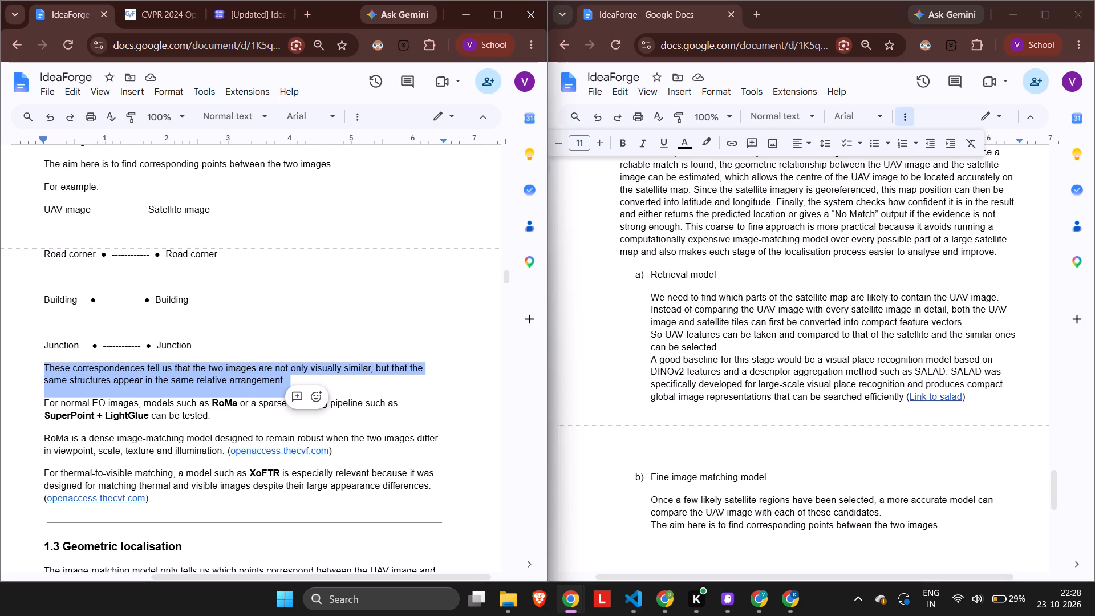
Add the line "This could connect some buildings roads etc." below the aim sentence in item b)'s description.
scroll(902, 525, "down", 1)
left_click(947, 460)
left_click(951, 461)
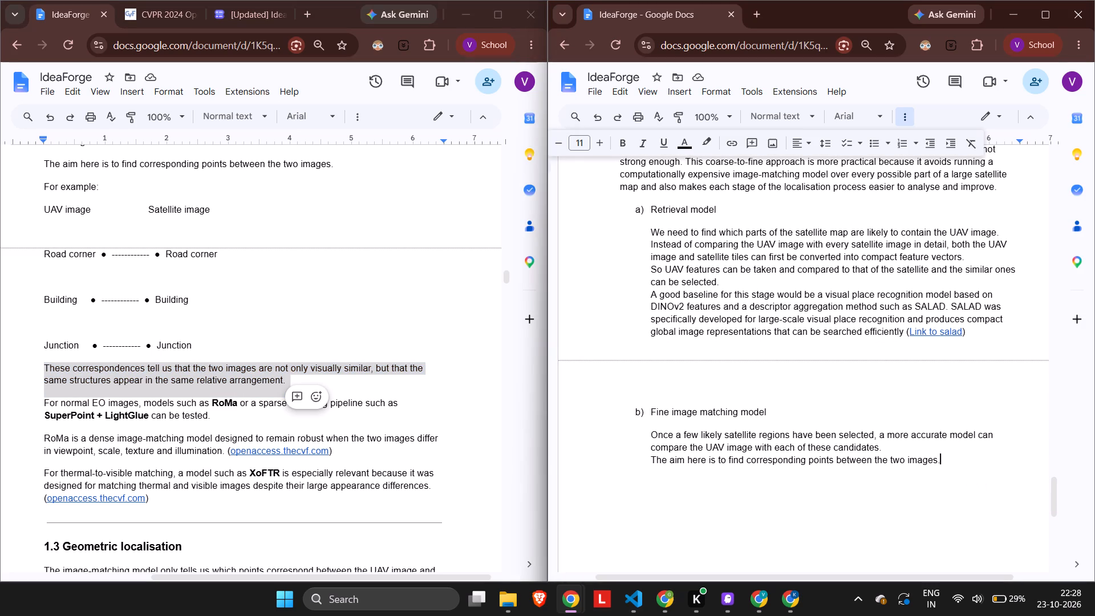
key("shift+Return")
type("This coild")
key("space")
key("BackSpace")
key("BackSpace")
key("BackSpace")
key("BackSpace")
type("ould c")
type("onnect")
key("space")
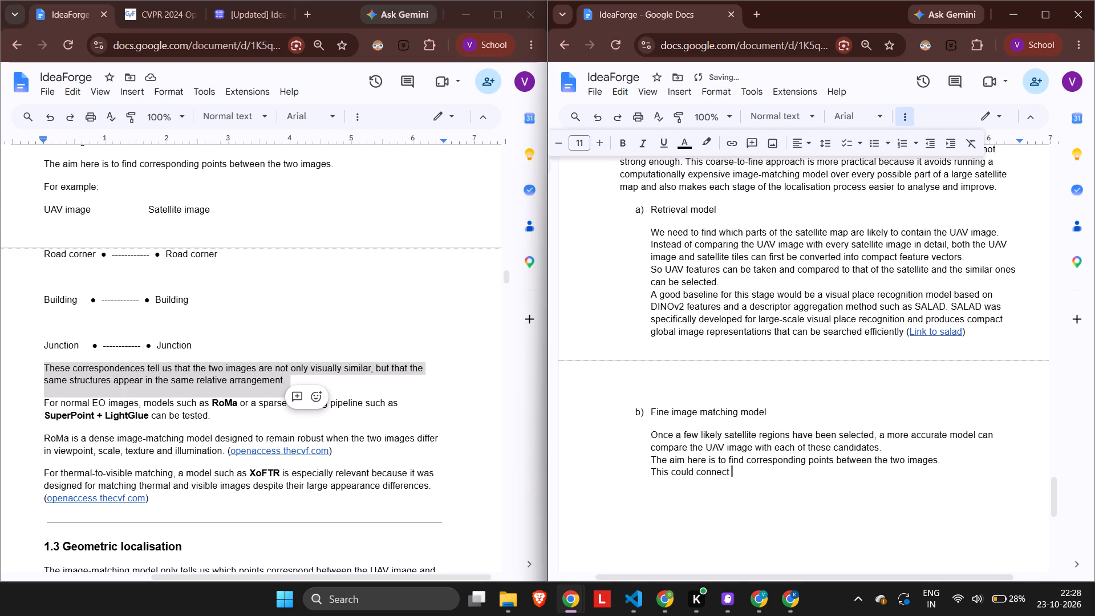
type("some")
key("space")
type("buildin")
key("space")
key("BackSpace")
type("gs")
key("space")
type("roads etc")
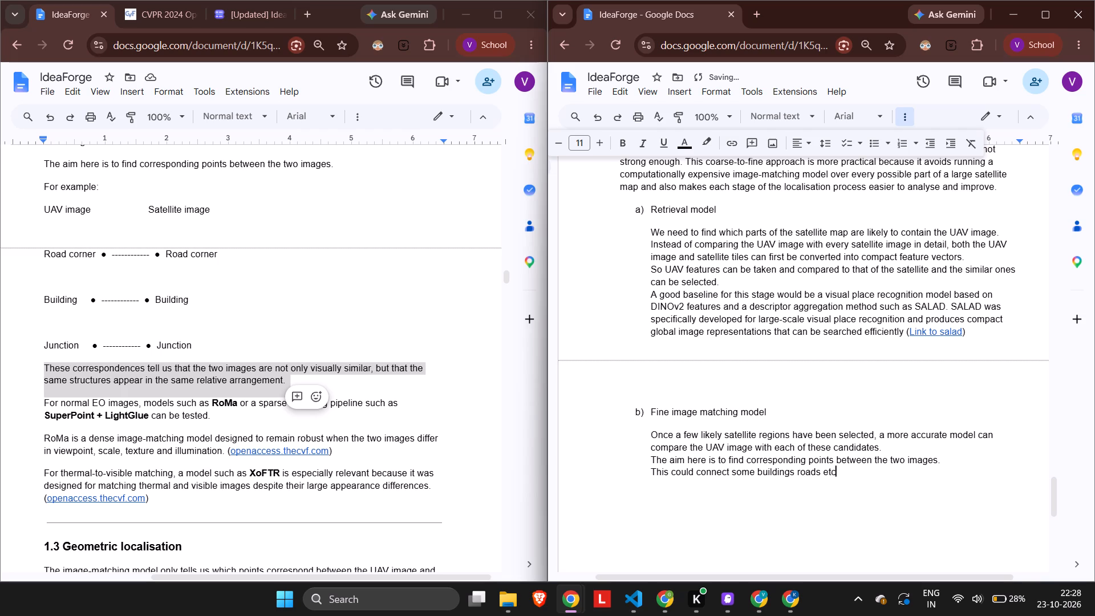
key("period")
Insert the copied correspondences sentence after a blank line at the end of item b)'s description.
key("shift+Return")
key("shift+Return")
key("ctrl+v")
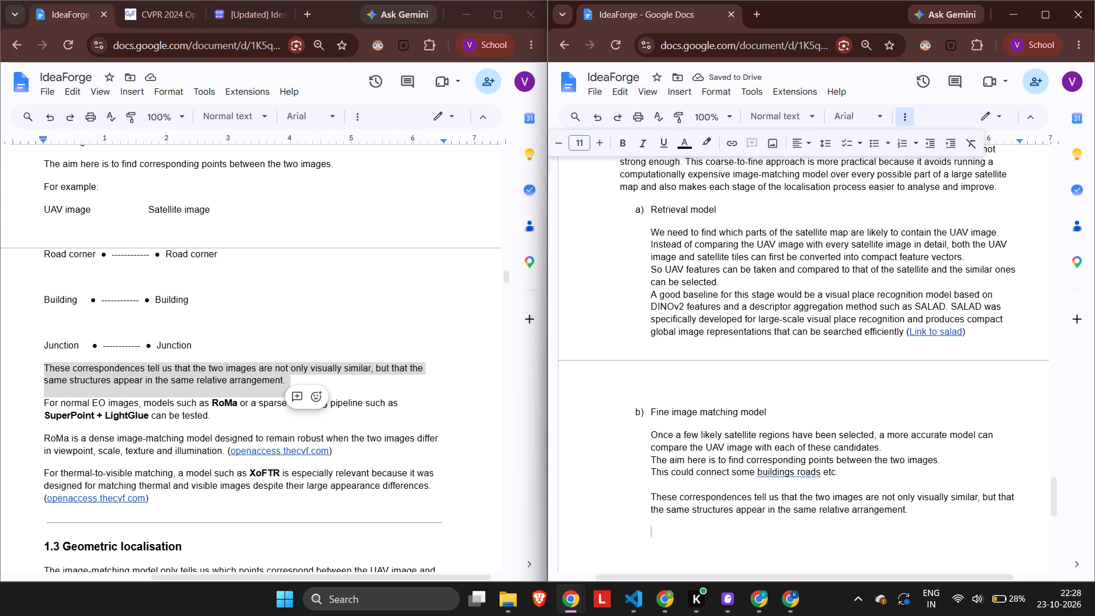
Copy the report's sentence on RoMa and SuperPoint + LightGlue for normal EO images below item b)'s correspondences paragraph as plain text, after a blank line.
left_click(179, 394)
left_click(222, 415)
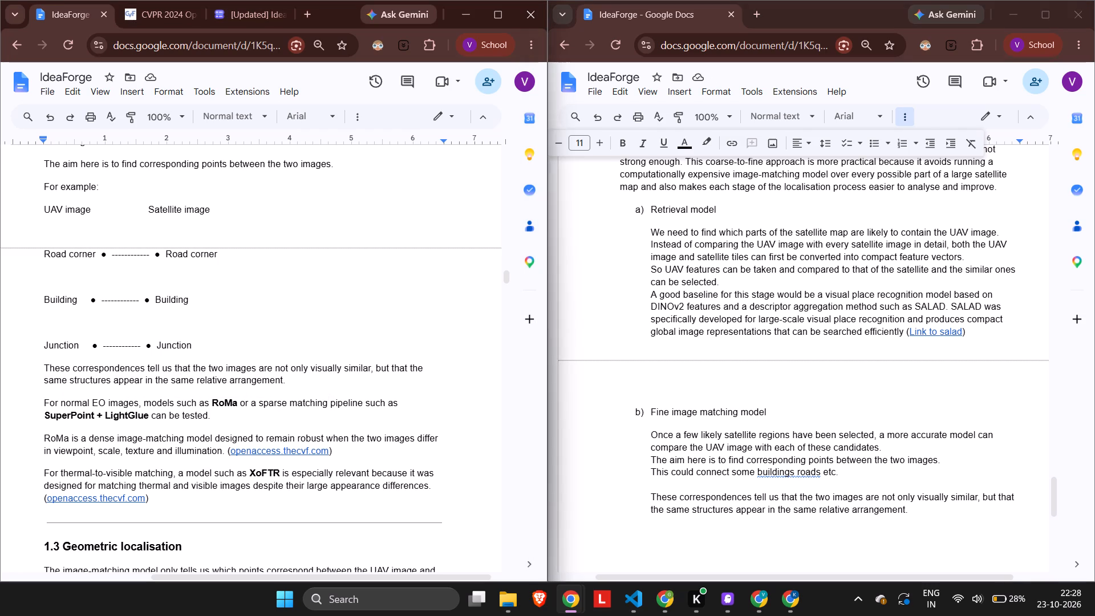
left_click_drag(217, 414, 42, 410)
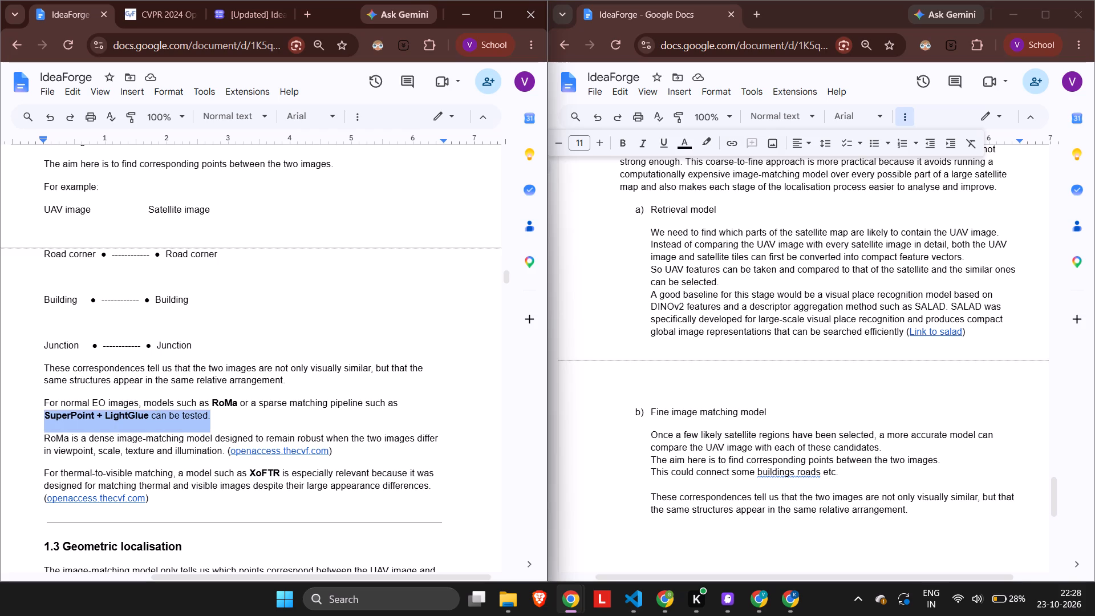
left_click_drag(42, 410, 42, 407)
key("ctrl+c")
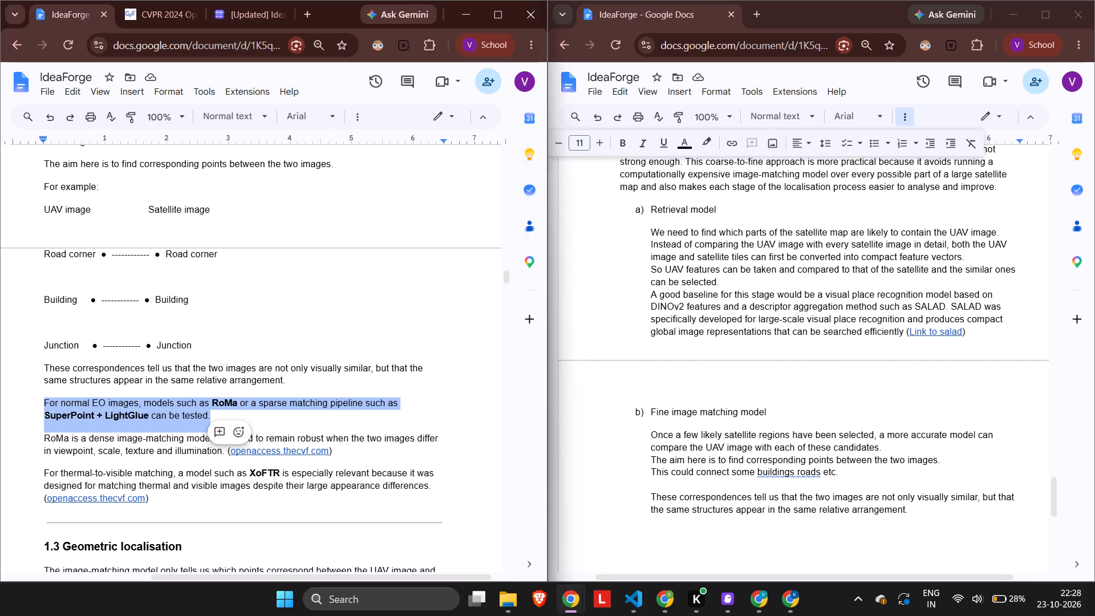
left_click(921, 515)
key("shift+Return")
key("shift+Return")
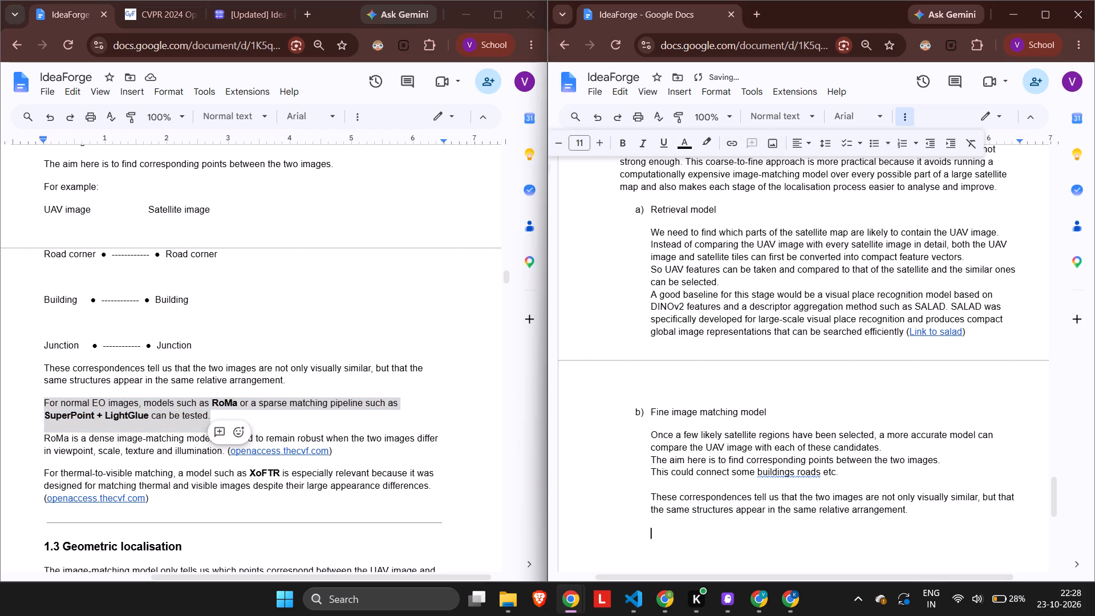
key("ctrl+shift+v")
scroll(921, 515, "down", 3)
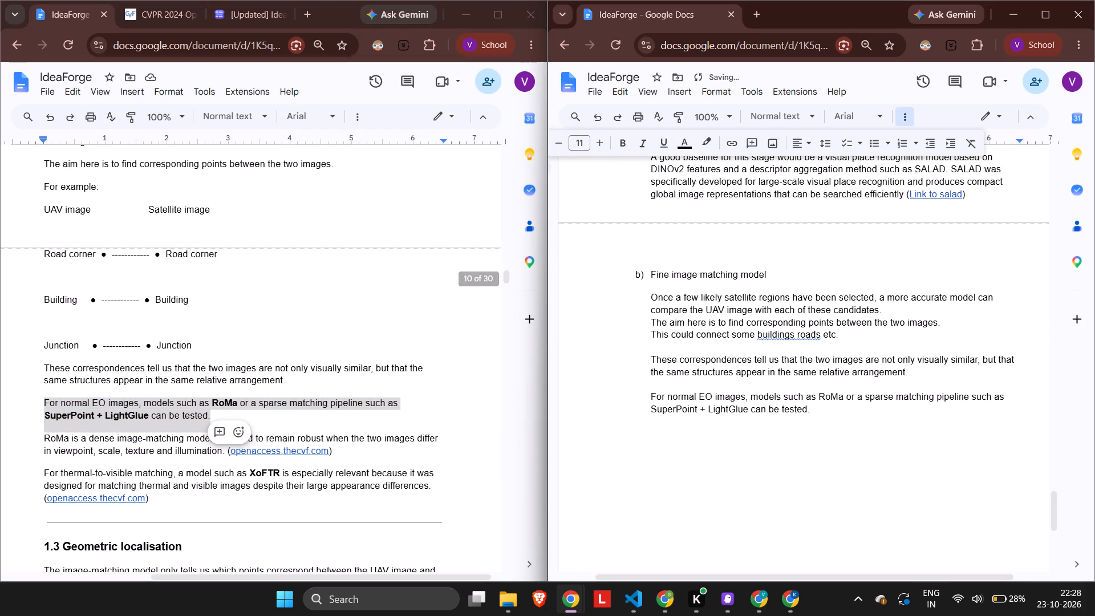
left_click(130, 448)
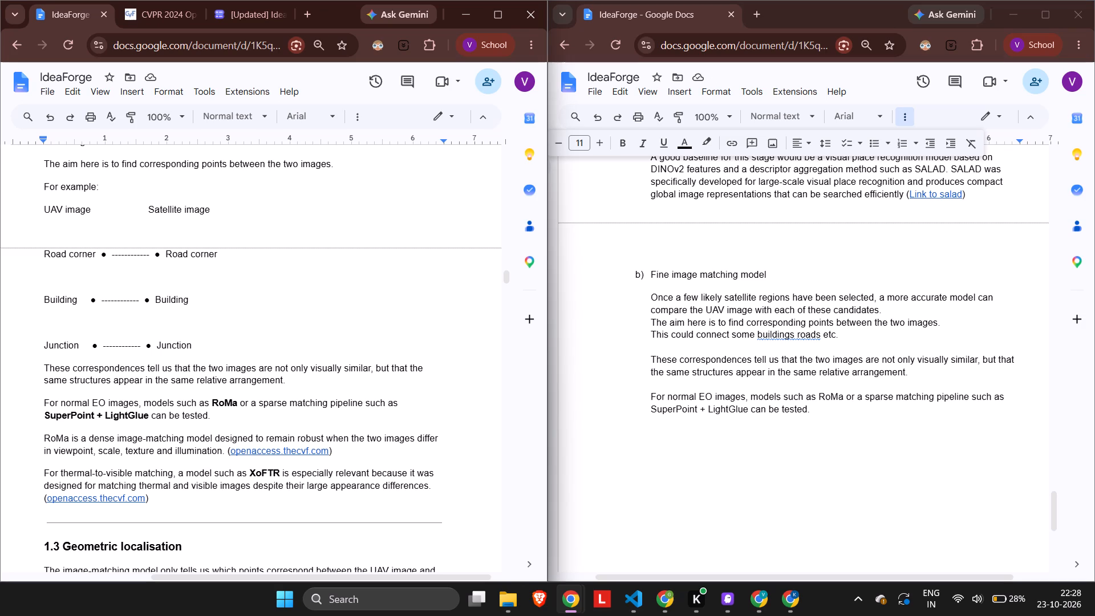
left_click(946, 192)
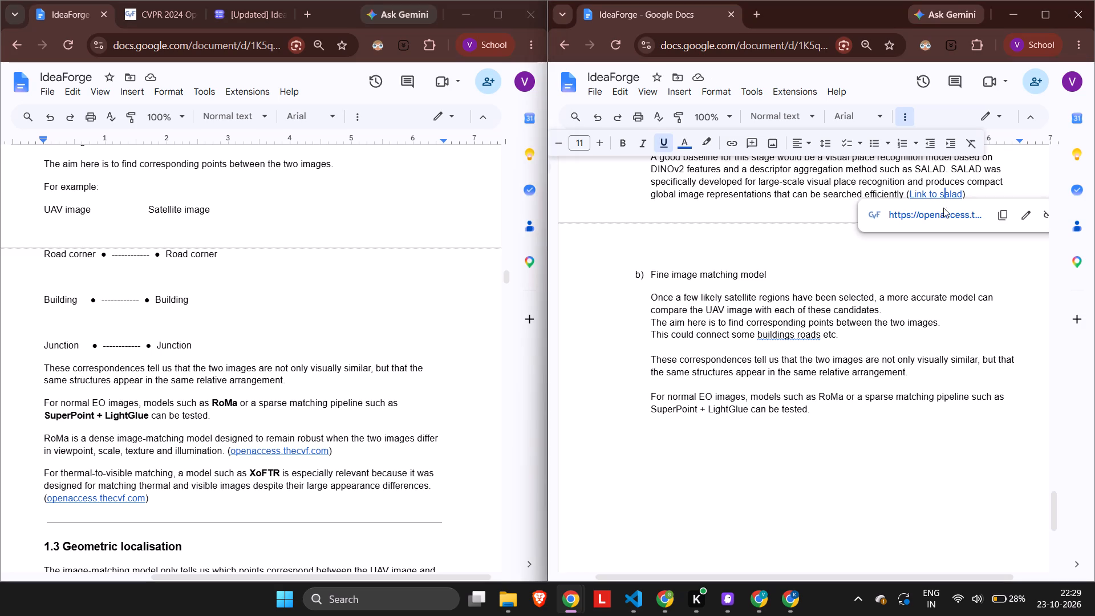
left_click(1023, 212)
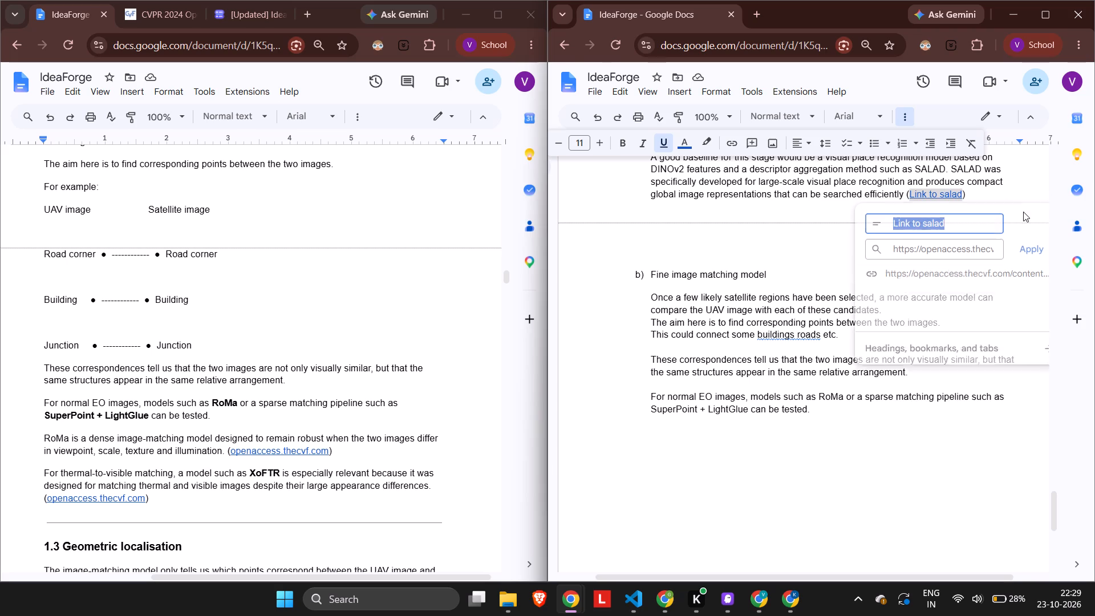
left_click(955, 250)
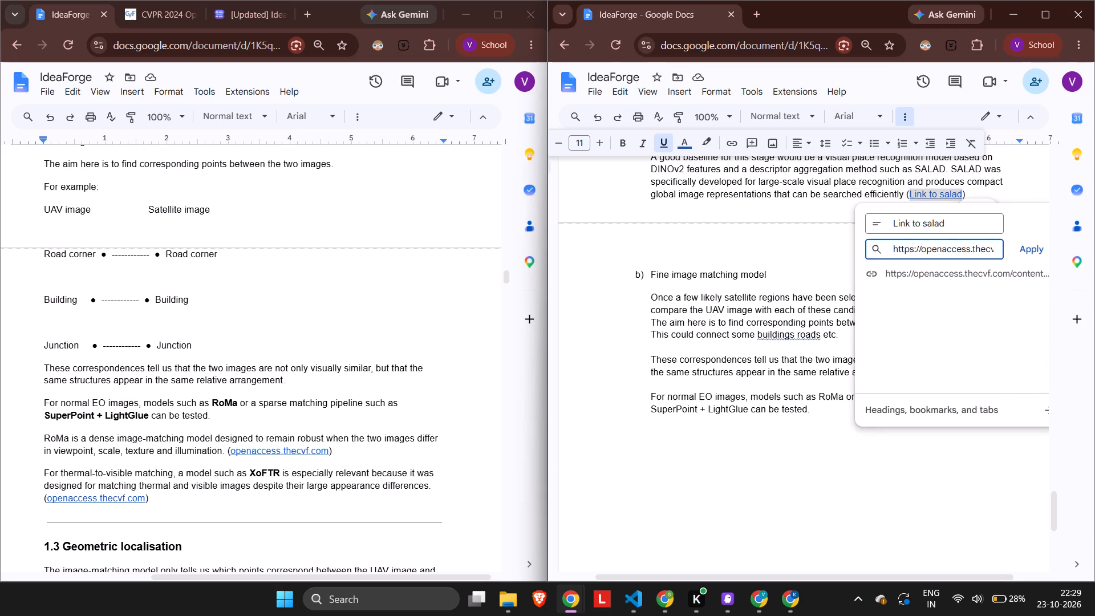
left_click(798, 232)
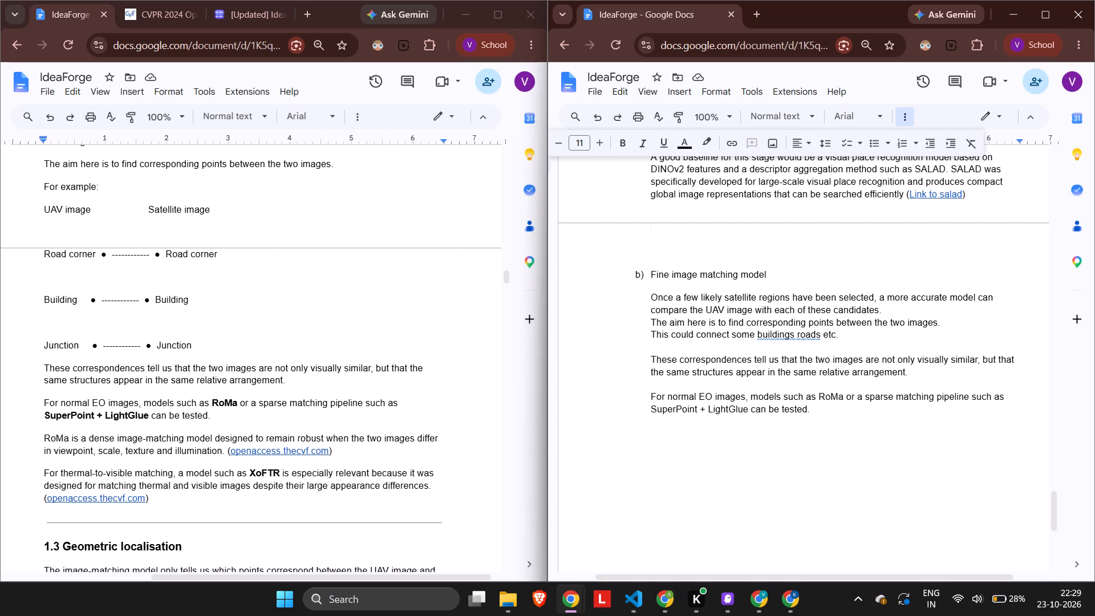
Copy the report's sentence "RoMa is a dense image-matching model" through "illumination" onto a new line below item b)'s normal EO images sentence.
left_click_drag(43, 436, 60, 440)
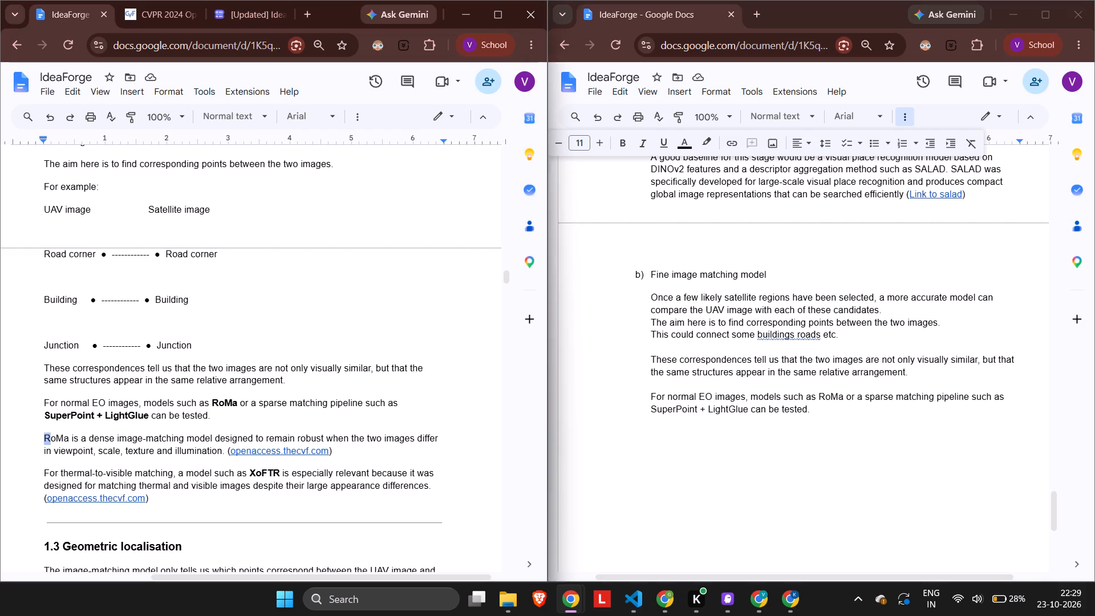
left_click_drag(60, 440, 218, 453)
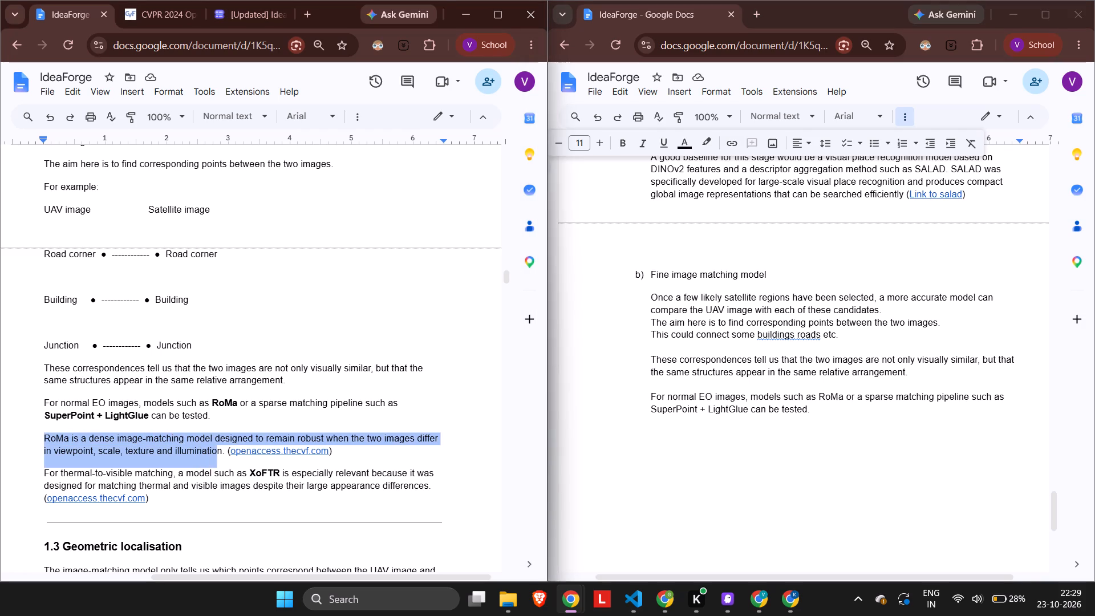
left_click_drag(218, 453, 224, 454)
key("ctrl+c")
left_click(828, 417)
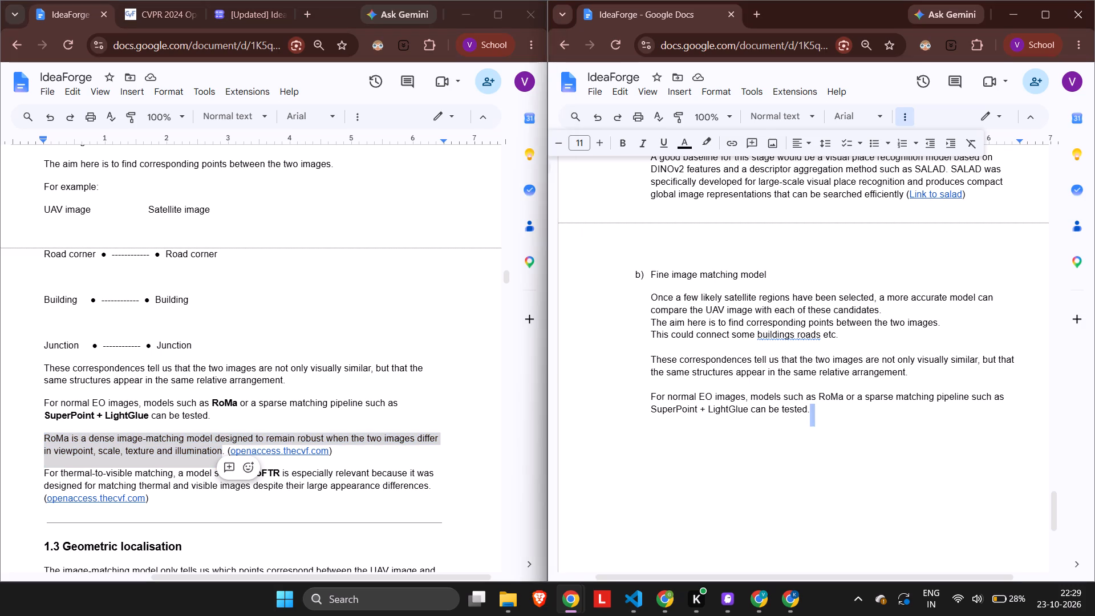
left_click(828, 417)
left_click(826, 412)
key("shift+Return")
key("ctrl+v")
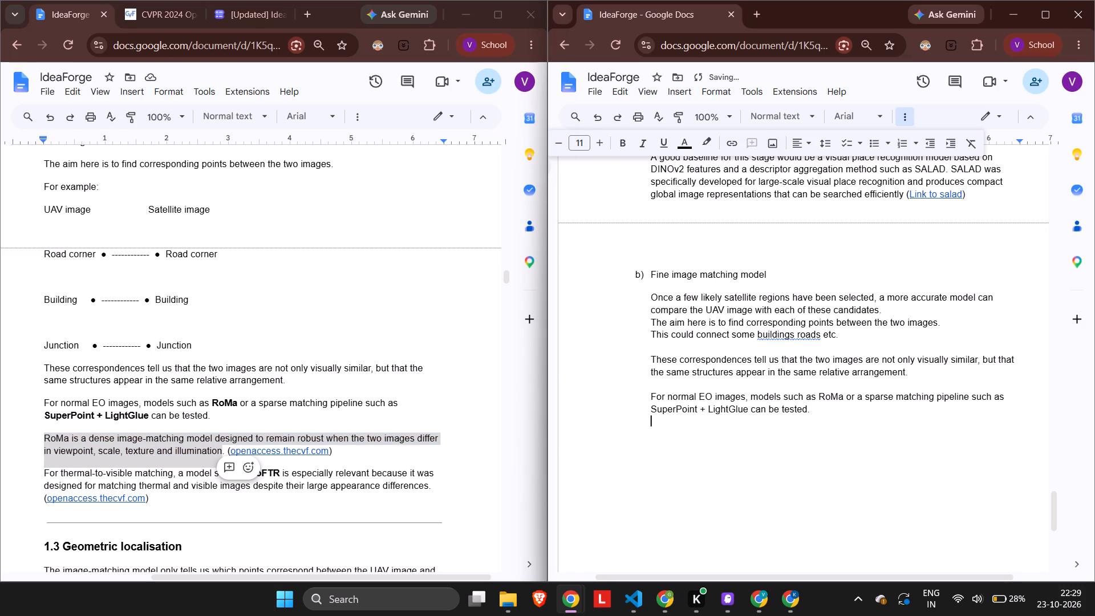
Copy the report's thermal-to-visible matching sentence about XoFTR onto a new line below item b)'s RoMa description.
left_click(165, 473)
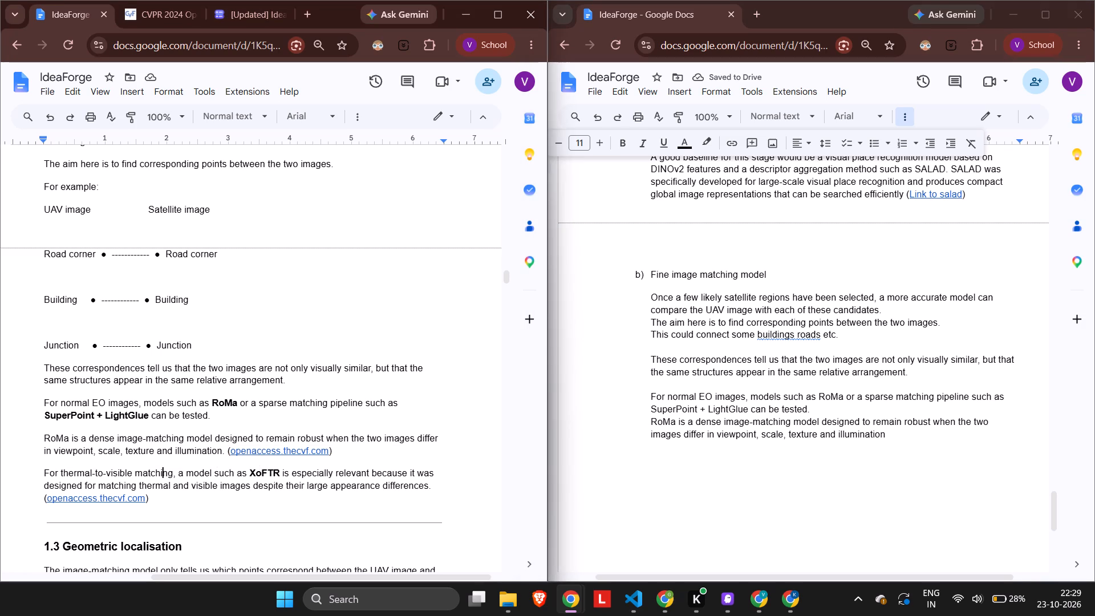
left_click_drag(435, 485, 36, 474)
key("ctrl+c")
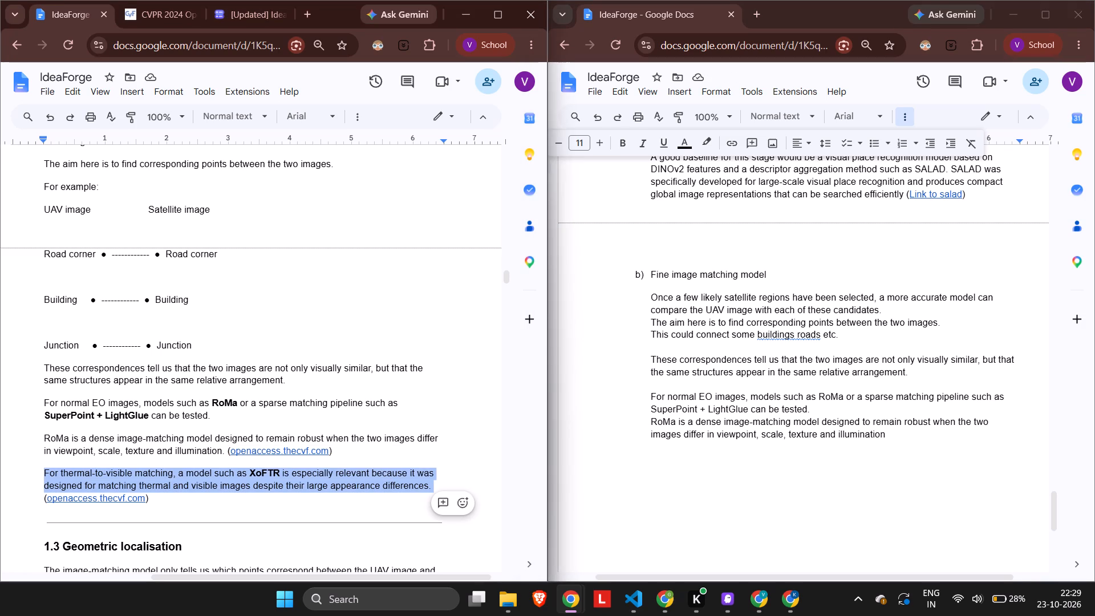
left_click(695, 449)
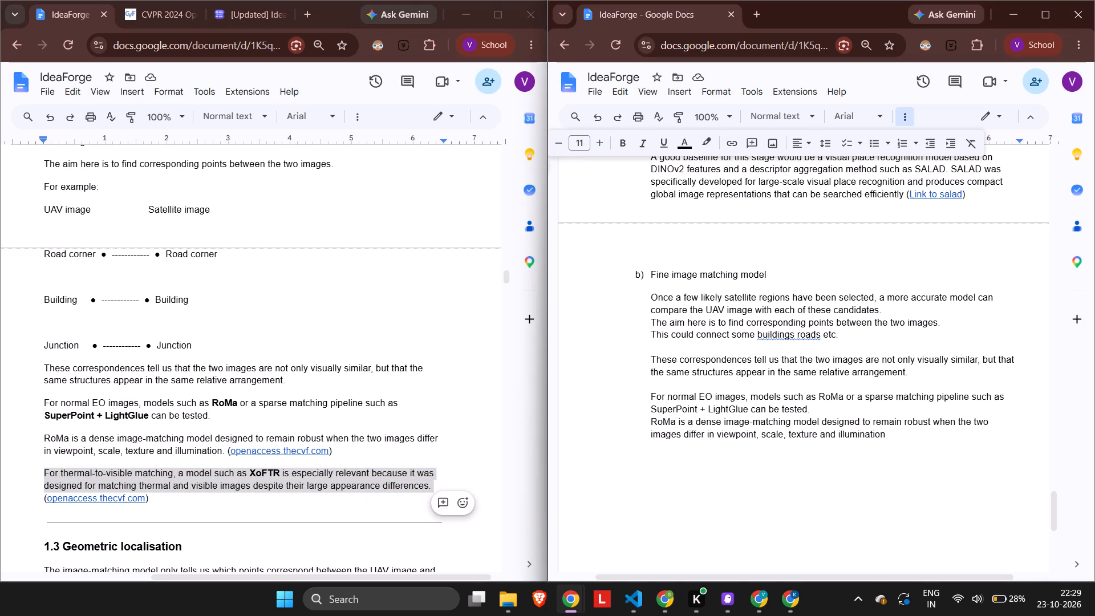
left_click(914, 443)
key("shift+Return")
key("ctrl+v")
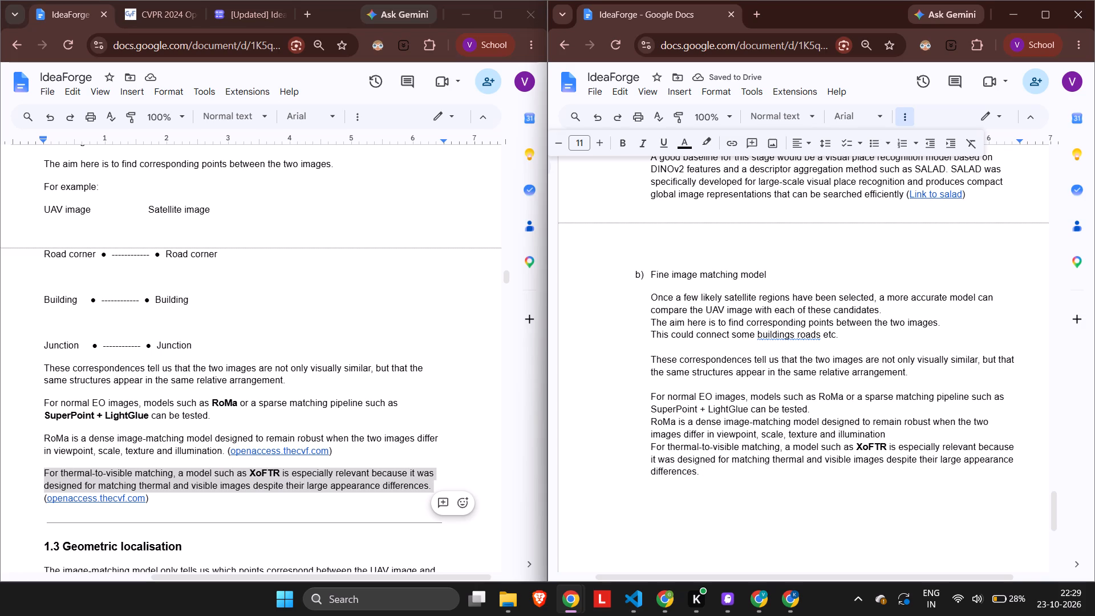
Remove the bold formatting from "XoFTR" in item b)'s thermal-to-visible matching sentence.
left_click_drag(882, 443, 859, 443)
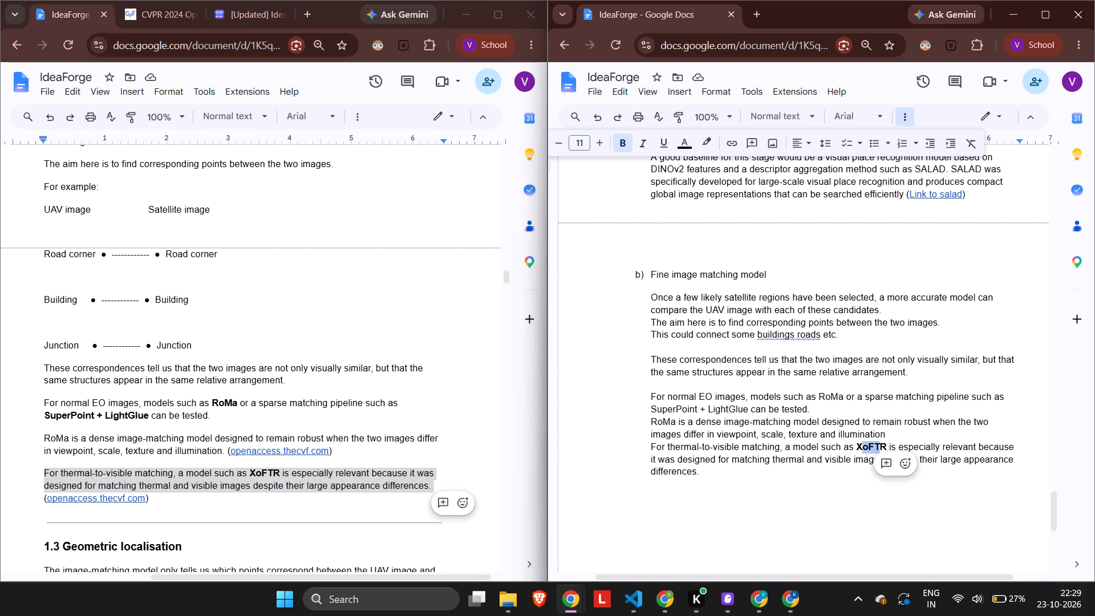
left_click_drag(847, 447, 907, 441)
key("ctrl+b")
key("ctrl+b")
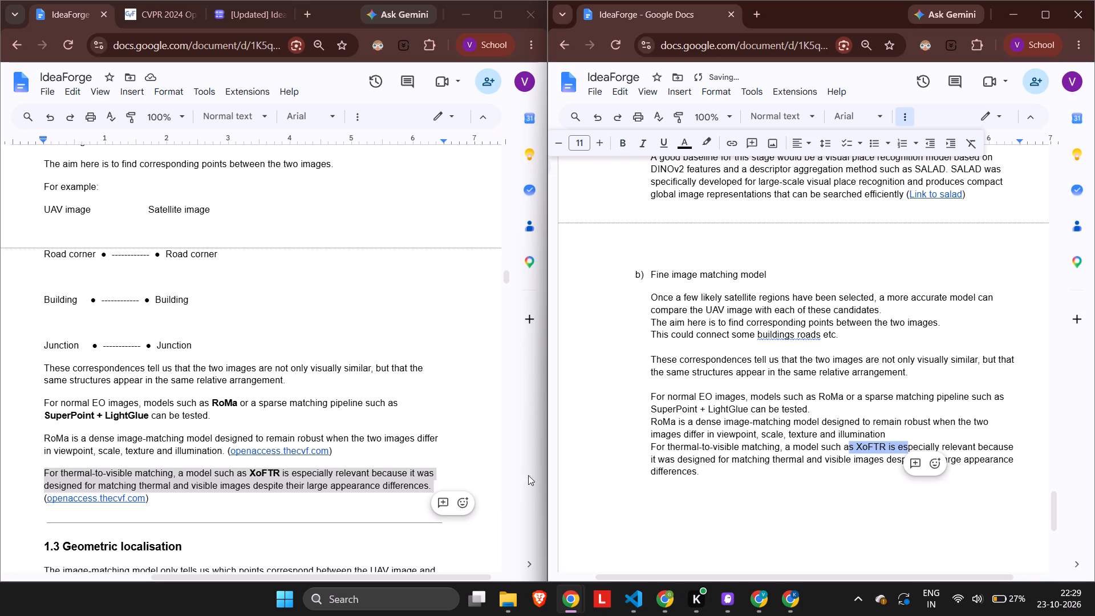
Search the open CVPR 2024 paper page on visual place recognition for "roma".
left_click(160, 501)
left_click(270, 471)
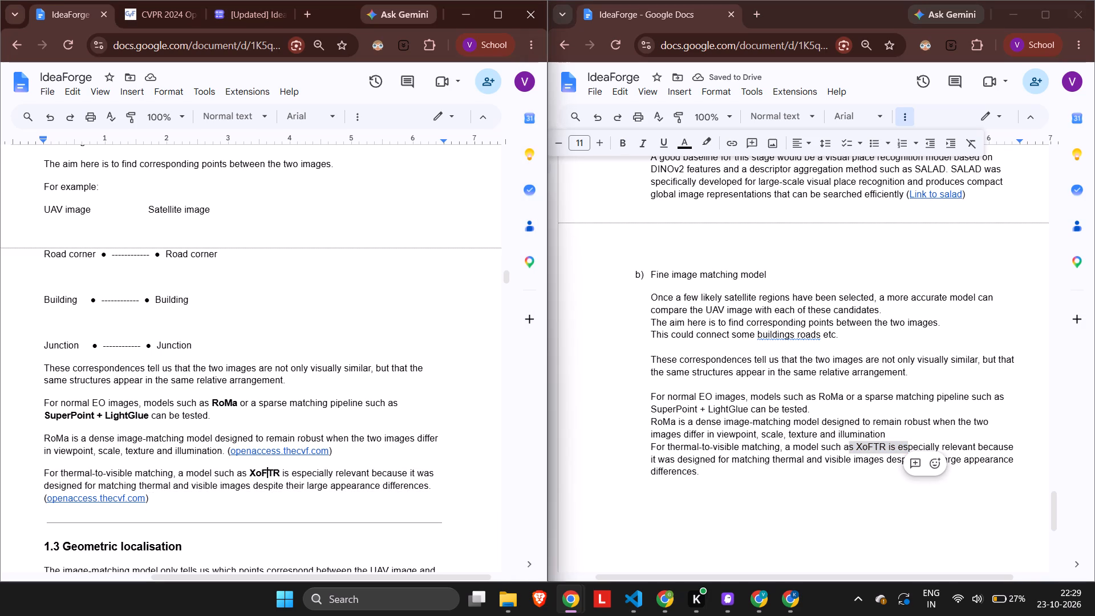
scroll(295, 396, "right", 1)
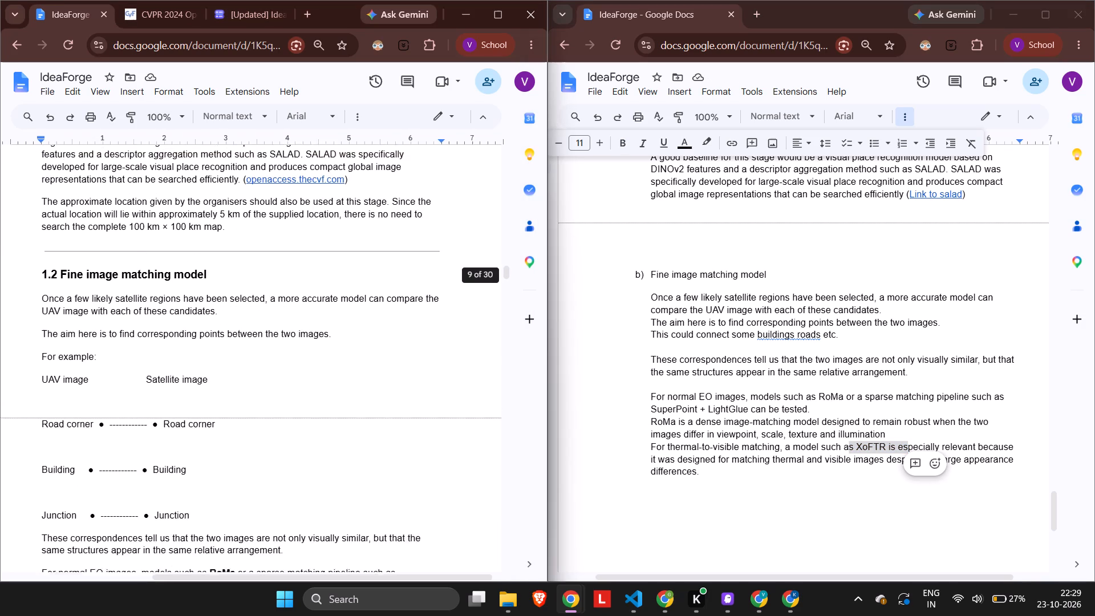
scroll(295, 396, "right", 1)
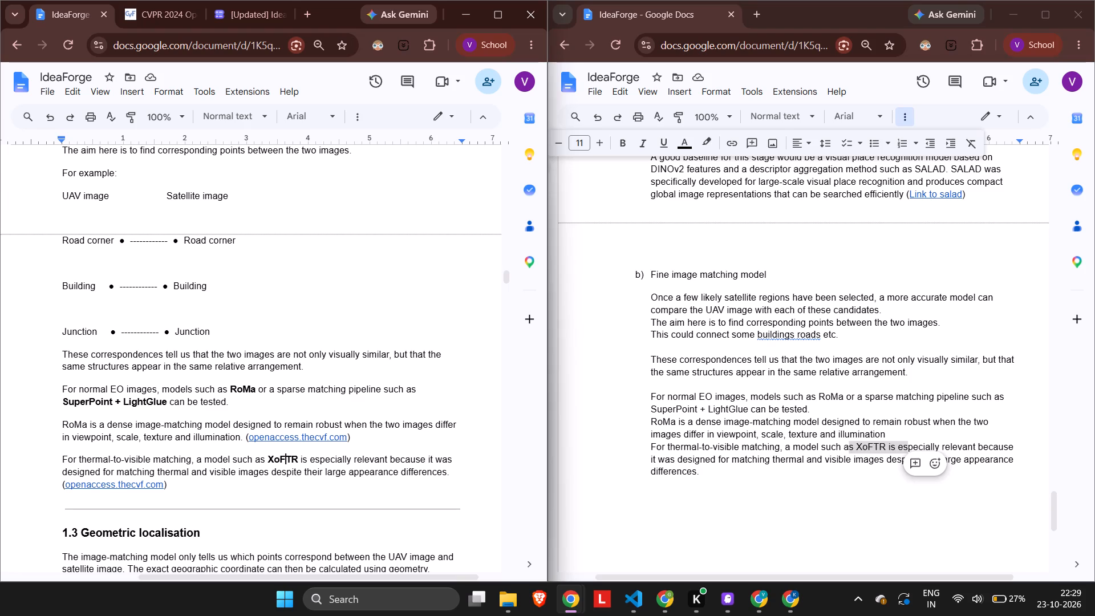
left_click(145, 17)
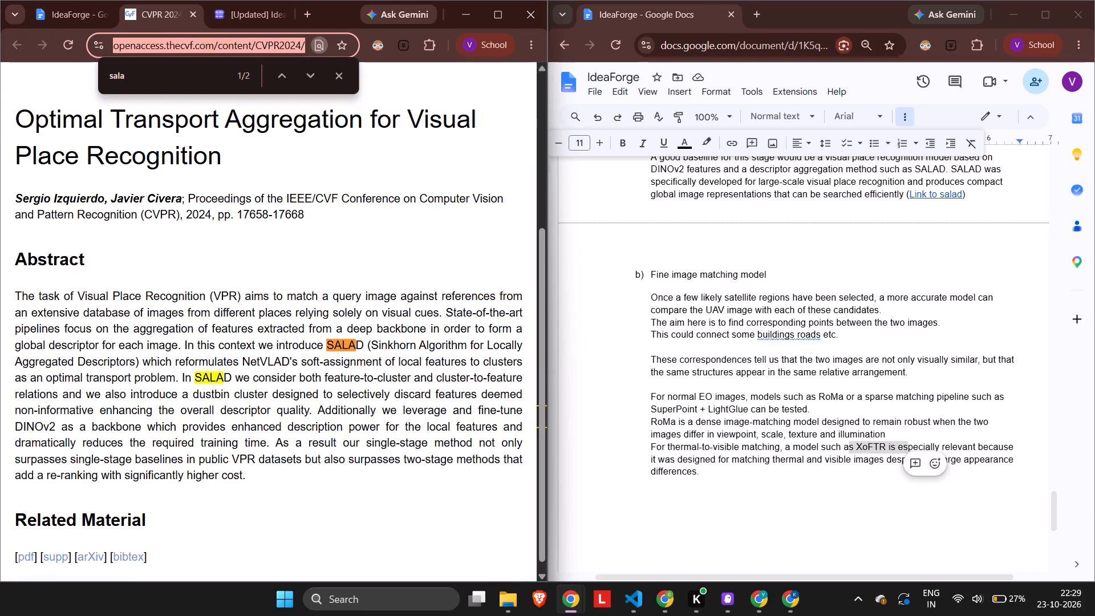
left_click(159, 83)
key("ctrl+BackSpace")
type("roma")
key("Return")
key("apostrophe")
key("Return")
key("BackSpace")
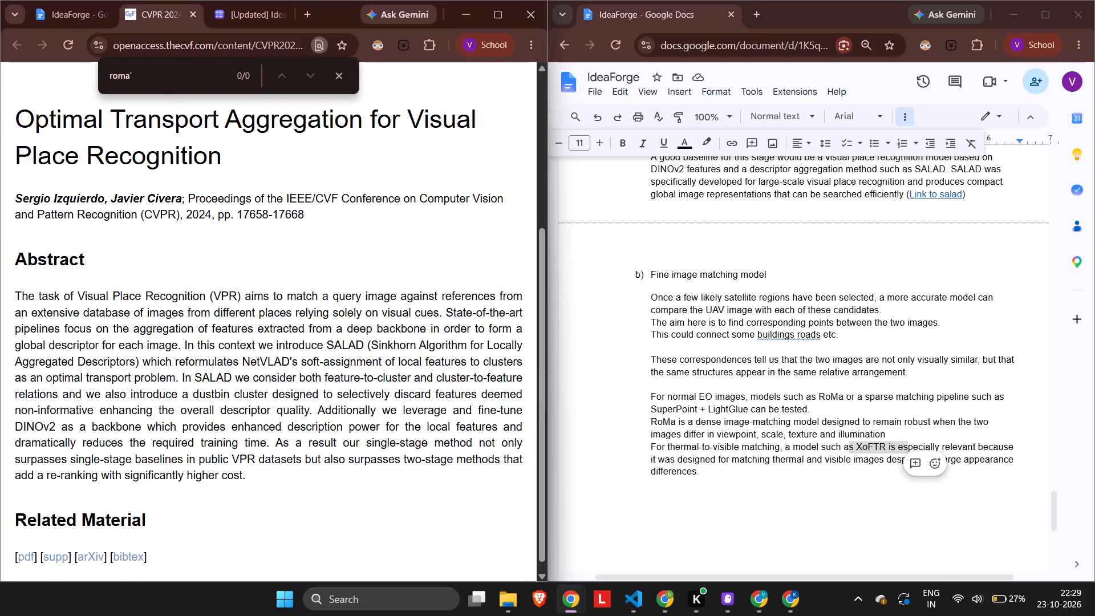
key("Return")
key("Return")
Open the report's RoMa source link and insert that page's URL as a link in parentheses after "illumination" in item b).
left_click(39, 10)
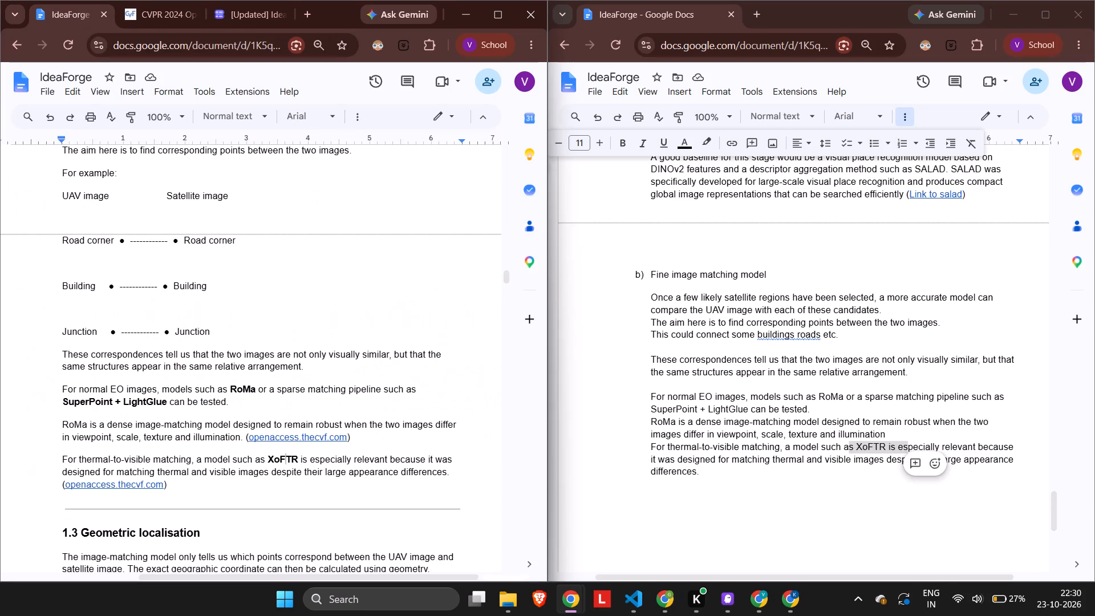
left_click(285, 440)
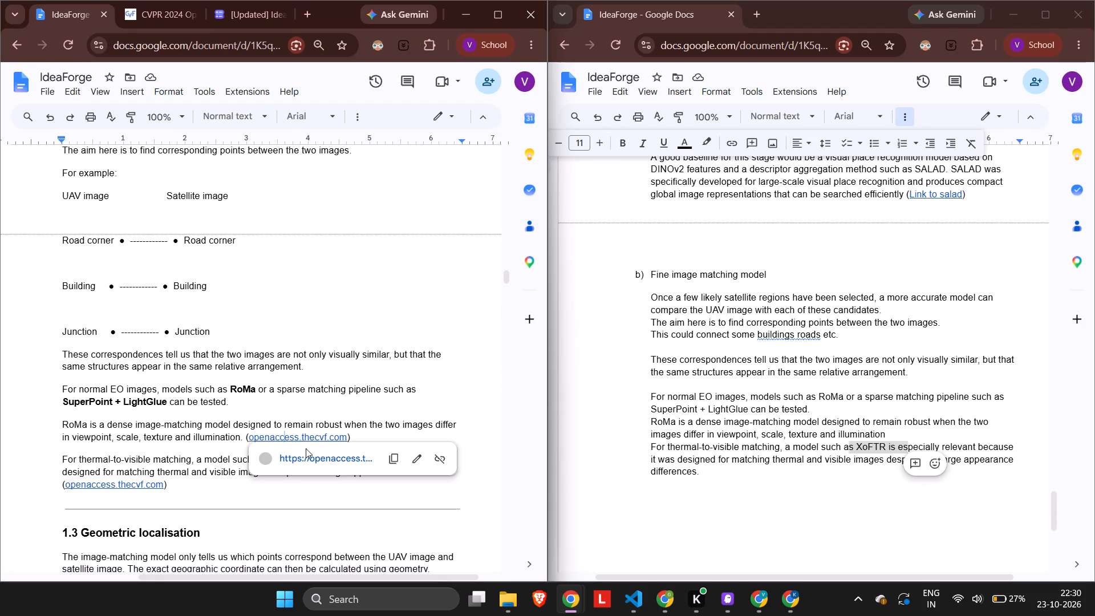
left_click(325, 458)
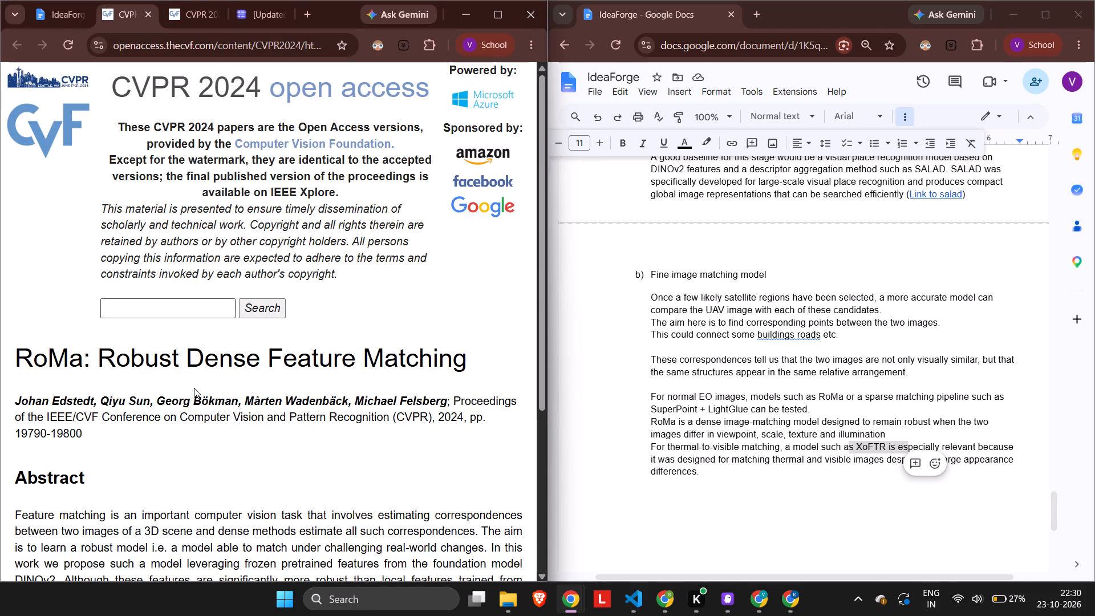
left_click(210, 43)
key("ctrl+c")
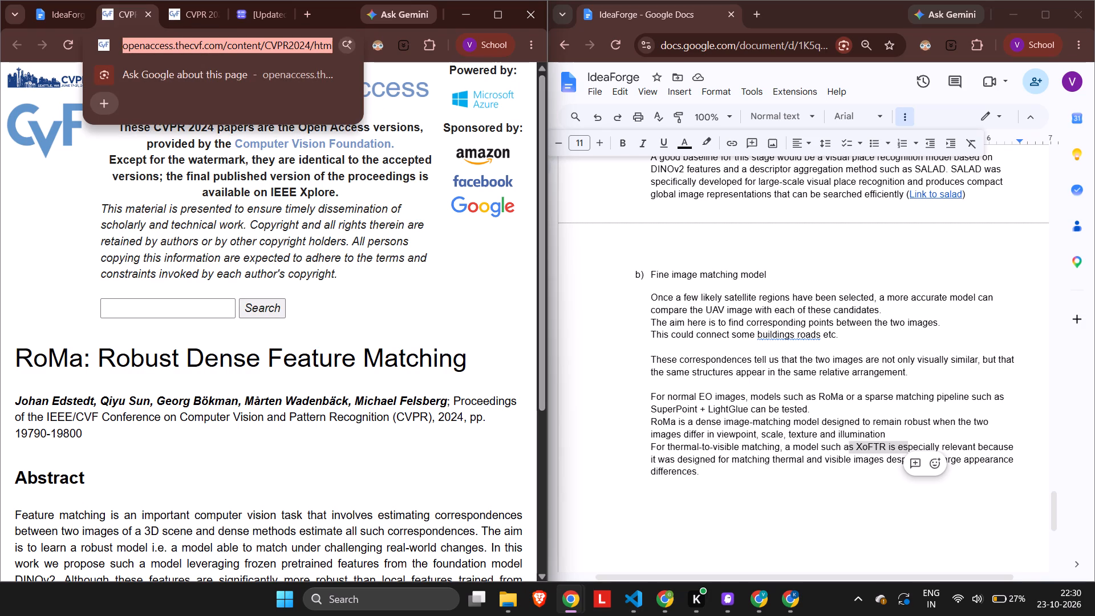
left_click(895, 433)
left_click(895, 433)
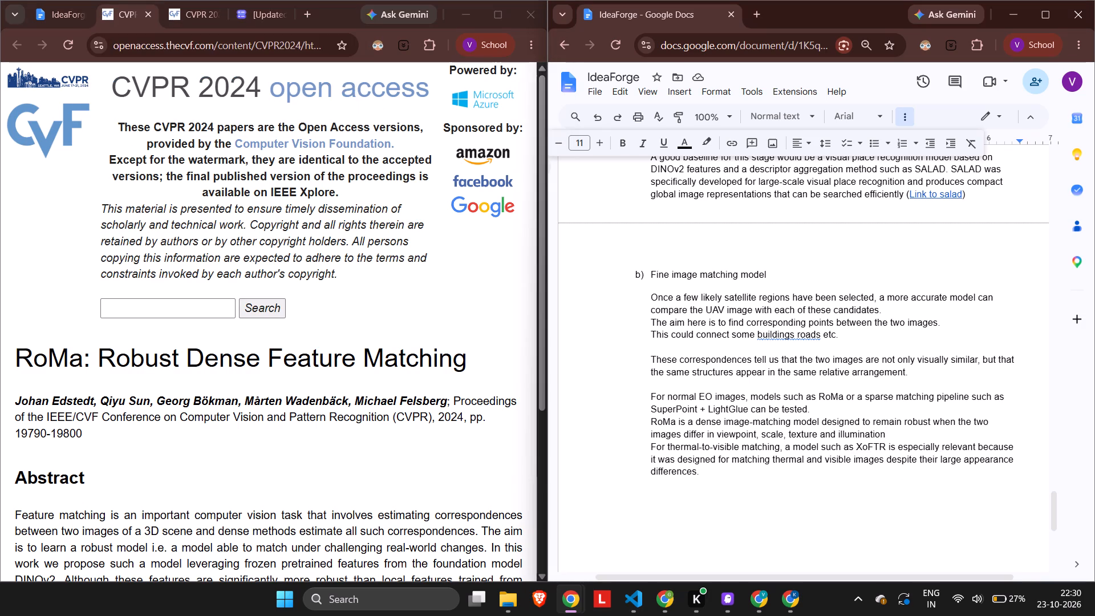
type("()")
key("Left")
key("ctrl+v")
key("space")
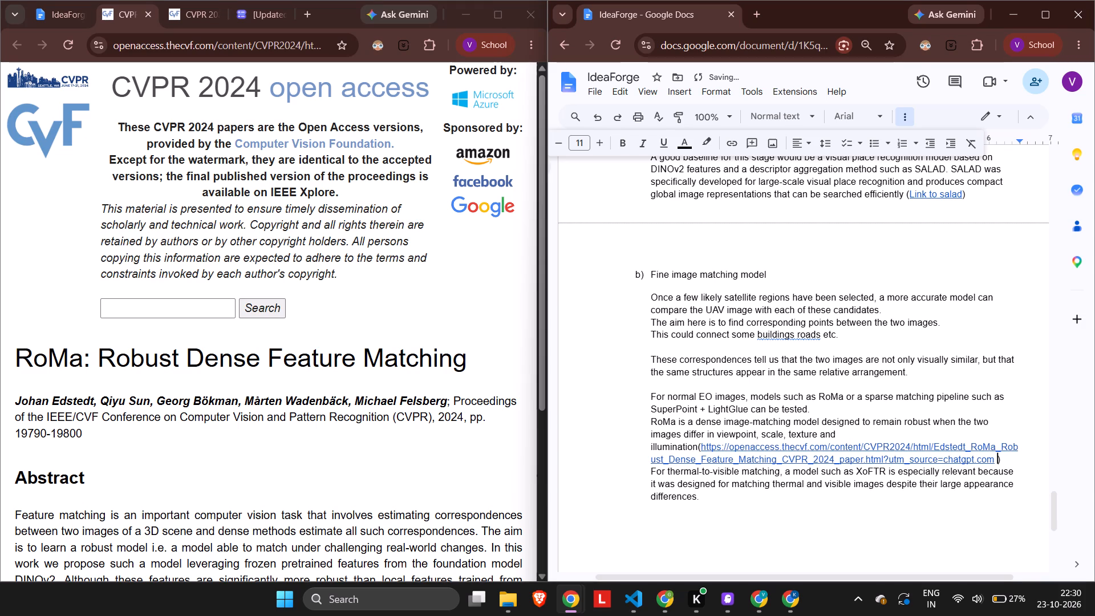
Change the RoMa paper link's display text to "roma" and remove the extra space before the closing parenthesis.
left_click(872, 453)
left_click(865, 479)
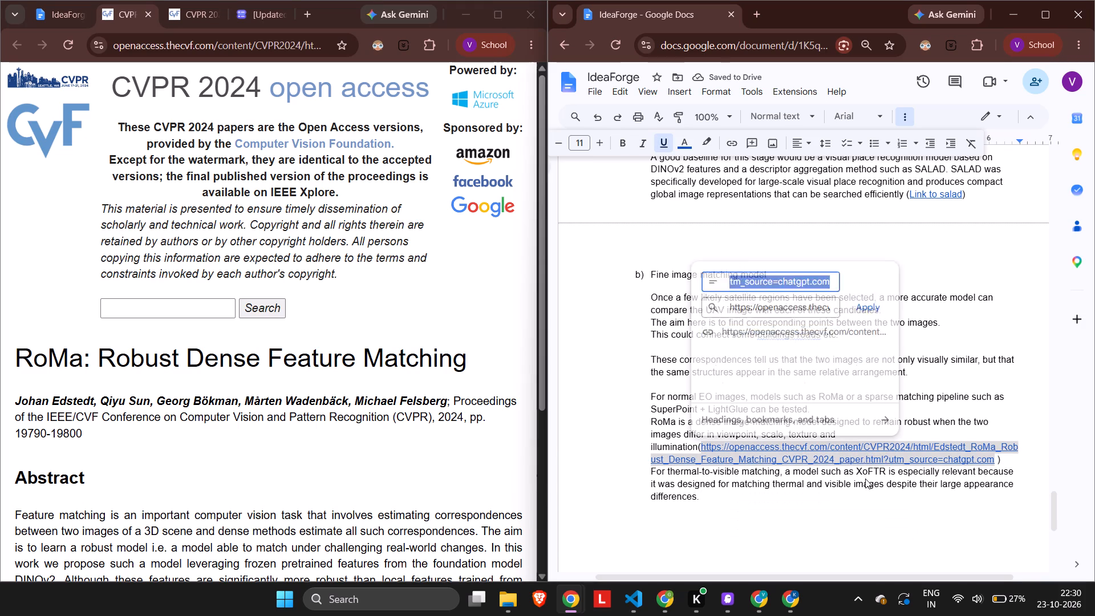
type("roma")
key("Return")
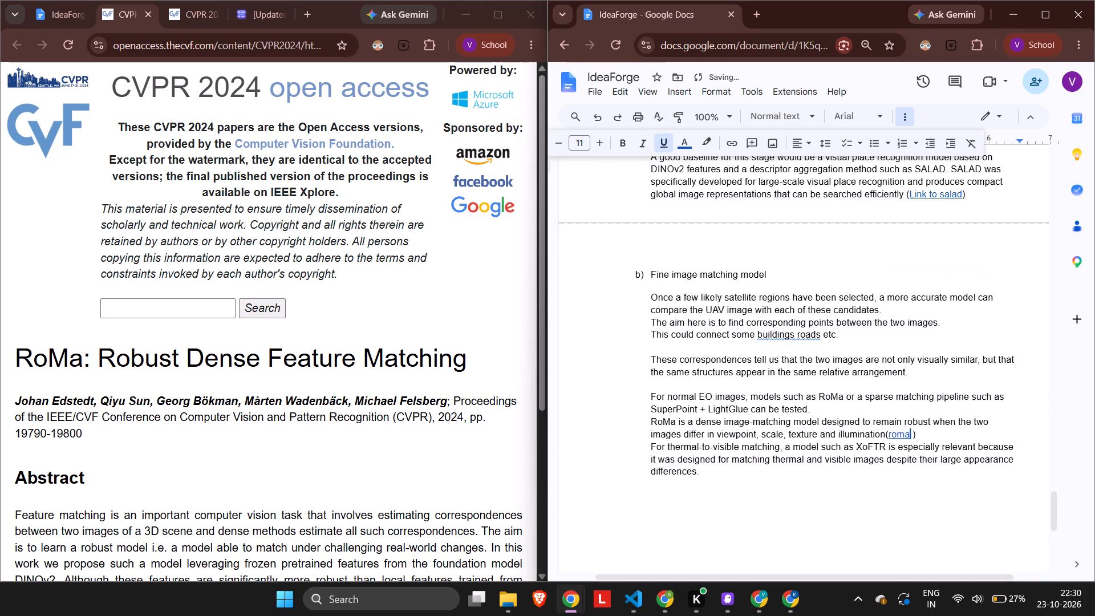
key("Right")
key("BackSpace")
Open the report's XoFTR source link and insert that page's URL as a link in parentheses after "differences." in item b).
key("Down")
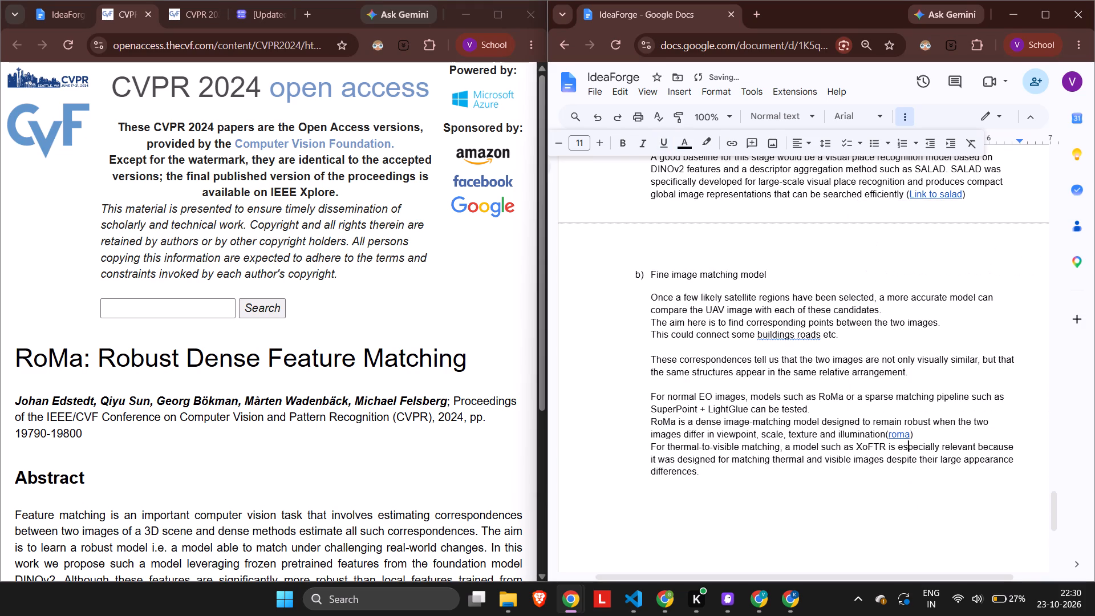
key("Down")
left_click(64, 14)
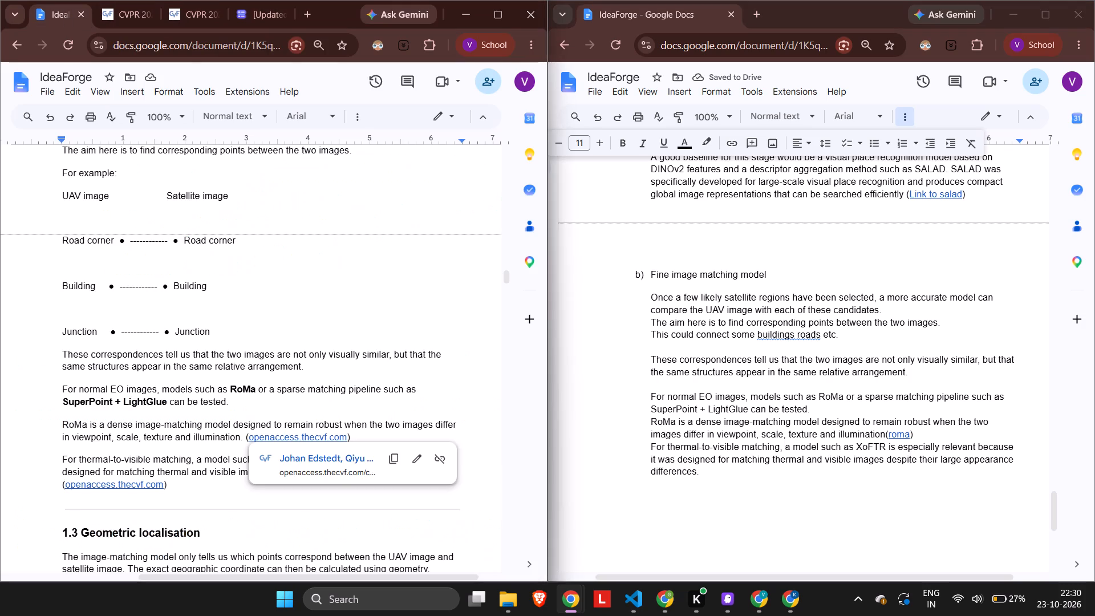
left_click(138, 487)
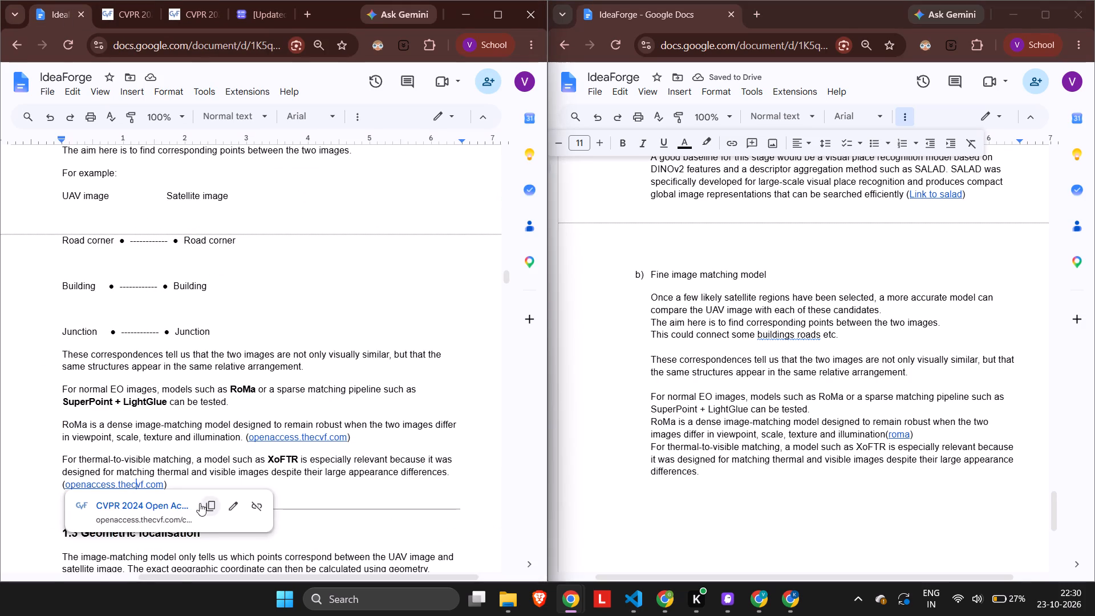
left_click(161, 504)
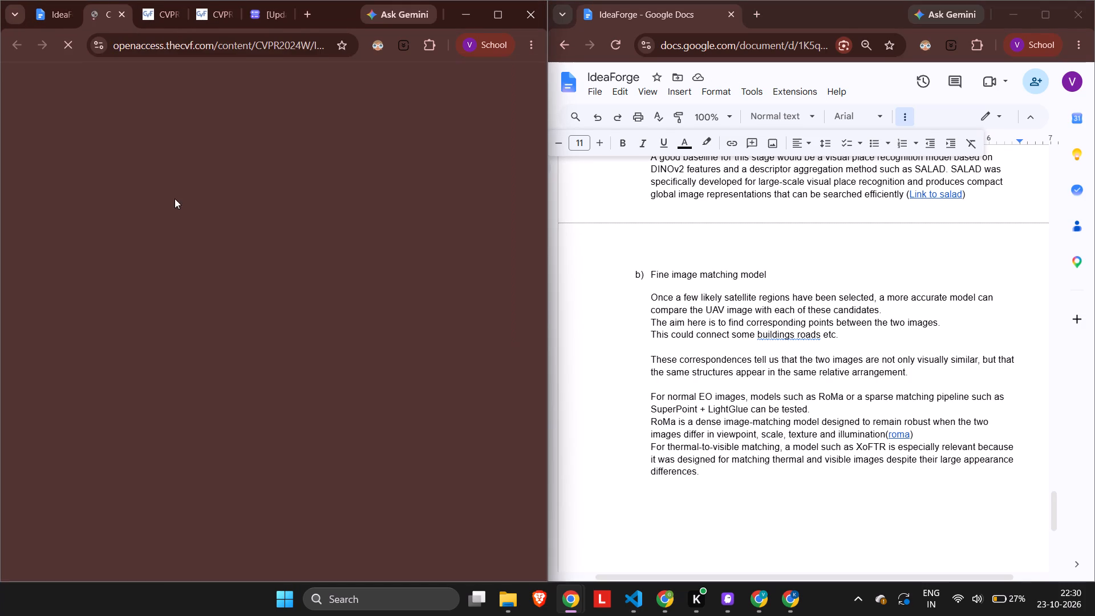
left_click_drag(96, 355, 26, 363)
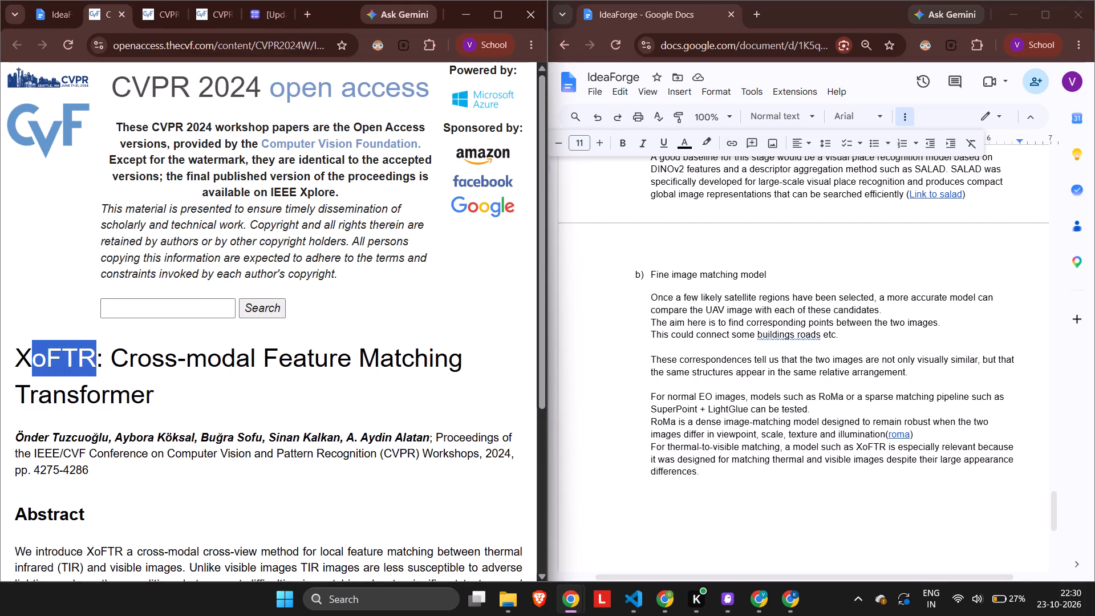
left_click_drag(26, 363, 22, 362)
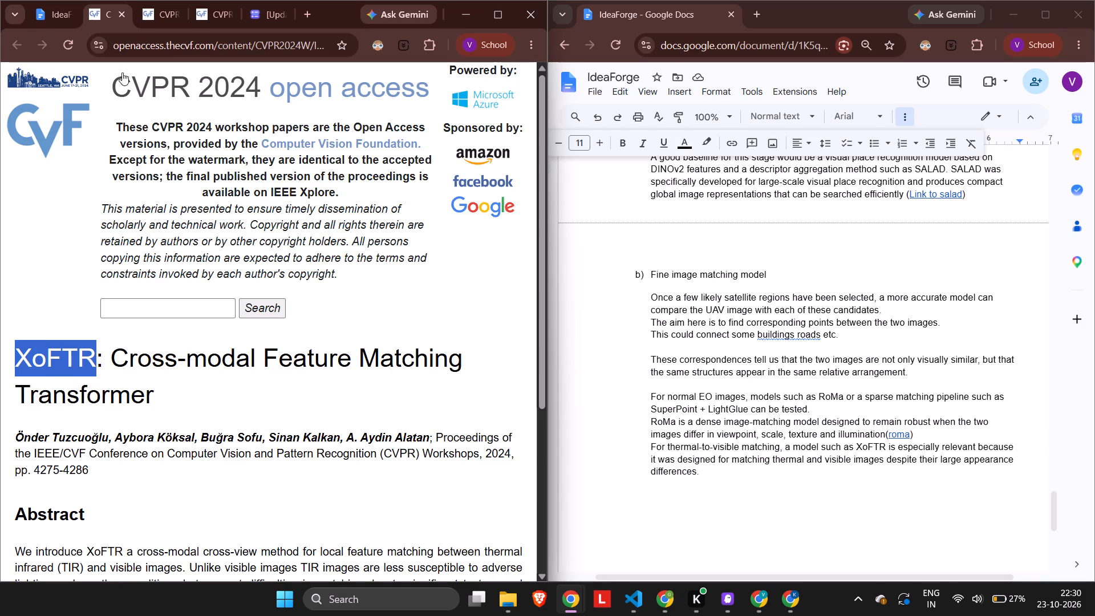
left_click(163, 42)
key("ctrl+c")
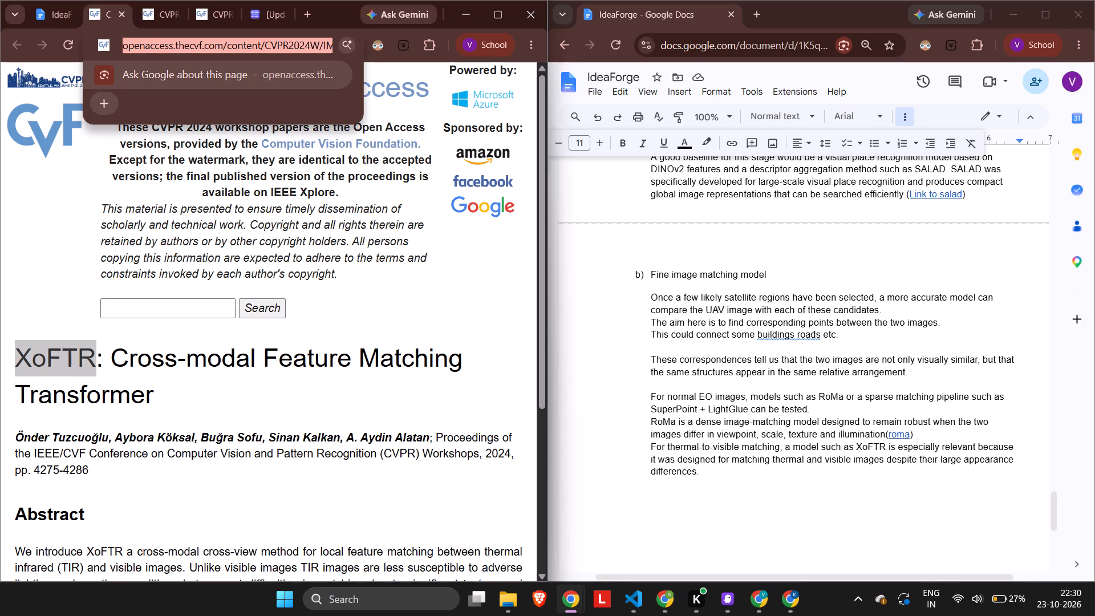
left_click(715, 476)
left_click(715, 476)
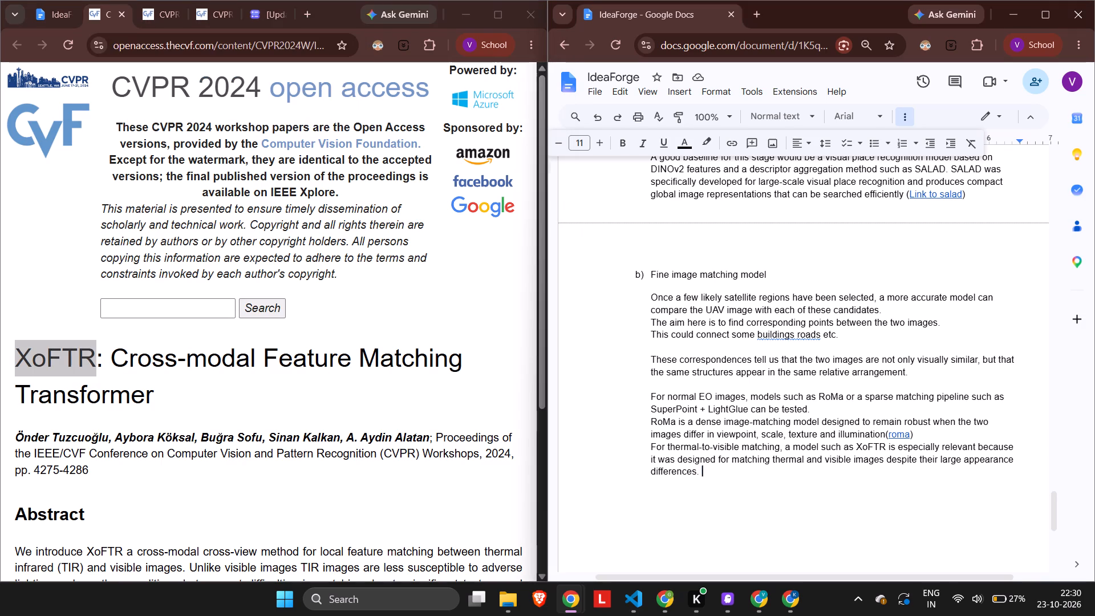
type("()")
key("Left")
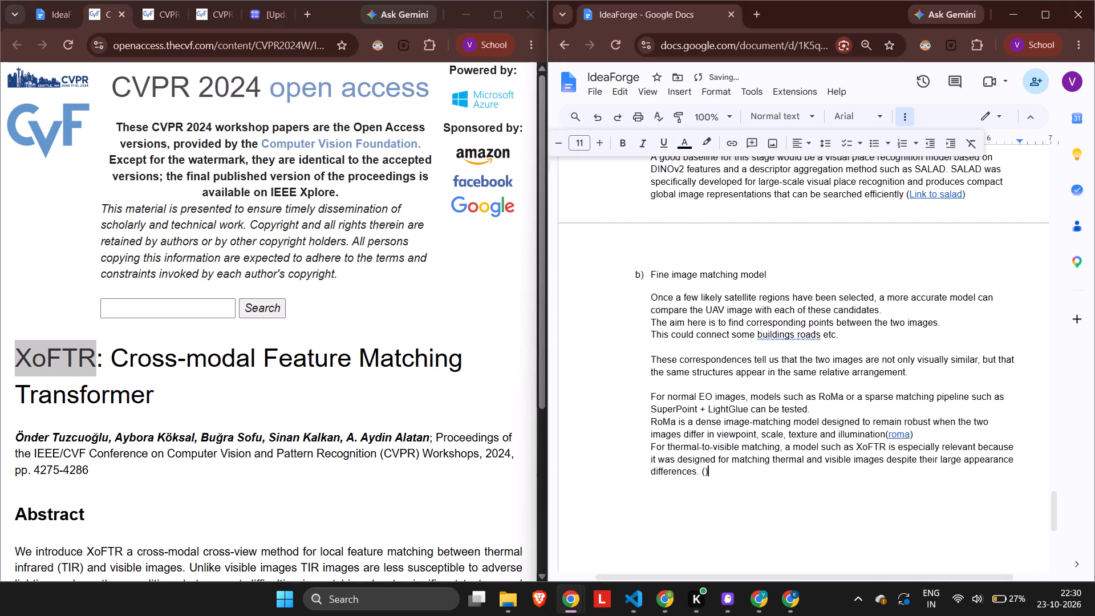
key("ctrl+v")
key("space")
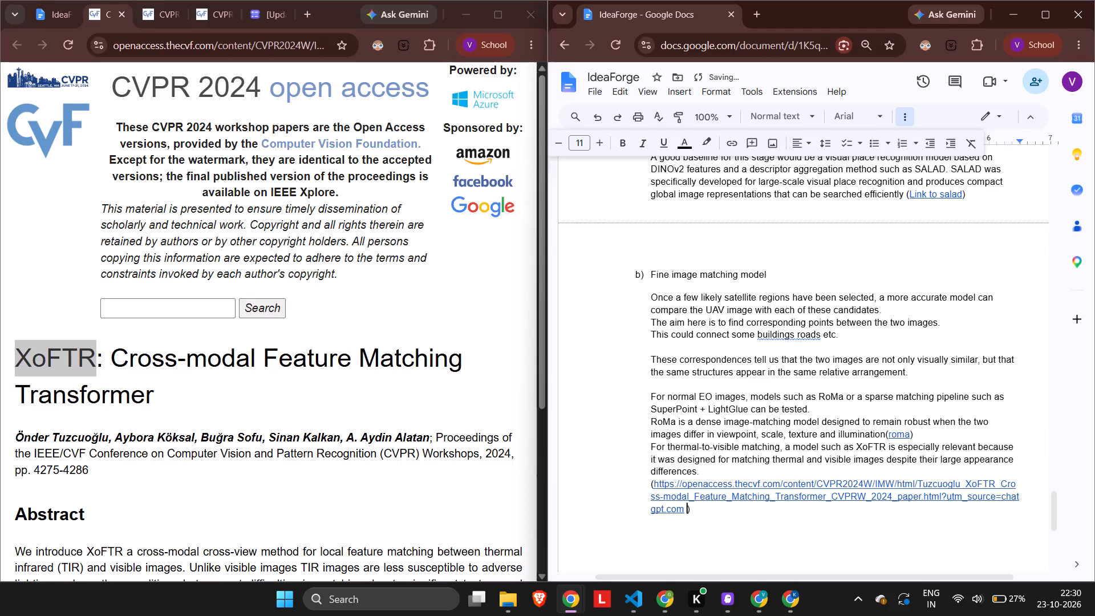
Change the XoFTR paper link's display text to "xoftr" and remove the extra space before the closing parenthesis.
left_click(765, 491)
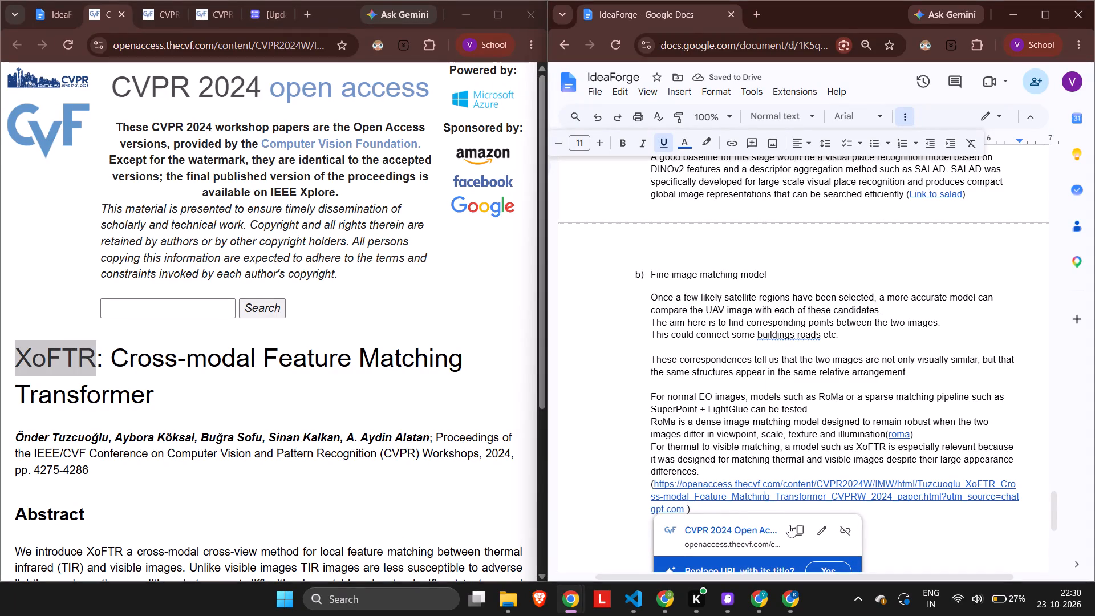
left_click(818, 526)
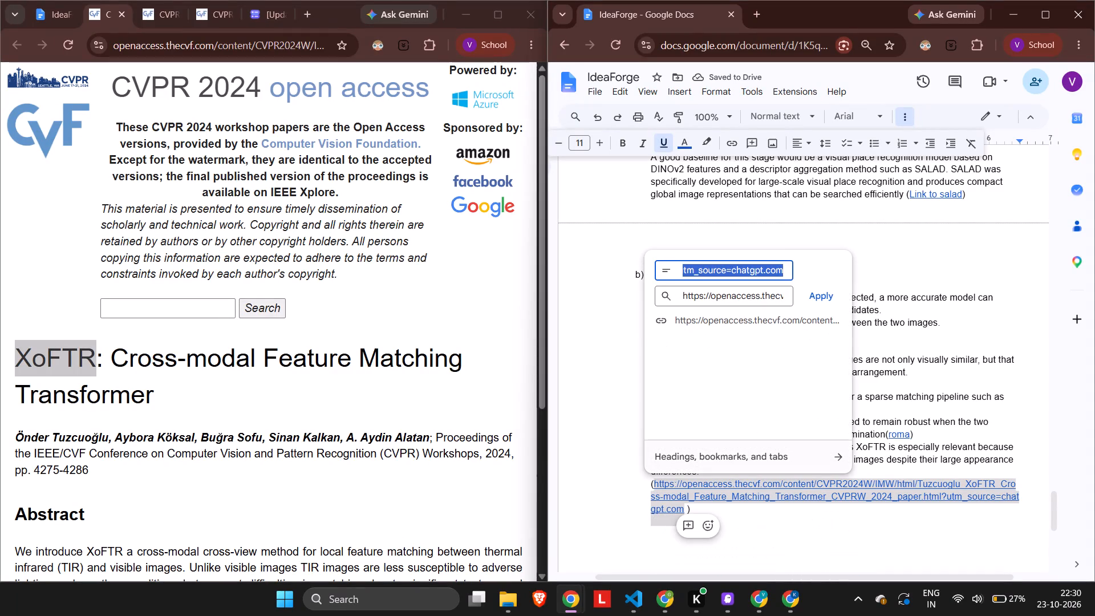
type("xo")
type("ftr")
key("Return")
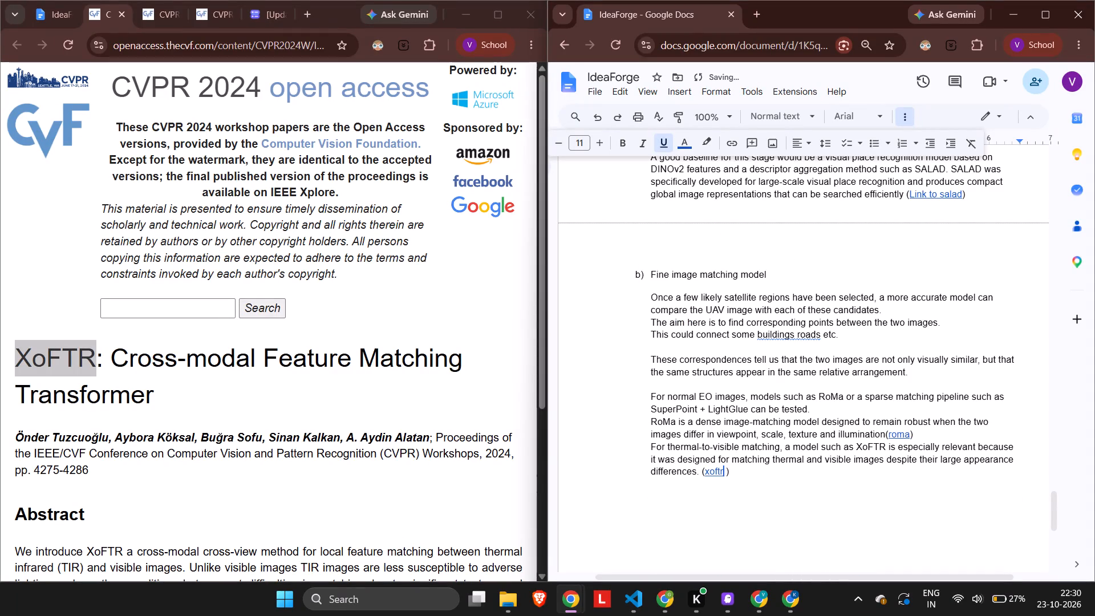
key("Right")
key("BackSpace")
Remove the "?utm_source=chatgpt.com" tracking suffix from the xoftr link's URL in item b).
left_click(716, 473)
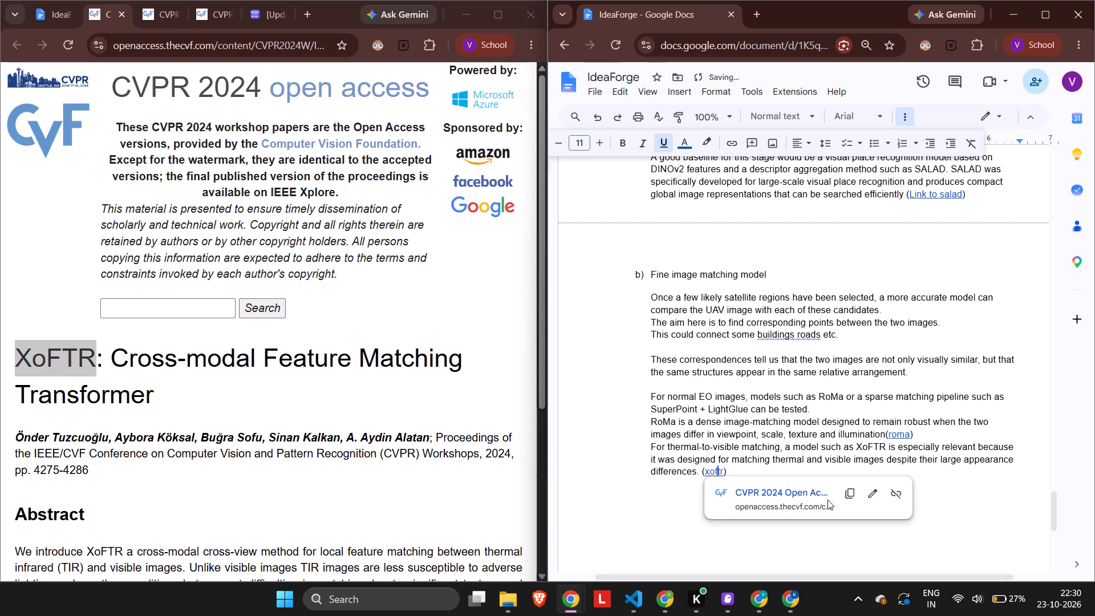
left_click(866, 496)
double_click(783, 286)
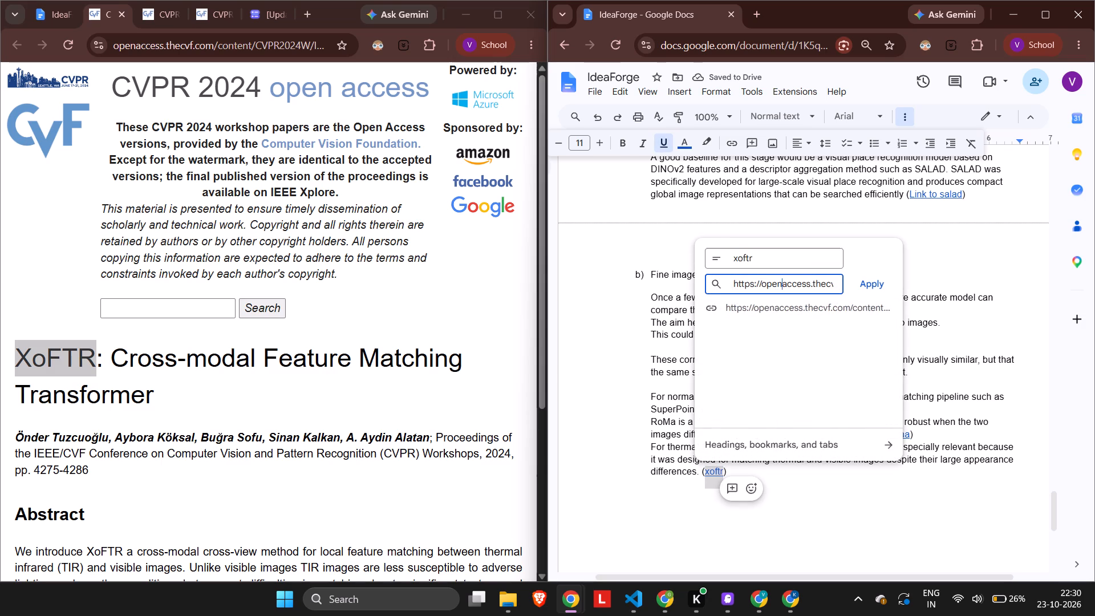
left_click(783, 286)
key("Right")
key("Right")
key("Right")
key("Right")
key("Right")
key("Right")
key("Right")
key("Right")
key("Right")
key("Right")
key("Right")
key("Right")
key("Right")
key("Right")
key("Right")
key("Right")
key("Right")
key("Right")
key("Right")
key("ctrl+Right")
key("ctrl+Right")
key("ctrl+Right")
key("ctrl+Right")
key("ctrl+Right")
key("ctrl+Right")
key("ctrl+Right")
key("ctrl+Right")
key("ctrl+Right")
key("ctrl+Right")
key("ctrl+Right")
key("ctrl+Right")
key("ctrl+Right")
key("ctrl+Right")
key("ctrl+Right")
key("ctrl+Right")
key("ctrl+Right")
key("ctrl+Right")
key("ctrl+Right")
key("ctrl+Right")
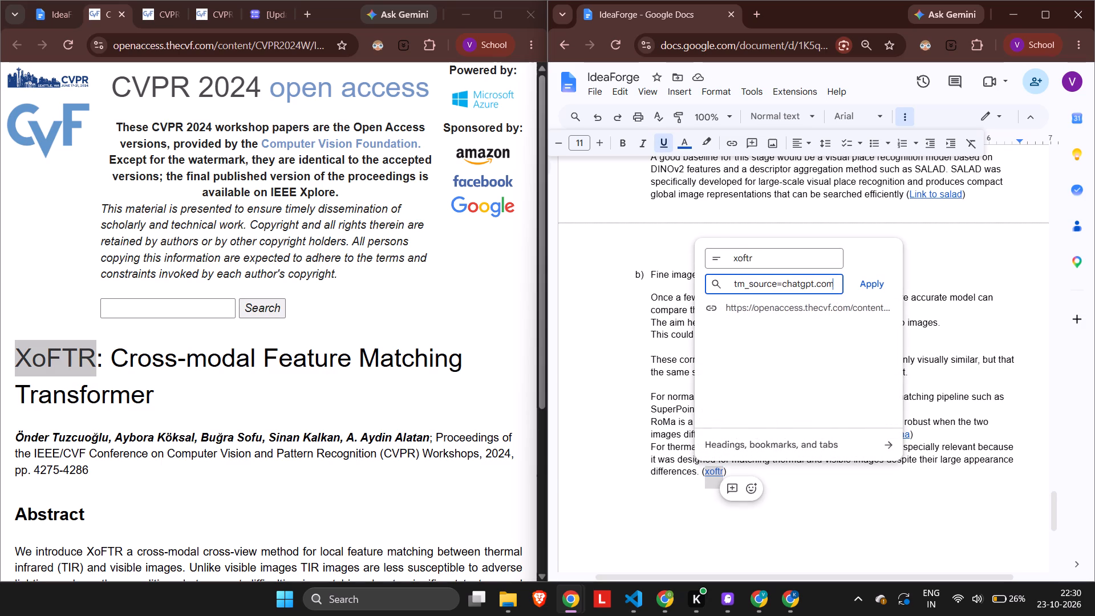
key("BackSpace")
key("BackSpace")
key("BackSpace")
key("BackSpace")
key("BackSpace")
key("BackSpace")
key("BackSpace")
key("BackSpace")
key("BackSpace")
key("BackSpace")
key("BackSpace")
key("BackSpace")
key("BackSpace")
key("BackSpace")
key("BackSpace")
key("BackSpace")
key("BackSpace")
key("BackSpace")
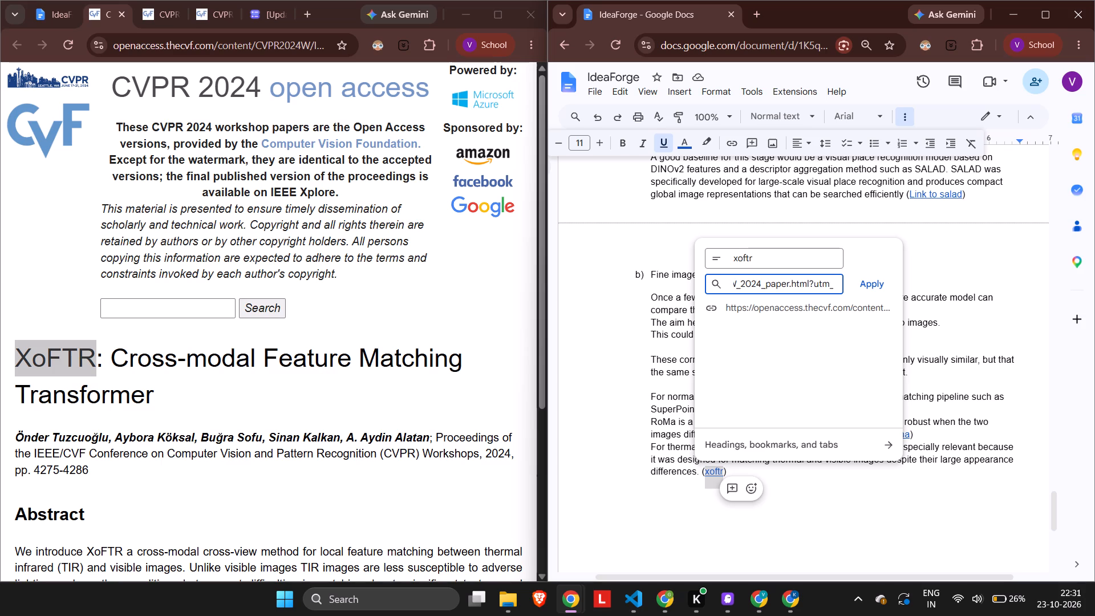
key("BackSpace")
key("BackSpace")
key("BackSpace")
key("BackSpace")
key("BackSpace")
key("Return")
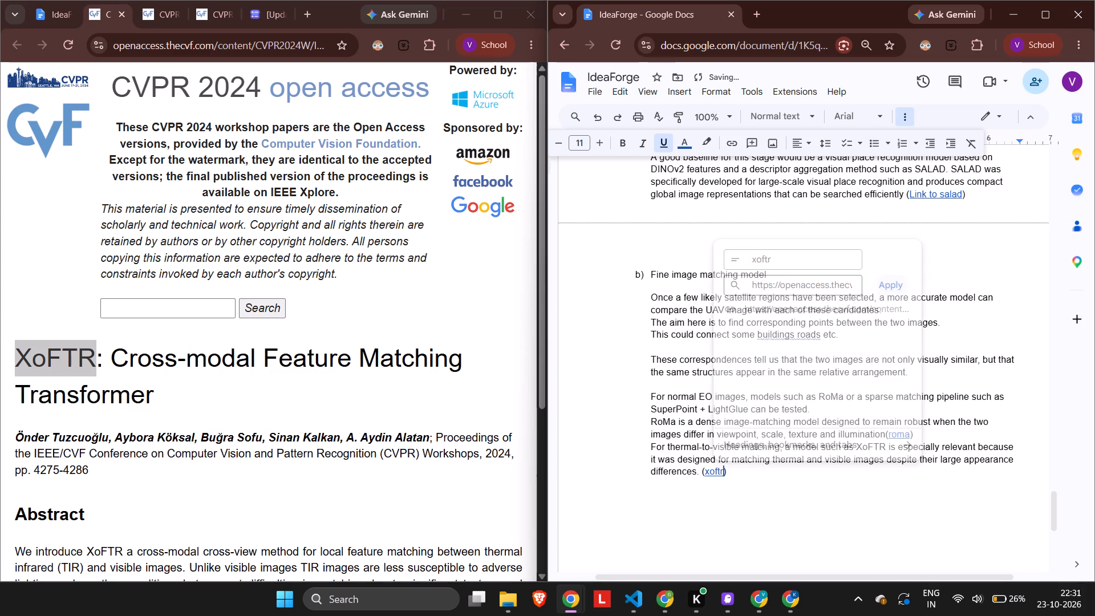
Remove the "?utm_source=chatgpt.com" tracking suffix from the roma link's URL in item b).
left_click(895, 431)
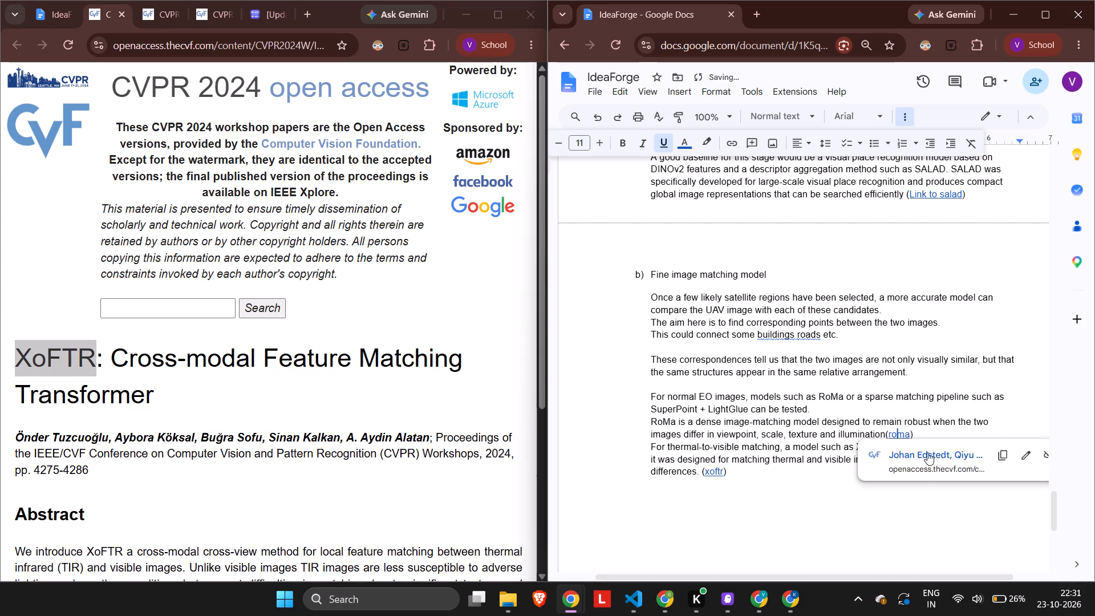
left_click(1017, 458)
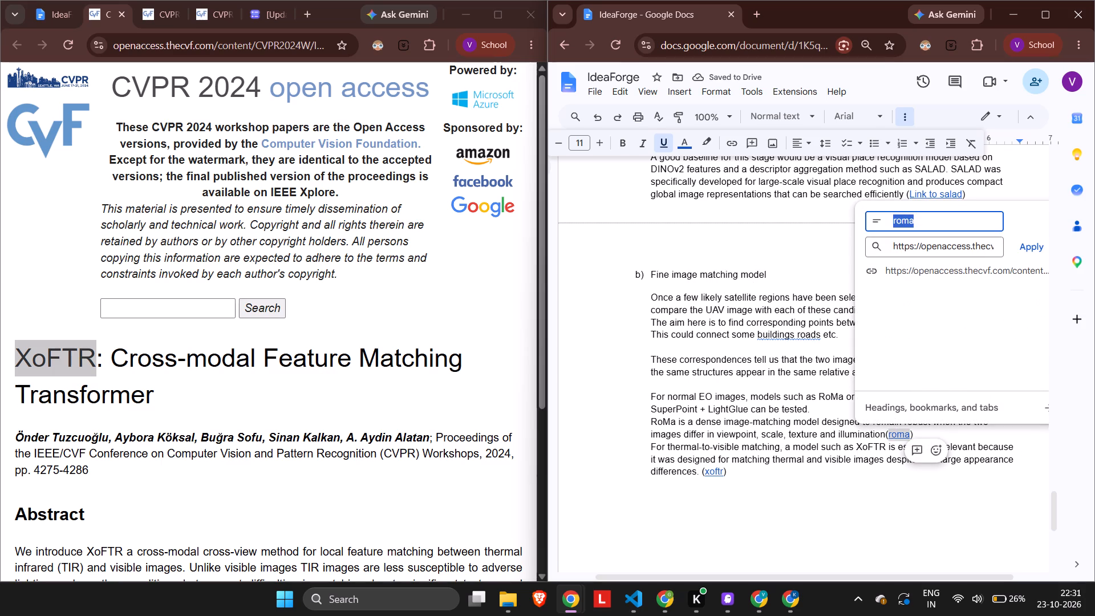
left_click(937, 253)
left_click(951, 248)
key("ctrl+Right")
key("ctrl+Right")
key("ctrl+Right")
key("ctrl+Right")
key("ctrl+Right")
key("ctrl+Right")
key("ctrl+Right")
key("ctrl+Right")
key("ctrl+Right")
key("ctrl+Right")
key("ctrl+Right")
key("ctrl+Right")
key("ctrl+Right")
key("ctrl+Right")
key("ctrl+Right")
key("ctrl+Right")
key("ctrl+Right")
key("ctrl+Right")
key("ctrl+Right")
key("ctrl+Right")
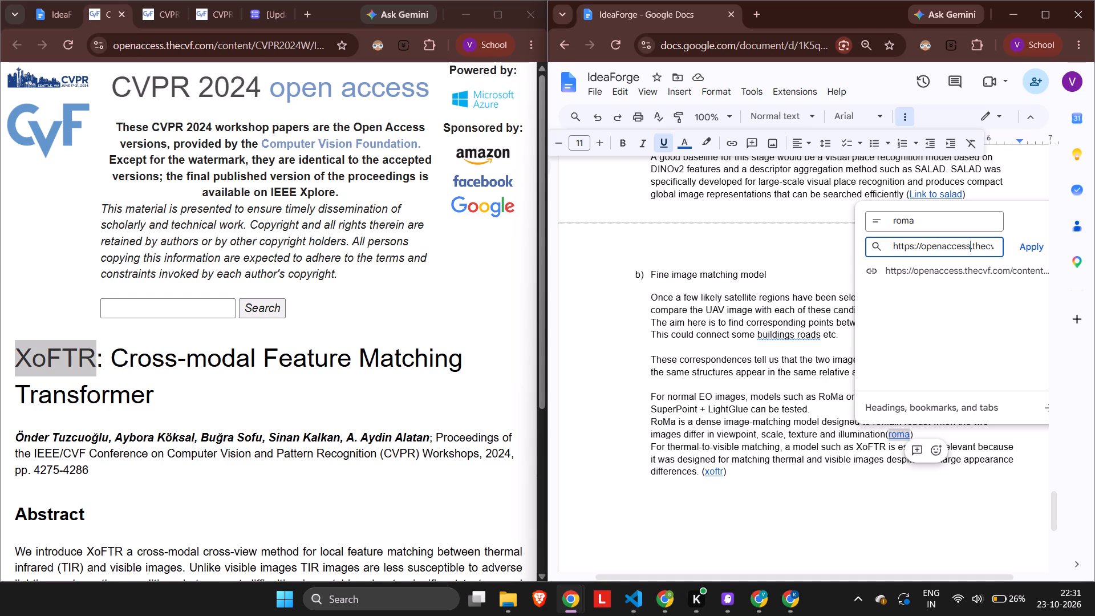
key("ctrl+BackSpace")
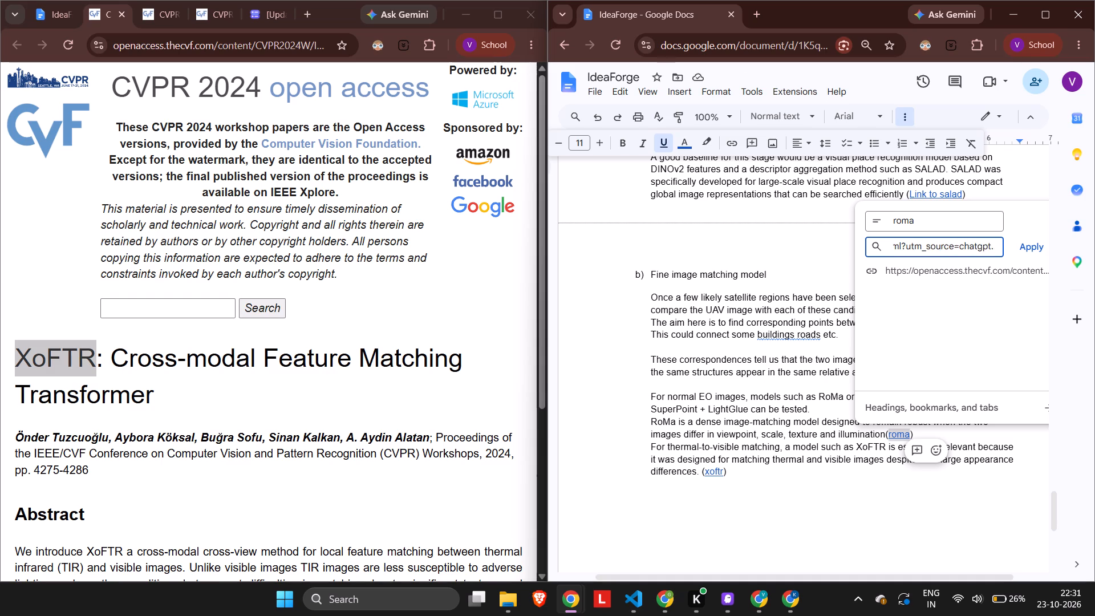
key("ctrl+BackSpace")
key("ctrl+BackSpace")
key("BackSpace")
key("BackSpace")
key("BackSpace")
key("BackSpace")
key("BackSpace")
key("BackSpace")
key("BackSpace")
key("BackSpace")
key("BackSpace")
key("BackSpace")
key("BackSpace")
key("BackSpace")
key("Return")
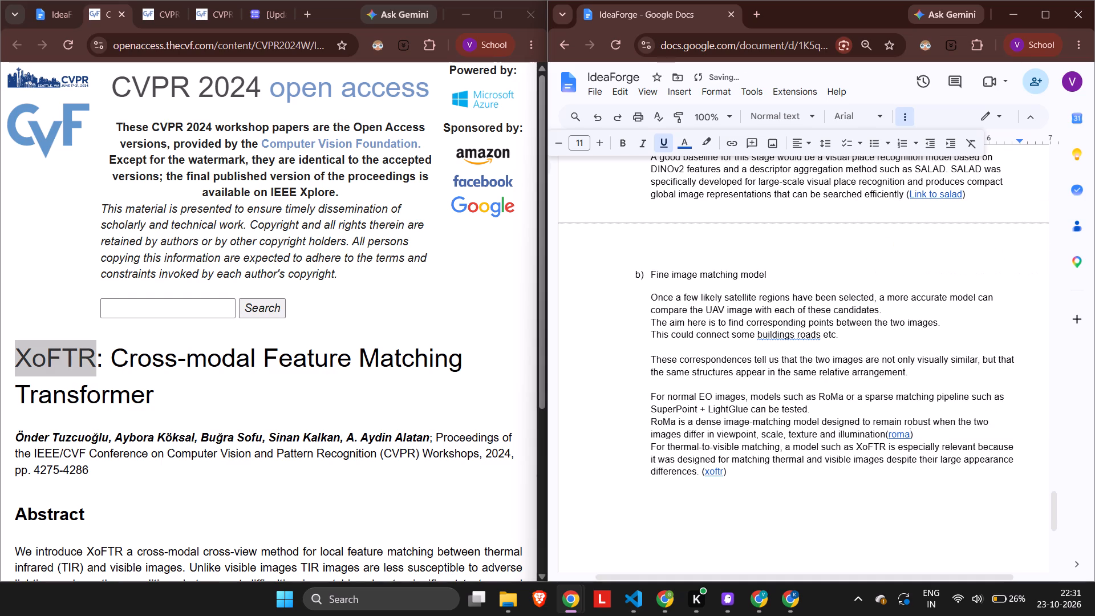
Start a lettered item c) below item b)'s text, for the report's section 1.3 Geometric localisation.
left_click(48, 11)
scroll(282, 394, "down", 2)
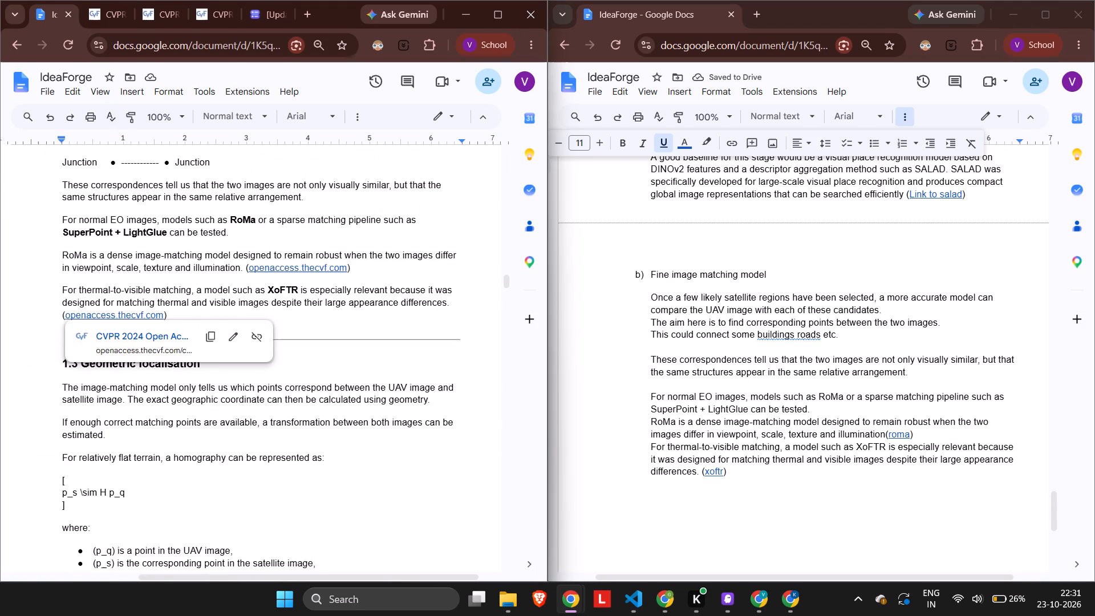
scroll(750, 407, "down", 1)
left_click(745, 331)
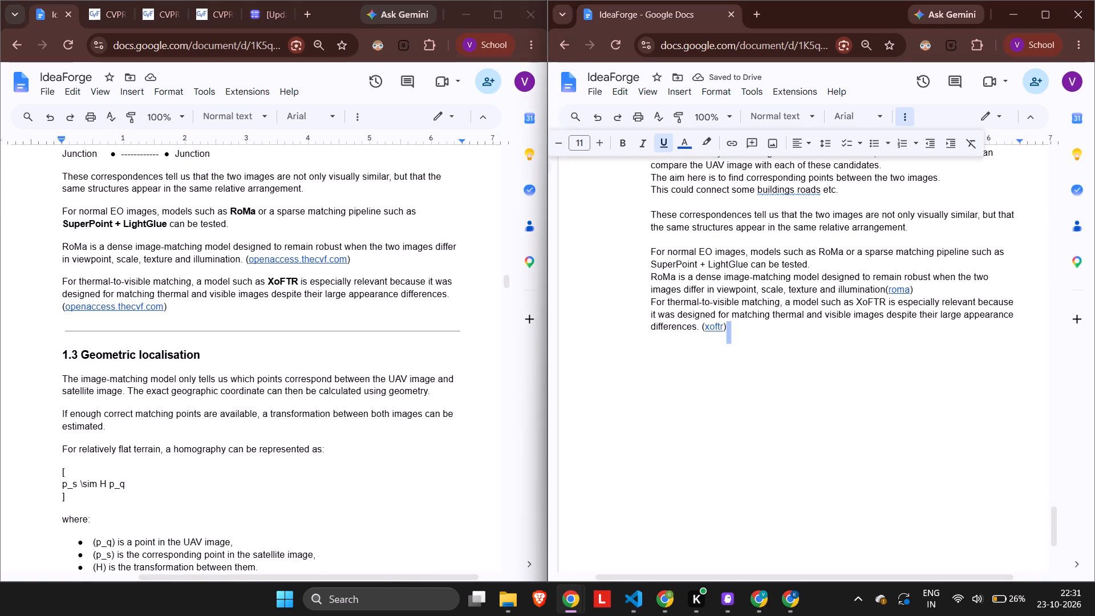
key("Return")
key("Return")
key("BackSpace")
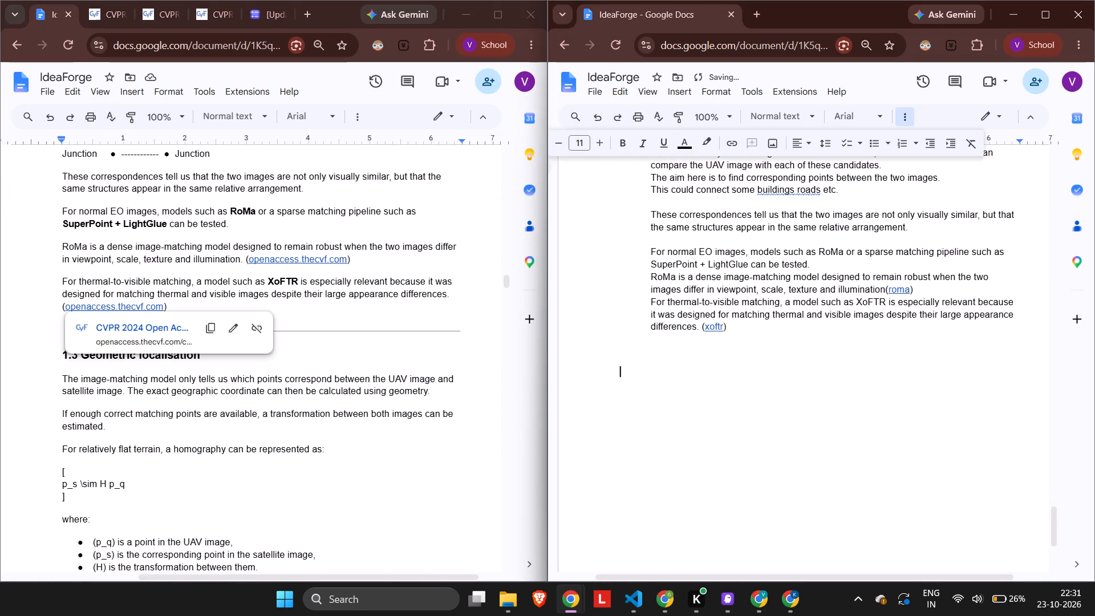
type("c)")
key("space")
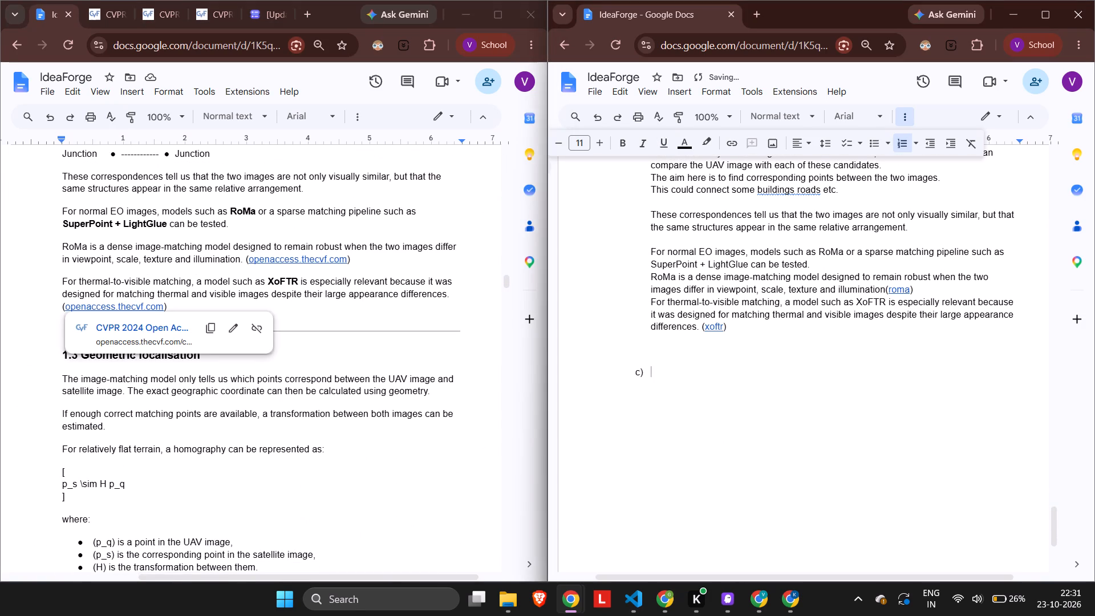
left_click(411, 367)
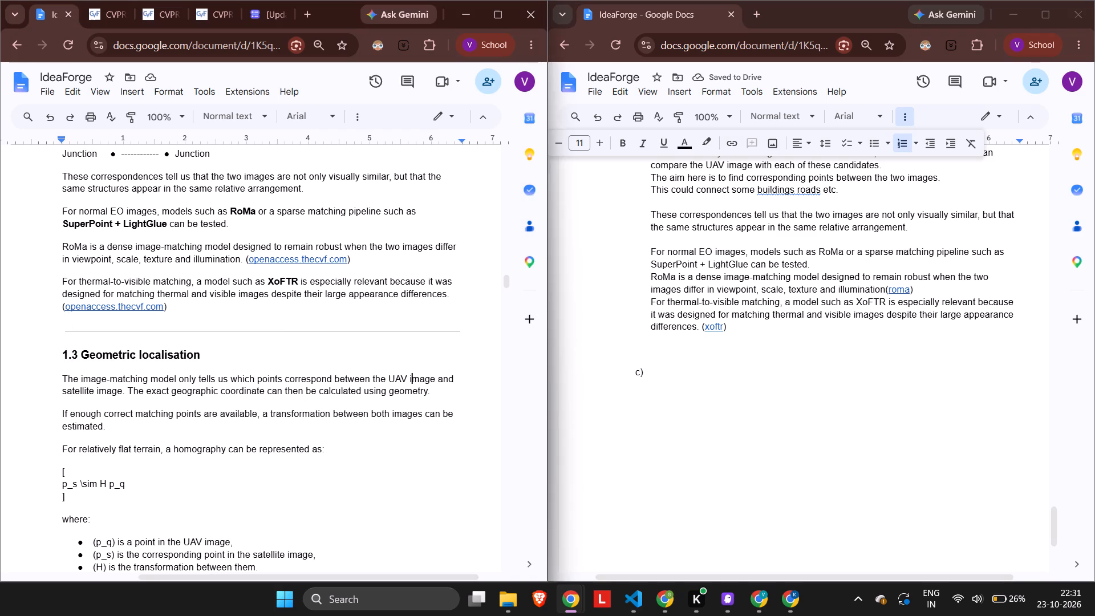
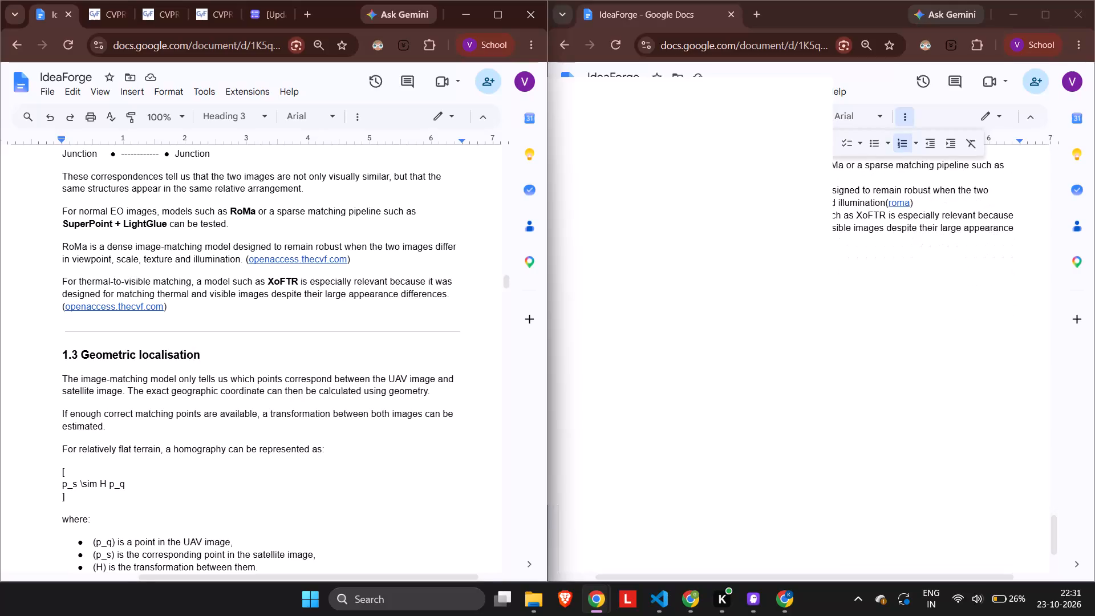
Title item c) "Geometric localisation" using the report's section 1.3 heading, pasted without formatting, with a blank unlettered line beneath it.
scroll(898, 346, "up", 2)
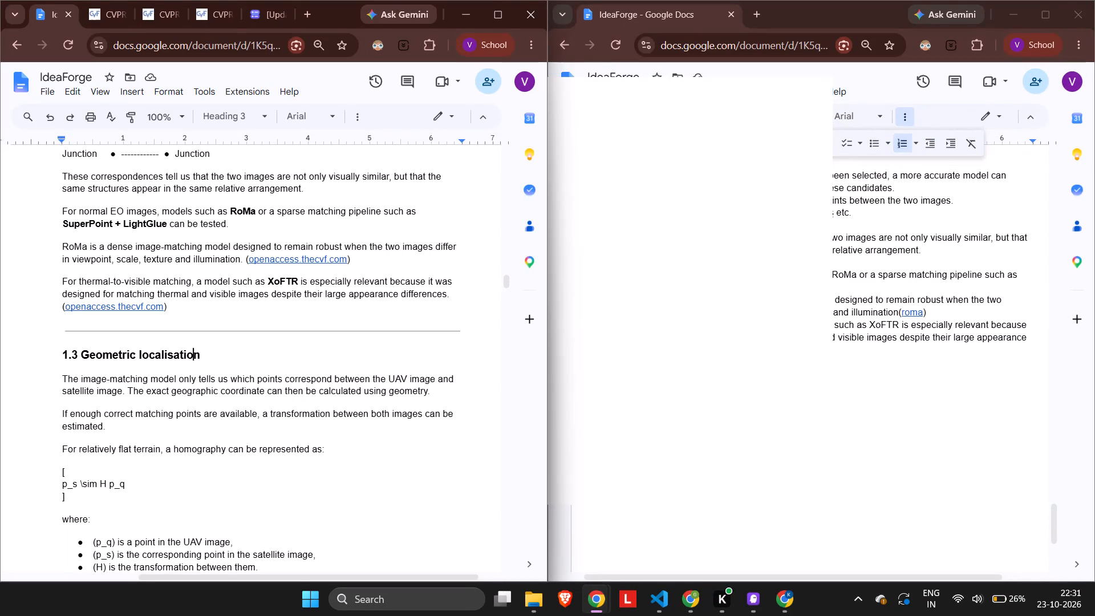
left_click(880, 279)
left_click(767, 354)
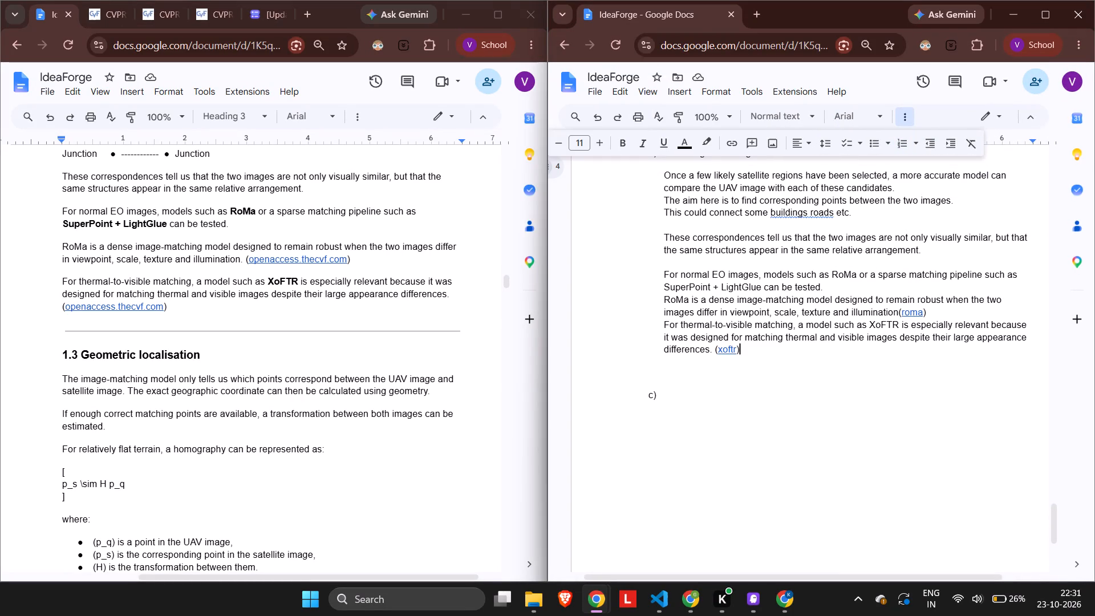
key("Down")
key("Down")
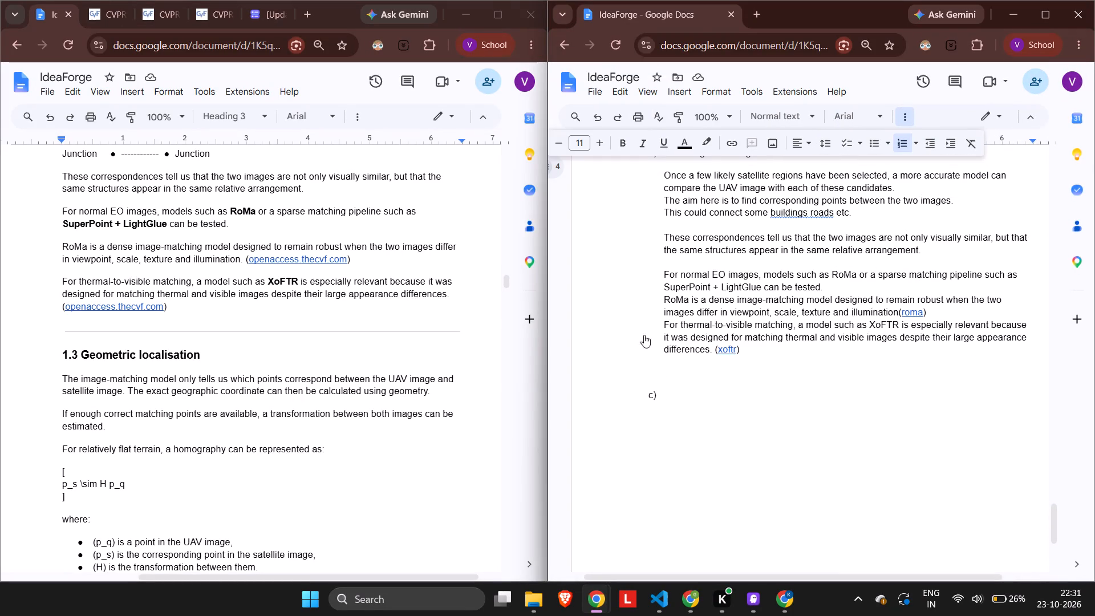
left_click_drag(205, 357, 129, 362)
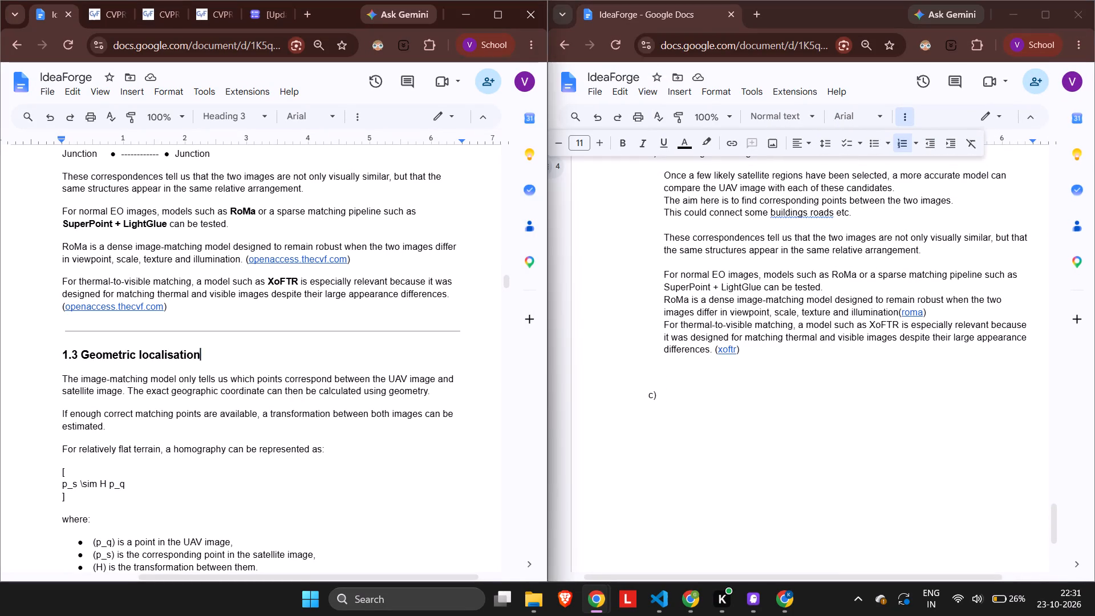
left_click_drag(129, 362, 82, 360)
key("ctrl+c")
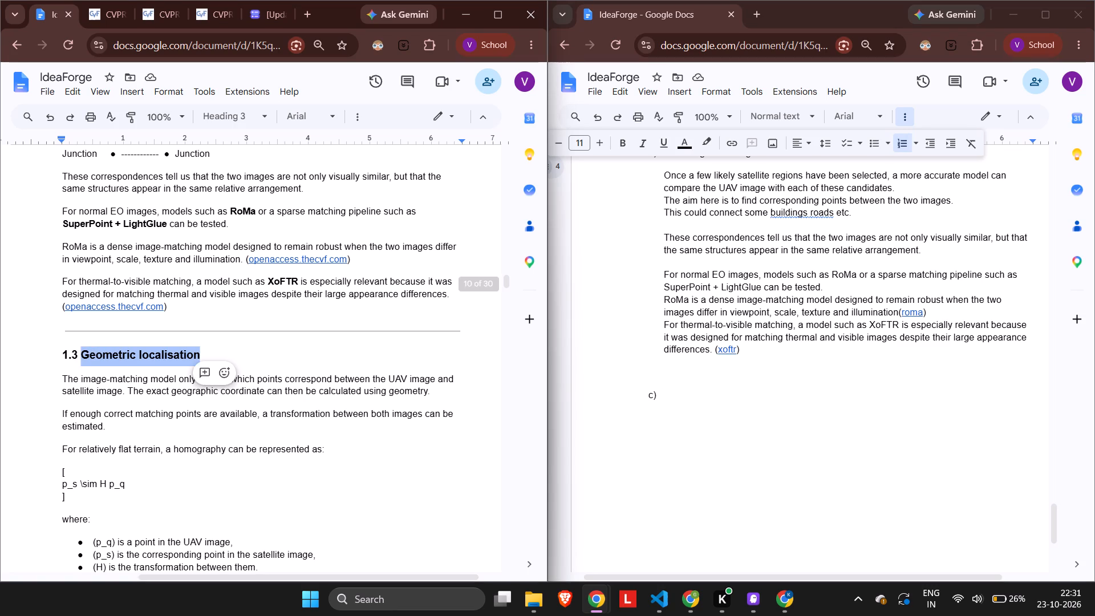
left_click(687, 405)
left_click(685, 395)
key("ctrl+v")
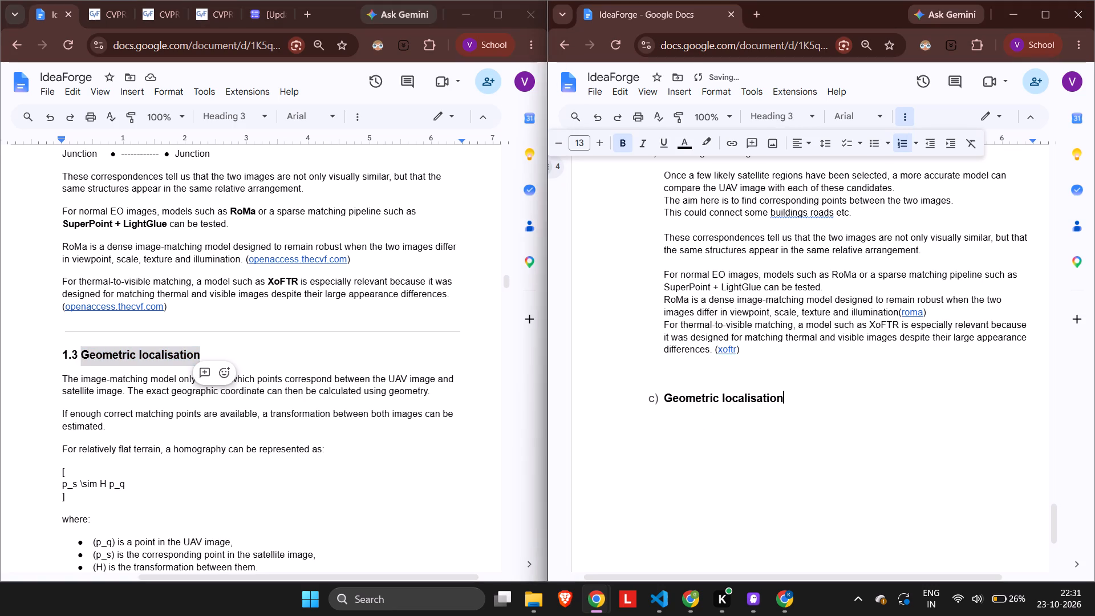
key("ctrl+z")
key("ctrl+shift+v")
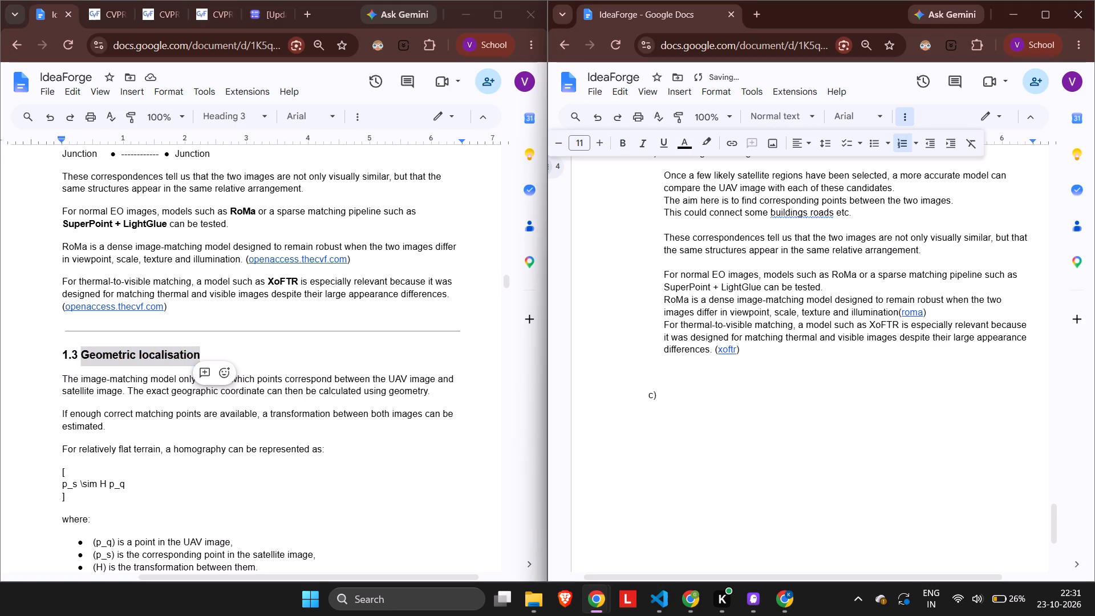
key("Return")
key("Return")
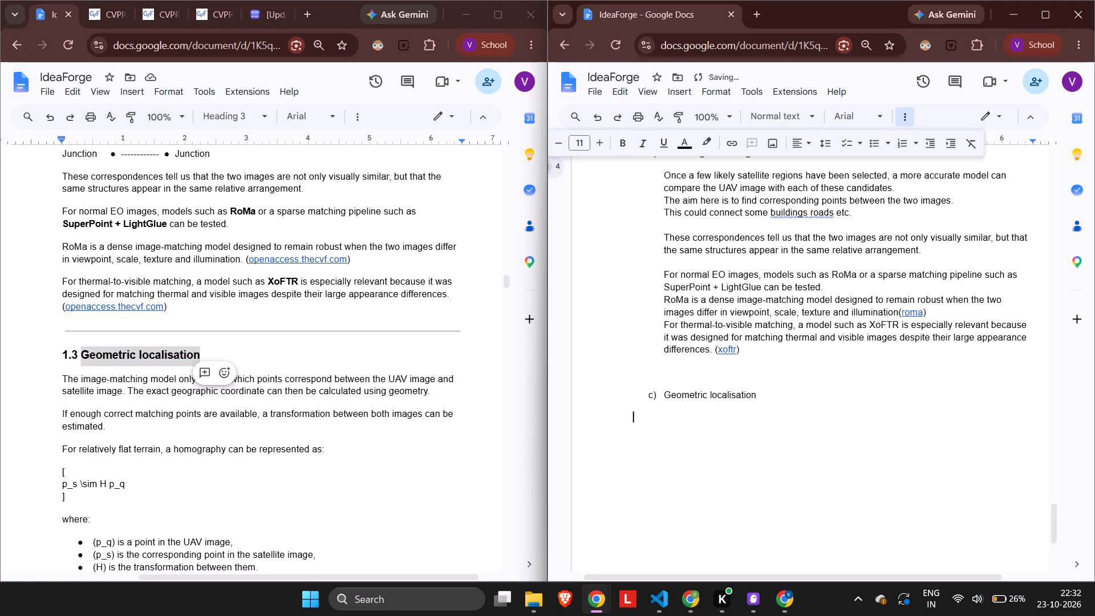
key("BackSpace")
key("BackSpace")
key("n")
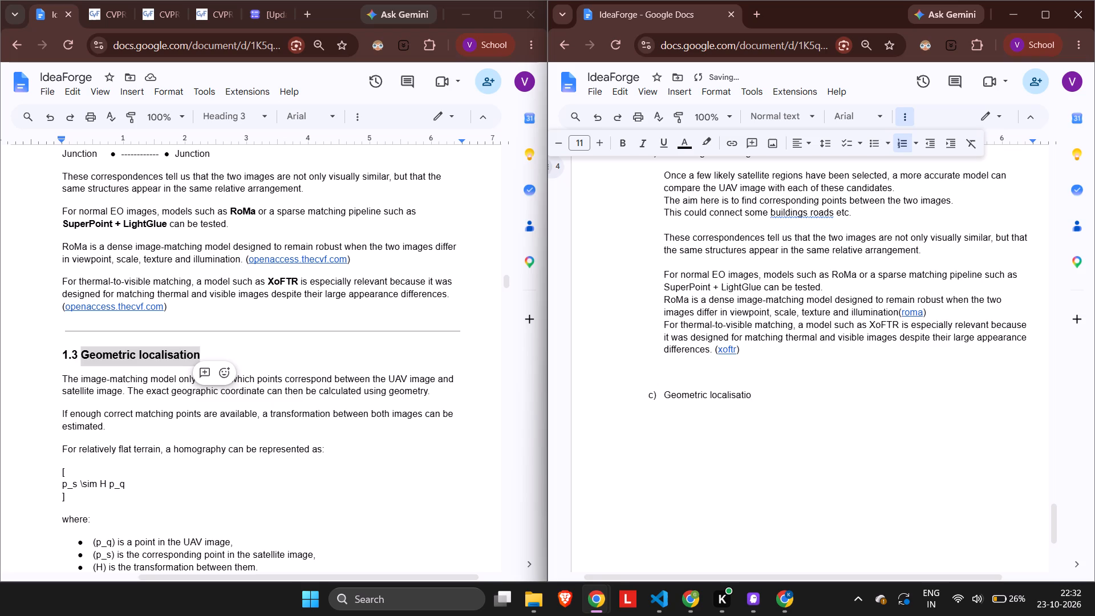
key("Return")
key("BackSpace")
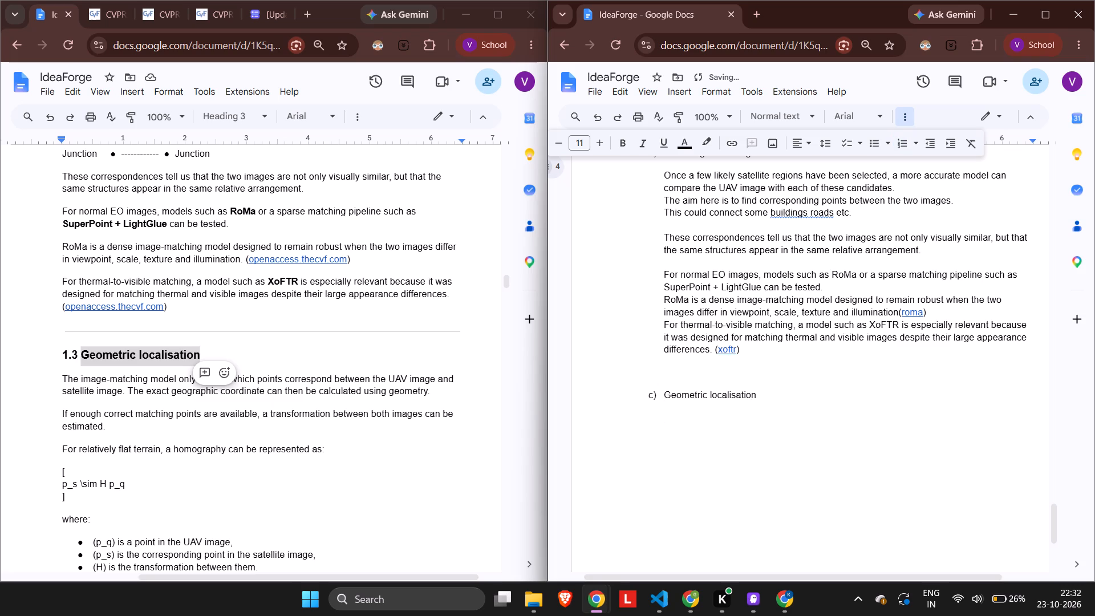
Copy section 1.3's opening paragraph, "The image-matching model only tells us…", as plain text beneath the Geometric localisation title.
left_click(262, 388)
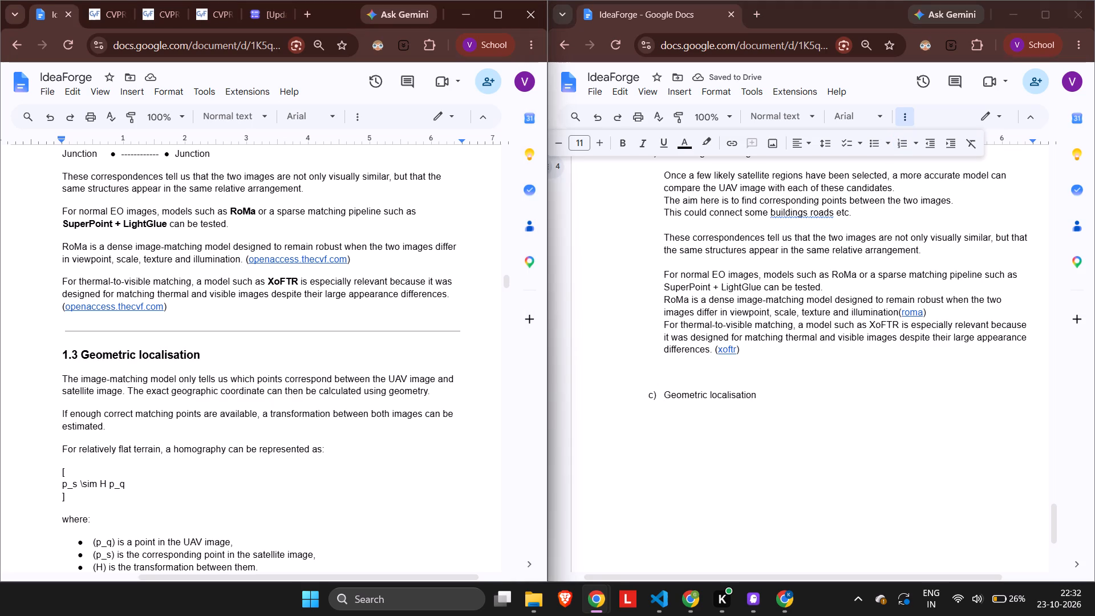
left_click_drag(435, 390, 265, 388)
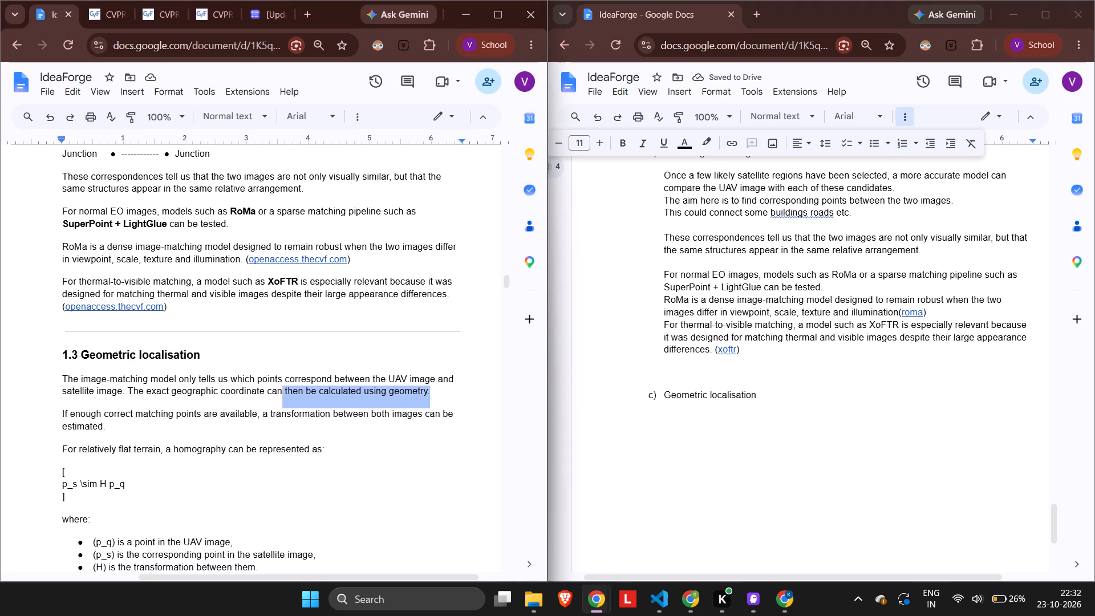
left_click_drag(265, 388, 51, 383)
key("ctrl+c")
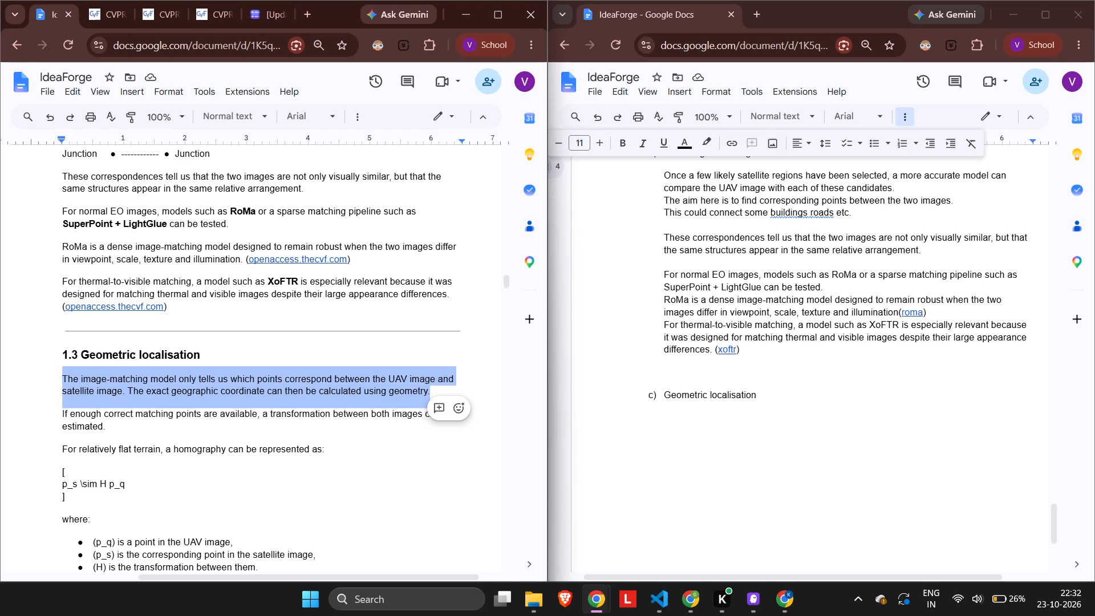
left_click(722, 421)
left_click(722, 421)
key("ctrl+shift+v")
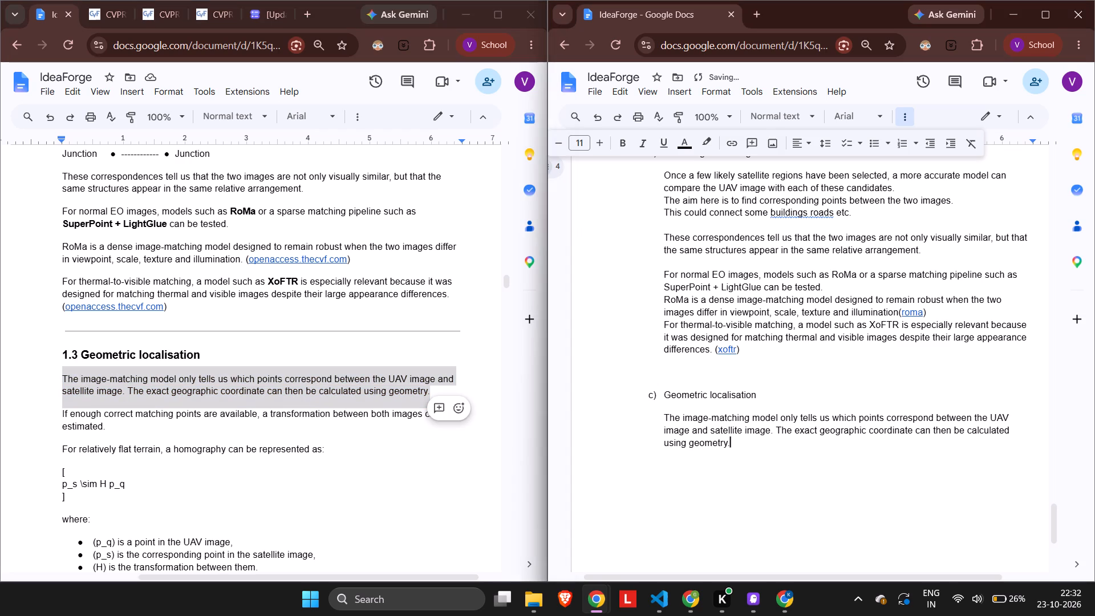
Add the report's "If enough correct matching points are available…" sentence as plain text in a new paragraph of item c).
left_click(139, 428)
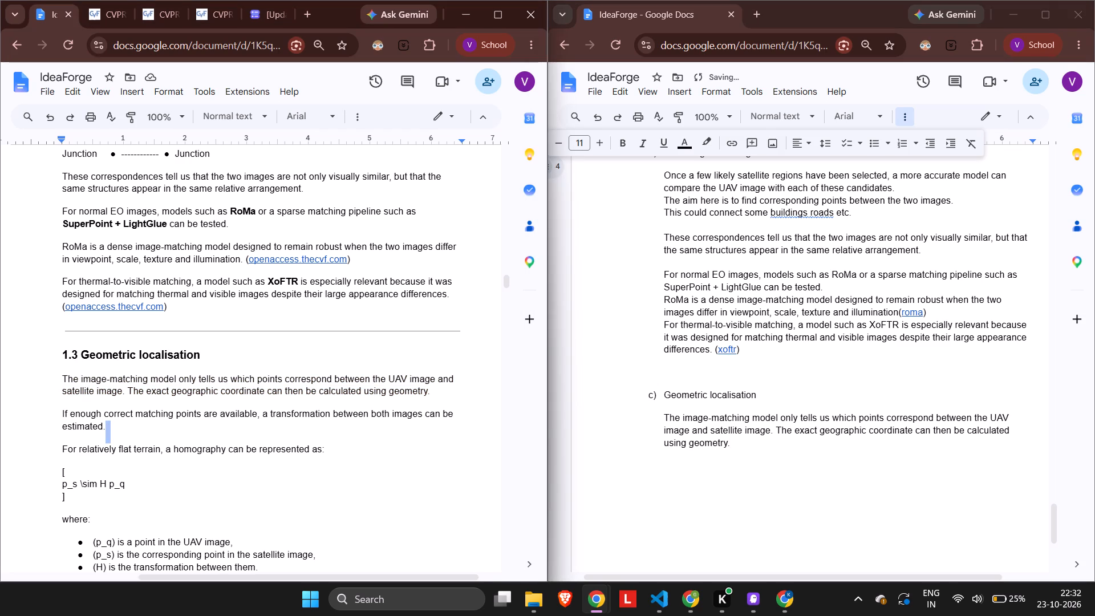
left_click(147, 428)
left_click_drag(147, 428, 94, 427)
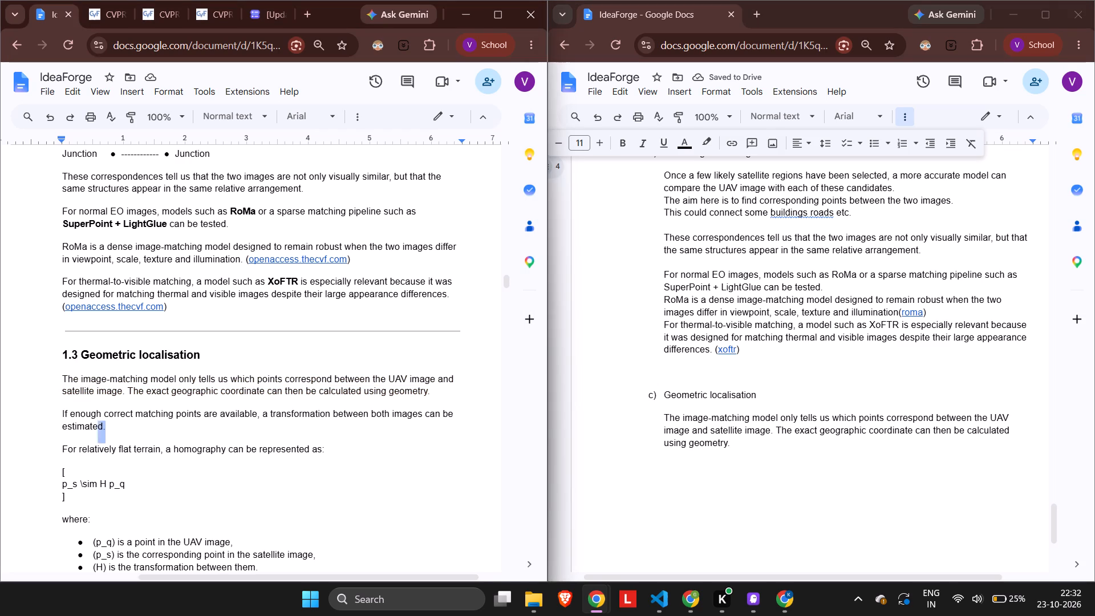
left_click_drag(94, 427, 61, 415)
key("ctrl+c")
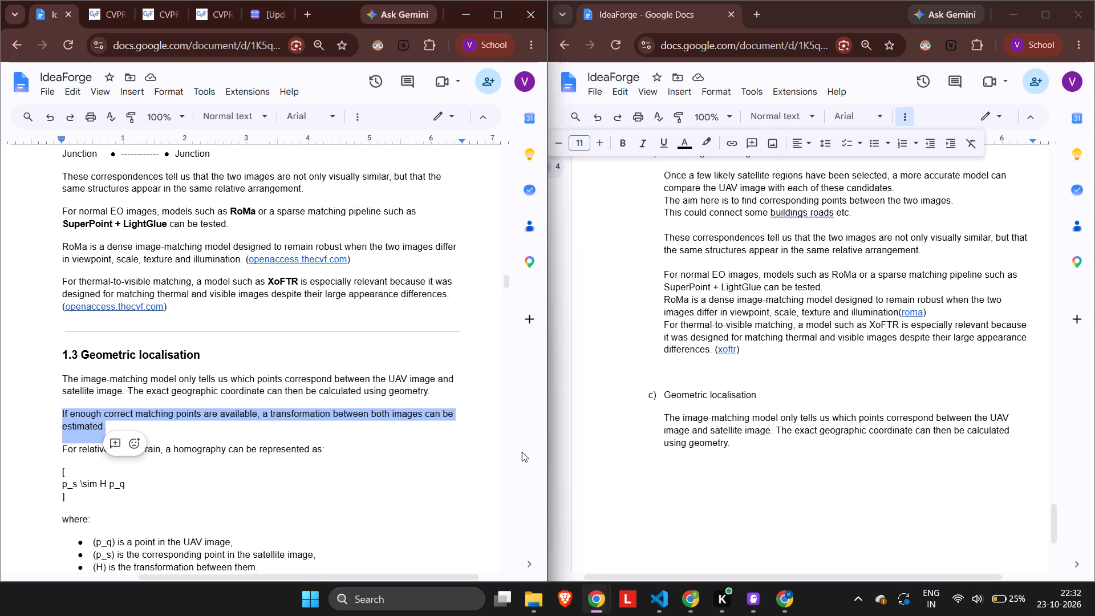
left_click(707, 452)
left_click(755, 447)
key("Down")
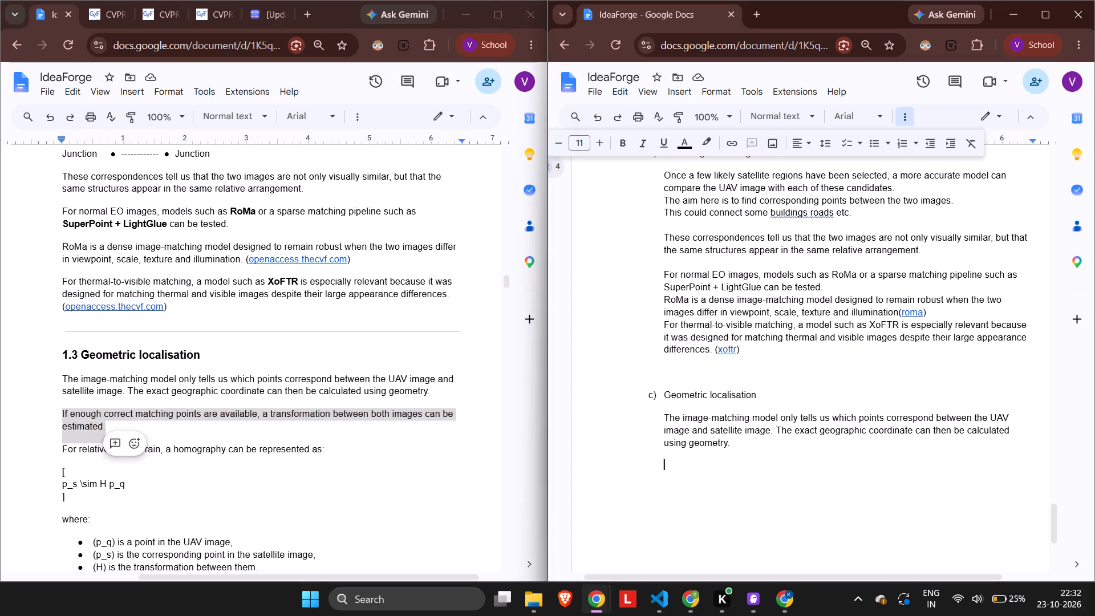
key("ctrl+shift+v")
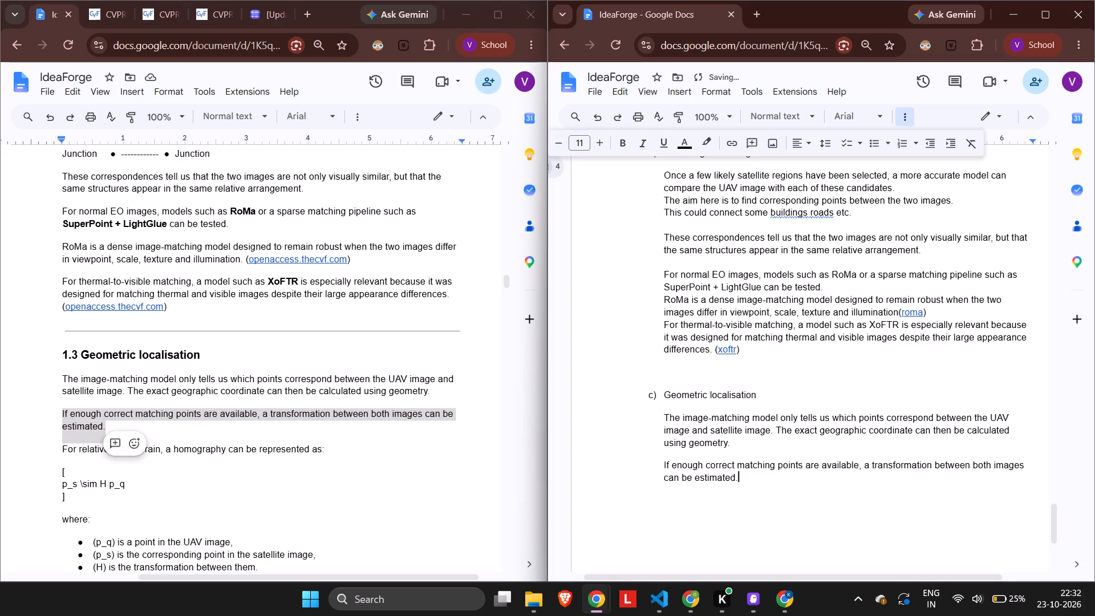
left_click(320, 450)
scroll(320, 450, "down", 3)
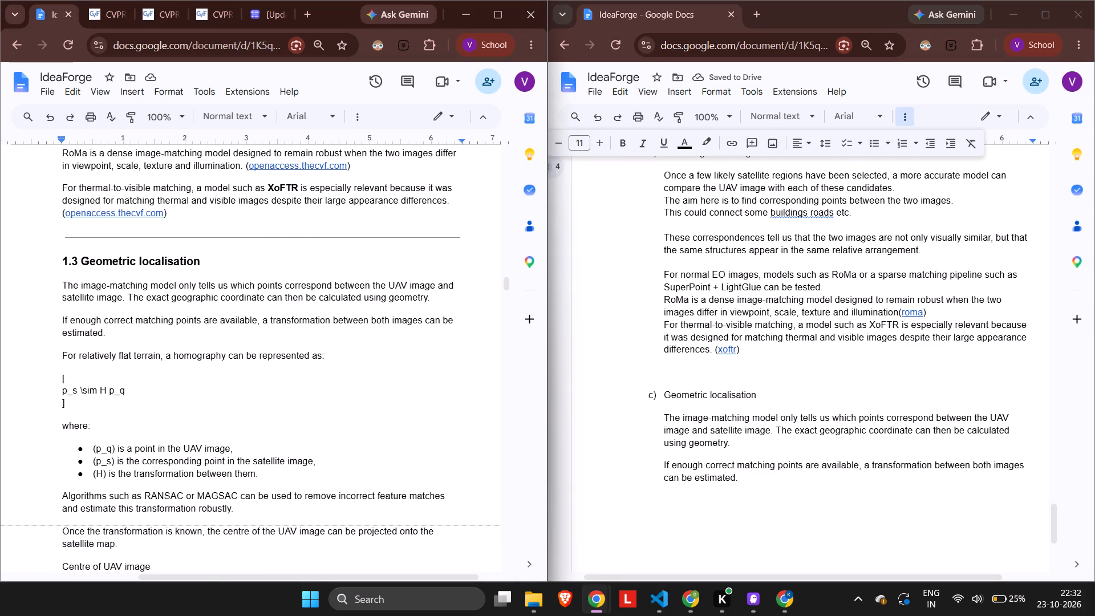
scroll(270, 374, "down", 1)
scroll(255, 445, "down", 1)
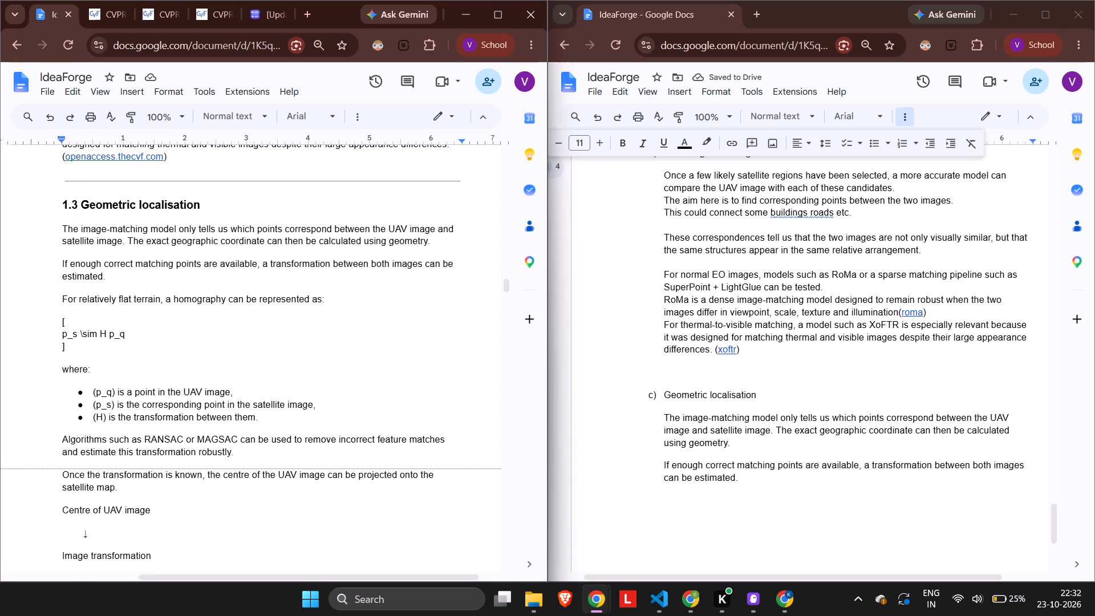
scroll(255, 445, "down", 1)
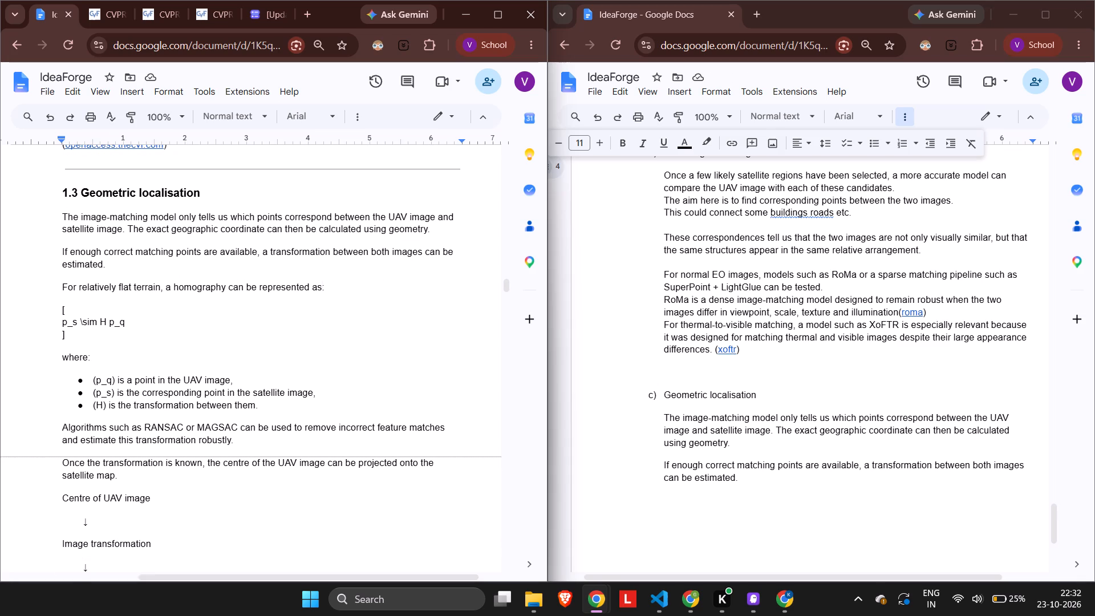
left_click_drag(266, 410, 63, 289)
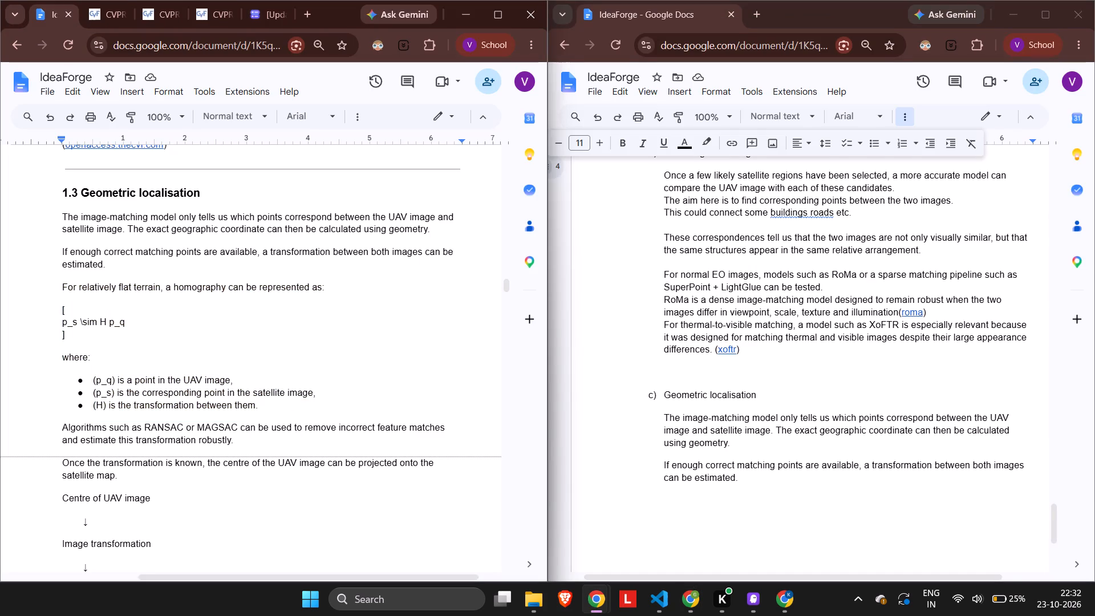
left_click(245, 440)
left_click_drag(245, 440, 54, 434)
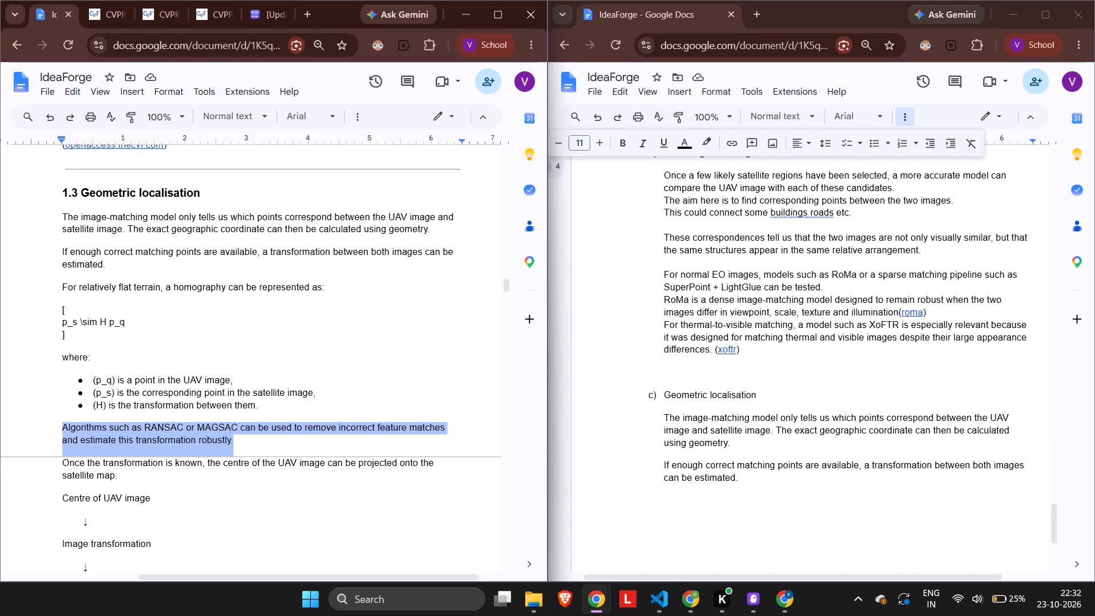
left_click_drag(54, 434, 54, 431)
key("ctrl+c")
left_click(763, 478)
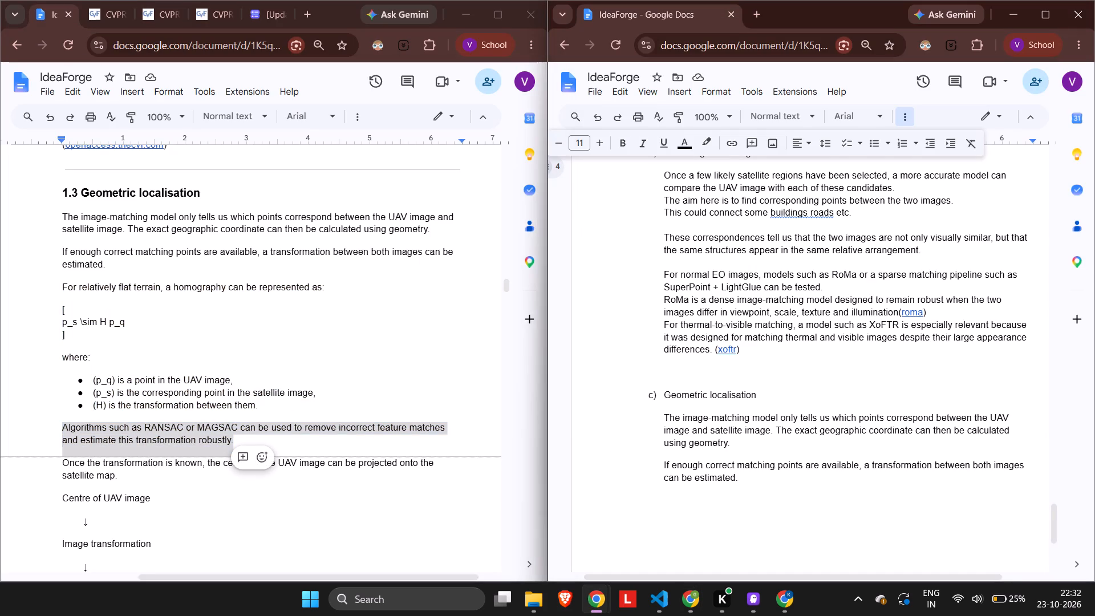
left_click(763, 478)
key("shift+Return")
key("shift+Return")
key("ctrl+v")
Begin a new line under item c)'s RANSAC or MAGSAC sentence with "Once we get to know the transformation,".
left_click(137, 475)
scroll(137, 475, "down", 3)
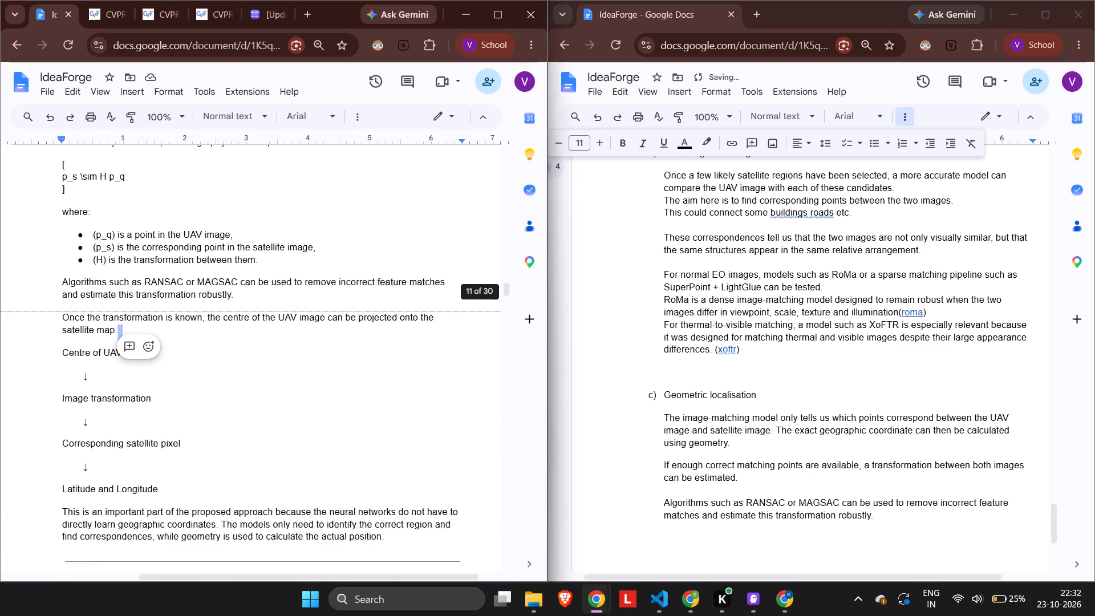
scroll(137, 475, "down", 1)
left_click(201, 279)
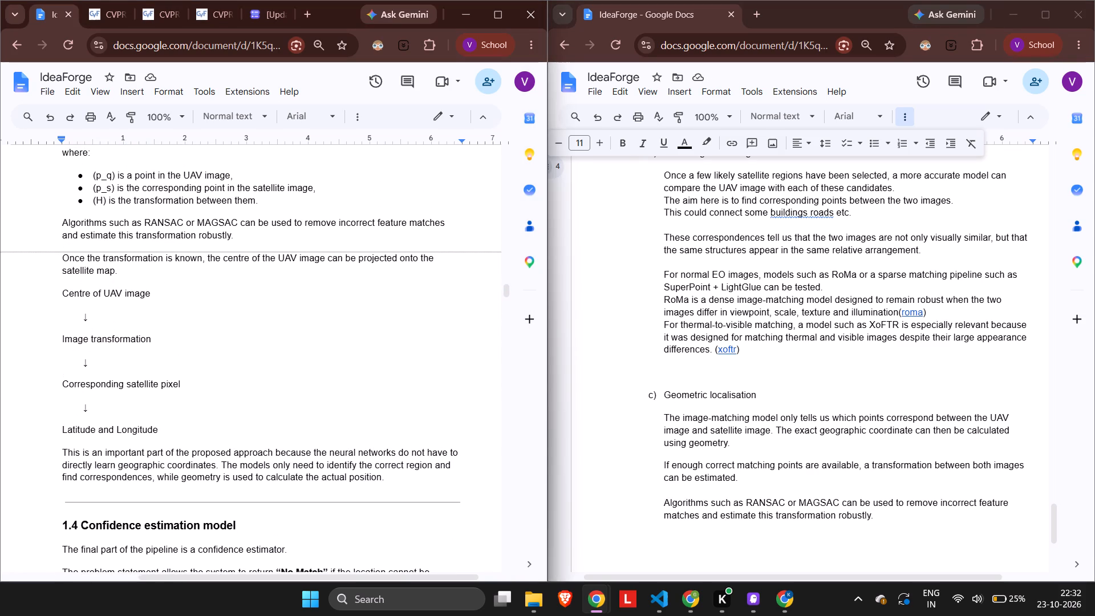
left_click(908, 526)
left_click(908, 526)
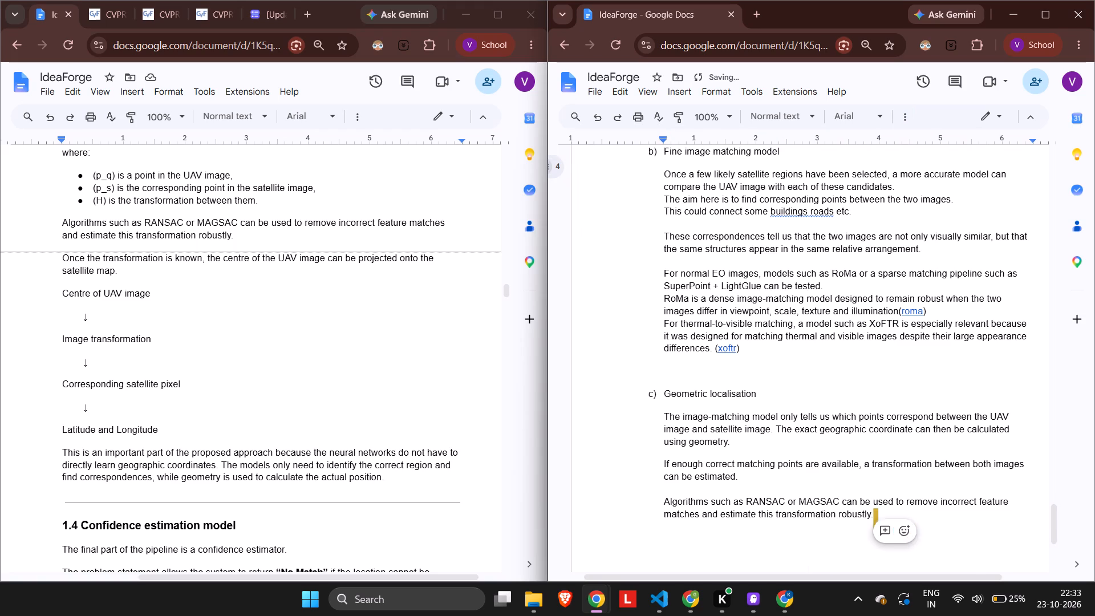
left_click_drag(931, 521, 914, 502)
scroll(914, 502, "down", 1)
left_click(746, 460)
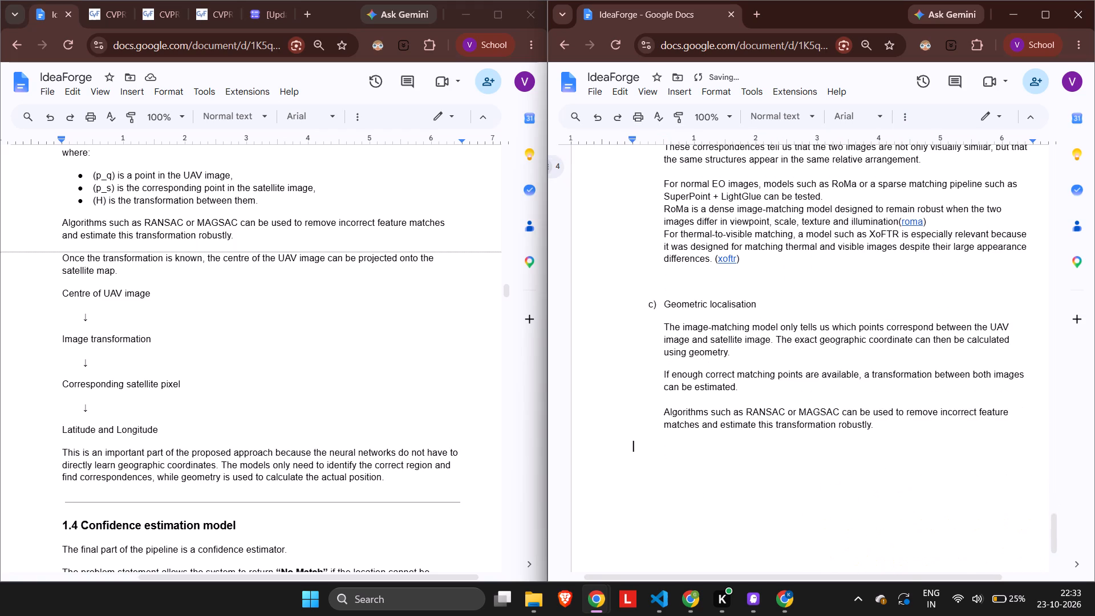
left_click(893, 427)
key("shift+Return")
type("Once we k")
key("BackSpace")
type("hge")
key("BackSpace")
key("BackSpace")
key("BackSpace")
type("get to know rhe")
key("space")
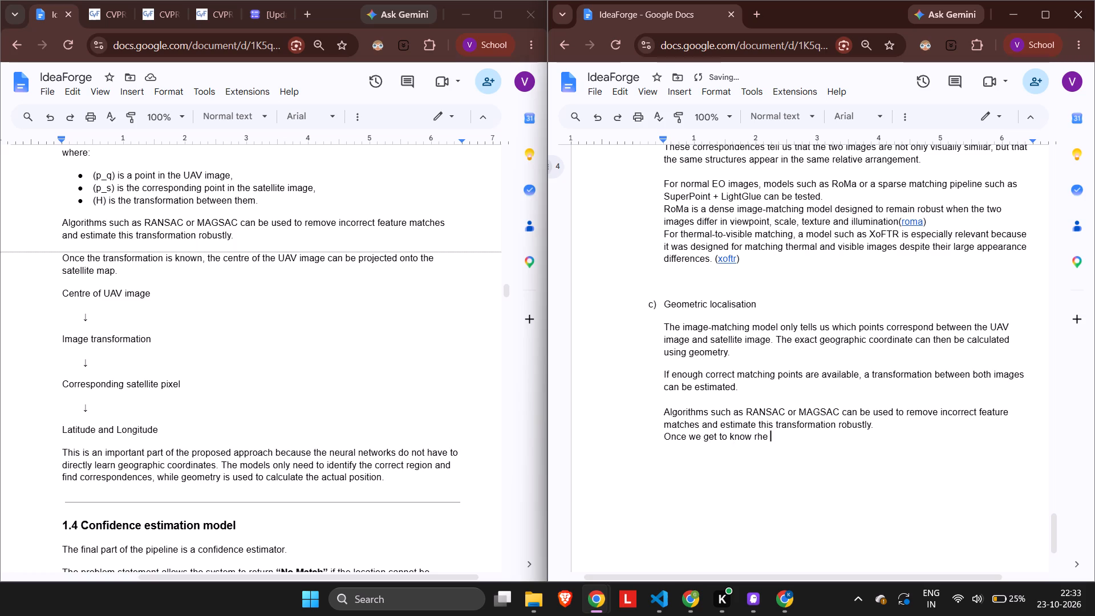
key("BackSpace")
key("BackSpace")
key("BackSpace")
key("BackSpace")
type("the transformation")
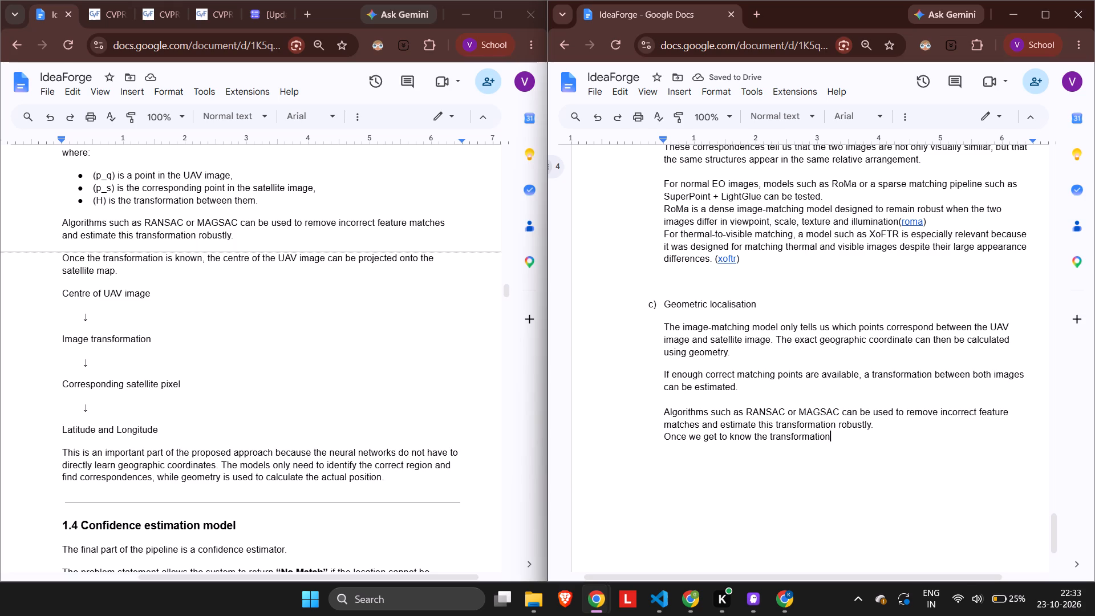
type(",")
key("space")
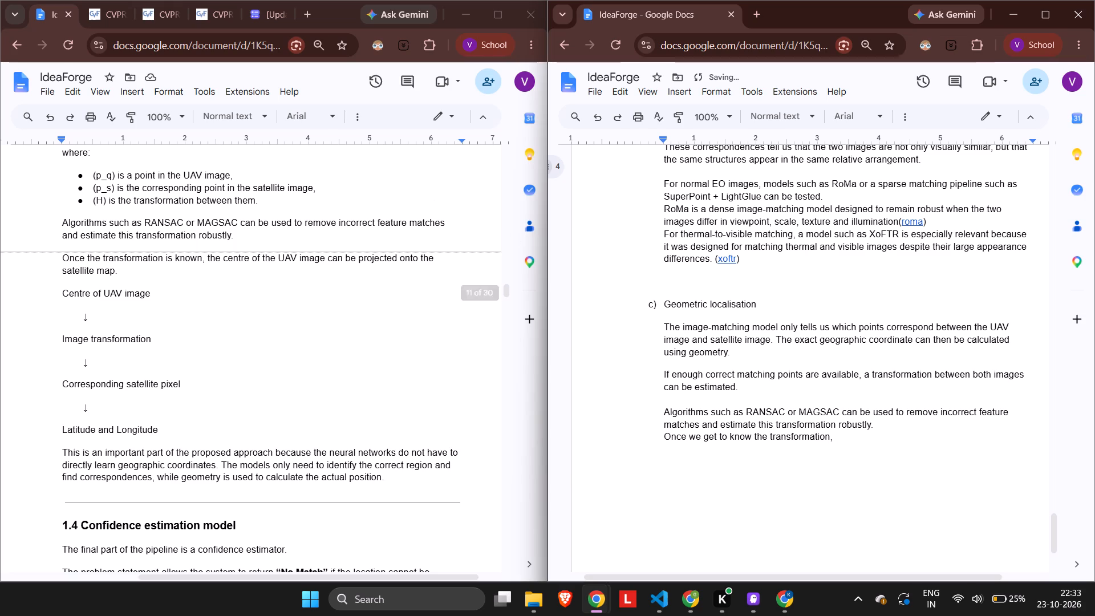
Complete that sentence with the report's "the centre of the UAV image can be projected onto the satellite map." as plain text.
left_click_drag(205, 257, 160, 270)
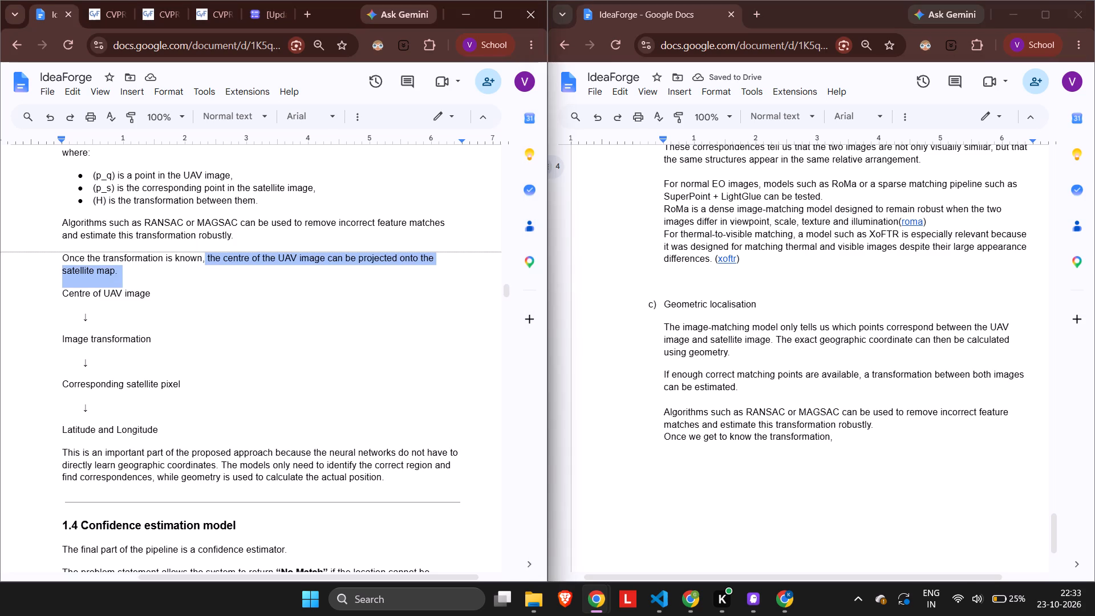
left_click_drag(160, 270, 159, 267)
key("ctrl+c")
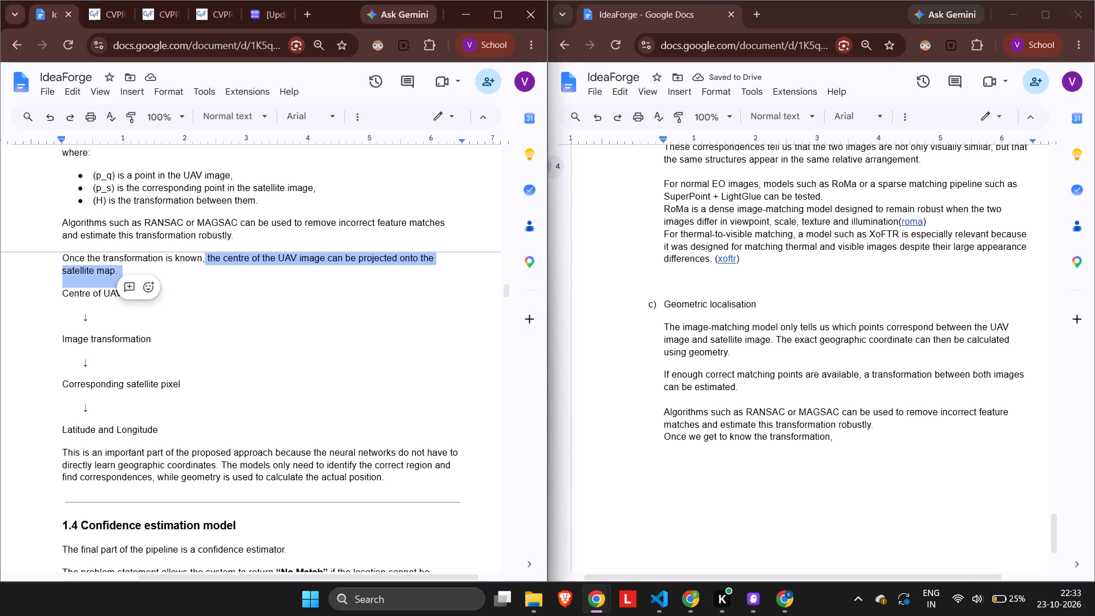
left_click(842, 436)
left_click(842, 436)
key("ctrl+shift+v")
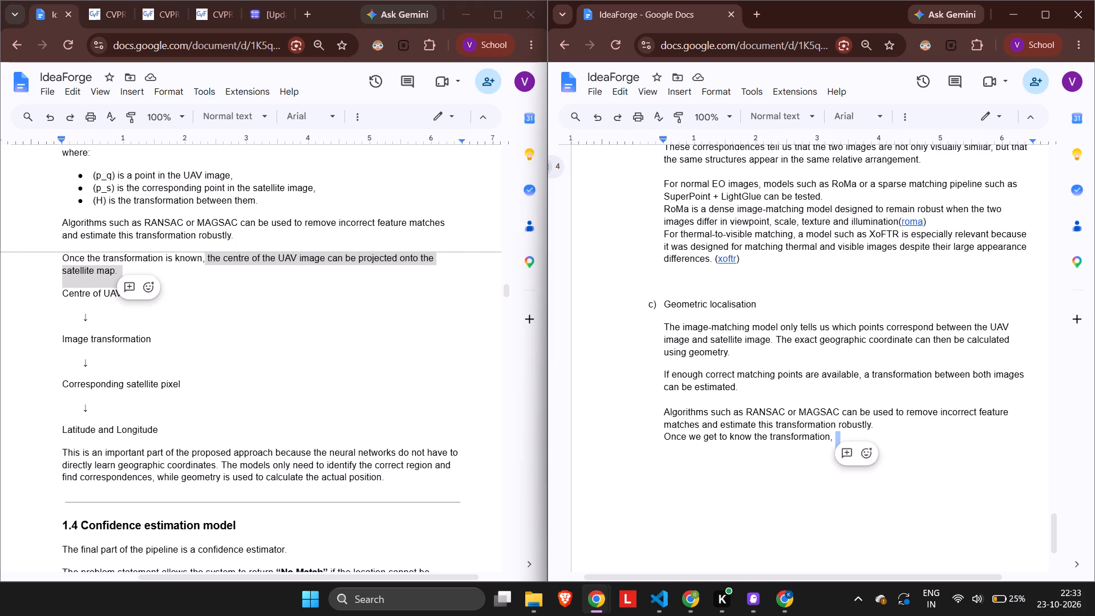
Review the report's coordinate flow and closing paragraph of section 1.3, and start a new line after item c)'s "satellite map." sentence.
left_click(178, 331)
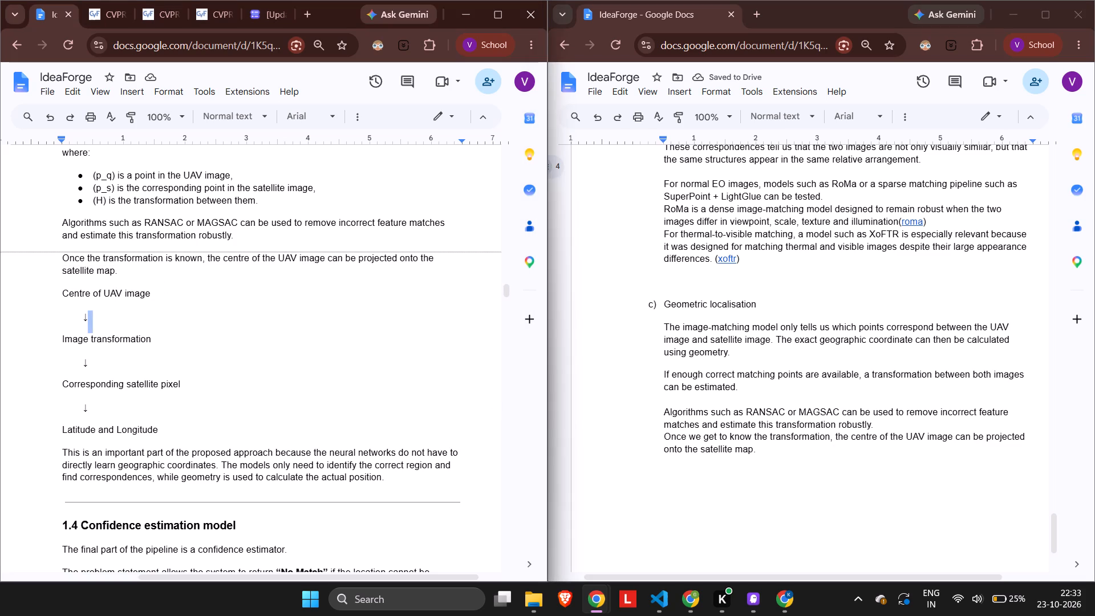
left_click(177, 366)
left_click(176, 408)
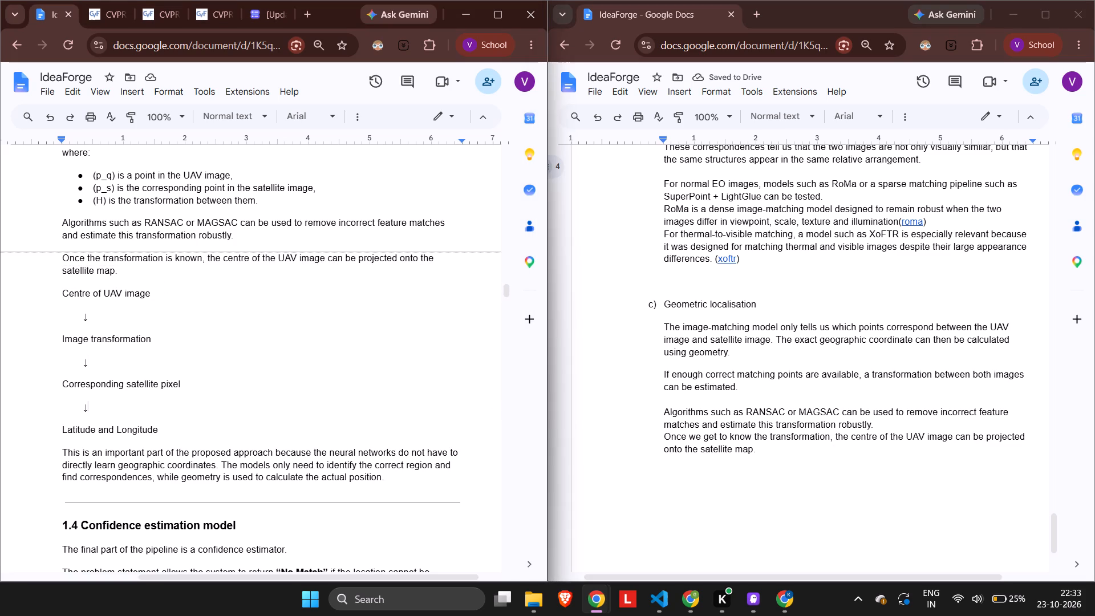
left_click(176, 429)
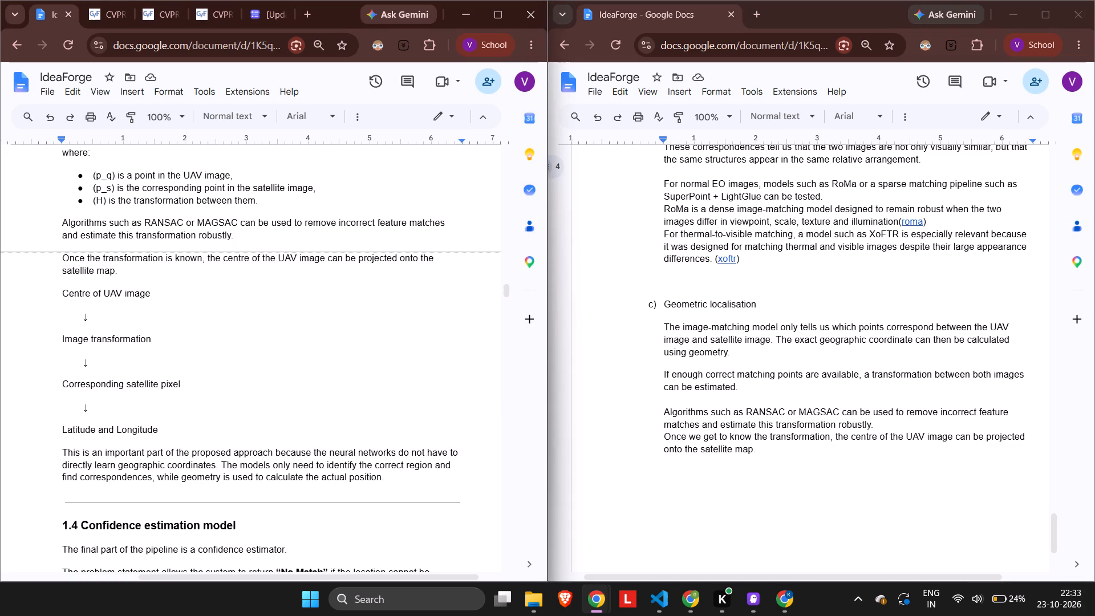
left_click(798, 458)
left_click(798, 458)
left_click(821, 449)
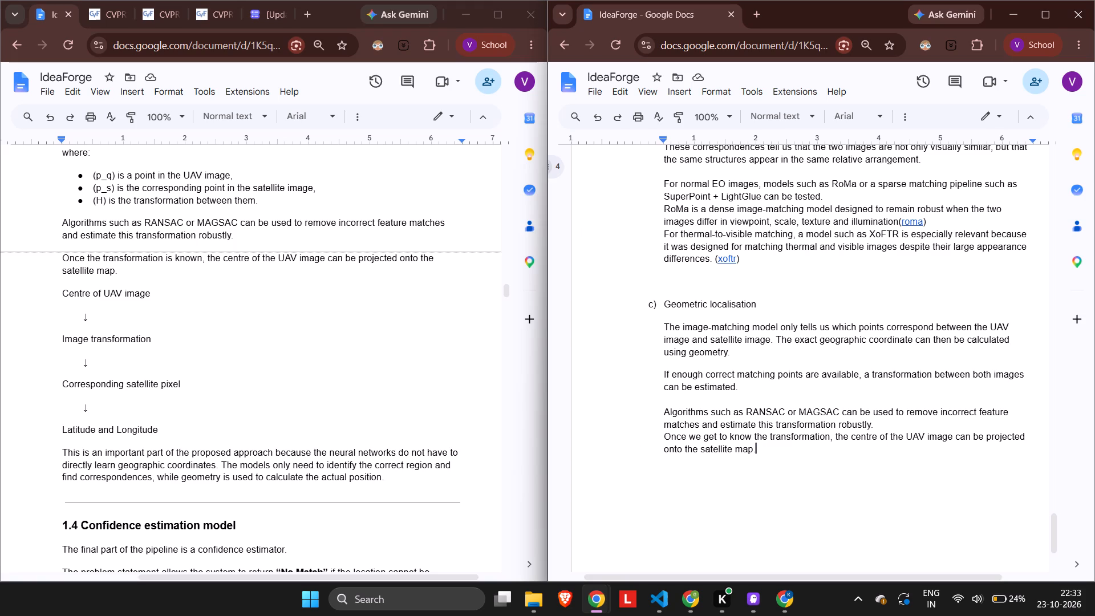
key("space")
left_click_drag(386, 477, 323, 472)
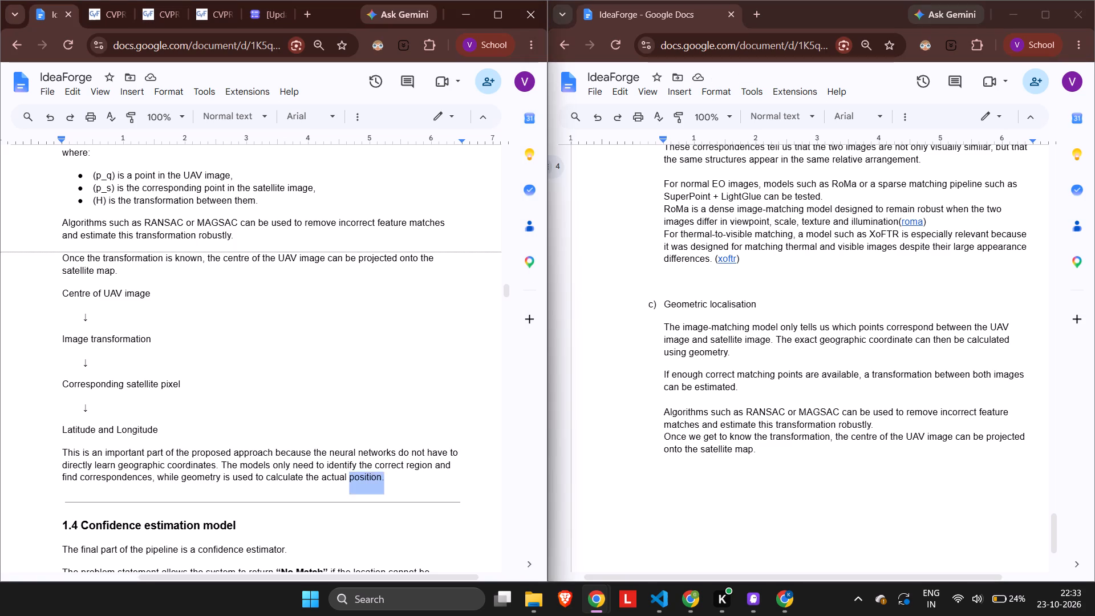
left_click_drag(323, 472, 62, 455)
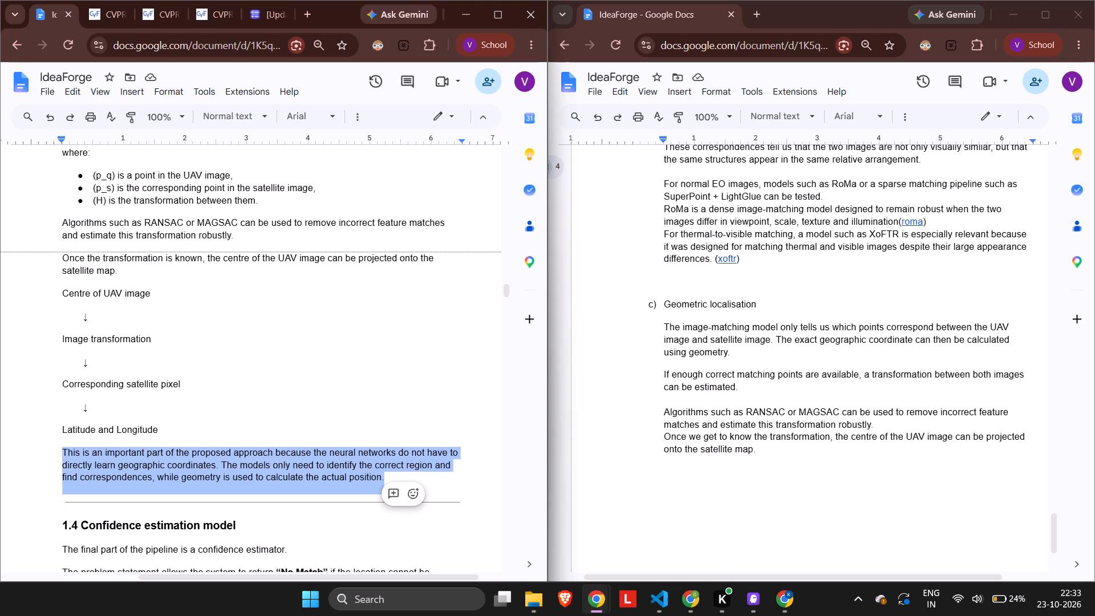
left_click(796, 452)
left_click(796, 452)
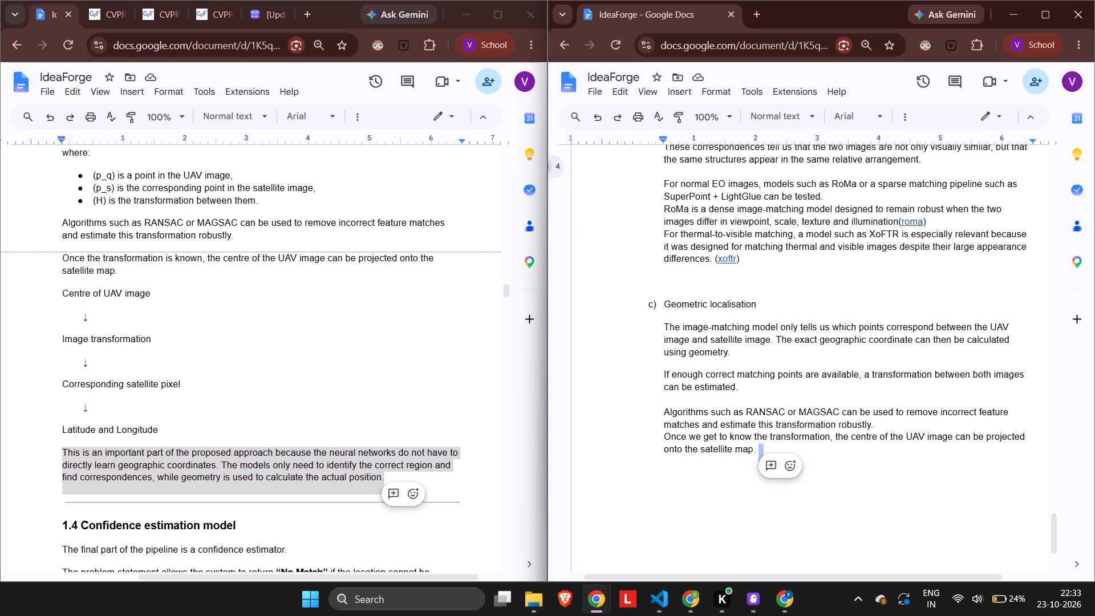
left_click(772, 444)
key("shift+Return")
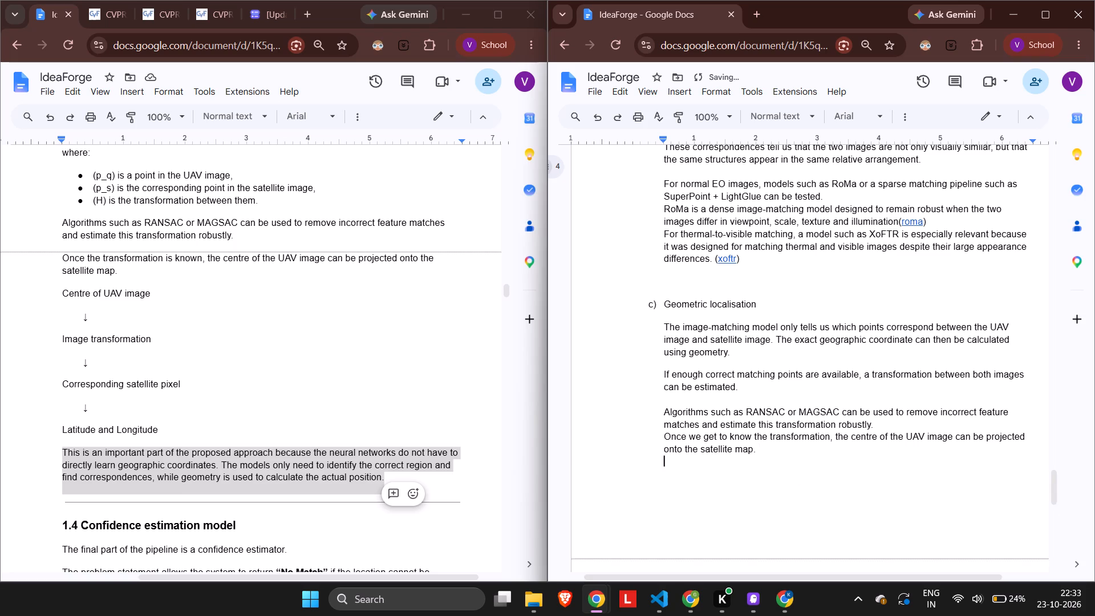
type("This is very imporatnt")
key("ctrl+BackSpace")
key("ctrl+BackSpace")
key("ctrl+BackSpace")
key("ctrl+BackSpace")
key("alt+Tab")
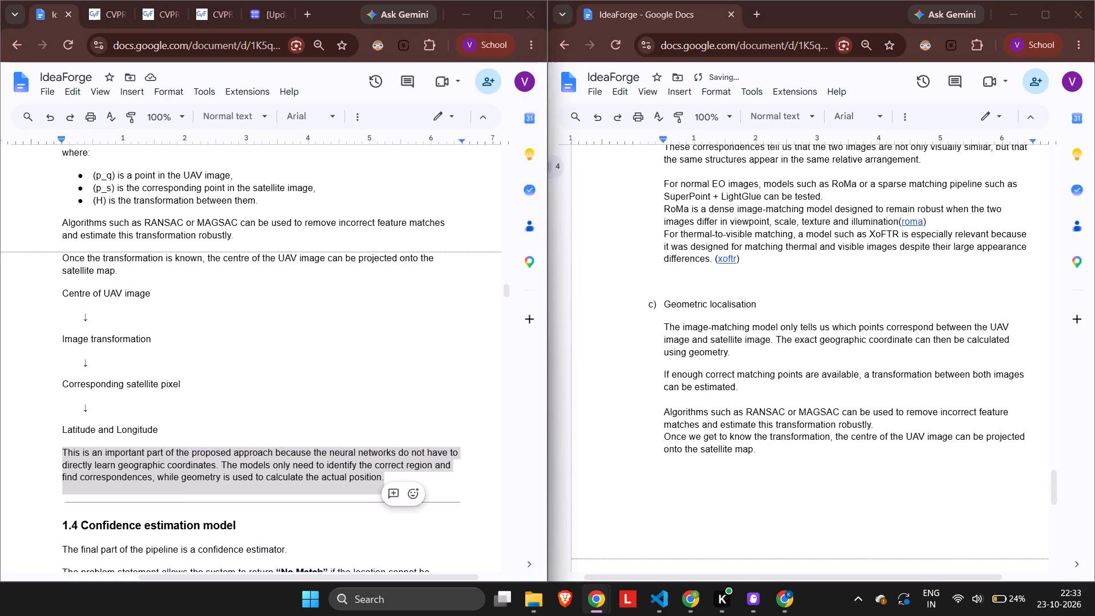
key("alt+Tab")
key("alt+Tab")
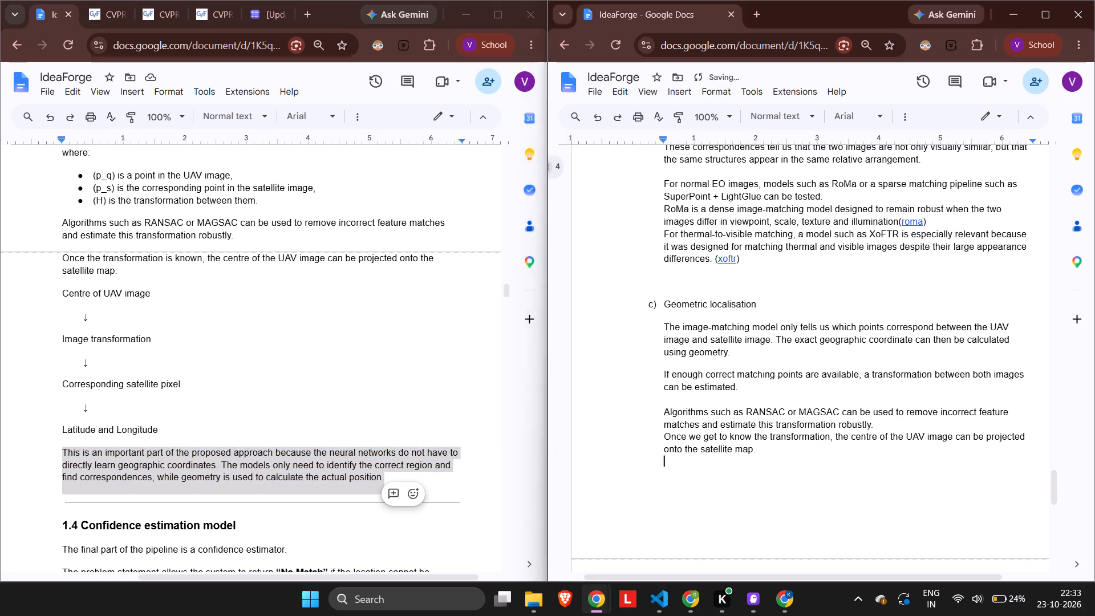
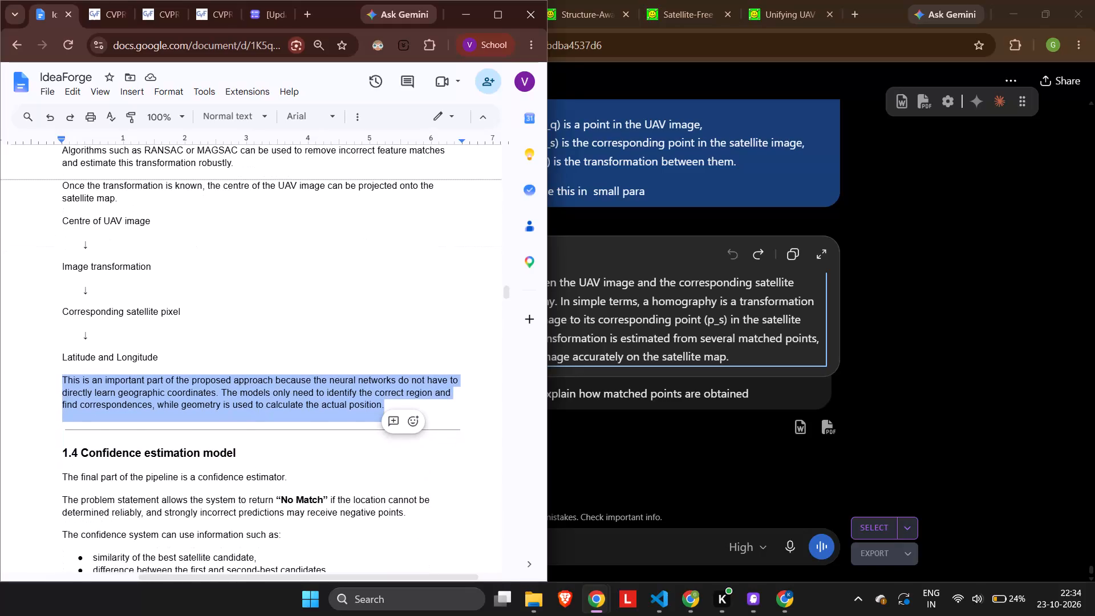
Back in the IdeaForge document, insert ChatGPT's copied homography paragraph as plain text above item c)'s RANSAC or MAGSAC sentence, separated by a blank line.
key("alt+Tab")
key("alt+Tab")
key("alt+Tab")
key("alt+Tab")
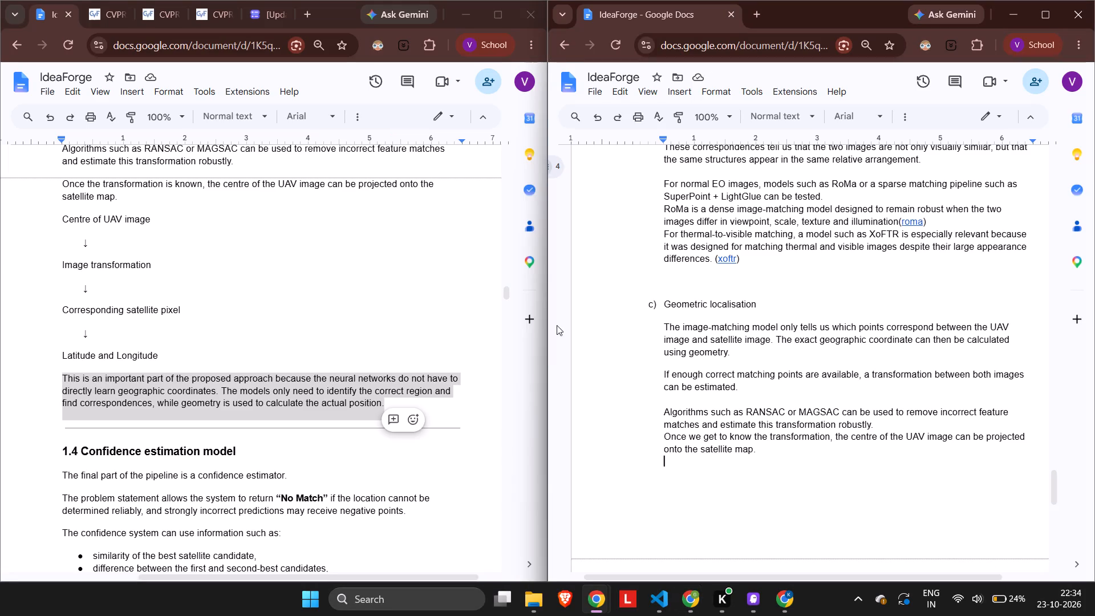
left_click(678, 394)
key("shift+Return")
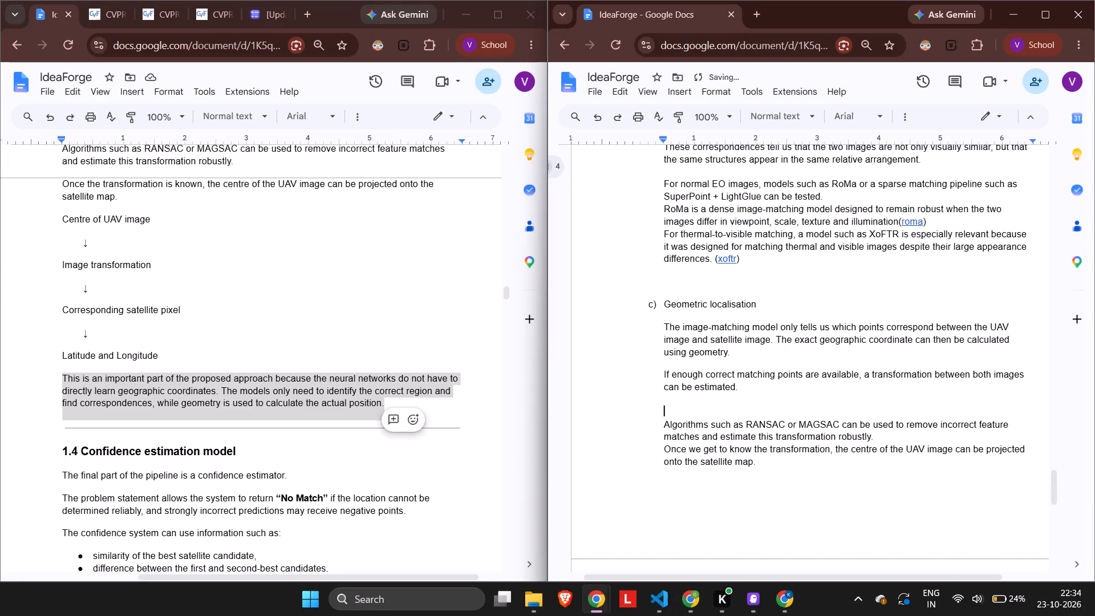
key("shift+Return")
key("Up")
key("ctrl+shift+v")
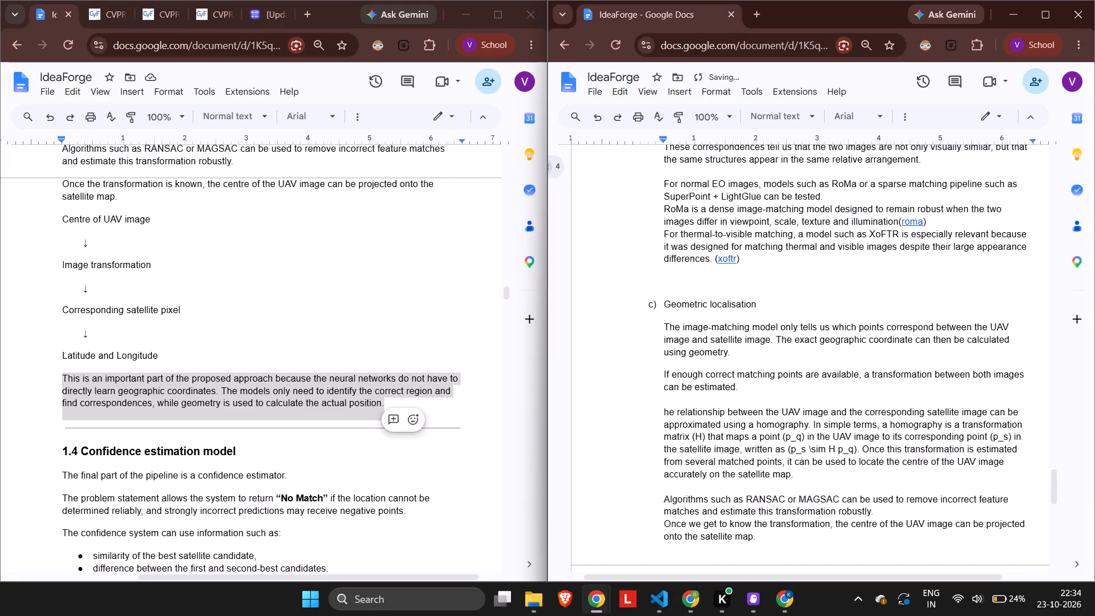
Add the missing capital T so the homography paragraph begins with "The relationship".
left_click(666, 412)
key("shift+r")
key("BackSpace")
key("shift+t")
left_click(790, 482)
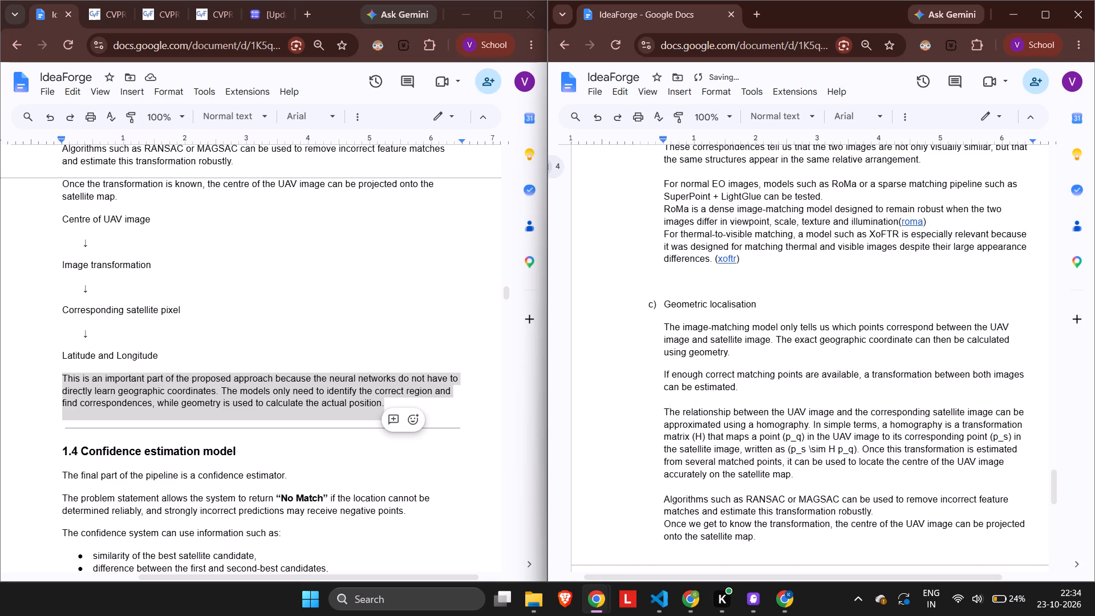
left_click(801, 477)
key("alt+Tab")
left_click(620, 343)
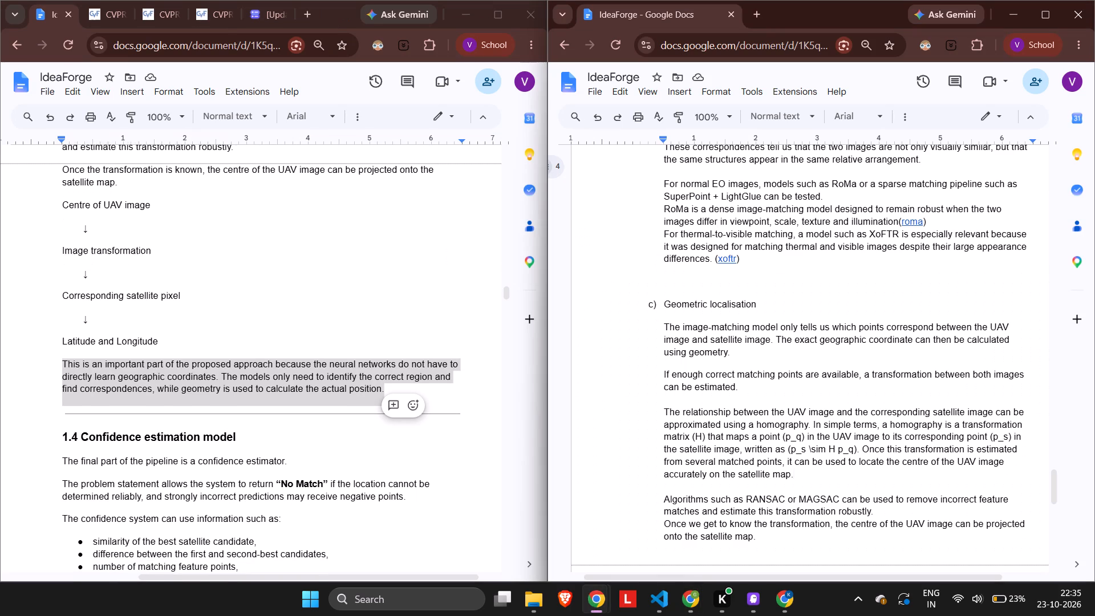
scroll(191, 476, "down", 1)
scroll(656, 315, "down", 3)
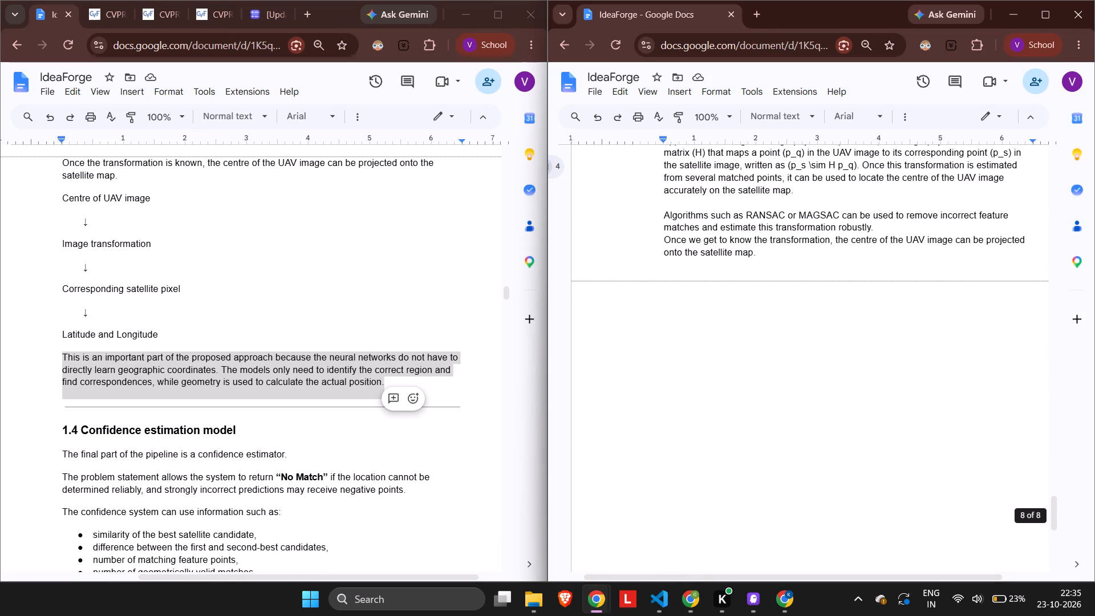
left_click(718, 322)
type("d)")
key("space")
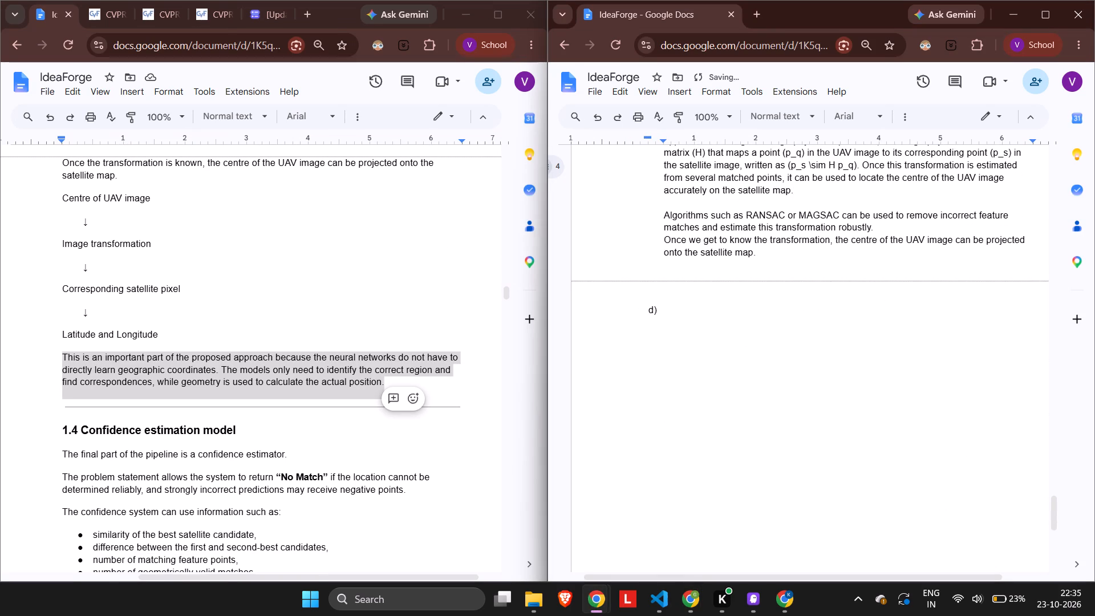
left_click_drag(250, 430, 84, 428)
key("ctrl+c")
left_click(664, 317)
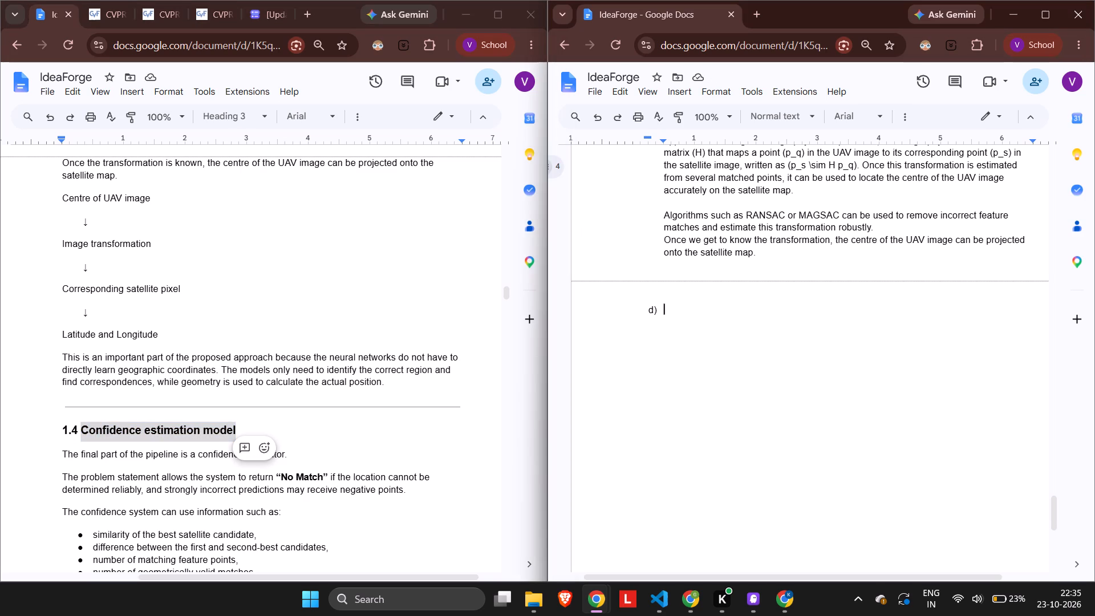
key("ctrl+v")
key("ctrl+z")
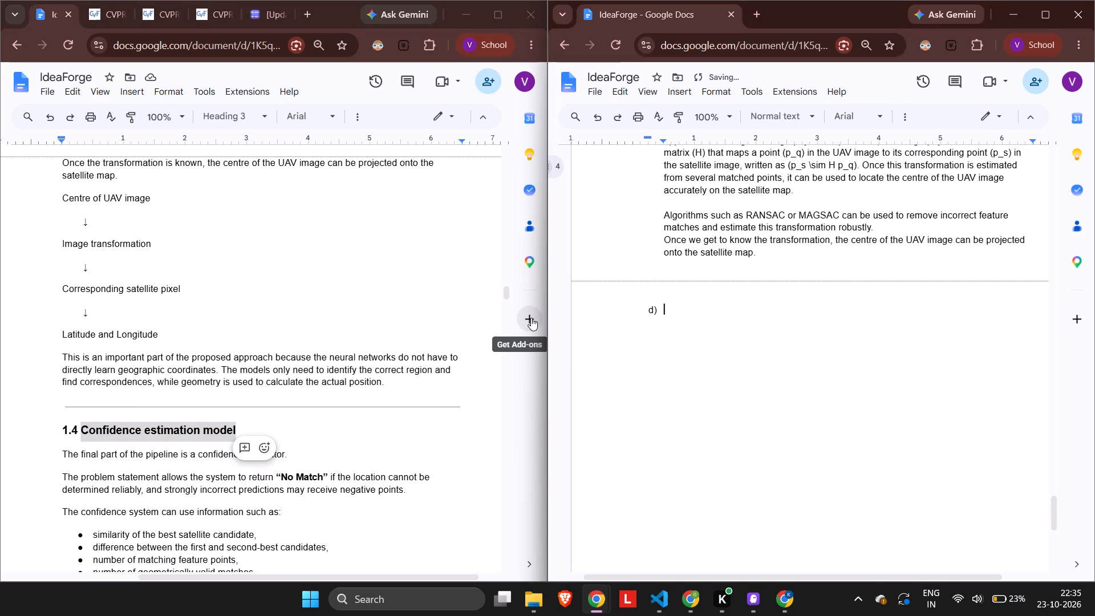
key("ctrl+shift+v")
key("Return")
key("BackSpace")
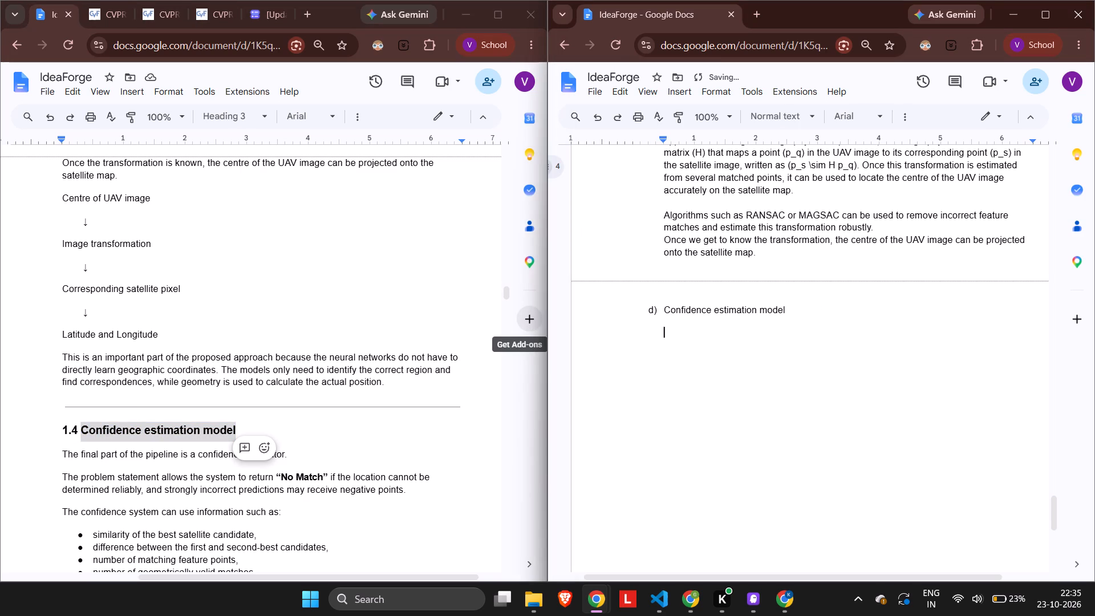
Copy the report's sentence "The final part of the pipeline is a confidence estimator." as plain text under item d).
scroll(14, 328, "down", 2)
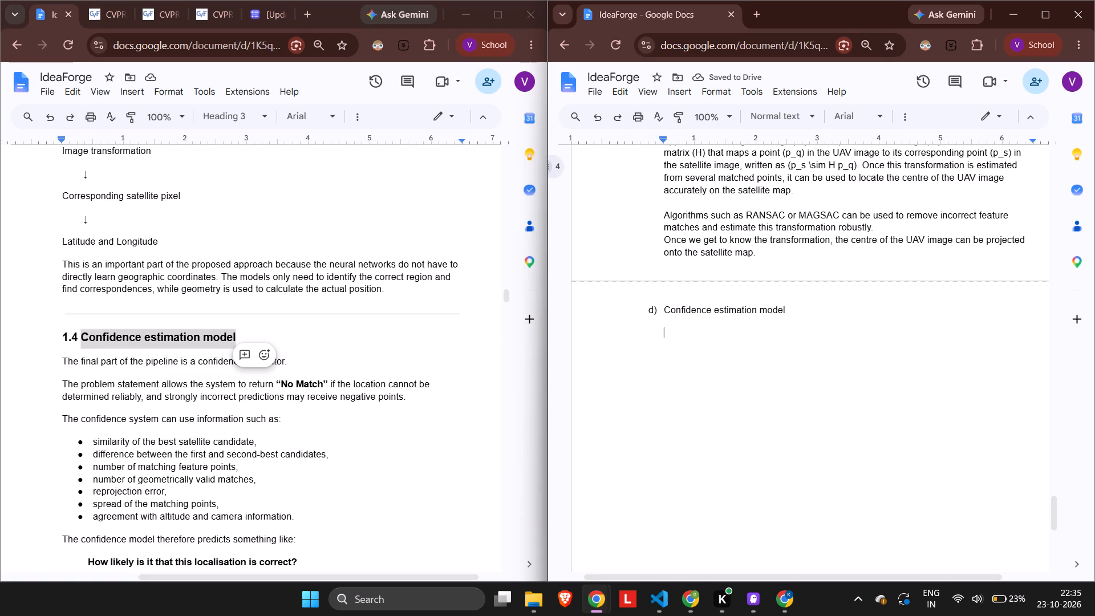
left_click(94, 359)
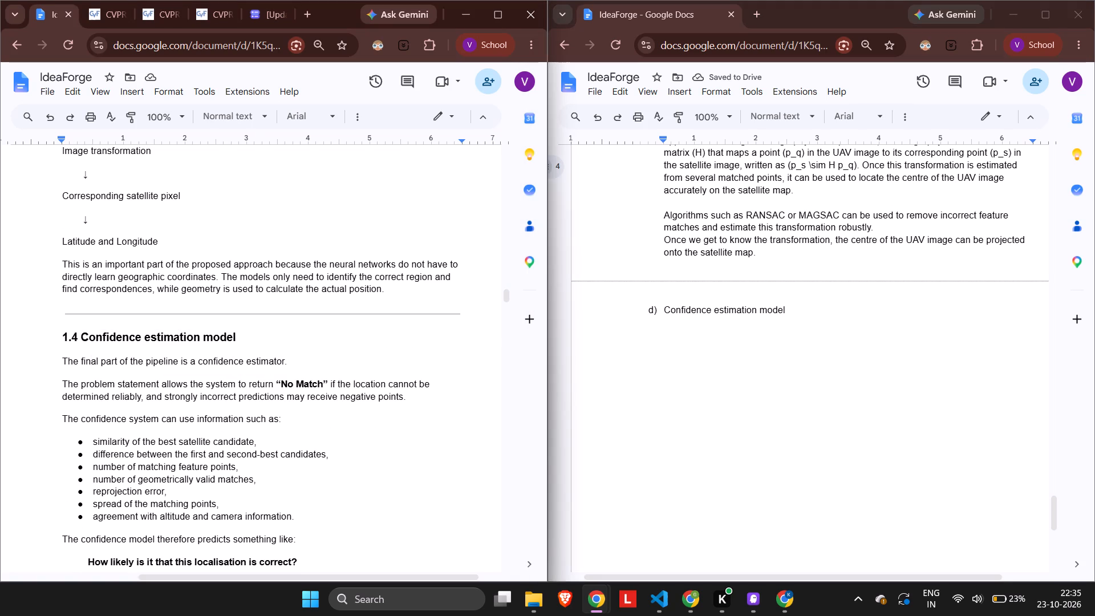
left_click_drag(288, 360, 39, 362)
key("ctrl+c")
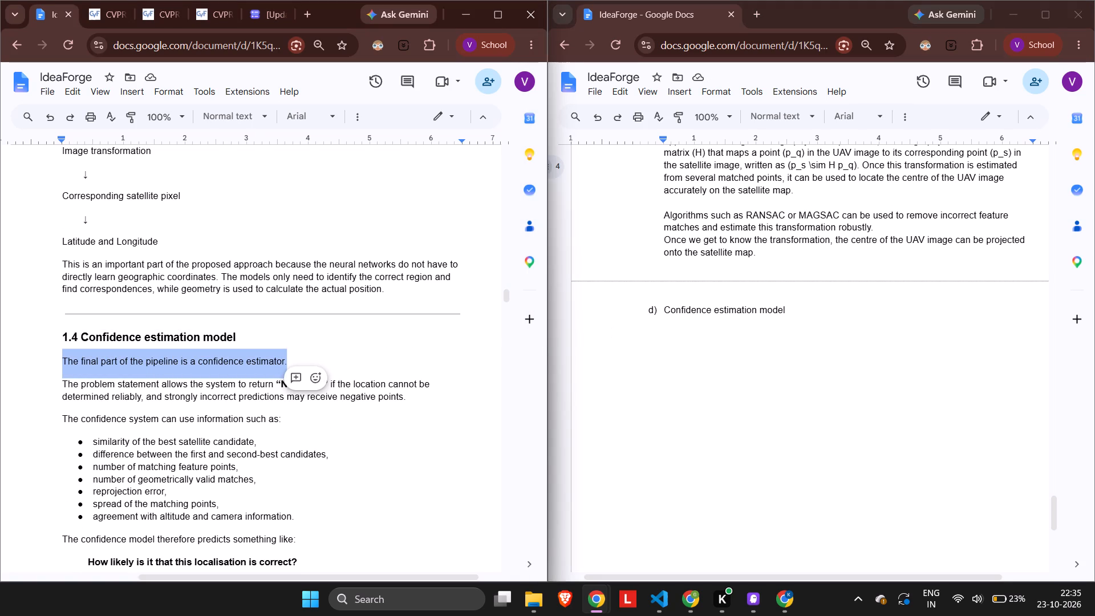
left_click(679, 332)
left_click(679, 332)
left_click(679, 332)
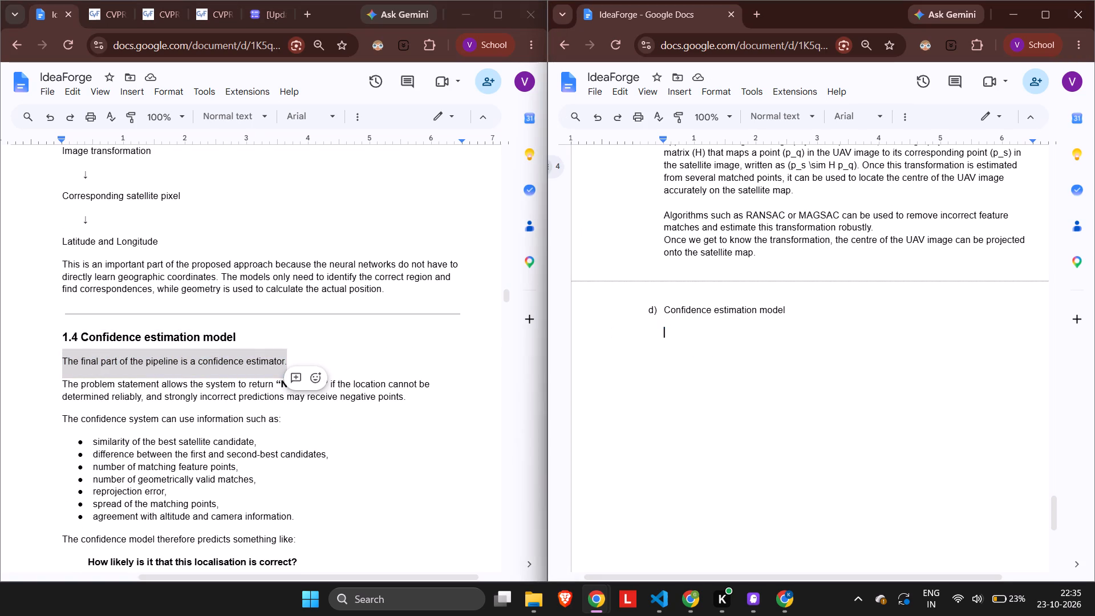
key("ctrl+shift+v")
Copy the report's "No Match" paragraph and the bulleted confidence-information list, keeping their formatting, into item d) after a blank line.
left_click(112, 401)
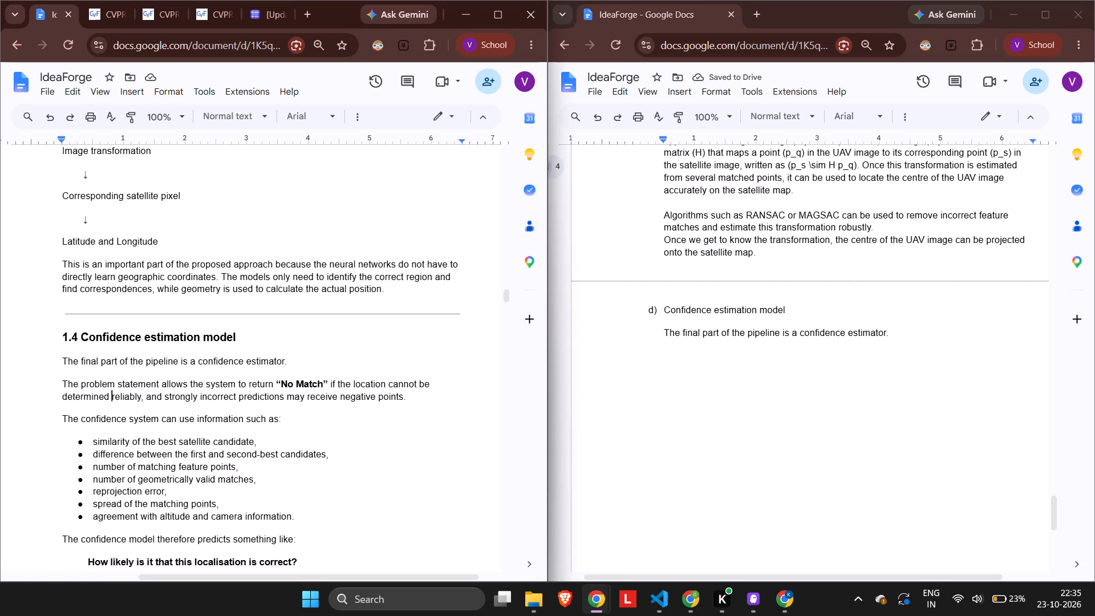
left_click_drag(413, 400, 60, 386)
scroll(205, 455, "down", 1)
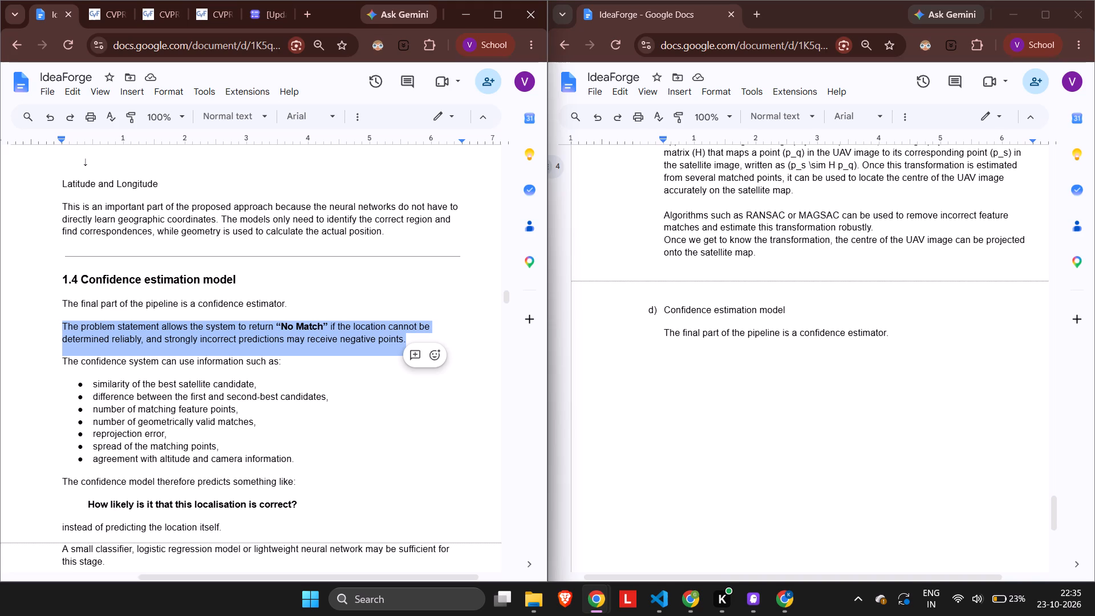
left_click_drag(300, 461, 40, 338)
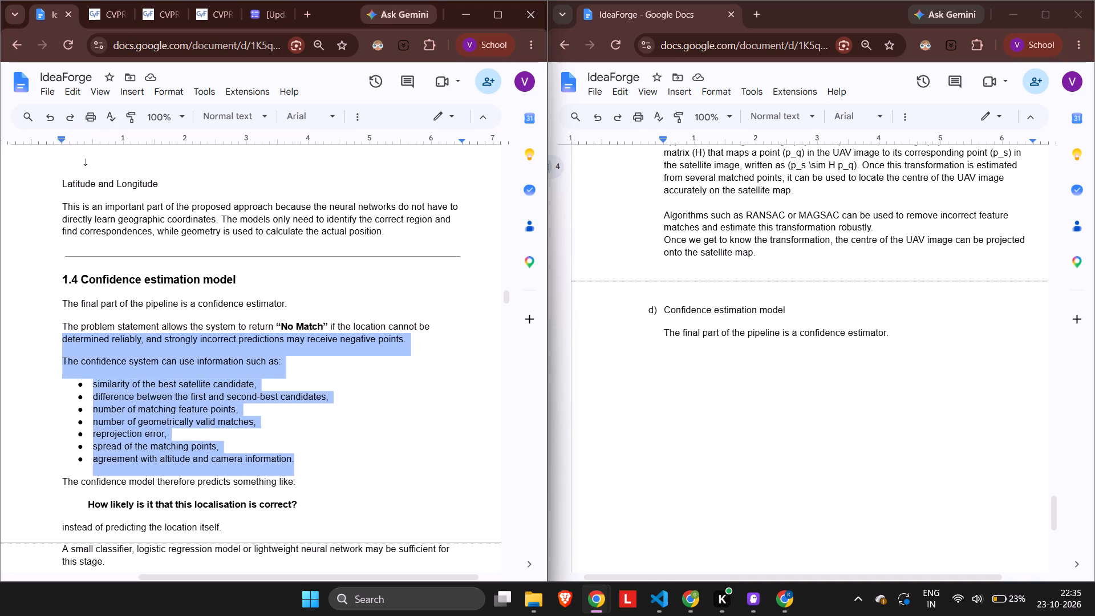
left_click_drag(40, 338, 54, 323)
key("ctrl+c")
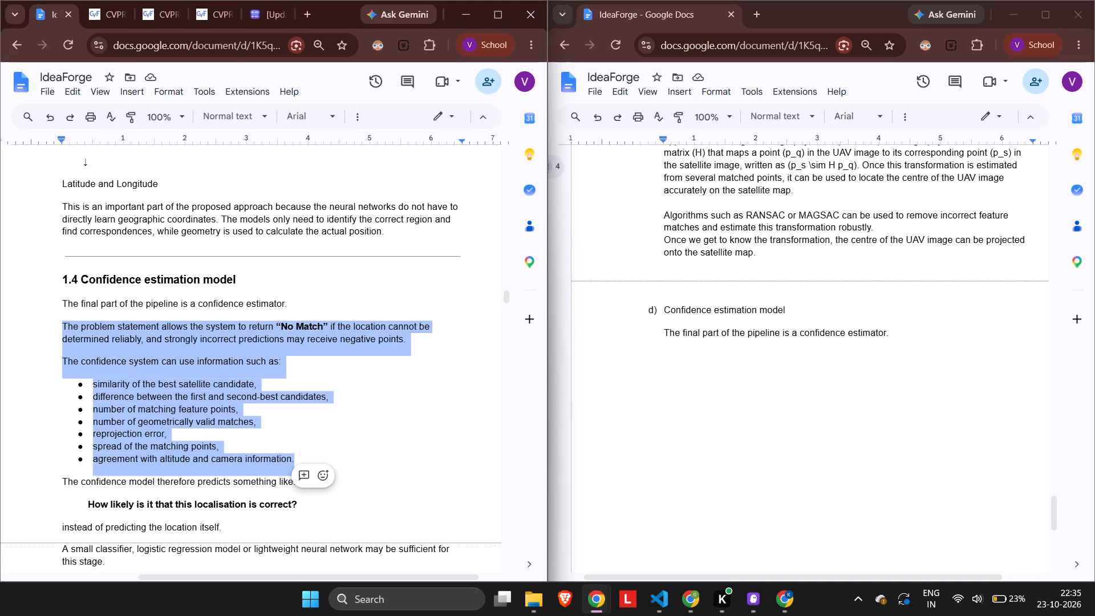
left_click(672, 348)
left_click(687, 354)
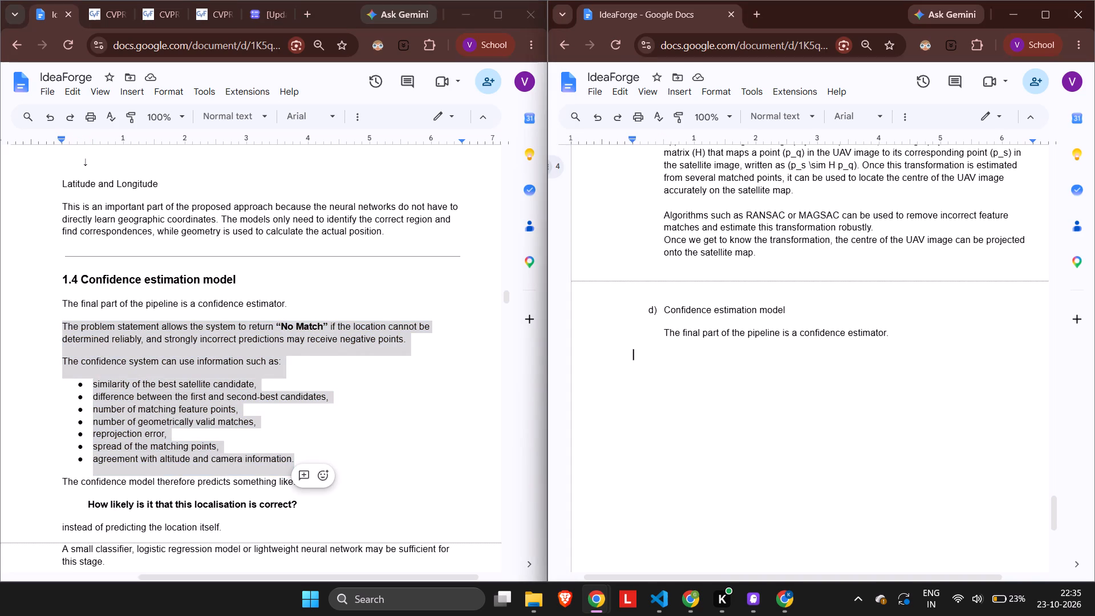
left_click(941, 338)
key("shift+Return")
key("shift+Return")
key("ctrl+shift+v")
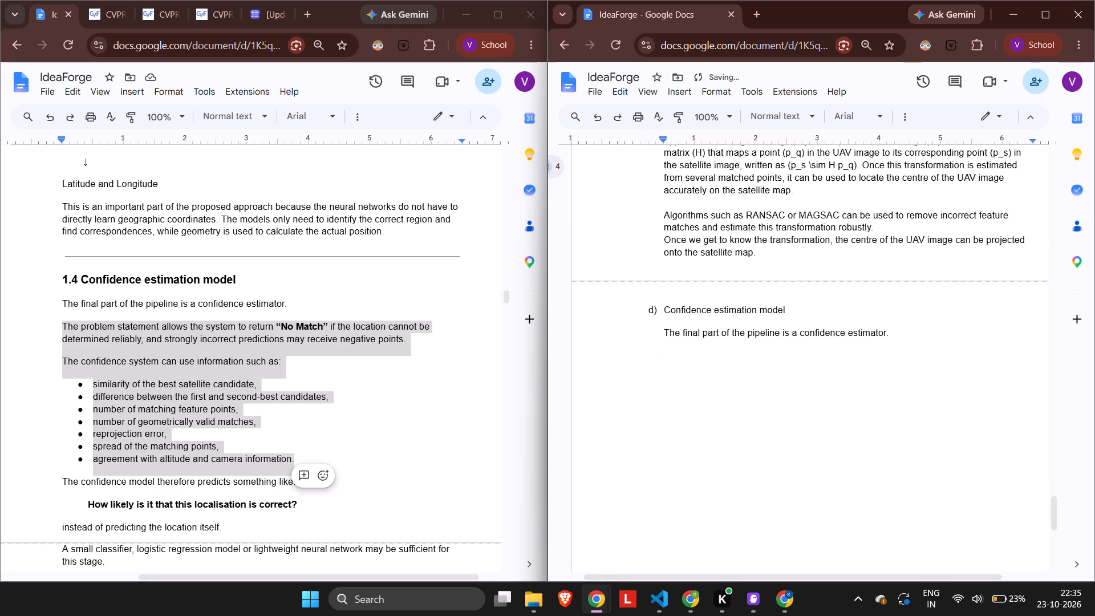
key("ctrl+z")
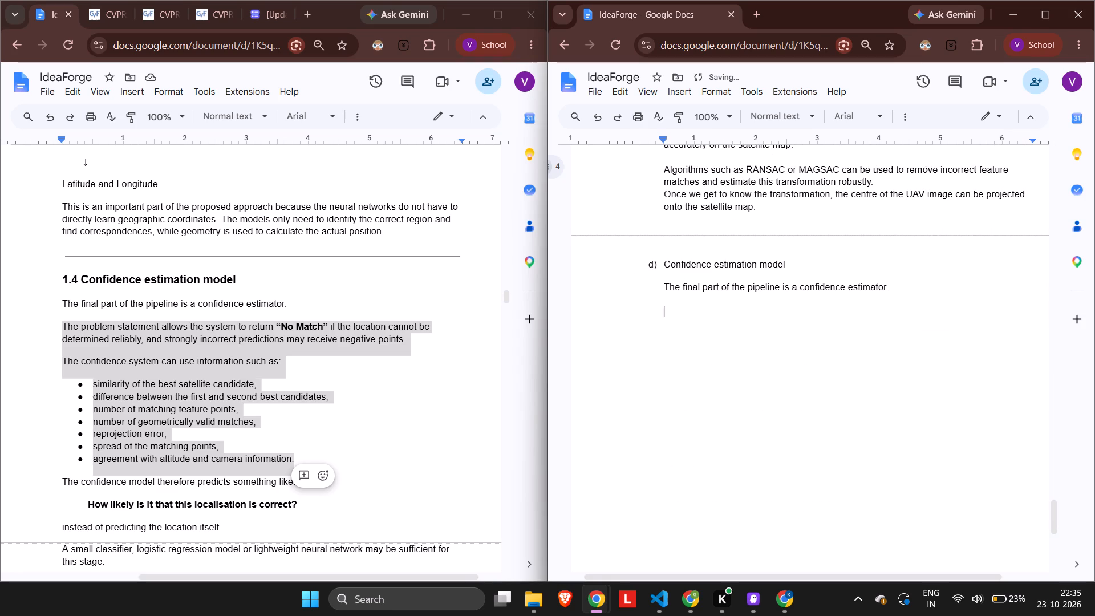
key("ctrl+v")
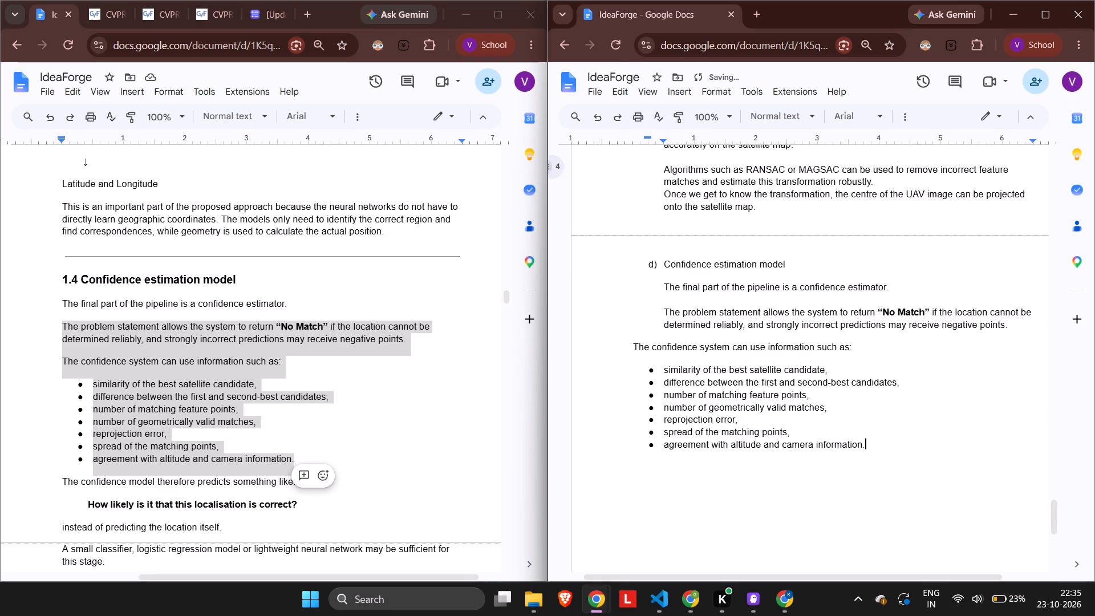
Indent item d)'s "The confidence system can use information such as:" line and its bullets by one level.
left_click_drag(632, 343, 870, 444)
key("Tab")
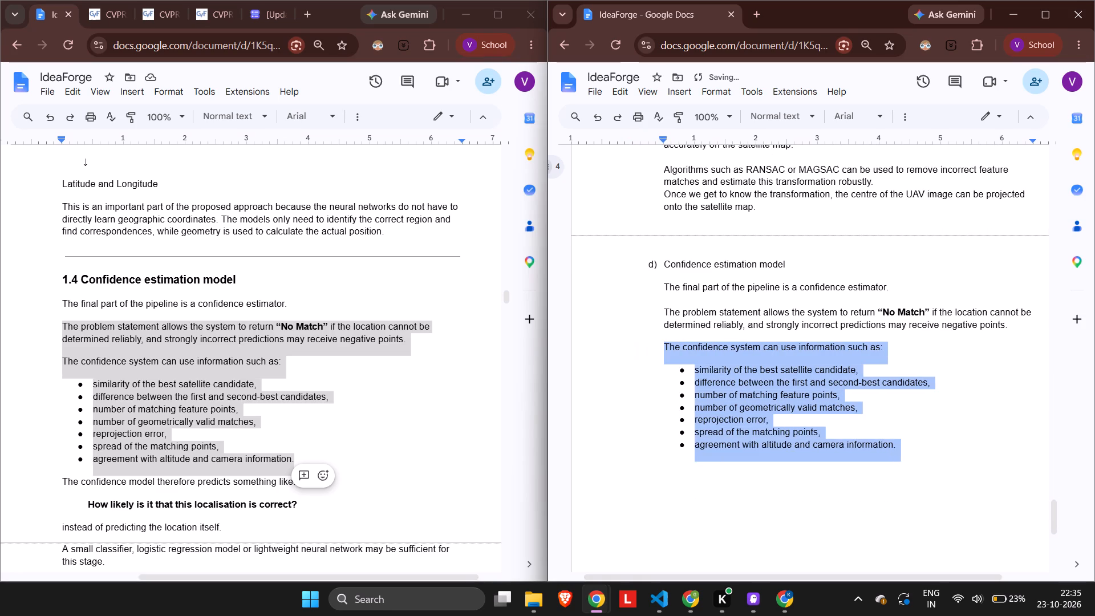
left_click(796, 375)
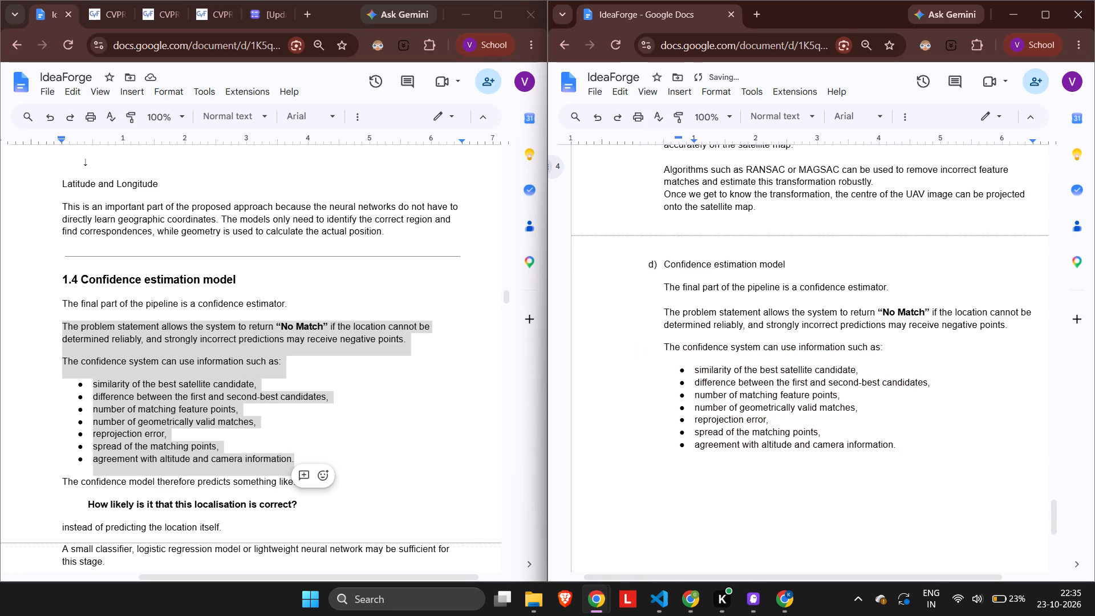
Remove the bold formatting from "No Match" in item d)'s problem-statement paragraph and retype its opening quotation mark.
left_click_drag(927, 316, 893, 319)
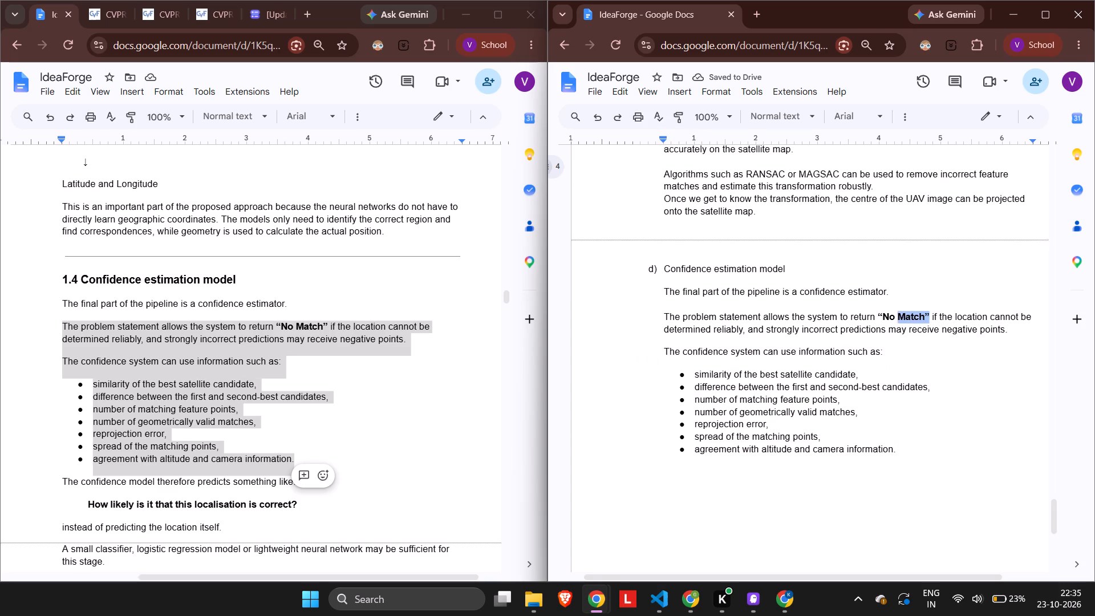
left_click_drag(893, 319, 881, 320)
key("ctrl+b")
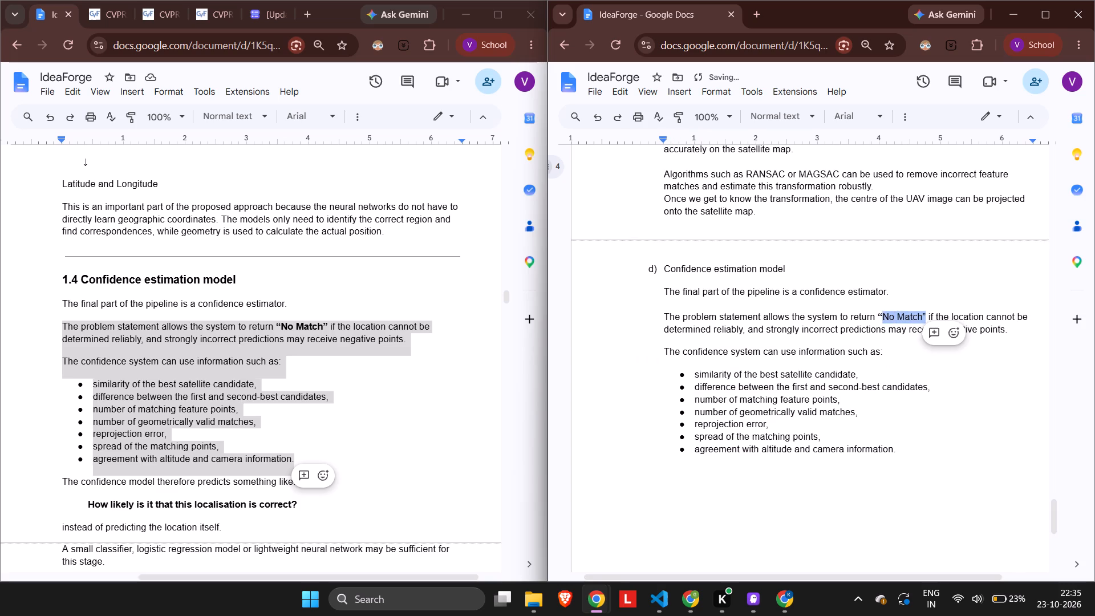
key("ctrl+b")
key("ctrl+b")
left_click(882, 318)
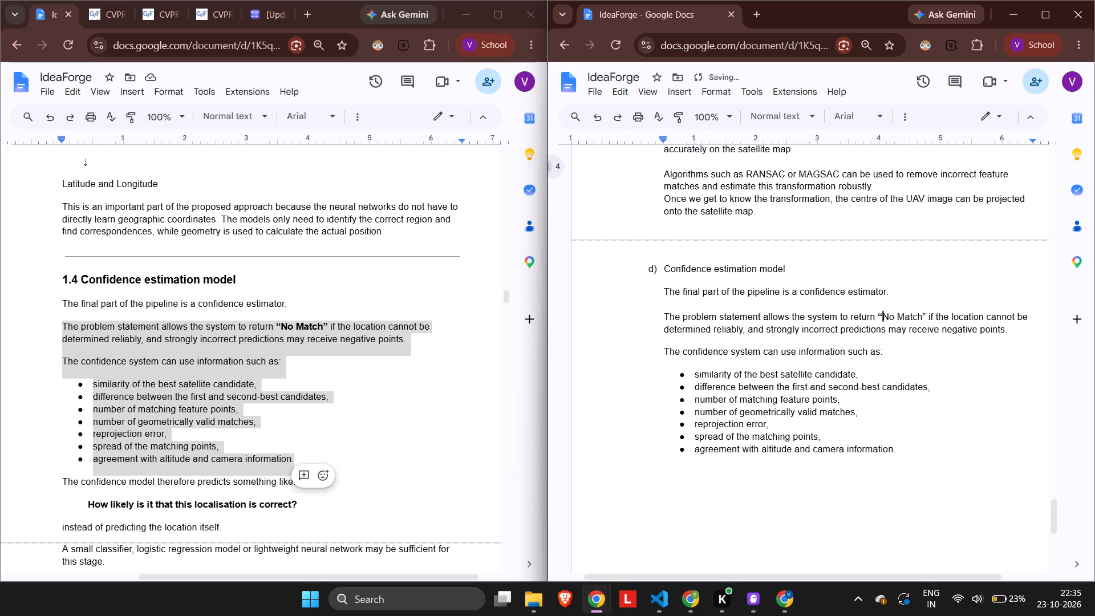
key("BackSpace")
key("shift+quotedbl")
key("Down")
key("Down")
key("Down")
left_click(387, 348)
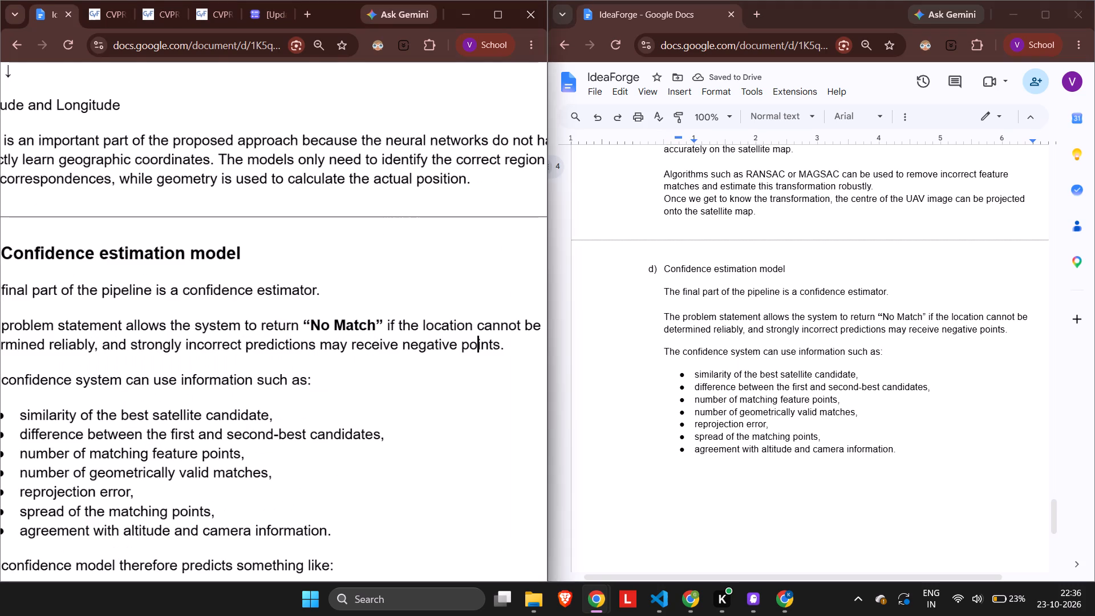
scroll(240, 356, "down", 1)
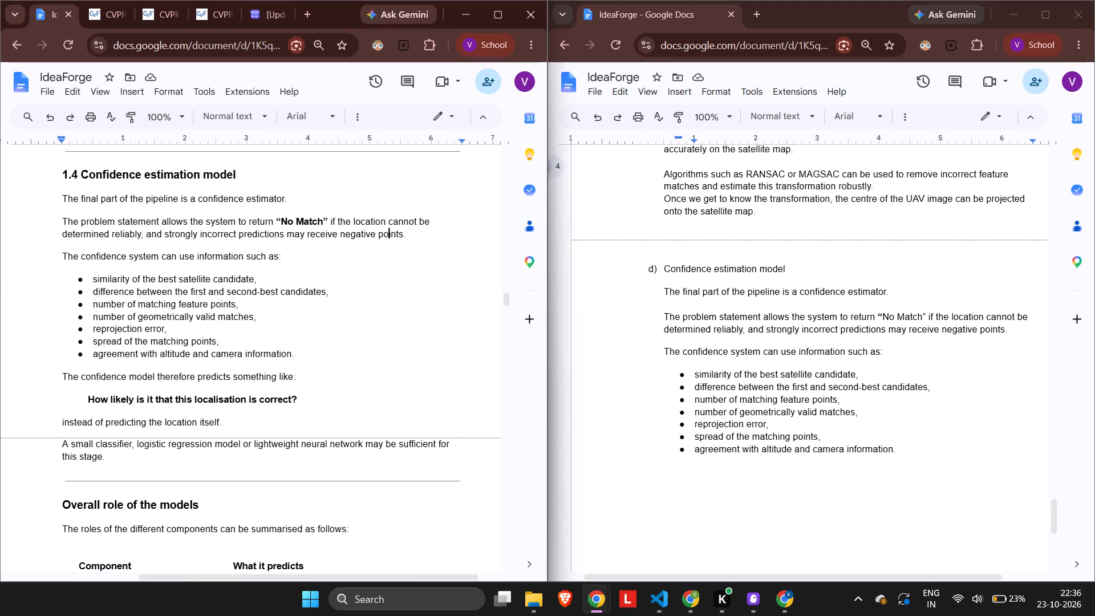
scroll(208, 458, "down", 3)
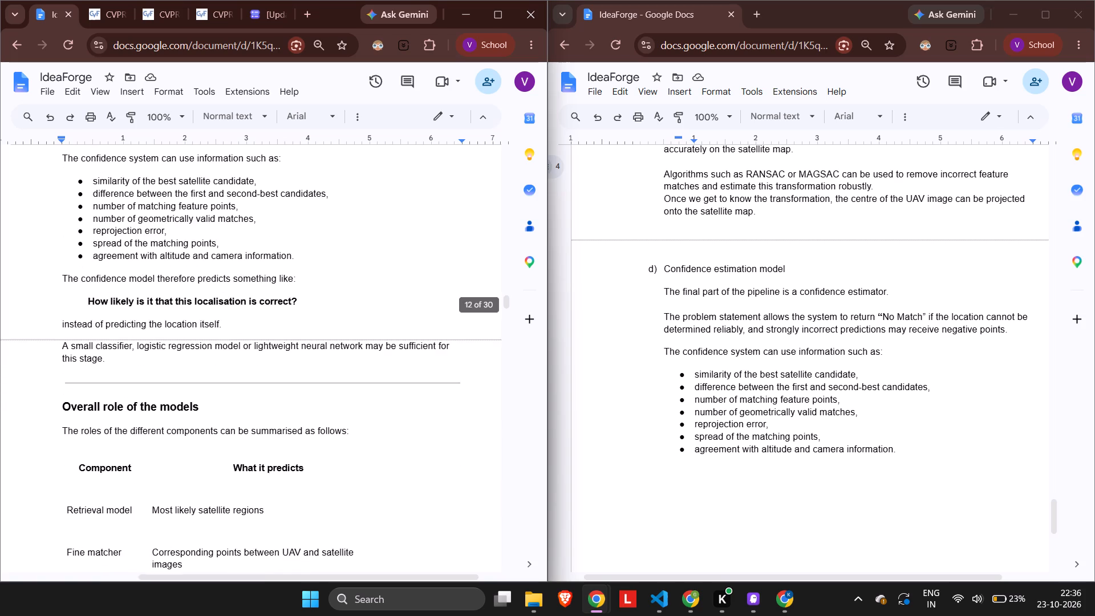
scroll(179, 470, "down", 5)
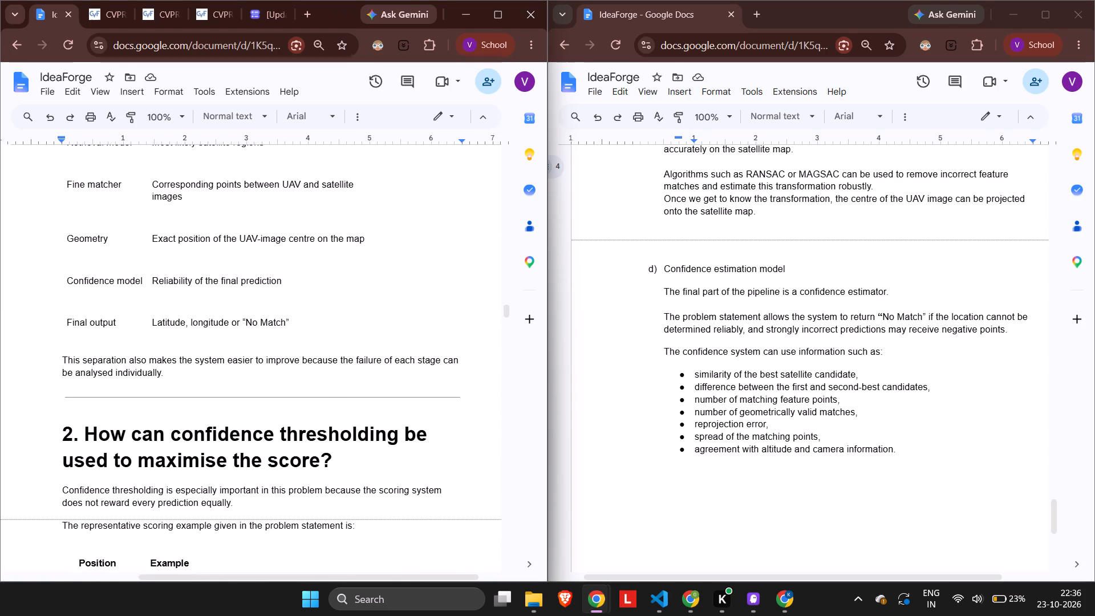
scroll(311, 451, "up", 7)
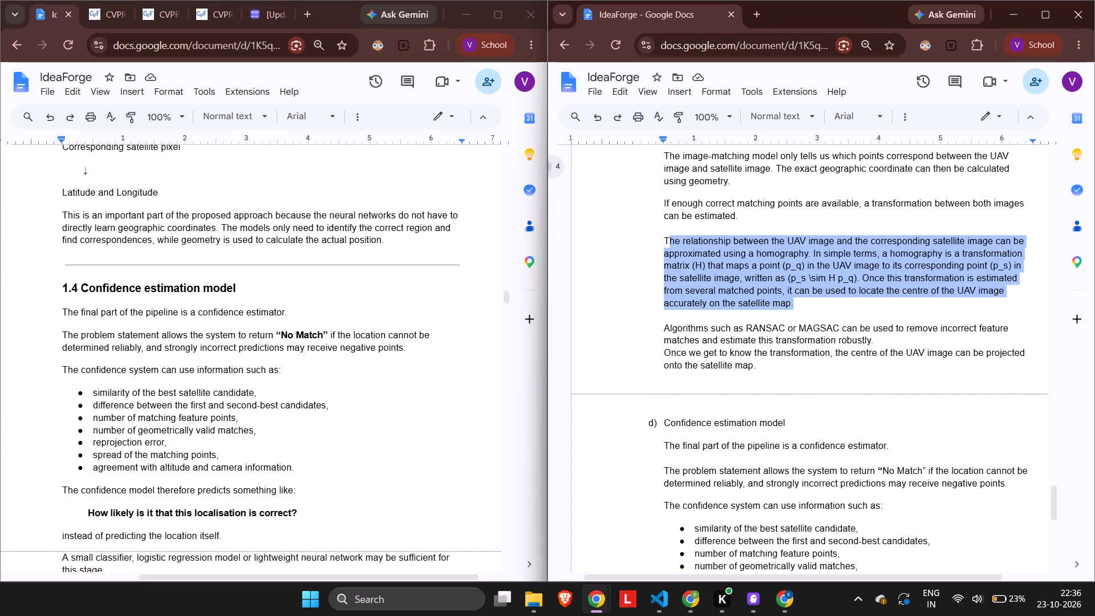
left_click_drag(670, 243, 664, 240)
key("ctrl+v")
key("BackSpace")
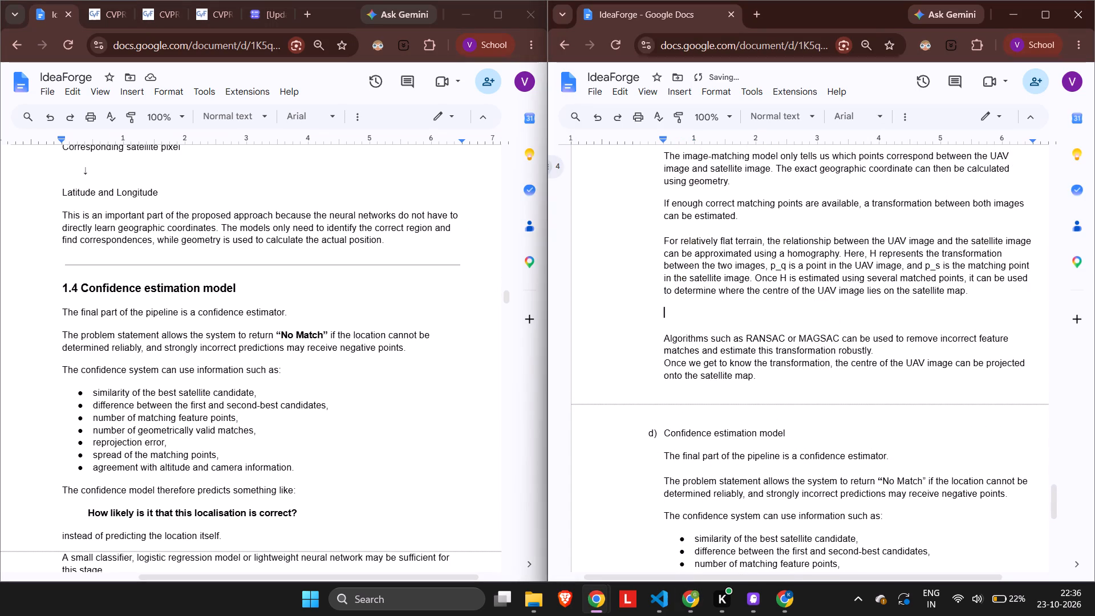
key("BackSpace")
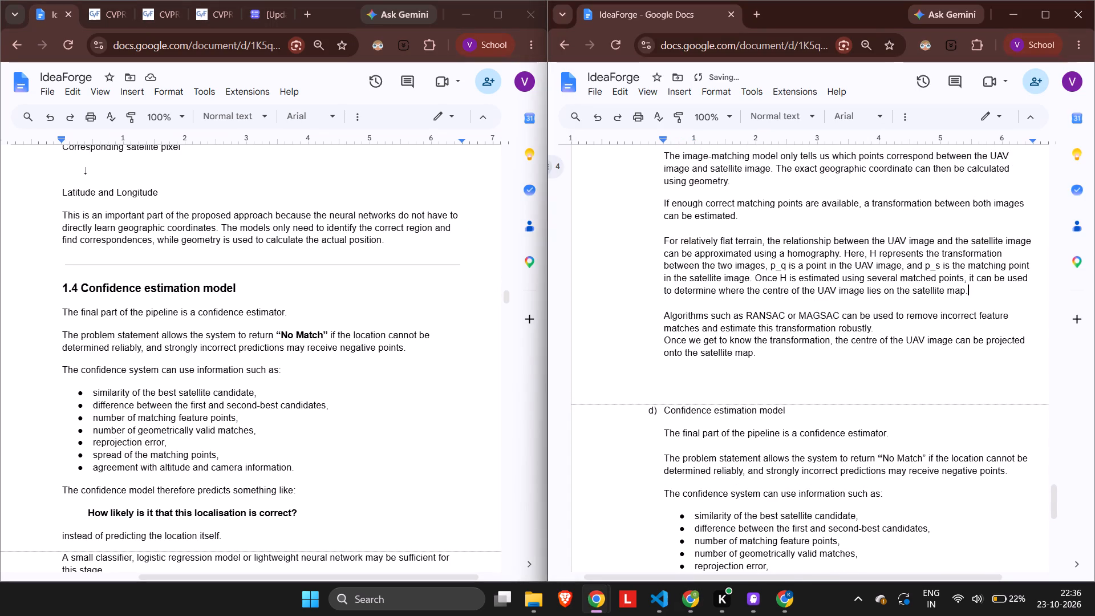
Delete "For relatively flat terrain," from the new homography paragraph so that it starts with "The relationship".
left_click(768, 241)
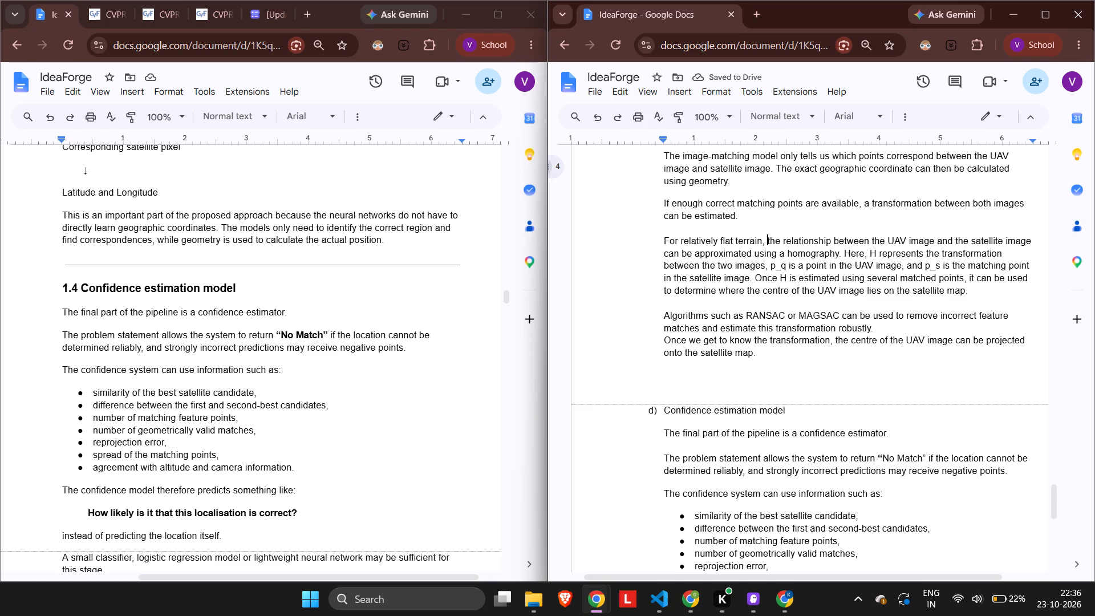
key("Right")
key("ctrl+BackSpace")
key("ctrl+BackSpace")
key("ctrl+BackSpace")
key("ctrl+BackSpace")
key("ctrl+BackSpace")
key("ctrl+BackSpace")
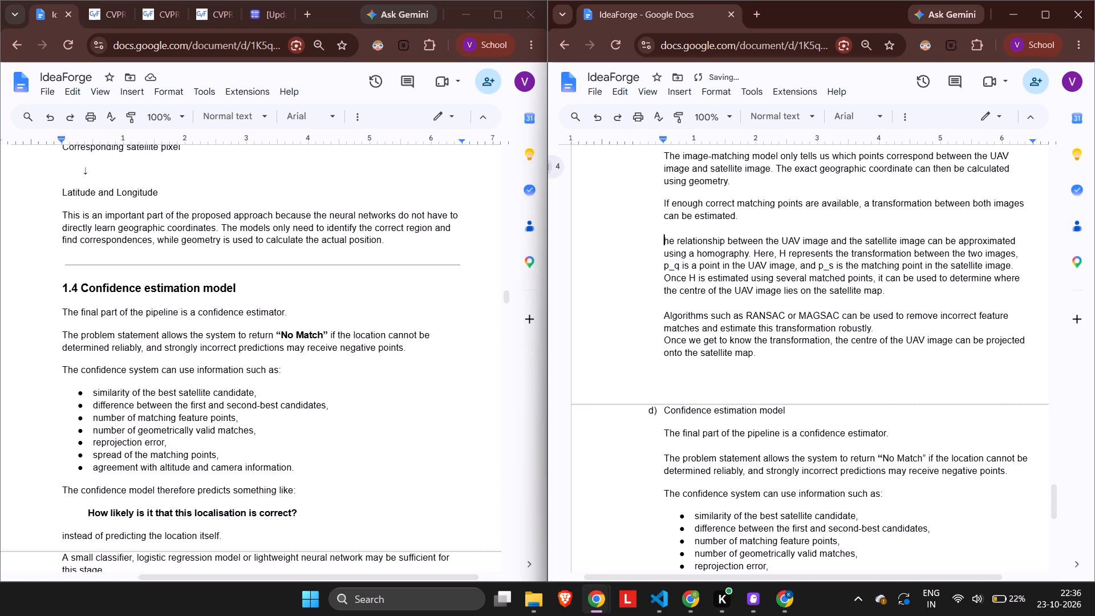
key("shift+t")
key("Down")
key("Down")
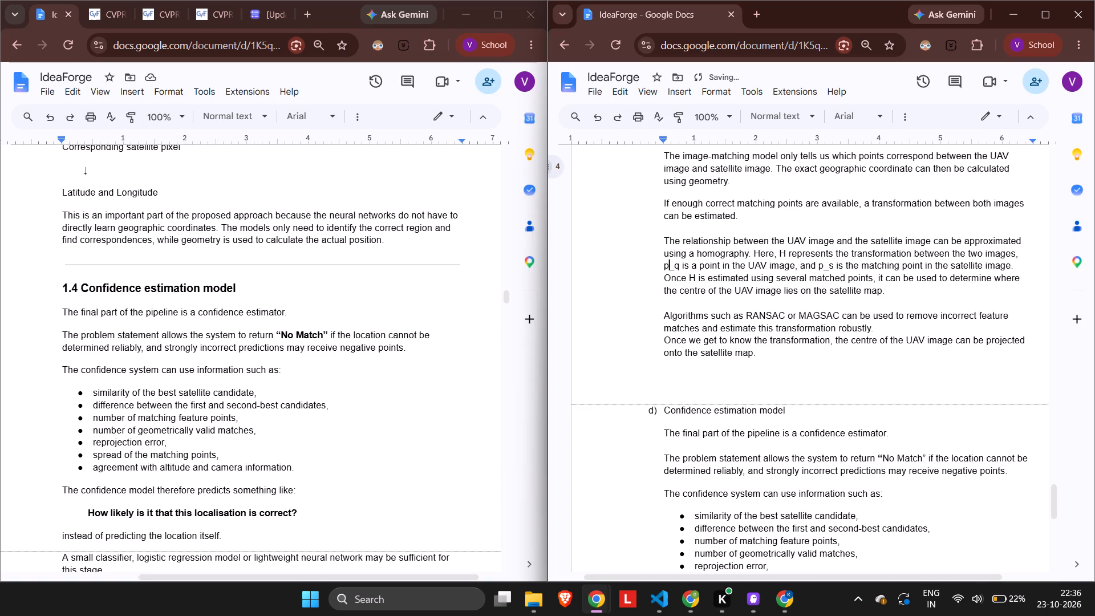
key("Down")
key("Down")
key("Down")
key("Down")
key("Down")
key("Down")
Copy the report's heading "2. How can confidence thresholding be used to maximise the score?" as plain, unbulleted text below item d)'s list.
scroll(785, 244, "down", 3)
left_click(917, 318)
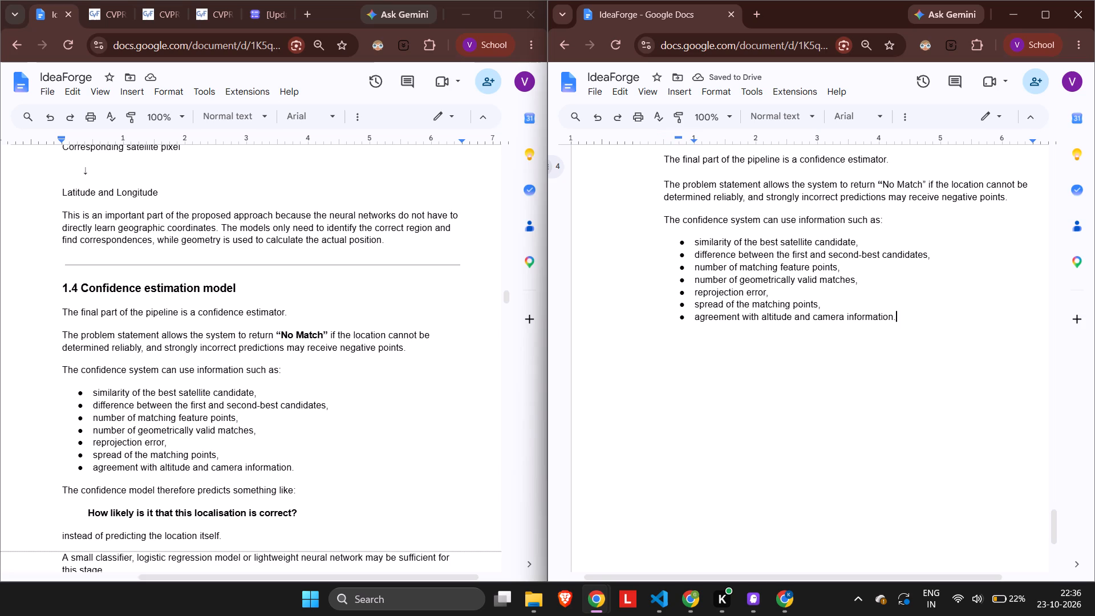
key("Return")
key("Return")
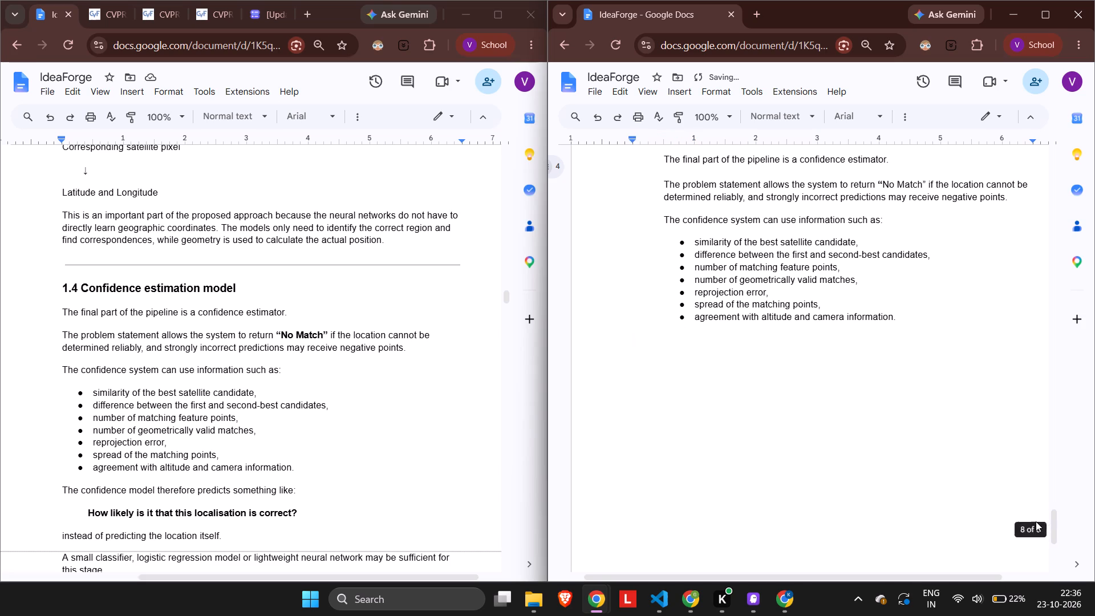
scroll(303, 403, "down", 6)
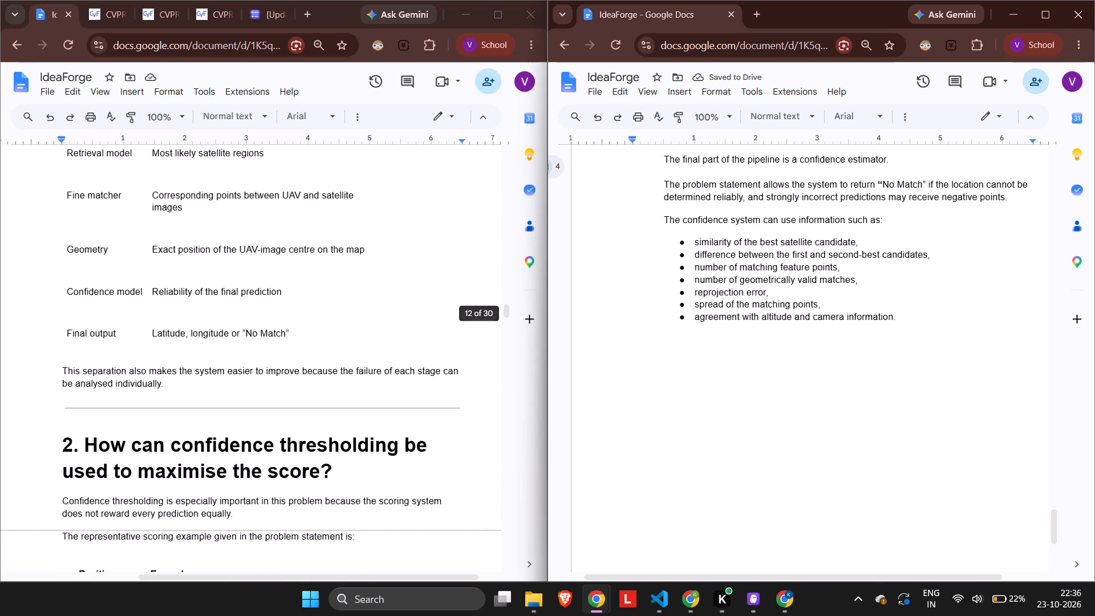
scroll(303, 403, "down", 2)
left_click_drag(335, 443, 53, 412)
key("ctrl+c")
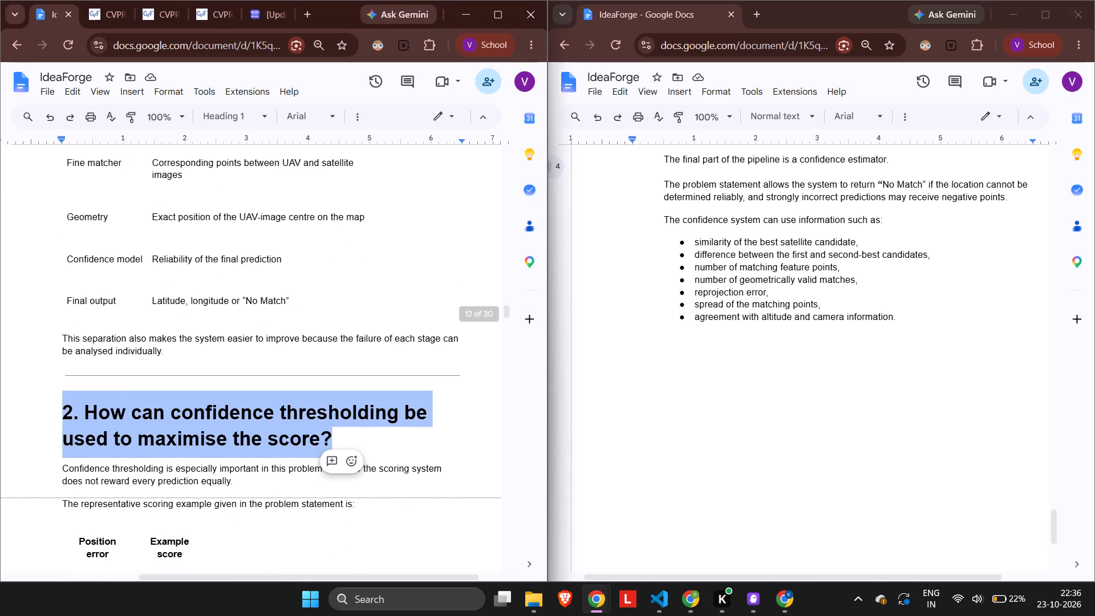
left_click(651, 358)
left_click(651, 358)
key("ctrl+shift+v")
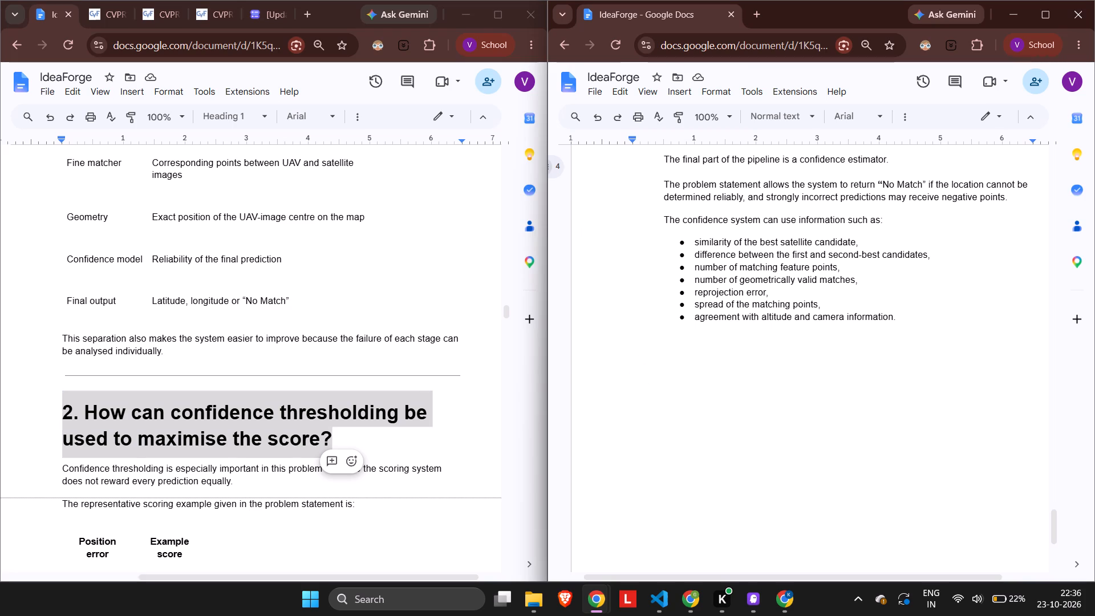
Make the whole question 2 heading line bold and place the cursor on the empty line below it.
key("ctrl+shift+Left")
key("ctrl+shift+Left")
key("ctrl+shift+Left")
key("ctrl+shift+Left")
key("ctrl+shift+Left")
key("ctrl+shift+Left")
key("ctrl+shift+Left")
key("ctrl+shift+Left")
key("ctrl+shift+Left")
key("ctrl+shift+Left")
key("ctrl+shift+Left")
key("ctrl+shift+Left")
key("ctrl+shift+Left")
key("ctrl+shift+Left")
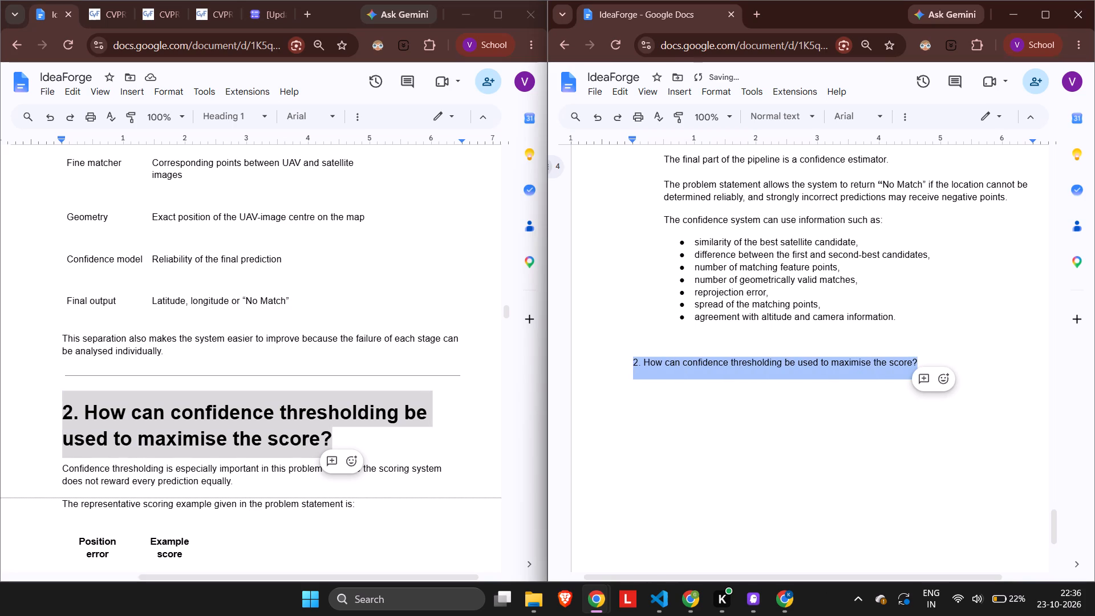
key("ctrl+shift+Right")
key("ctrl+b")
left_click(731, 367, "ctrl")
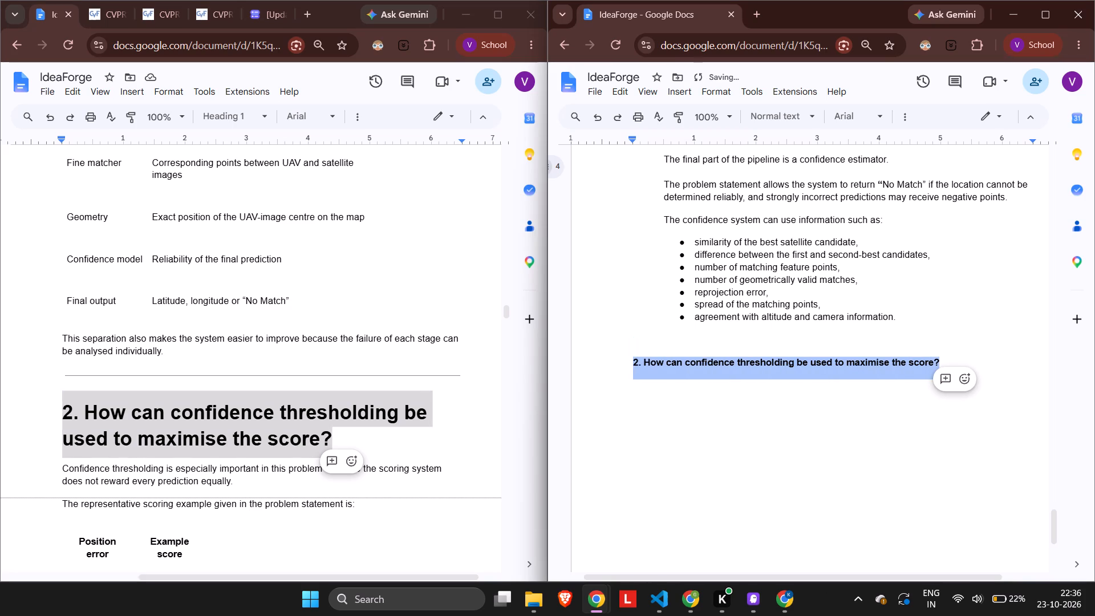
left_click(949, 360)
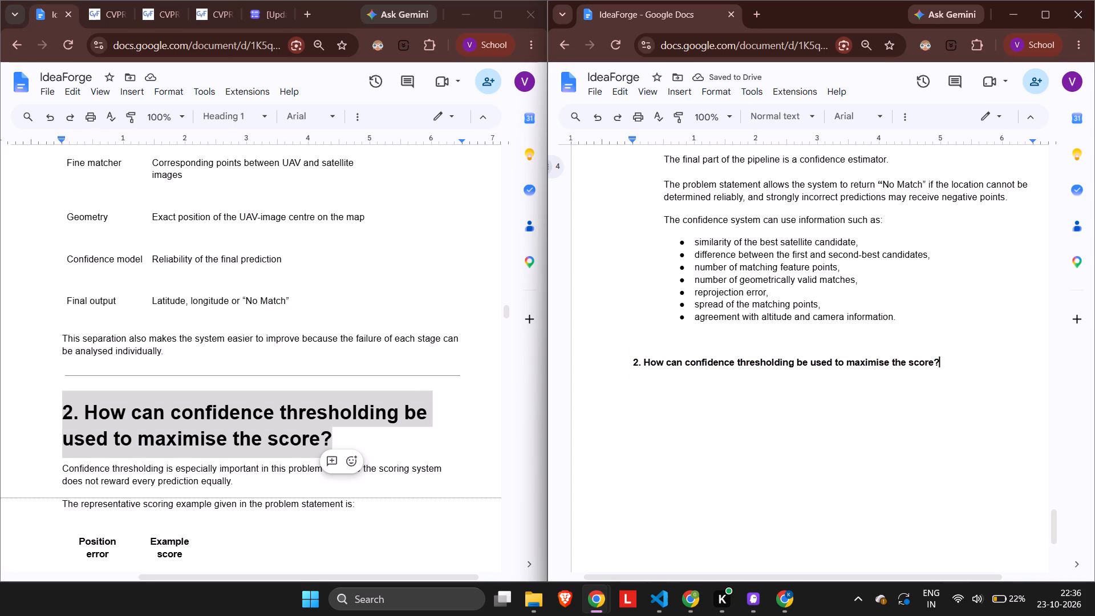
key("Down")
Read through the report's question 2 section on confidence thresholding, from the scoring example to the start of question 3.
scroll(321, 318, "down", 3)
left_click(204, 341)
scroll(204, 341, "down", 2)
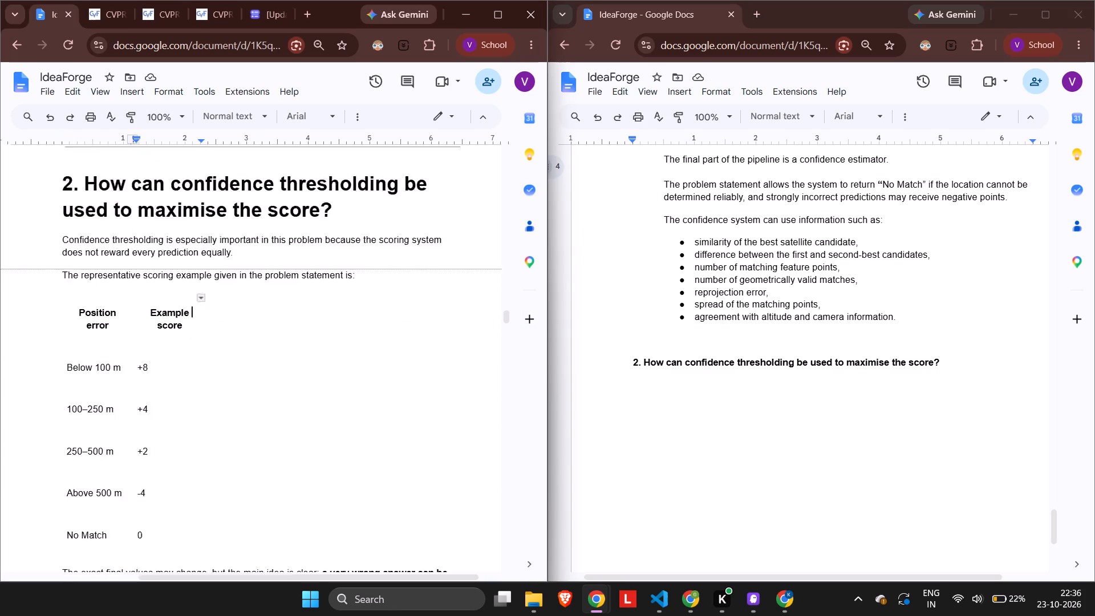
scroll(204, 341, "down", 11)
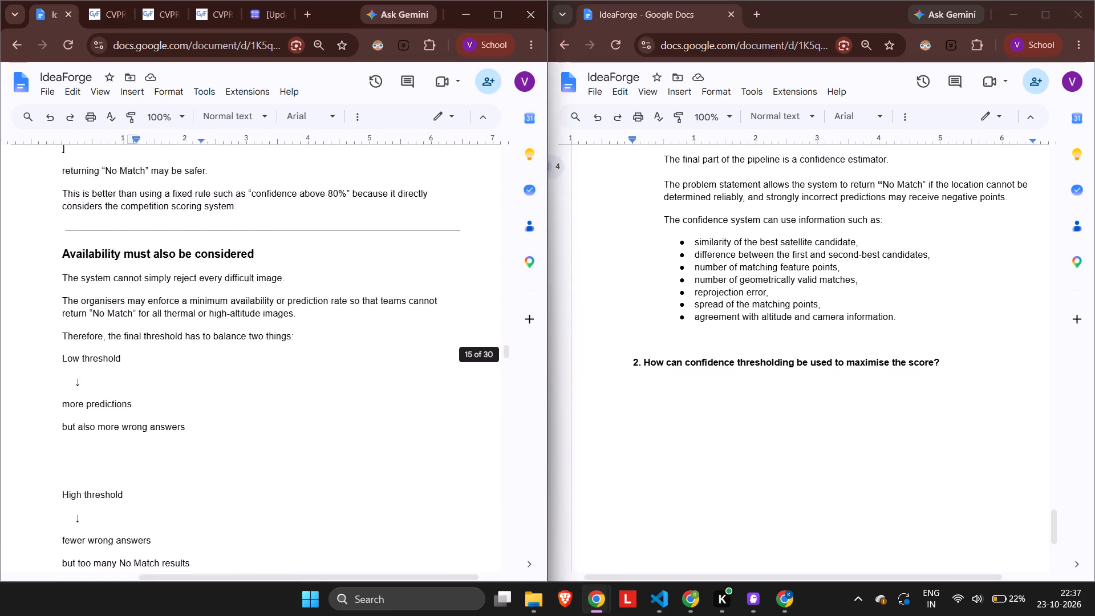
scroll(204, 341, "down", 12)
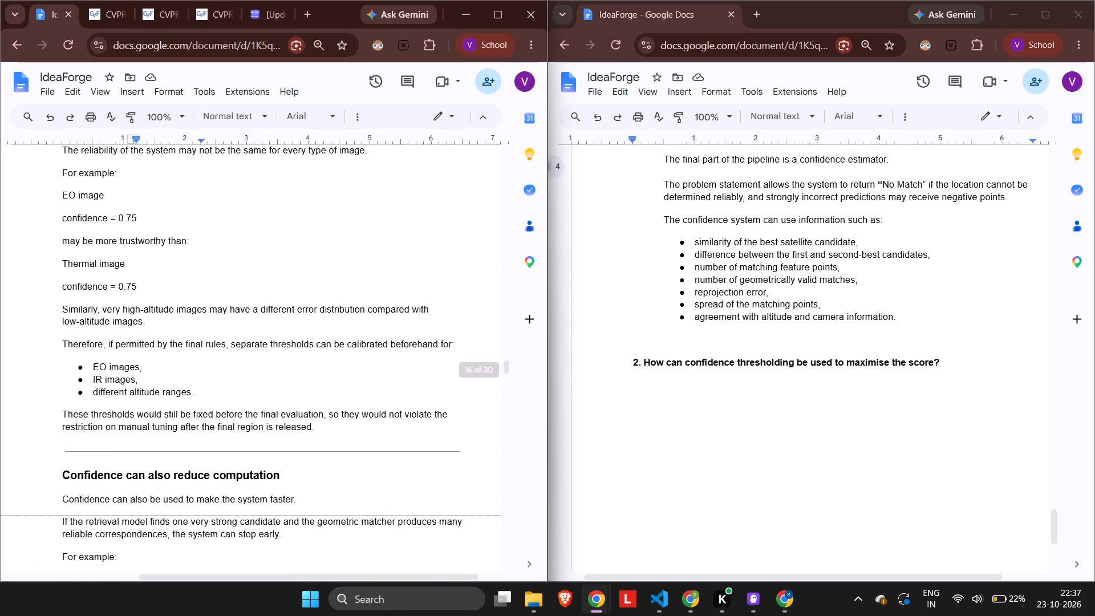
scroll(204, 341, "down", 6)
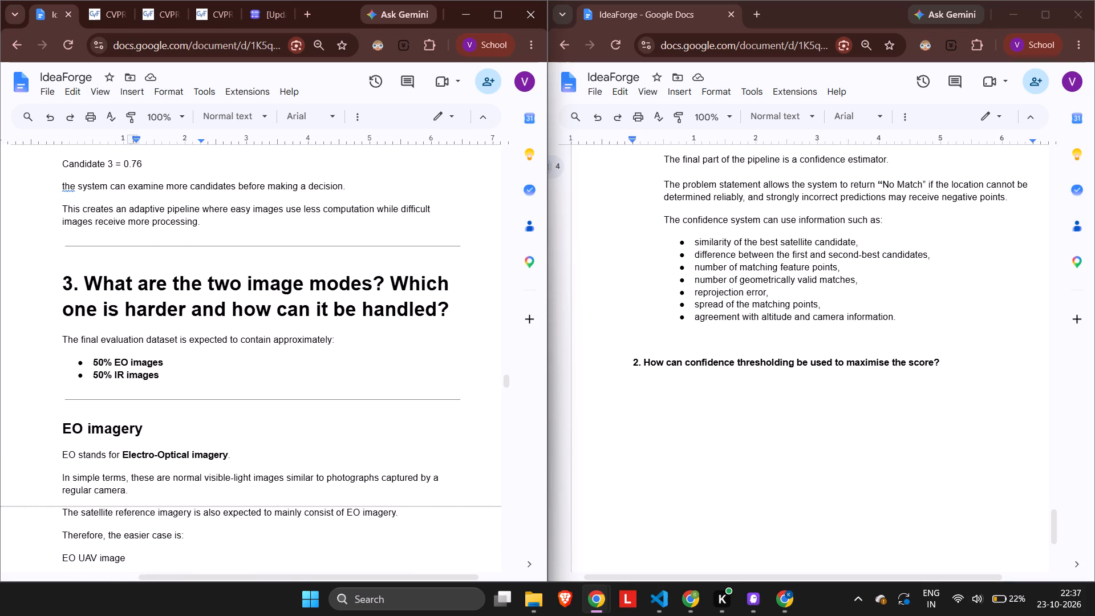
scroll(204, 341, "up", 6)
scroll(204, 341, "down", 6)
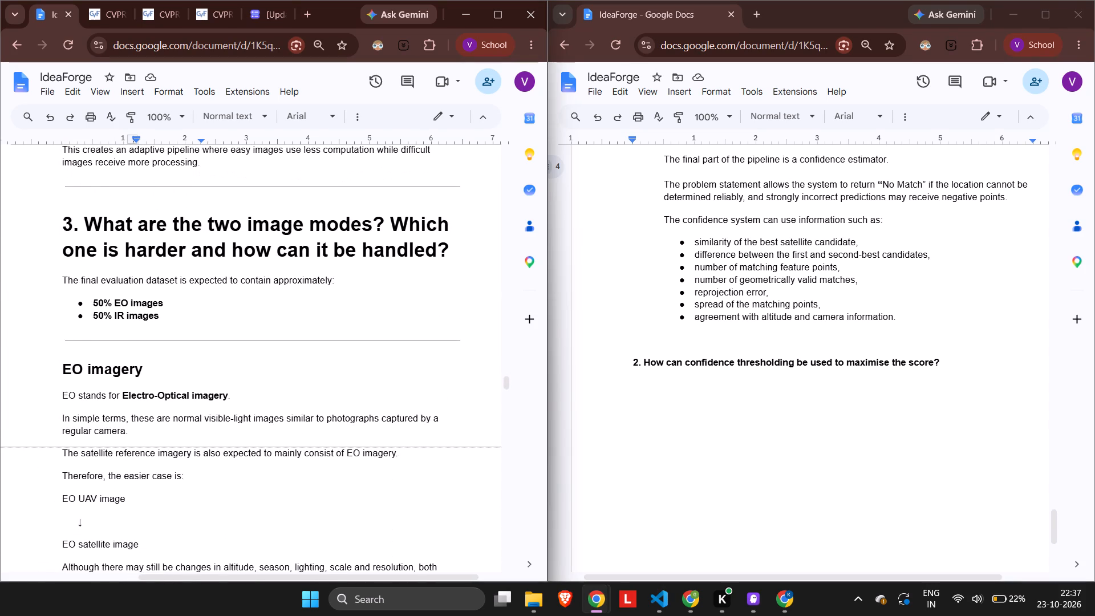
scroll(204, 341, "up", 1)
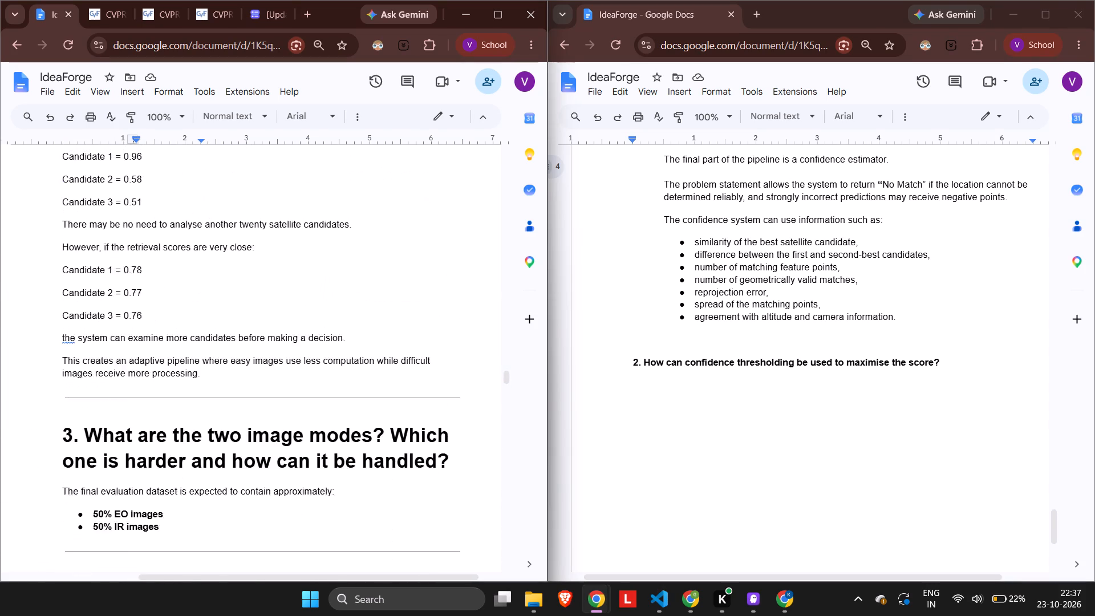
scroll(204, 341, "up", 1)
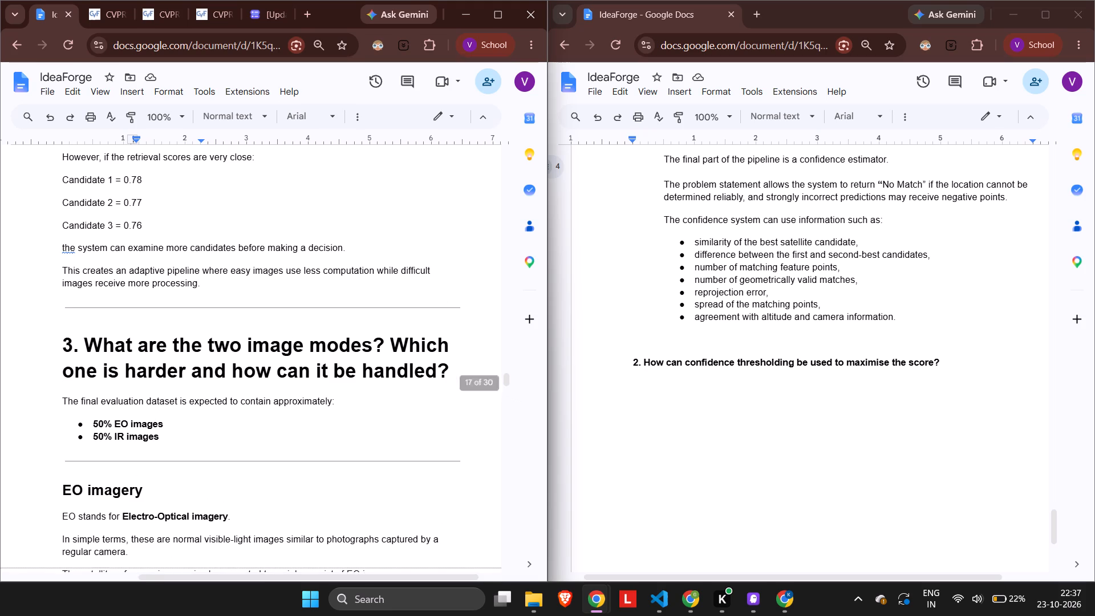
scroll(440, 382, "up", 20)
scroll(440, 382, "up", 1)
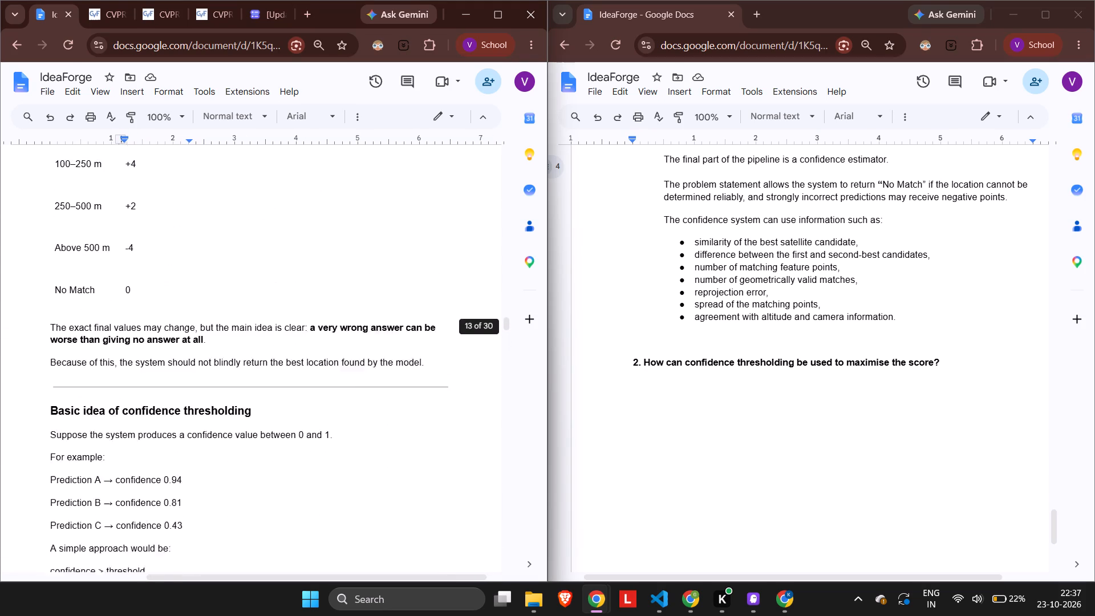
scroll(440, 382, "up", 6)
scroll(440, 382, "down", 1)
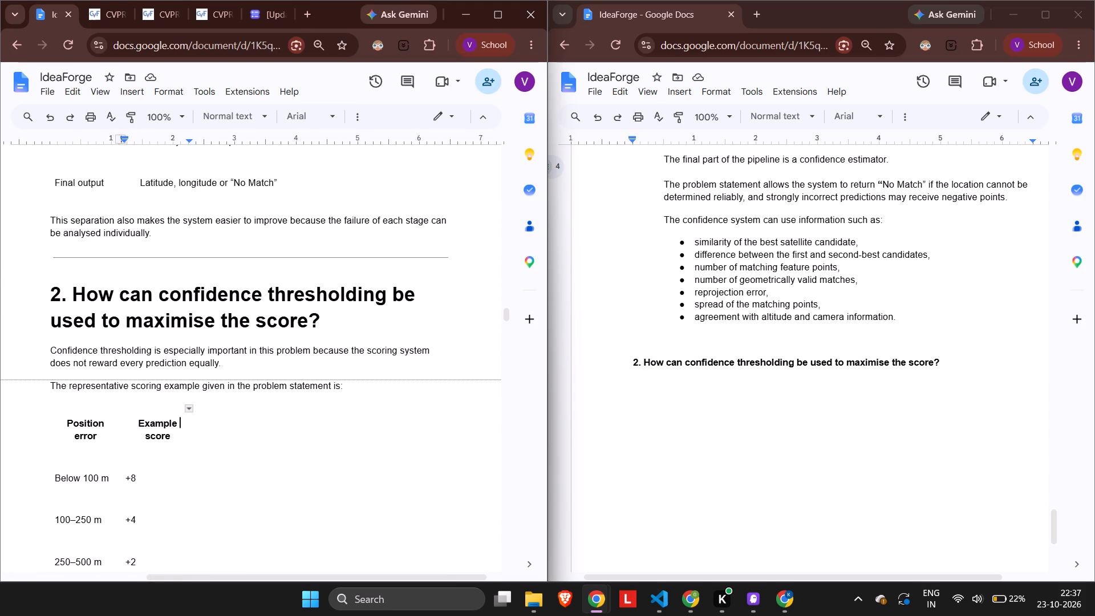
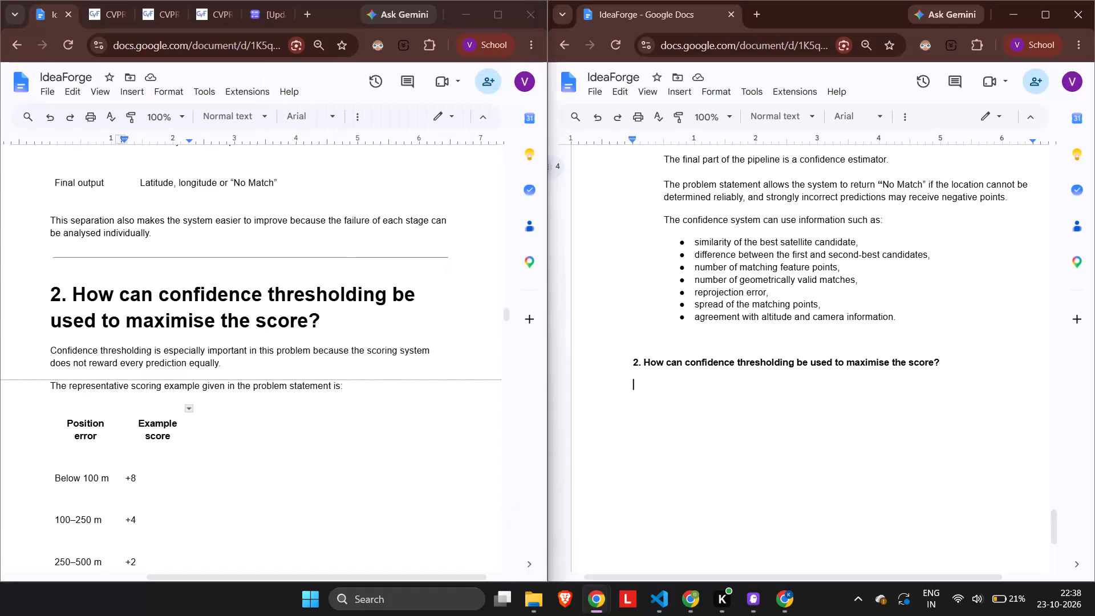
Start the answer below the question 2 heading with "The scoring could be like split depending upon the accuracy of prediction.".
scroll(211, 318, "down", 1)
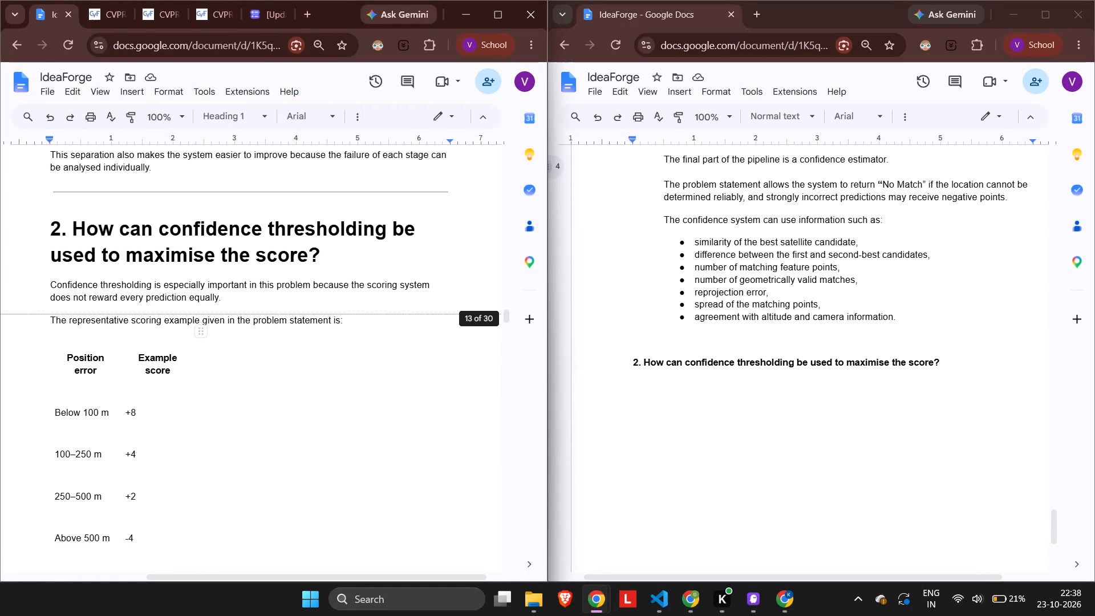
left_click(236, 293)
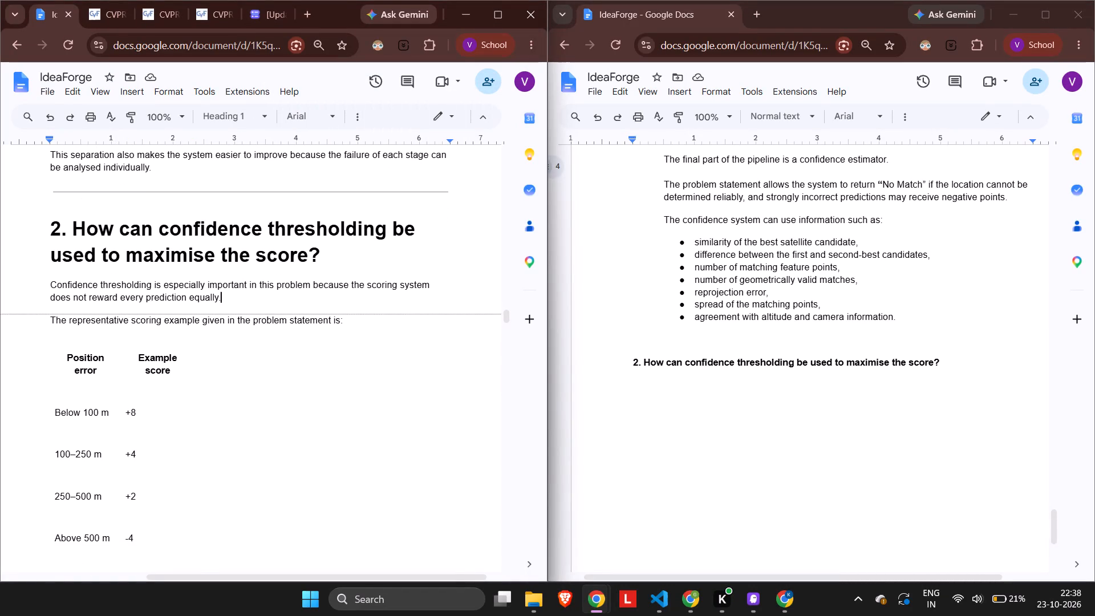
scroll(236, 293, "down", 1)
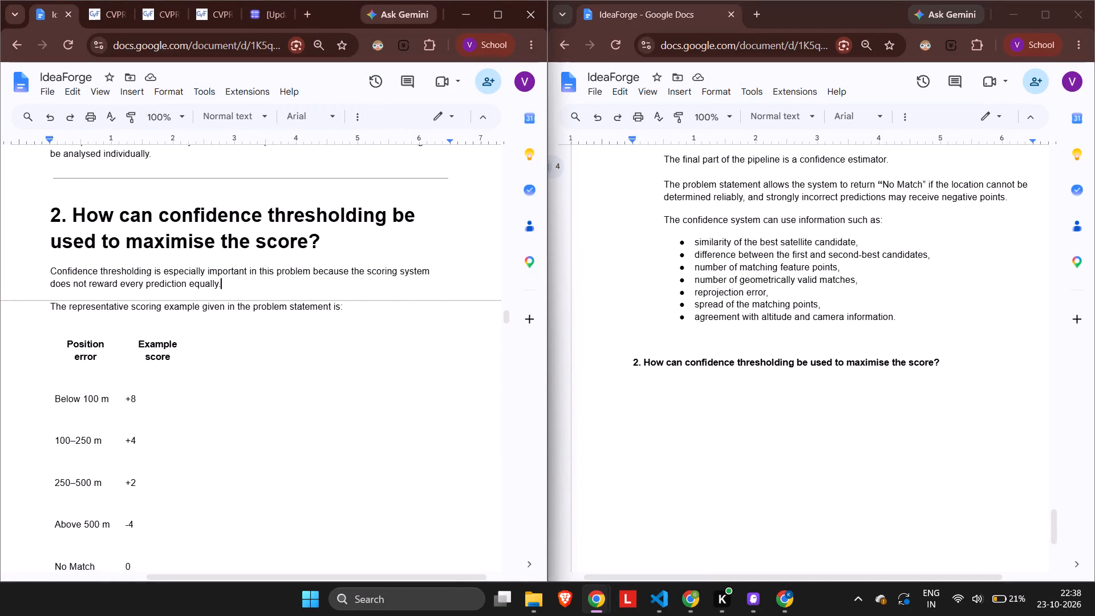
scroll(236, 293, "down", 1)
scroll(190, 303, "down", 2)
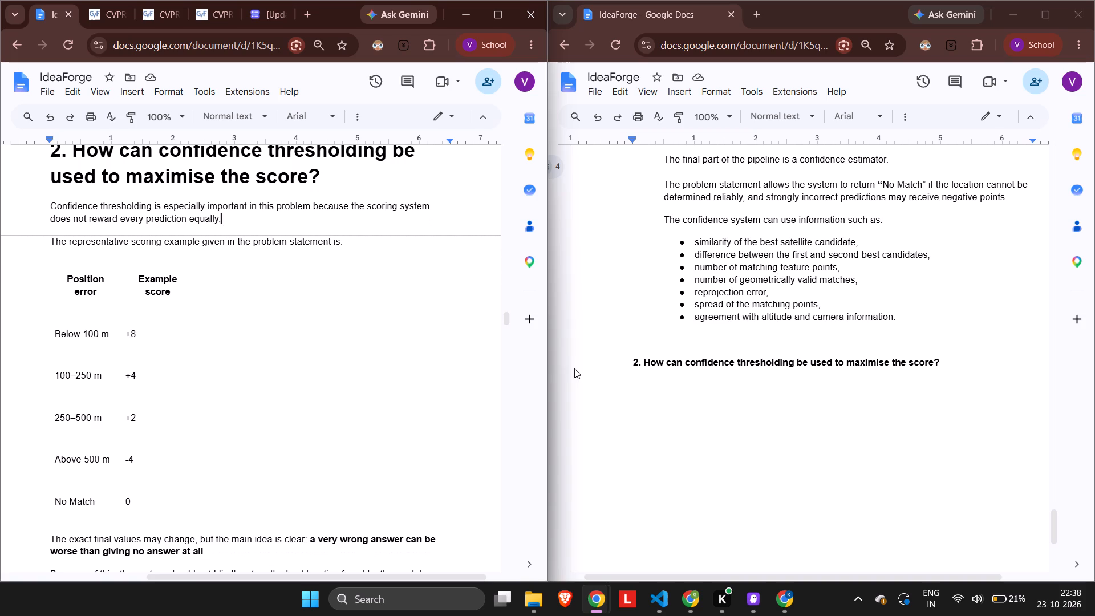
left_click(790, 400)
left_click(731, 388)
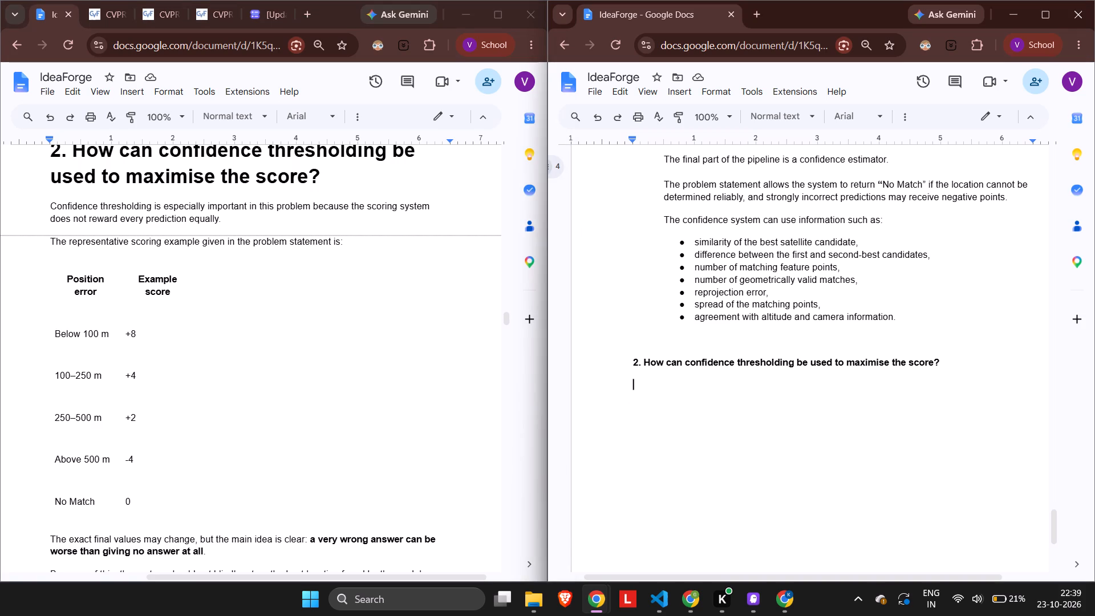
type("The scorin")
key("space")
key("BackSpace")
type("g could")
key("space")
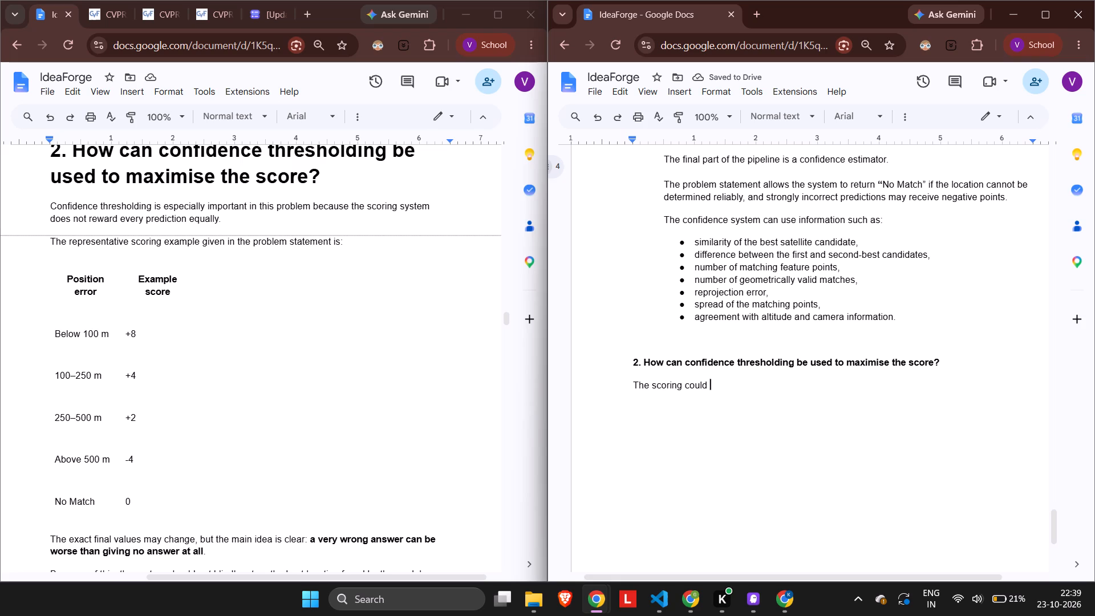
type("be like")
key("space")
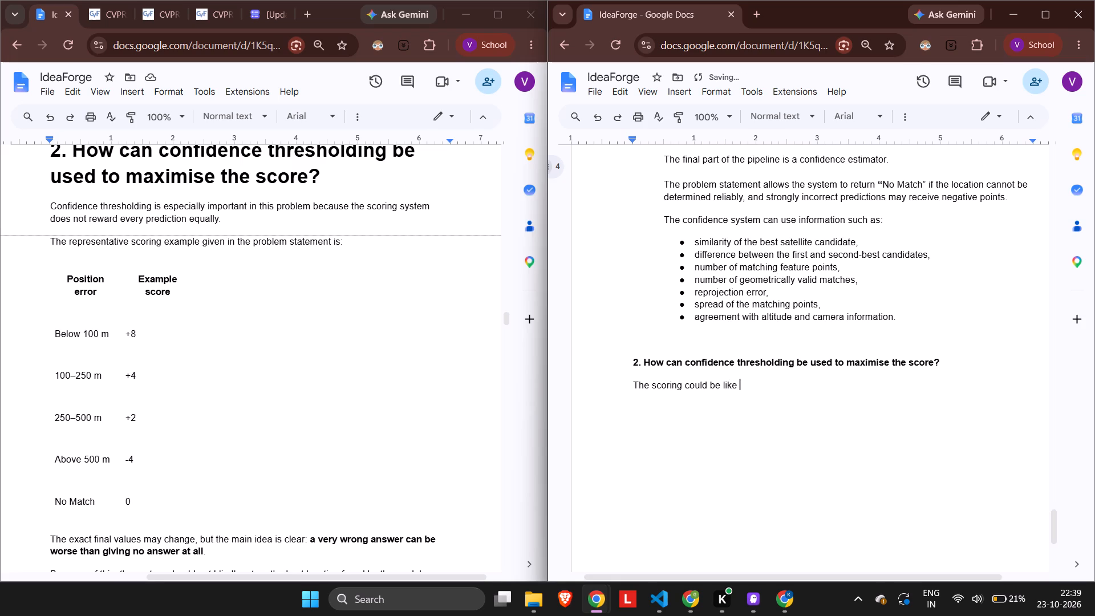
type("sl")
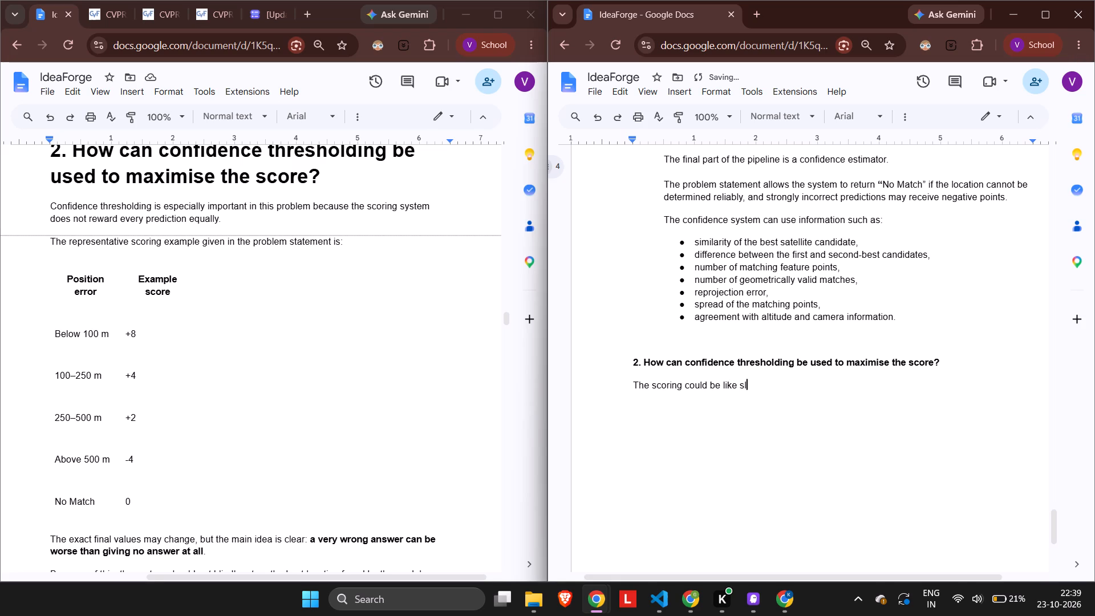
key("BackSpace")
type("plit into")
key("space")
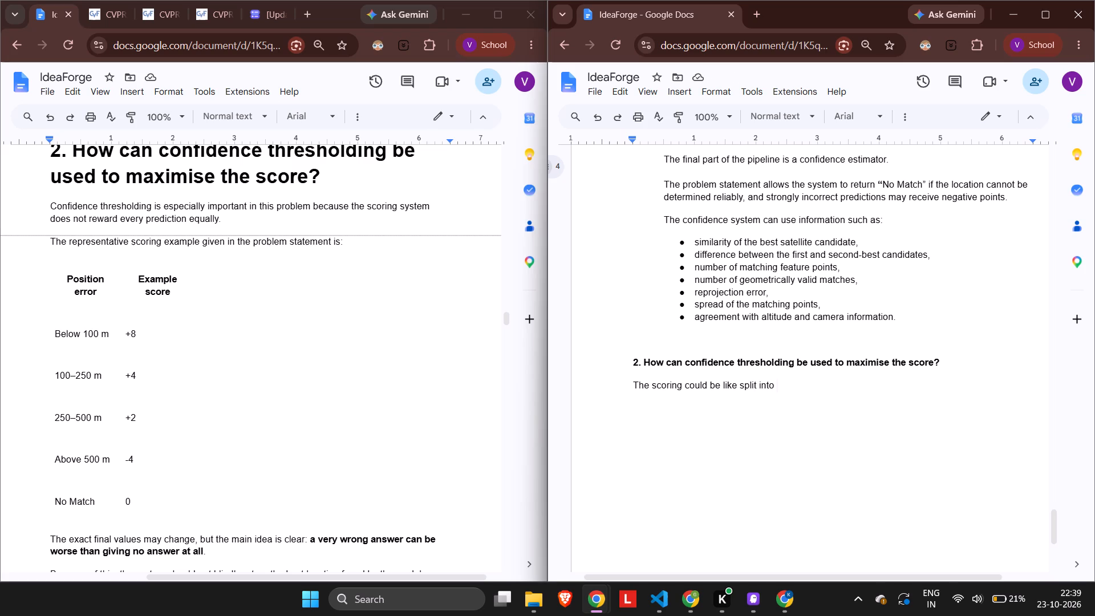
type("depem")
key("ctrl+BackSpace")
key("ctrl+BackSpace")
type("depending o")
key("BackSpace")
key("i")
key("BackSpace")
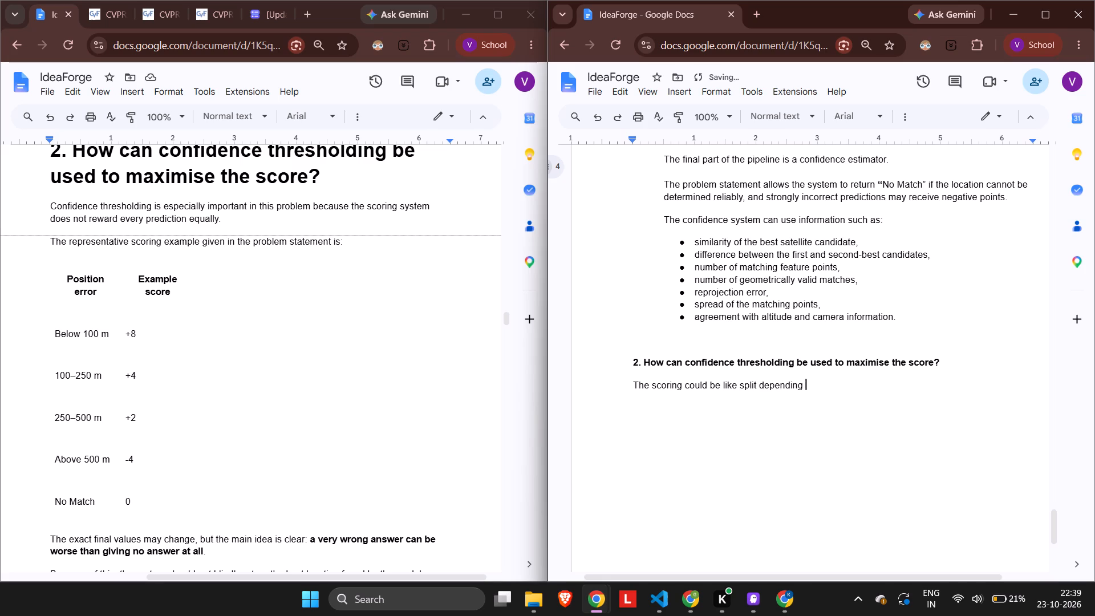
type("upon")
key("space")
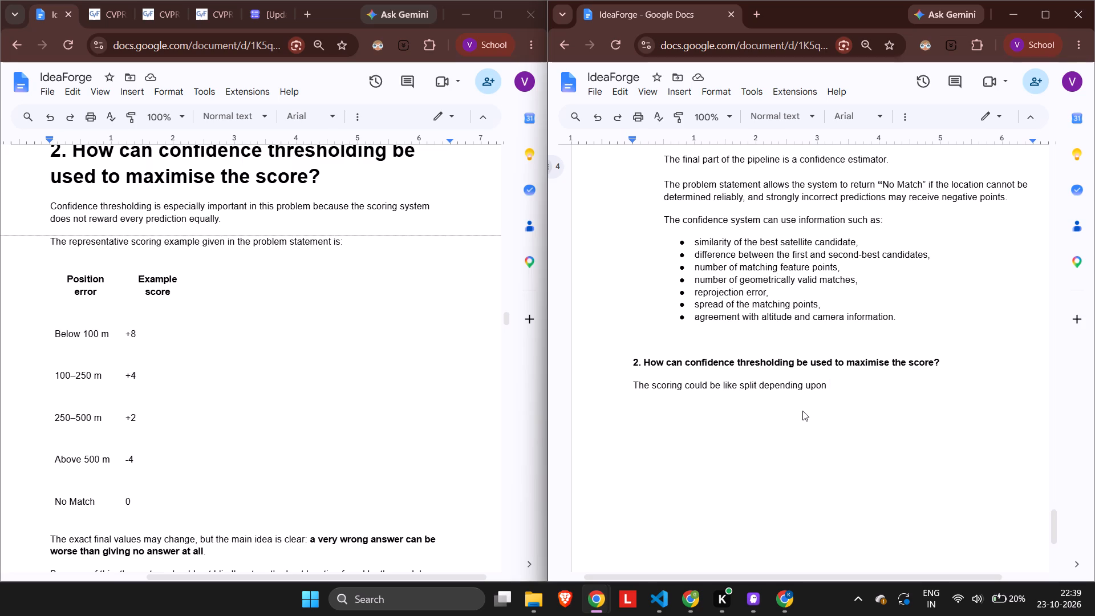
type("the accuracy of the")
key("space")
key("ctrl+BackSpace")
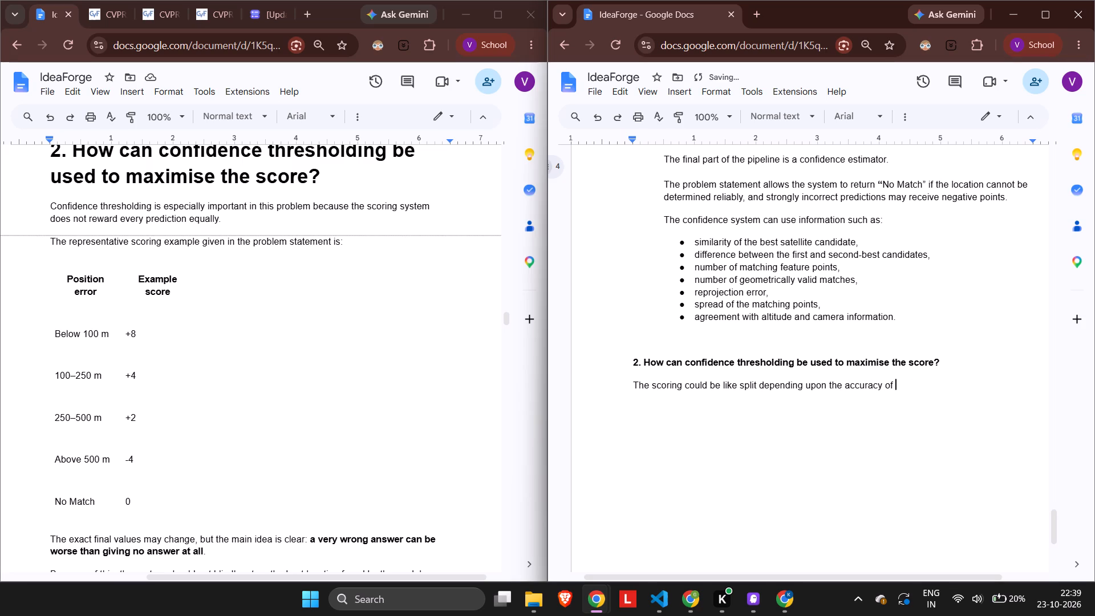
key("ctrl+BackSpace")
type("of prediction")
type(".")
key("space")
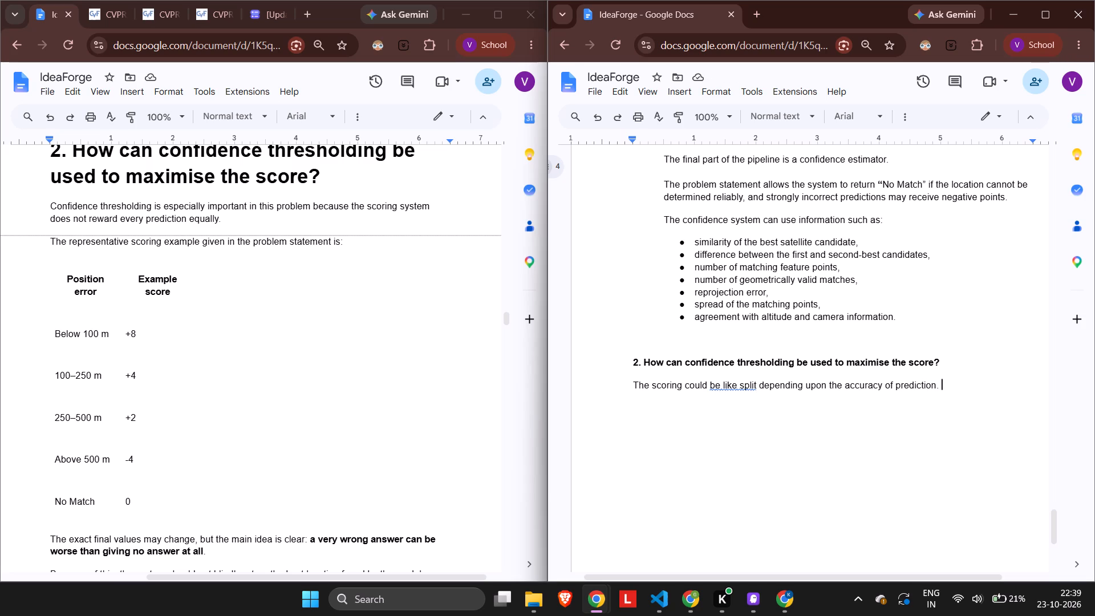
Add the sentence "So 500m is the limits, if we cross it we will get negative points and if we ignore it then no points.".
type("So")
key("space")
type("500m is h")
key("space")
key("BackSpace")
key("BackSpace")
type("the linit")
key("BackSpace")
key("BackSpace")
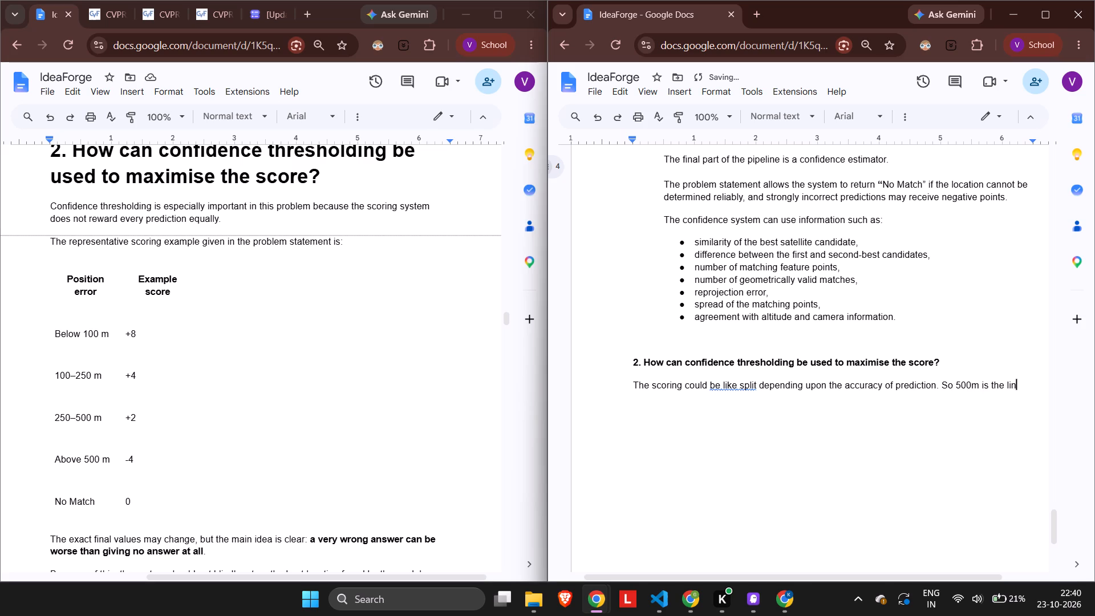
key("BackSpace")
type("mits, if w c")
key("BackSpace")
key("e")
key("BackSpace")
key("BackSpace")
type("e corss it")
key("space")
type("we will get s")
key("BackSpace")
type("negative points and if we")
key("space")
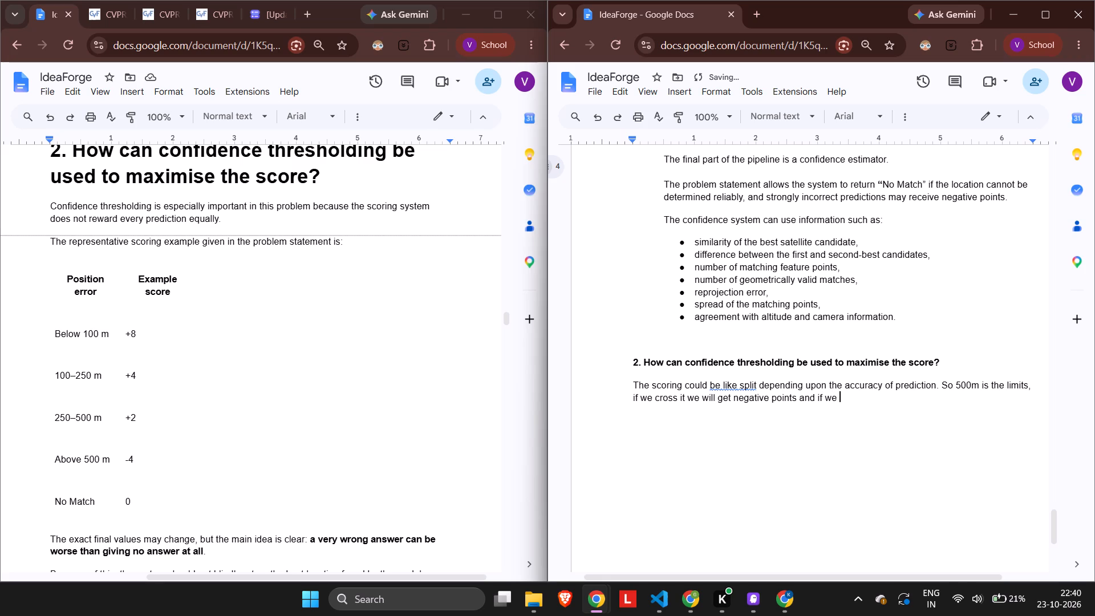
type("leve")
key("space")
key("ctrl+BackSpace")
type("ignnore it then no points.")
scroll(545, 413, "down", 1)
scroll(468, 433, "down", 3)
key("space")
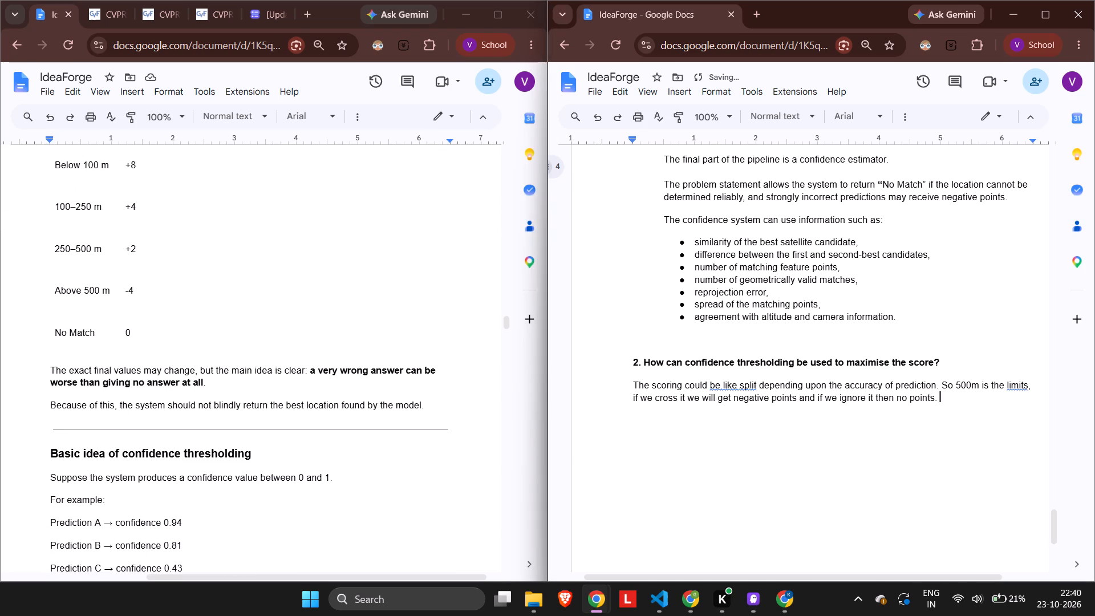
Continue the question 2 paragraph with "We need to wait to get to know the final scoring algo".
type("We need to g")
key("BackSpace")
key("a")
key("BackSpace")
type("wait")
key("space")
type("to get to no")
key("BackSpace")
key("BackSpace")
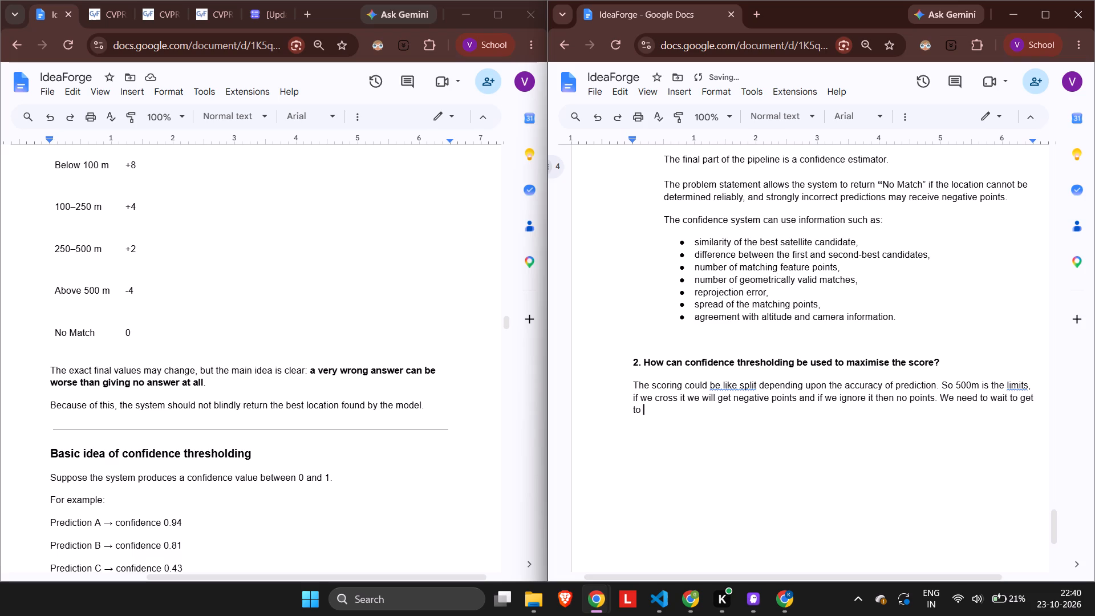
key("n")
key("BackSpace")
type("know the final c")
key("BackSpace")
type("scro")
key("BackSpace")
key("BackSpace")
type("oring also")
key("BackSpace")
key("BackSpace")
type("gp")
key("BackSpace")
key("BackSpace")
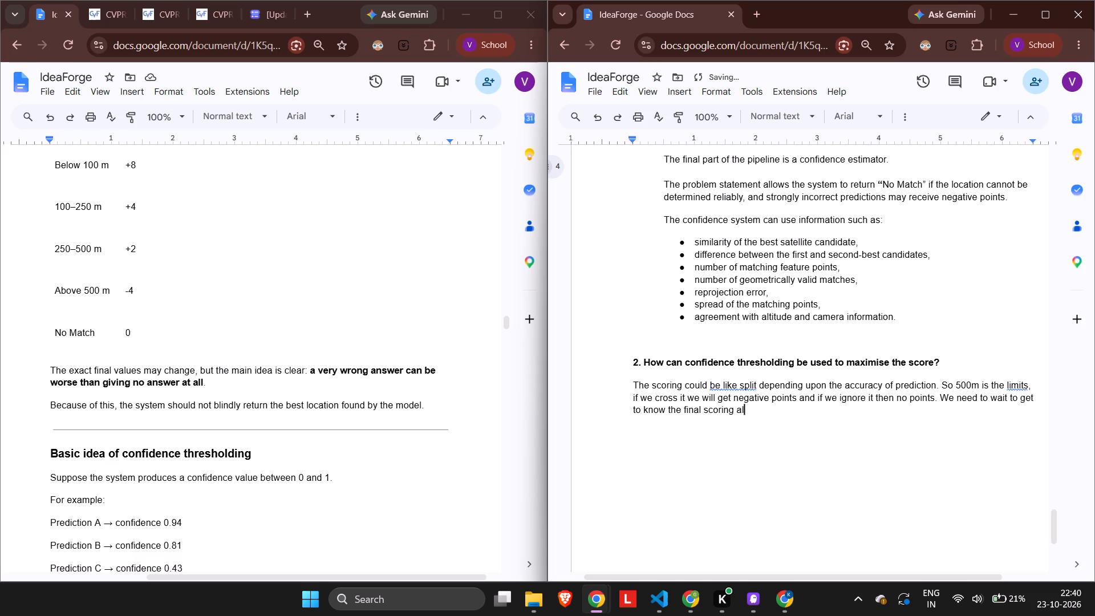
type("go")
Read the report's explanation of the basic idea of confidence thresholding and the start of its score-aware confidence part.
left_click(353, 376)
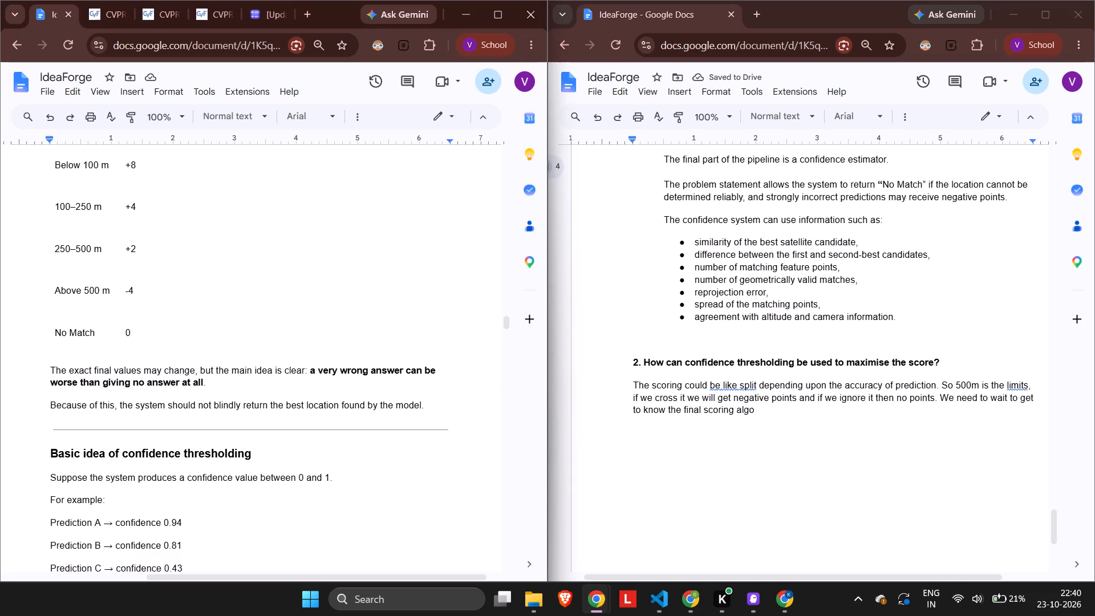
left_click(261, 386)
scroll(261, 386, "down", 1)
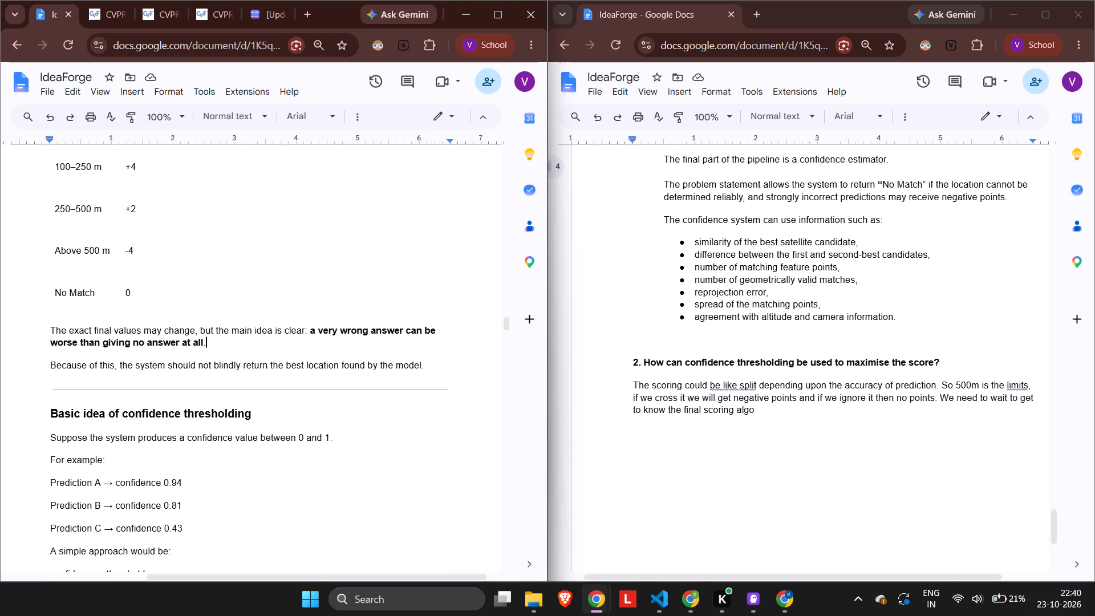
scroll(261, 386, "down", 2)
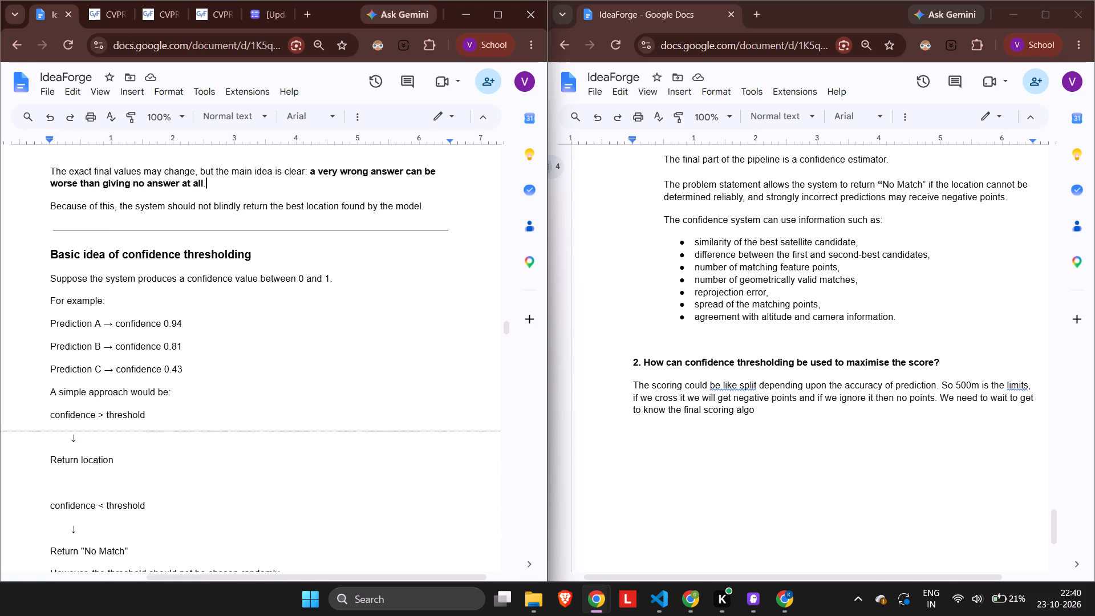
scroll(261, 386, "down", 2)
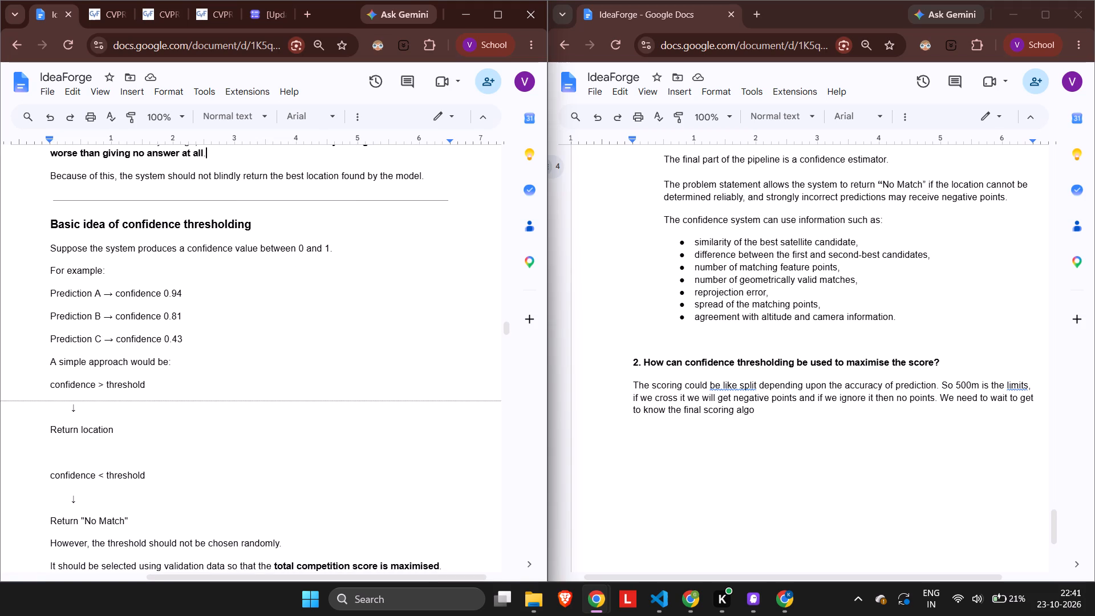
scroll(261, 386, "down", 1)
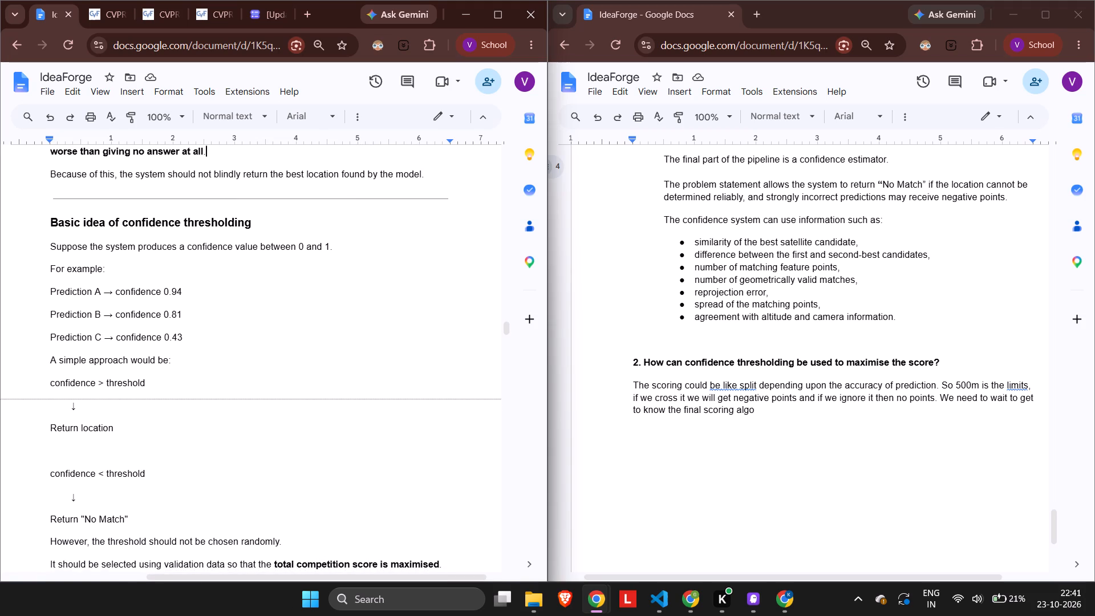
scroll(261, 386, "down", 1)
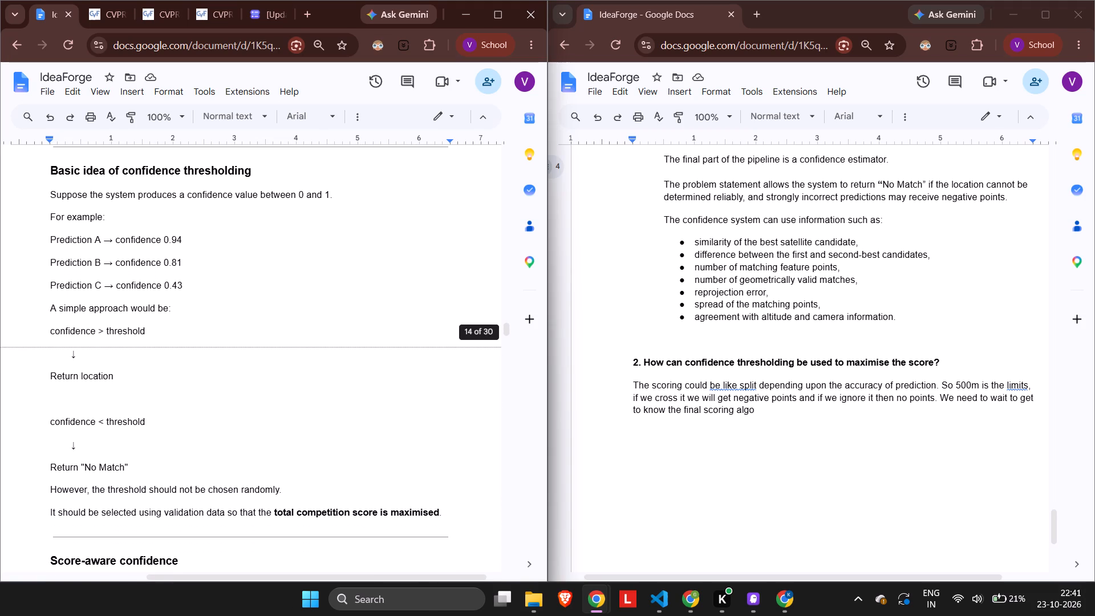
scroll(261, 386, "down", 2)
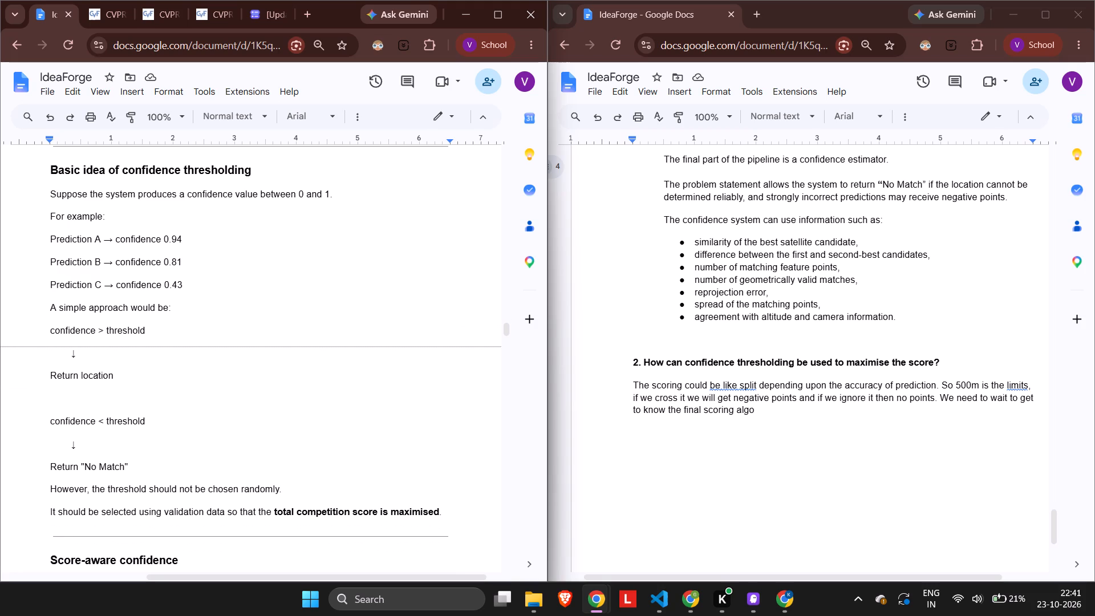
scroll(261, 386, "down", 3)
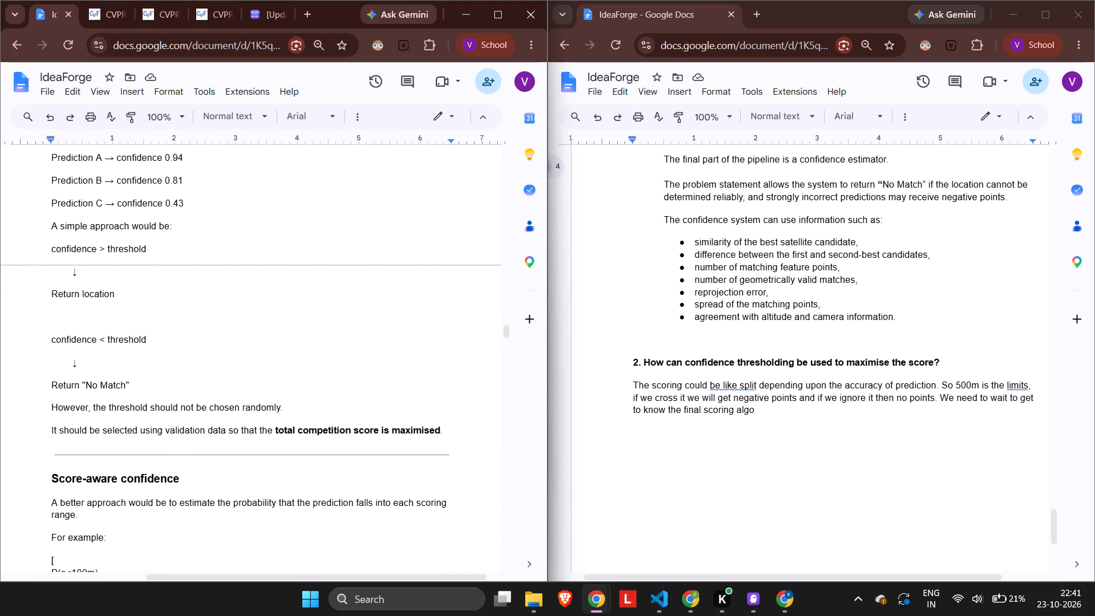
scroll(261, 386, "down", 4)
scroll(261, 386, "up", 1)
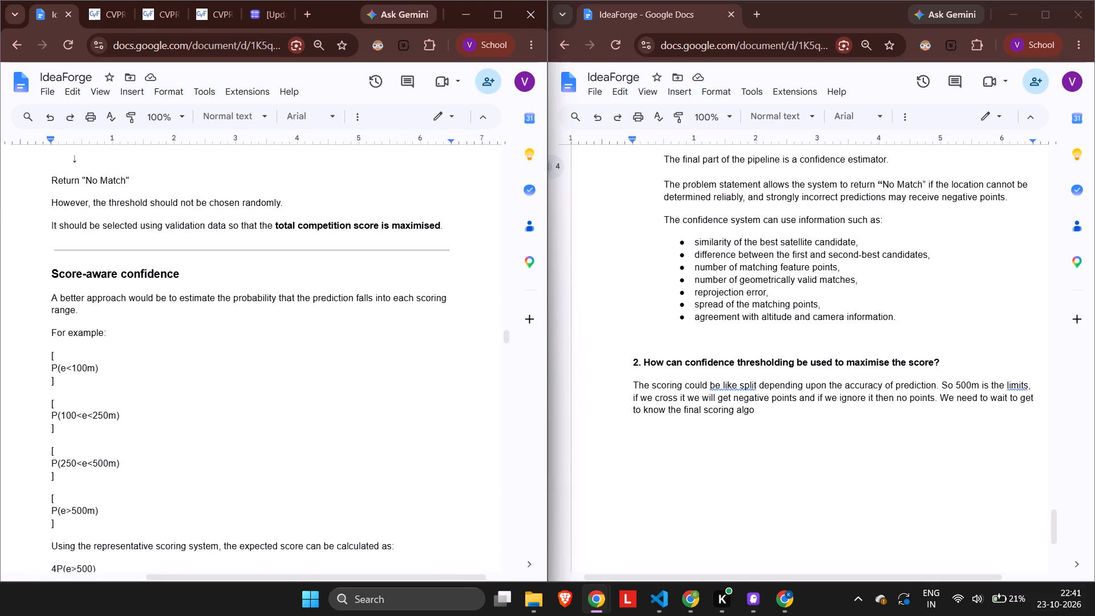
scroll(261, 386, "up", 3)
scroll(261, 386, "down", 1)
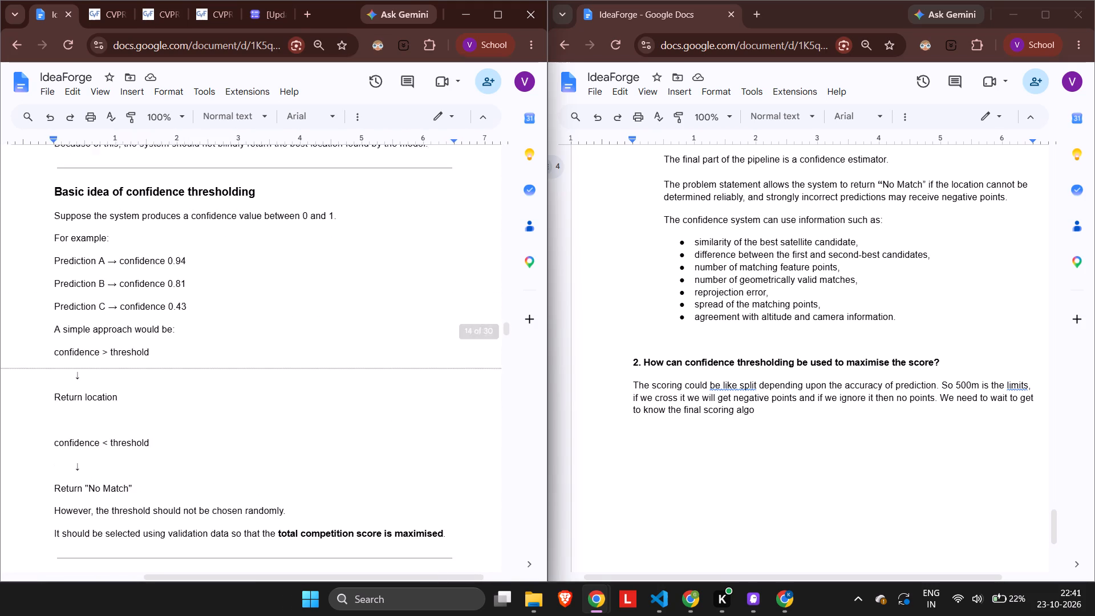
scroll(261, 386, "down", 1)
End the first question 2 paragraph with a period after "algo" and start a new line below it, leaving a blank line.
left_click(764, 407)
left_click(764, 407)
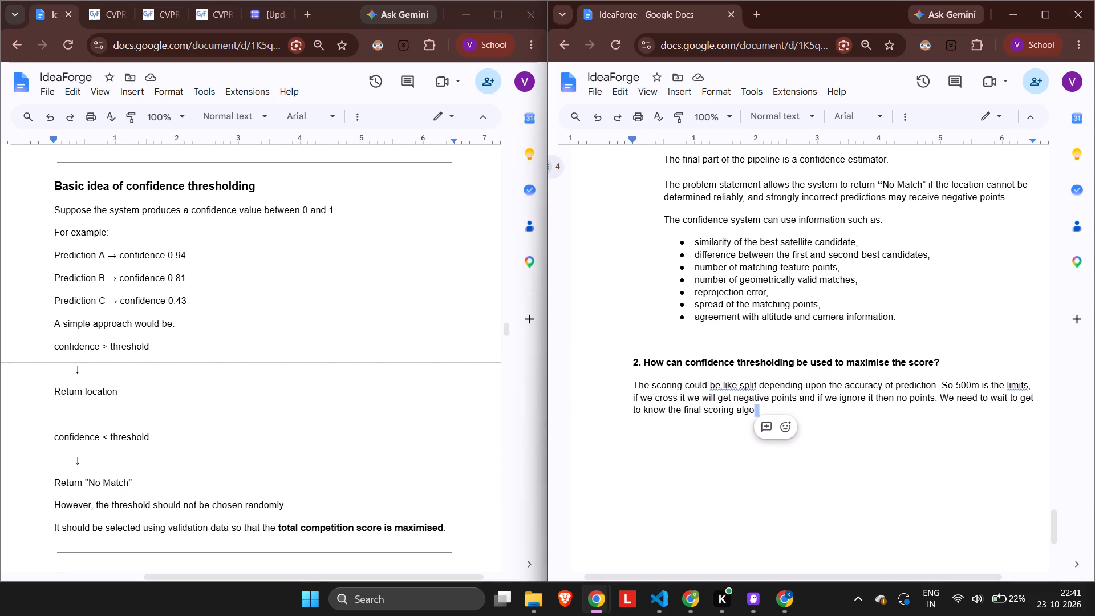
key("period")
key("shift+Return")
key("shift+Return")
Start the second question 2 paragraph with "So how it needs to basically work is like we will keep a threshold say 0.7".
type("So how it needs ro")
key("space")
key("BackSpace")
key("BackSpace")
key("BackSpace")
type("to bs")
key("BackSpace")
type("asically work is like we wil")
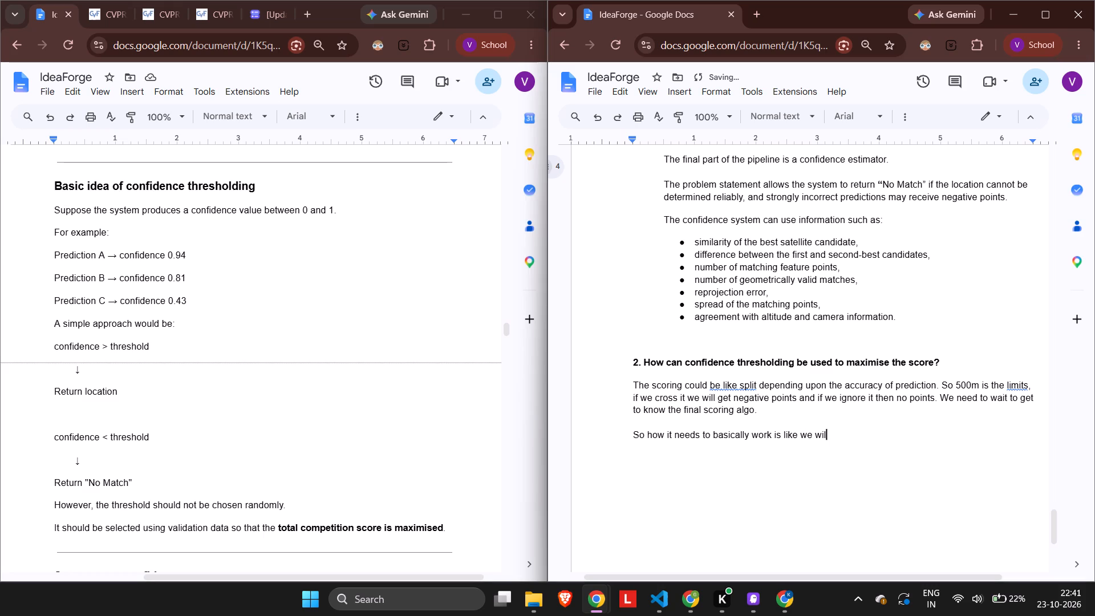
type("l keep a")
key("space")
type("threshold say 07")
key("BackSpace")
type(".7")
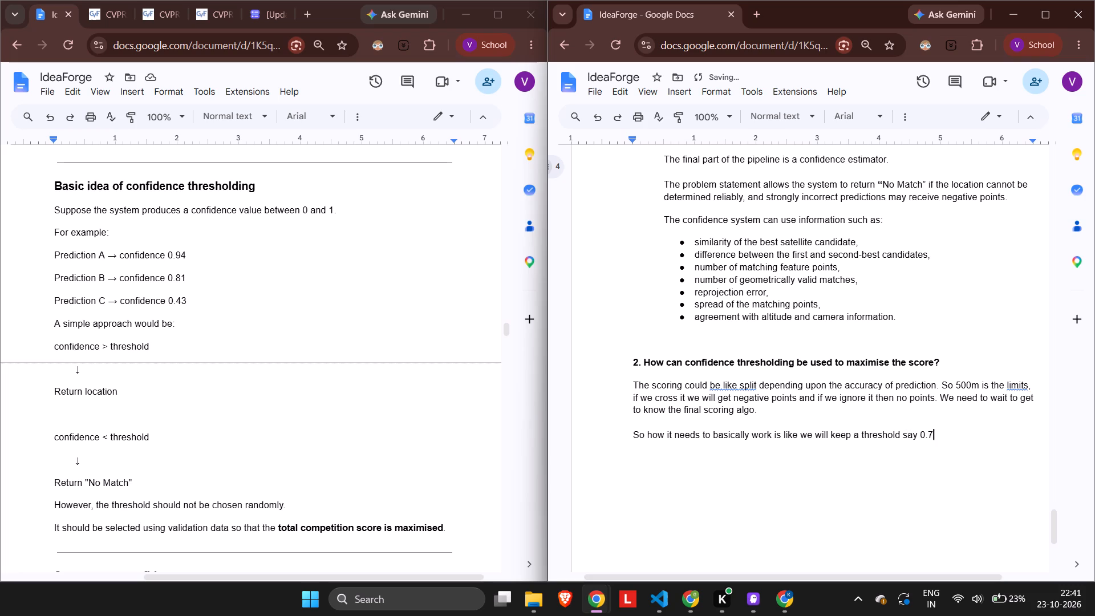
Add the parenthetical "(if confidence is between 0 to 1)" directly after the 0.7 threshold.
key("space")
key("BackSpace")
type("()")
key("Left")
type("if we")
key("space")
type("base")
key("ctrl+BackSpace")
key("space")
key("ctrl+BackSpace")
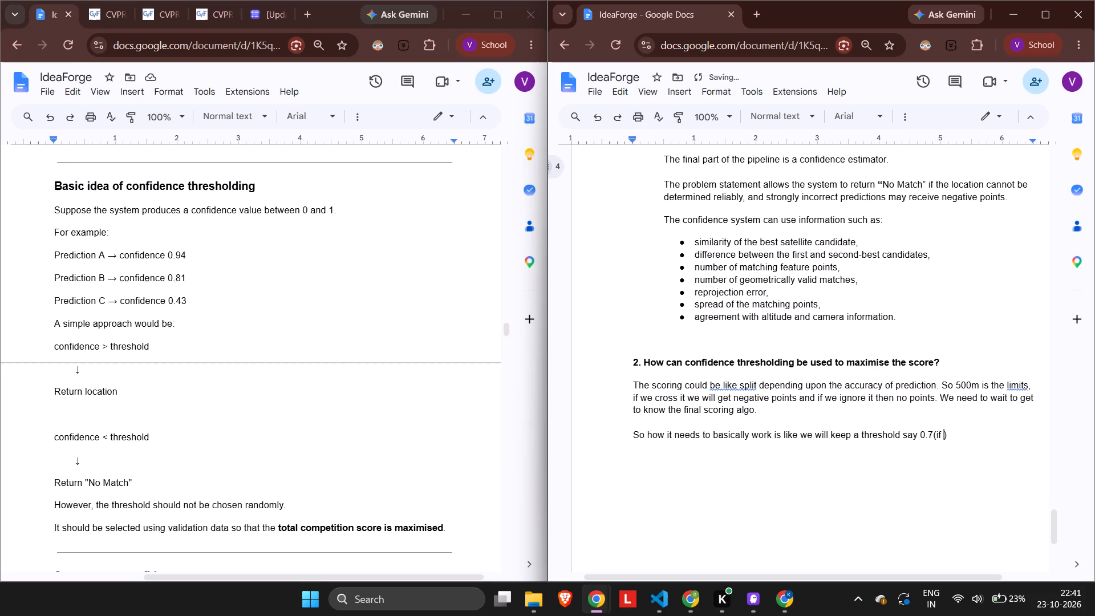
type("confiden")
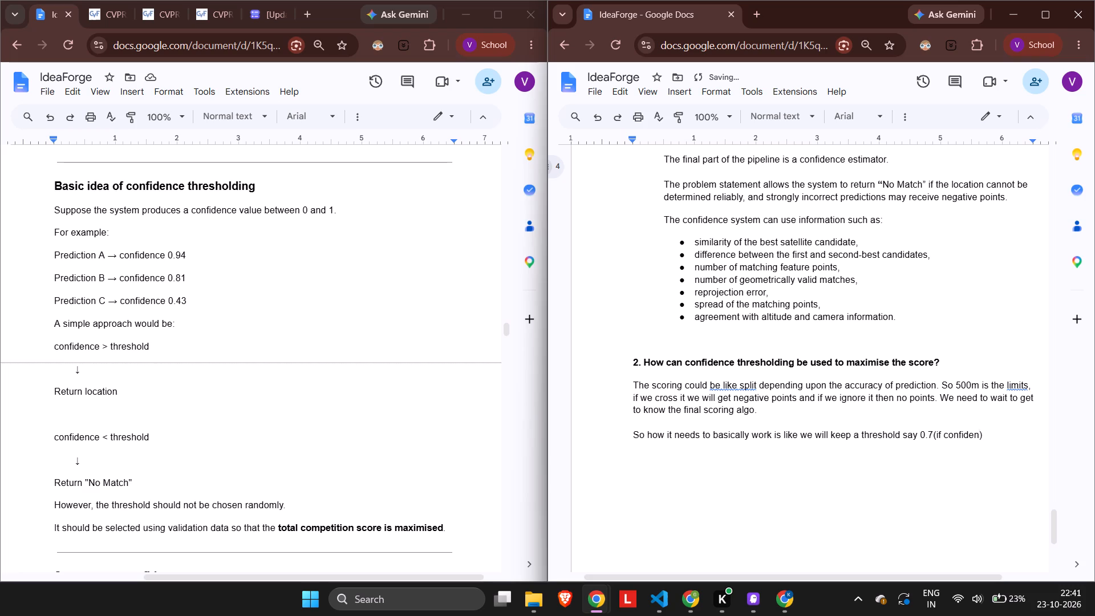
type("ce is between 0 to 1")
key("Right")
Continue the threshold sentence after the parenthetical with "then if prediction is above 0.7 then".
key("space")
type("rt")
key("BackSpace")
key("BackSpace")
type("tje")
key("BackSpace")
key("BackSpace")
key("j")
key("BackSpace")
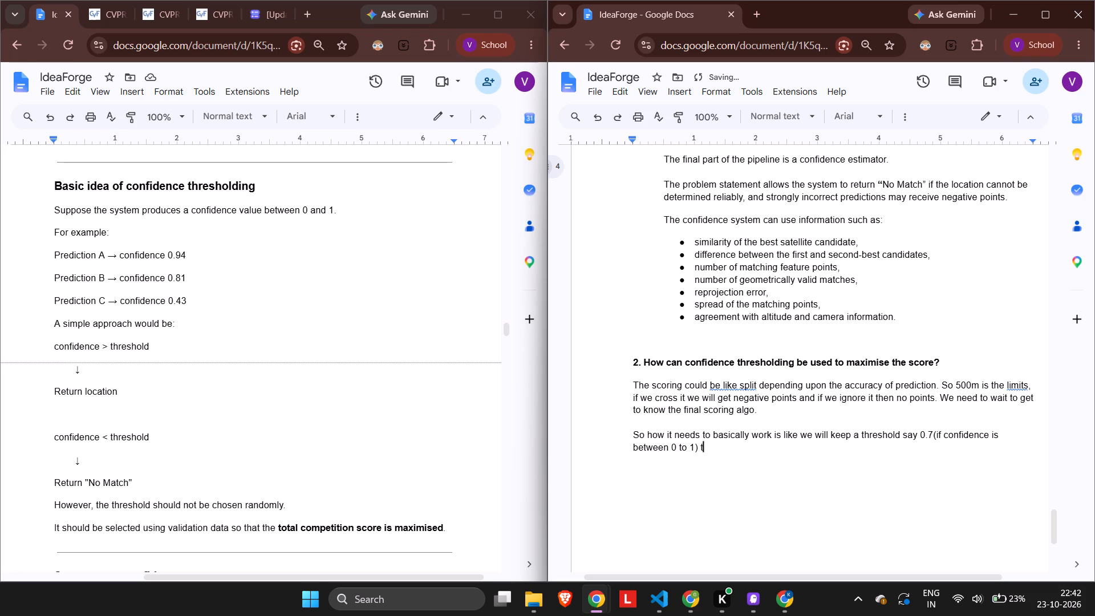
type("hen if predictikon")
key("BackSpace")
key("BackSpace")
key("BackSpace")
type("ion is about")
key("space")
key("BackSpace")
key("BackSpace")
key("BackSpace")
type("ve 0,")
key("BackSpace")
type(".7 then")
key("space")
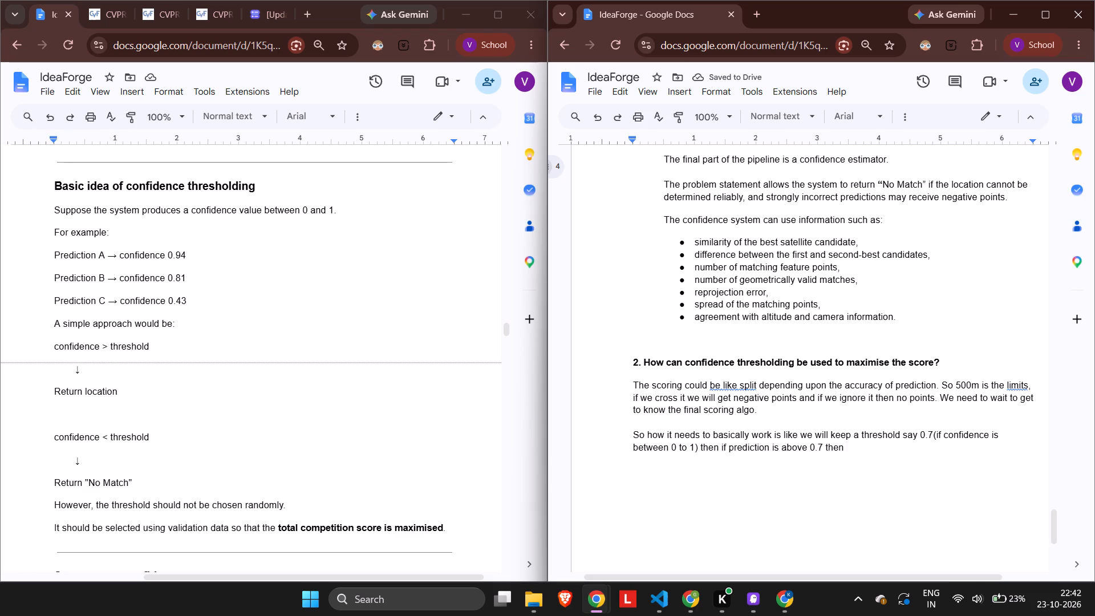
Finish the sentence with: we will report the answer and if it less than that we wont risk and say "No match".
type("we will report the ans")
key("BackSpace")
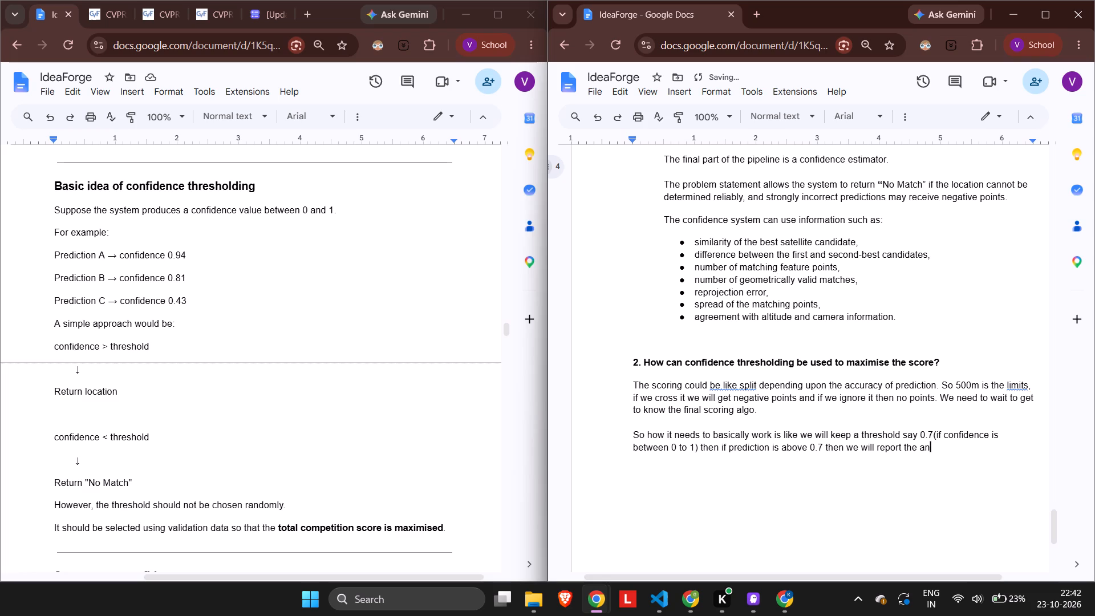
type("swer and if it less that")
key("BackSpace")
type("n that we wont risk")
key("space")
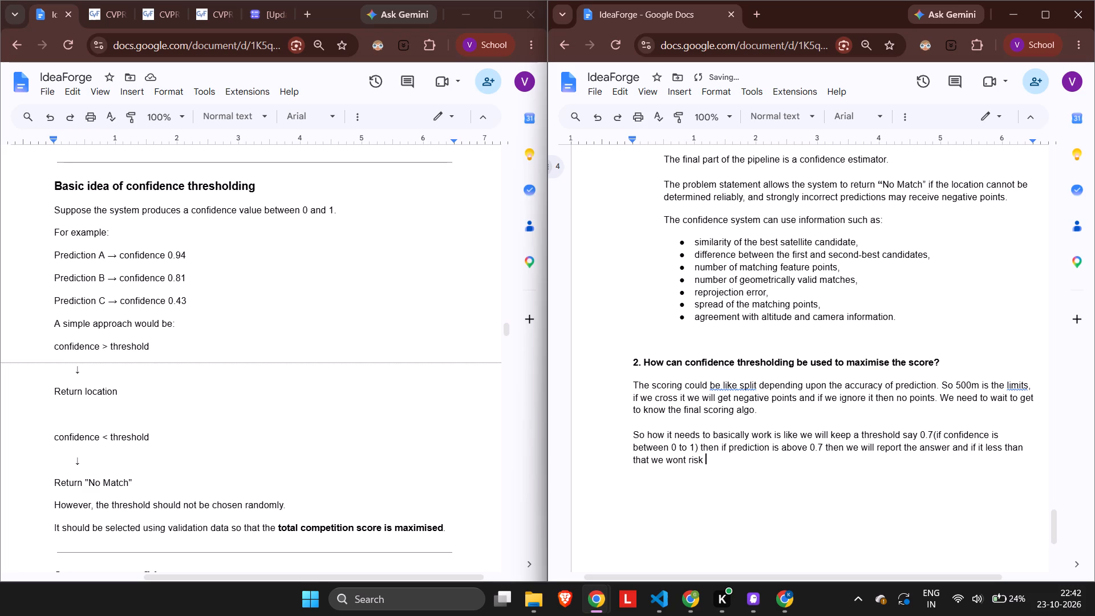
type("and say \"\"")
key("Left")
type("No match")
key("Right")
key("period")
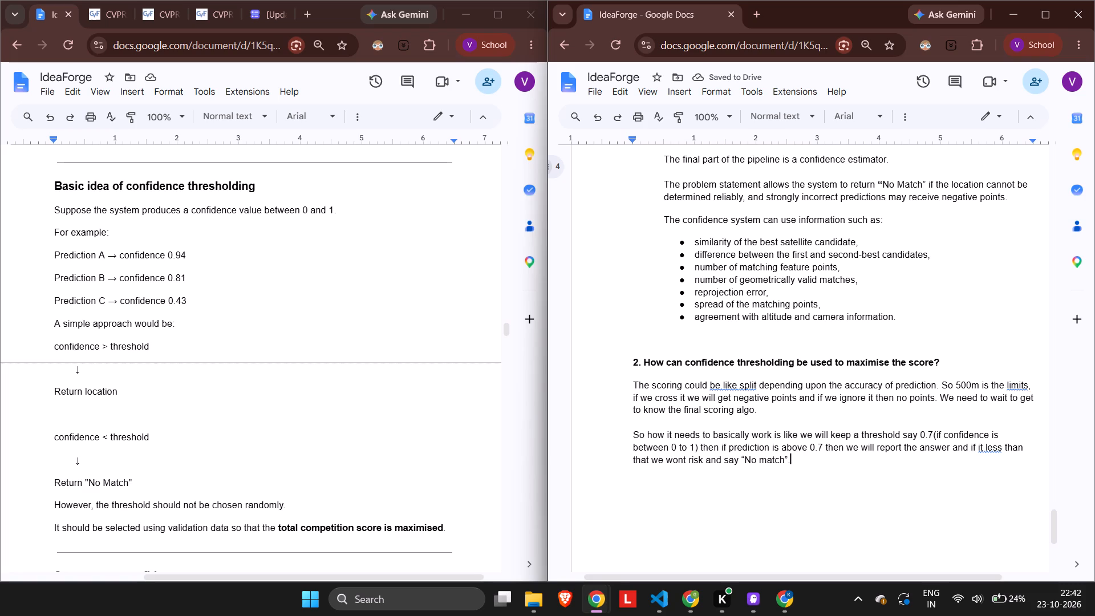
Read the report's Score-aware confidence part, including the example probabilities for each scoring range.
scroll(179, 261, "down", 1)
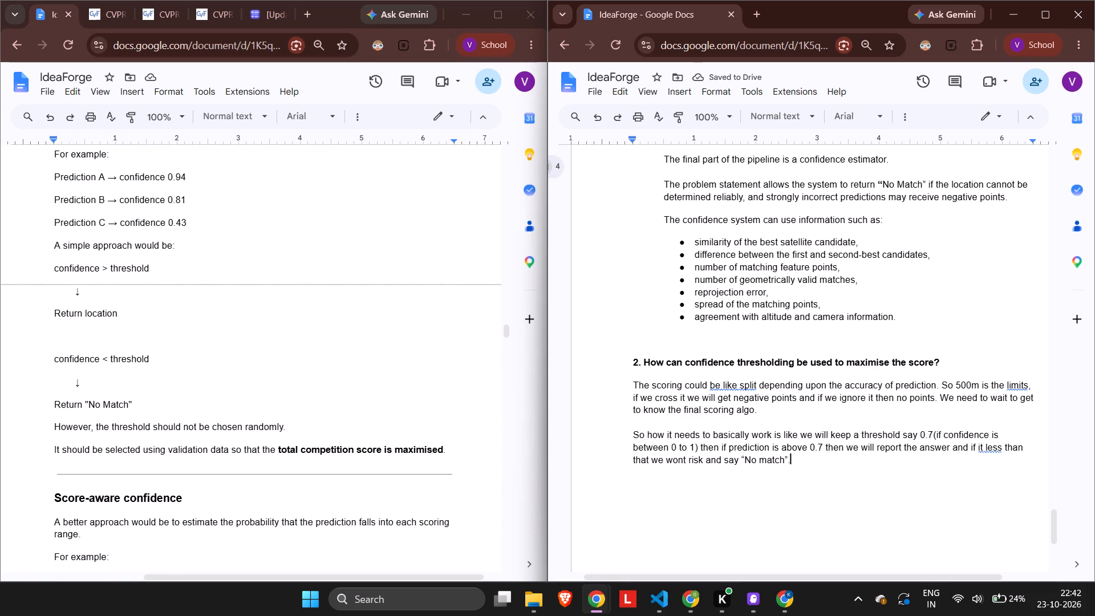
scroll(179, 261, "down", 2)
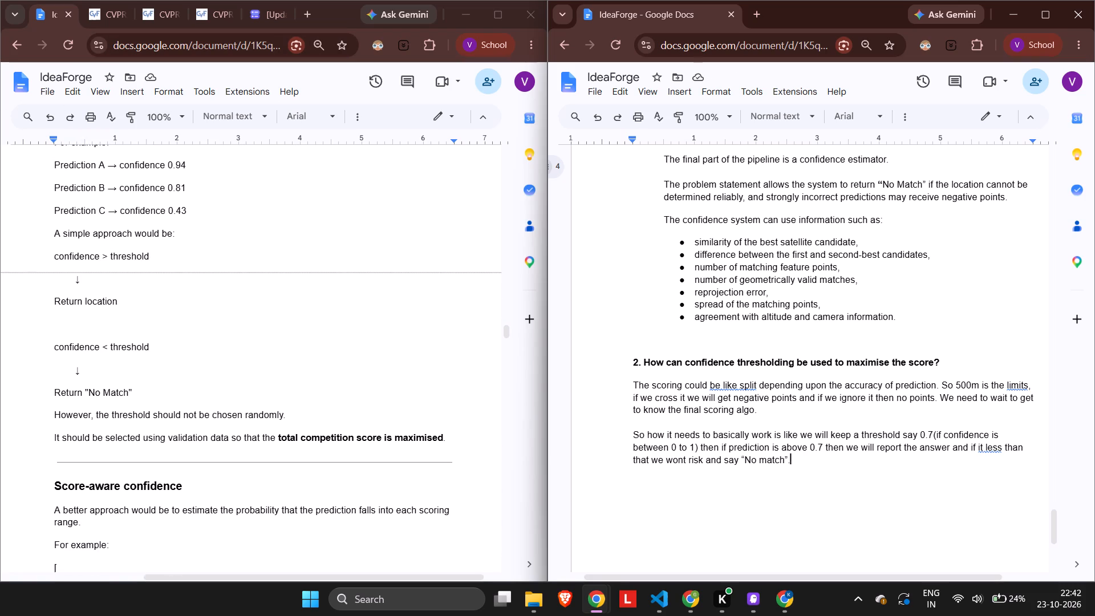
scroll(179, 261, "down", 2)
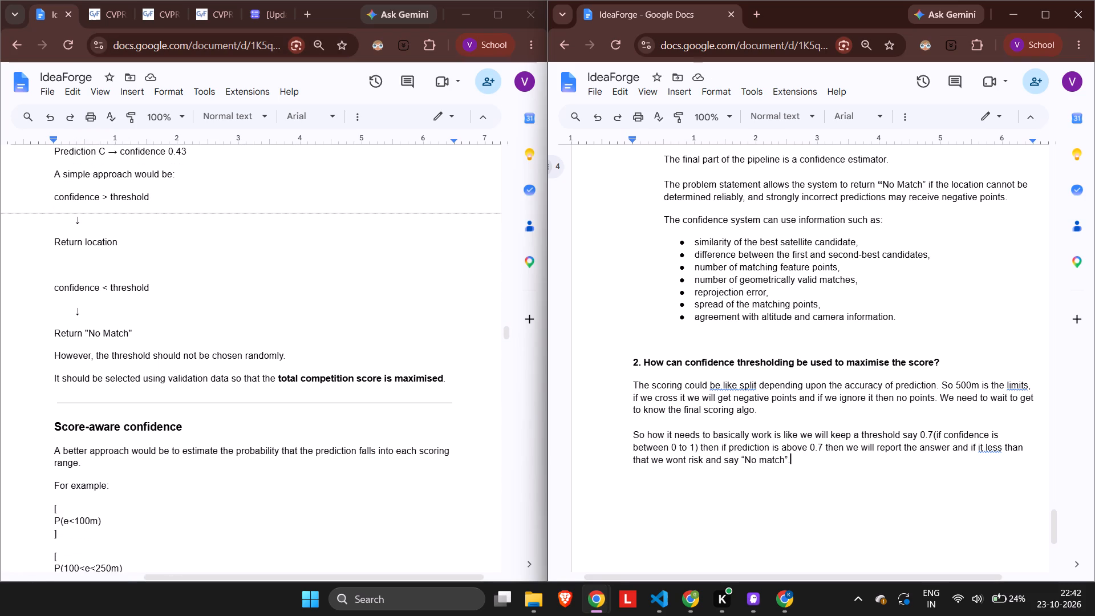
scroll(179, 261, "down", 1)
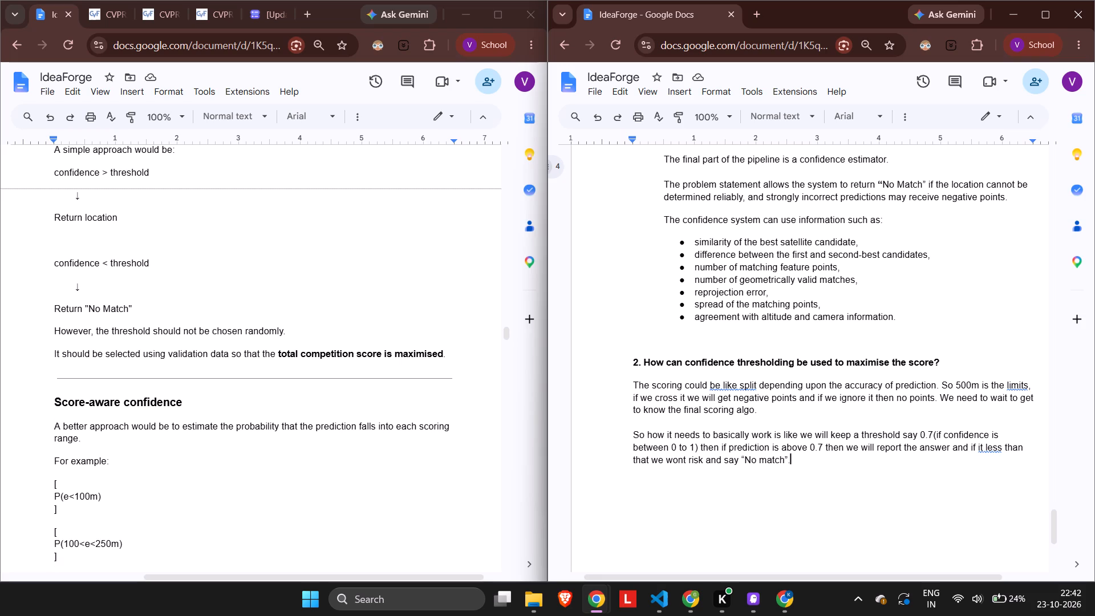
scroll(179, 261, "down", 1)
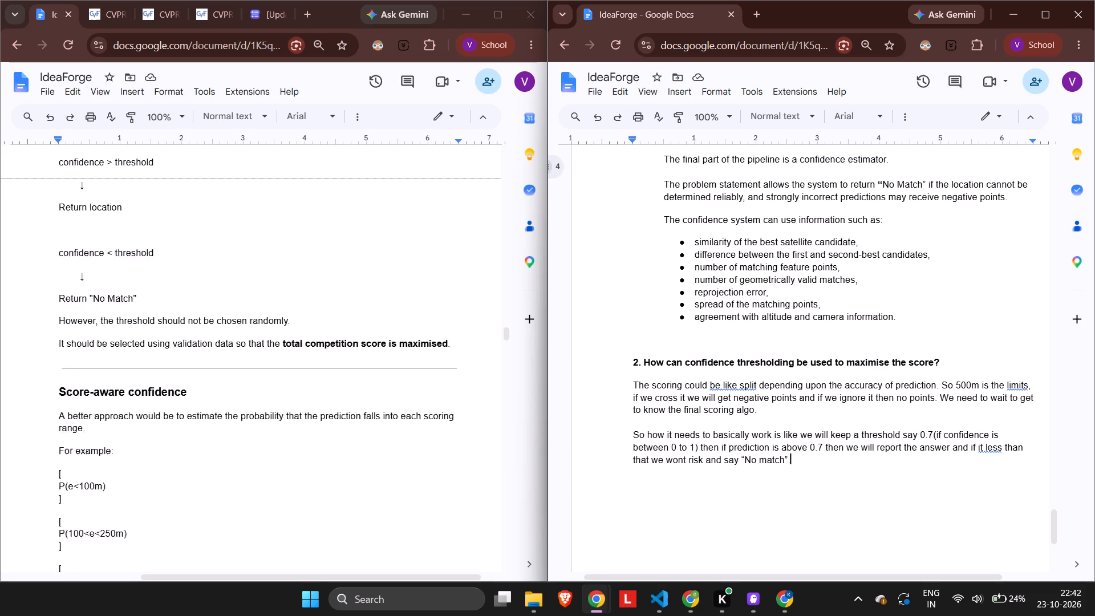
scroll(179, 261, "down", 1)
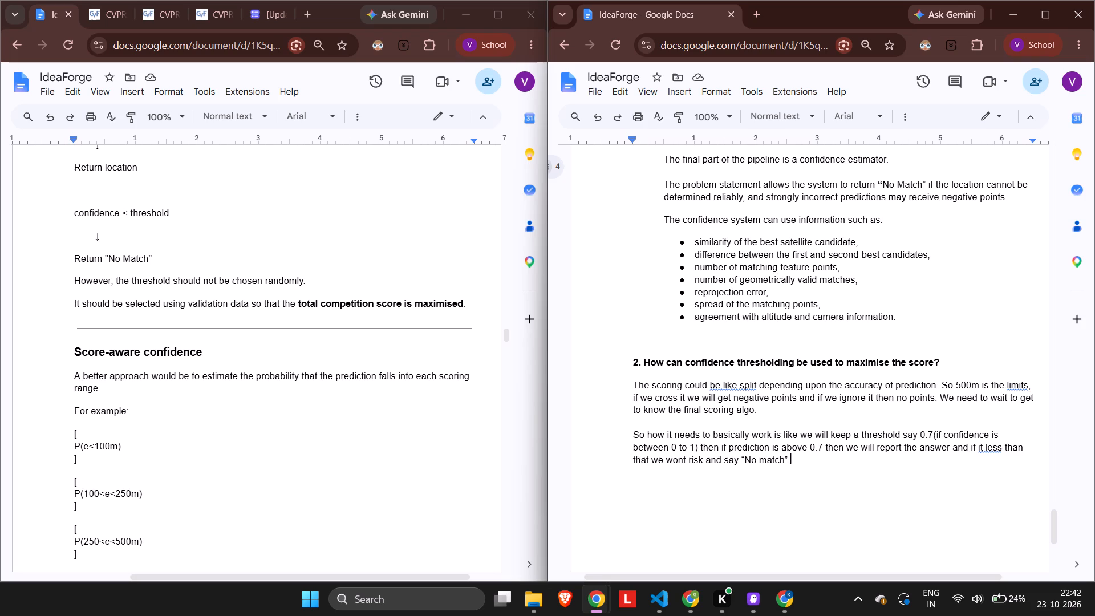
Start a third paragraph below the threshold explanation, separated by a blank line.
key("shift+Return")
key("shift+Return")
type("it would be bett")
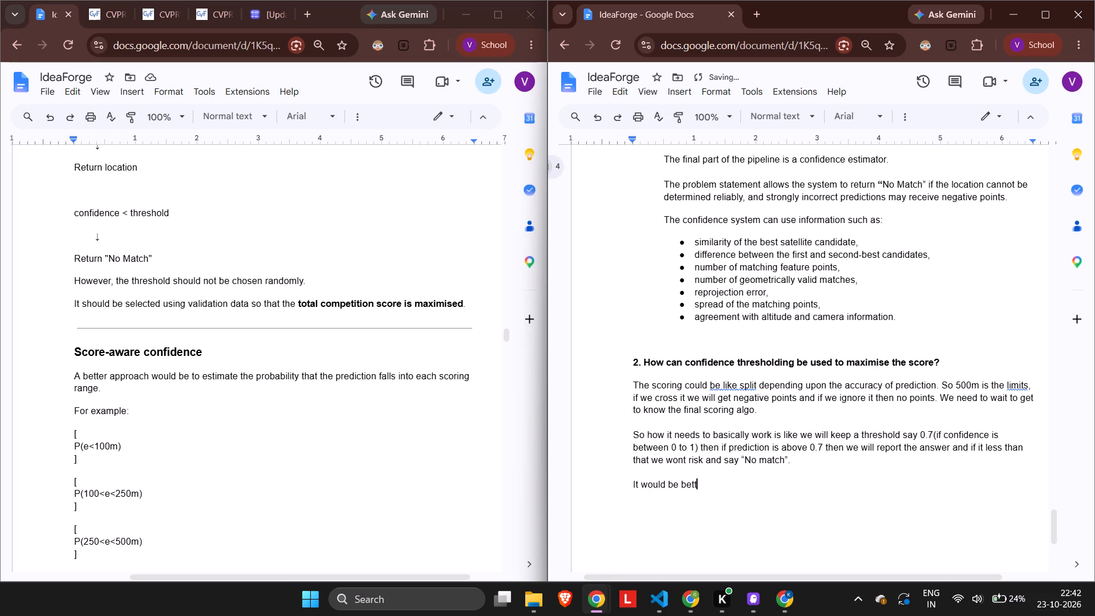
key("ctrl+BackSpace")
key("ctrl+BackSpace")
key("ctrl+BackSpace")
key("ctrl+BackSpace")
Begin the third paragraph with "What I feel is like to make this confidence to be dynamic as it could depend on various".
type("What I feel is like o")
key("space")
key("BackSpace")
key("BackSpace")
type("to make this")
key("space")
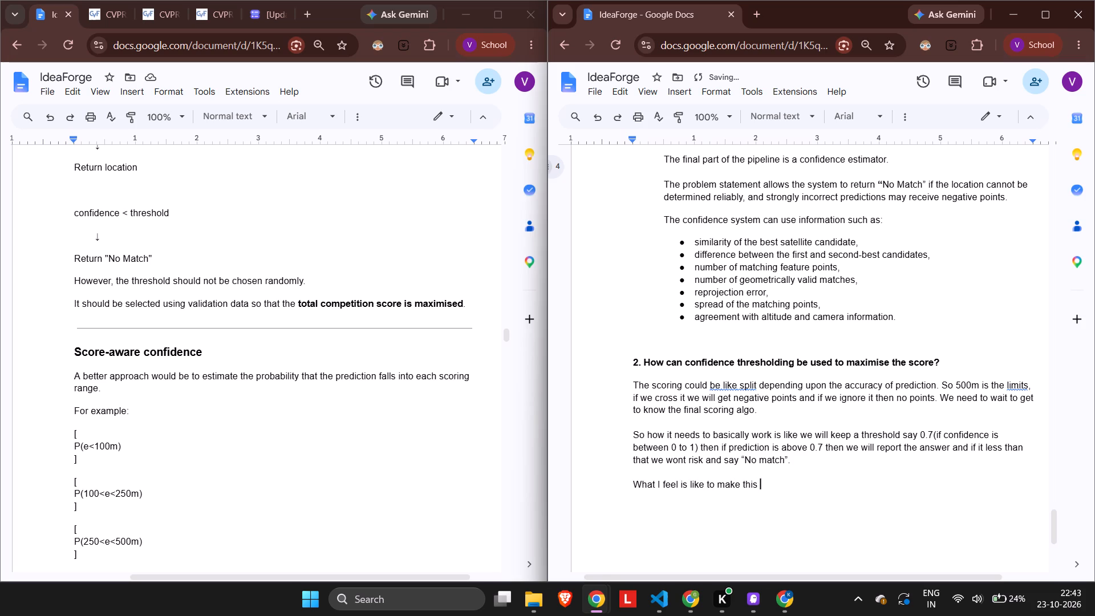
type("confidence cal")
key("ctrl+BackSpace")
type("to be dynai")
key("BackSpace")
type("mic as it could depend on various")
key("space")
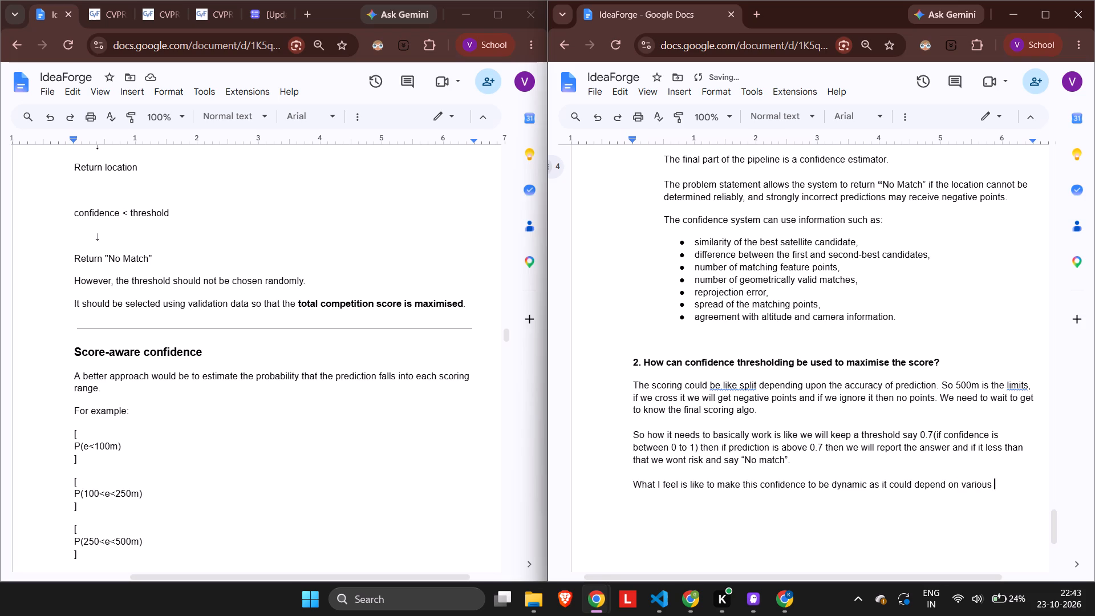
Continue the third paragraph's opening sentence with "factors and some or the other features wont be".
type("factors and some")
key("space")
type("or")
key("space")
key("h")
key("BackSpace")
key("BackSpace")
key("space")
type("the other features wont be f")
key("BackSpace")
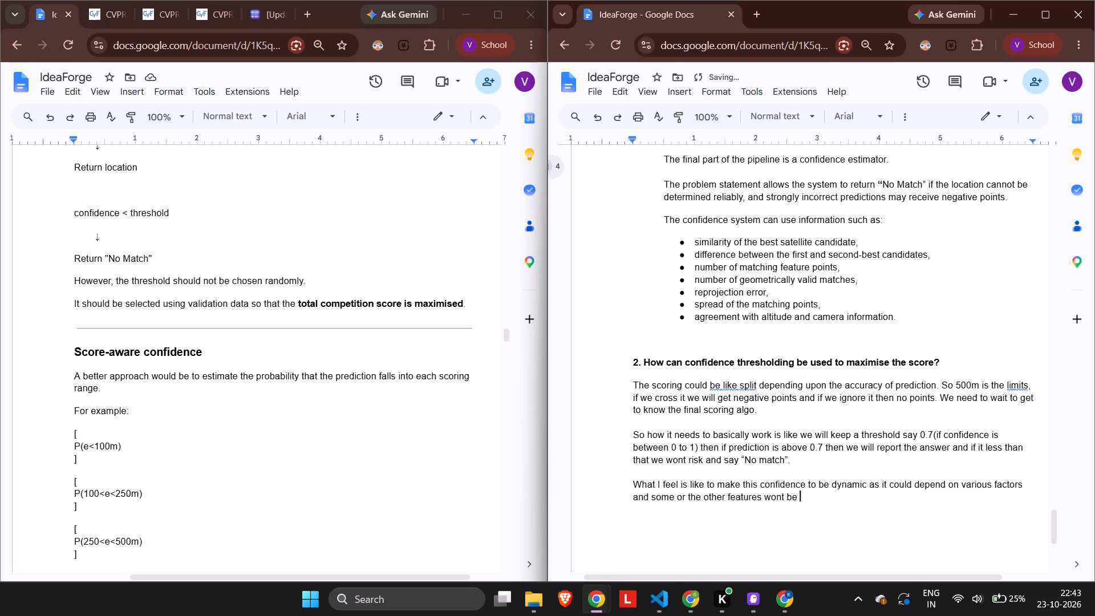
Finish the sentence with "present on all the features that we compare to get the score.".
type("present on a")
key("BackSpace")
key("BackSpace")
key("BackSpace")
key("BackSpace")
type("on all the")
key("space")
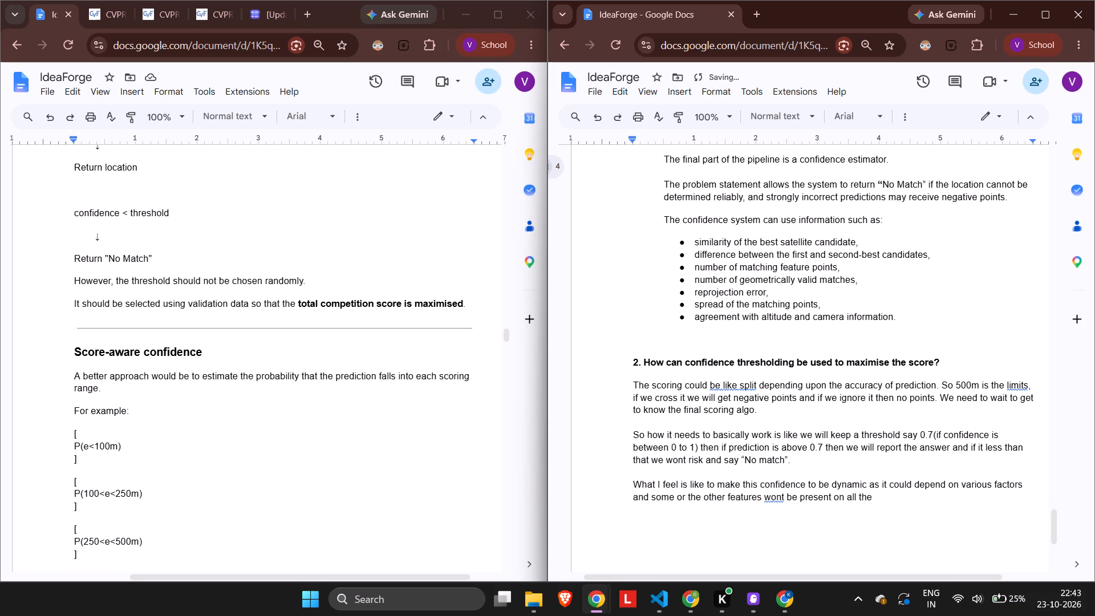
type("features that we compare to ge")
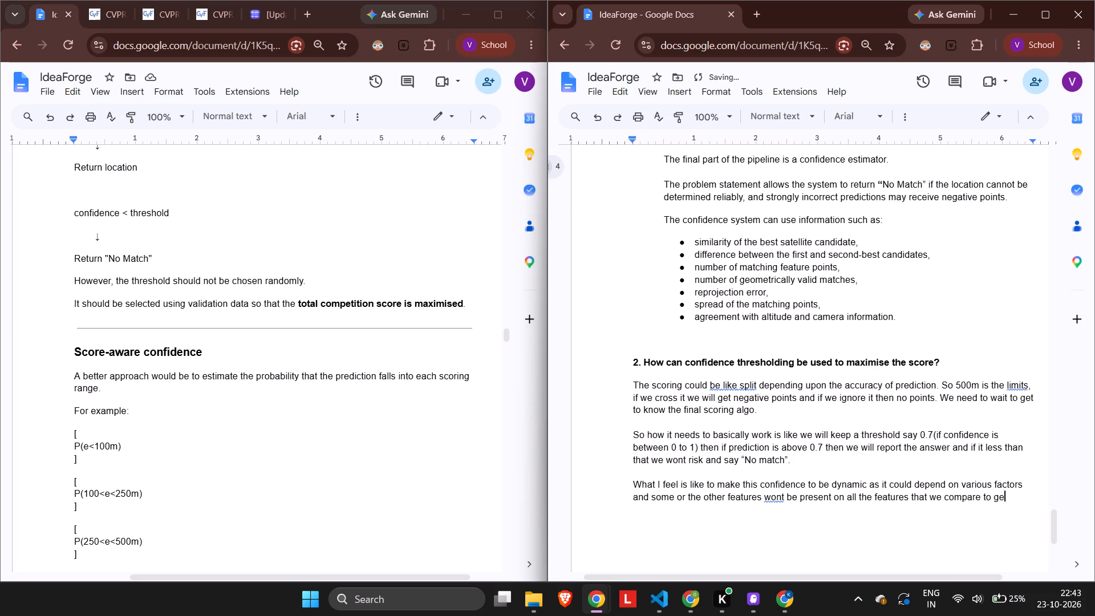
type("t the score")
type(".")
Add "This would be really interesting to work on" as the third paragraph's second sentence.
key("space")
type("Thi")
key("space")
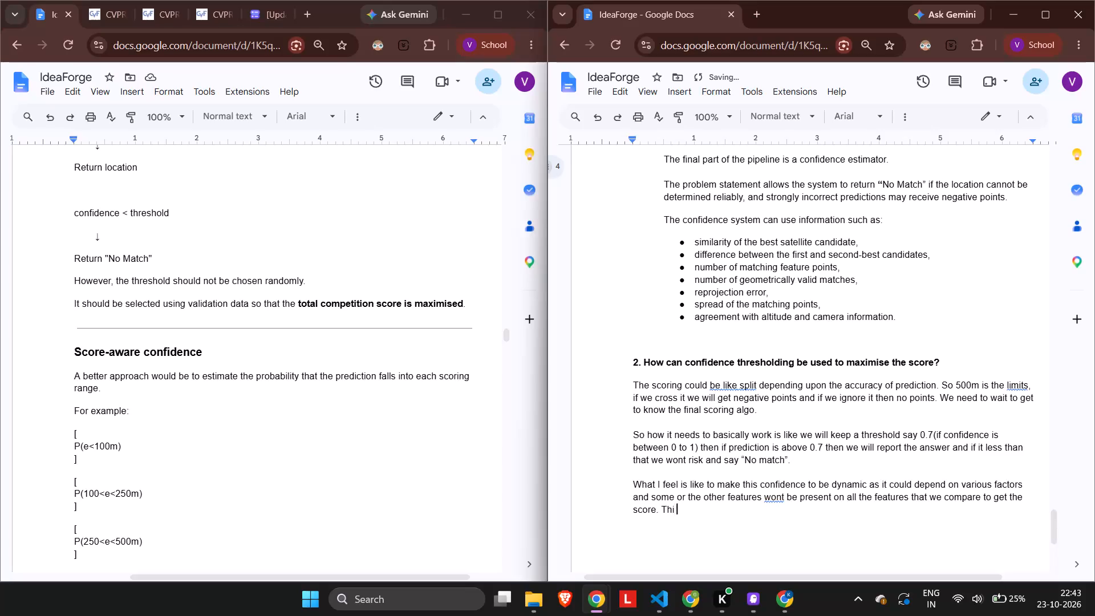
key("BackSpace")
type("s owl")
key("BackSpace")
key("BackSpace")
key("BackSpace")
type("would nbe")
key("space")
key("BackSpace")
key("BackSpace")
key("BackSpace")
key("BackSpace")
type("be really interesting to work on")
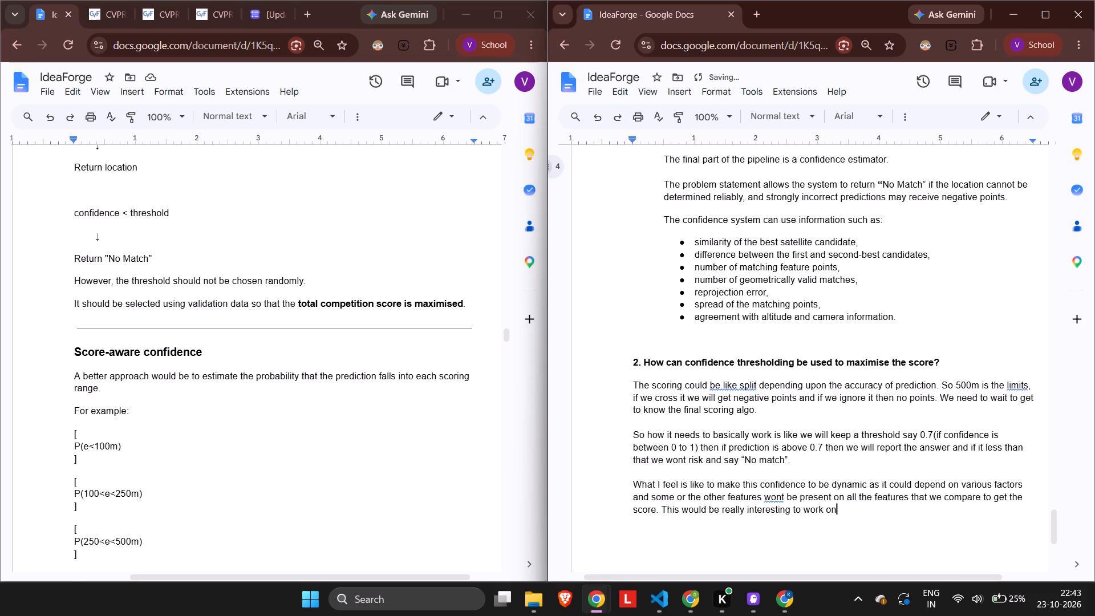
Check the report's expected-score rule under Score-aware confidence and end the third paragraph's last sentence with a period.
scroll(275, 412, "down", 5)
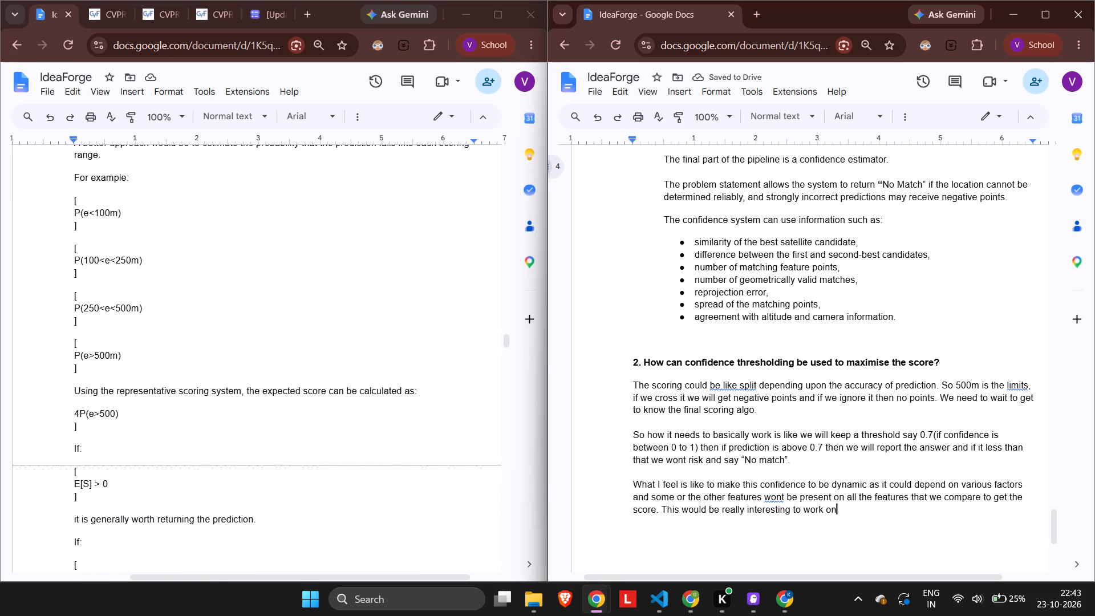
scroll(275, 412, "down", 2)
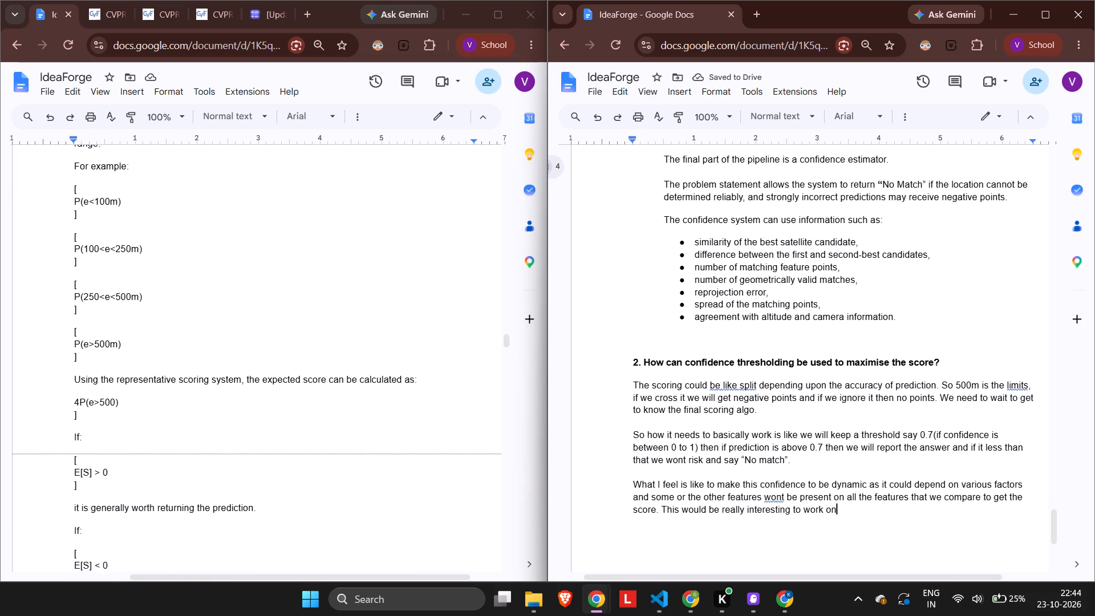
scroll(275, 412, "down", 2)
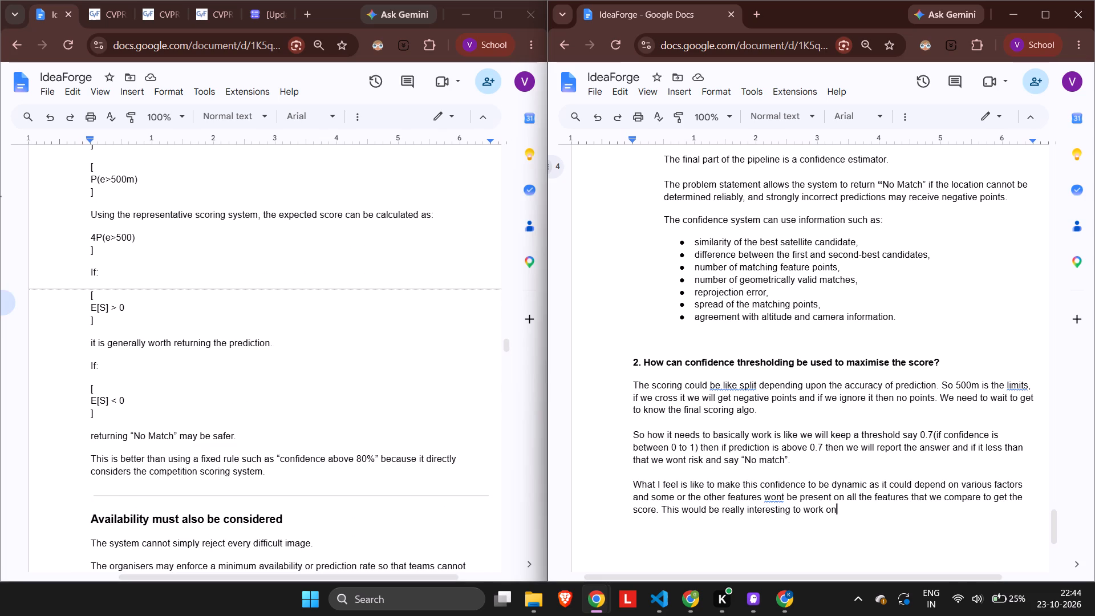
type(".")
key("space")
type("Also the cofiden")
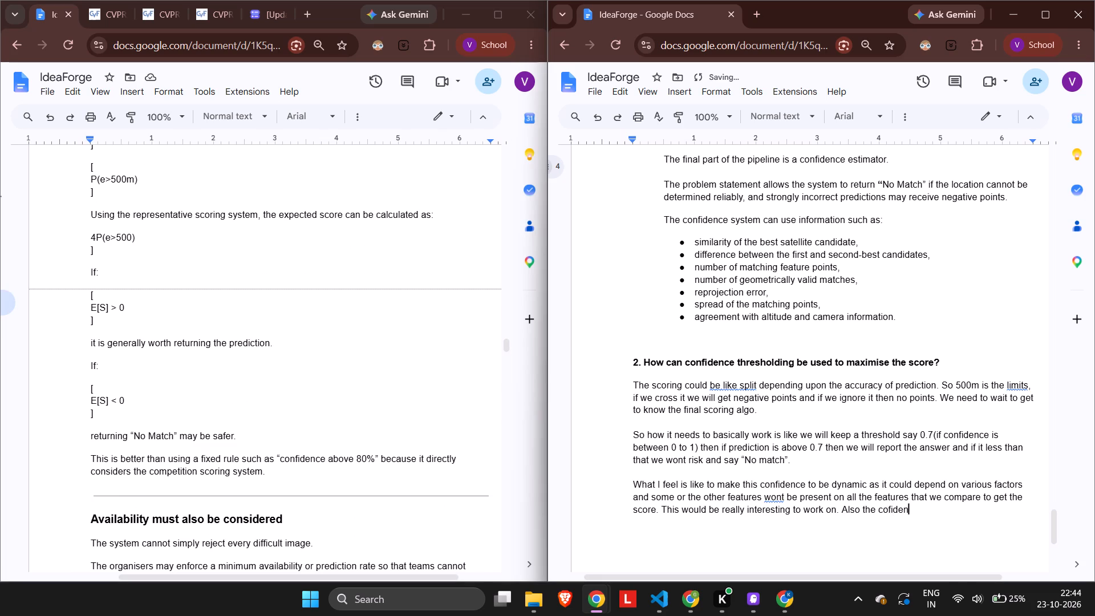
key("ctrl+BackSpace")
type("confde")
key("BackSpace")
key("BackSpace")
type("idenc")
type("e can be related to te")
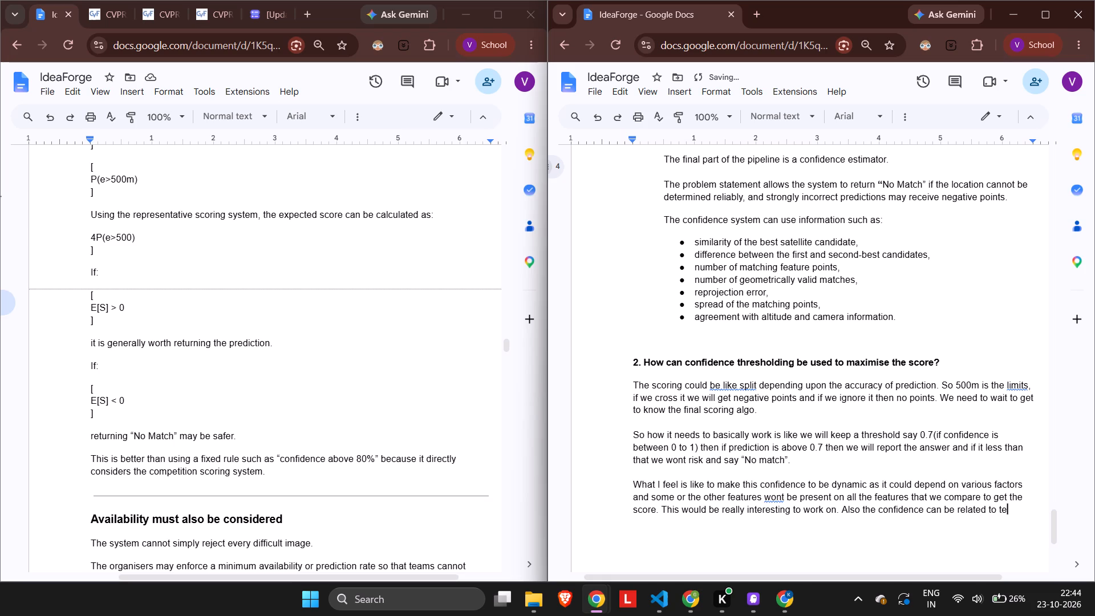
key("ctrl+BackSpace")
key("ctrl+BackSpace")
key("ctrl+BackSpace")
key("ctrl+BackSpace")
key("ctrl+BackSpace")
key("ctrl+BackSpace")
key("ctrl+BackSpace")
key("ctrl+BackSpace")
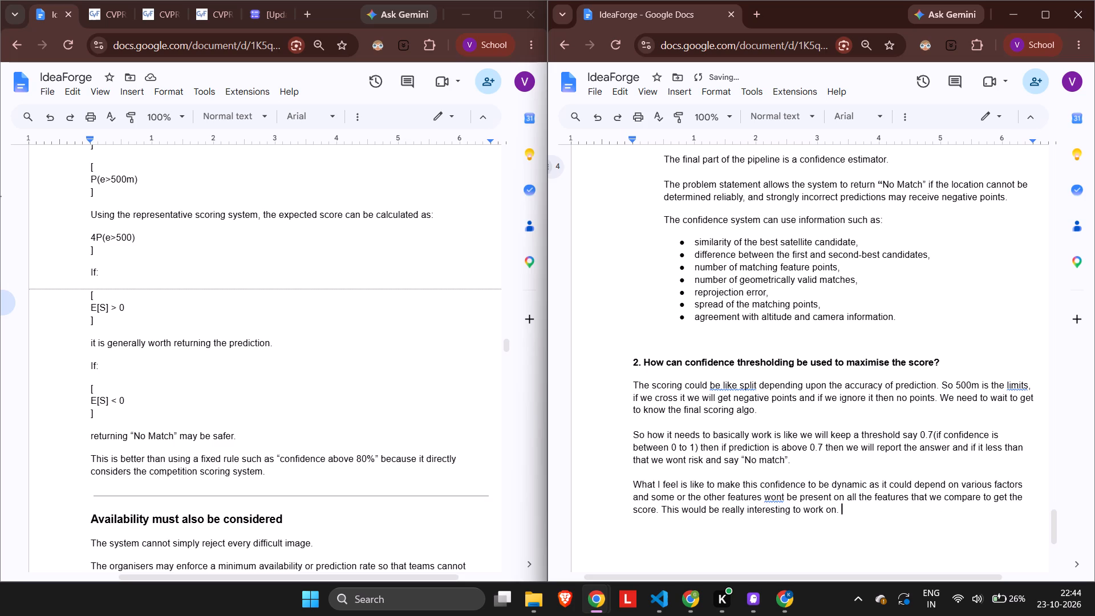
Start a fourth paragraph in question 2's answer, separated from the third by a blank line.
scroll(517, 323, "down", 3)
scroll(344, 378, "down", 2)
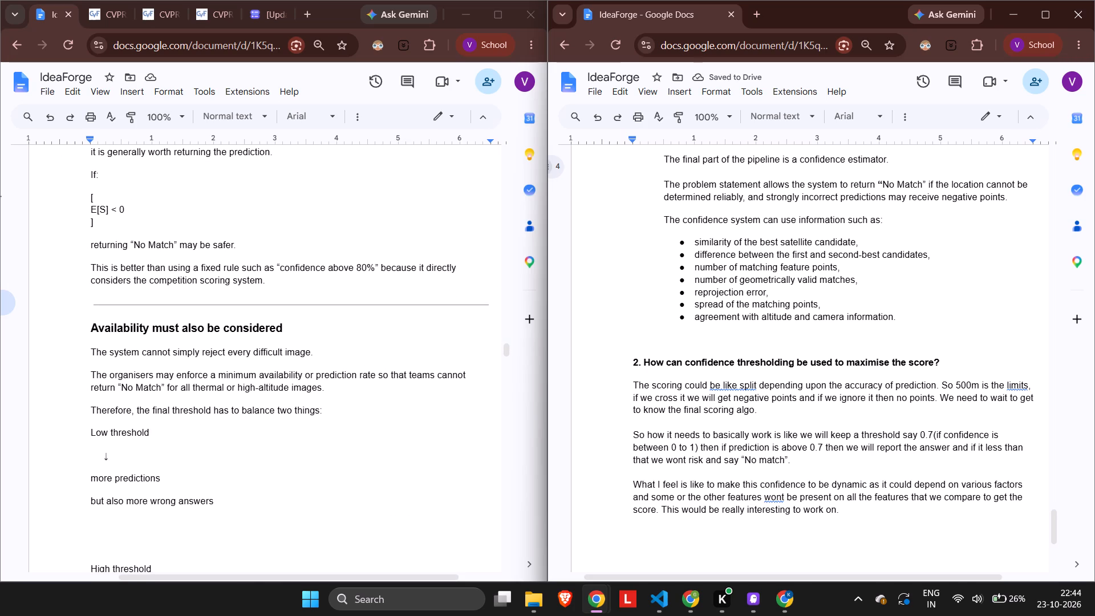
scroll(344, 378, "down", 1)
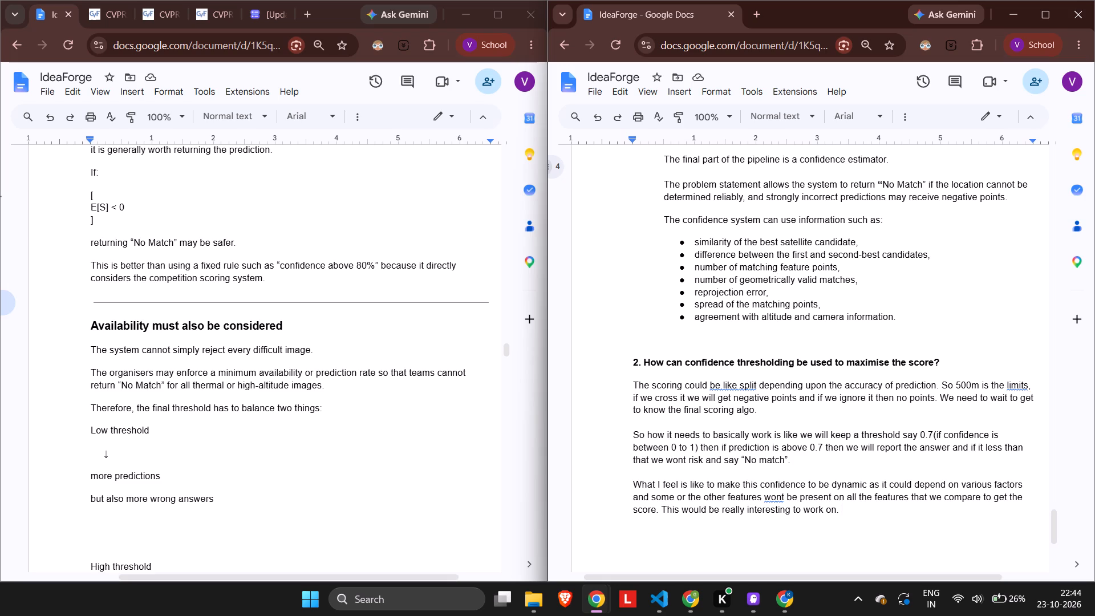
scroll(344, 378, "down", 1)
key("shift+Return")
key("shift+Return")
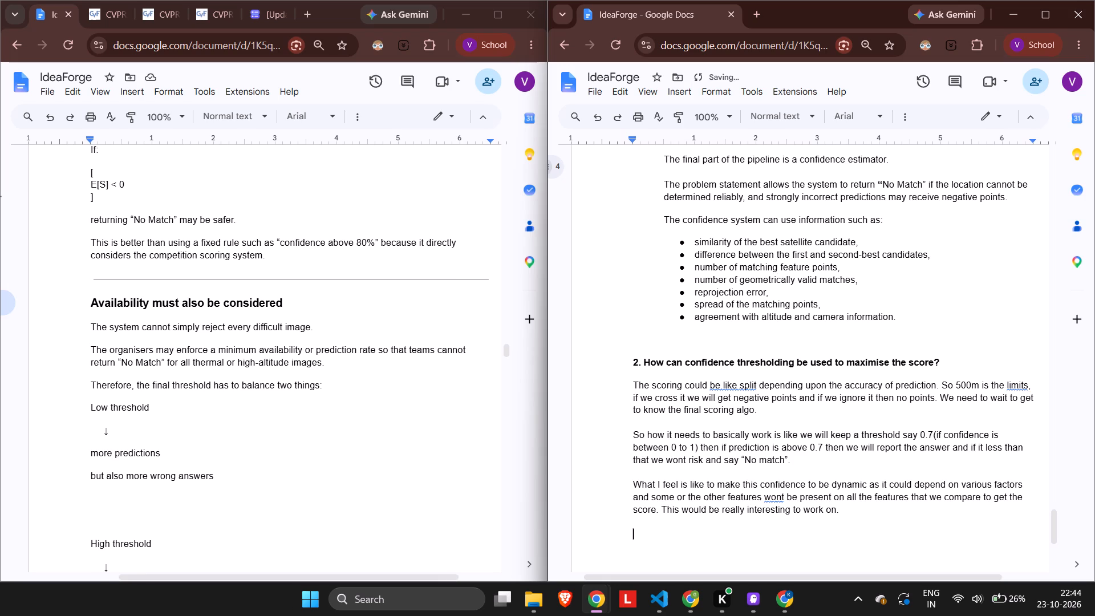
Read the report's parts on availability, different thresholds for different cases, and using confidence to reduce computation.
scroll(199, 369, "down", 1)
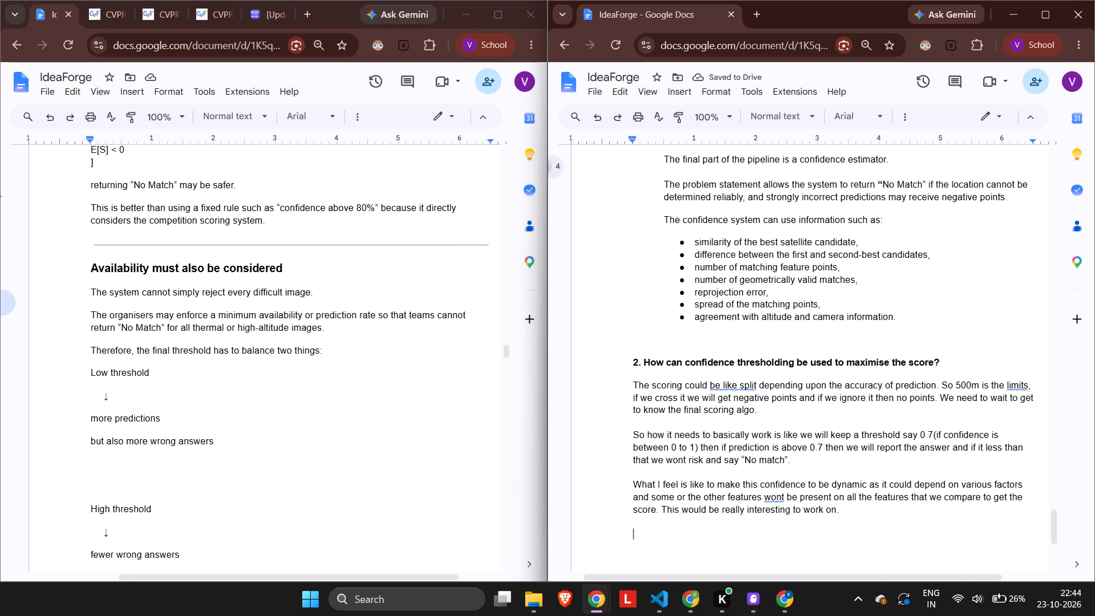
scroll(335, 356, "down", 1)
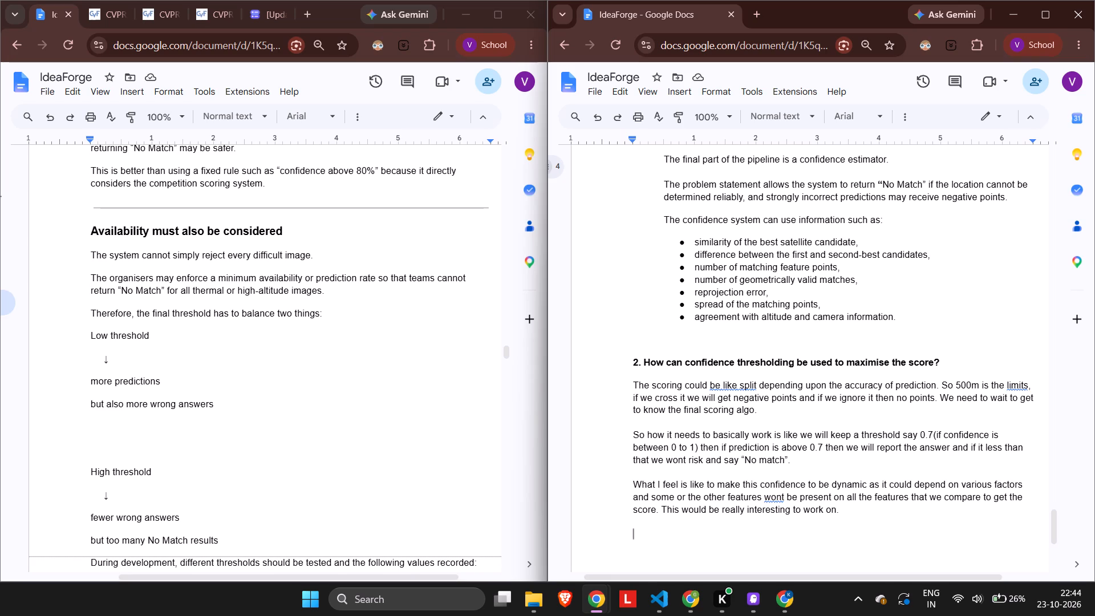
scroll(335, 356, "down", 3)
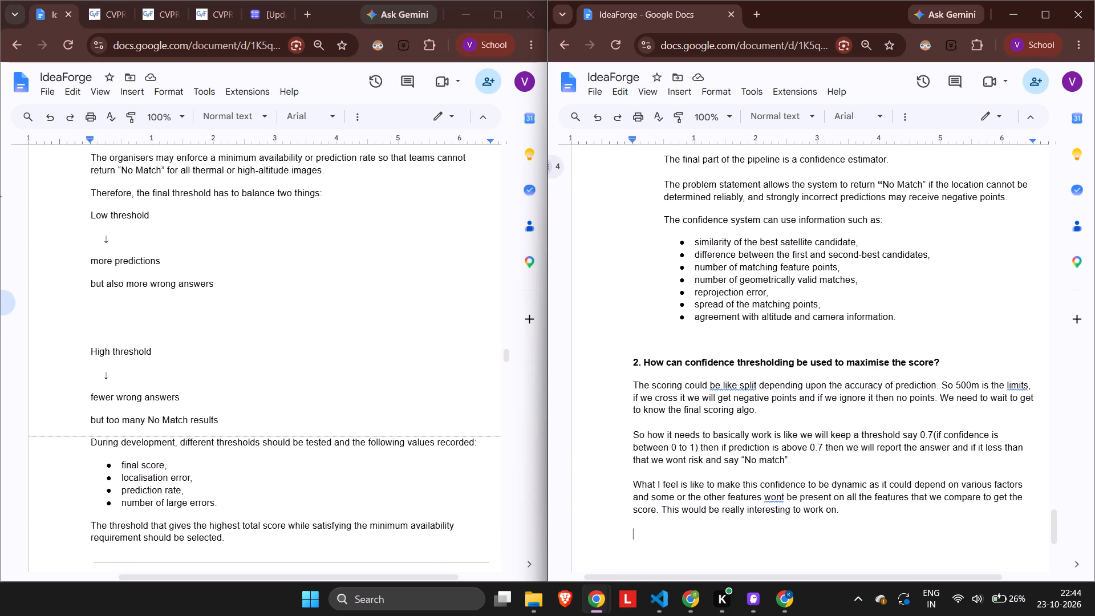
scroll(335, 356, "down", 1)
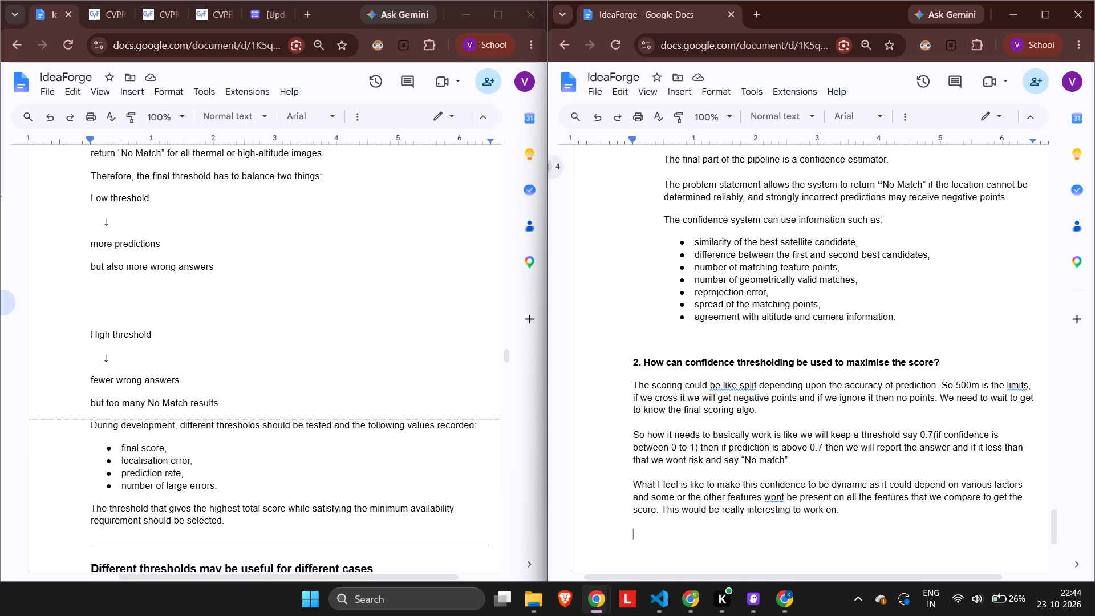
scroll(335, 356, "down", 2)
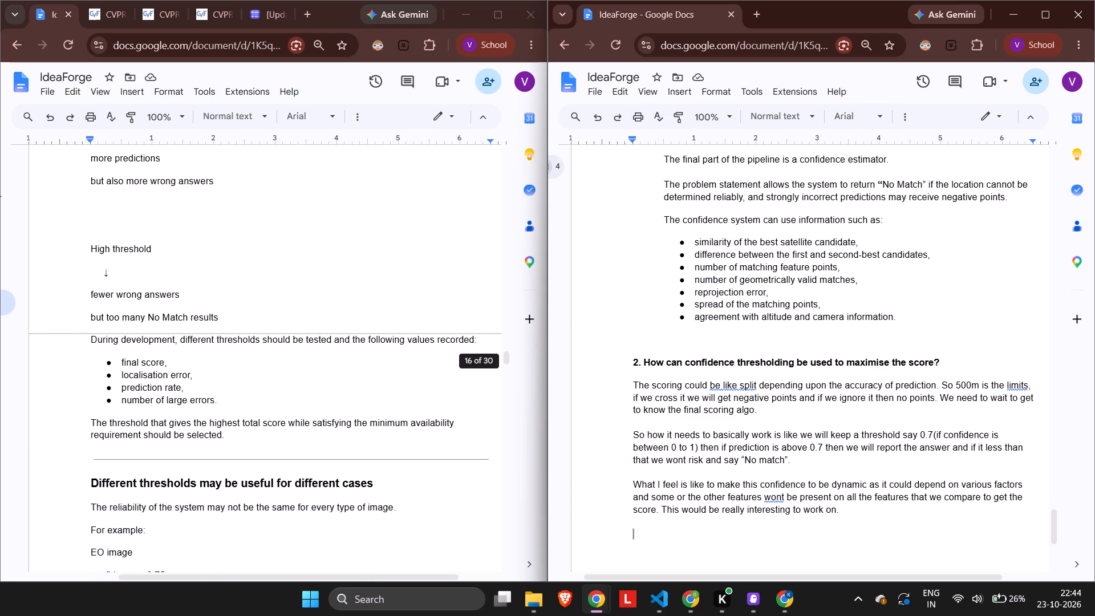
scroll(335, 356, "down", 3)
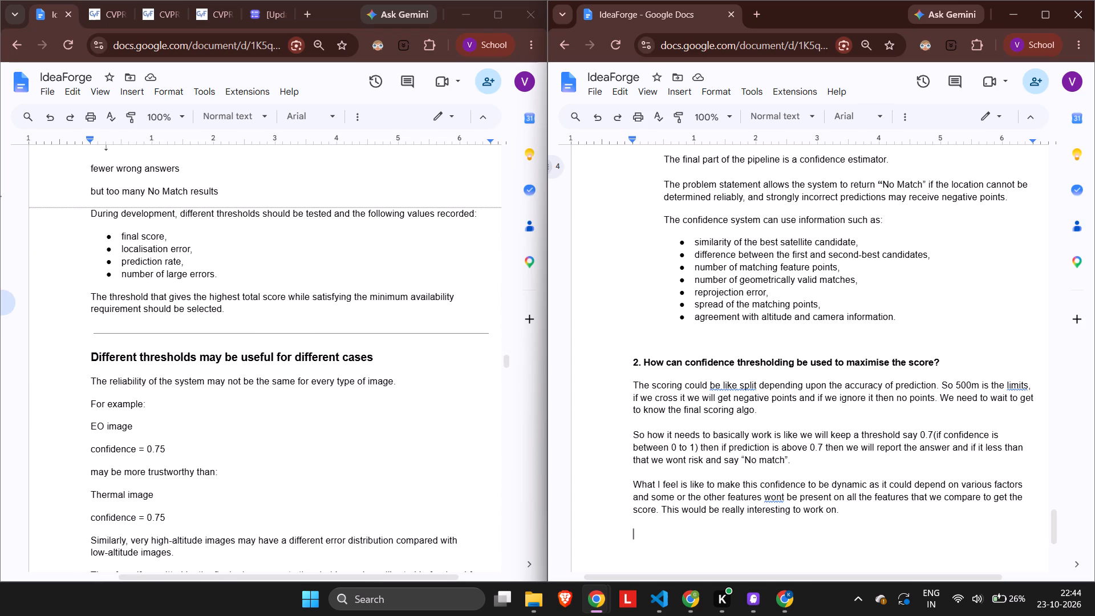
scroll(335, 356, "down", 1)
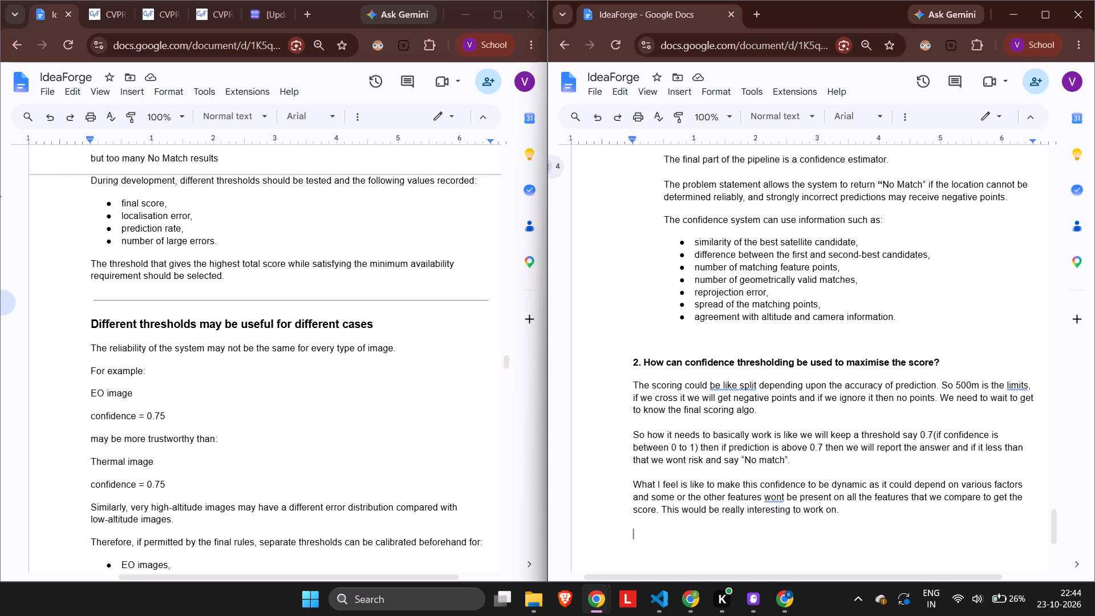
scroll(335, 356, "down", 5)
scroll(335, 356, "left", 1)
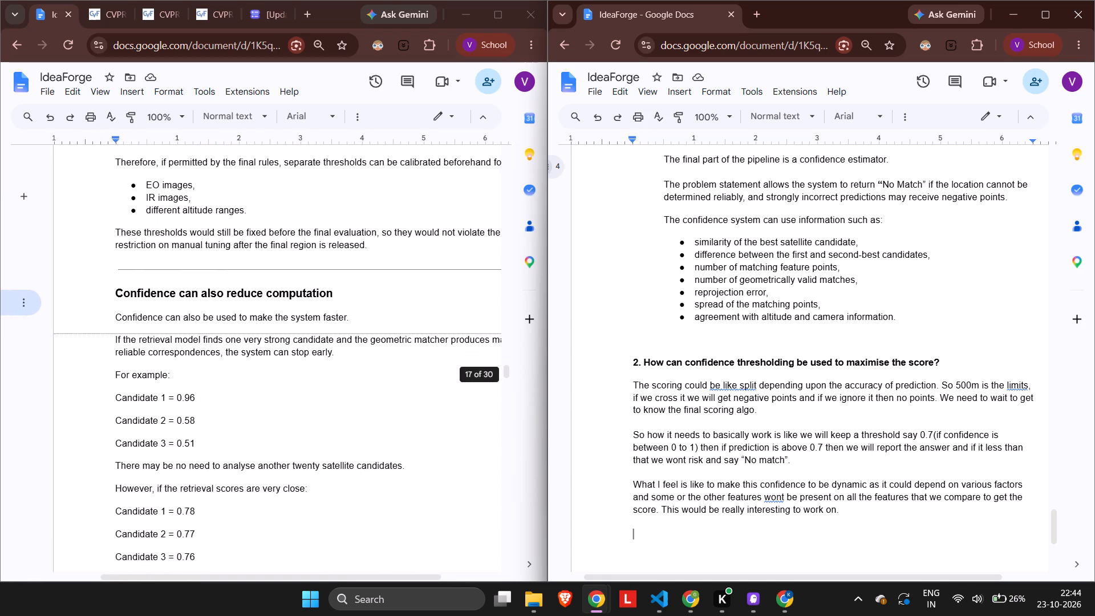
scroll(335, 356, "left", 1)
scroll(335, 356, "down", 4)
Copy the report's two paragraphs under "Availability must also be considered" into question 2's answer as unformatted text, below the third paragraph.
scroll(335, 356, "up", 3)
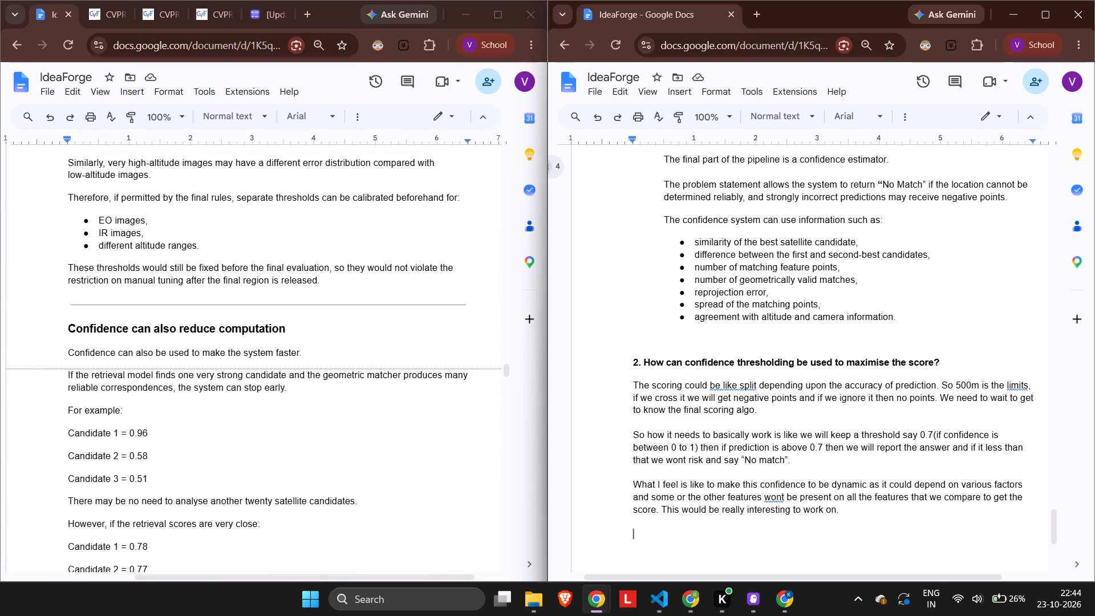
scroll(335, 356, "up", 7)
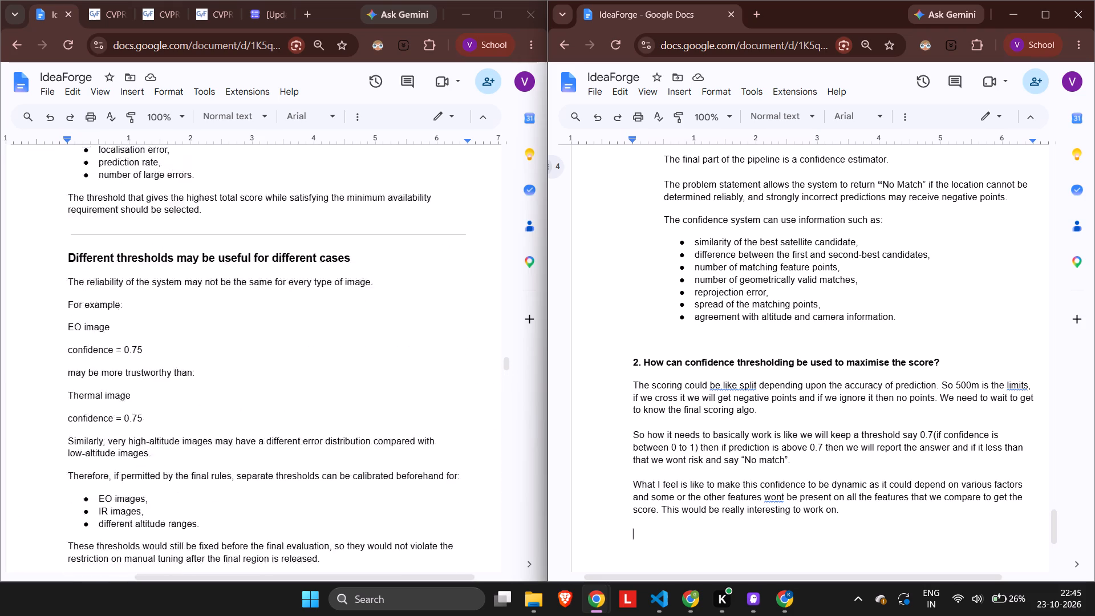
scroll(335, 356, "up", 4)
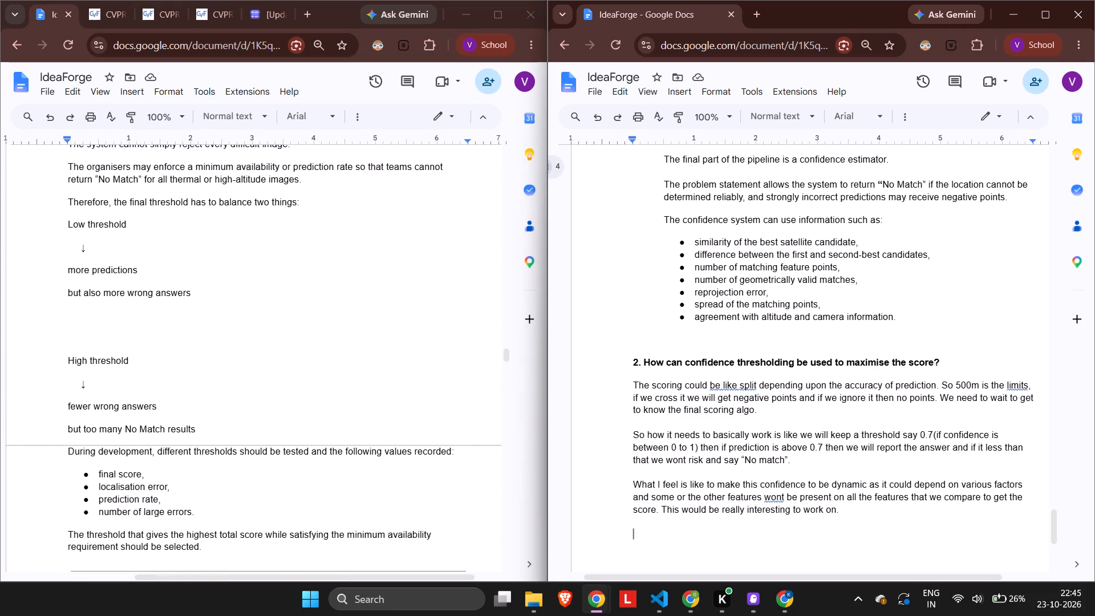
scroll(335, 356, "up", 1)
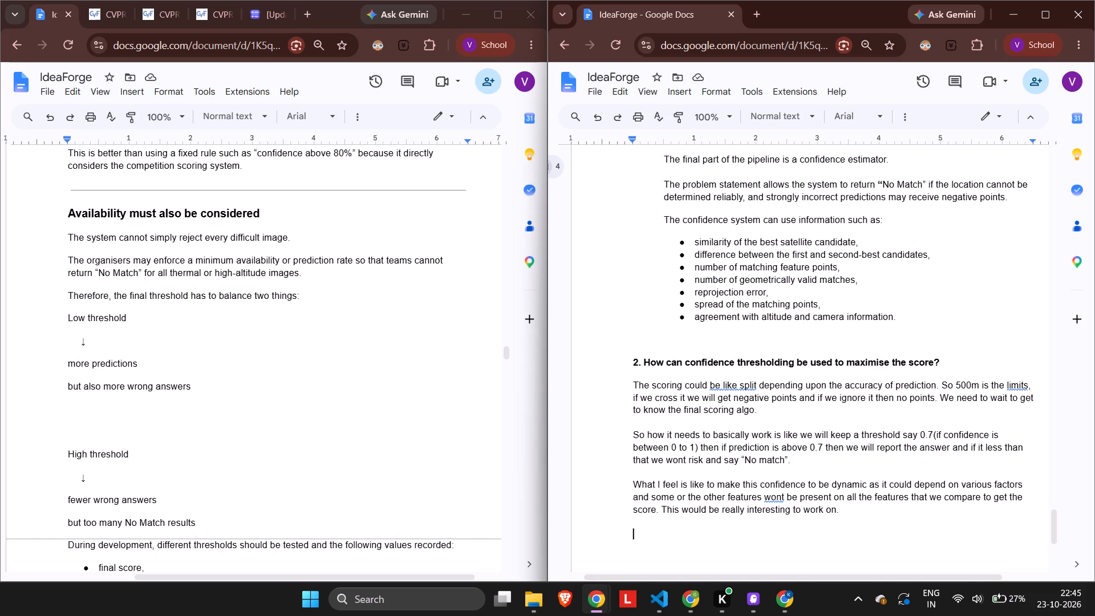
left_click_drag(309, 272, 62, 247)
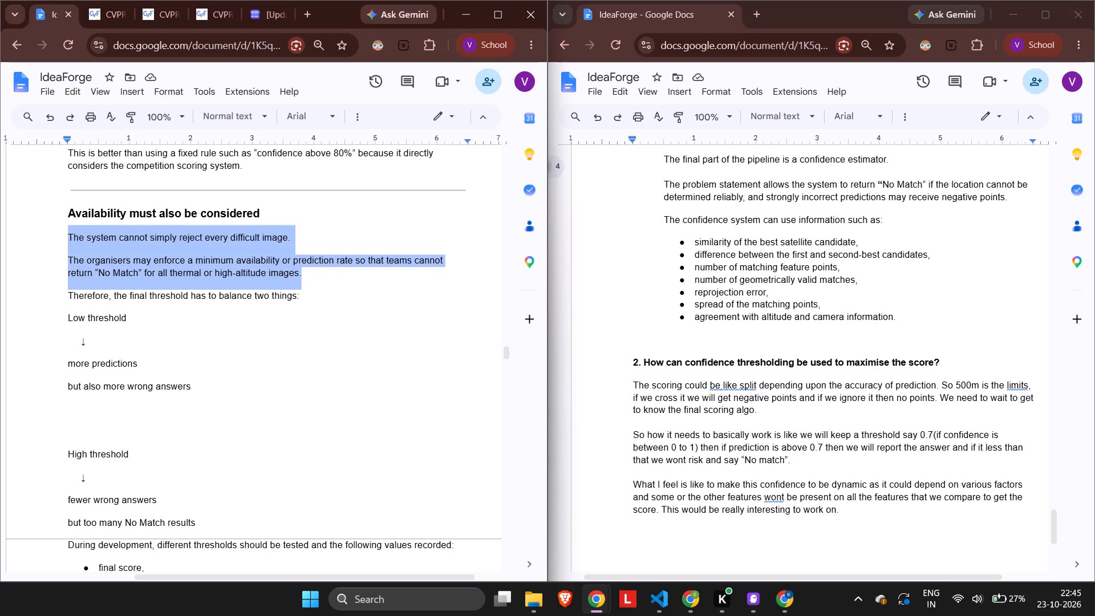
left_click_drag(62, 247, 58, 246)
key("ctrl+c")
scroll(622, 420, "down", 1)
left_click(875, 441)
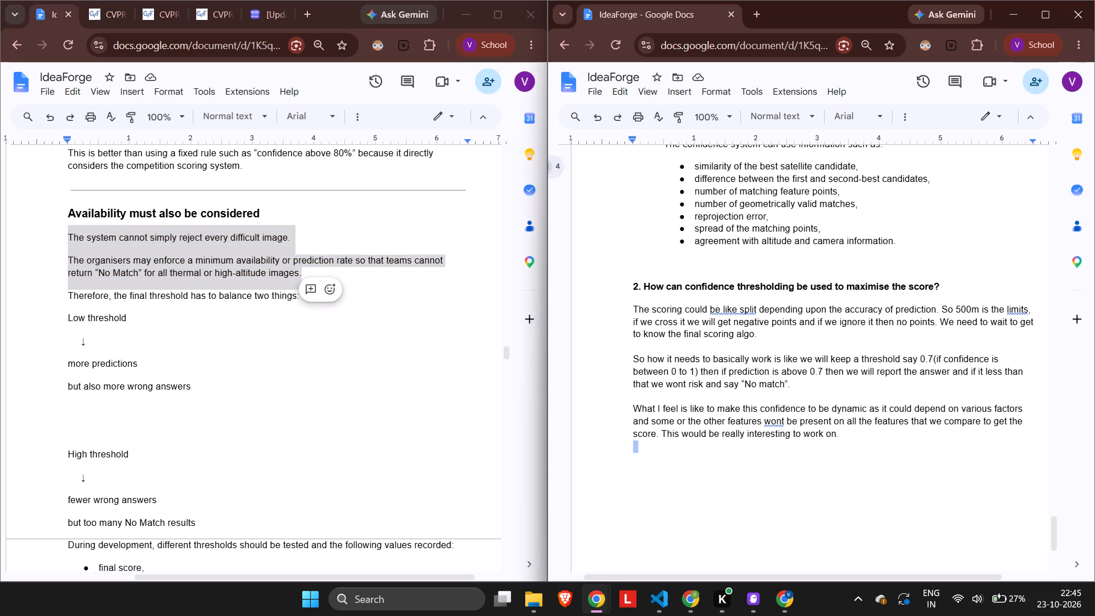
key("shift+Return")
key("ctrl+shift+v")
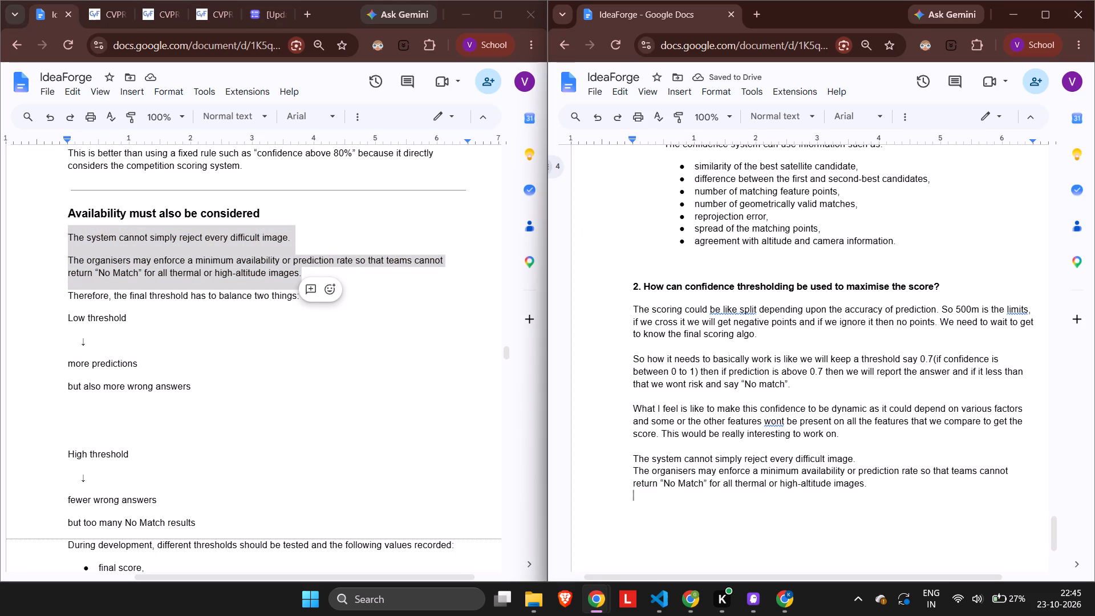
Join the two pasted availability lines into one paragraph, with a space between "difficult image." and "The organisers".
left_click(634, 473)
key("BackSpace")
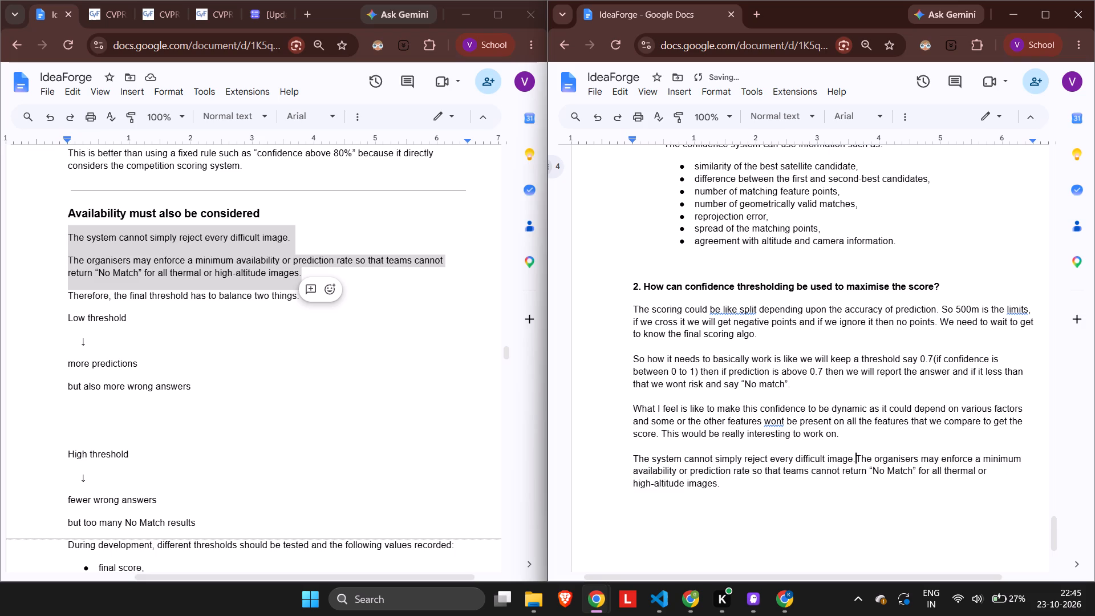
key("space")
Review the report's low versus high threshold trade-off and the values to record when testing thresholds.
left_click(111, 293)
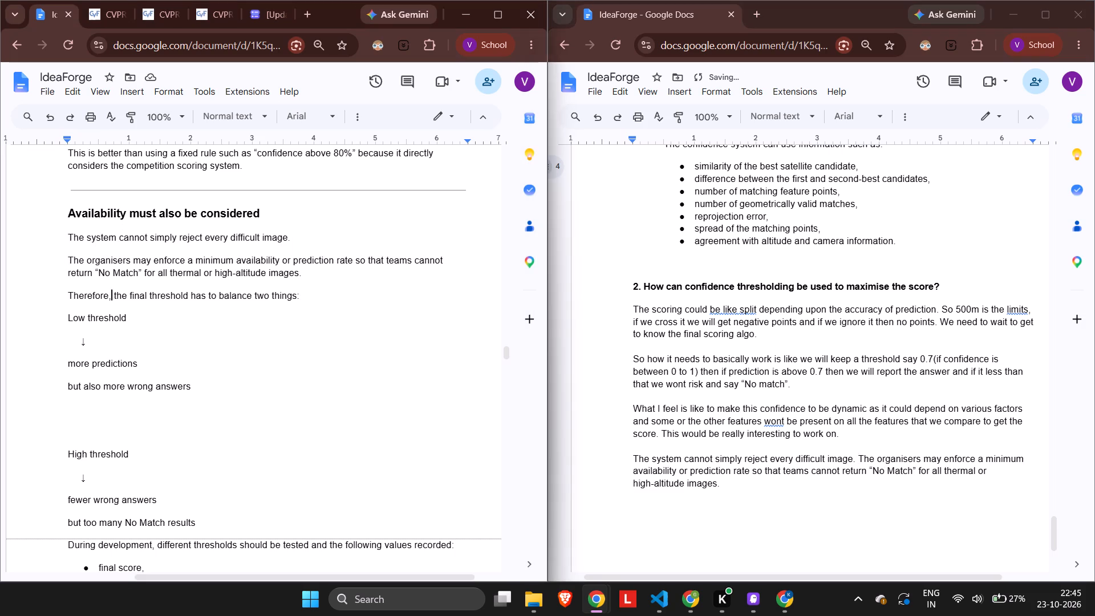
scroll(159, 332, "down", 1)
left_click(117, 318)
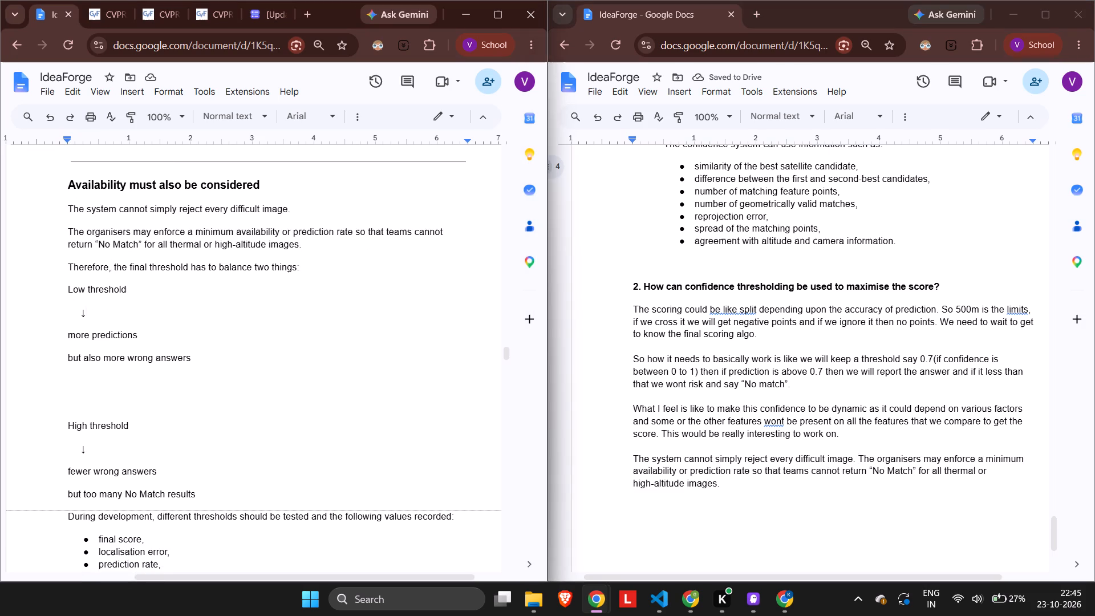
key("Down")
key("Down")
key("Down")
key("Down")
key("Down")
key("Down")
key("Down")
key("Down")
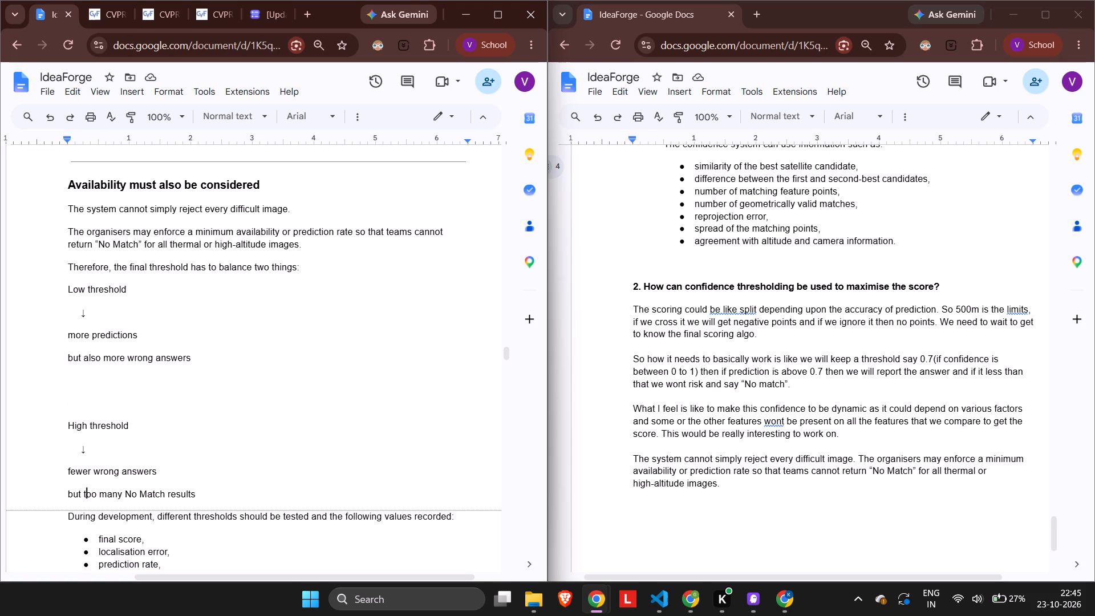
key("Down")
scroll(117, 318, "down", 3)
scroll(117, 318, "up", 2)
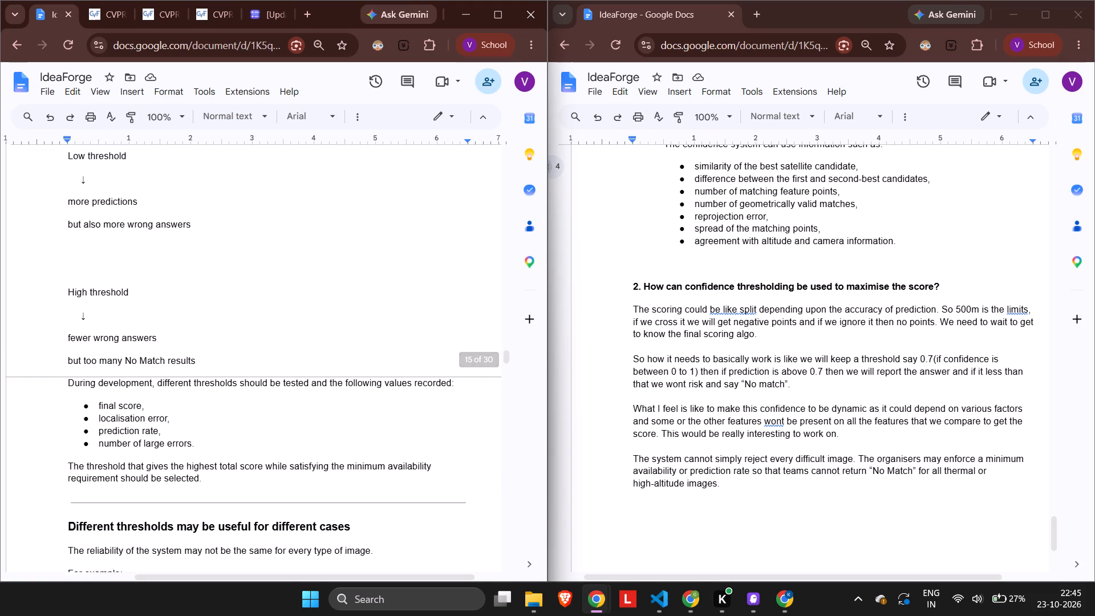
scroll(117, 318, "up", 1)
scroll(117, 318, "down", 1)
left_click(214, 364)
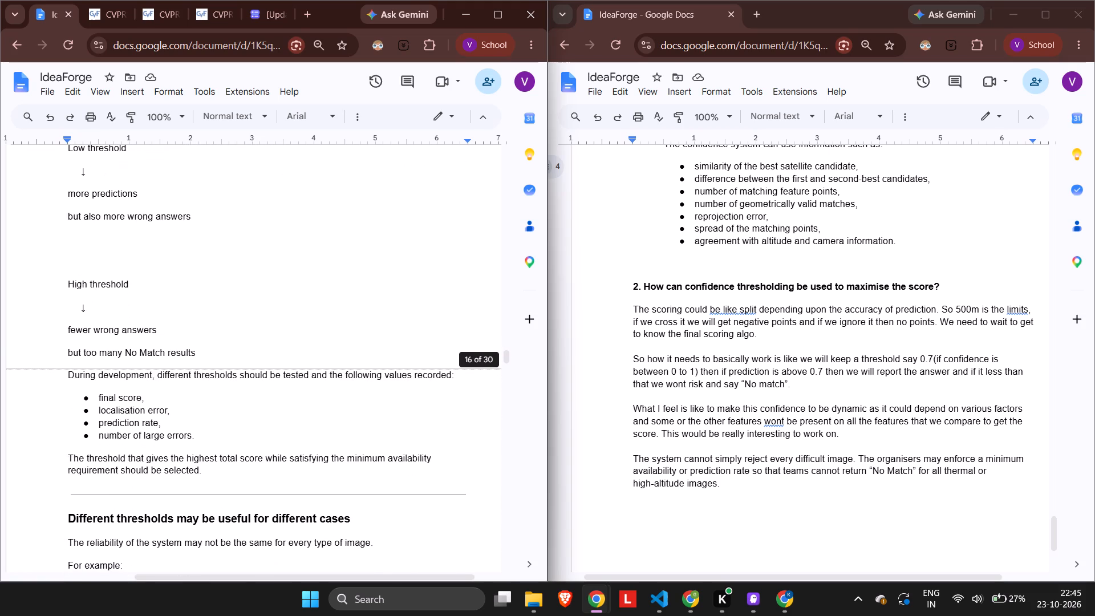
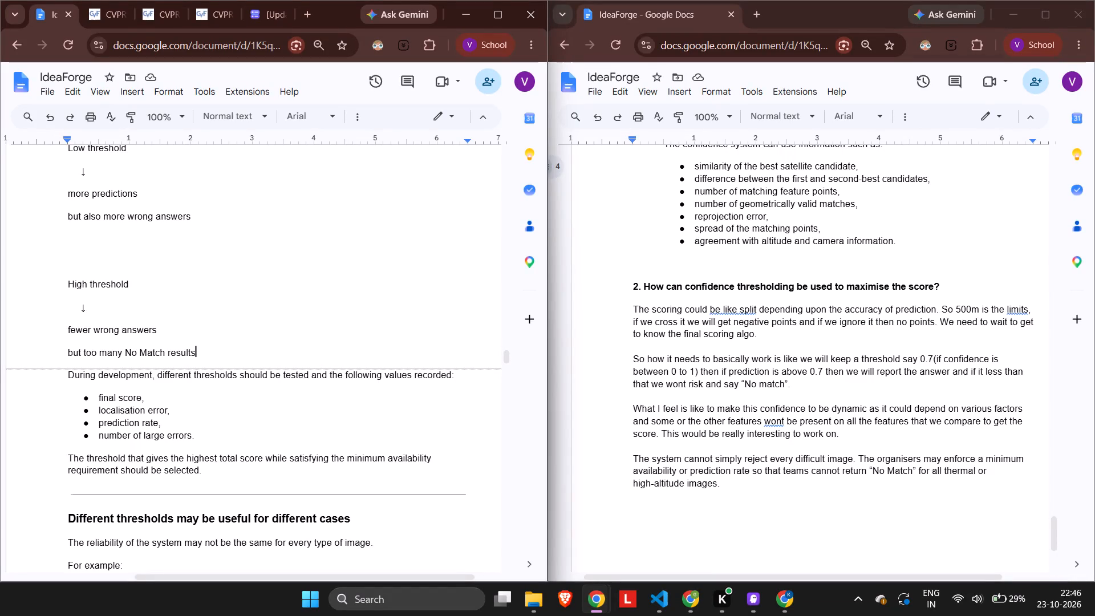
Read through the notes section on why different thresholds may be useful for different cases.
scroll(145, 448, "down", 1)
left_click(196, 456)
scroll(196, 456, "down", 2)
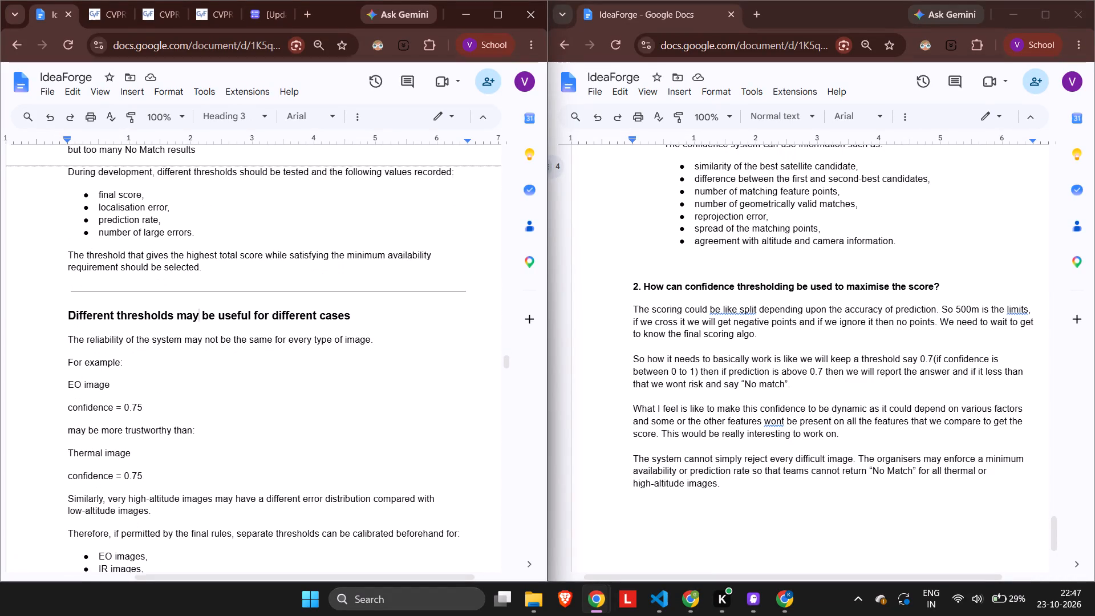
left_click(196, 383)
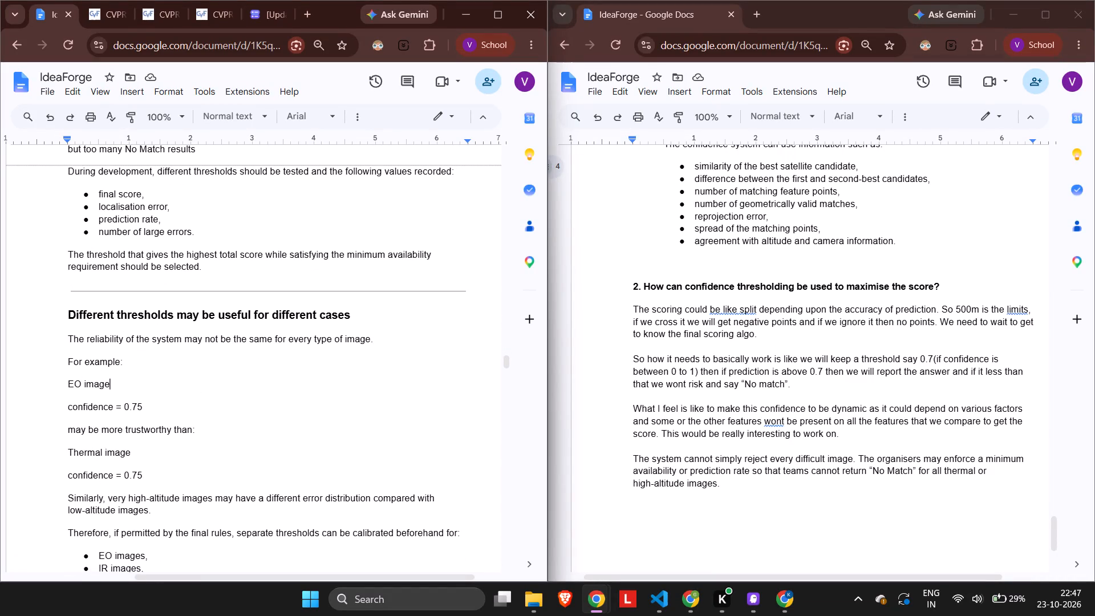
scroll(196, 383, "down", 3)
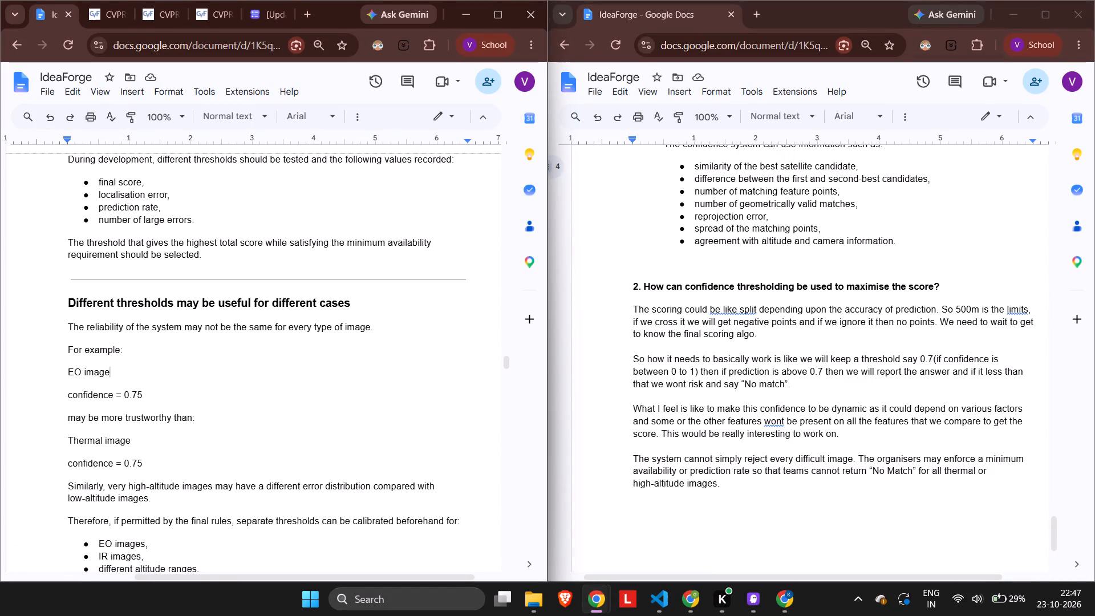
scroll(196, 383, "down", 1)
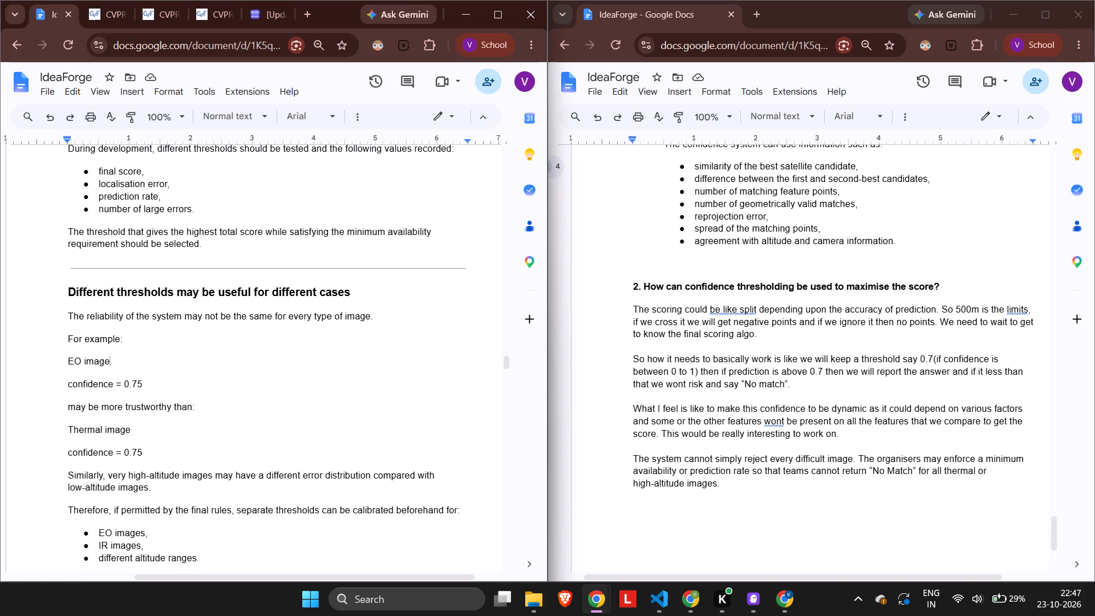
scroll(196, 383, "down", 1)
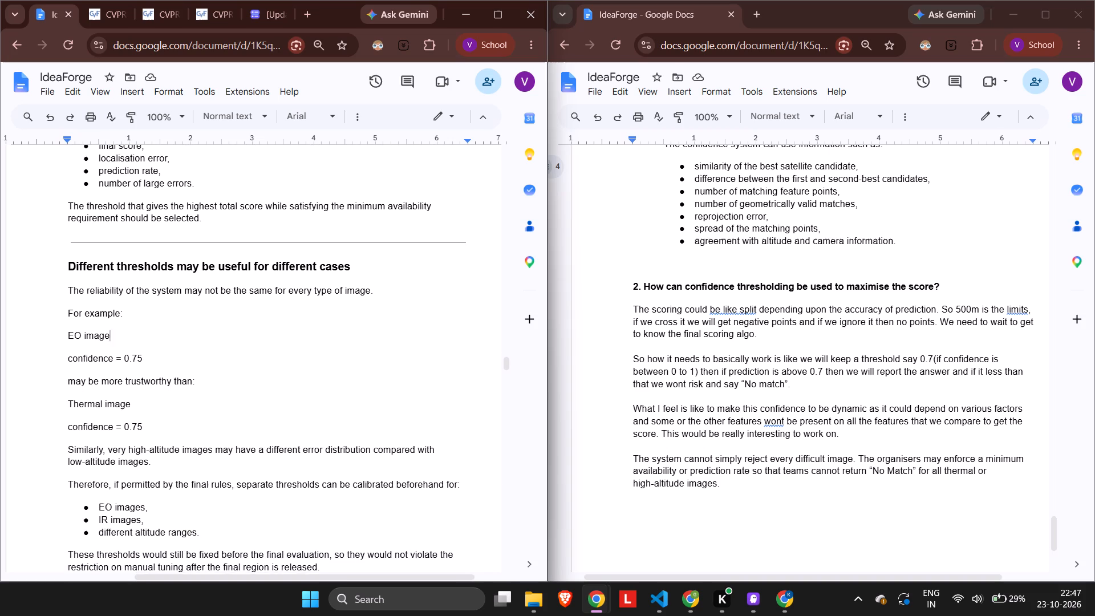
scroll(196, 383, "down", 1)
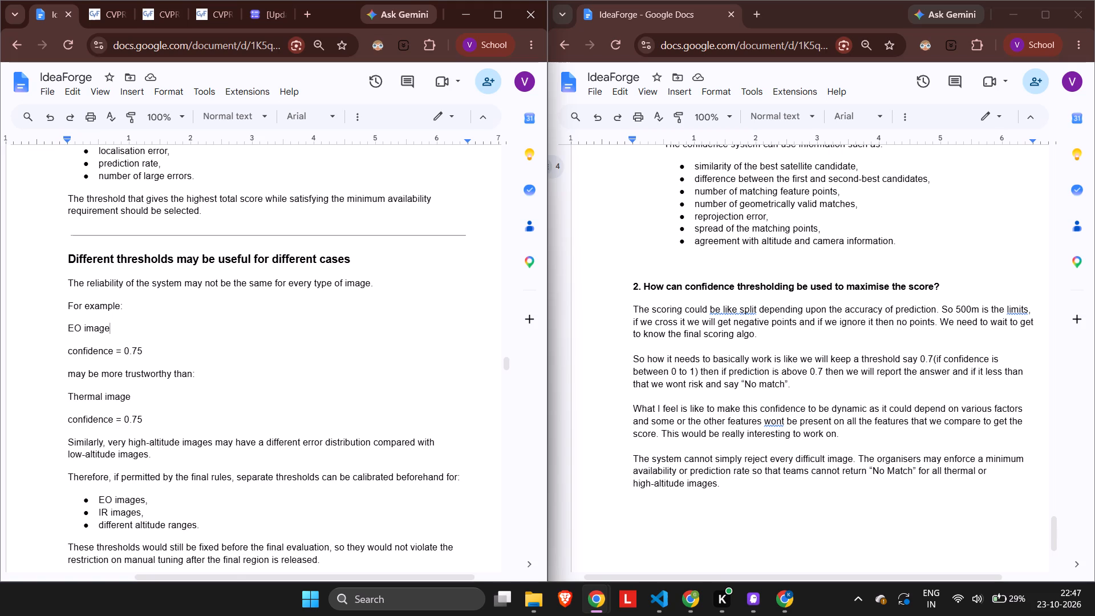
scroll(196, 383, "down", 2)
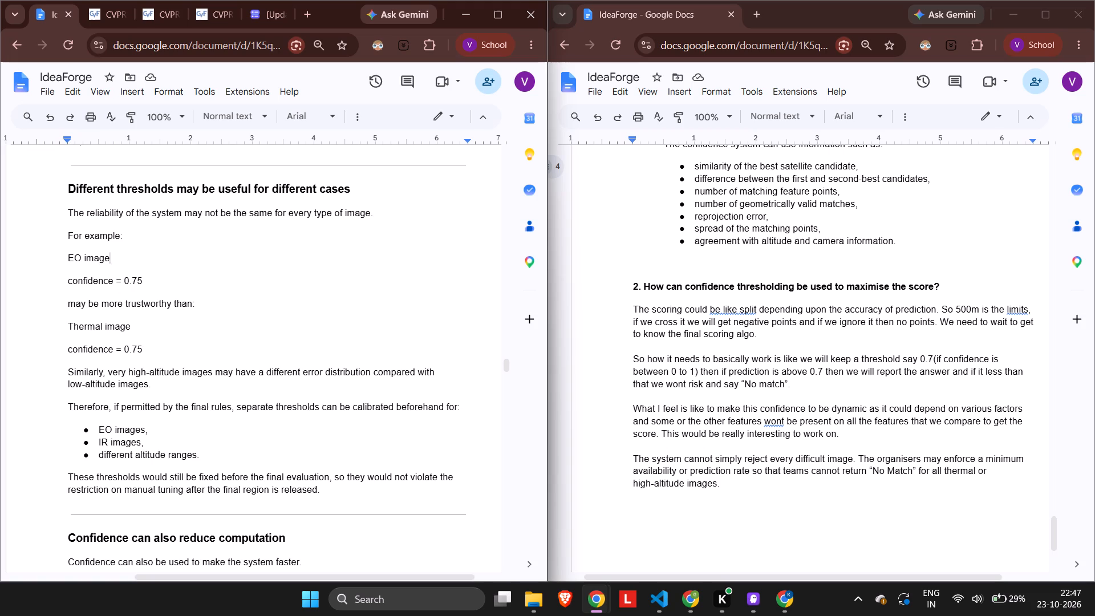
scroll(196, 397, "down", 1)
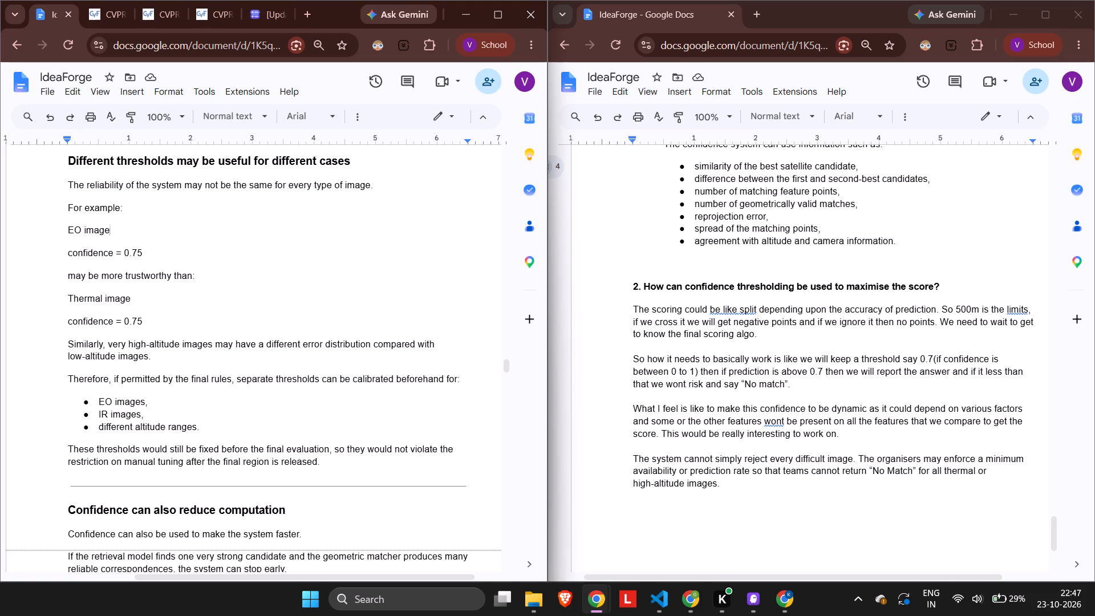
Start a new paragraph ending the question 2 answer: "Also different thresholds may be useful for different cases", reusing the notes heading as plain, lowercase-initial text.
left_click(743, 479)
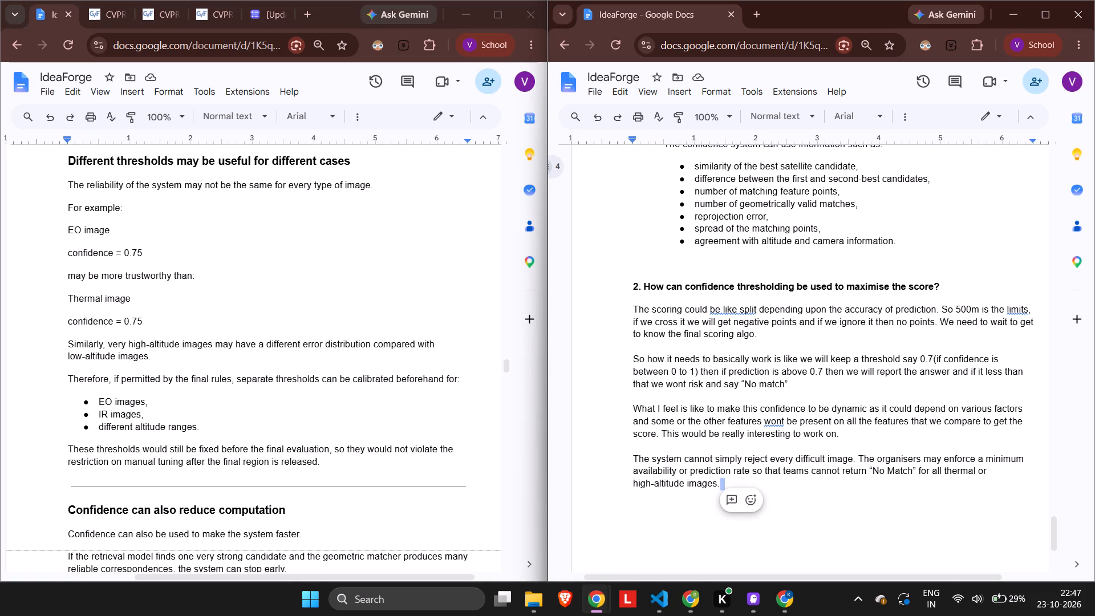
key("shift+Return")
key("shift+Return")
type("Also")
key("space")
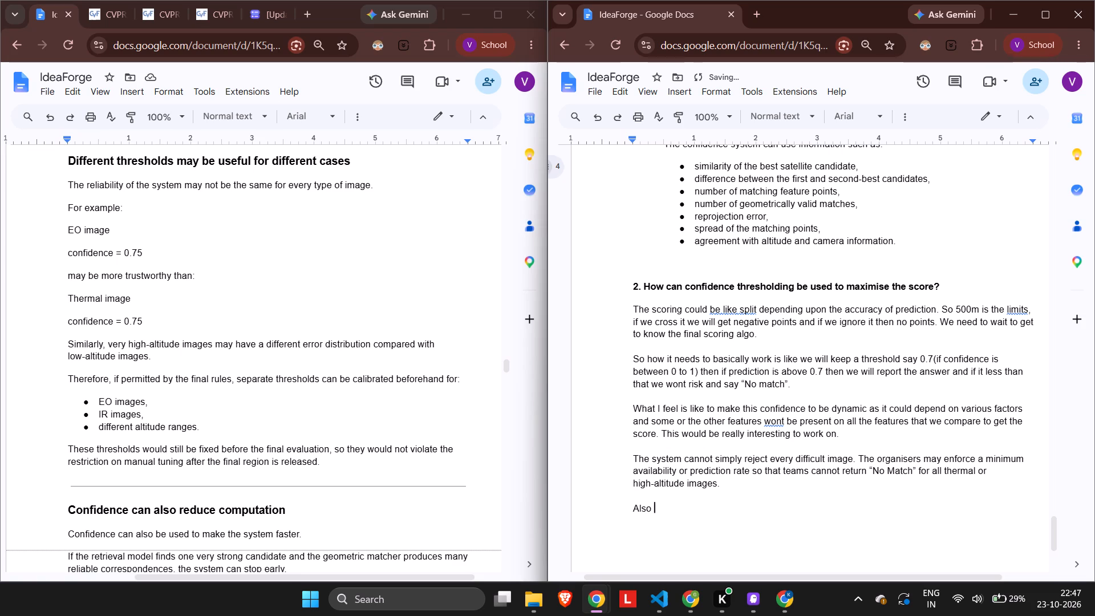
left_click_drag(69, 160, 353, 159)
key("ctrl+c")
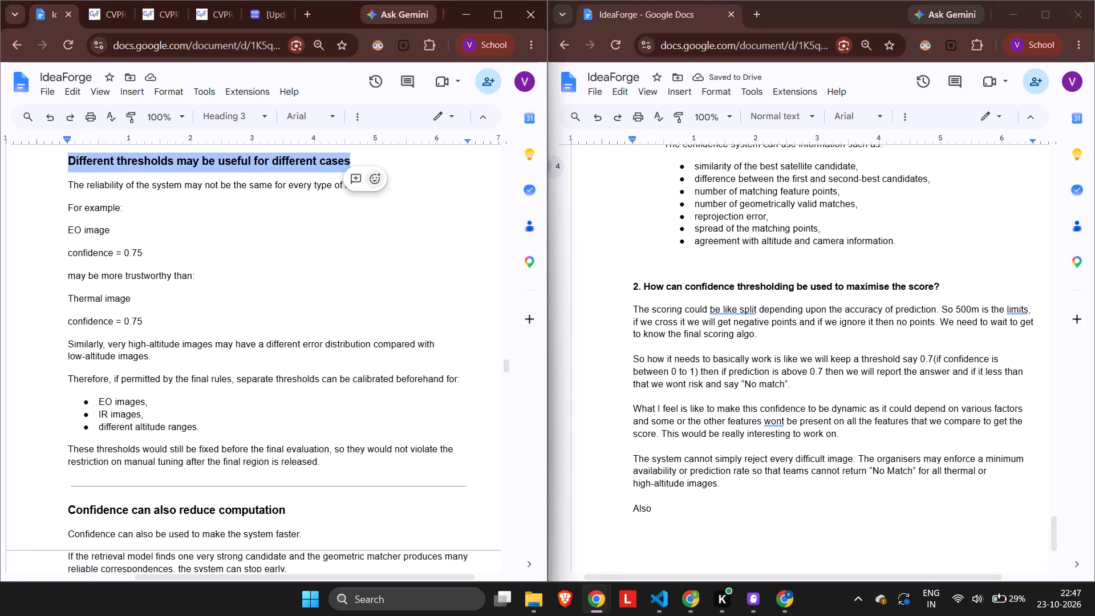
left_click(670, 508)
key("ctrl+shift+v")
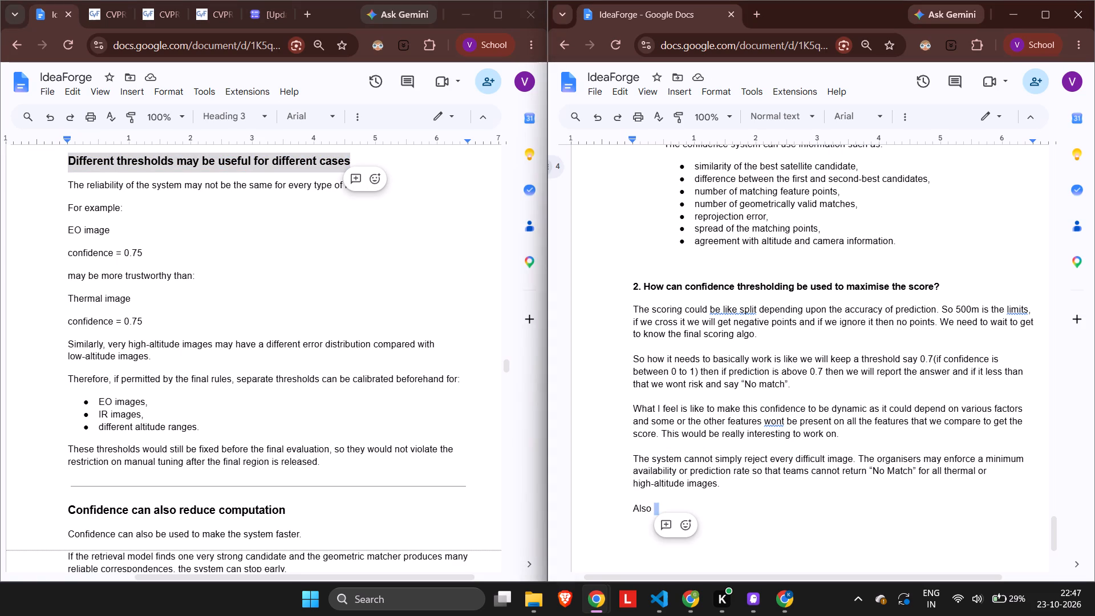
left_click(660, 508)
key("BackSpace")
key("d")
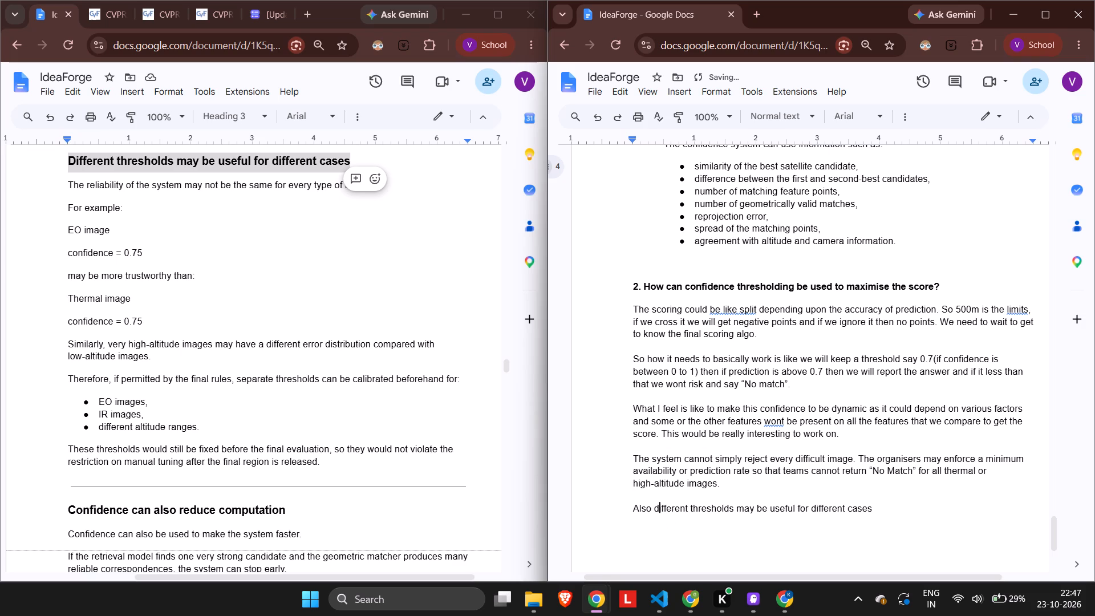
key("Down")
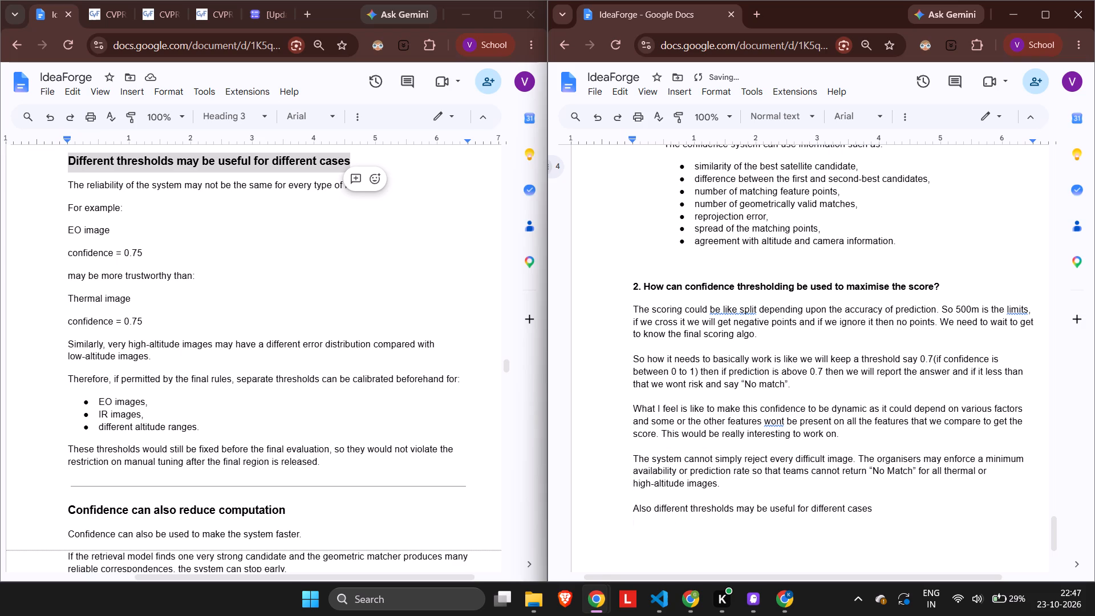
Continue the paragraph with a comma and the copied notes sentence "the reliability of the system may not be the same for every type of image.".
left_click(123, 197)
left_click(153, 196)
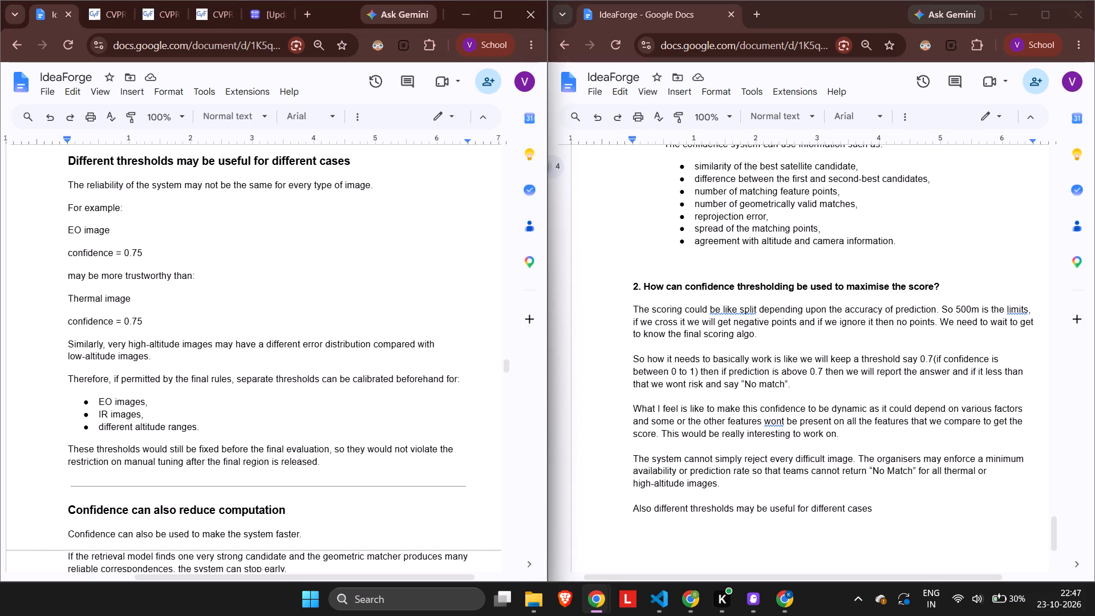
left_click_drag(66, 185, 376, 189)
key("ctrl+c")
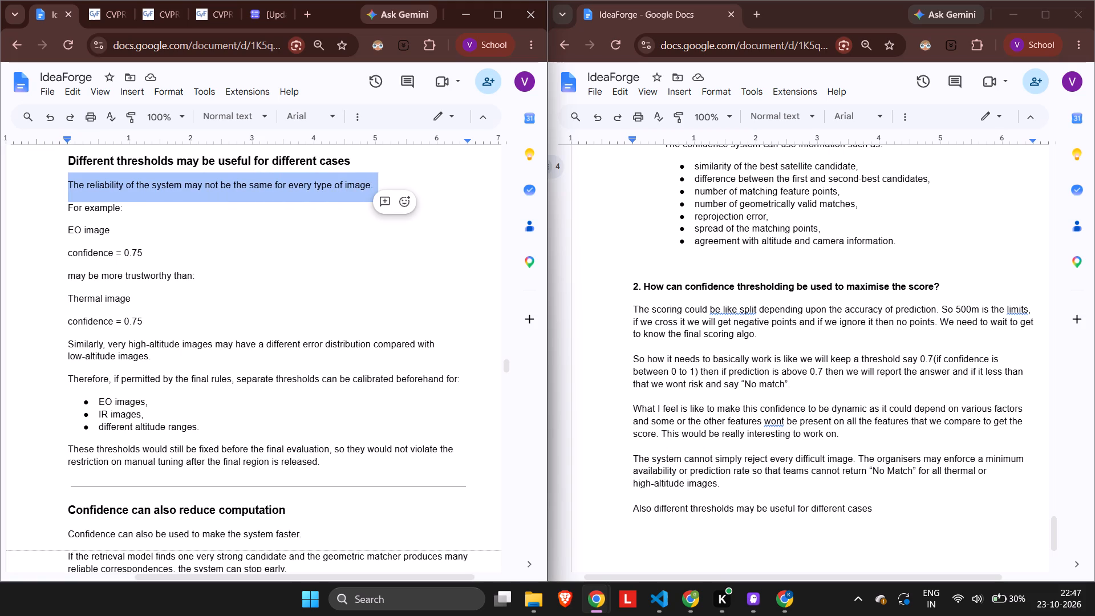
left_click(877, 506)
left_click(877, 506)
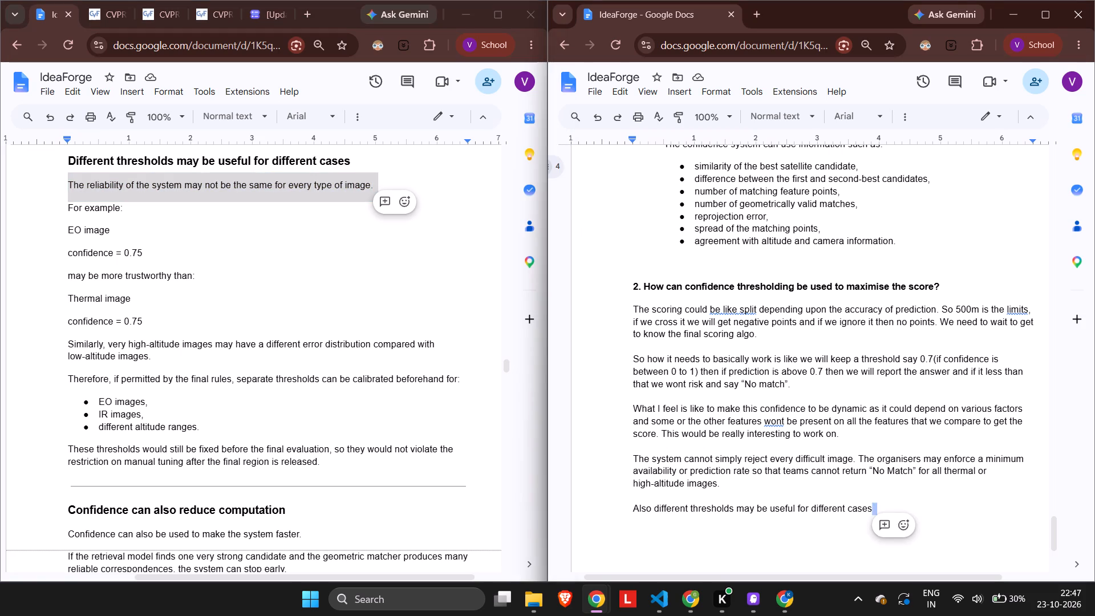
key("comma")
key("BackSpace")
type(",")
key("space")
key("ctrl+v")
left_click(877, 506, "ctrl")
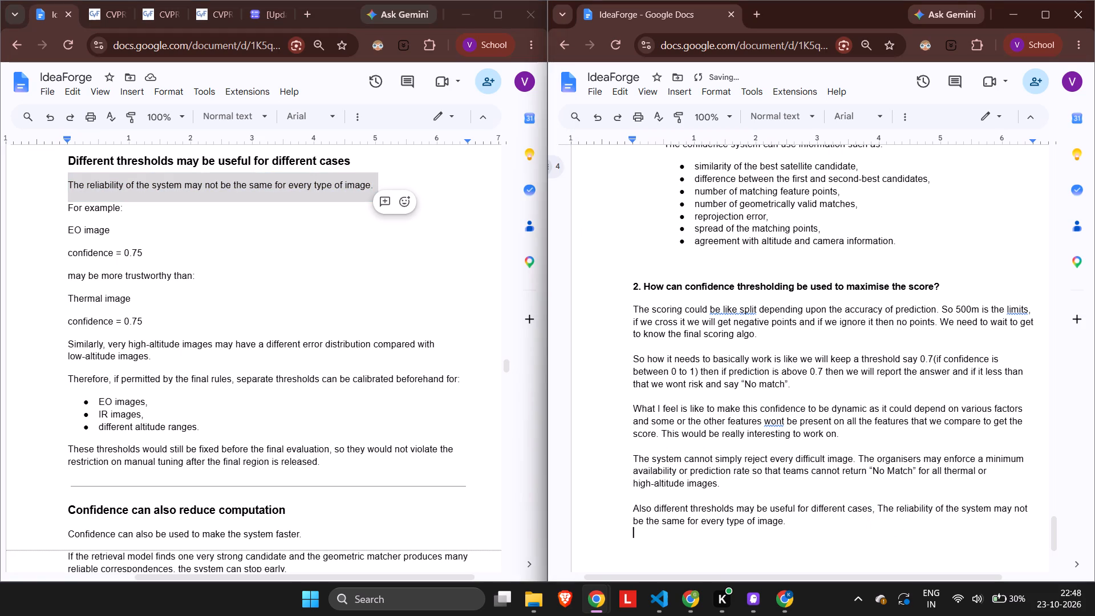
left_click(879, 509)
key("Right")
key("BackSpace")
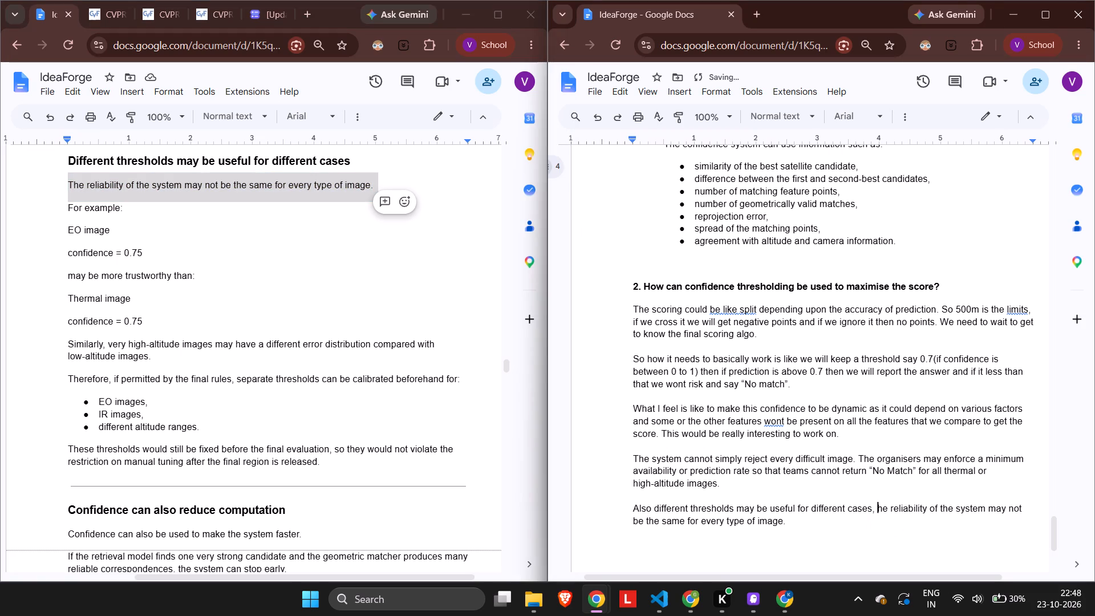
key("t")
key("Down")
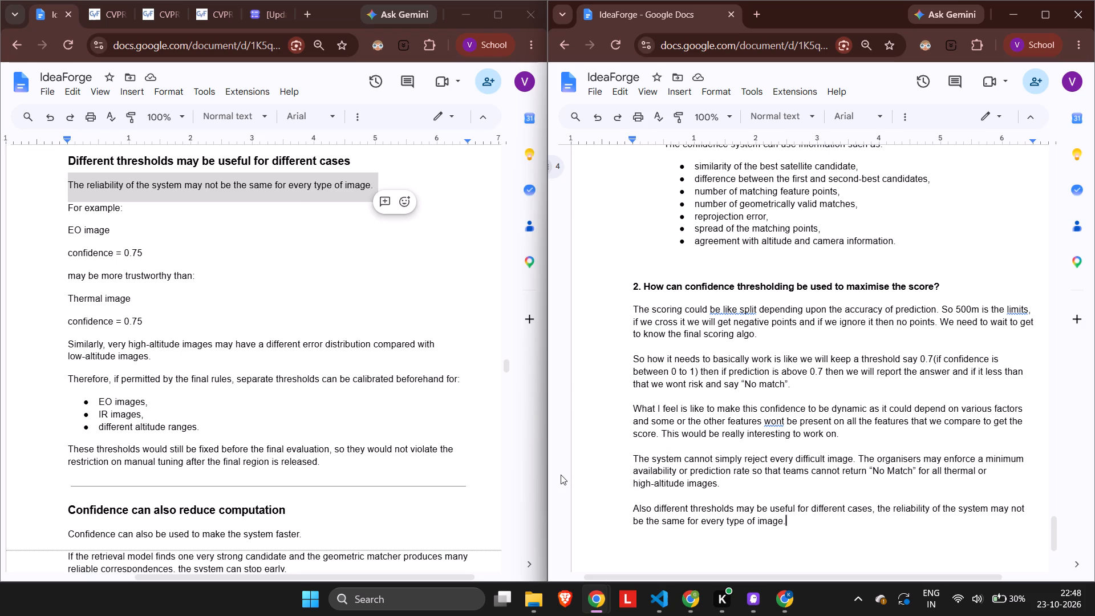
Begin the following sentence in the same paragraph with "If we get Same scores for".
key("space")
type("same")
key("space")
type("scored")
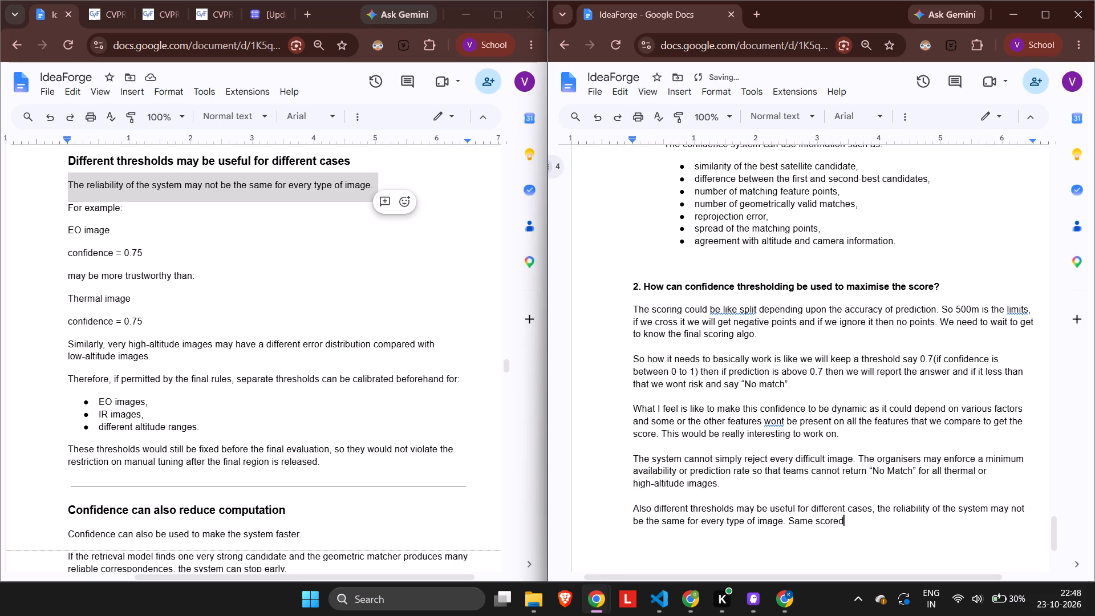
key("space")
key("BackSpace")
key("BackSpace")
type("s for b")
key("BackSpace")
key("ctrl+Left")
key("ctrl+Left")
key("ctrl+Left")
type("if we")
key("space")
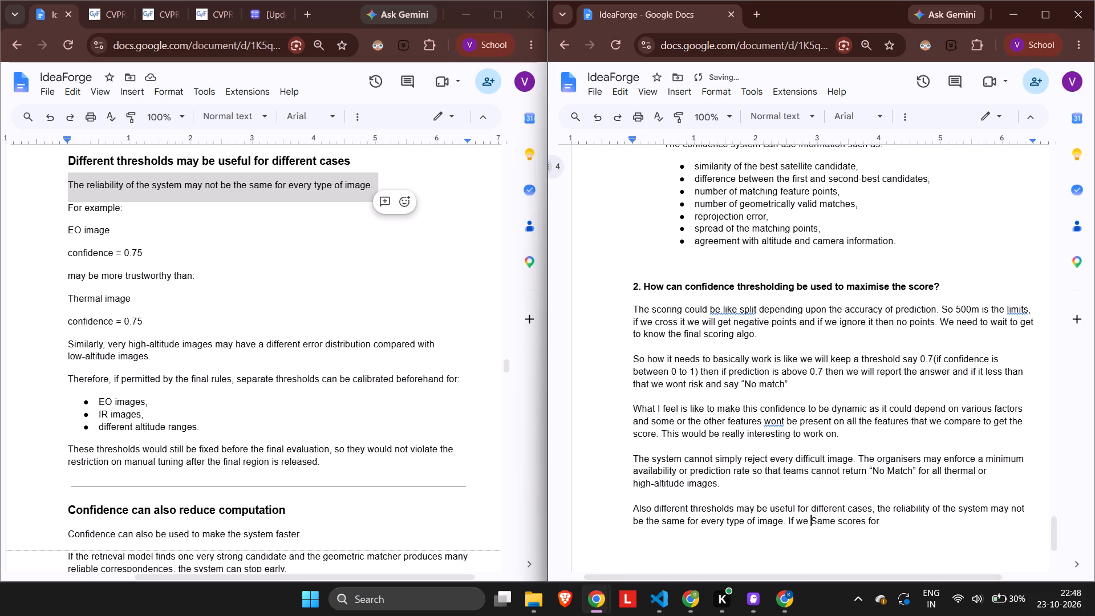
type("get")
key("space")
key("Down")
key("Right")
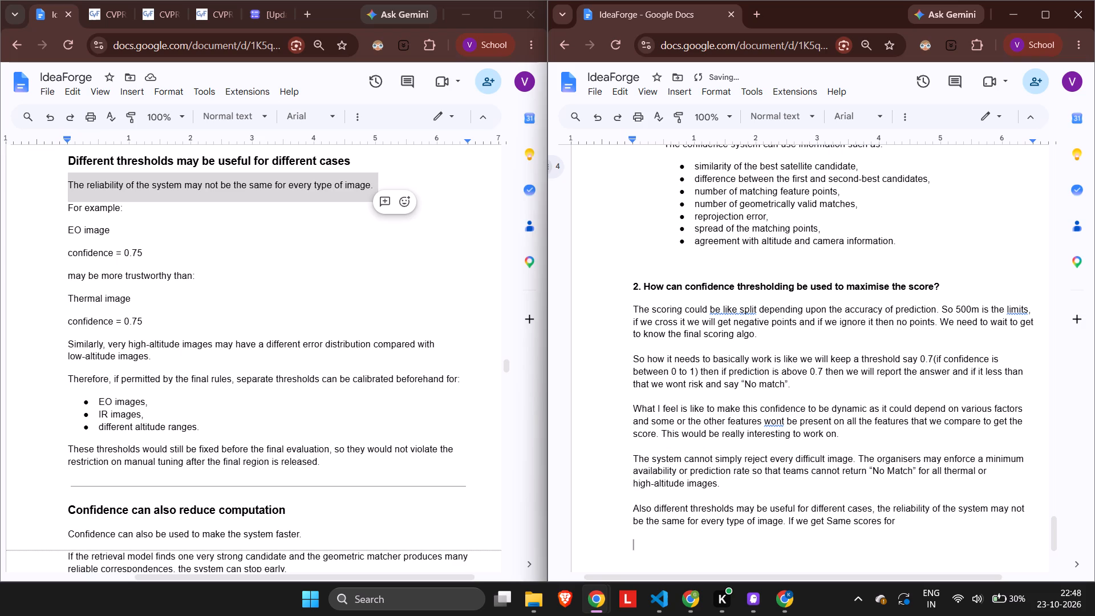
Correct "Same" to lowercase "same" in the unfinished sentence.
key("Left")
key("Left")
key("Left")
key("Left")
key("Left")
key("ctrl+Left")
key("ctrl+Left")
key("ctrl+Left")
key("Right")
key("BackSpace")
key("s")
key("ctrl+Right")
key("ctrl+Right")
key("ctrl+Right")
key("ctrl+Right")
key("Left")
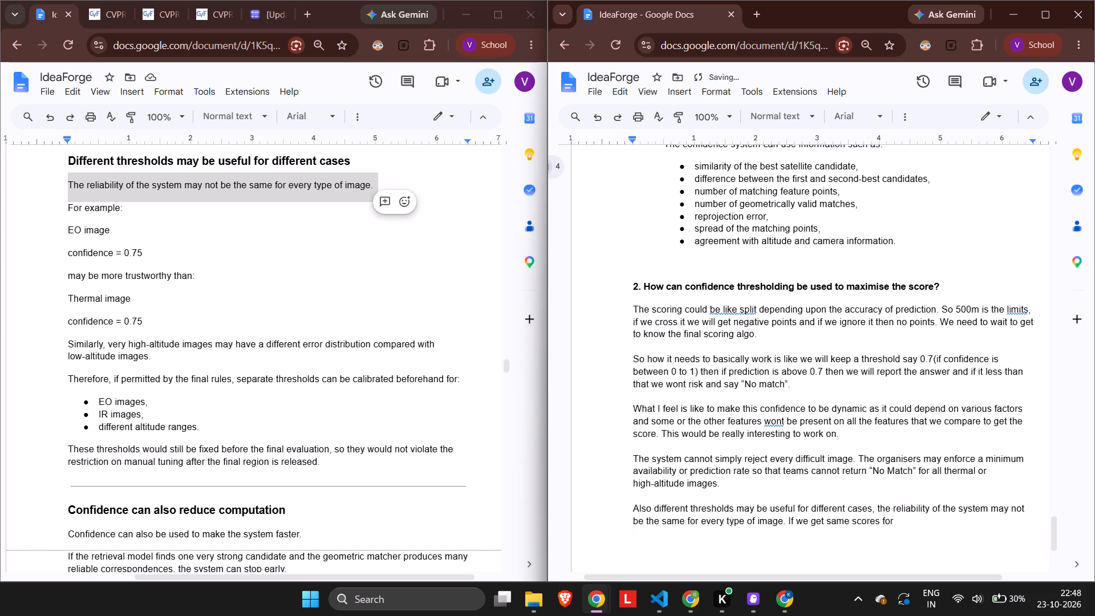
Complete the sentence with "both EO and IR, then EO is more preferred".
type("both EO and")
key("space")
type("IR")
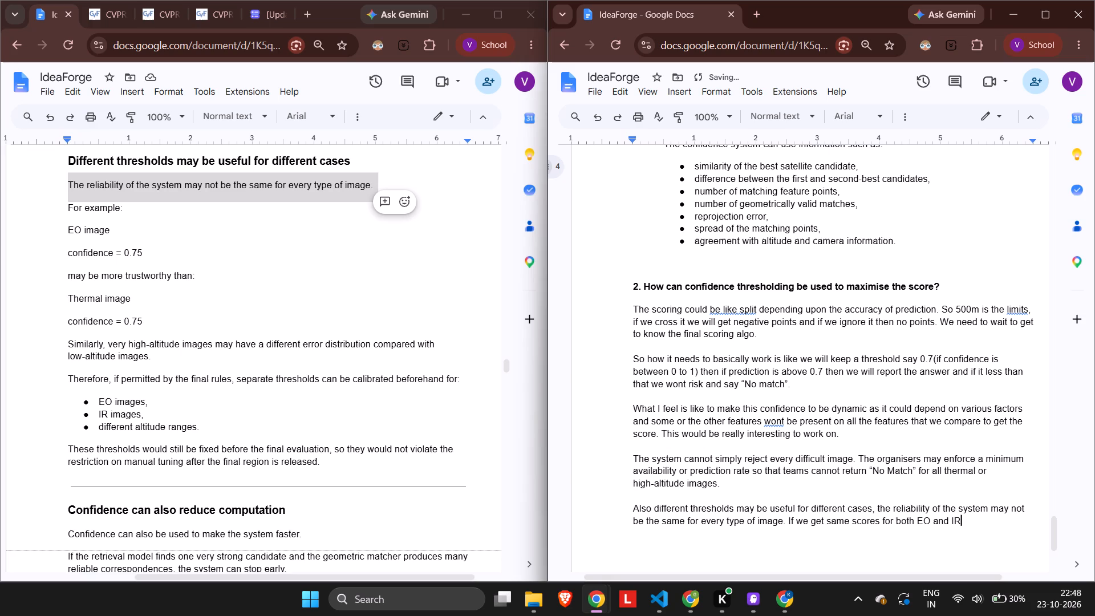
type(", then EO is more prefr")
key("BackSpace")
type("erred")
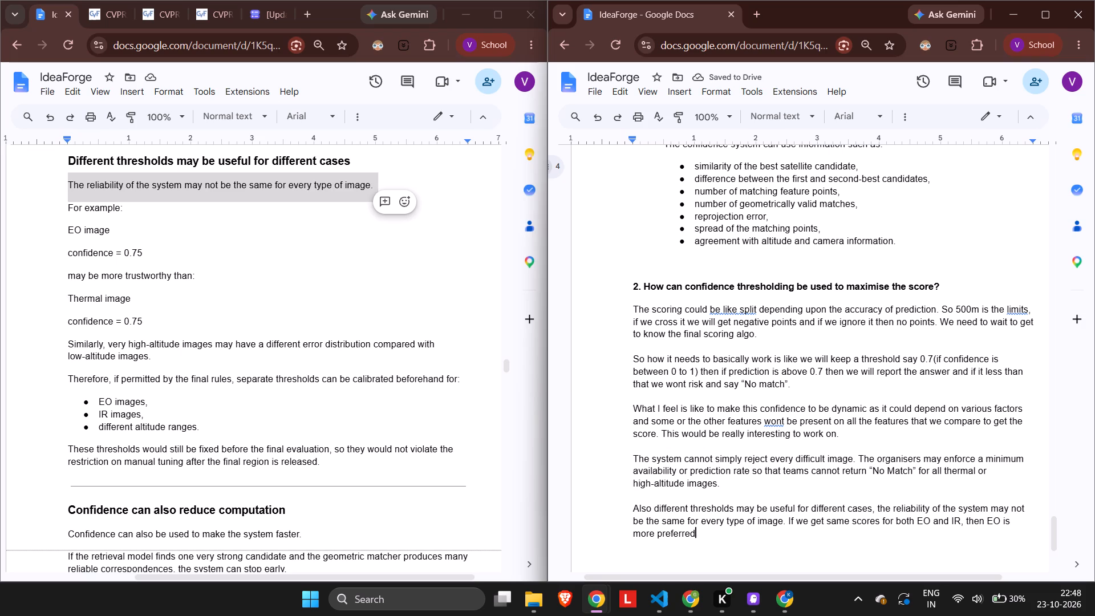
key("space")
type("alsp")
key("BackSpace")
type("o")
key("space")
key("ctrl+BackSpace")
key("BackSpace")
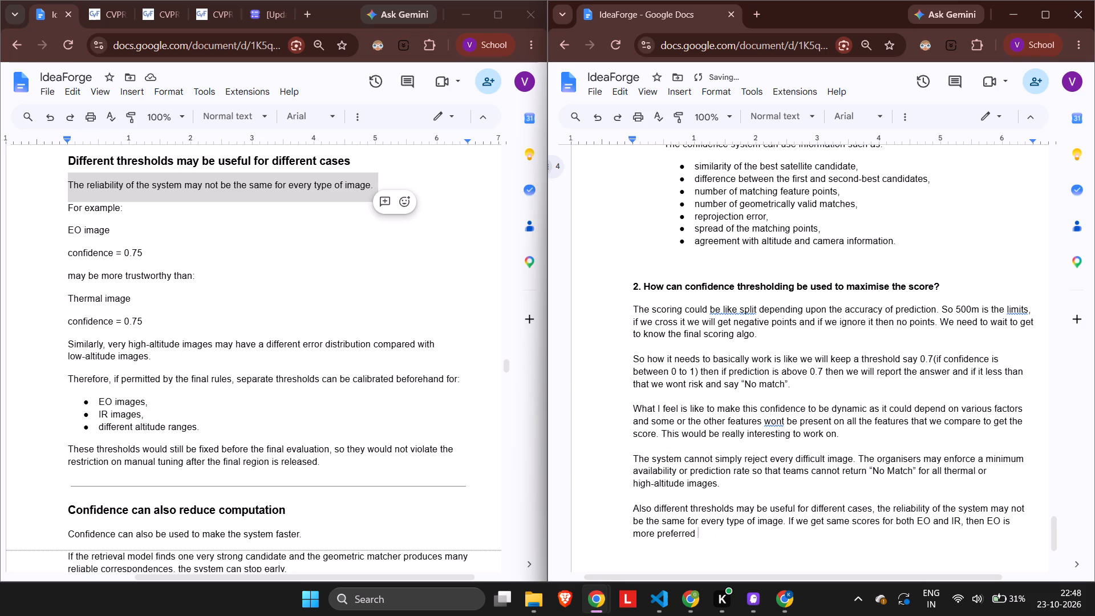
Continue the paragraph with ". ALso" and the copied notes text "very high-altitude images may have a different error distribution compared with low-altitude images.".
type(". ALso")
key("space")
key("Left")
key("Left")
key("Left")
key("Right")
key("Right")
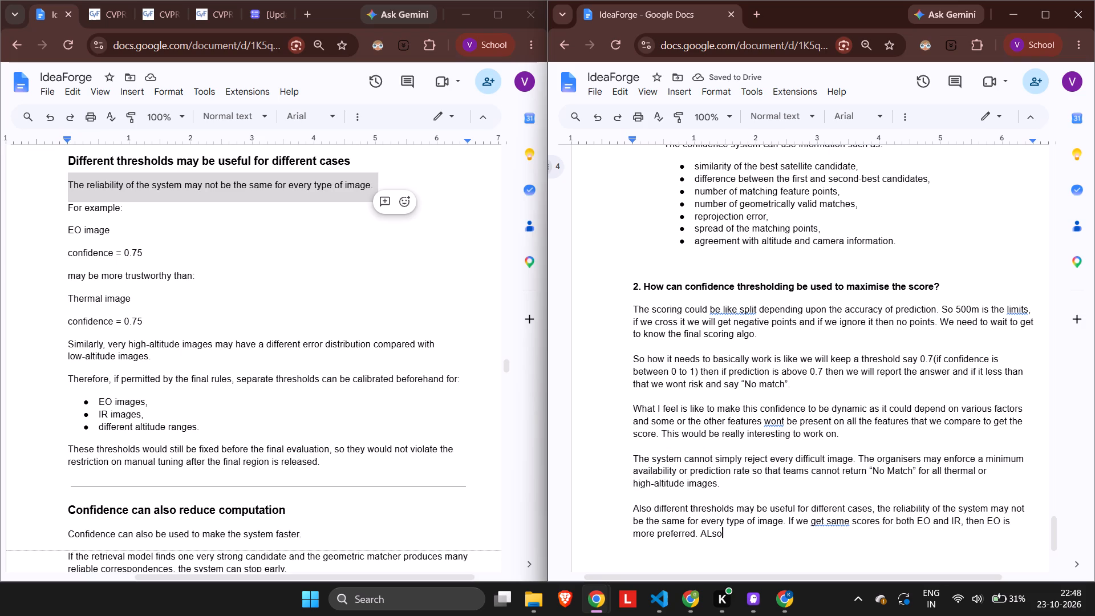
left_click_drag(109, 344, 165, 357)
key("ctrl+c")
left_click(745, 542)
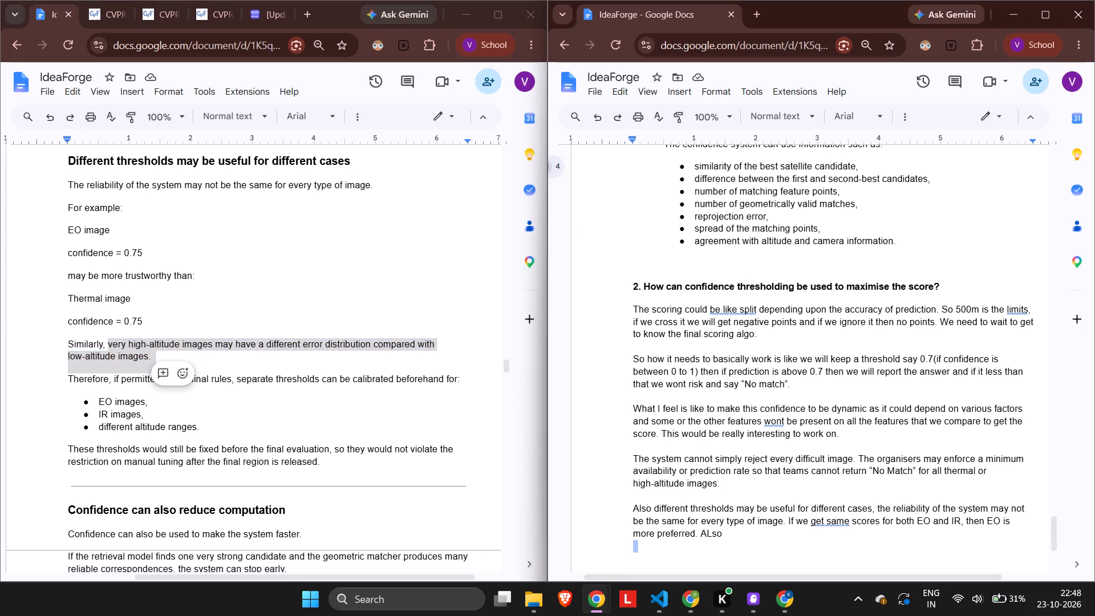
left_click(741, 536)
key("ctrl+shift+v")
Below the paragraph, add the copied notes as plain text, from "Therefore, if permitted by the final rules" through "after the final region is released.".
left_click(201, 371)
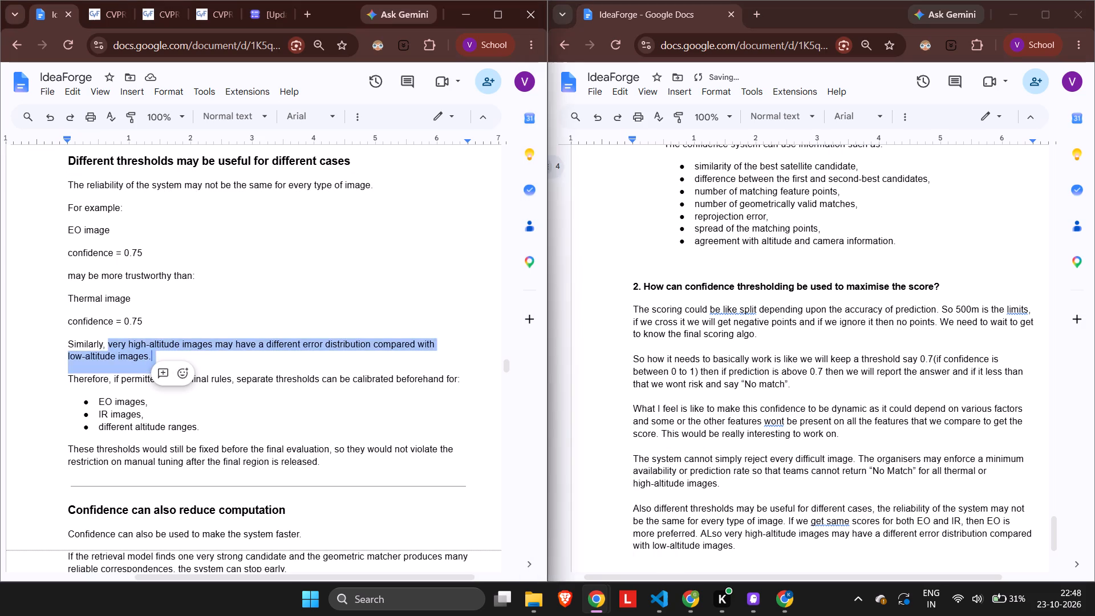
scroll(201, 389, "down", 1)
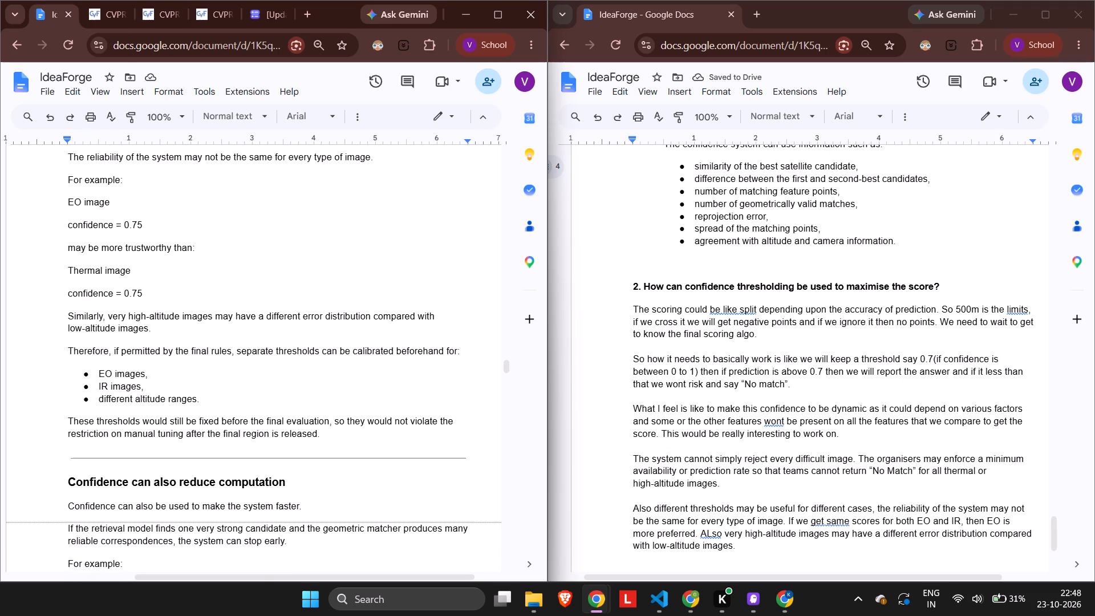
left_click_drag(329, 436, 66, 361)
key("ctrl+c")
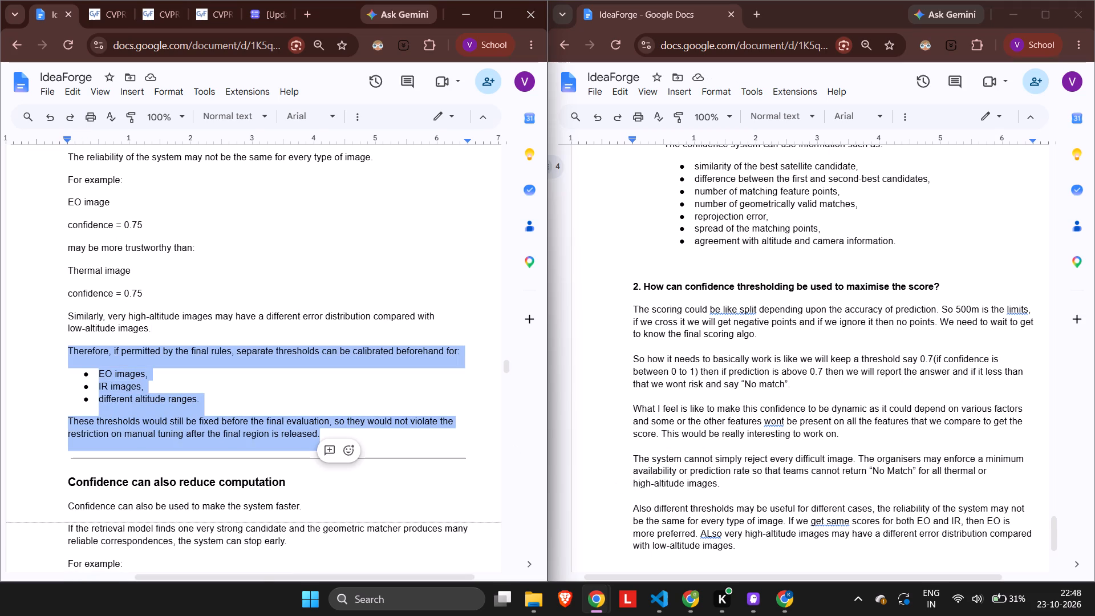
scroll(697, 531, "down", 1)
left_click(760, 467)
left_click(755, 464)
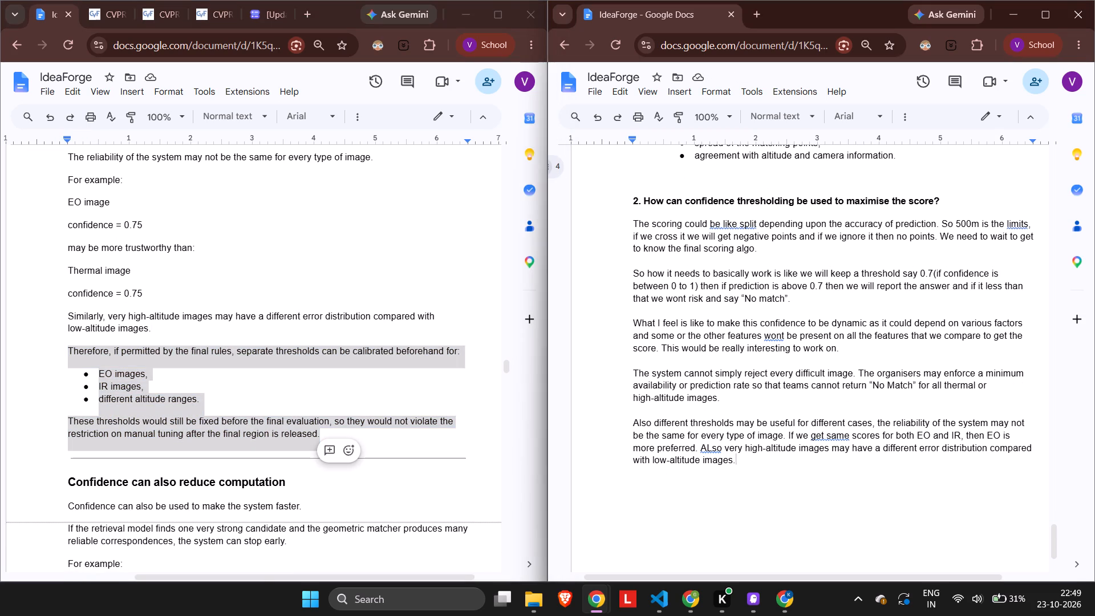
key("Down")
key("ctrl+shift+v")
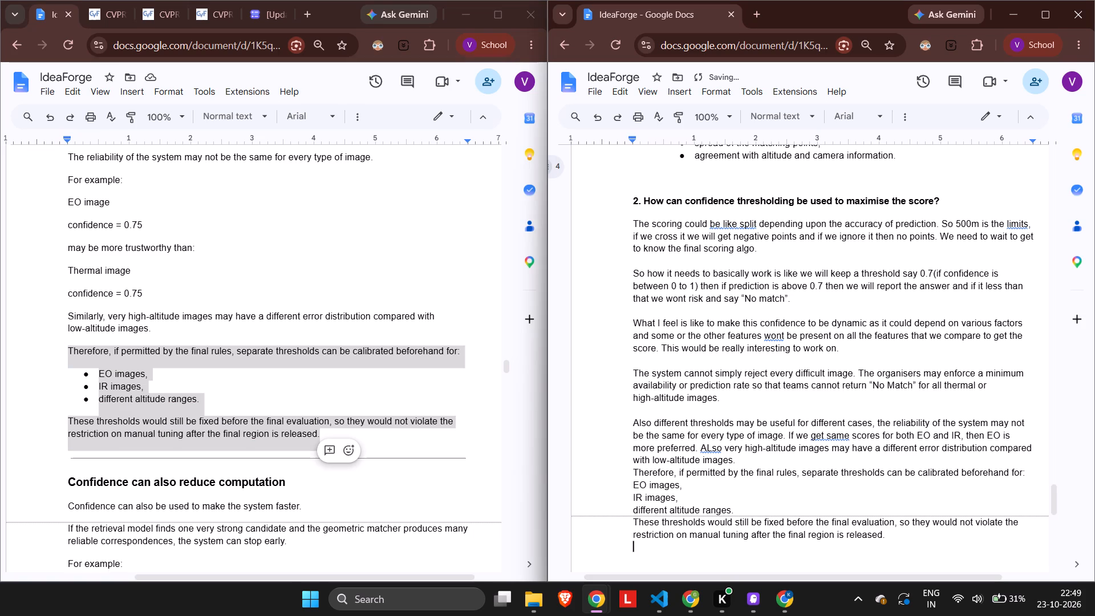
Join the pasted lines "EO images,", "IR images," and "different altitude ranges." into a single line.
left_click(632, 494)
key("BackSpace")
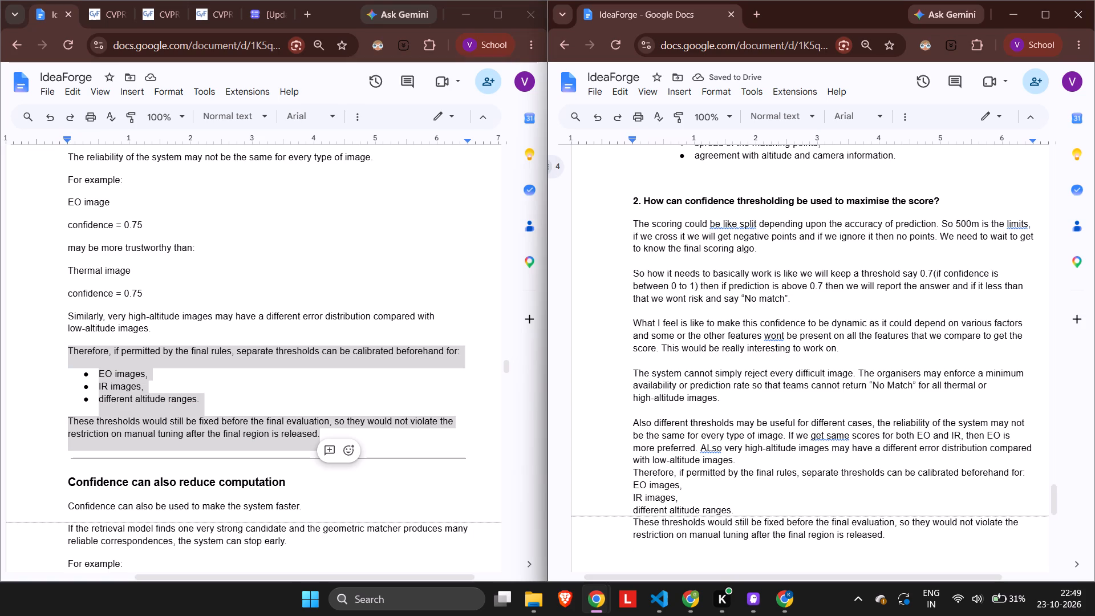
left_click(633, 497)
key("BackSpace")
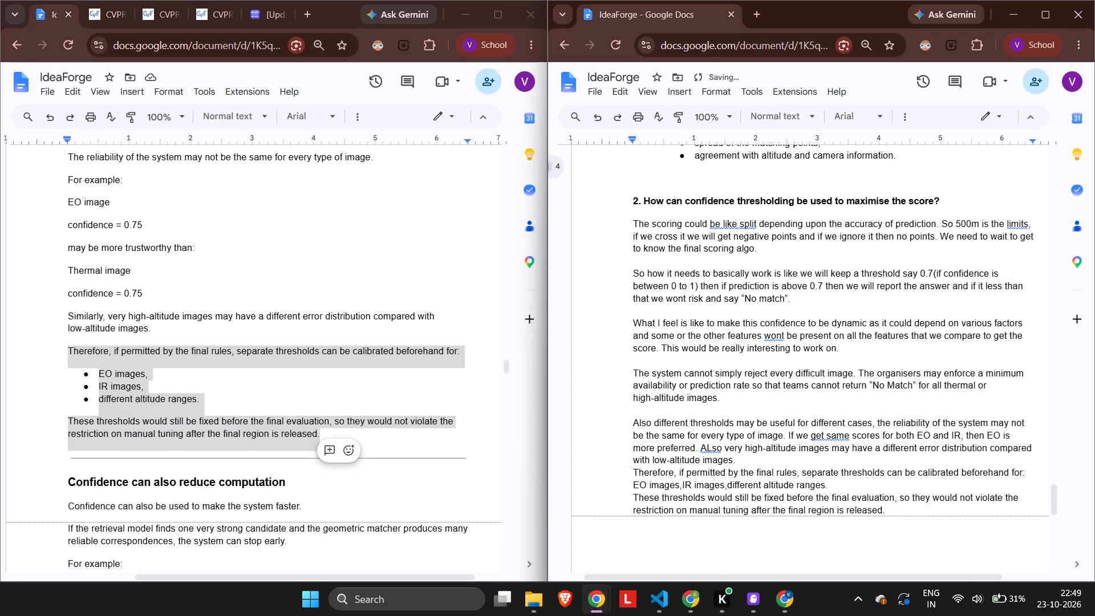
Start a new paragraph with "The" followed by the copied notes heading "Confidence can also reduce computation" as unformatted text.
scroll(859, 514, "down", 1)
scroll(66, 346, "down", 1)
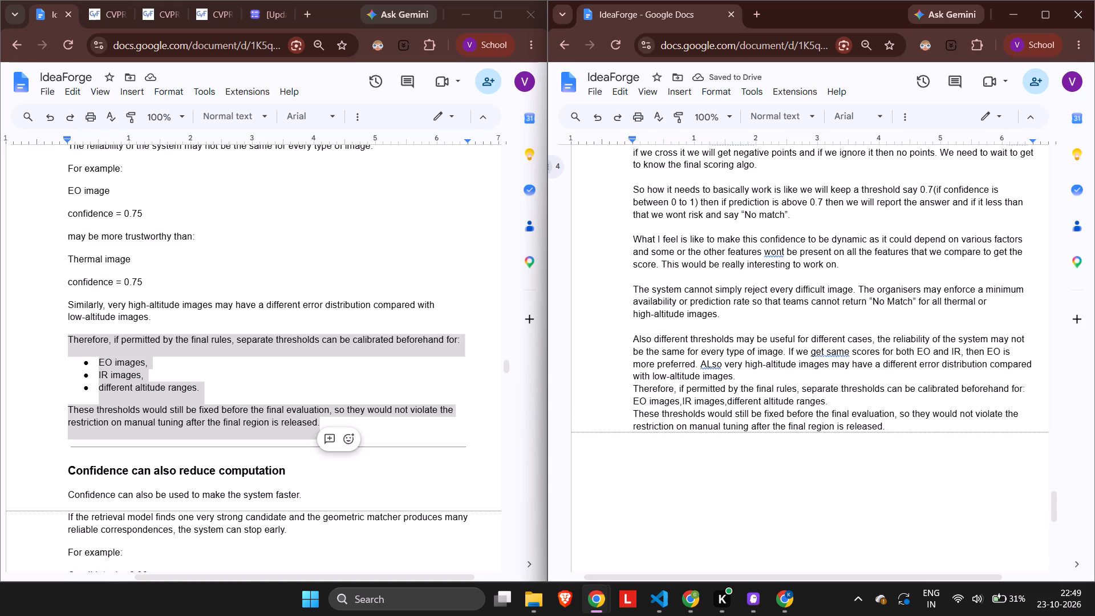
scroll(66, 346, "down", 1)
left_click_drag(285, 365, 111, 364)
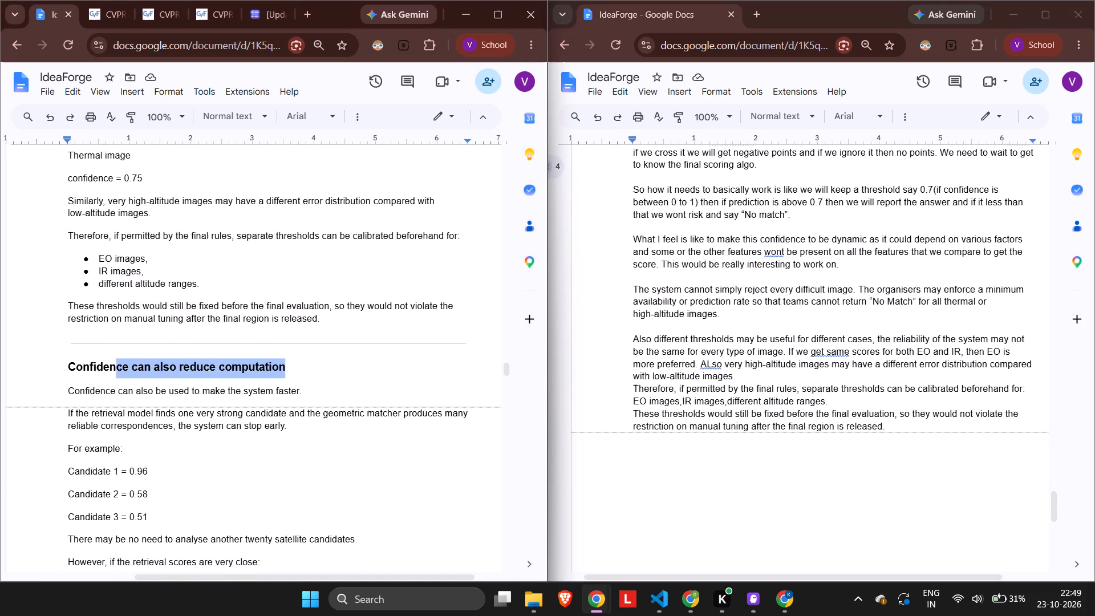
left_click_drag(111, 364, 64, 358)
key("ctrl+c")
left_click(735, 455)
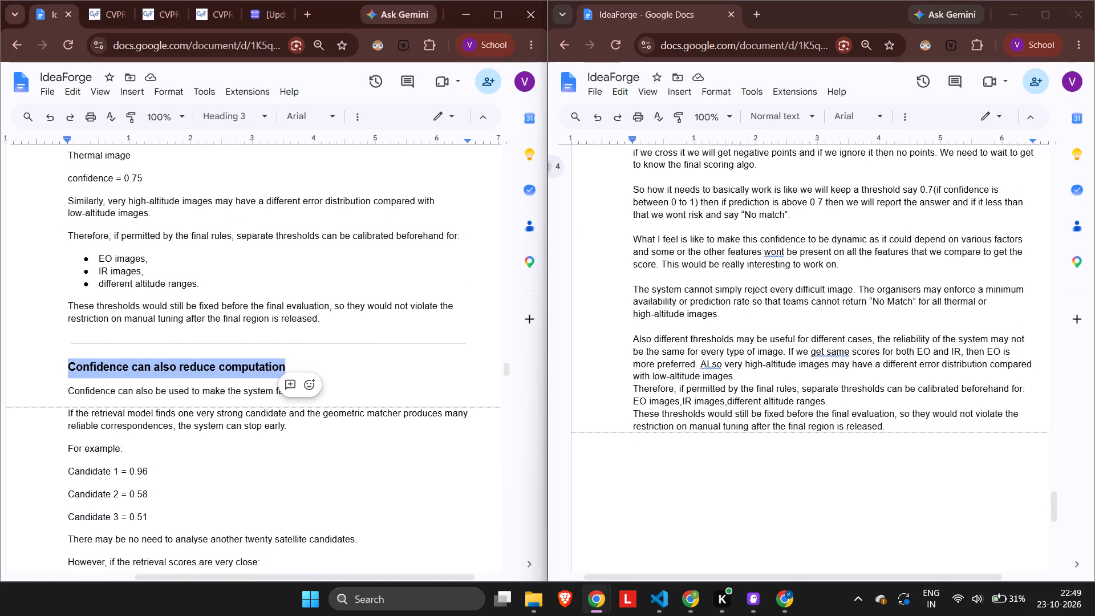
left_click(735, 455)
type("The")
key("space")
key("ctrl+v")
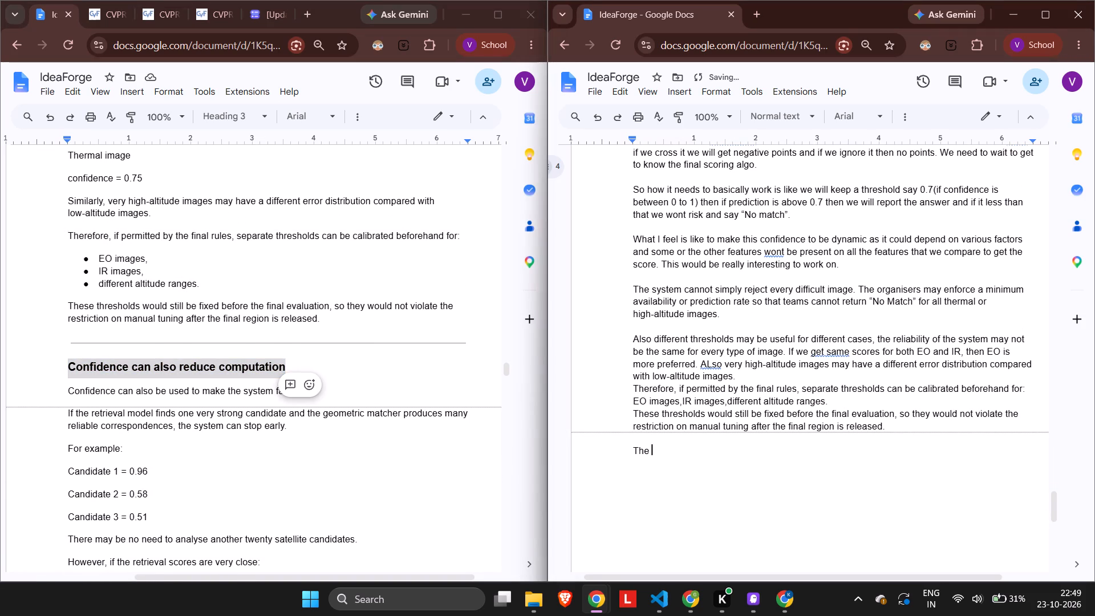
key("ctrl+z")
key("ctrl+shift+v")
Change "Confidence" to lowercase "confidence" in the new paragraph.
left_click(655, 451)
key("BackSpace")
key("c")
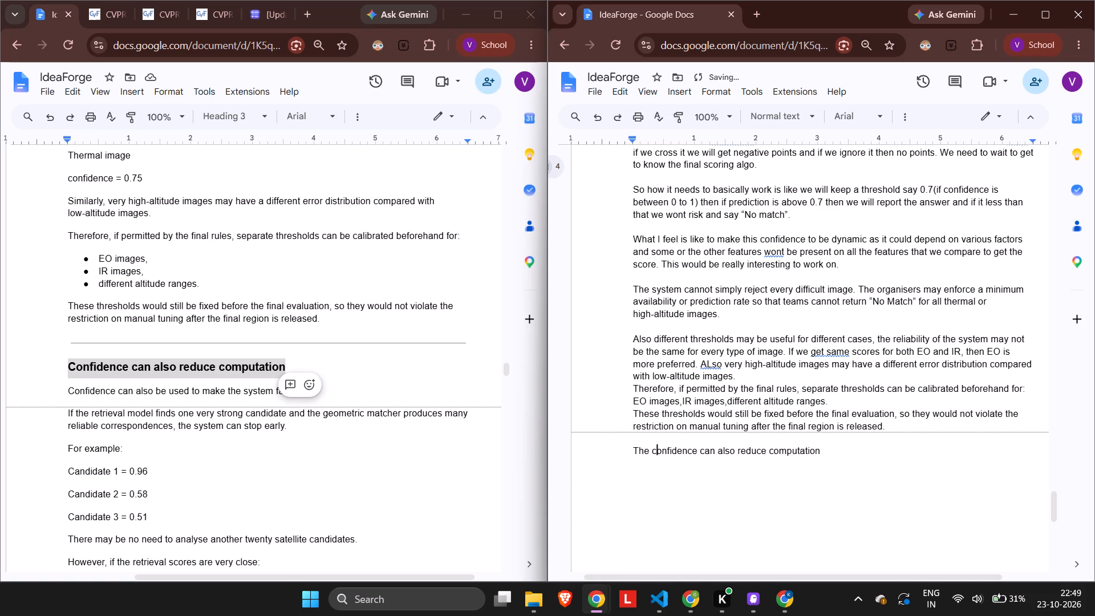
End the sentence with a period and append the copied notes sentence from "If the retrieval model finds" through "the system can stop early.".
left_click(129, 412)
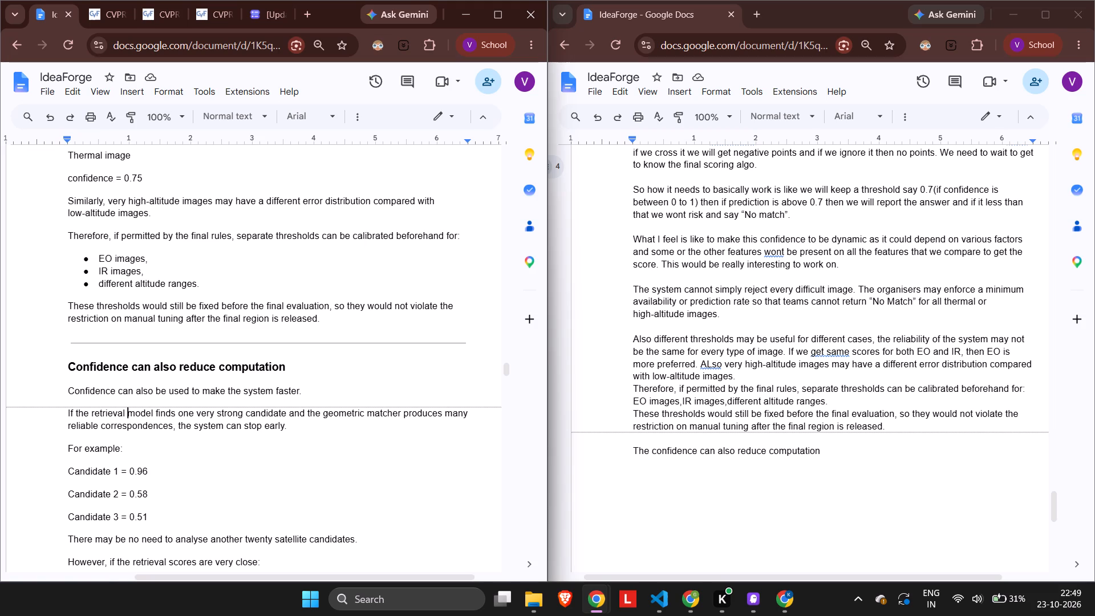
scroll(234, 453, "down", 1)
left_click_drag(291, 394, 74, 387)
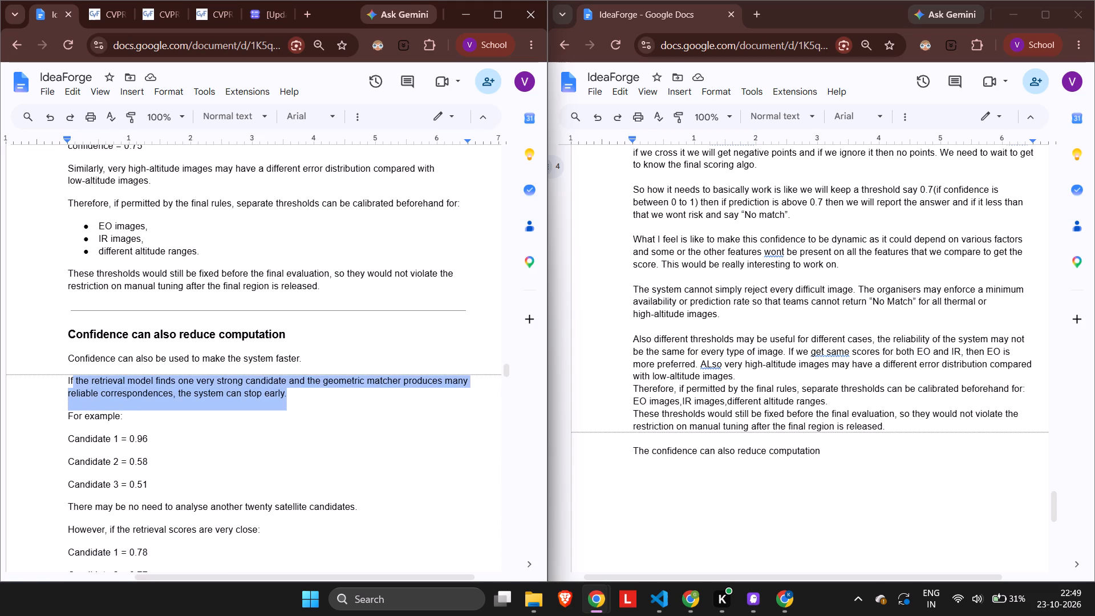
left_click_drag(74, 387, 68, 382)
key("ctrl+c")
left_click(829, 456)
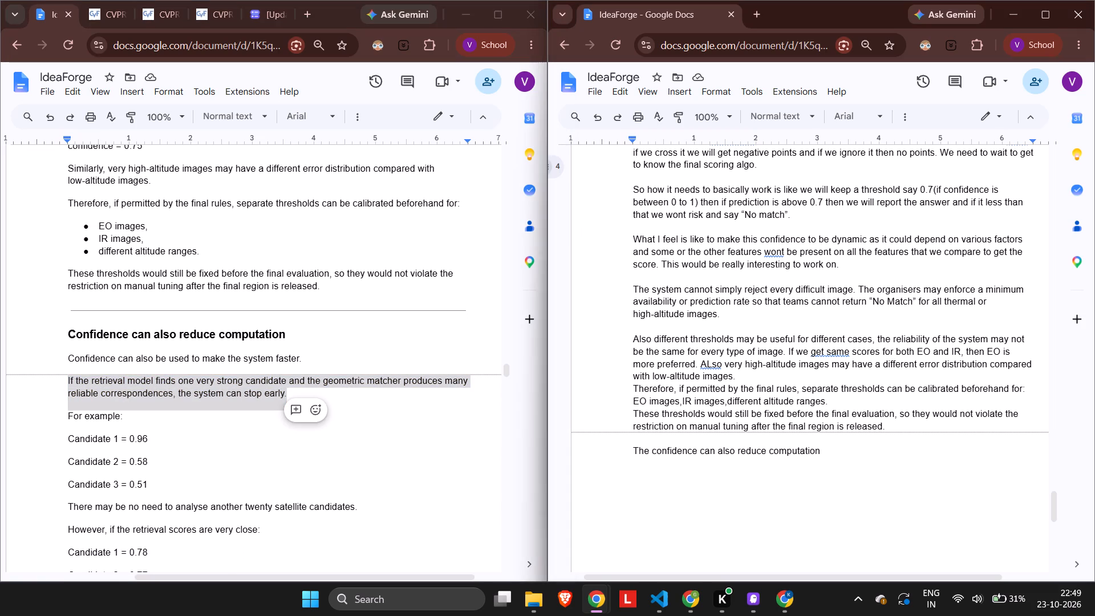
left_click(829, 456)
left_click(829, 452)
type(".")
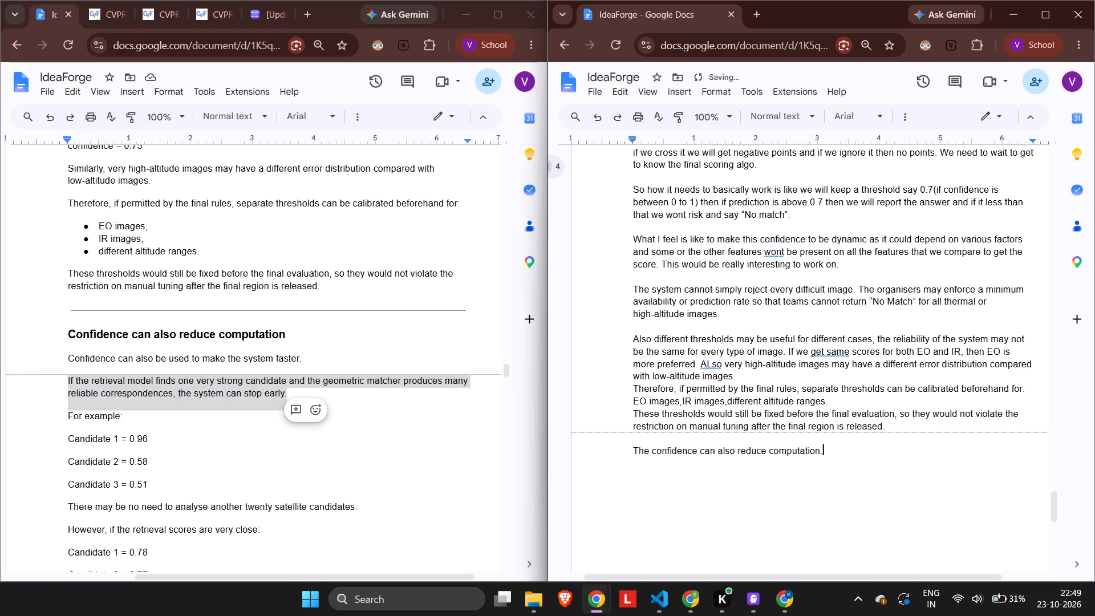
key("space")
key("ctrl+shift+v")
left_click(829, 452, "ctrl+shift")
On a new line below, add the copied notes as plain text, from "For example:" through "while difficult images receive more processing.".
scroll(286, 391, "down", 1)
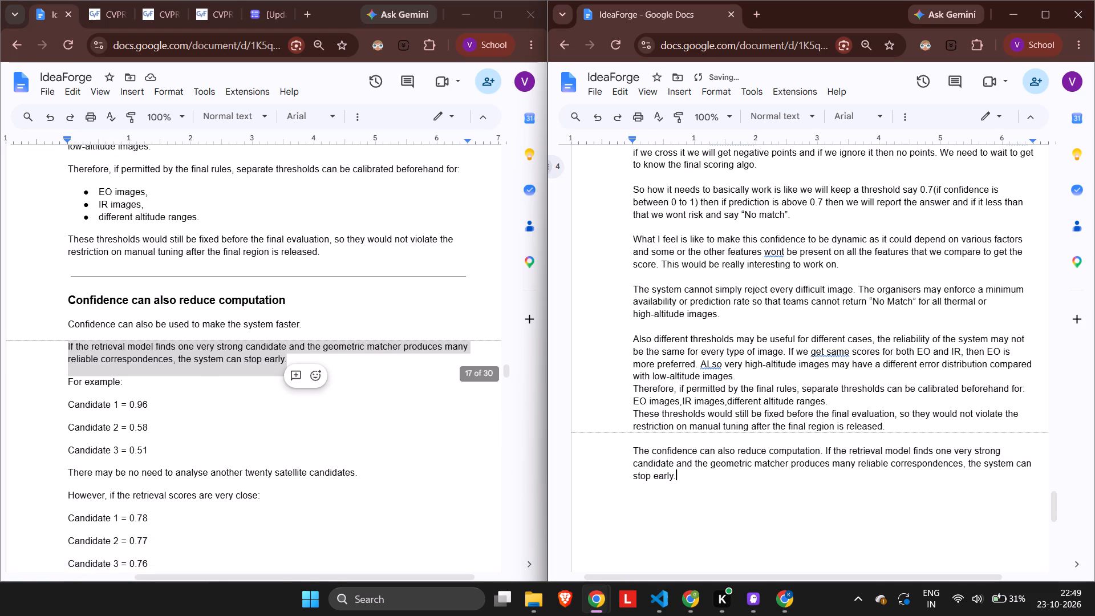
scroll(286, 391, "down", 1)
scroll(202, 444, "down", 1)
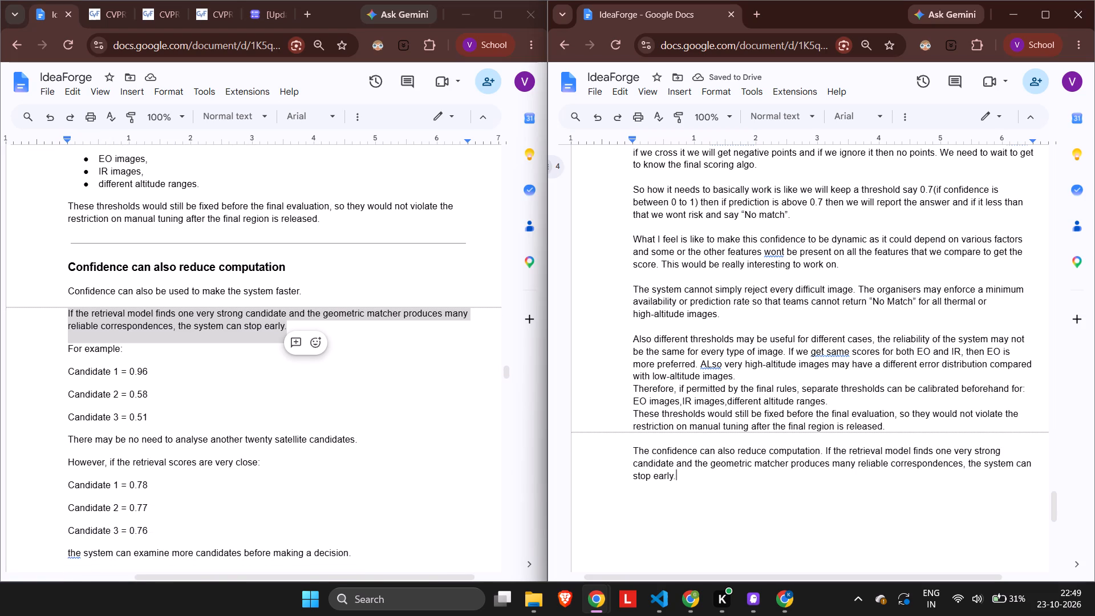
scroll(202, 444, "down", 1)
left_click(209, 435)
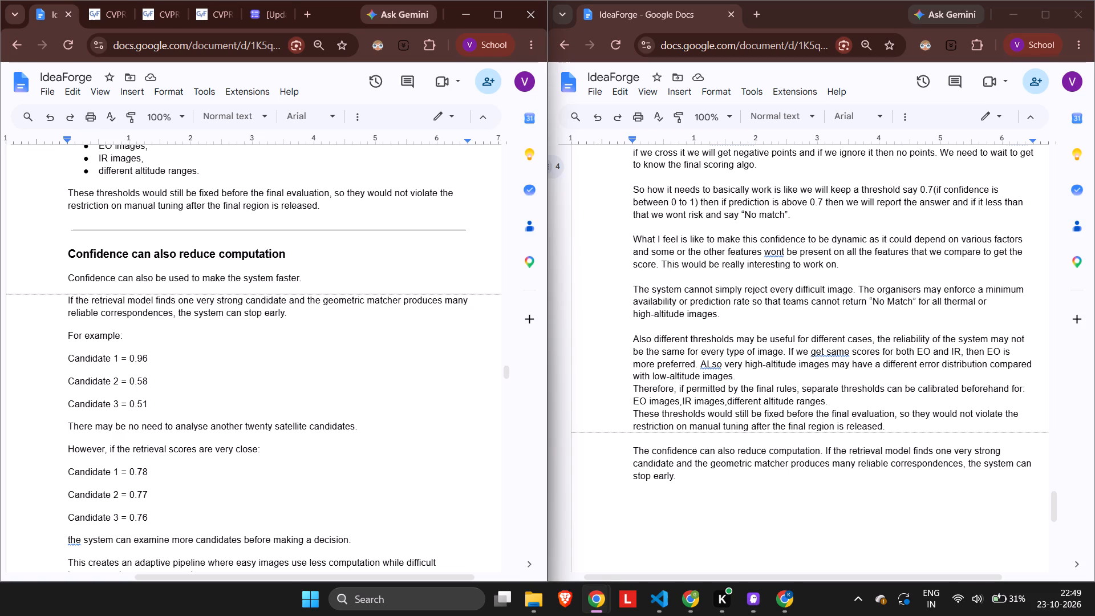
scroll(209, 435, "down", 1)
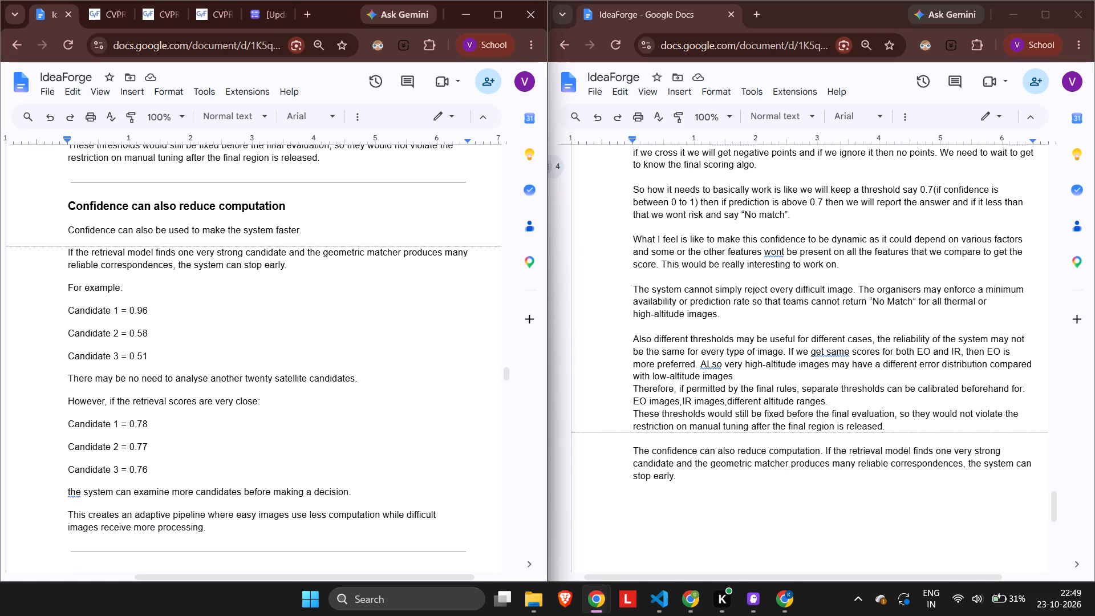
scroll(209, 435, "down", 1)
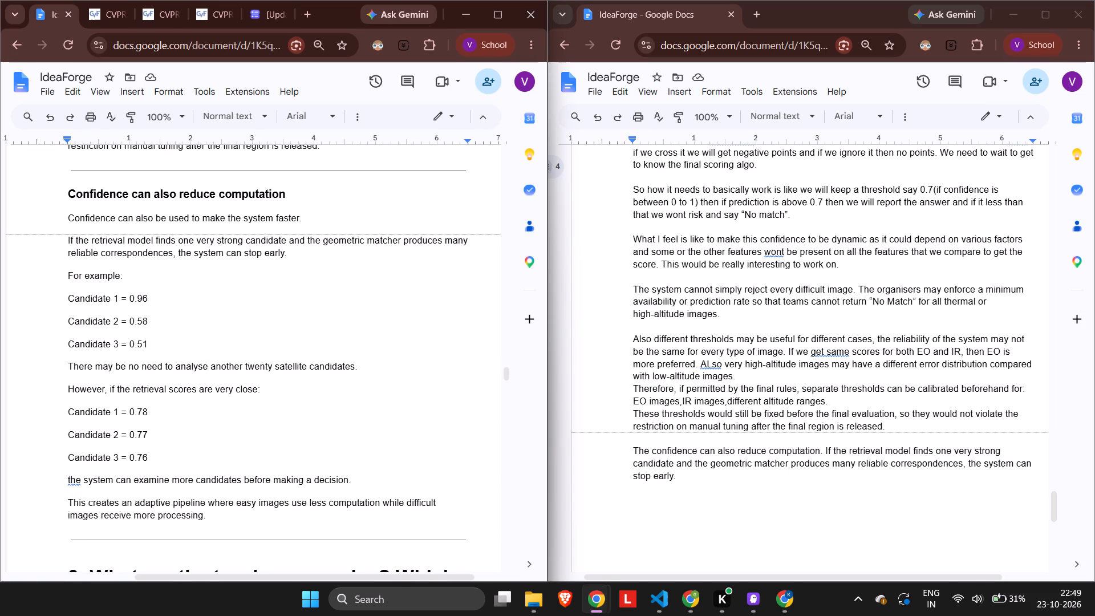
scroll(181, 475, "down", 1)
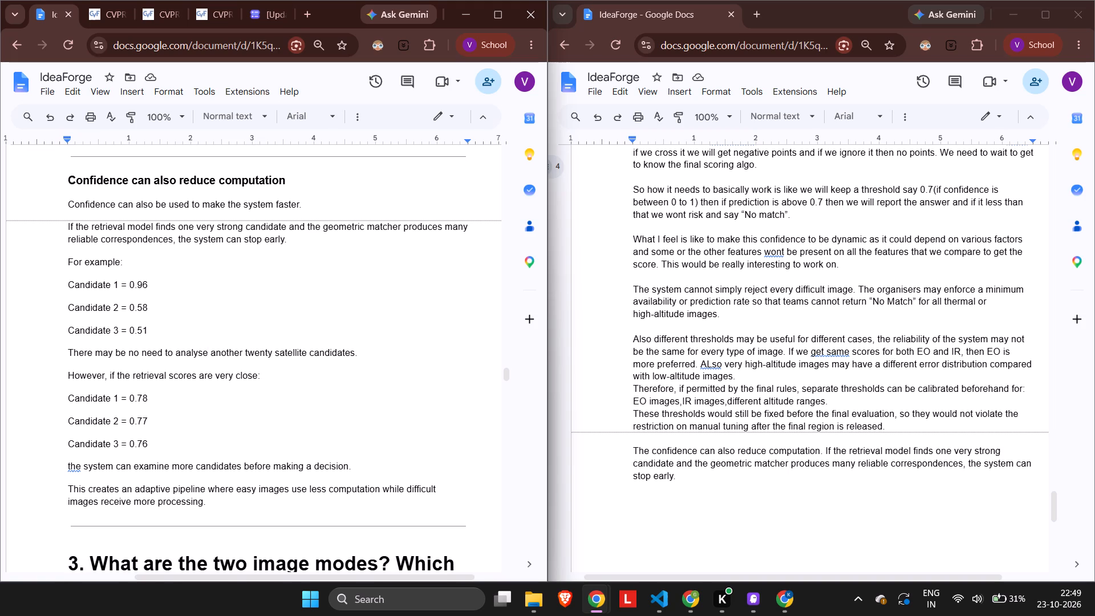
left_click_drag(210, 506, 86, 326)
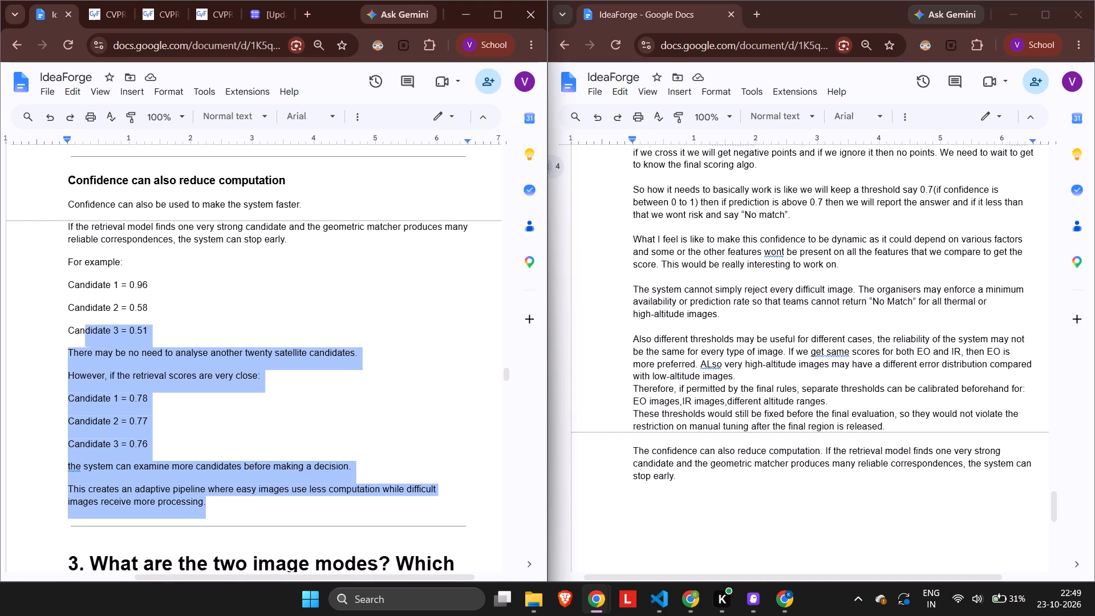
left_click_drag(86, 326, 65, 273)
key("ctrl+c")
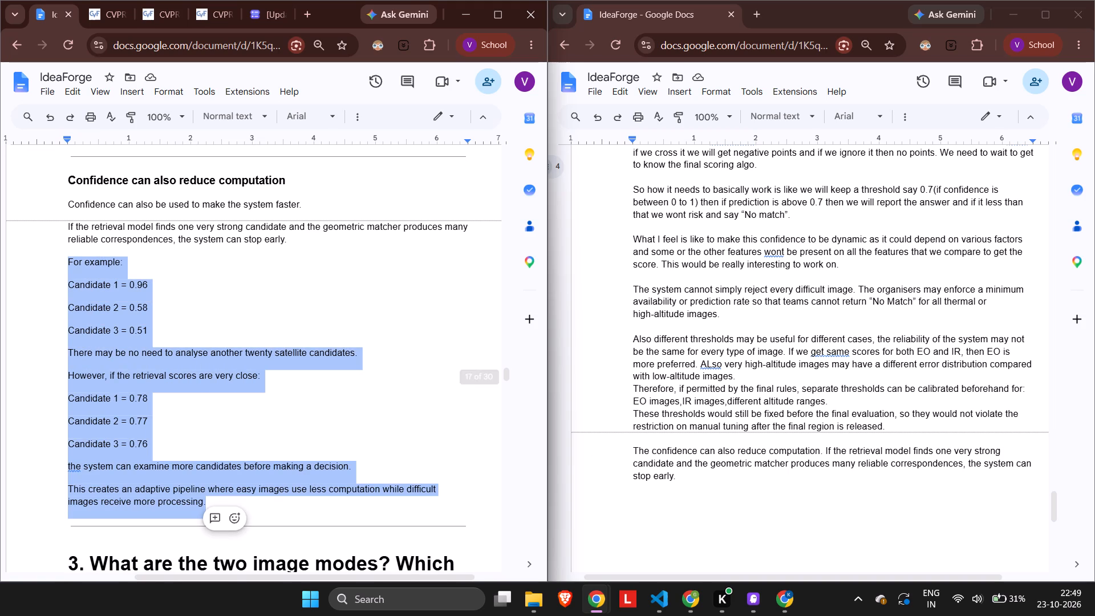
left_click(693, 479)
left_click(732, 472)
key("shift+Return")
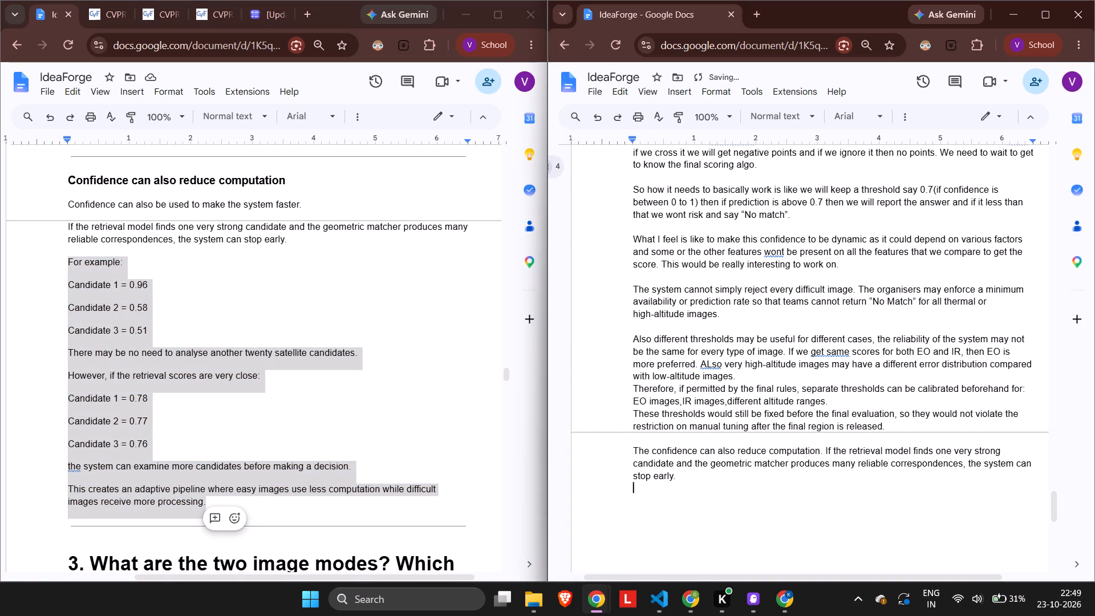
key("ctrl+shift+v")
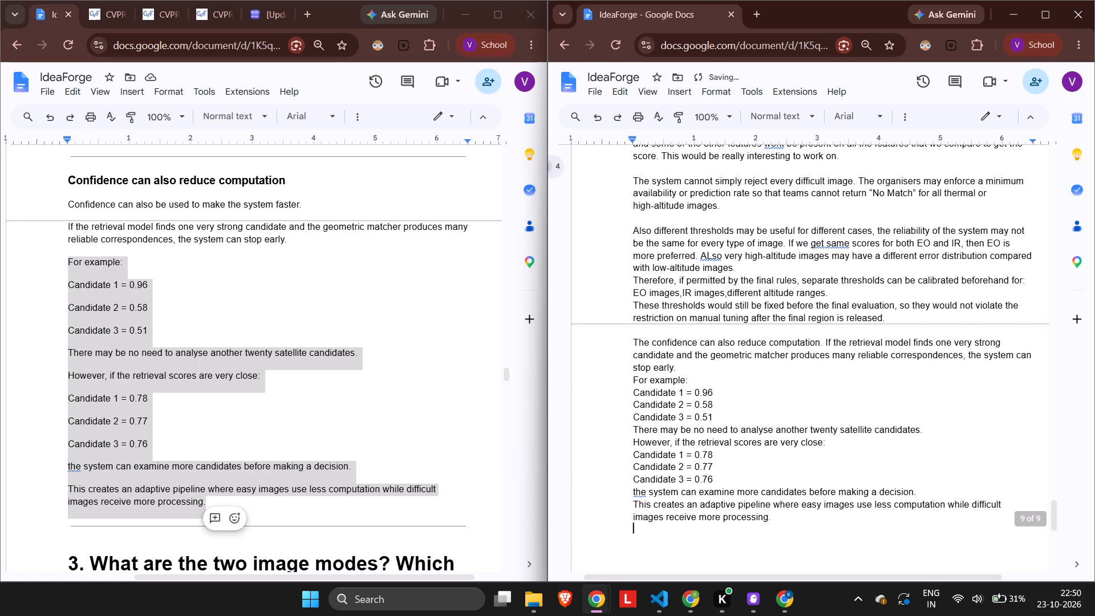
Join the first example's three candidate scores, 0.96, 0.58 and 0.51, onto one line separated by spaces.
left_click(635, 402)
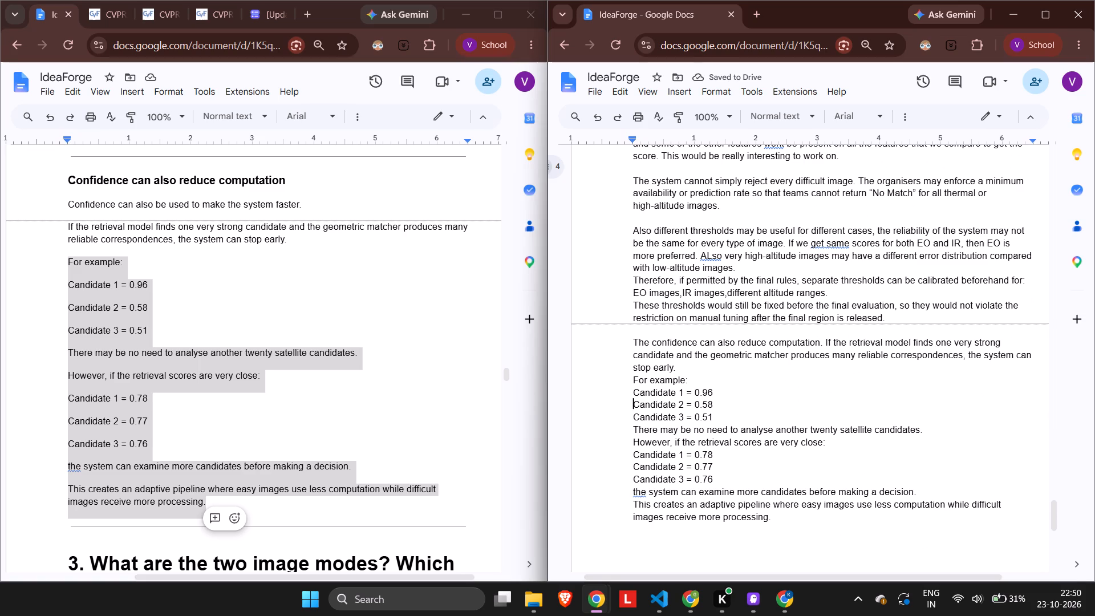
key("BackSpace")
key("space")
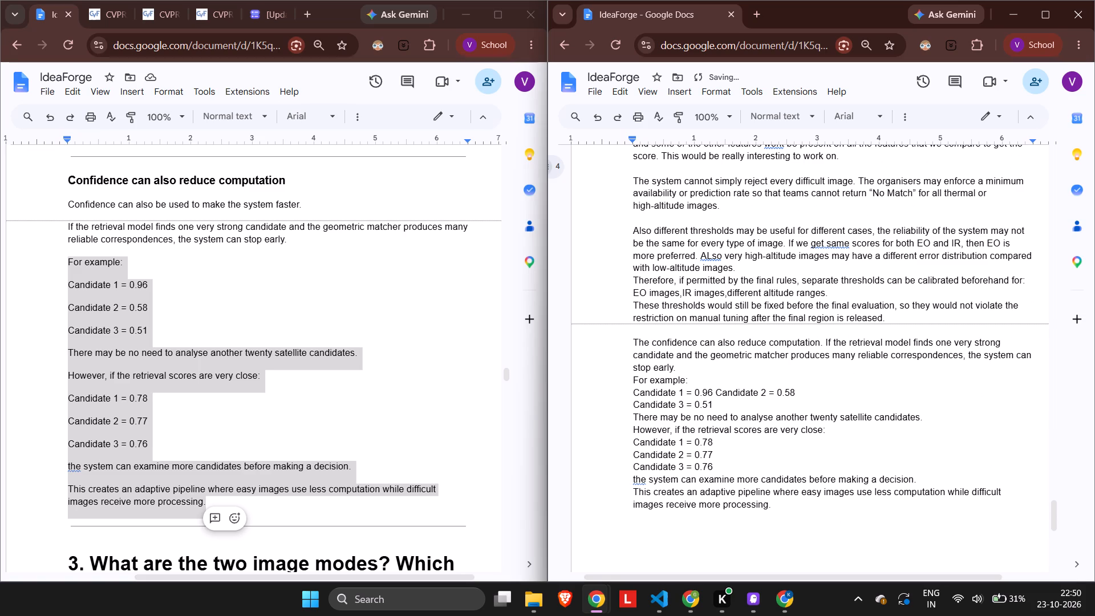
left_click(630, 407)
key("BackSpace")
key("space")
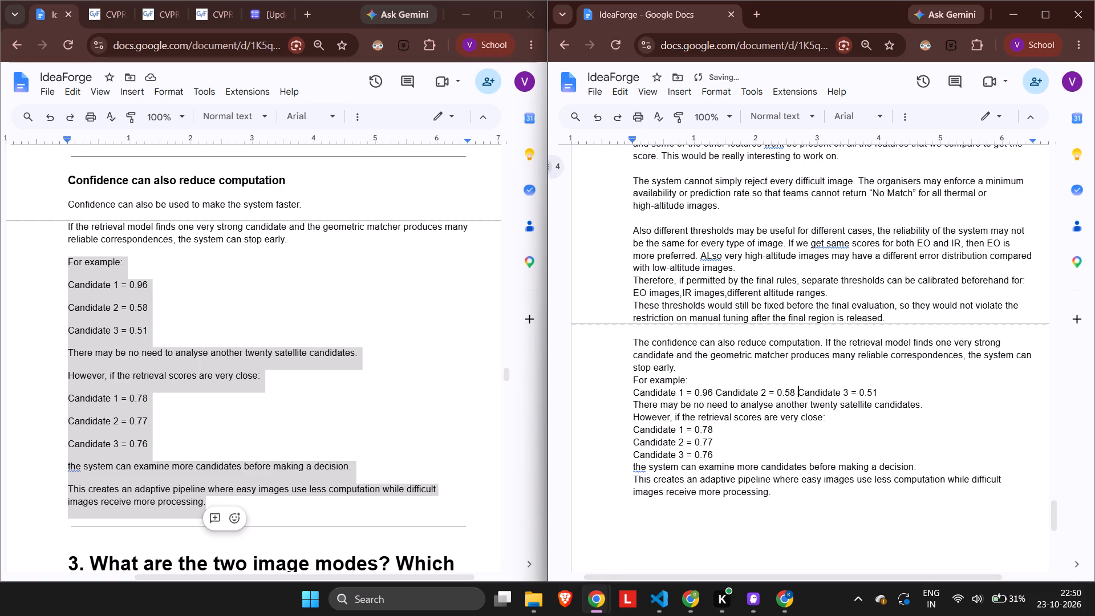
Join the second example's three candidate scores, 0.78, 0.77 and 0.76, onto one line separated by spaces.
left_click(635, 442)
key("BackSpace")
key("space")
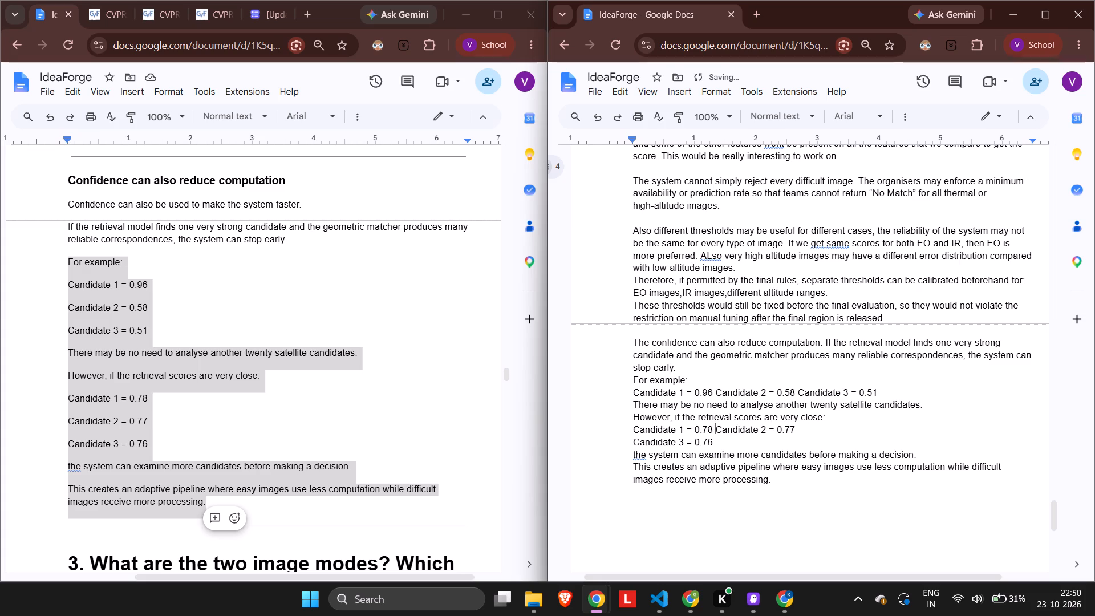
key("BackSpace")
key("space")
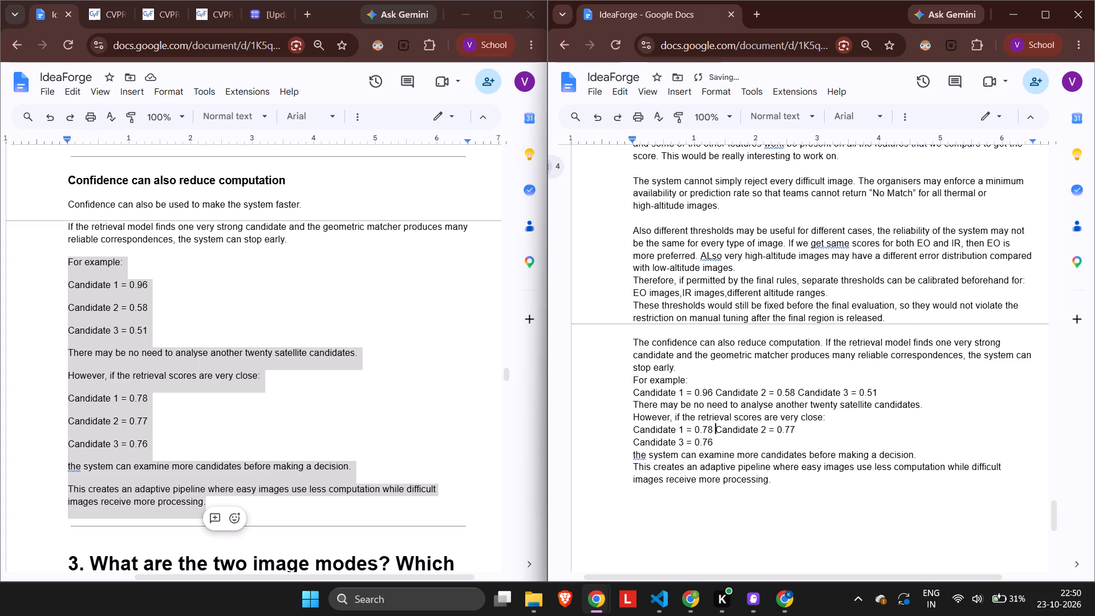
left_click(634, 443)
key("BackSpace")
key("space")
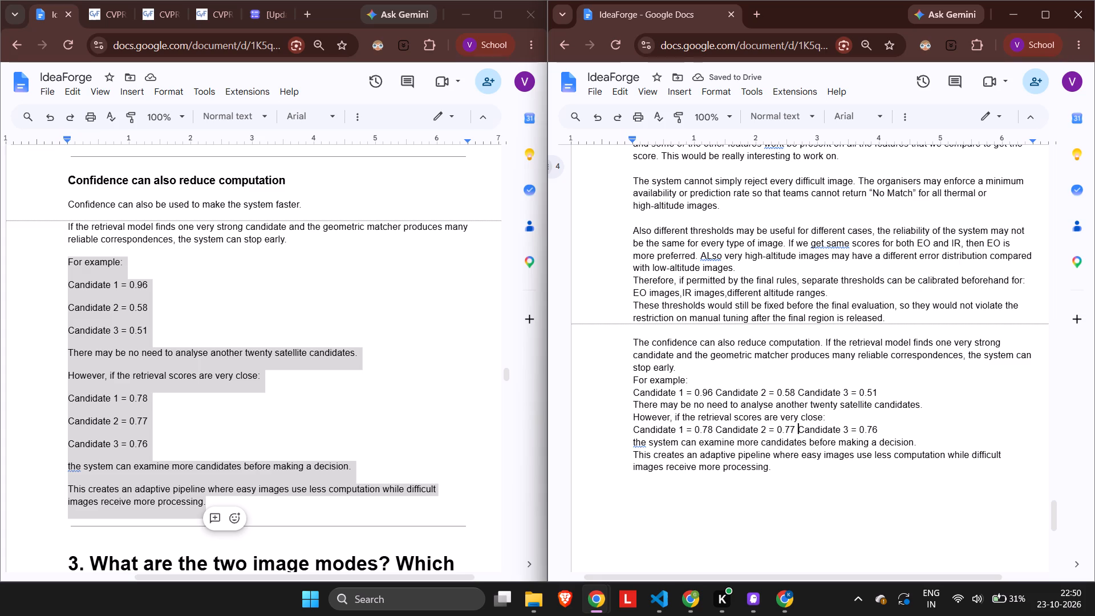
Copy the notes heading "3. What are the two image modes? Which one is harder and how can it be handled?" below the answer as plain text.
scroll(327, 474, "down", 1)
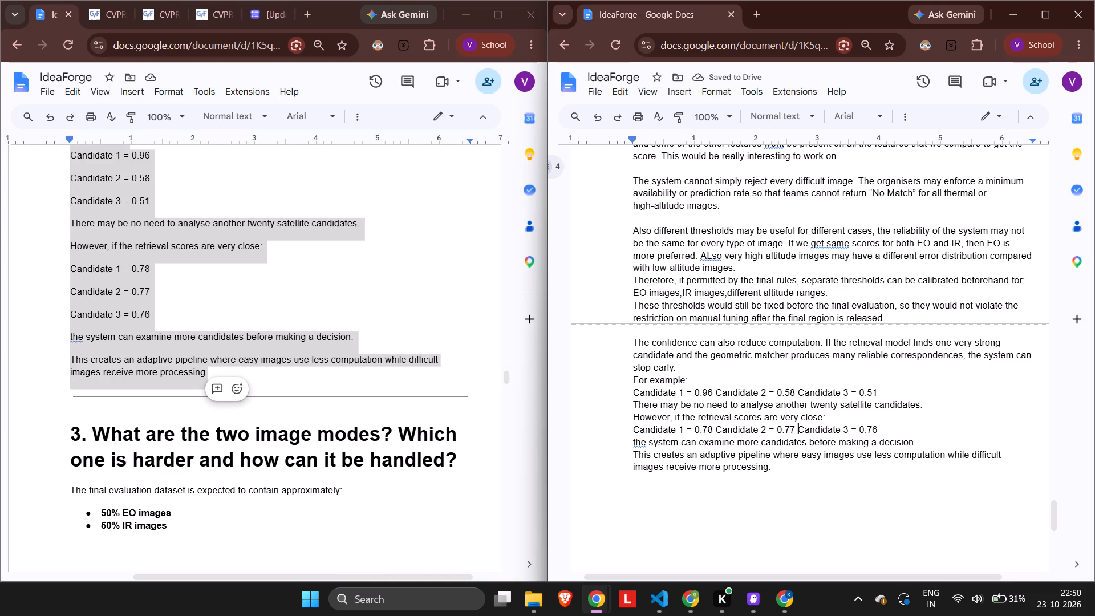
left_click_drag(454, 464, 60, 439)
key("ctrl+c")
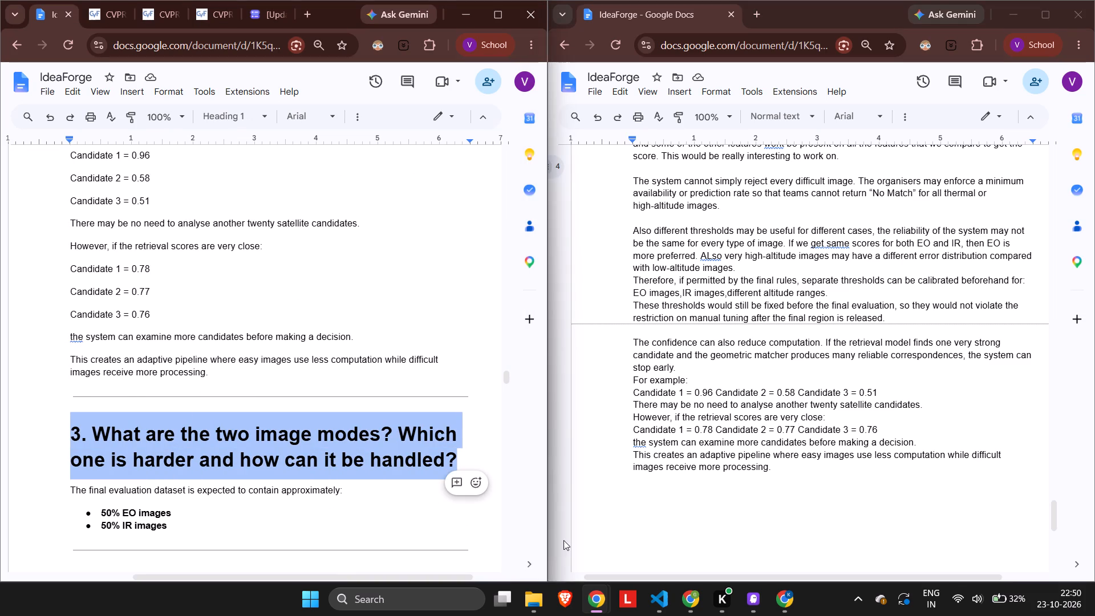
left_click(792, 460)
left_click(785, 474)
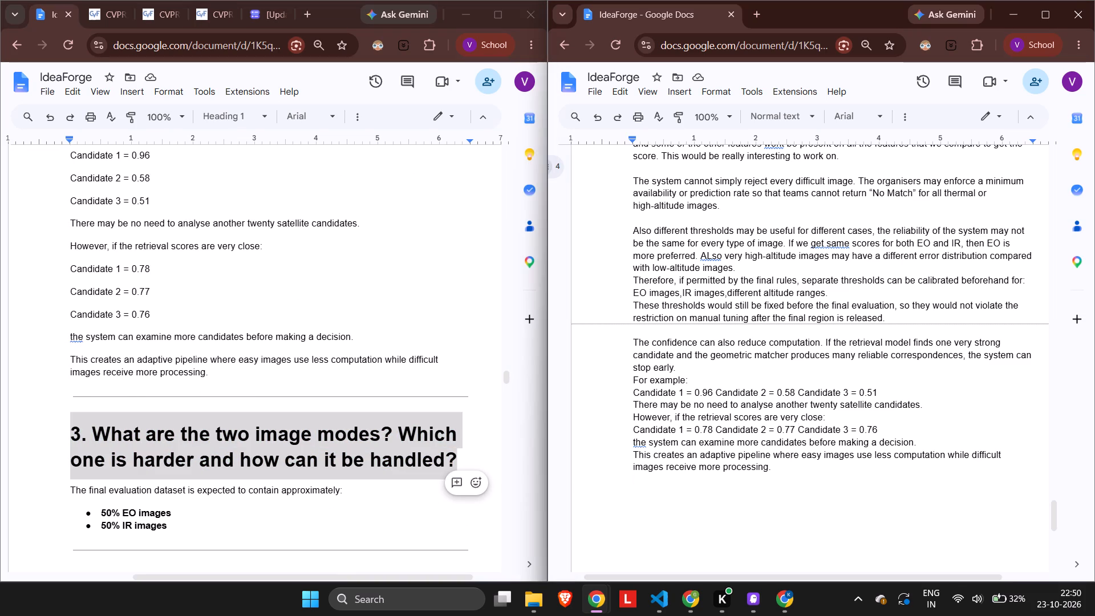
key("shift+Return")
key("ctrl+shift+v")
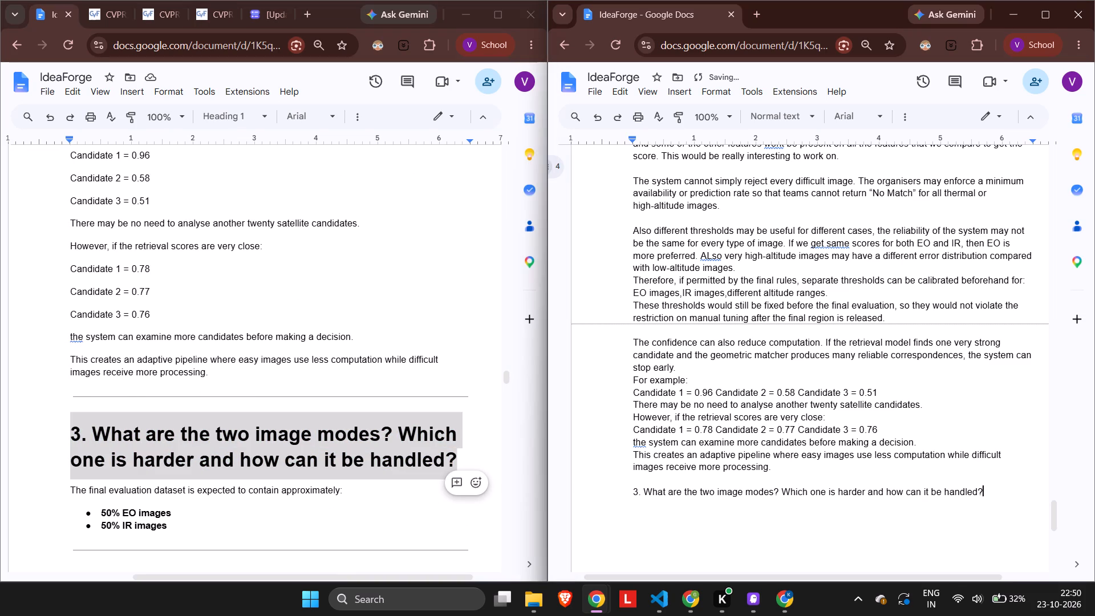
Make the new question 3 heading bold, keeping the line below it in regular weight.
key("ctrl+shift+Left")
key("ctrl+shift+Left")
key("ctrl+shift+Left")
key("ctrl+shift+Left")
key("ctrl+shift+Left")
key("ctrl+shift+Left")
key("ctrl+shift+Left")
key("ctrl+shift+Left")
key("ctrl+shift+Left")
key("ctrl+shift+Left")
key("ctrl+shift+Left")
key("ctrl+shift+Left")
key("ctrl+shift+Left")
key("ctrl+shift+Left")
key("ctrl+shift+Left")
key("ctrl+shift+Left")
key("ctrl+shift+Left")
key("ctrl+shift+Left")
key("ctrl+shift+Left")
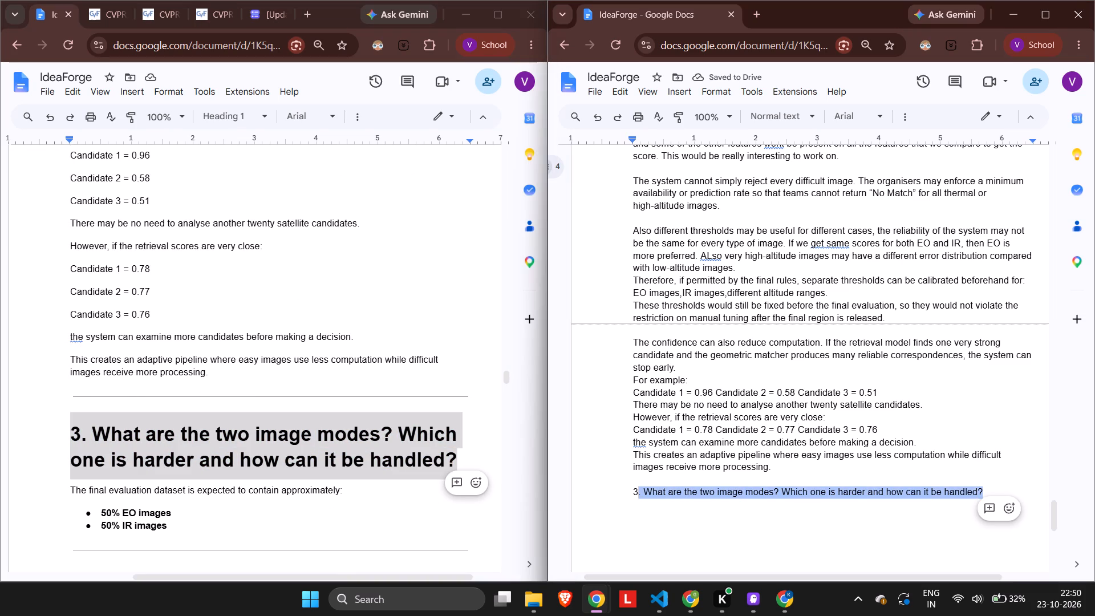
key("ctrl+shift+Left")
key("ctrl+b")
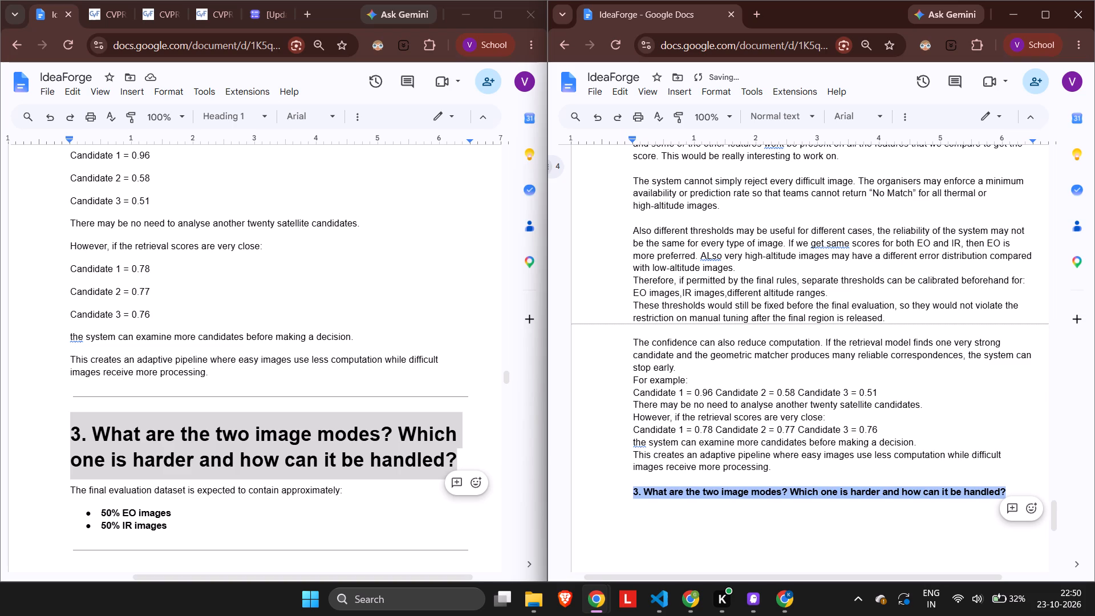
key("Left")
key("Left")
key("Down")
key("Down")
key("Down")
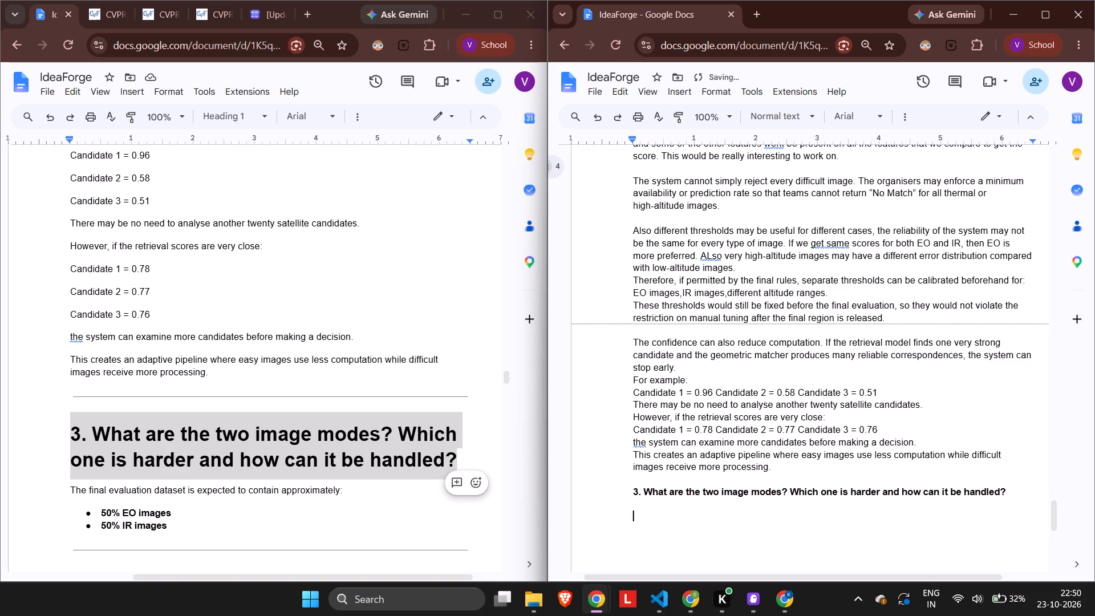
key("ctrl+b")
Under the question 3 heading, add the copied notes as plain text, from "The final evaluation dataset" through "50% IR images".
scroll(349, 442, "down", 1)
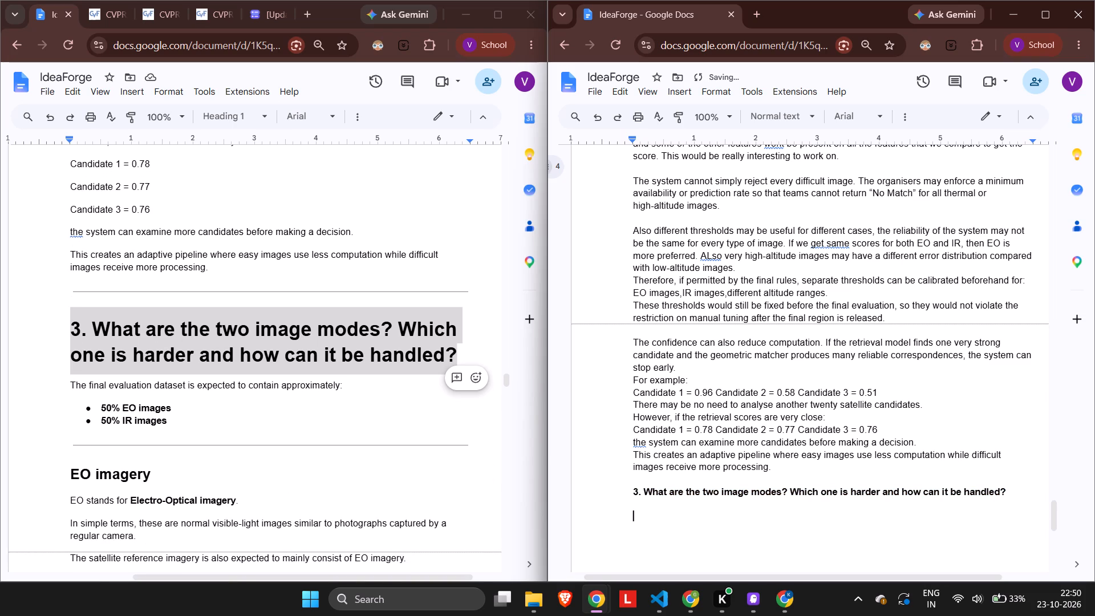
left_click(206, 365)
left_click(201, 419)
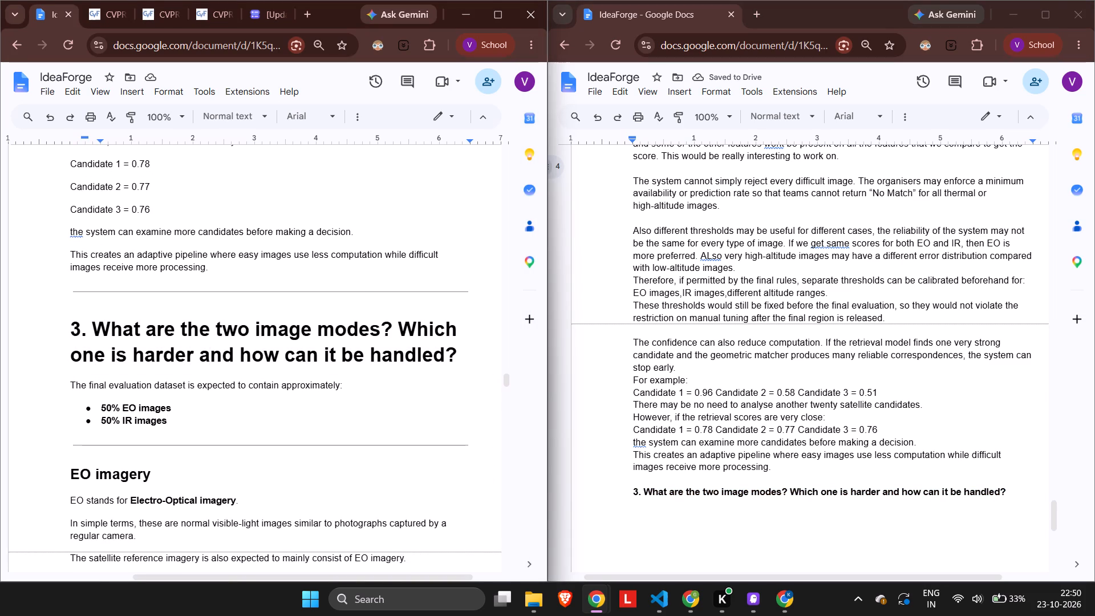
left_click_drag(197, 420, 63, 388)
key("ctrl+c")
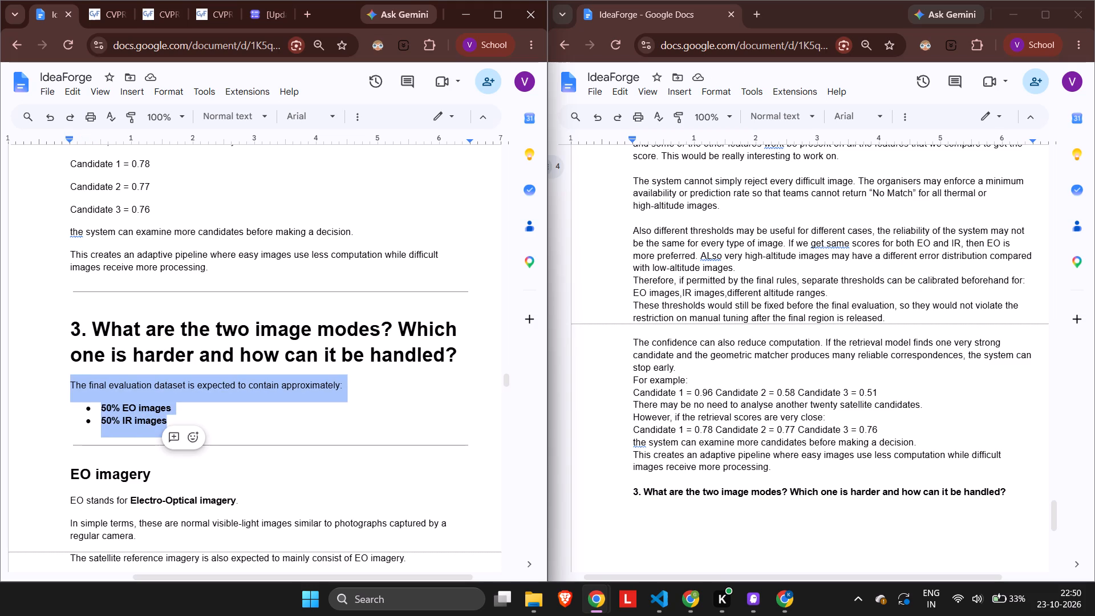
left_click(676, 521)
left_click(676, 521)
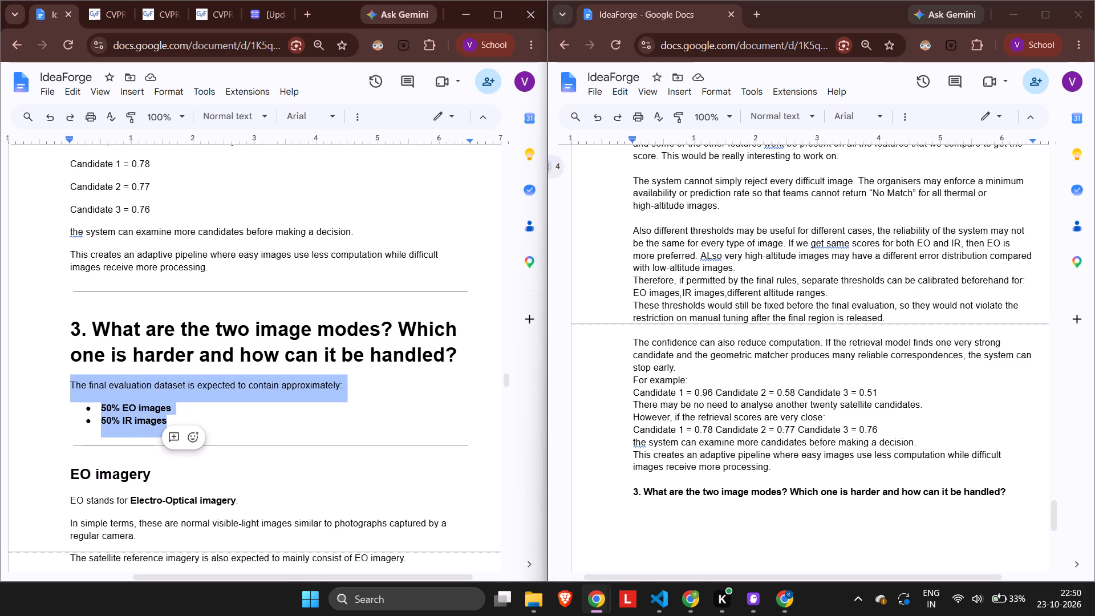
key("ctrl+shift+v")
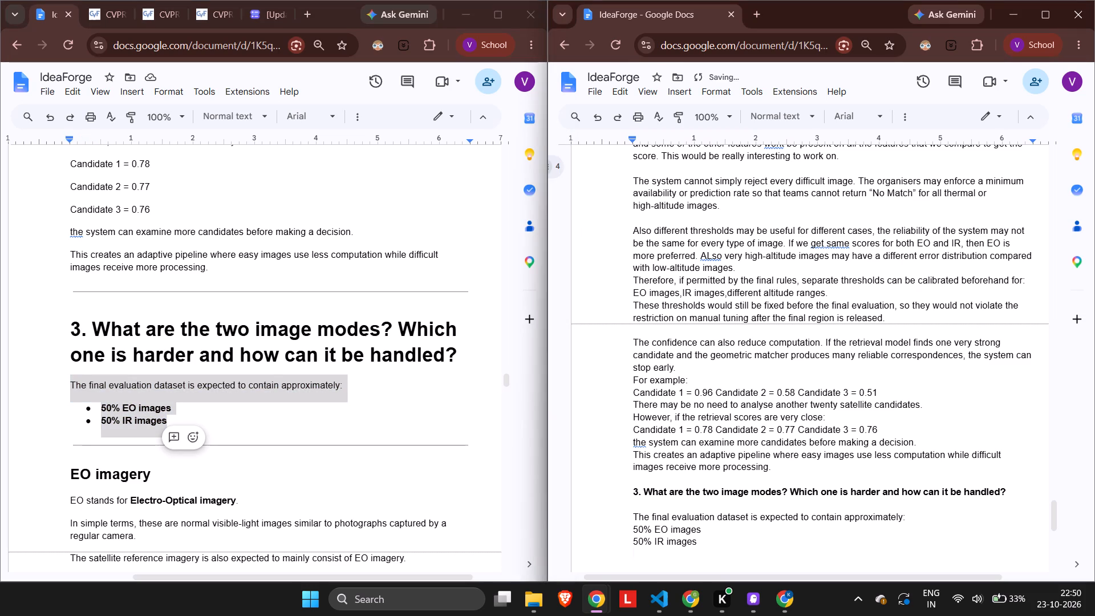
Join "50% EO images" and "50% IR images" onto the dataset sentence with spaces, end it with a period, and start a new line.
left_click(634, 529)
key("BackSpace")
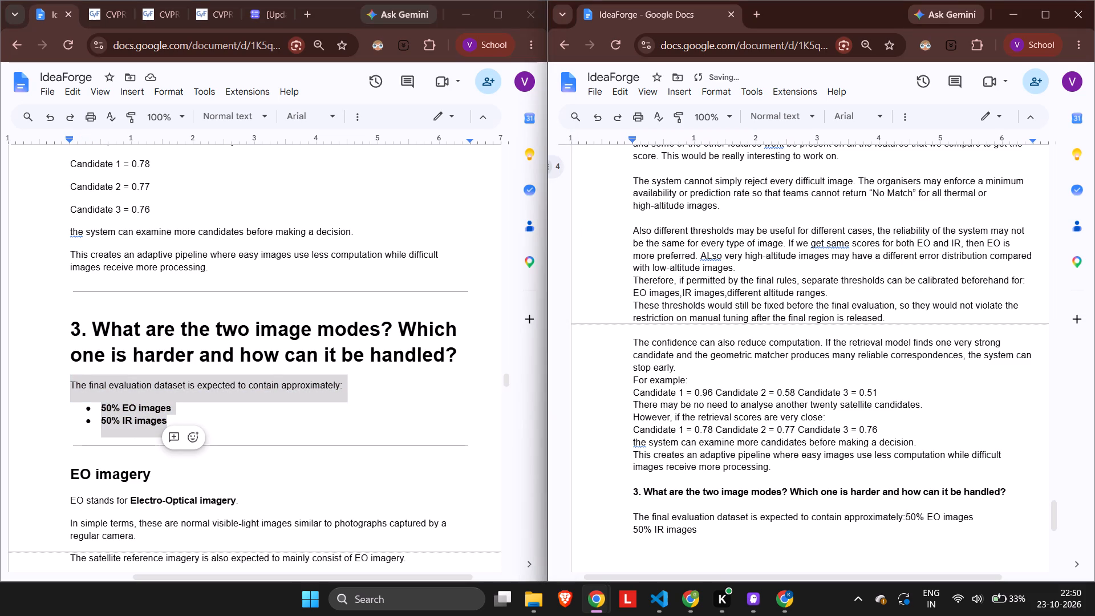
key("space")
key("Down")
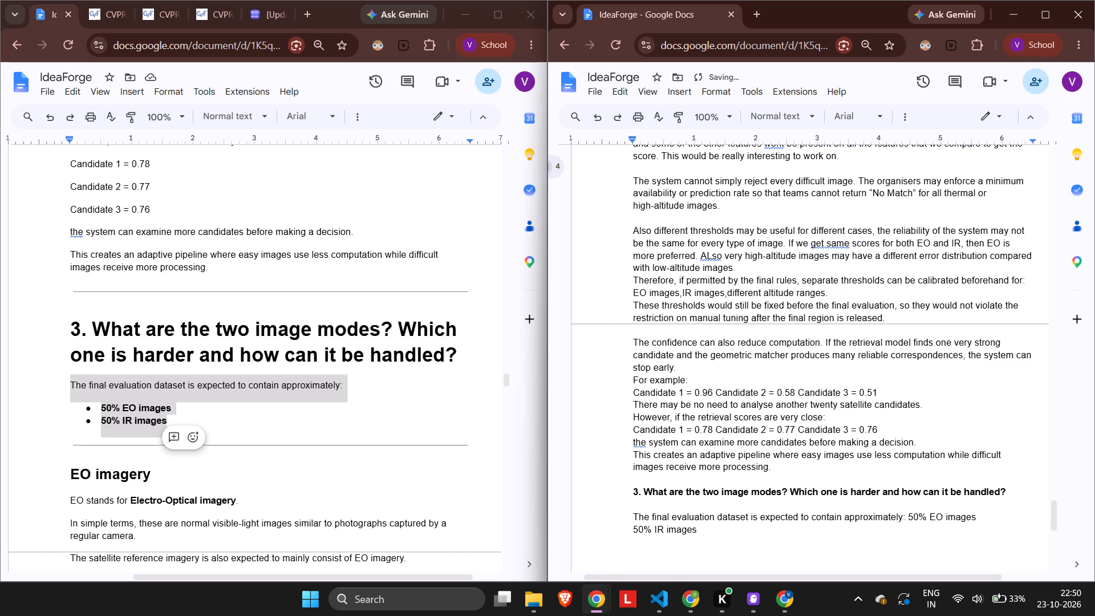
left_click(635, 532)
key("BackSpace")
key("space")
key("Down")
key("Down")
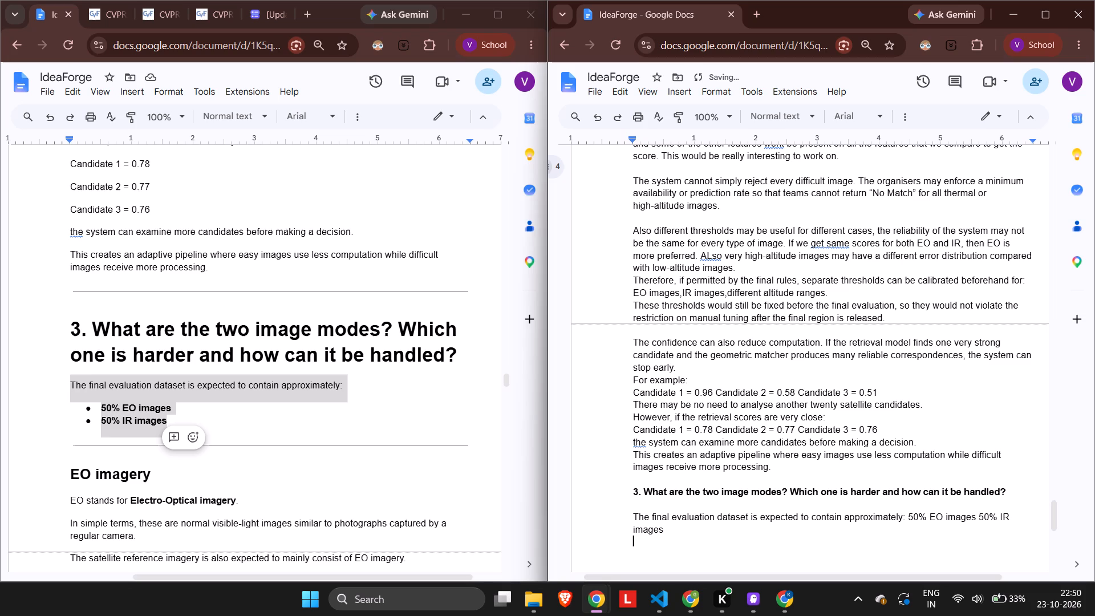
key("period")
key("BackSpace")
key("BackSpace")
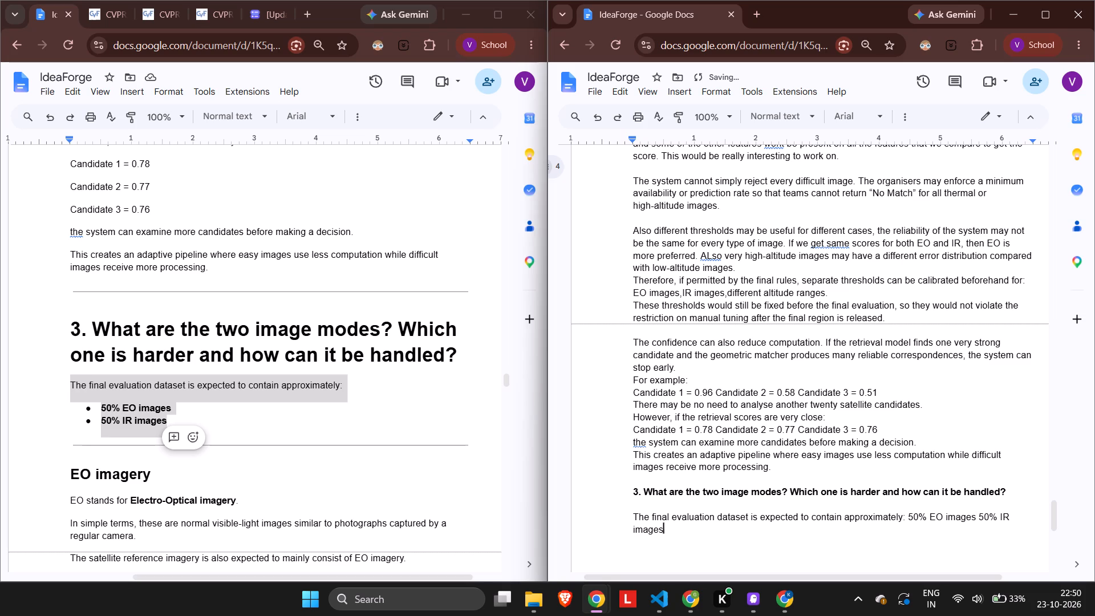
key("period")
key("shift+Return")
Copy the notes subheading "EO imagery" as plain text below the dataset sentence, leaving a blank line between them.
scroll(303, 464, "down", 1)
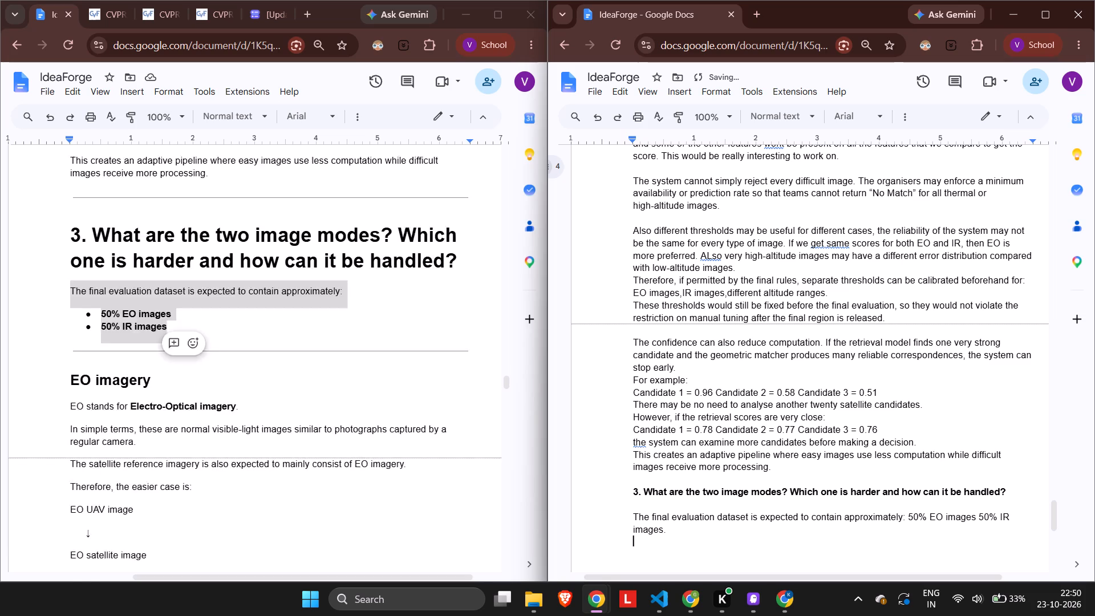
scroll(303, 464, "down", 3)
scroll(303, 464, "up", 2)
key("space")
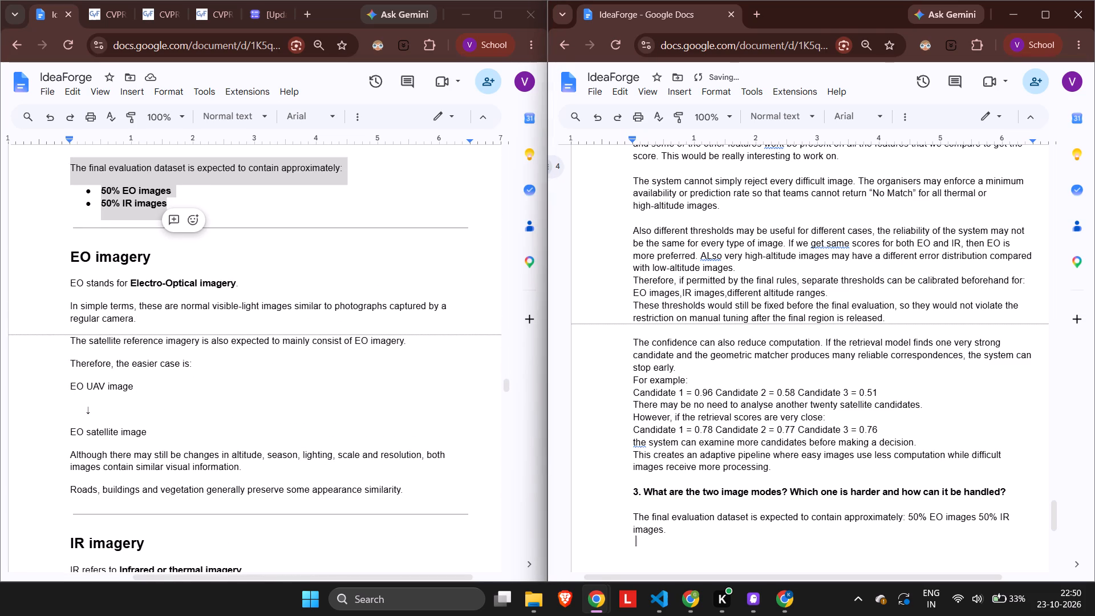
left_click_drag(67, 256, 162, 257)
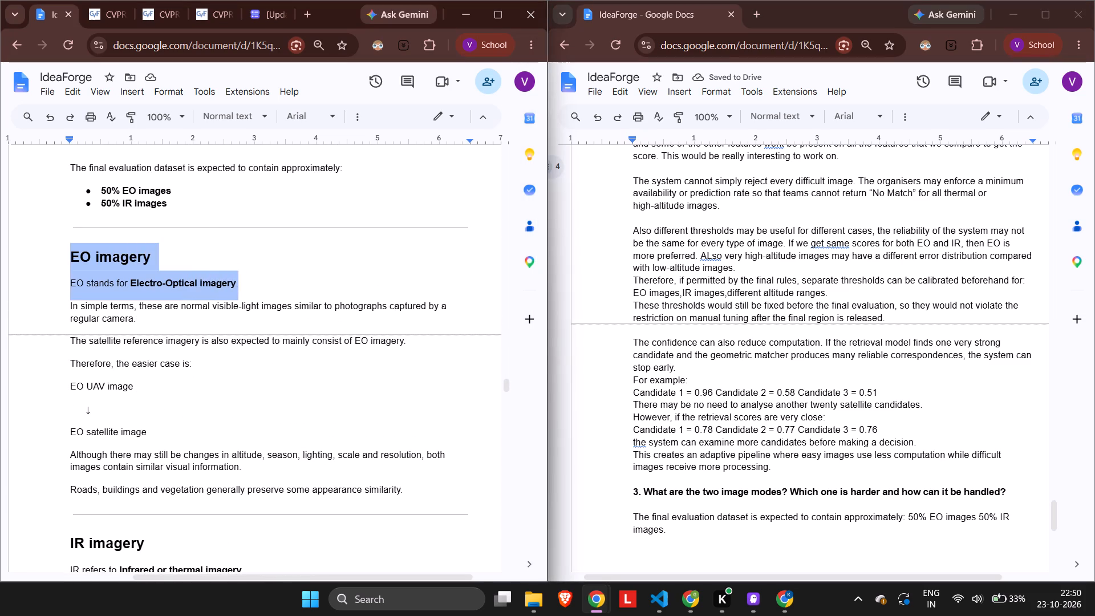
left_click_drag(162, 257, 161, 256)
key("ctrl+c")
scroll(616, 432, "down", 1)
left_click(691, 478)
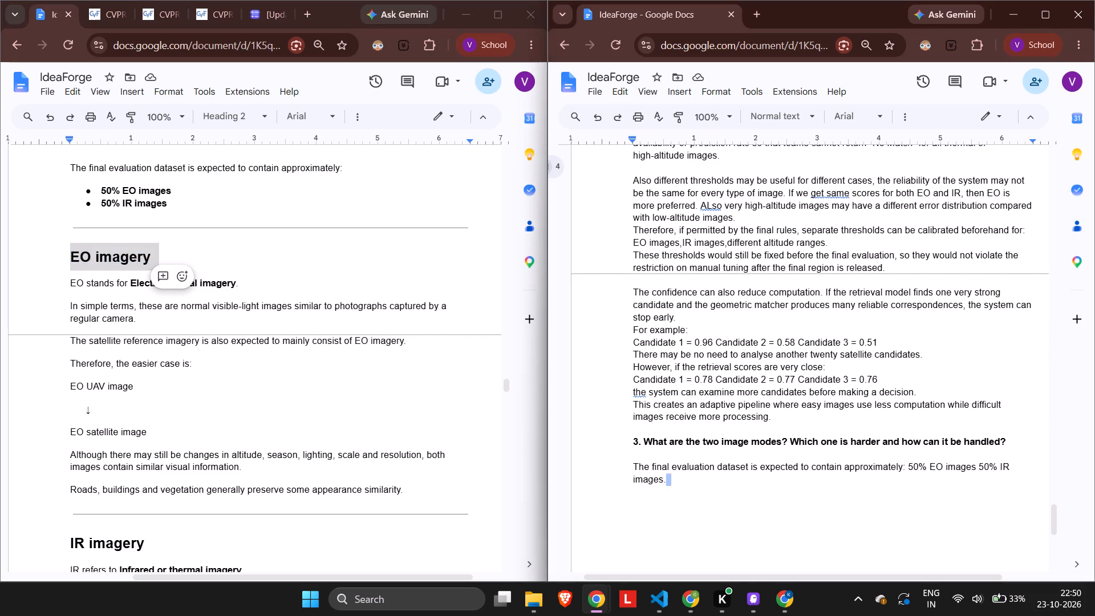
key("shift+Return")
key("shift+Return")
key("ctrl+shift+v")
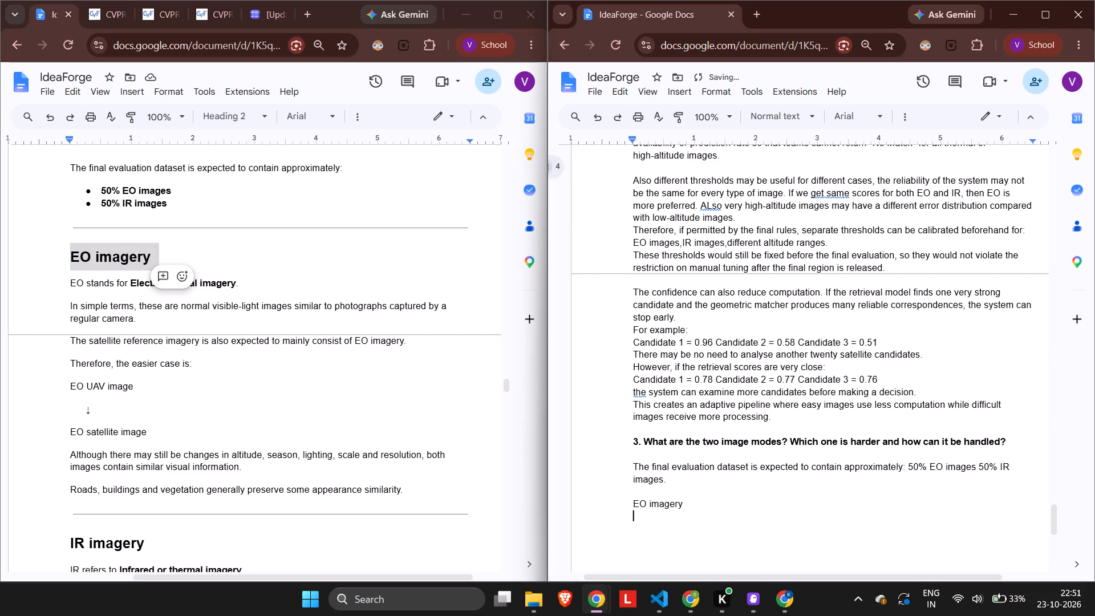
Underline the "EO imagery" subheading and leave empty lines below it for its text.
key("ctrl+shift+Left")
key("ctrl+shift+Left")
key("ctrl+shift+Left")
key("ctrl+u")
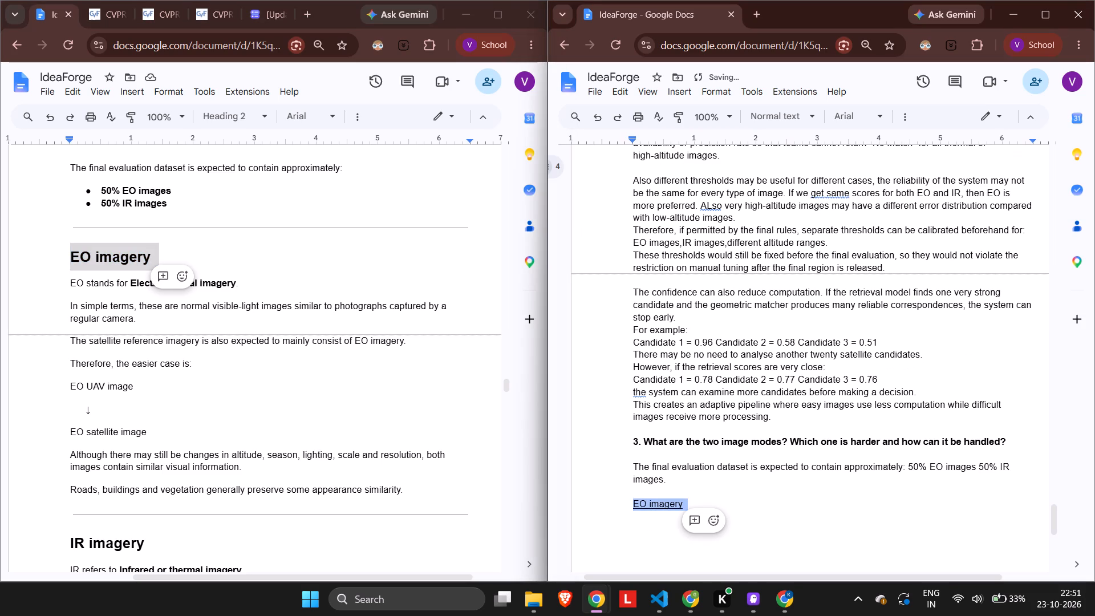
key("Down")
key("Down")
key("BackSpace")
key("Up")
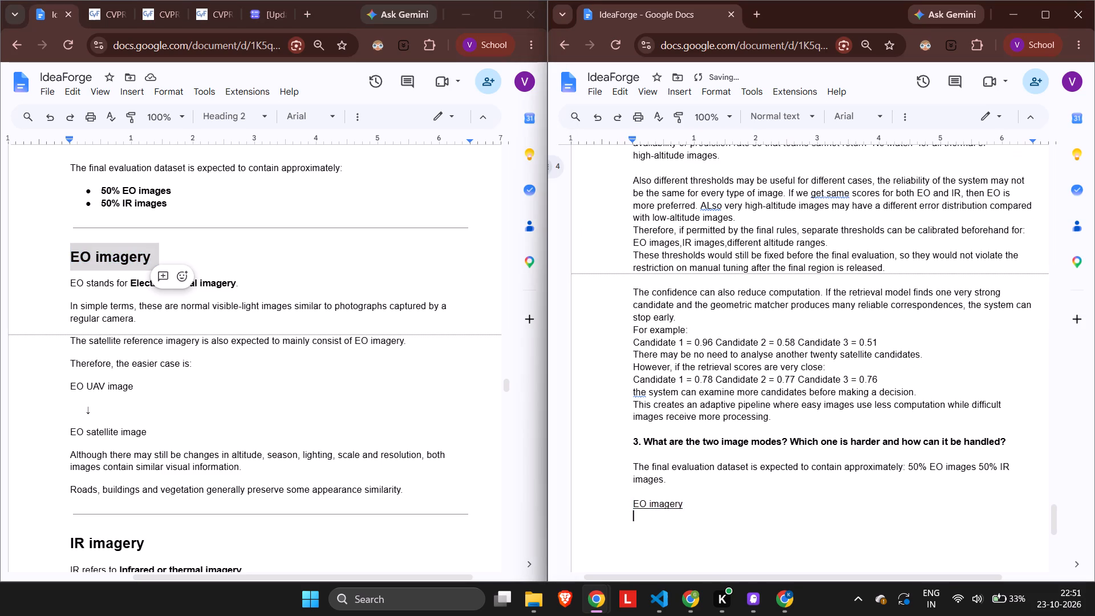
key("BackSpace")
key("shift+Return")
key("Down")
key("Down")
key("space")
key("BackSpace")
key("shift+Return")
Directly under "EO imagery", add the copied notes as plain text, from "In simple terms" through "mainly consist of EO imagery.".
left_click(152, 318)
left_click(152, 318)
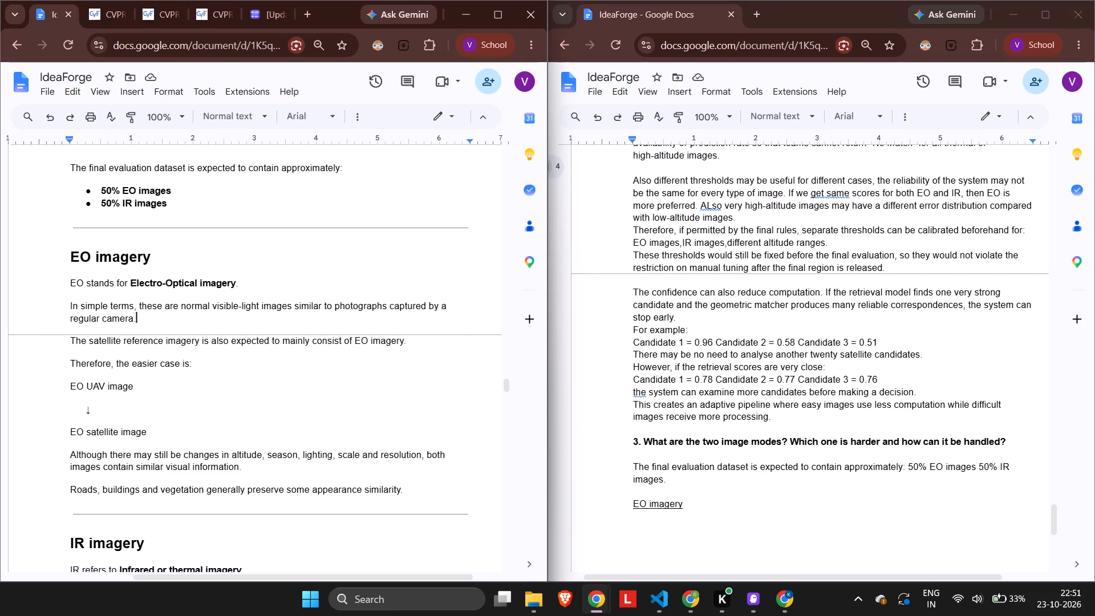
left_click_drag(69, 307, 151, 325)
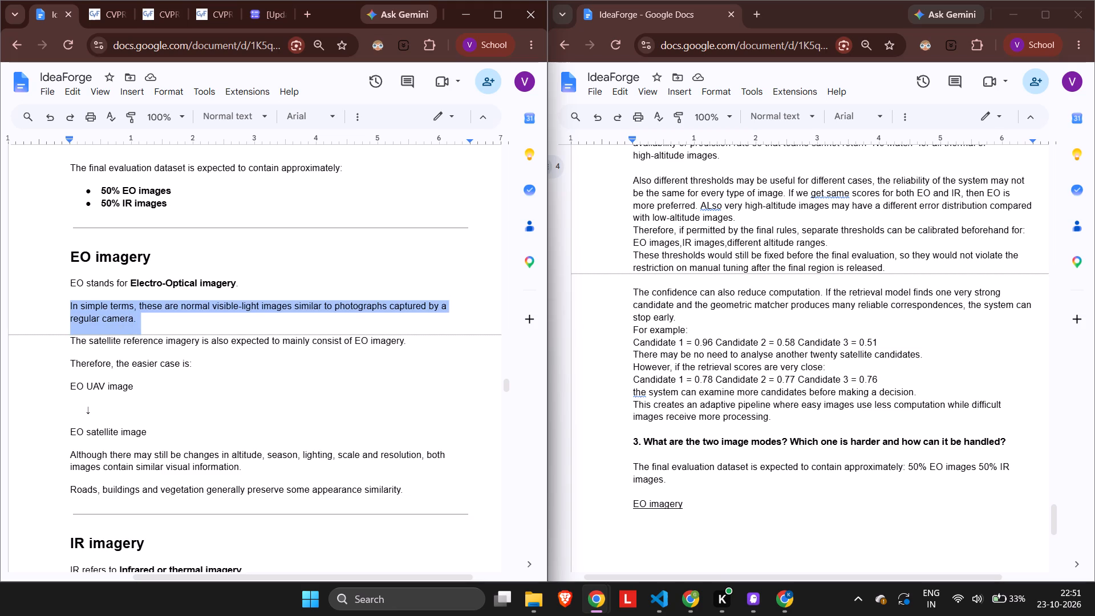
left_click_drag(151, 325, 189, 345)
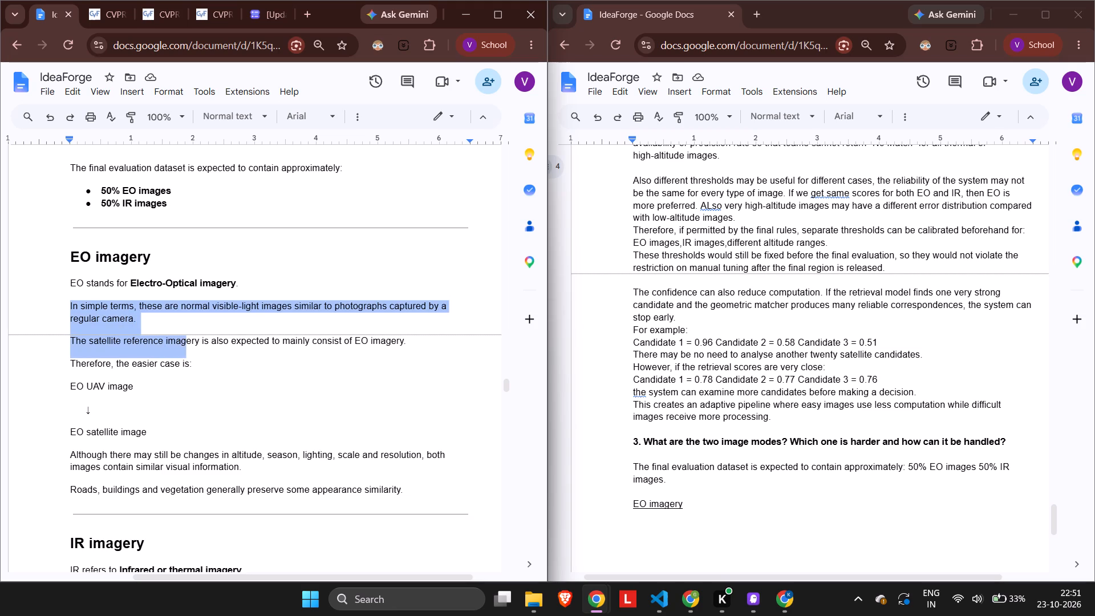
left_click_drag(189, 345, 417, 346)
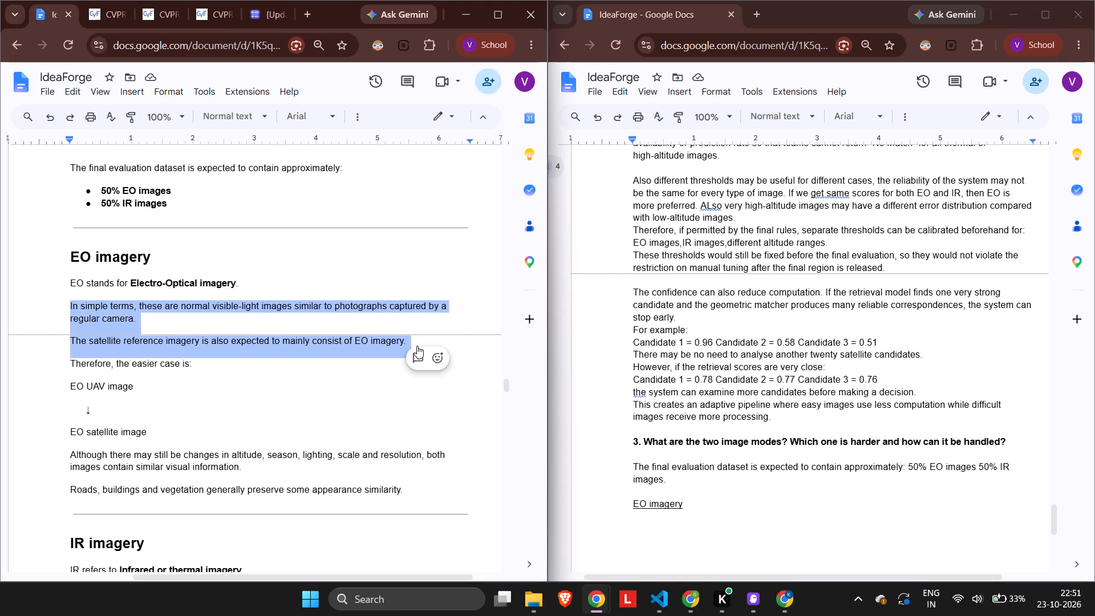
key("ctrl+c")
left_click(657, 520)
left_click(657, 520)
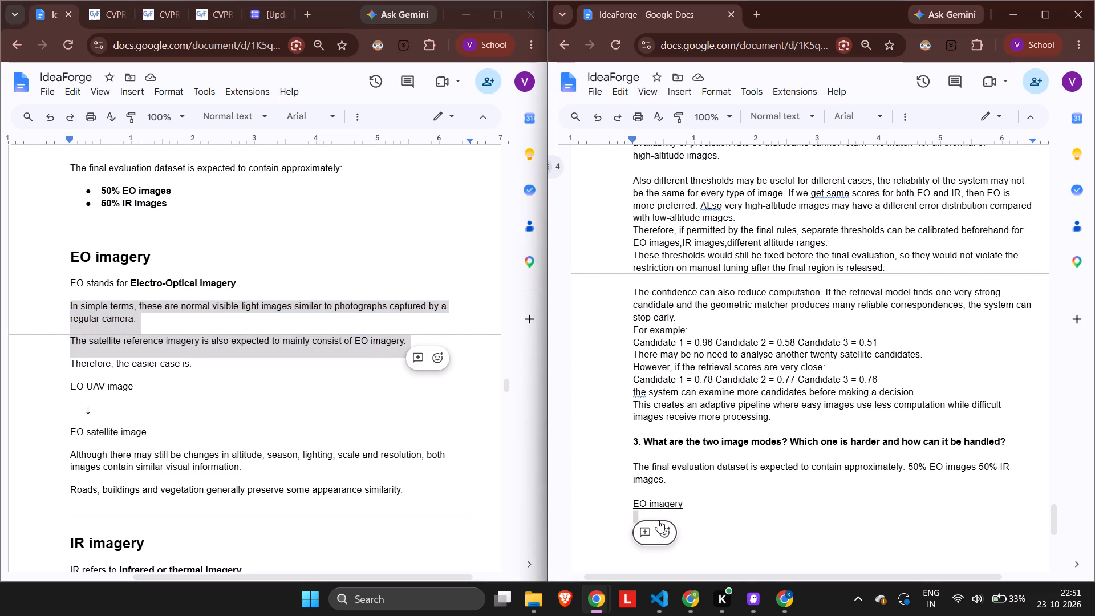
left_click(673, 520)
key("ctrl+shift+v")
scroll(672, 480, "down", 2)
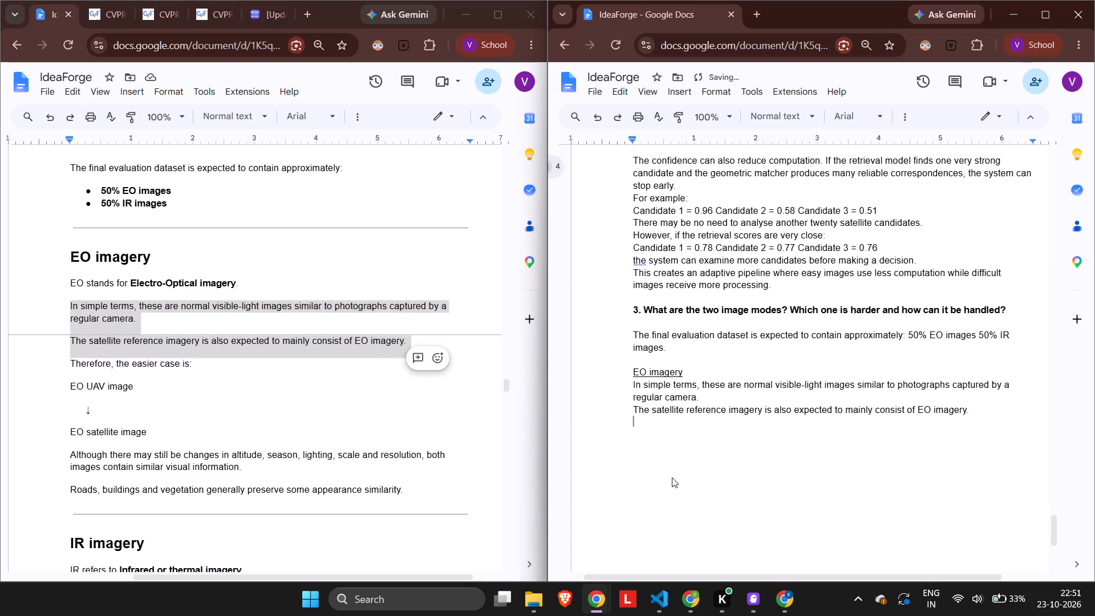
Join the two sentences under "EO imagery" into one paragraph, with a period and a space after "regular camera".
left_click(640, 408)
key("Left")
key("BackSpace")
key("BackSpace")
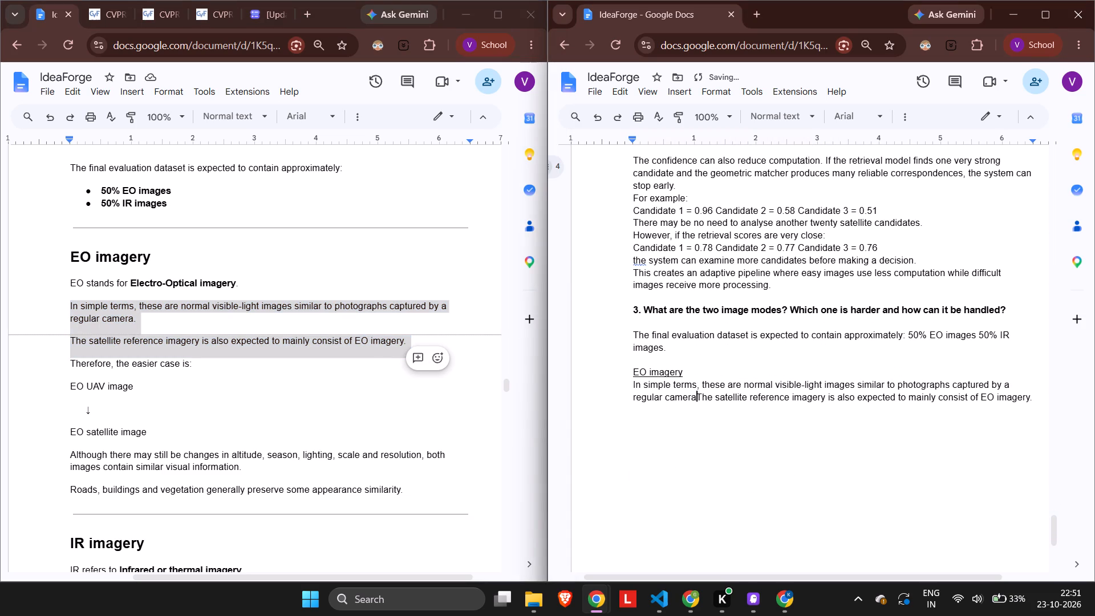
type(".")
key("space")
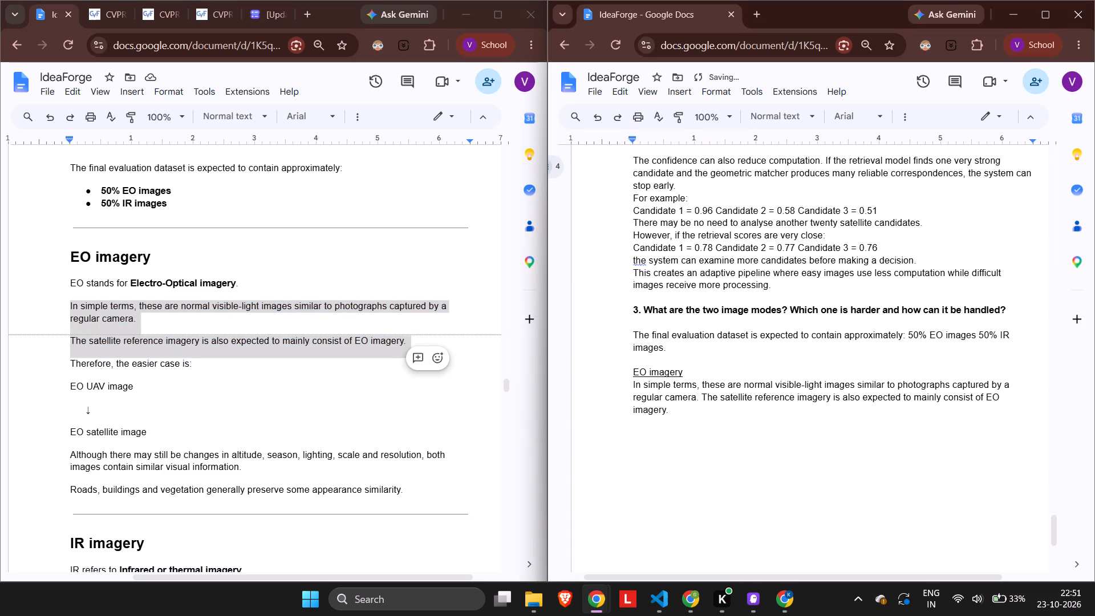
On a new line below the EO paragraph, write "The easier case is to match this to the satellite imagery.".
left_click(145, 379)
scroll(145, 379, "down", 1)
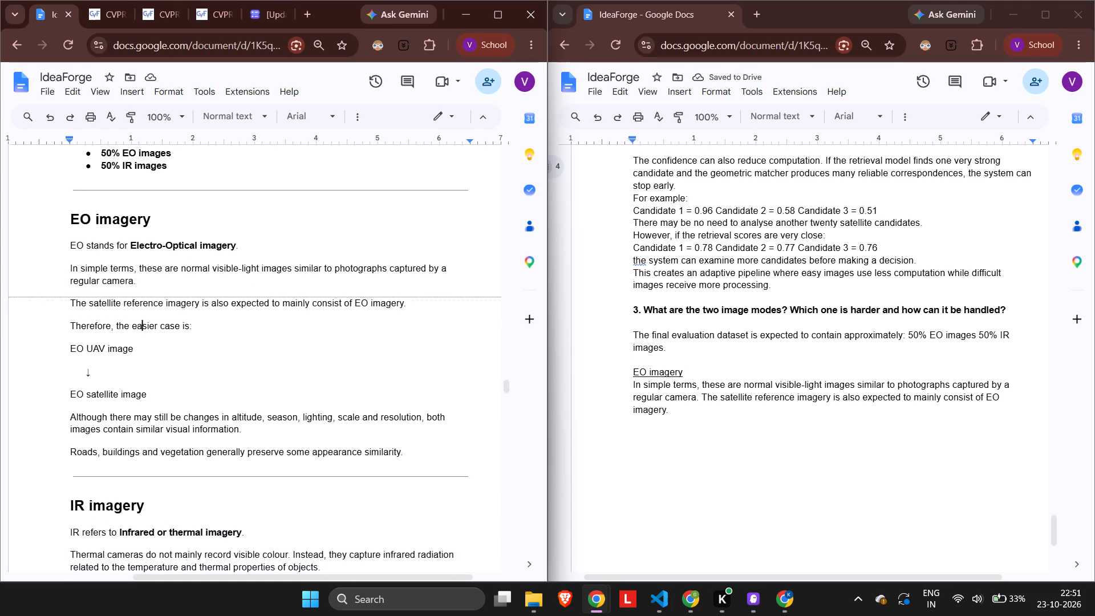
left_click(712, 415)
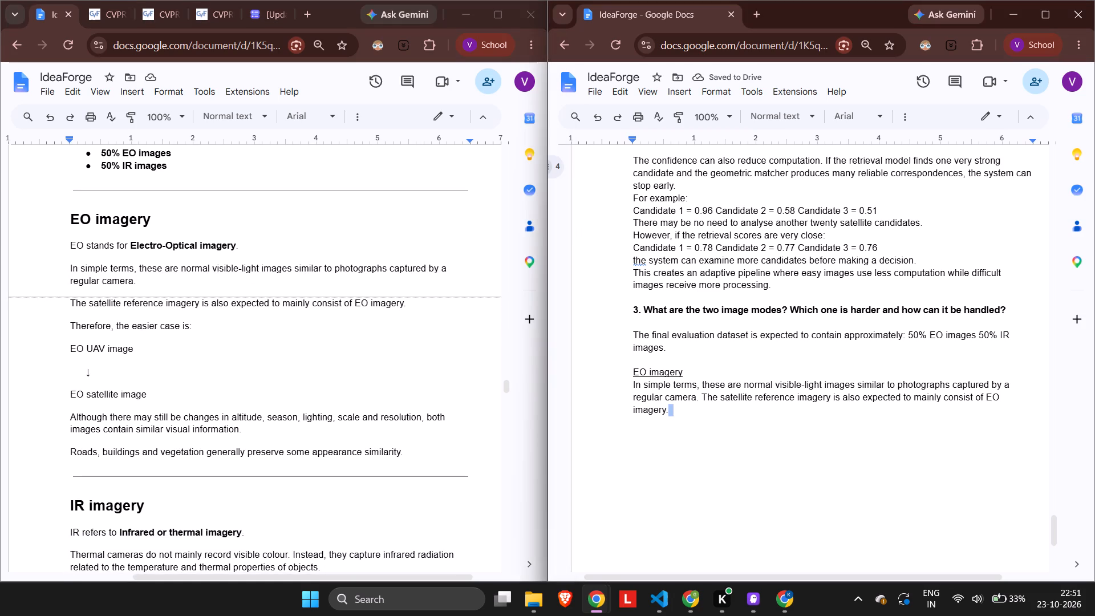
key("shift+Return")
type("The easier case is to")
key("space")
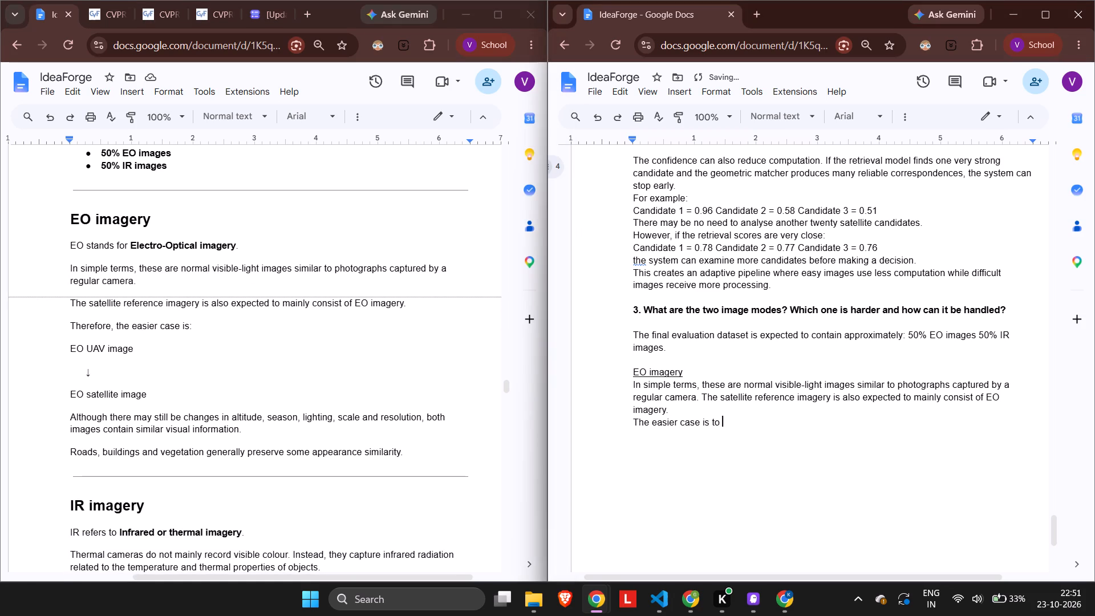
type("match this to the")
key("space")
type("satel=")
key("BackSpace")
type("lite image")
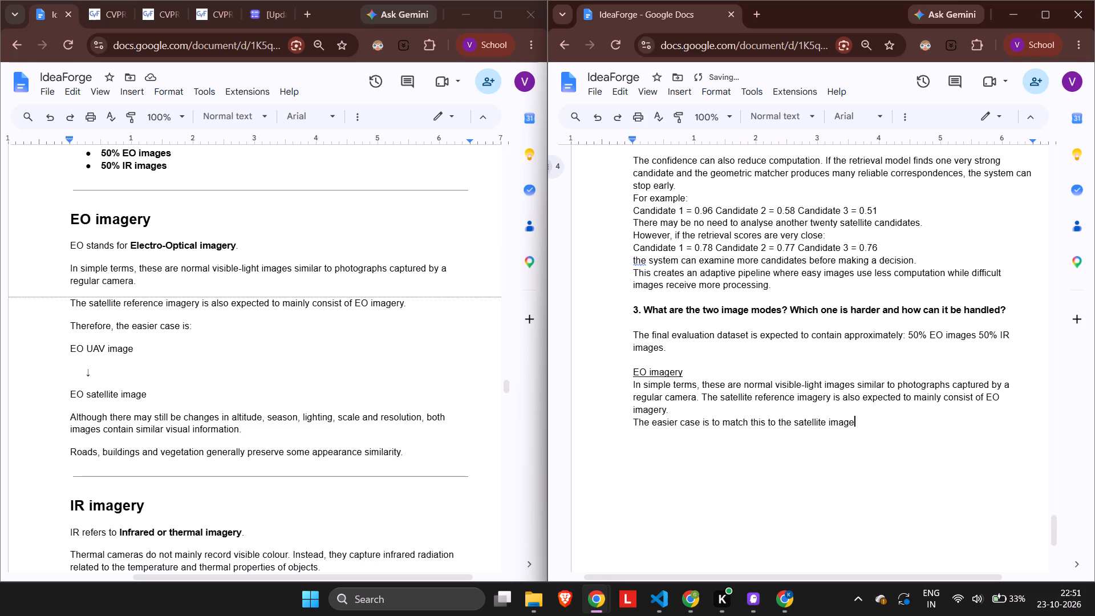
type("ry.")
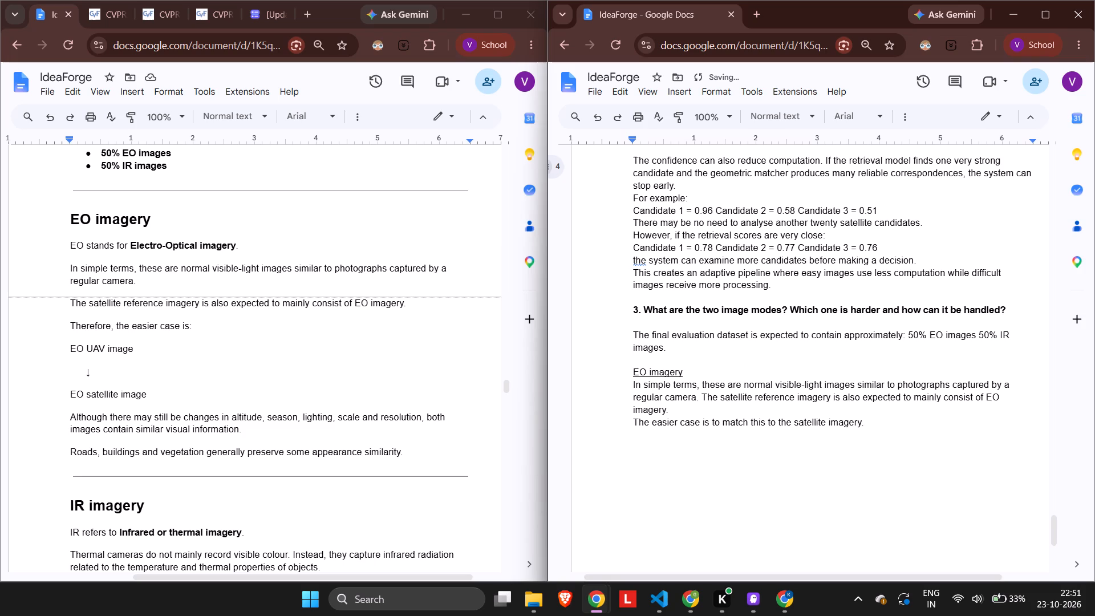
Copy the notes from "Although there may still be changes" through "appearance similarity." as one plain-text paragraph, after a blank line below the easier-case sentence.
left_click_drag(248, 430, 72, 418)
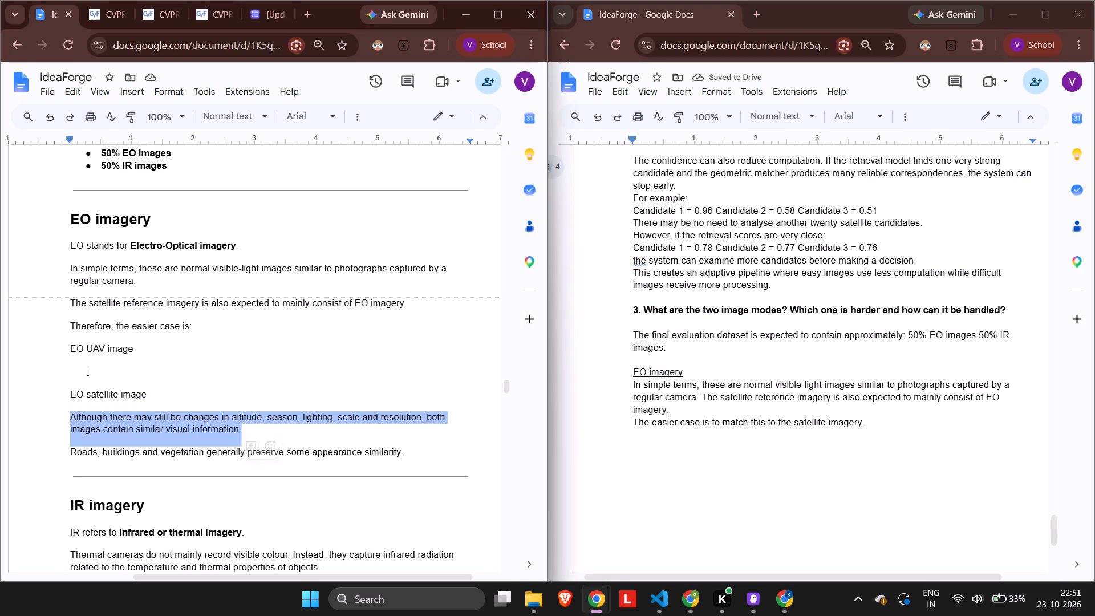
left_click_drag(425, 451, 64, 419)
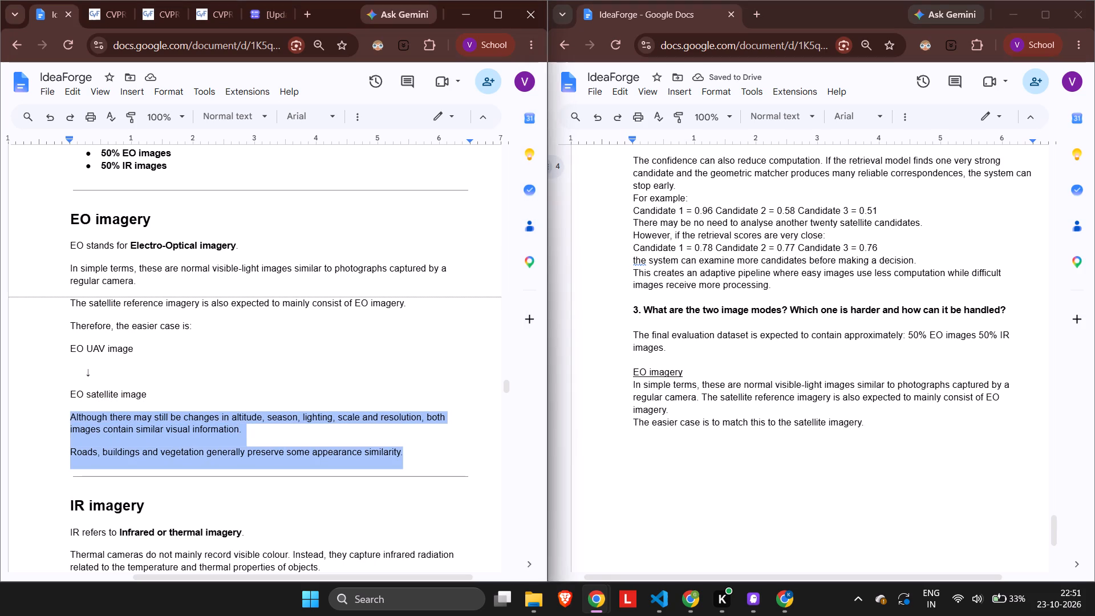
key("ctrl+c")
left_click(676, 432)
left_click(768, 431)
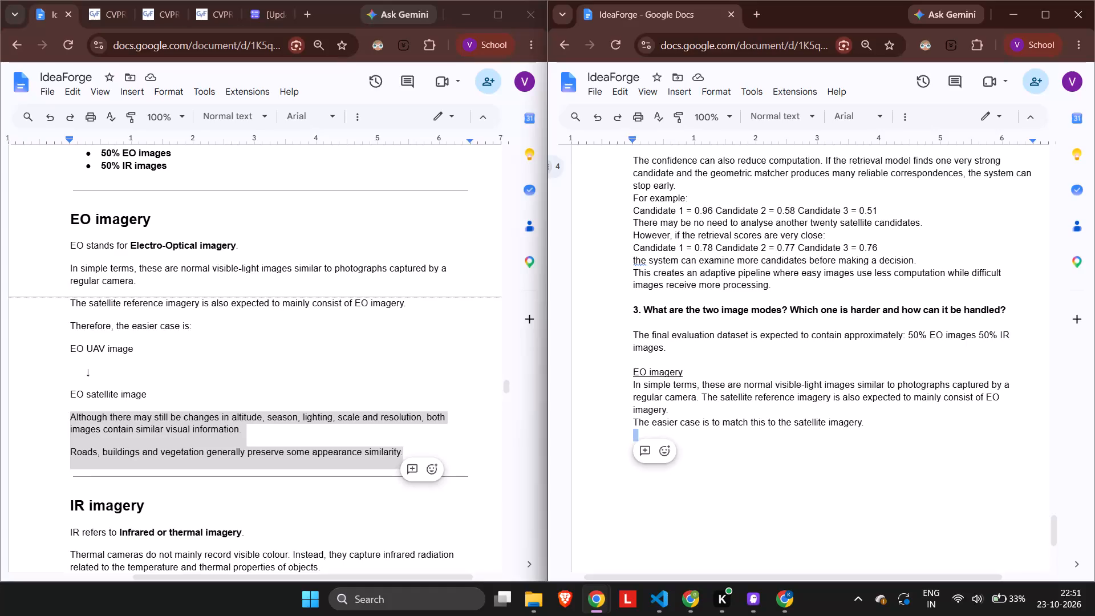
key("Return")
key("ctrl+shift+v")
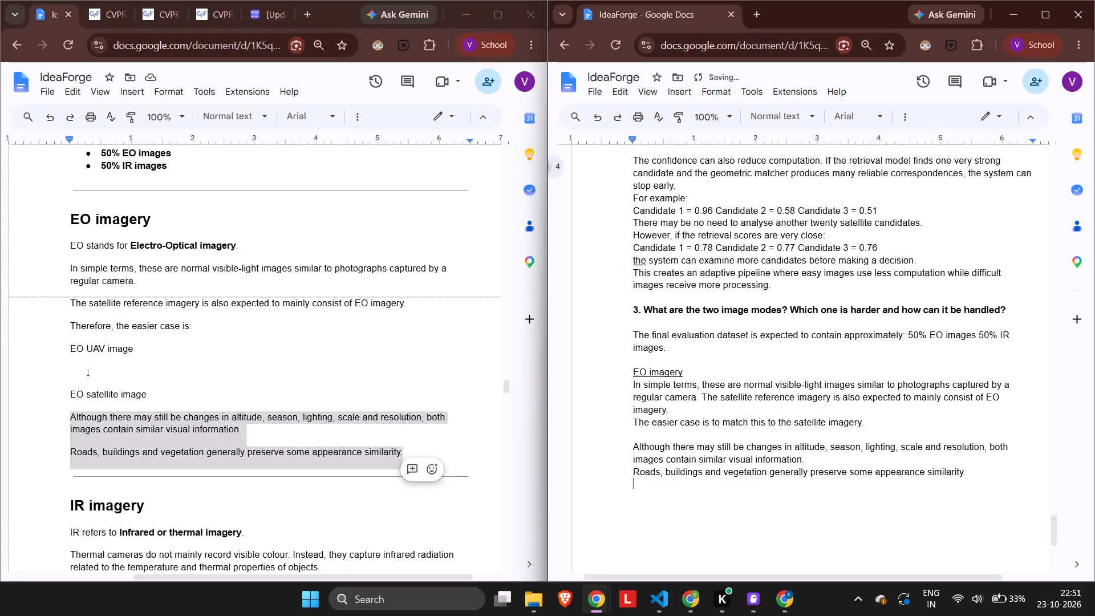
key("Up")
key("BackSpace")
key("space")
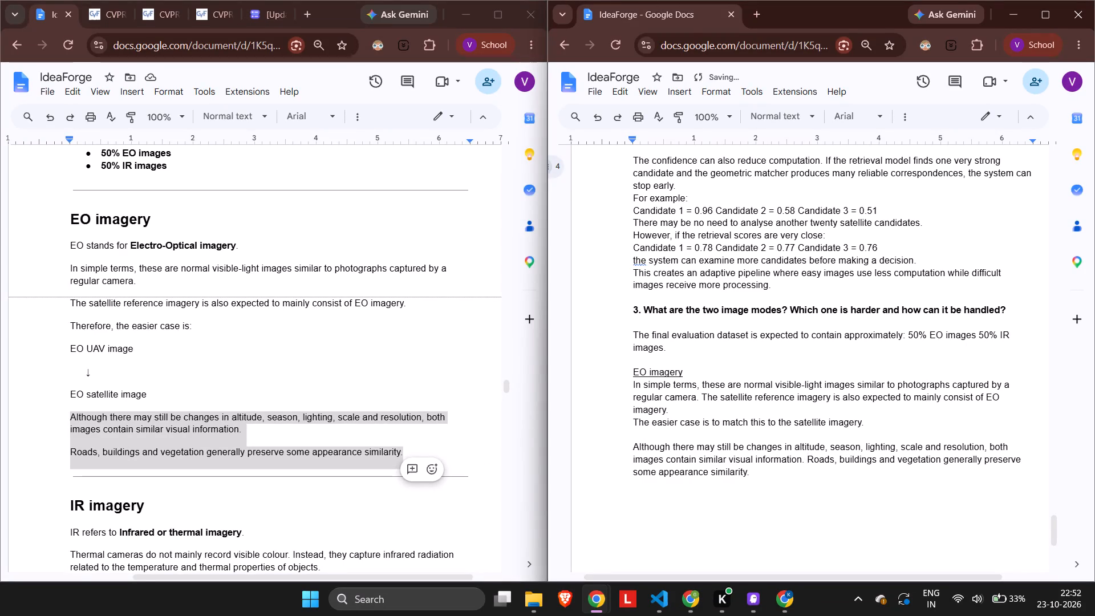
Copy the notes subheading "IR imagery" as plain text below the EO section, leaving a blank line between them.
scroll(149, 481, "down", 1)
left_click_drag(157, 419, 51, 428)
key("ctrl+c")
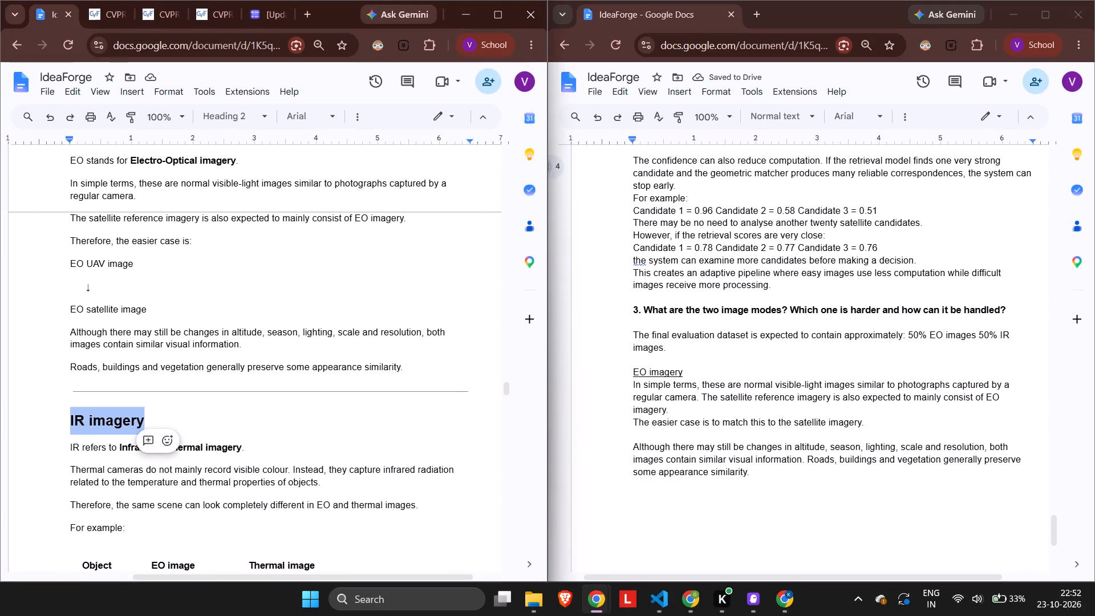
left_click(802, 475)
left_click(802, 475)
key("shift+Return")
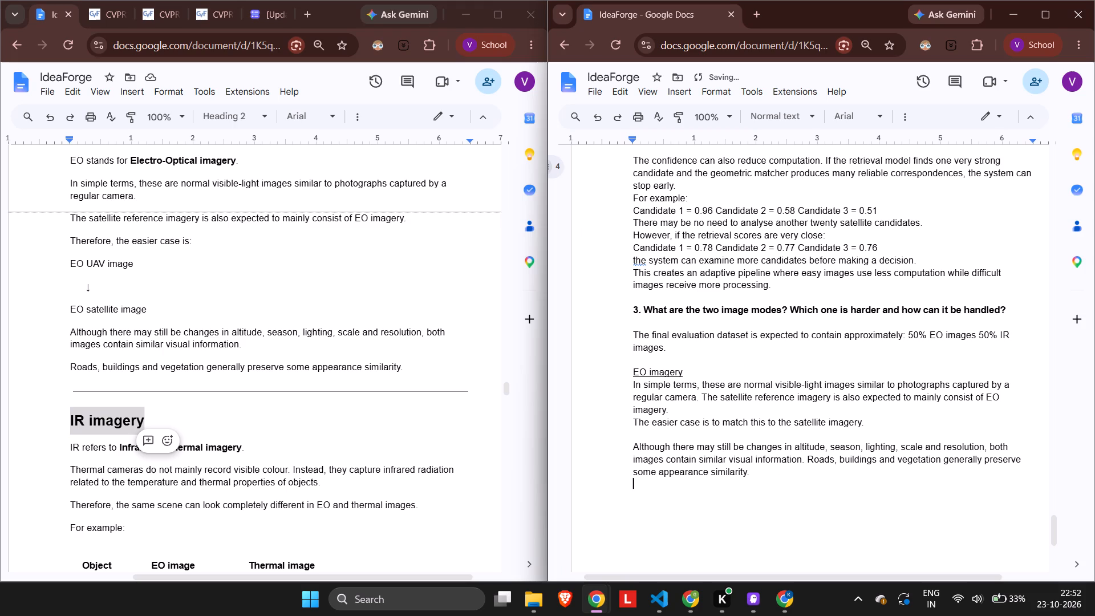
key("shift+Return")
key("ctrl+v")
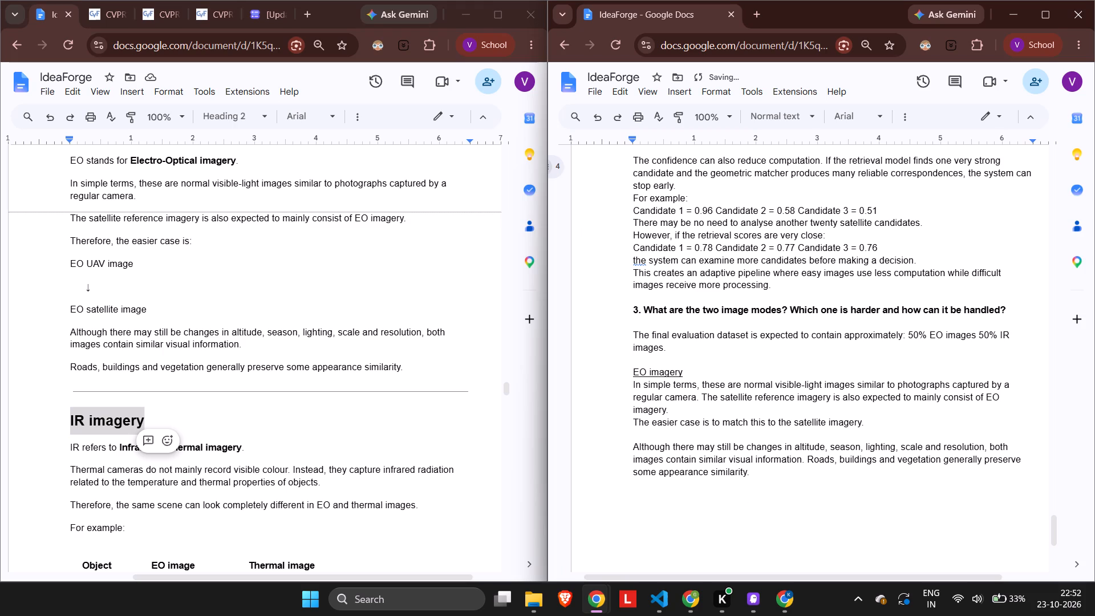
key("ctrl+z")
key("ctrl+shift+v")
Underline the "IR imagery" subheading and move to the line directly below it.
left_click(802, 475, "ctrl+shift")
key("ctrl+shift+Left")
key("ctrl+shift+Left")
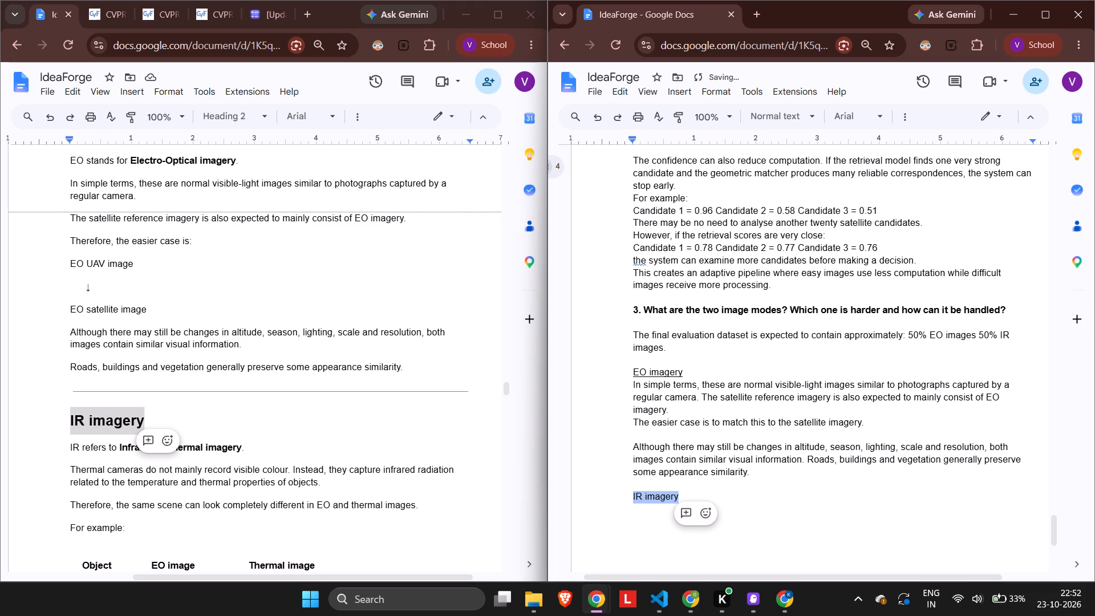
key("ctrl+u")
key("Down")
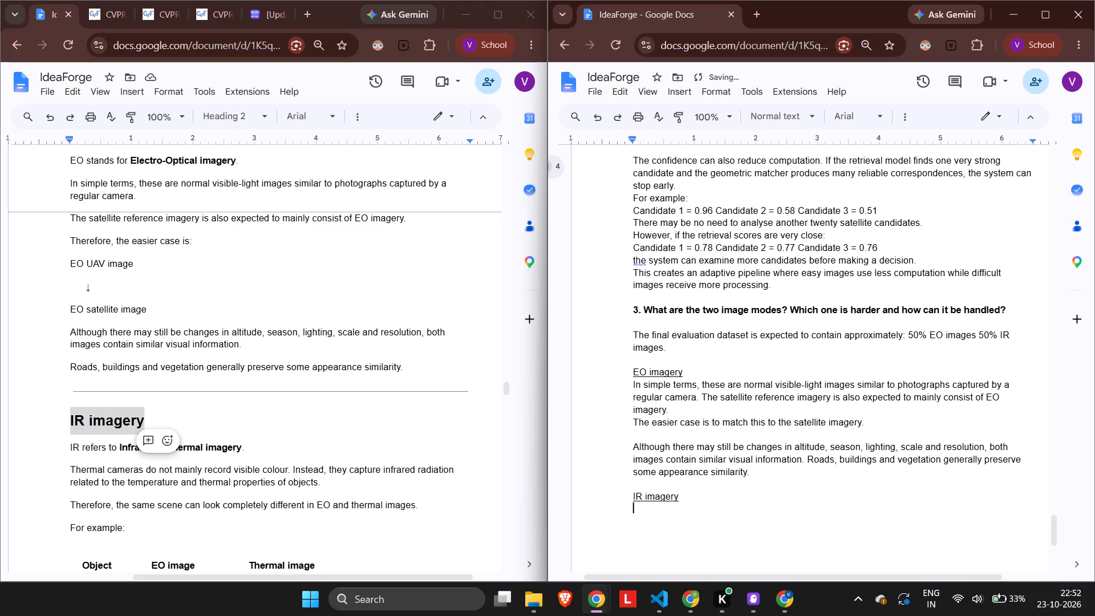
key("shift+Return")
key("BackSpace")
Copy the notes sentence "EO stands for Electro-Optical imagery." directly under the "EO imagery" subheading as plain text without underlining.
scroll(249, 412, "down", 1)
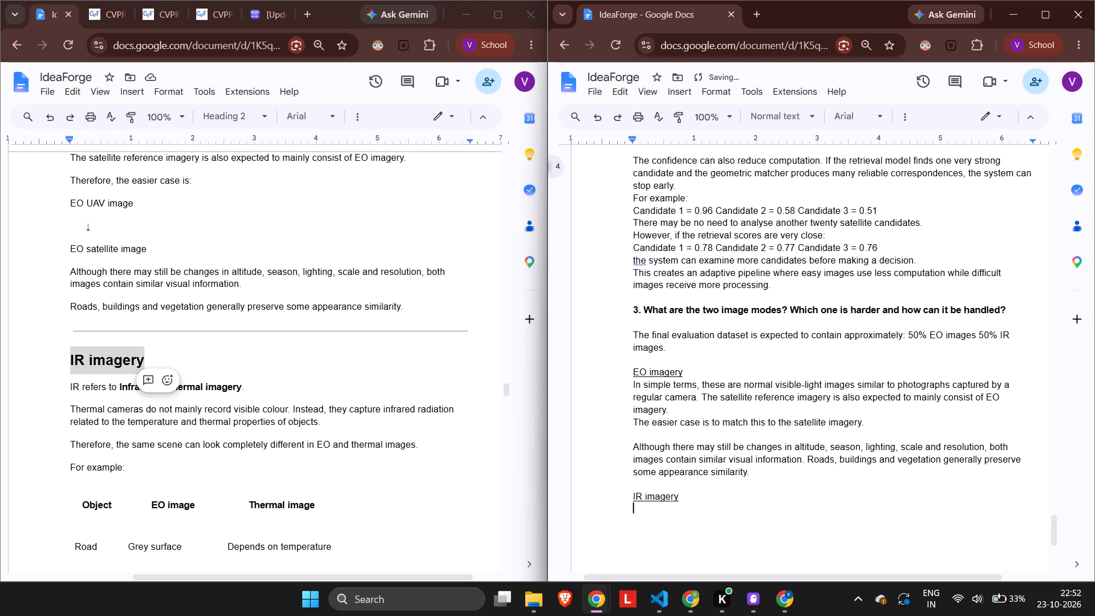
left_click(250, 383)
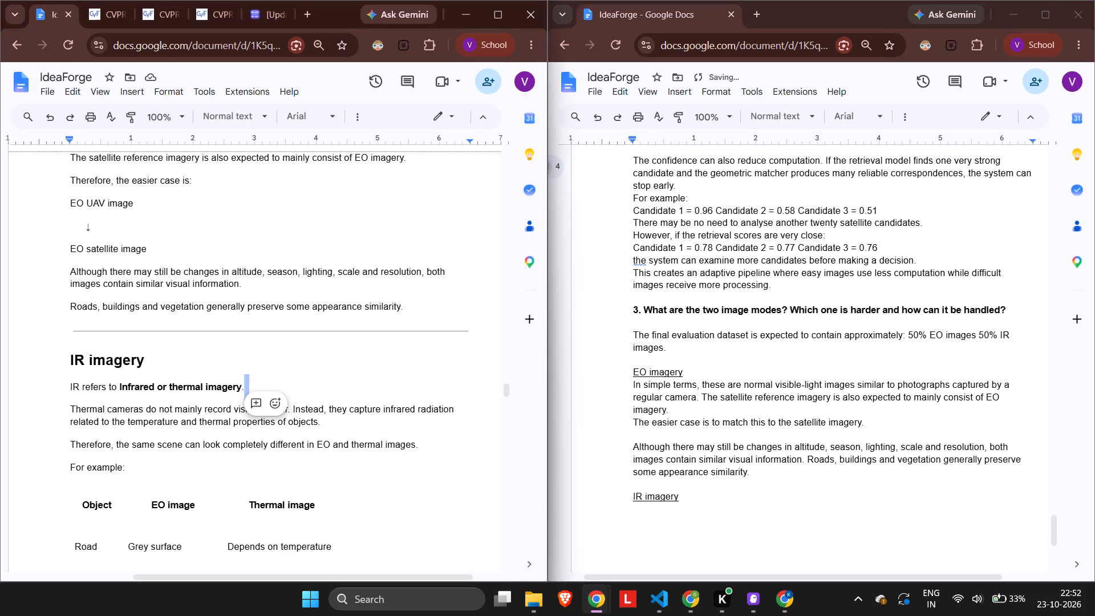
scroll(248, 383, "up", 3)
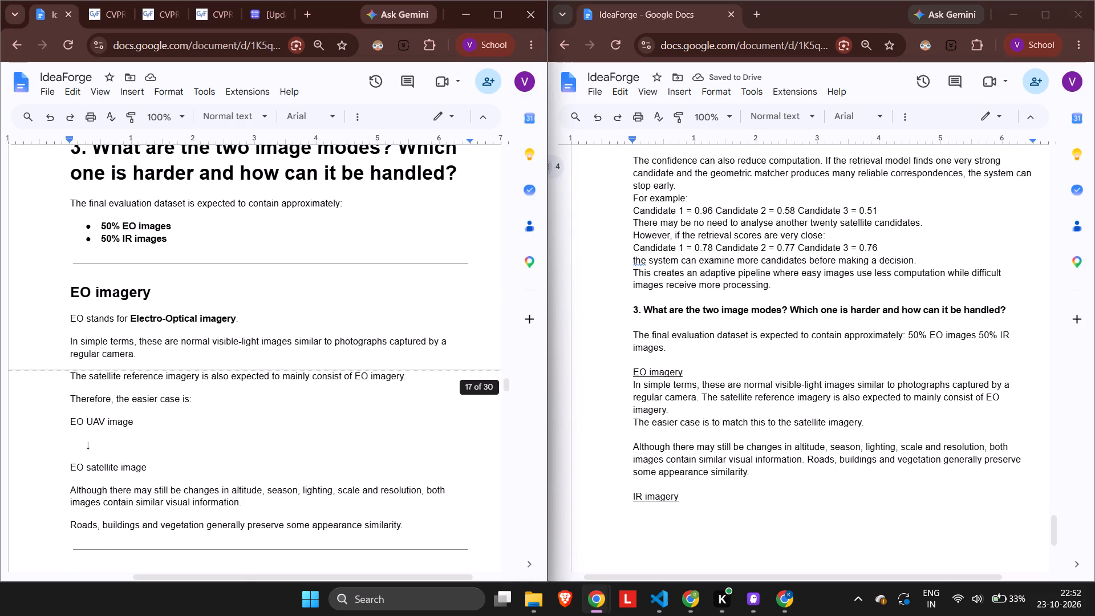
left_click_drag(241, 322, 70, 322)
key("ctrl+c")
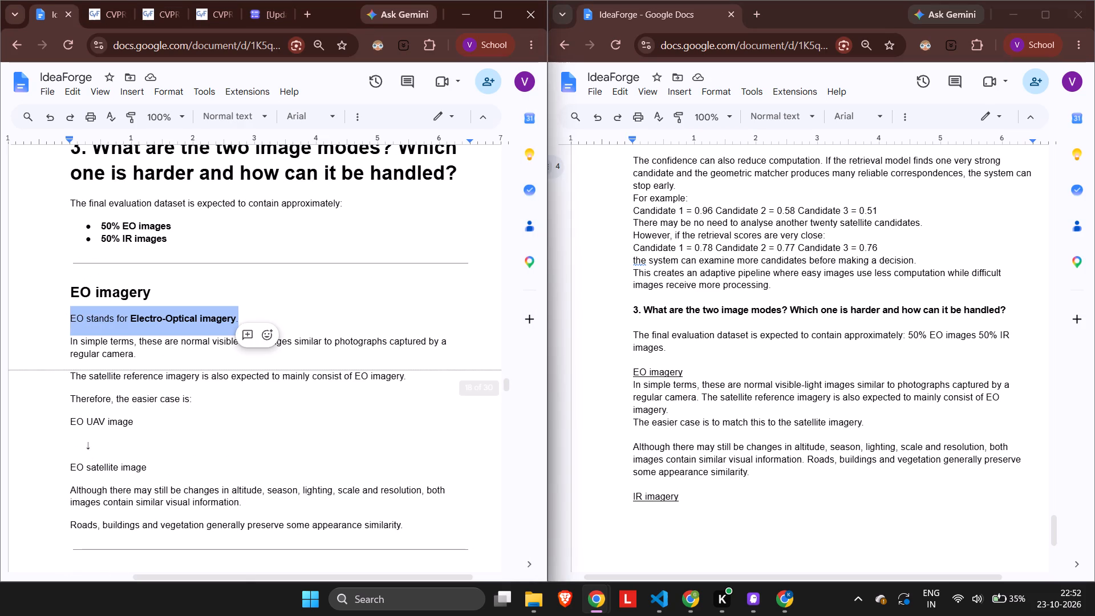
left_click(690, 371)
key("shift+Return")
key("ctrl+shift+v")
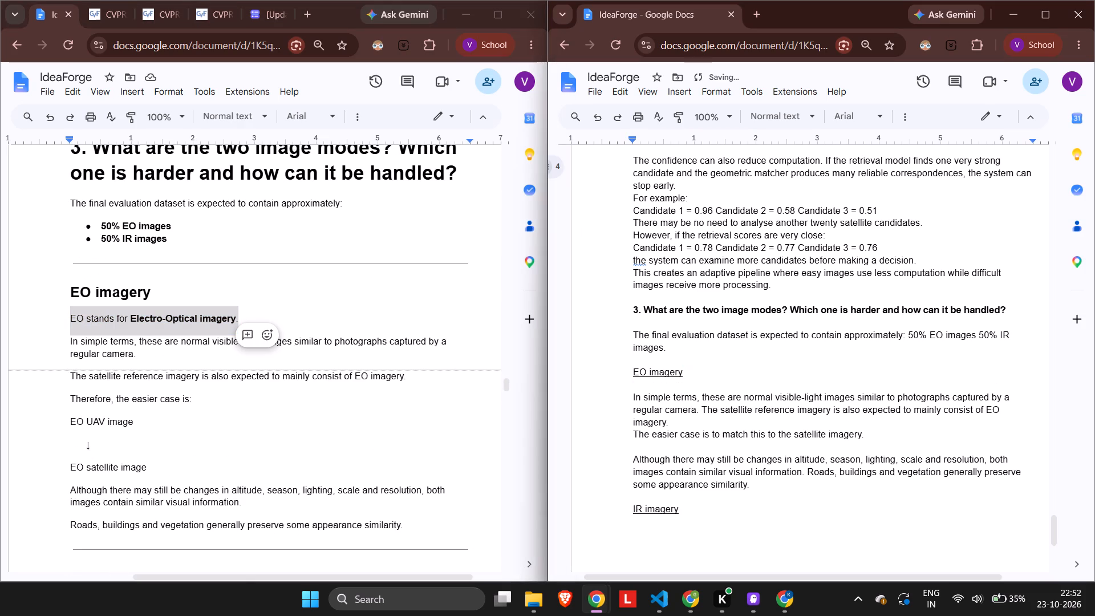
key("ctrl+z")
key("ctrl+u")
key("ctrl+shift+v")
Directly under "IR imagery", add the copied notes as plain text, from "IR refers to" through "different in EO and thermal images.".
scroll(709, 371, "down", 2)
scroll(216, 395, "down", 1)
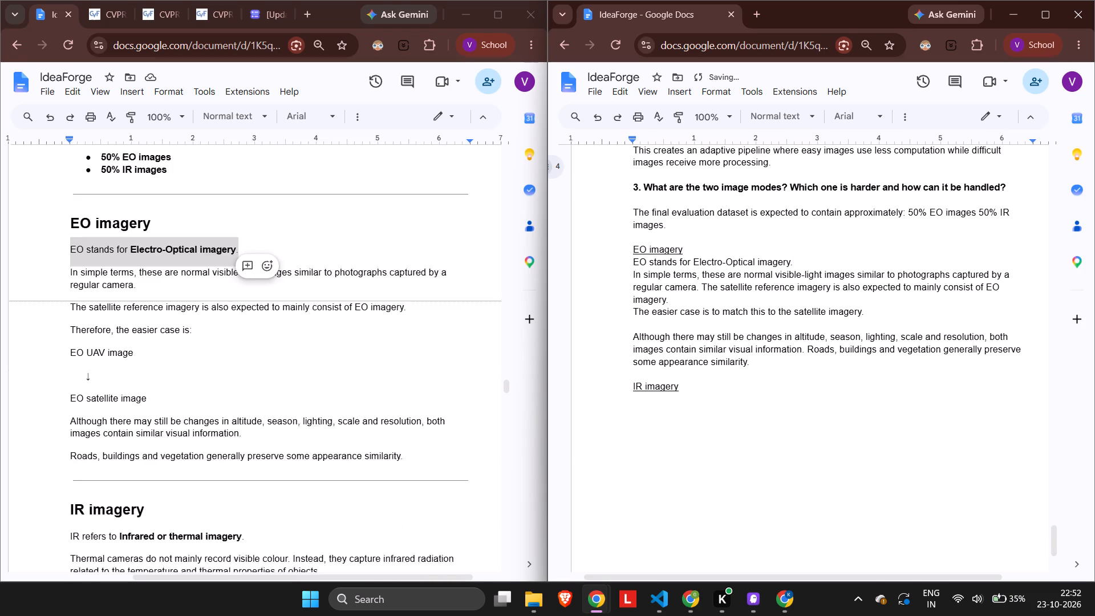
scroll(216, 395, "down", 1)
scroll(112, 394, "down", 1)
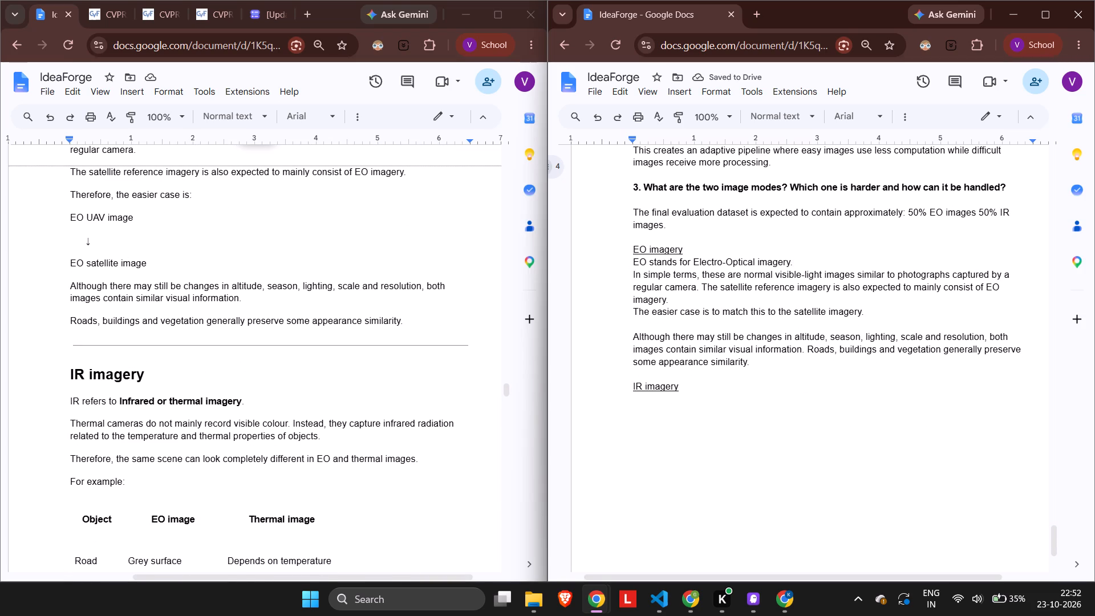
left_click_drag(69, 398, 426, 459)
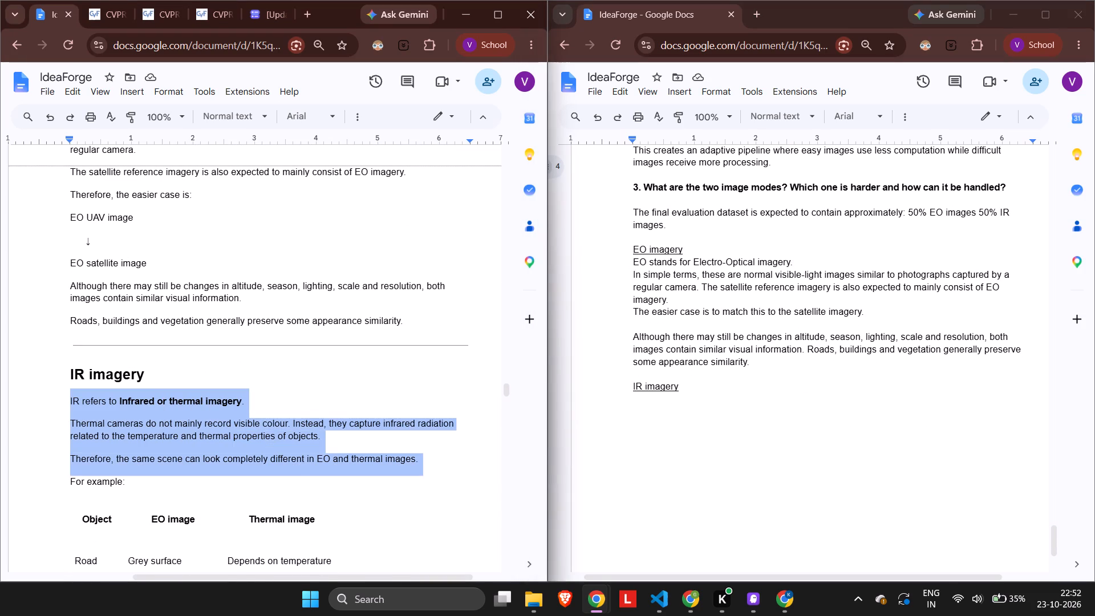
key("ctrl+c")
left_click(684, 393)
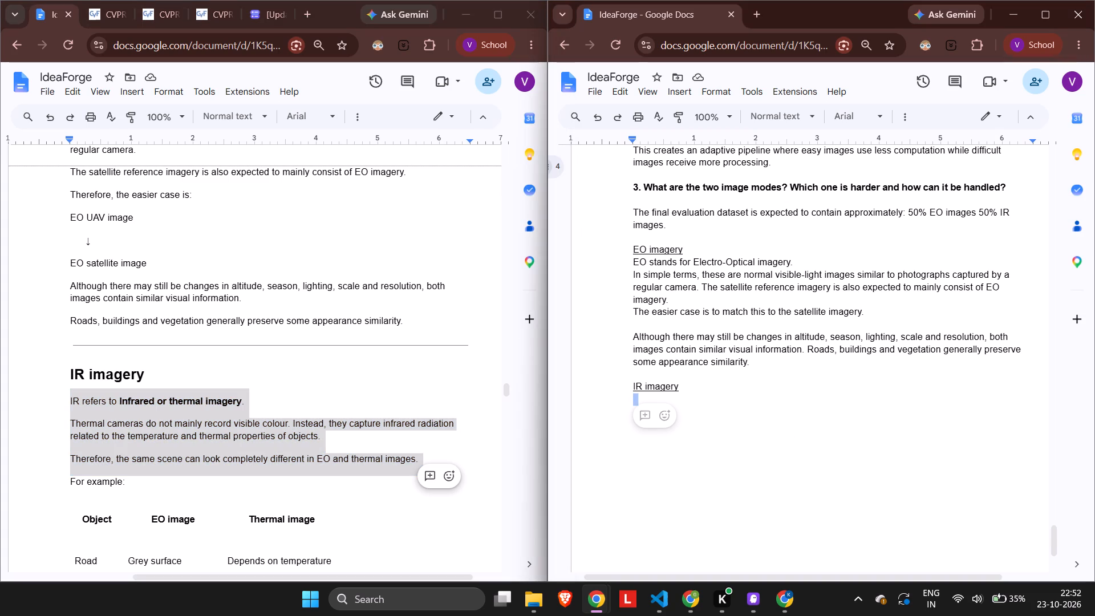
left_click(674, 396)
key("ctrl+shift+v")
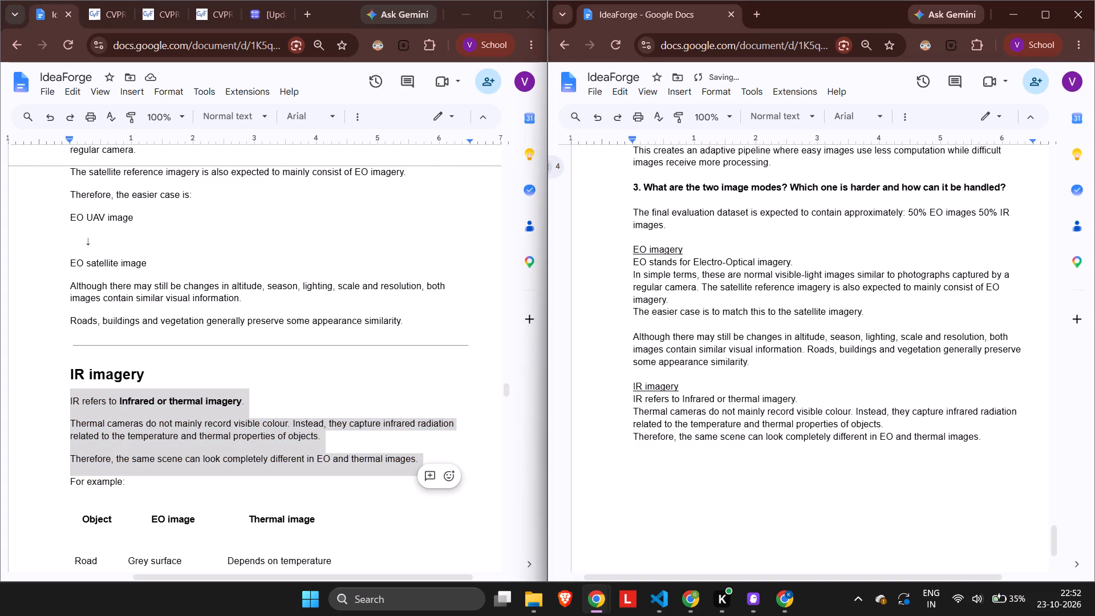
Read on in the IR notes through the EO and thermal comparison table and the difficult matching case.
scroll(333, 456, "down", 1)
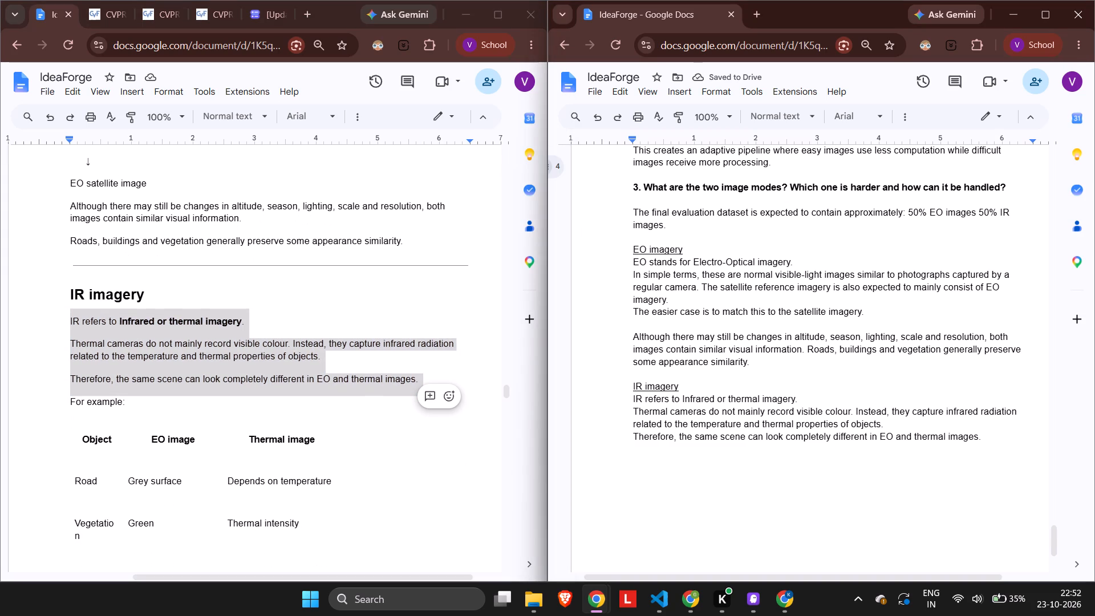
left_click(185, 397)
scroll(185, 397, "down", 1)
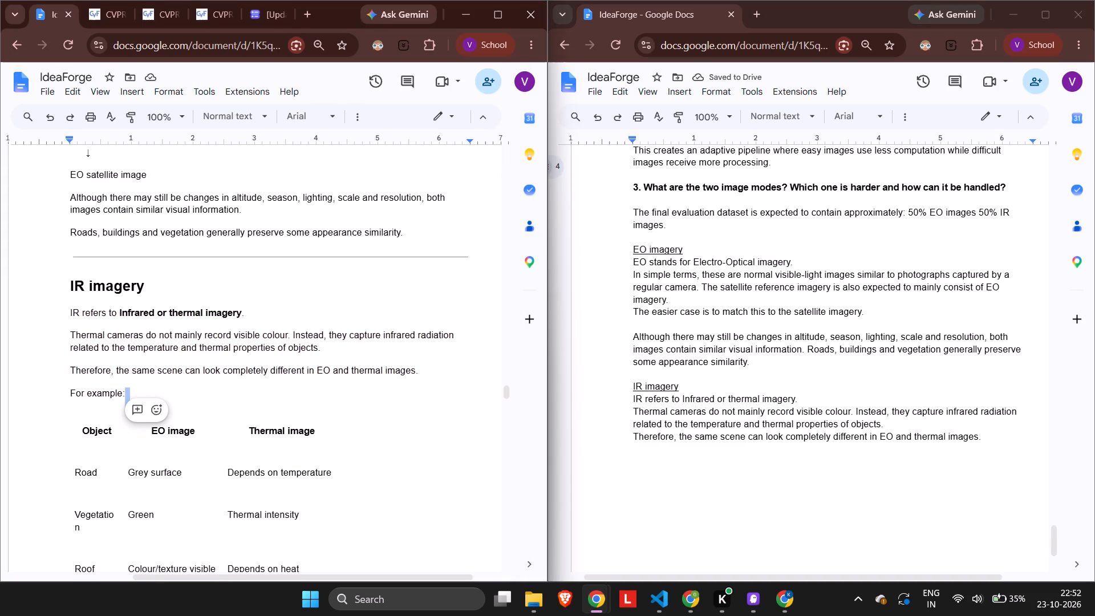
left_click(199, 387)
scroll(199, 387, "down", 4)
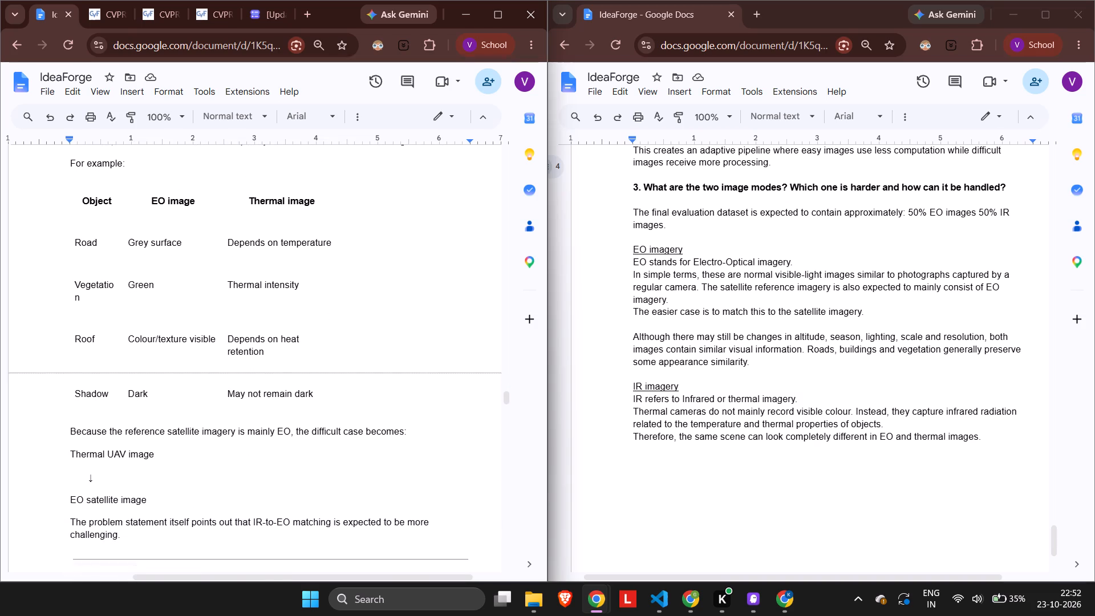
scroll(199, 387, "down", 2)
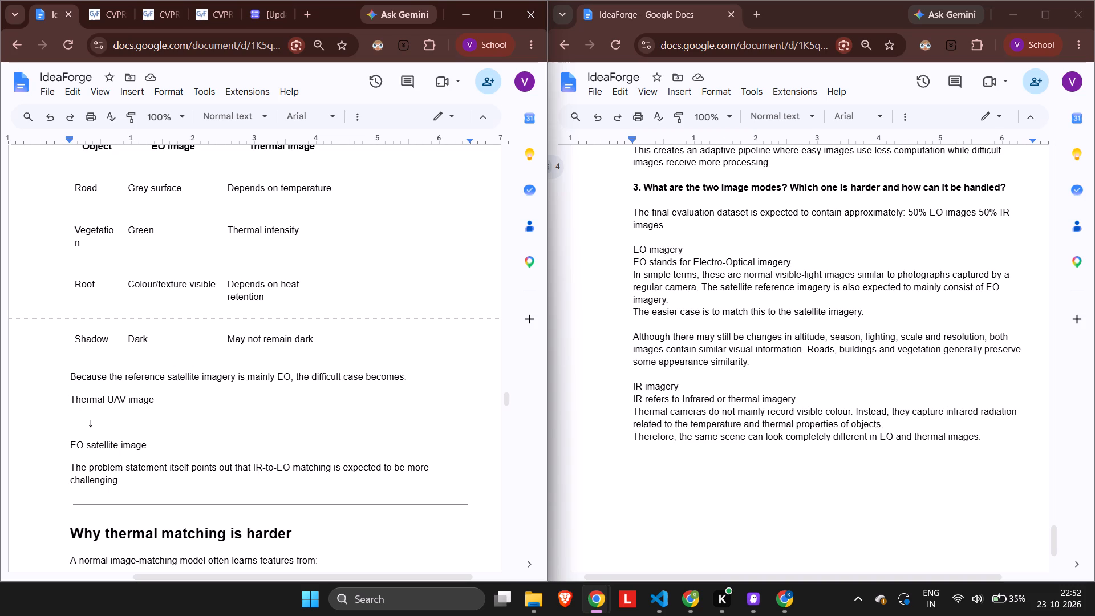
Under the IR text, write "This would be really challenging to work with and I feel this would be the main winning part to work on.".
left_click(995, 441)
left_click(995, 441)
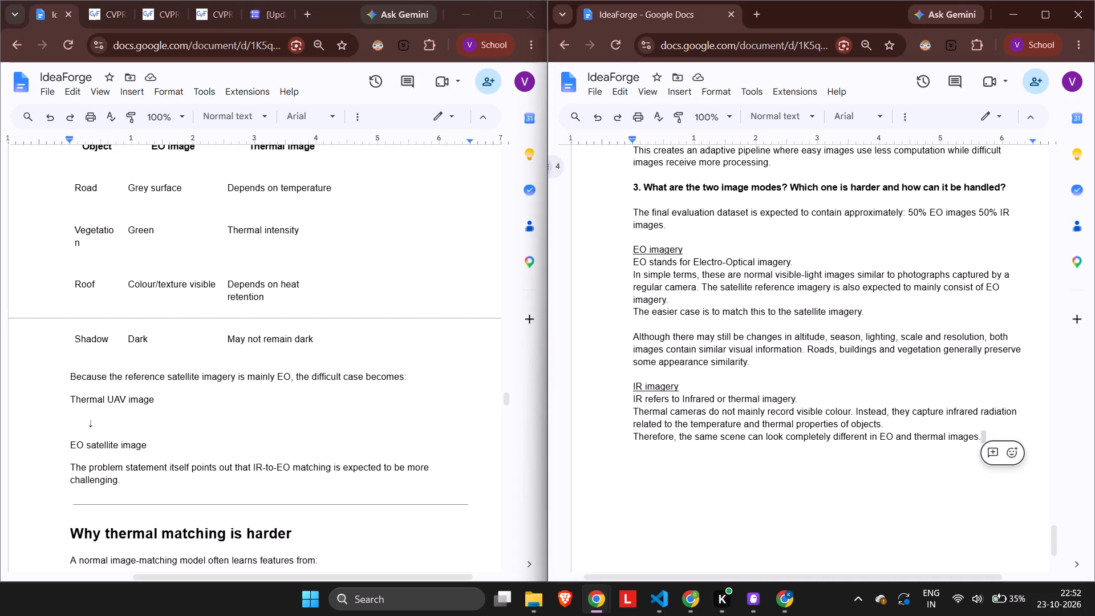
left_click(991, 433)
key("shift+Return")
type("Tjs")
key("BackSpace")
key("BackSpace")
type("his wol")
key("BackSpace")
type("uld be really challeng")
type("ingt")
key("BackSpace")
key("space")
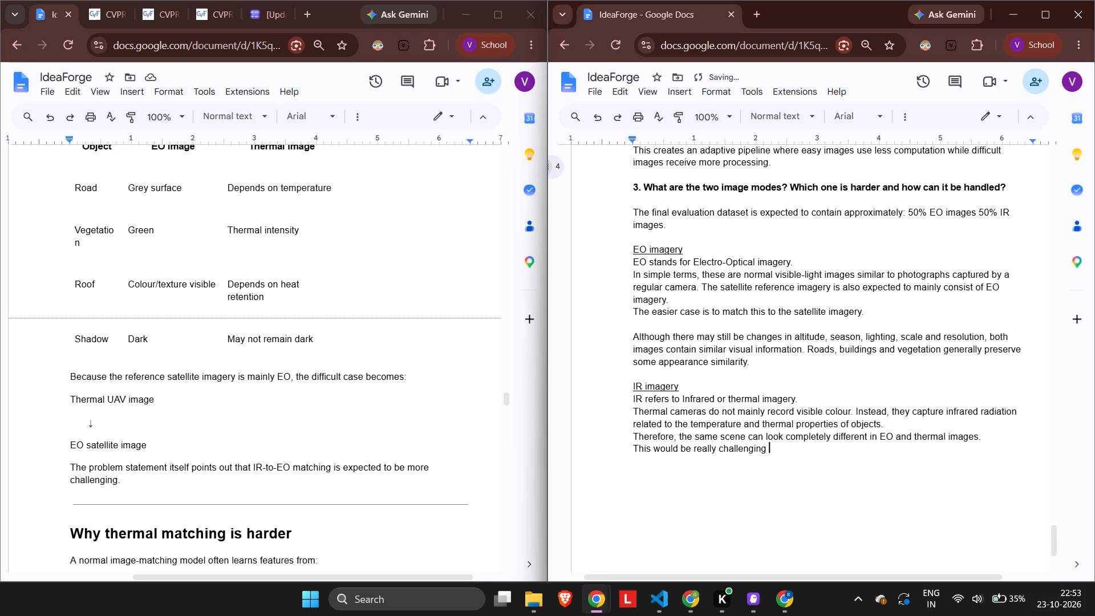
type("to work with and I feel this would bet")
key("BackSpace")
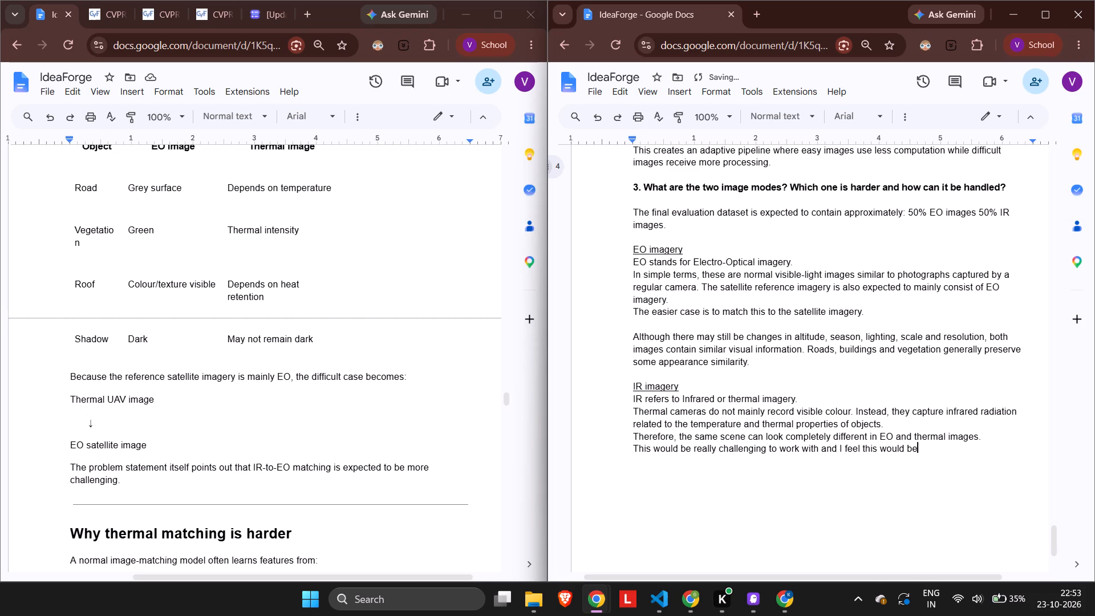
key("space")
type("the main decieei")
key("BackSpace")
key("BackSpace")
key("ctrl+BackSpace")
type("winning")
key("space")
type("part to work on.")
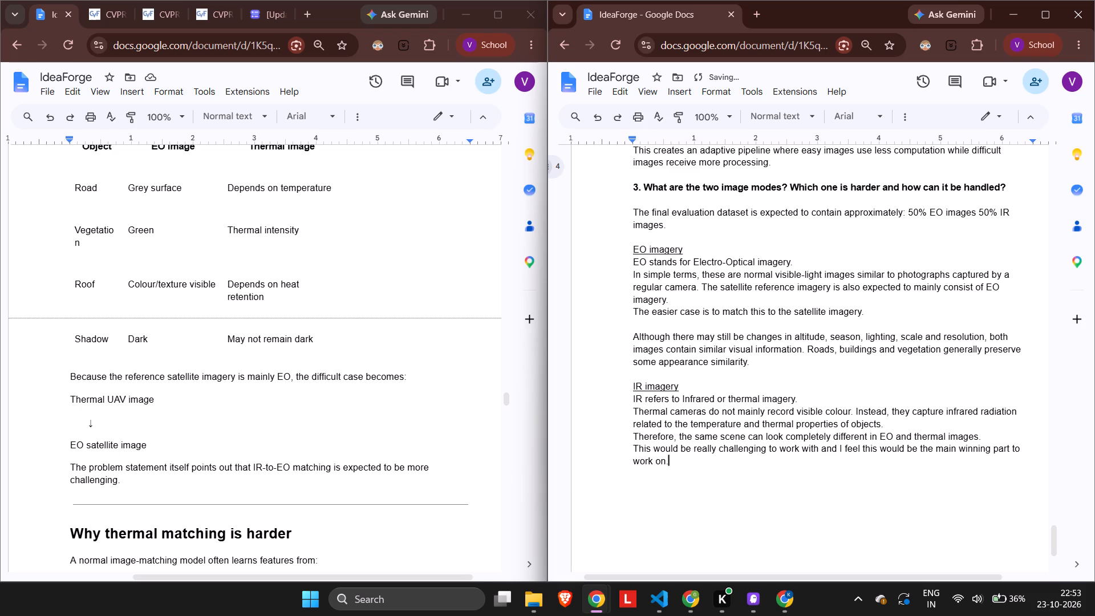
Insert six line breaks before the "This would be really challenging" sentence to open a gap for notes from "Why thermal matching is harder".
scroll(711, 376, "down", 2)
scroll(342, 396, "down", 1)
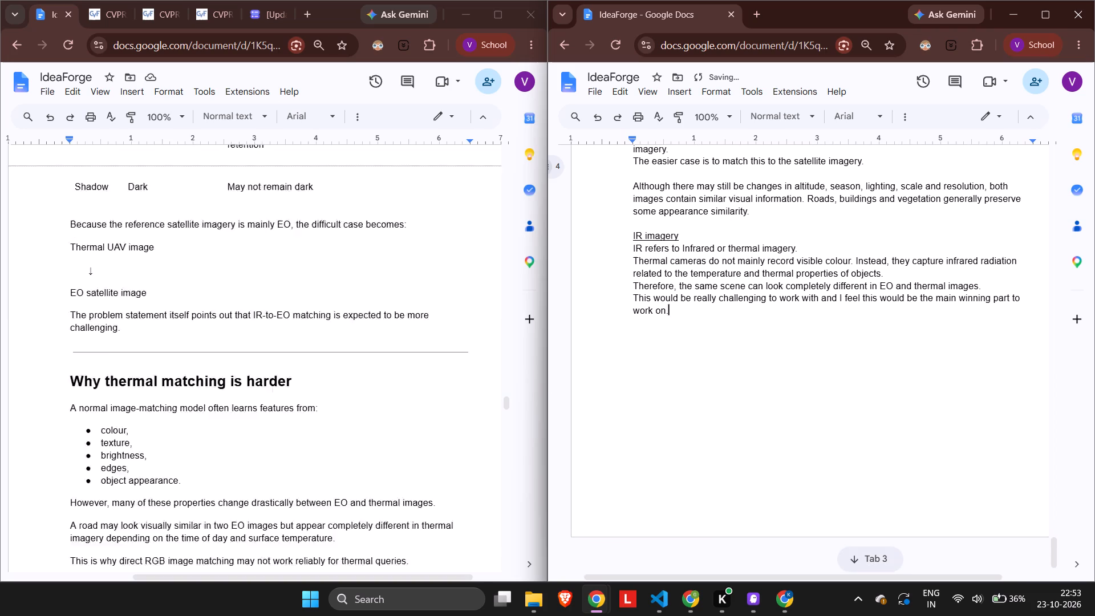
scroll(342, 396, "down", 3)
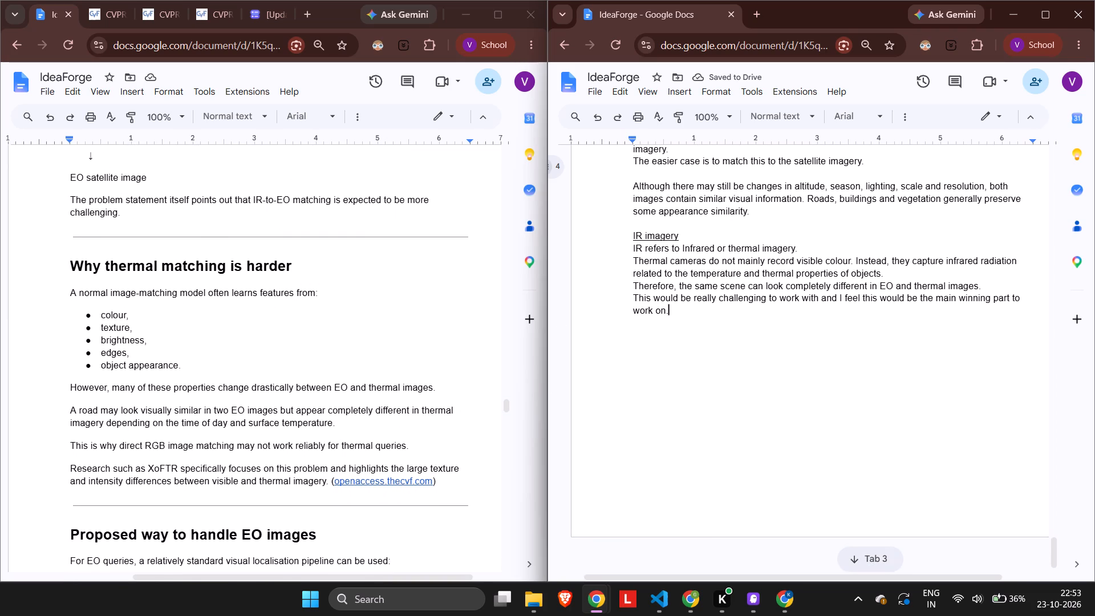
key("shift+Return")
key("shift+Return")
scroll(221, 448, "down", 2)
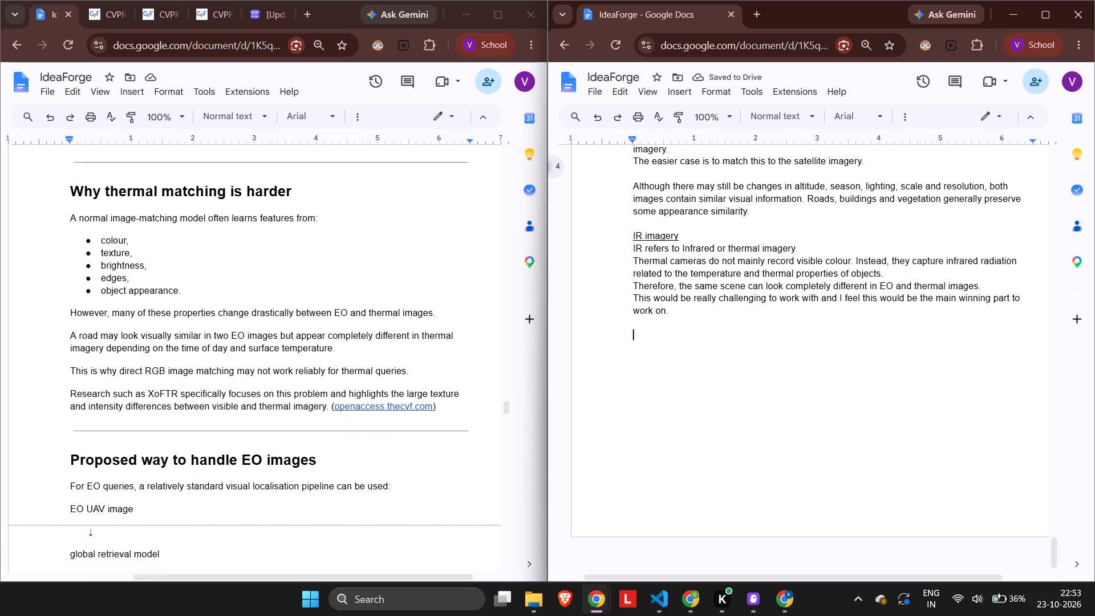
scroll(221, 448, "down", 1)
scroll(221, 448, "up", 2)
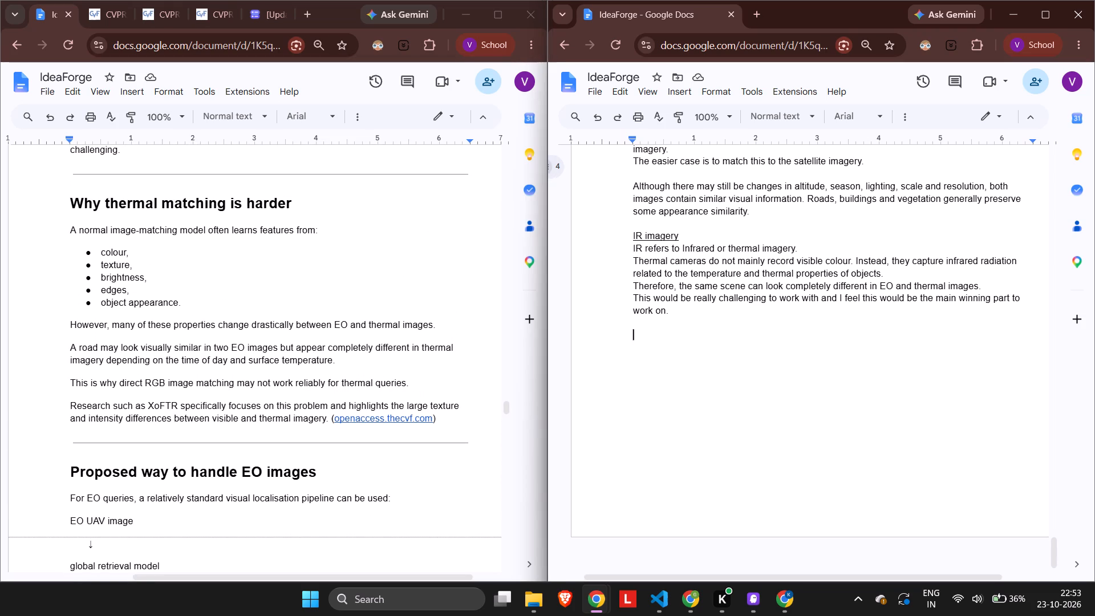
left_click(635, 295)
key("shift+Return")
key("shift+Return")
key("shift+Return")
key("shift+Return")
key("shift+Return")
key("shift+Return")
key("Up")
key("Up")
key("Up")
key("Up")
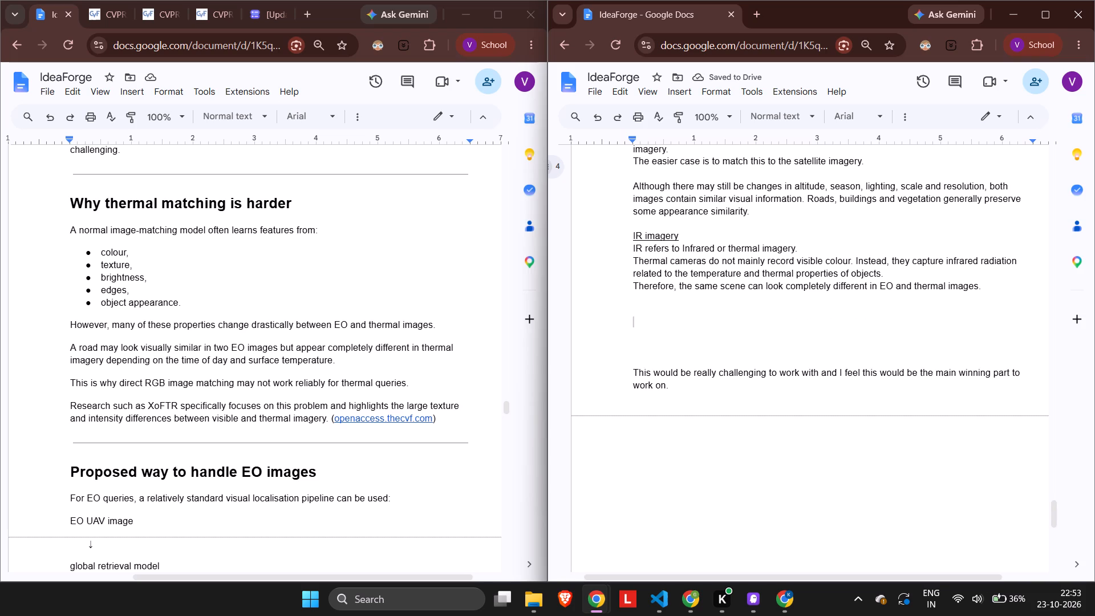
Copy the notes line "A normal image-matching model often learns features from:" and its five bullets into the gap, keeping the bullet formatting.
left_click_drag(67, 231, 179, 288)
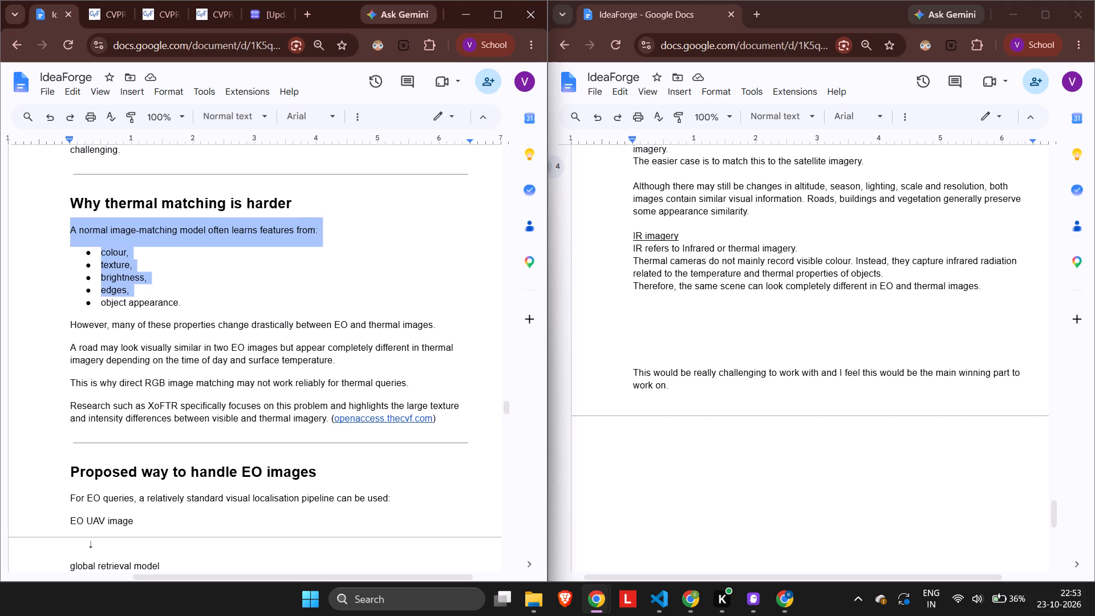
left_click_drag(179, 288, 193, 305)
key("ctrl+c")
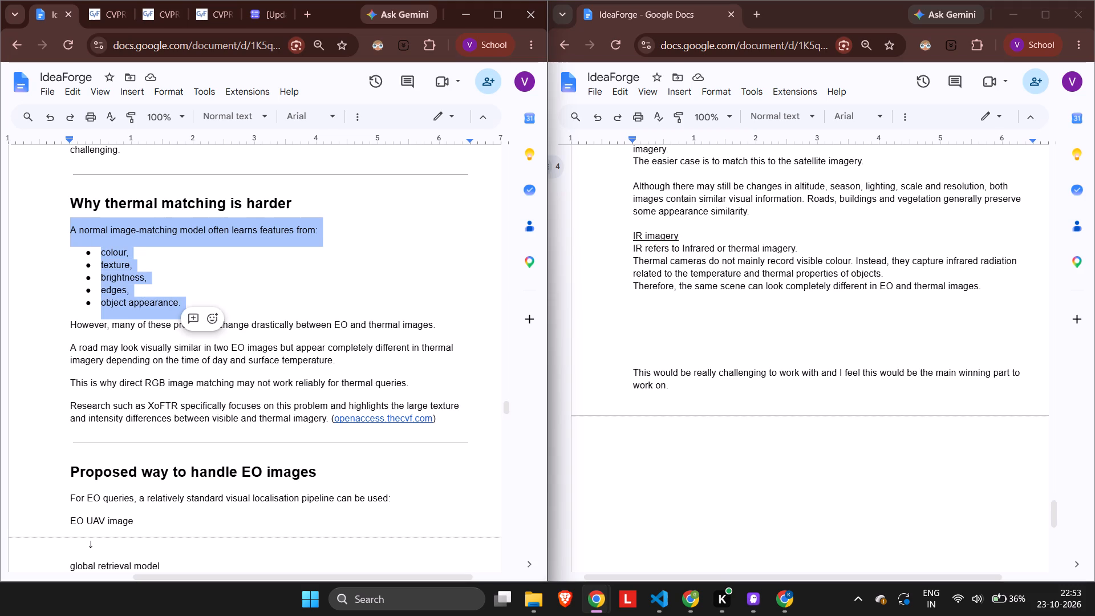
left_click(669, 314)
left_click(669, 314)
key("ctrl+v")
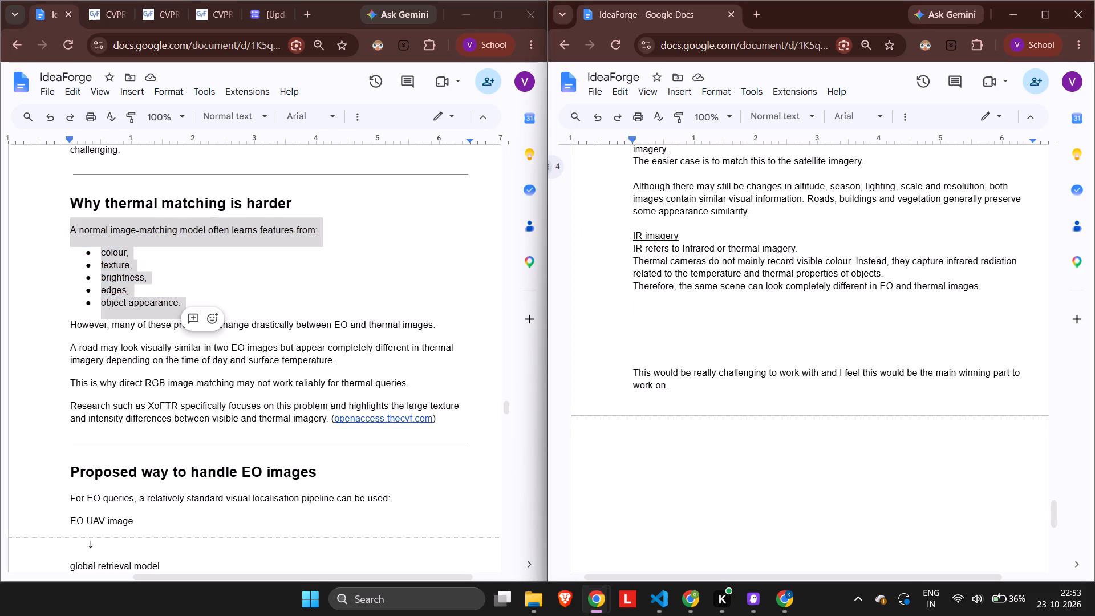
key("ctrl+z")
key("ctrl+shift+v")
key("ctrl+z")
key("ctrl+v")
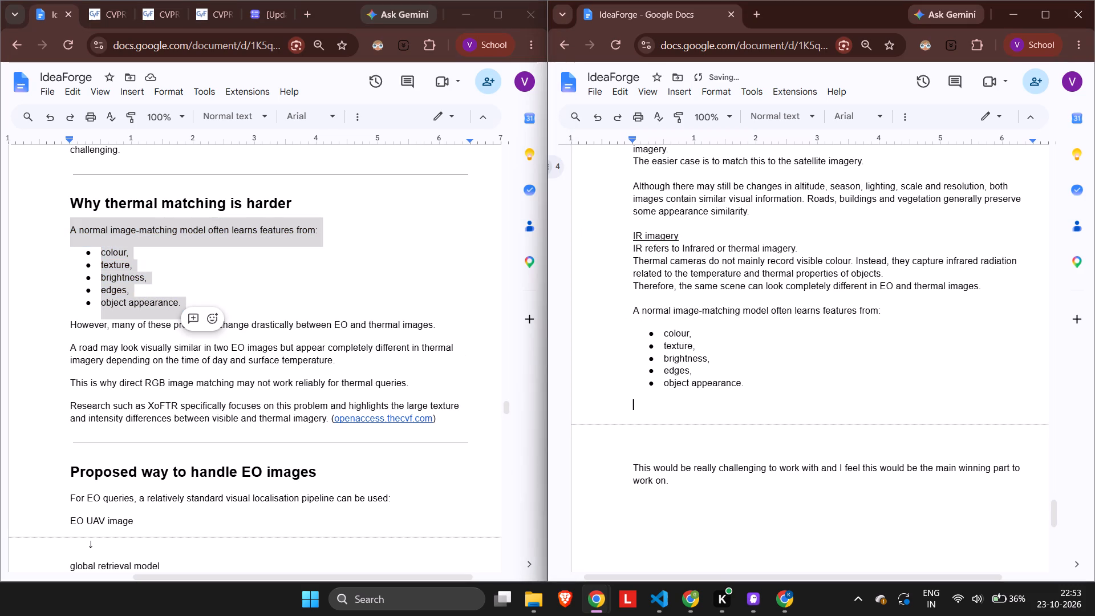
Below the bullets, add the copied notes as plain text, from "However, many of these properties" through "may not work reliably for thermal queries.".
left_click(224, 302)
scroll(219, 292, "down", 1)
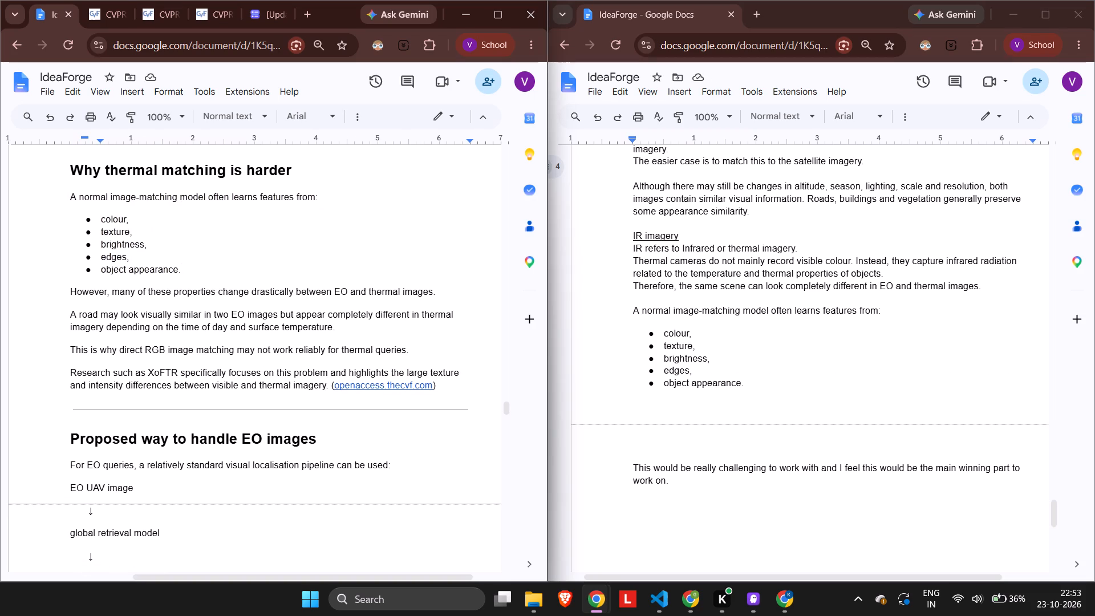
left_click_drag(70, 294, 302, 315)
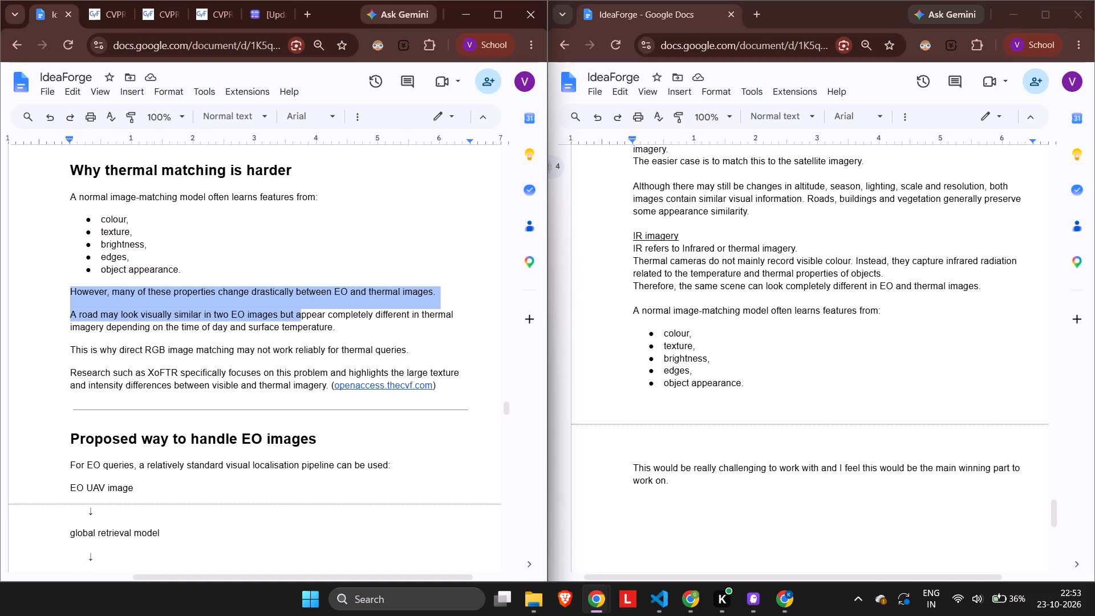
left_click_drag(302, 315, 396, 351)
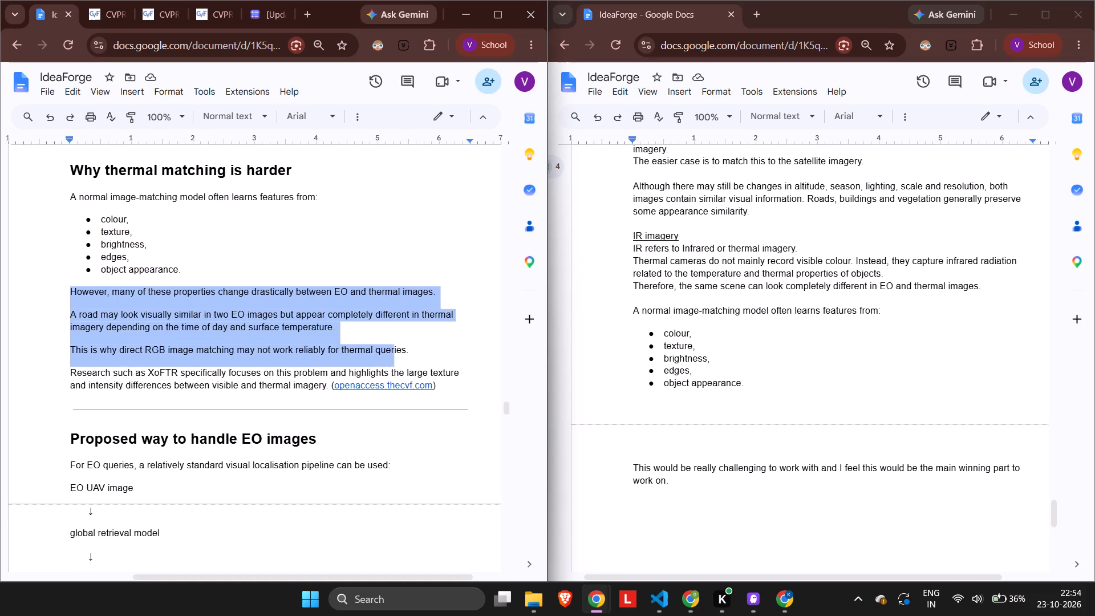
left_click_drag(396, 351, 415, 354)
left_click_drag(415, 354, 439, 383)
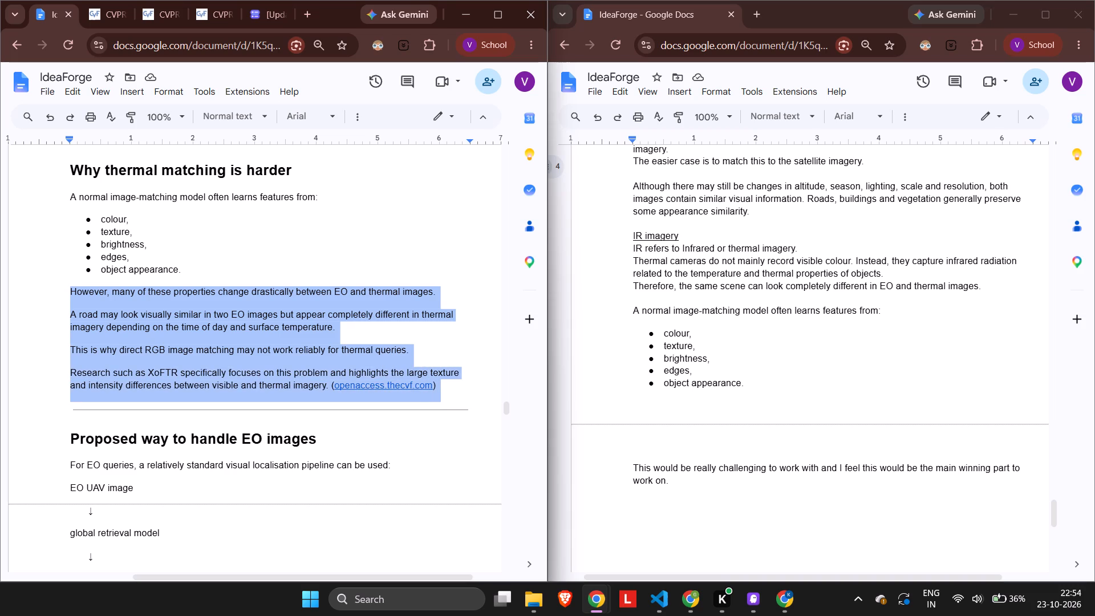
left_click_drag(439, 383, 416, 354)
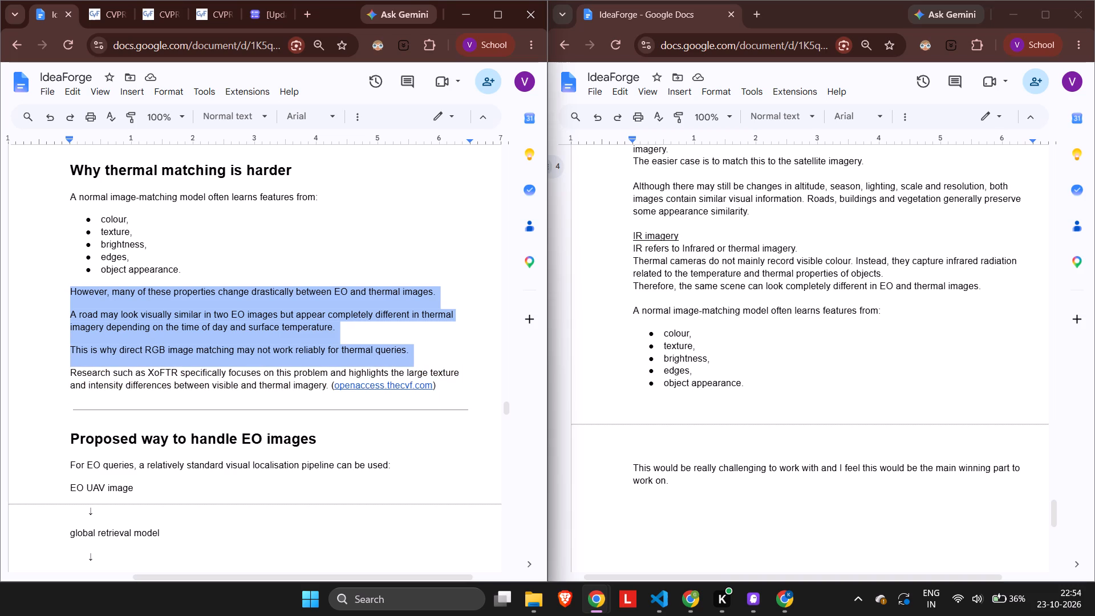
left_click_drag(416, 354, 413, 351)
left_click_drag(413, 351, 412, 350)
key("ctrl+c")
left_click(636, 411)
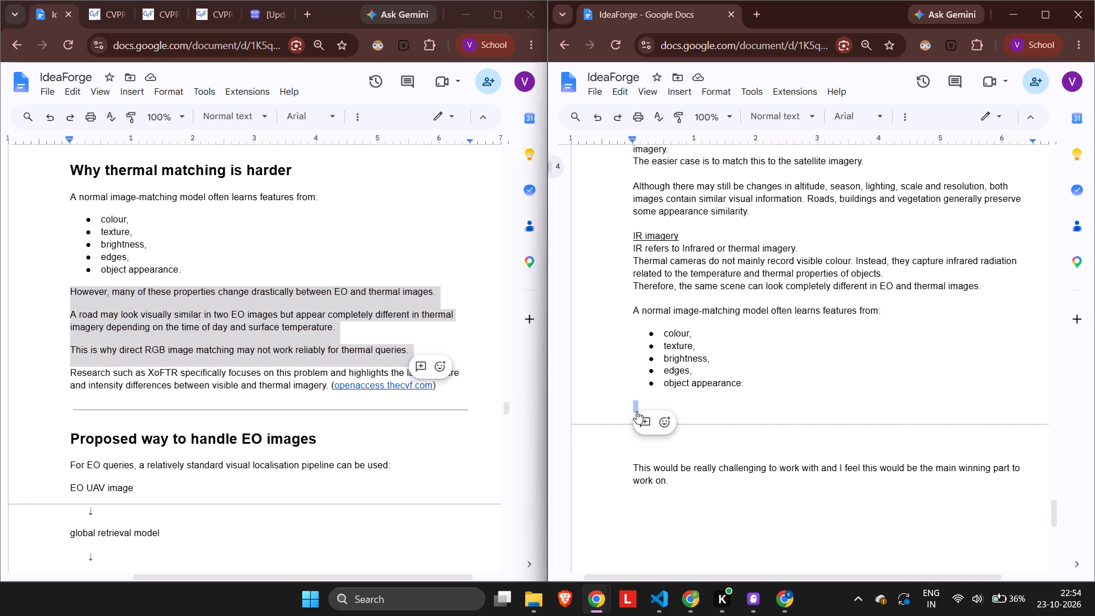
left_click(642, 402)
key("ctrl+shift+v")
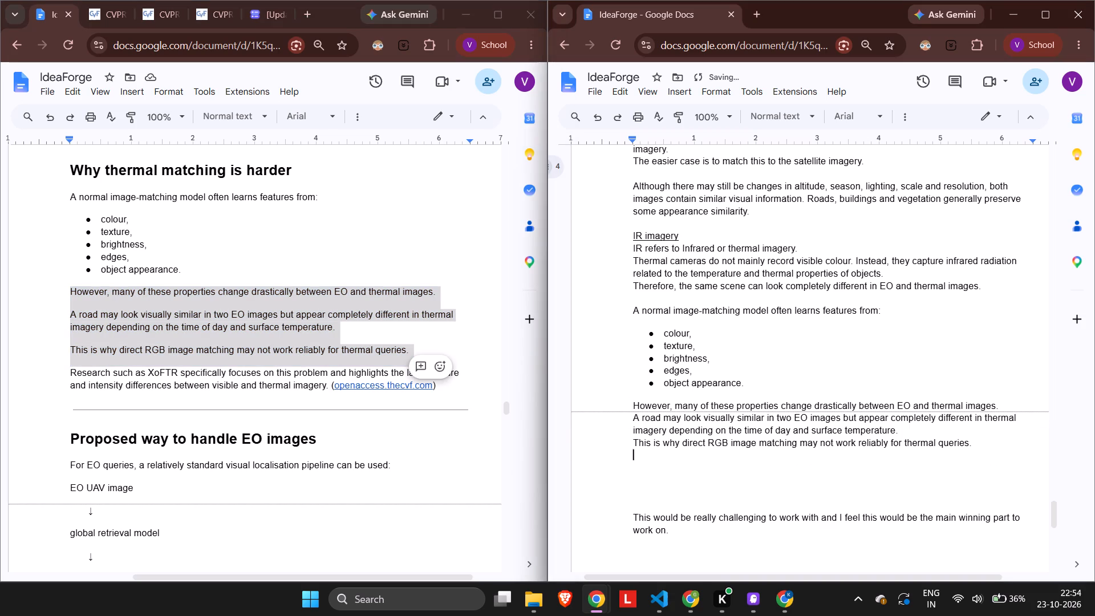
Push the "However, many of these properties" text down onto the next page by inserting three line breaks before it.
left_click(647, 393)
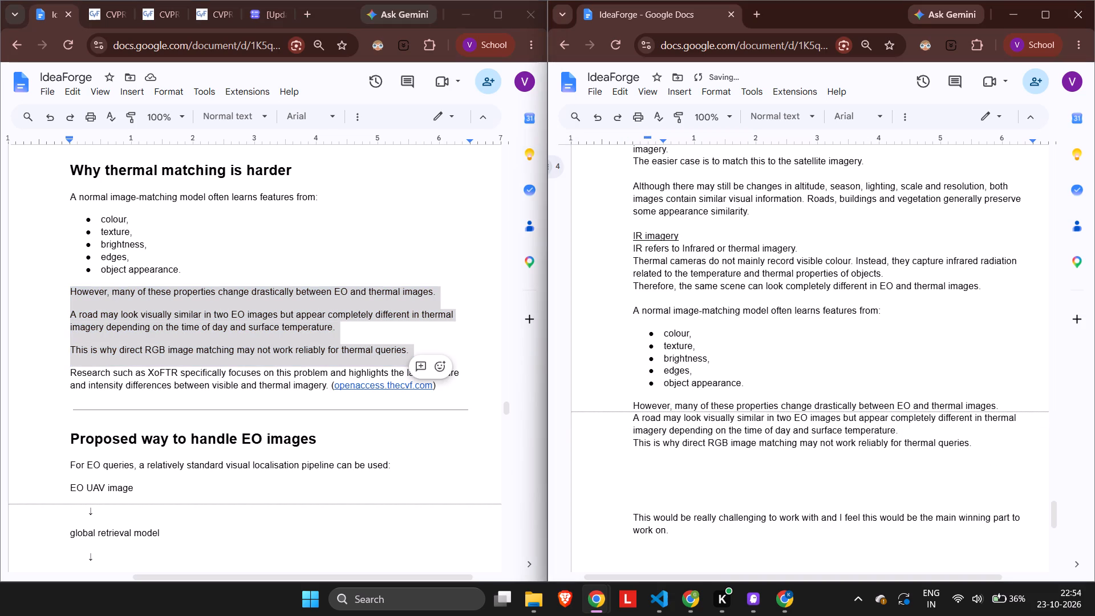
left_click(630, 408)
key("Return")
key("Return")
key("Return")
Remove the extra blank lines above "This would be really challenging", leaving one blank line after the RGB image matching sentence.
key("Down")
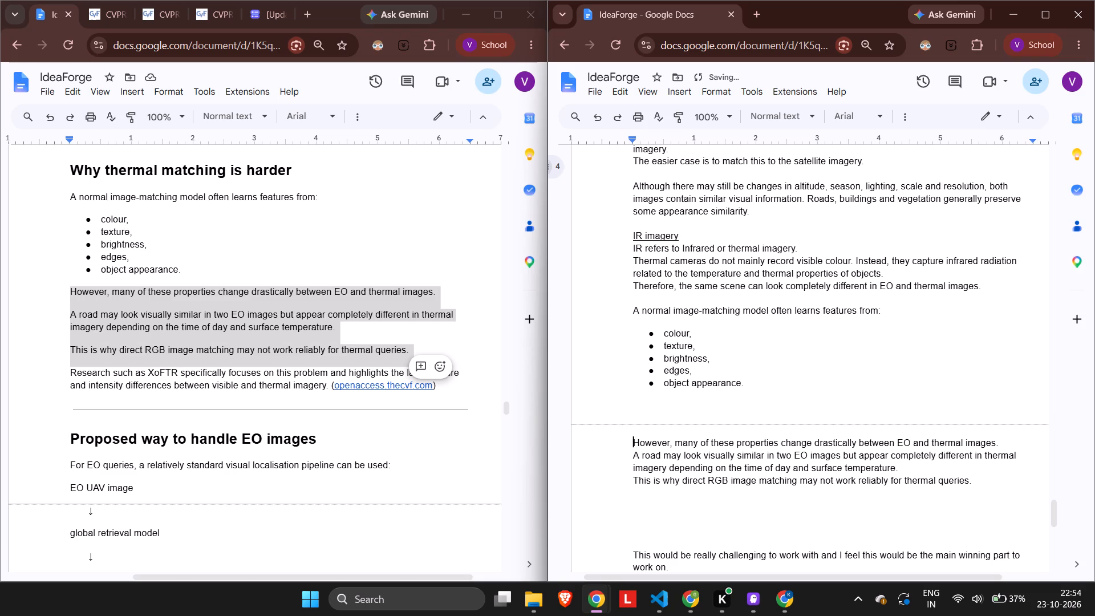
key("Down")
key("Down")
key("Down")
key("Down")
key("Down")
key("Down")
key("Down")
key("bracketright")
key("BackSpace")
key("BackSpace")
key("BackSpace")
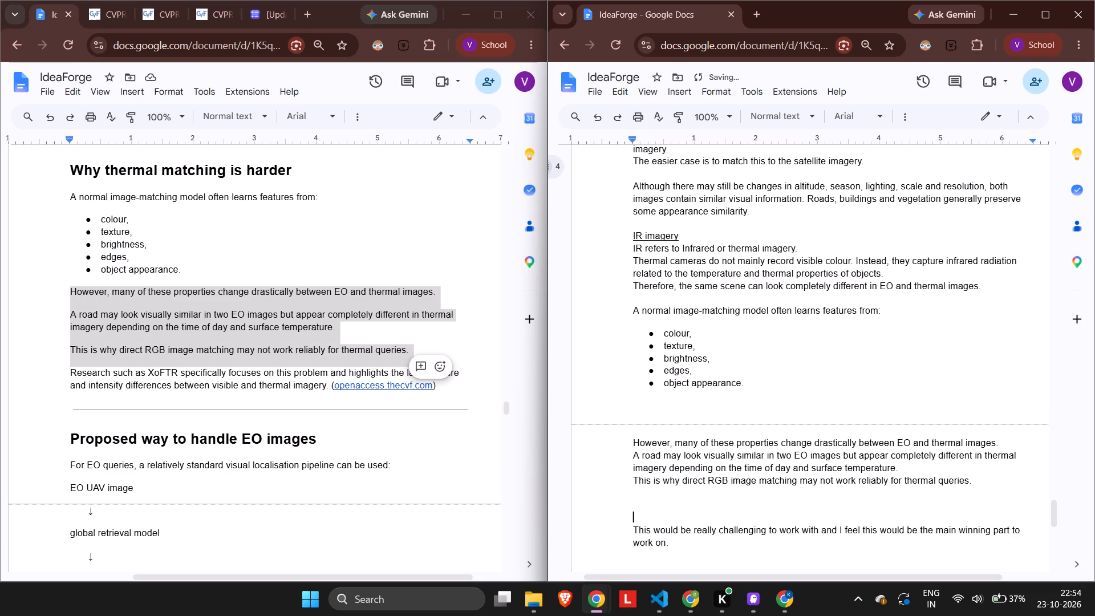
key("BackSpace")
key("BackSpace")
Start a new line below the "main winning part to work on" sentence, with one blank line between them.
scroll(360, 373, "down", 2)
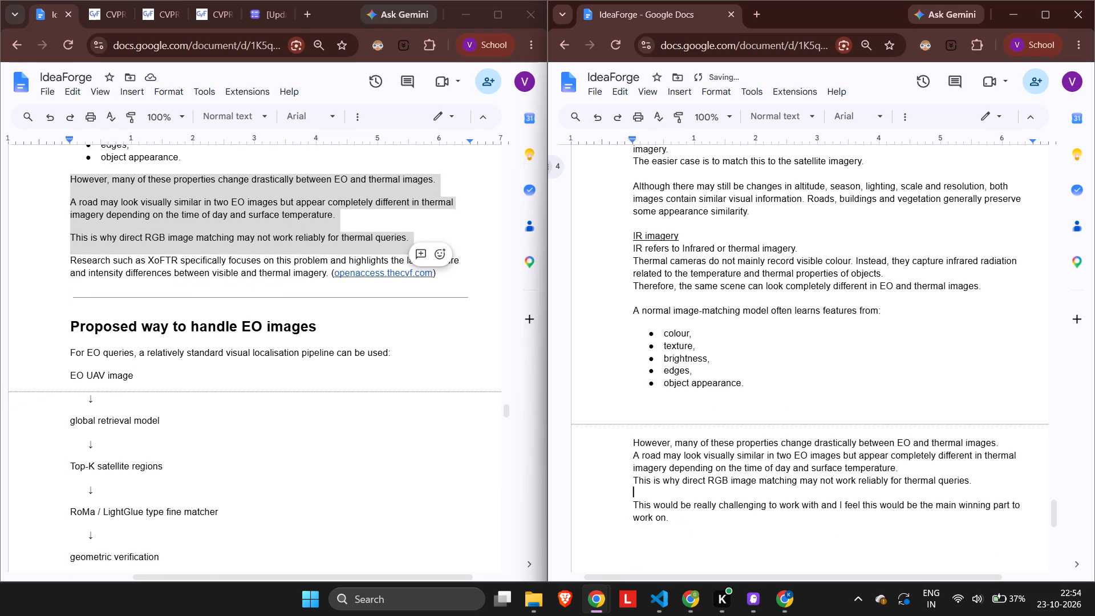
scroll(205, 293, "down", 2)
left_click(208, 310)
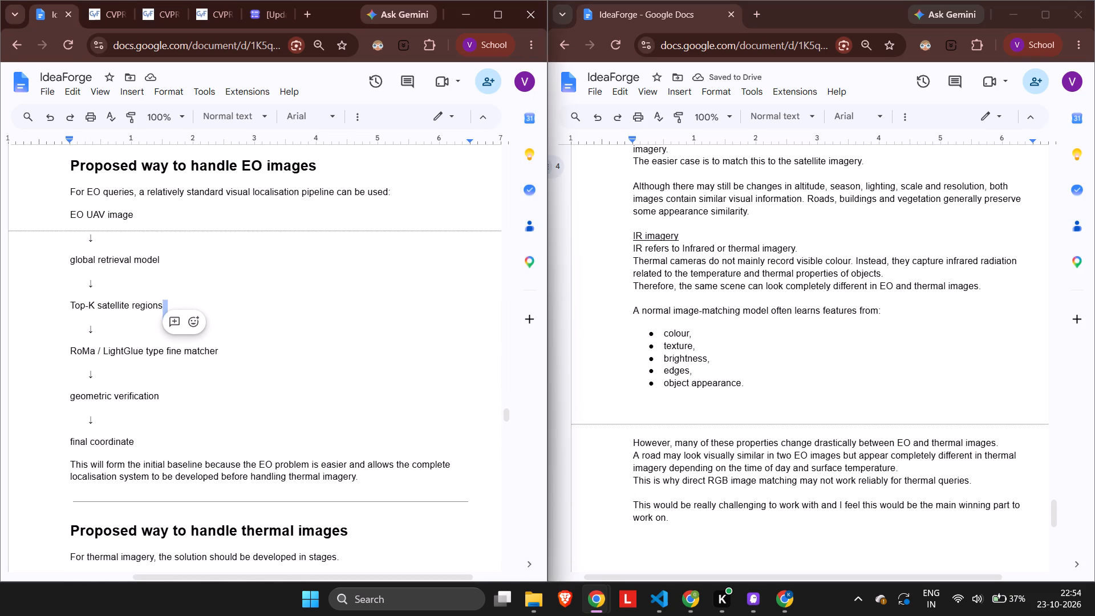
scroll(782, 363, "down", 1)
left_click(679, 379)
left_click(668, 379)
key("Return")
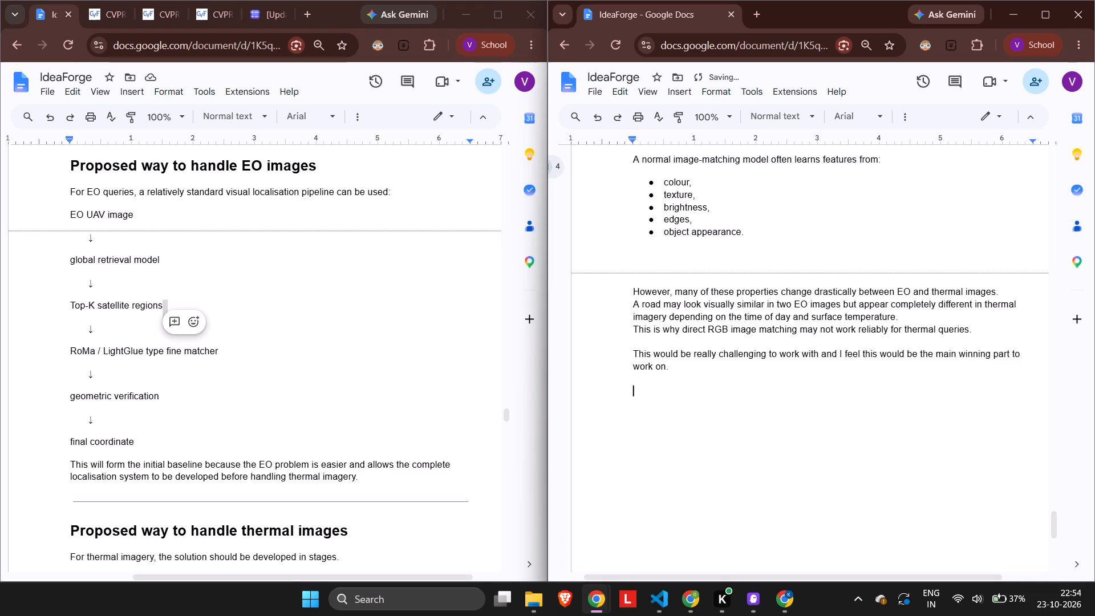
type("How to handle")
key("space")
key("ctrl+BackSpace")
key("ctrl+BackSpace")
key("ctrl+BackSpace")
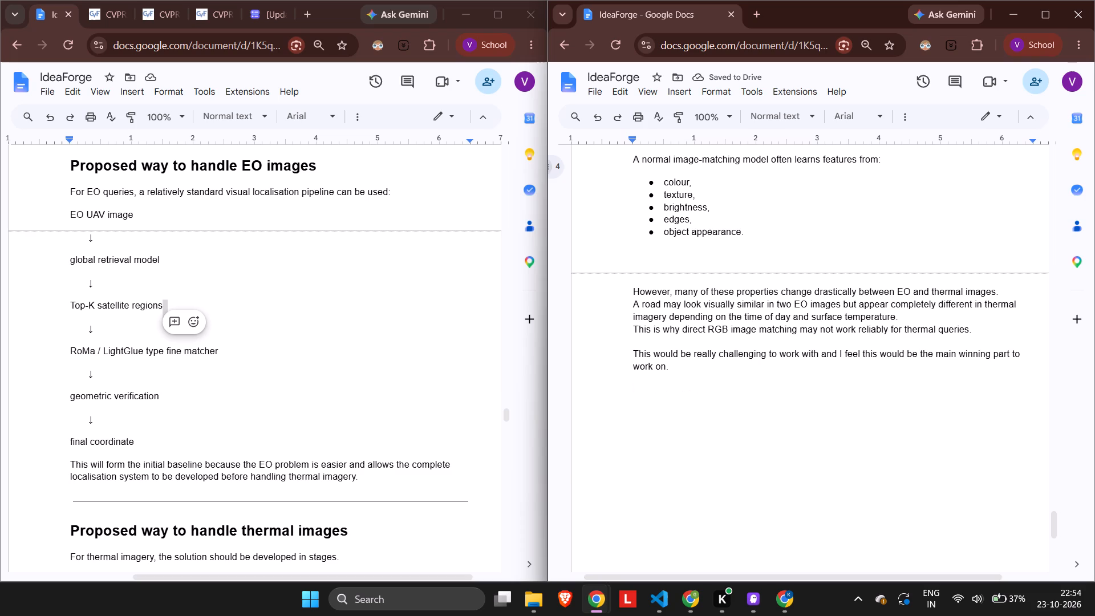
Add the underlined heading "Solution for Eo" below the "main winning part to work on" sentence.
type("Solution for")
key("space")
type("Eo")
key("ctrl+shift+Left")
key("ctrl+shift+Left")
key("ctrl+shift+Left")
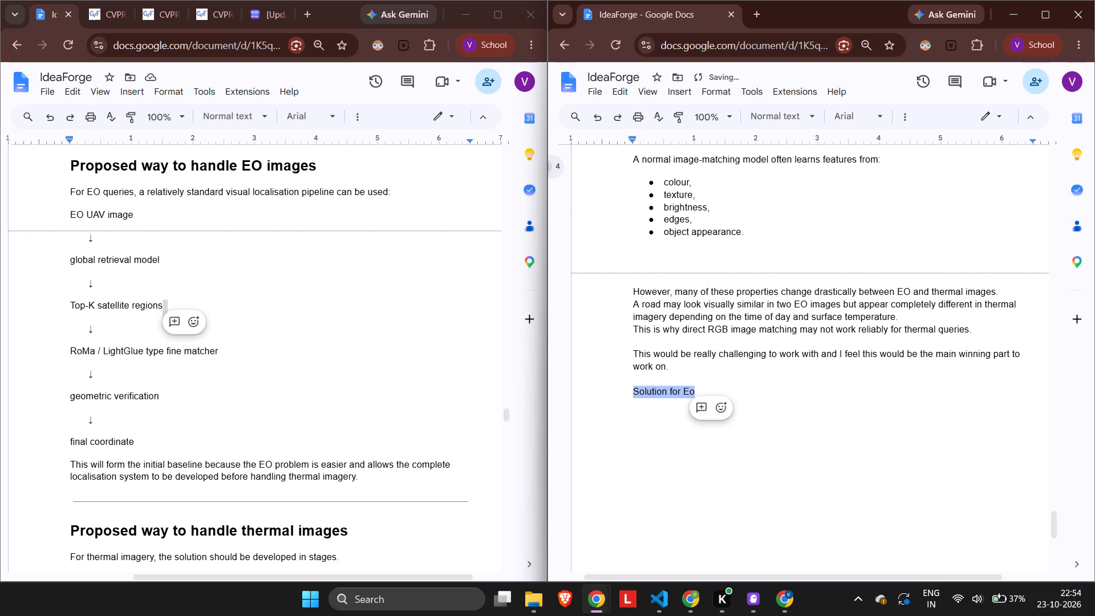
key("ctrl+u")
key("Down")
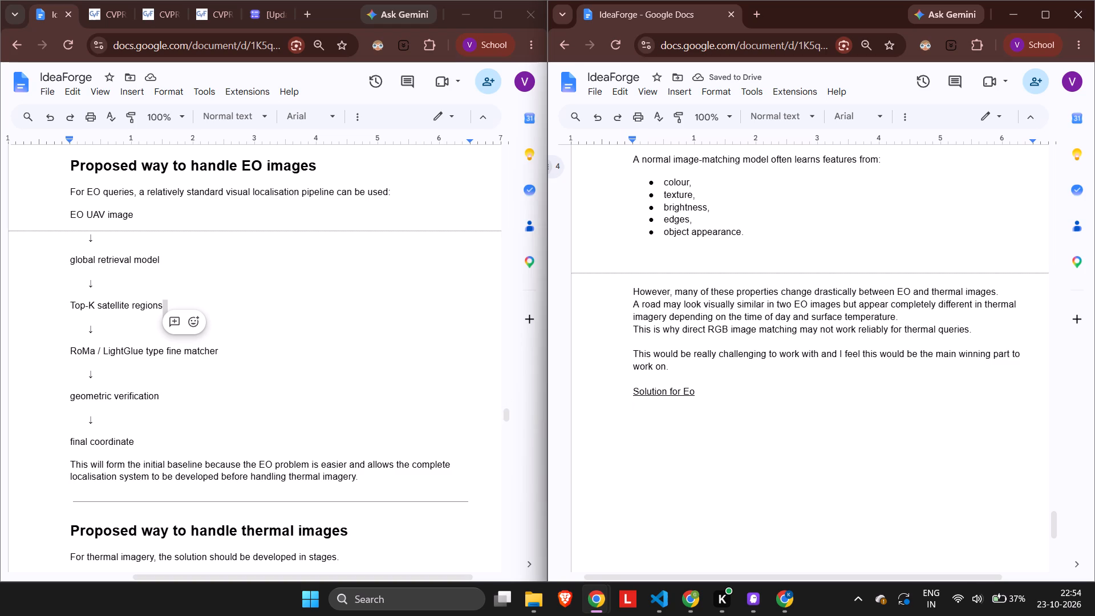
Copy the notes section from the heading "Proposed way to handle EO images" through "before handling thermal imagery.".
scroll(220, 250, "down", 1)
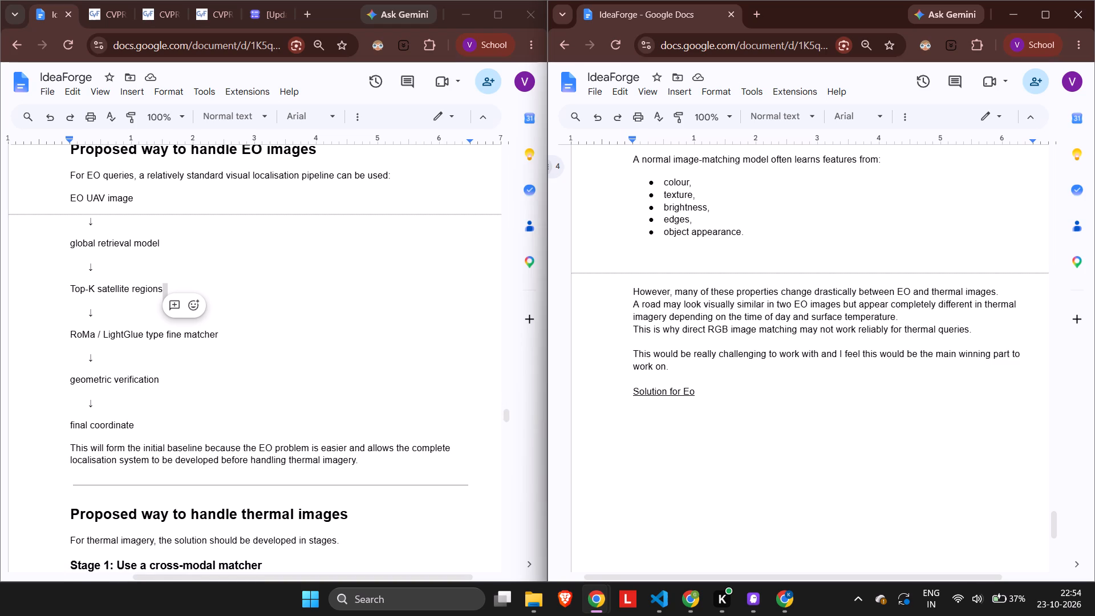
left_click_drag(364, 463, 66, 163)
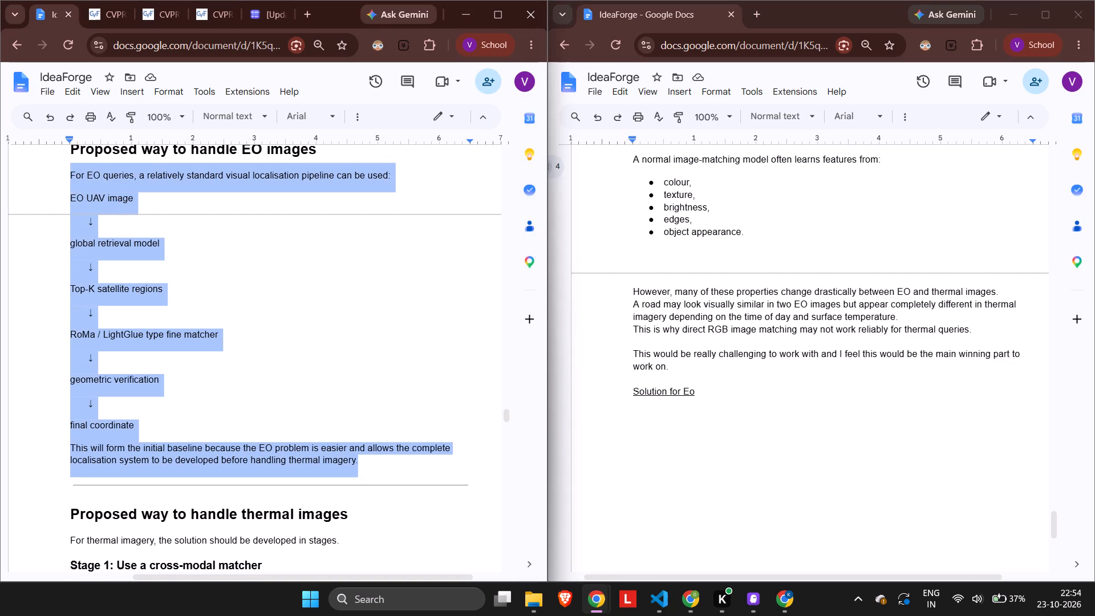
left_click_drag(66, 163, 66, 307)
key("ctrl+c")
key("alt+Tab")
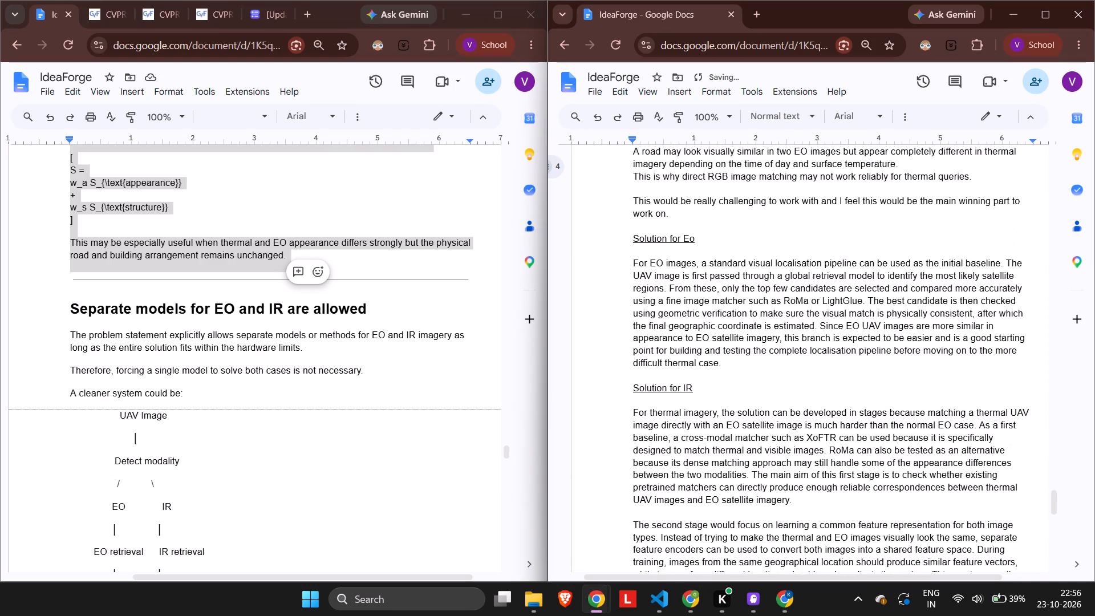
scroll(691, 394, "down", 2)
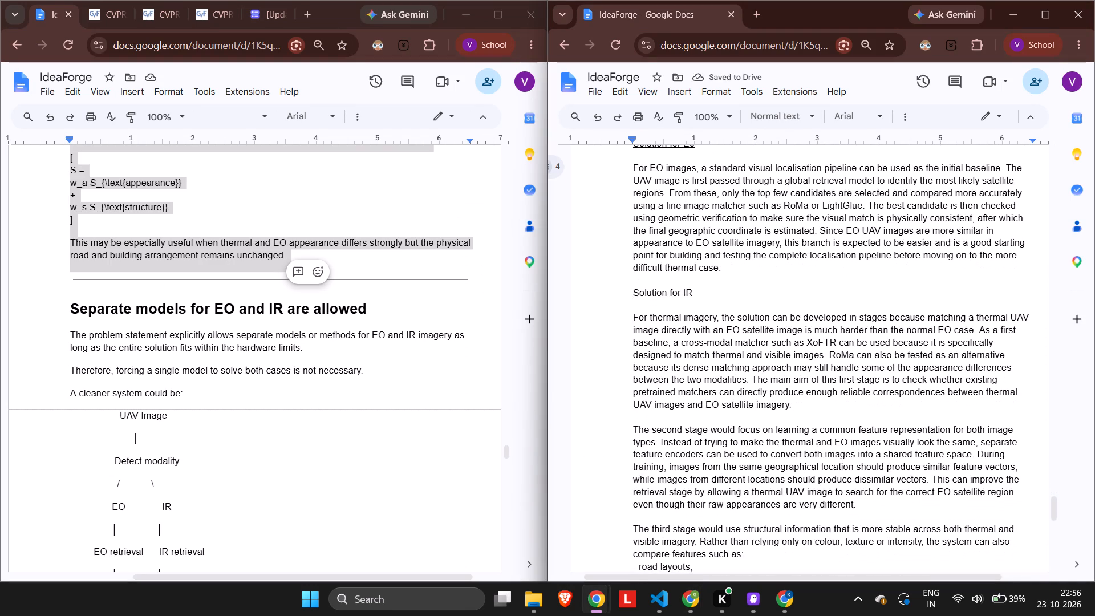
Copy the notes heading "4. What is the compute constraint, and how can the solution be made compliant?" as plain text below the IR answer, leaving two blank lines.
scroll(281, 400, "down", 3)
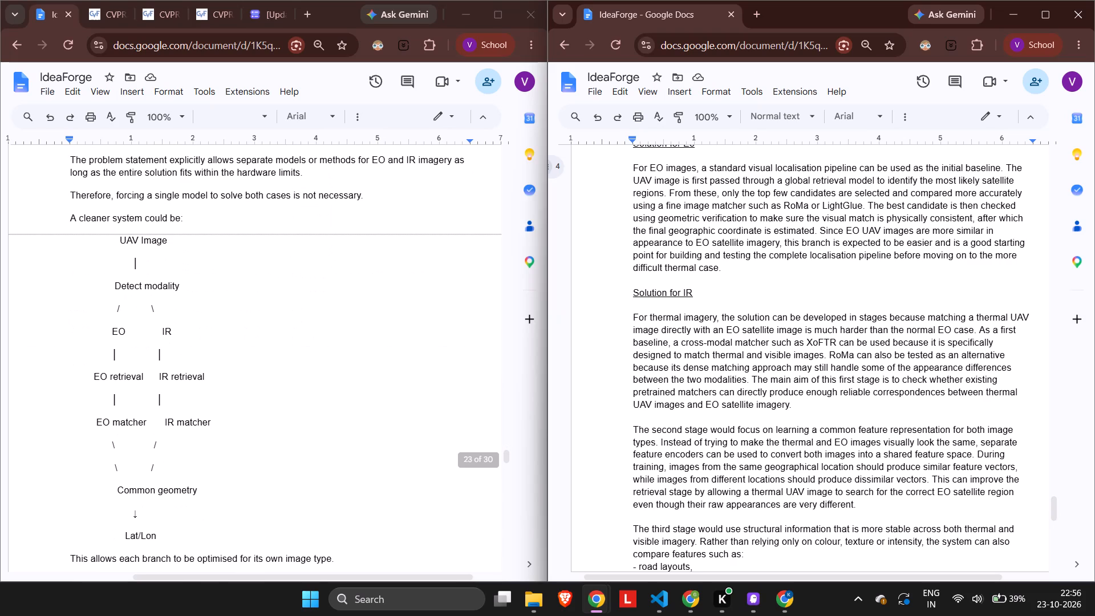
scroll(281, 400, "down", 2)
scroll(693, 354, "down", 2)
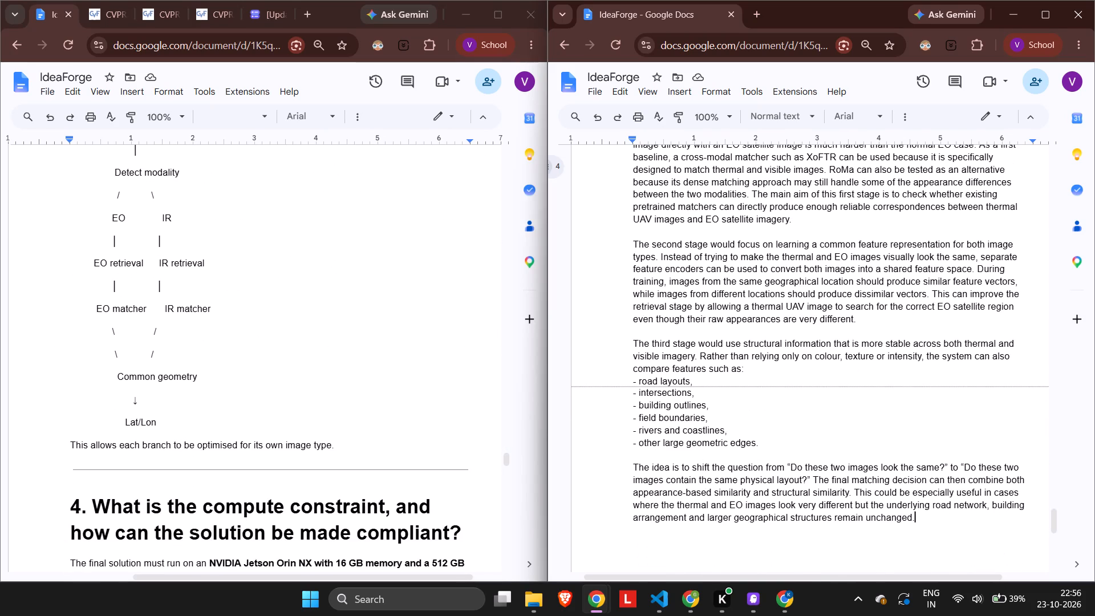
scroll(370, 396, "down", 4)
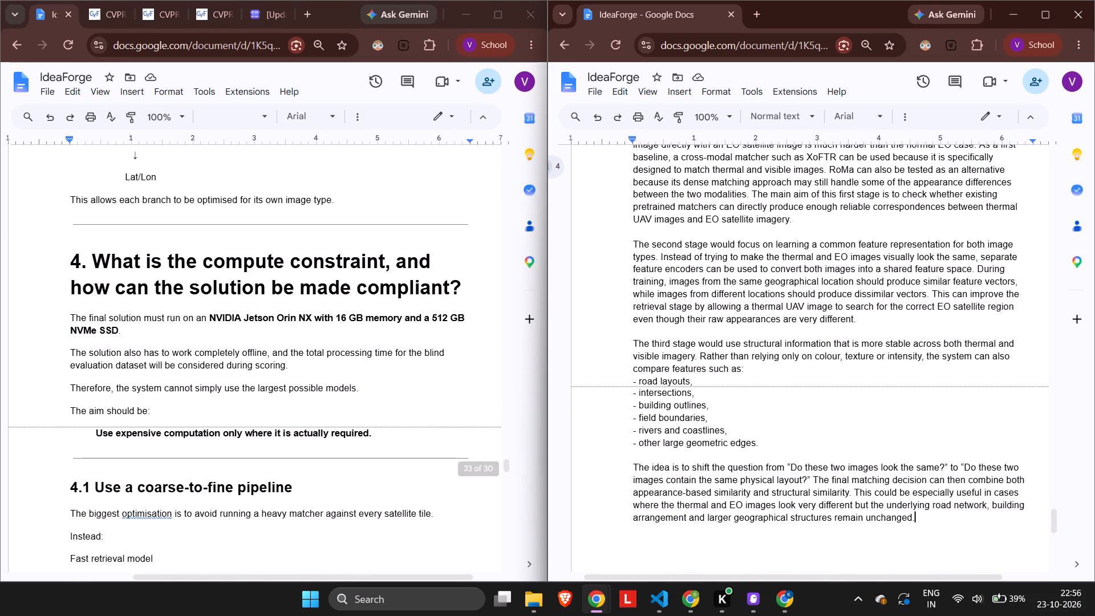
left_click_drag(458, 289, 68, 269)
key("ctrl+c")
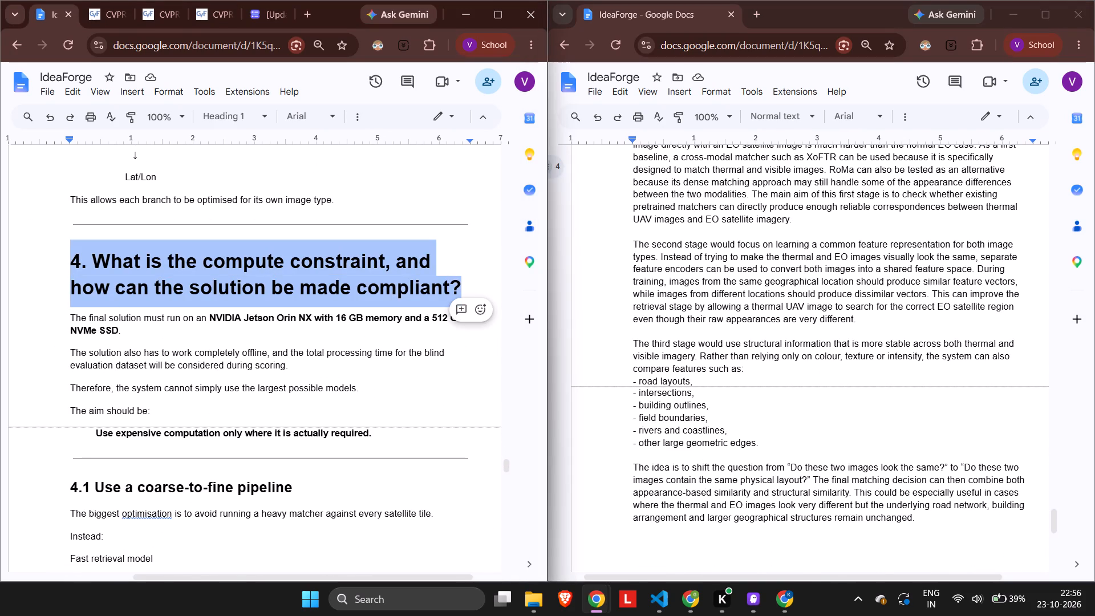
scroll(684, 335, "down", 2)
left_click(948, 370)
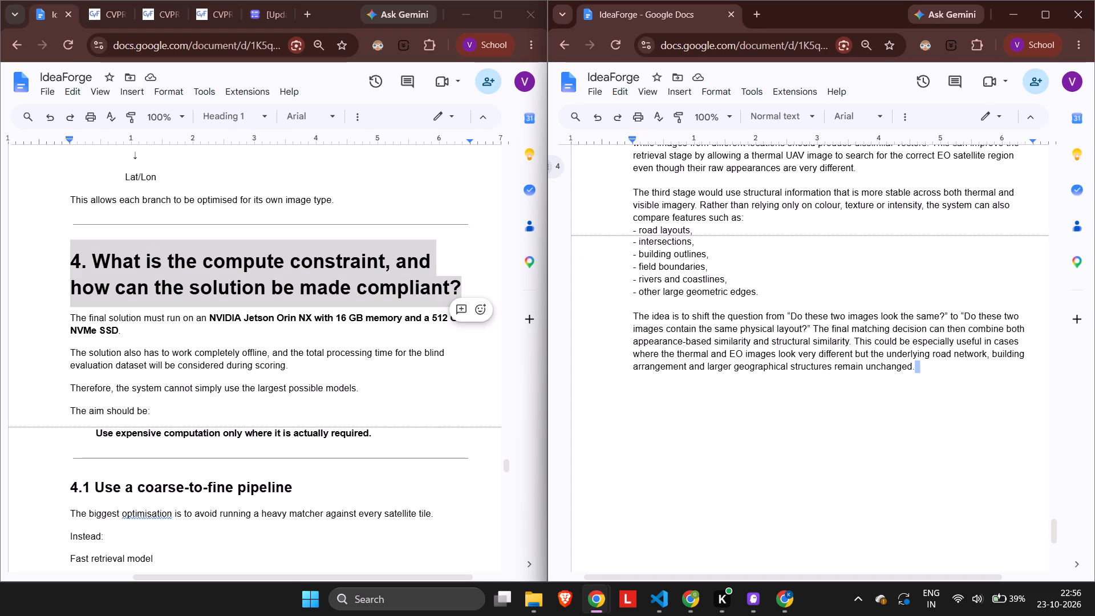
key("shift+Return")
key("shift+Return")
key("shift+Return")
key("ctrl+shift+v")
Make the whole question 4 heading bold in the answers document.
key("ctrl+shift+Left")
key("ctrl+shift+Left")
key("ctrl+shift+Left")
key("ctrl+shift+Left")
key("ctrl+shift+Left")
key("ctrl+shift+Left")
key("ctrl+shift+Left")
key("ctrl+shift+Left")
key("ctrl+shift+Left")
key("ctrl+shift+Left")
key("ctrl+shift+Left")
key("ctrl+shift+Left")
key("ctrl+shift+Left")
key("ctrl+shift+Left")
key("ctrl+shift+Left")
key("ctrl+shift+Left")
key("ctrl+shift+Left")
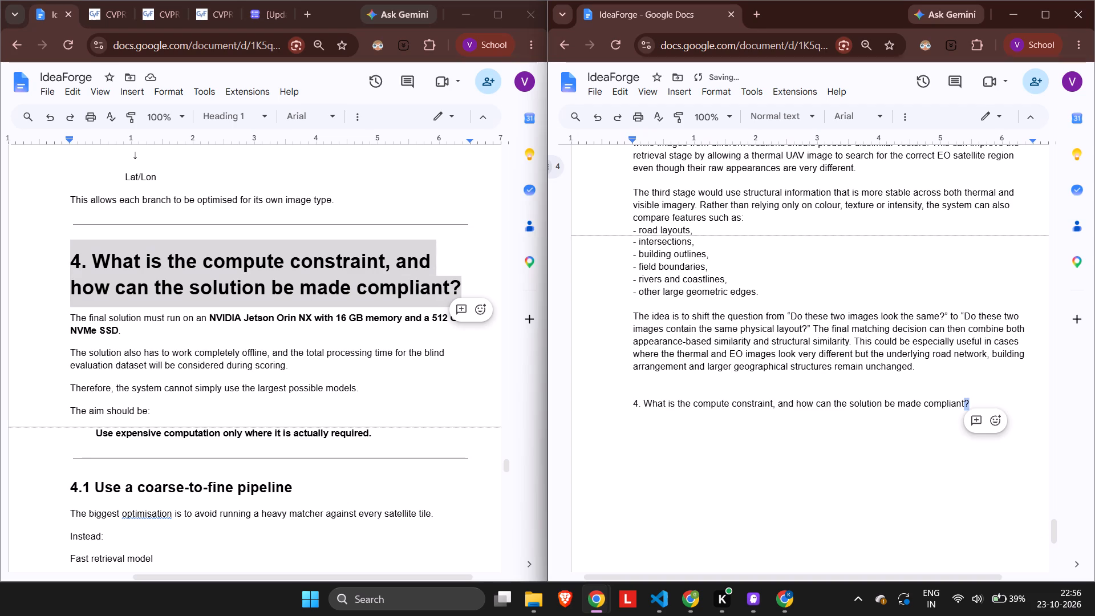
key("ctrl+b")
left_click(948, 370, "ctrl")
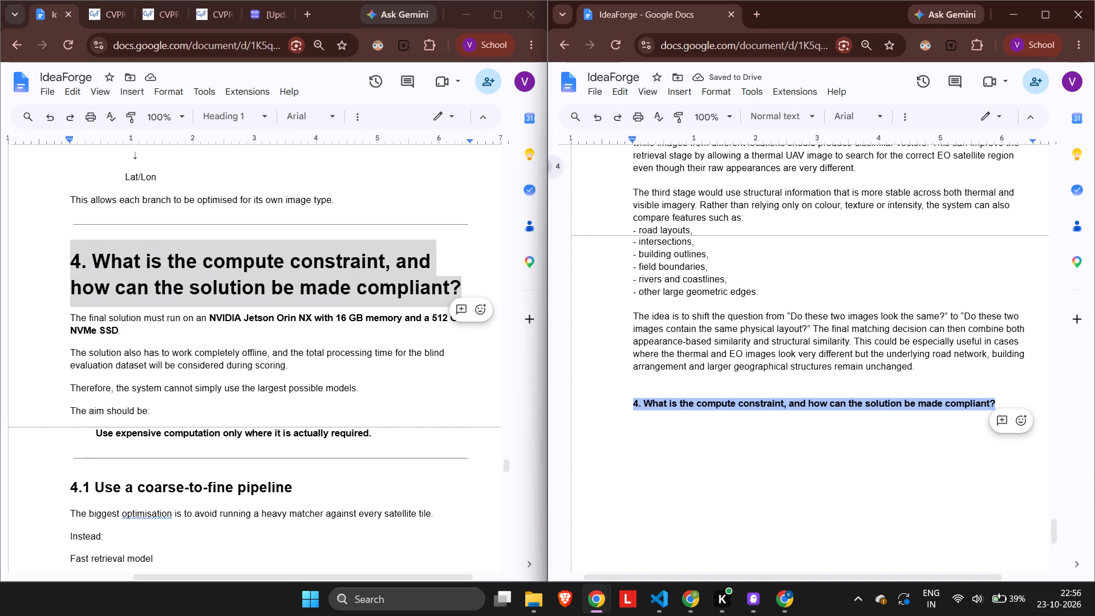
Copy the notes from "The final solution" through "considered during scoring." into the answers one blank line below question 4's heading, as plain unbolded text.
scroll(240, 381, "down", 1)
left_click(143, 294)
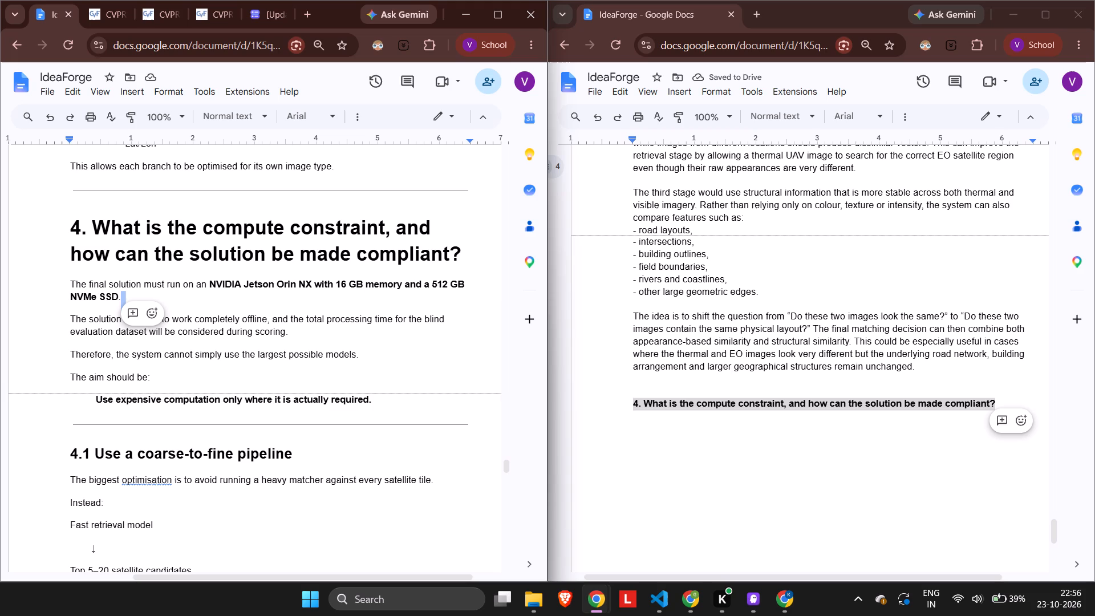
left_click(153, 293)
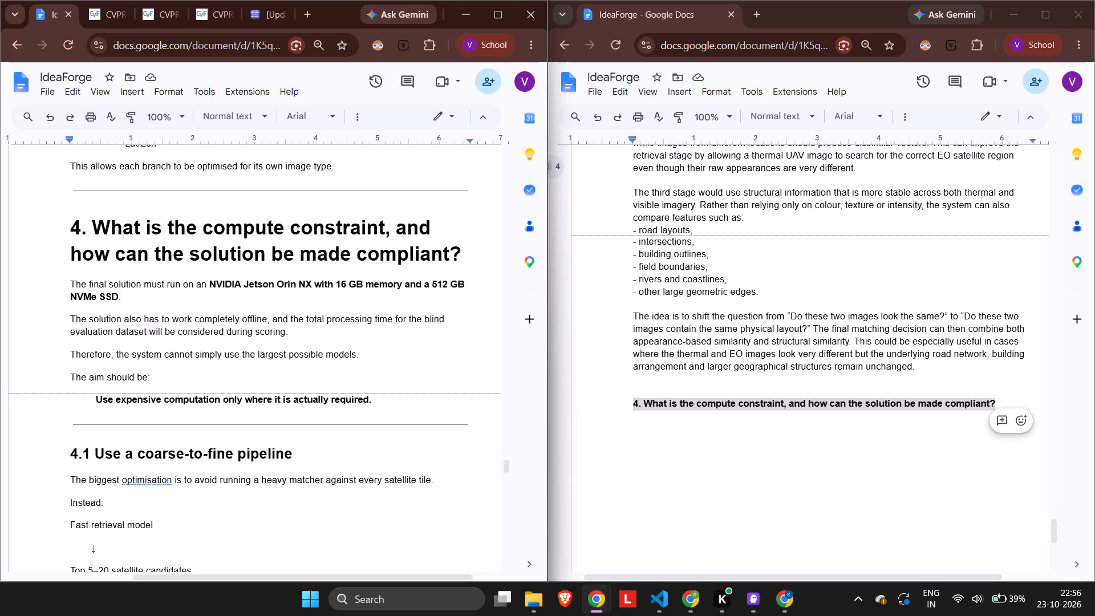
left_click_drag(70, 285, 279, 328)
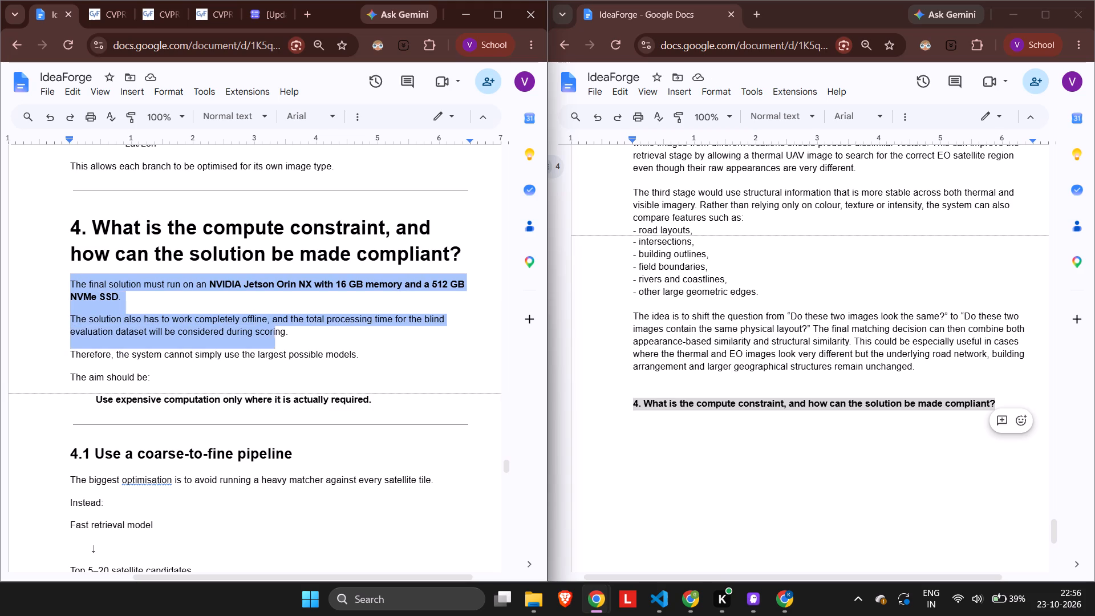
left_click_drag(279, 328, 317, 337)
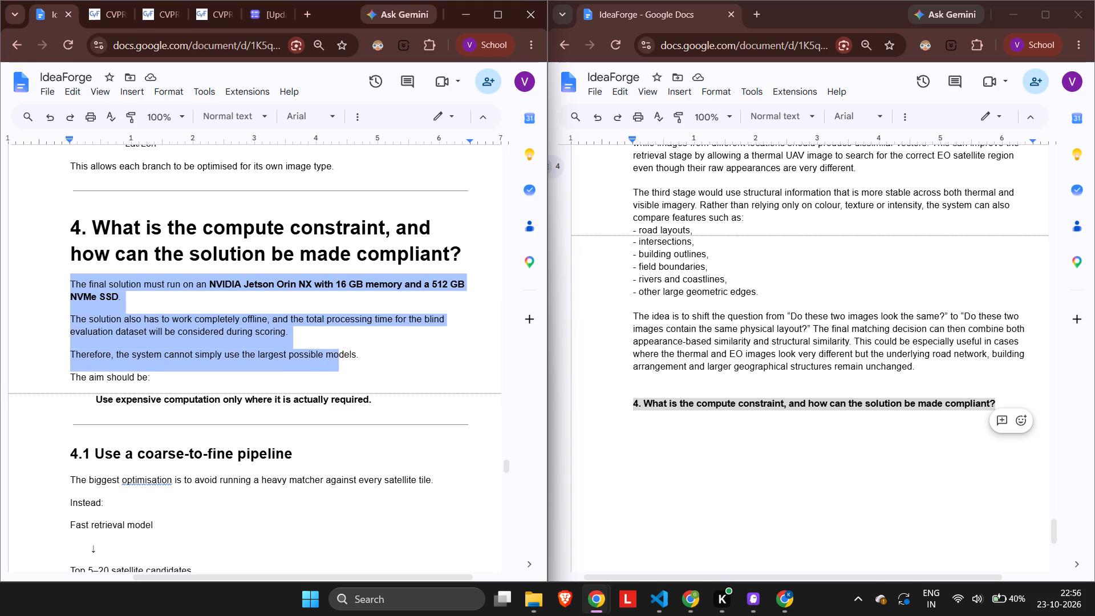
left_click_drag(317, 337, 314, 335)
key("ctrl+c")
left_click(663, 433)
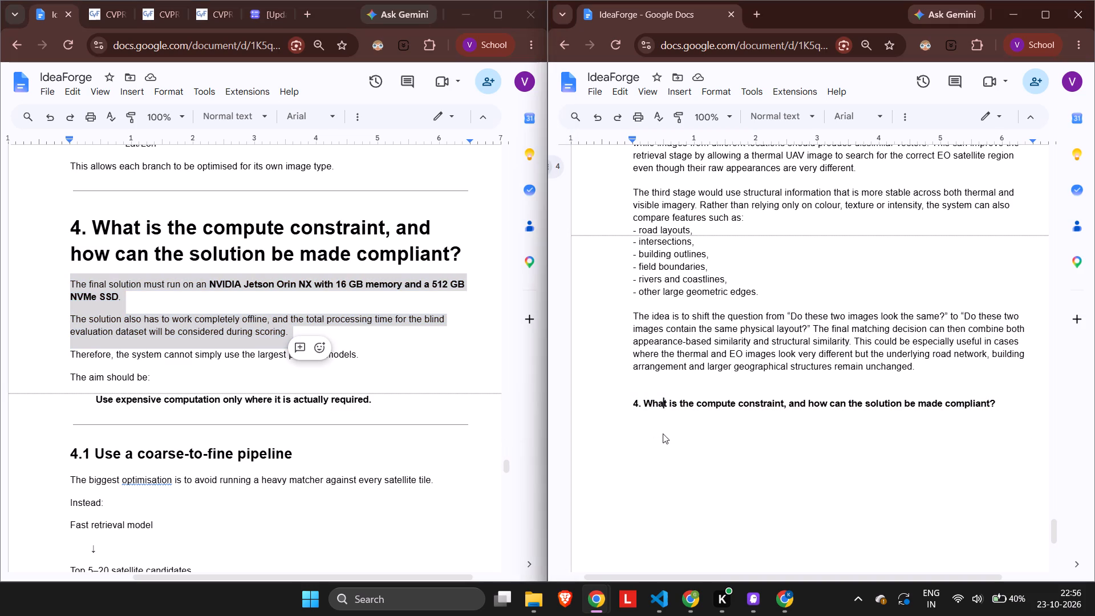
left_click(648, 423)
left_click(1008, 412)
key("Return")
key("Return")
key("ctrl+shift+v")
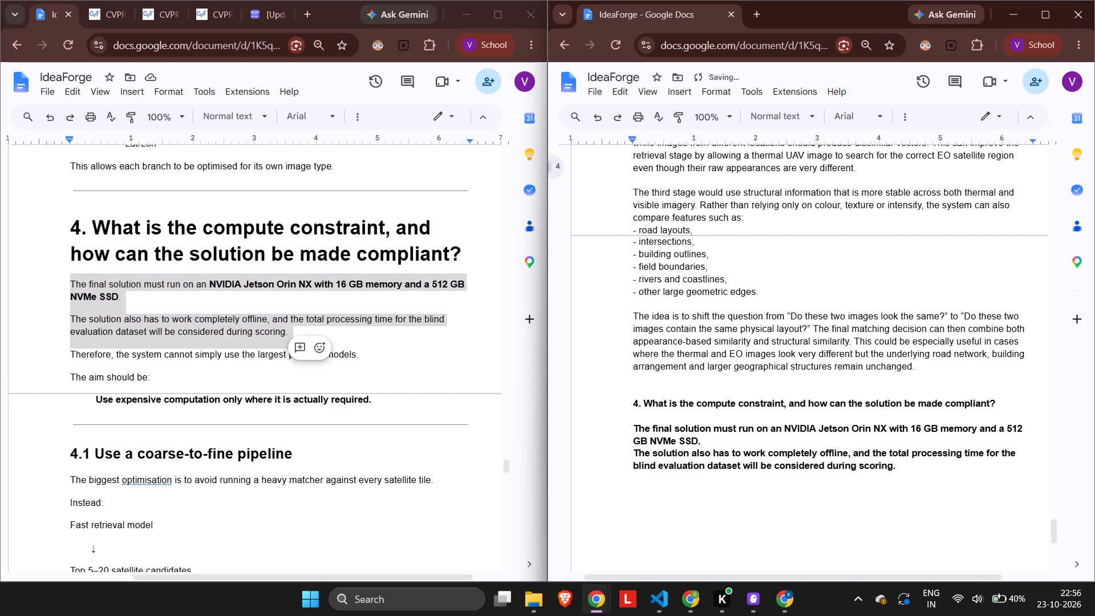
key("ctrl+z")
key("ctrl+b")
key("ctrl+shift+v")
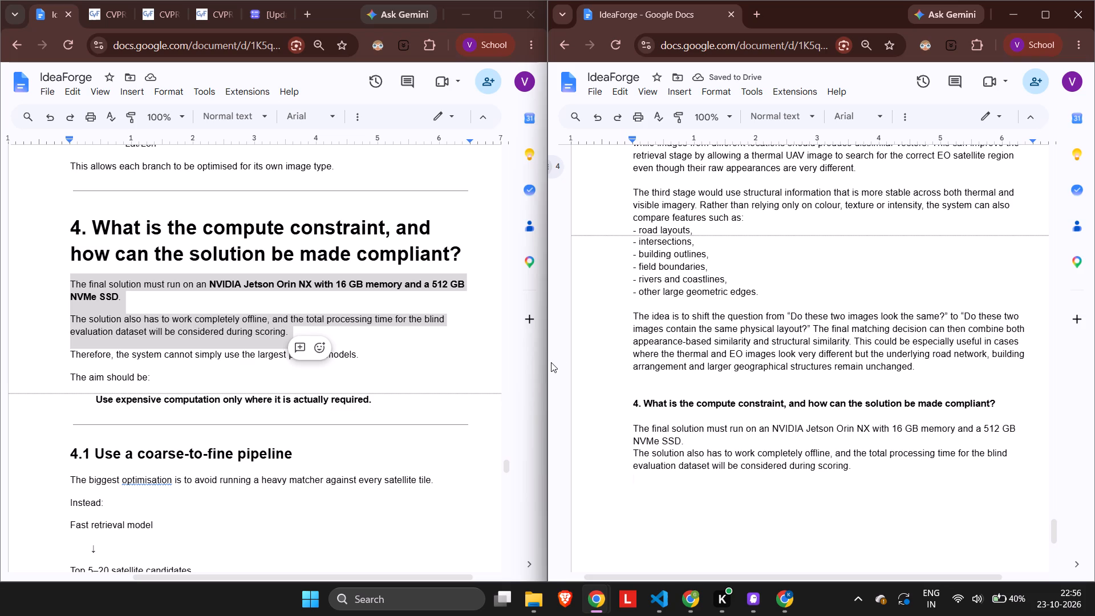
Copy the notes from "Therefore, the system cannot" through "actually required." as plain text below the question 4 answer, leaving one blank line.
left_click(441, 350)
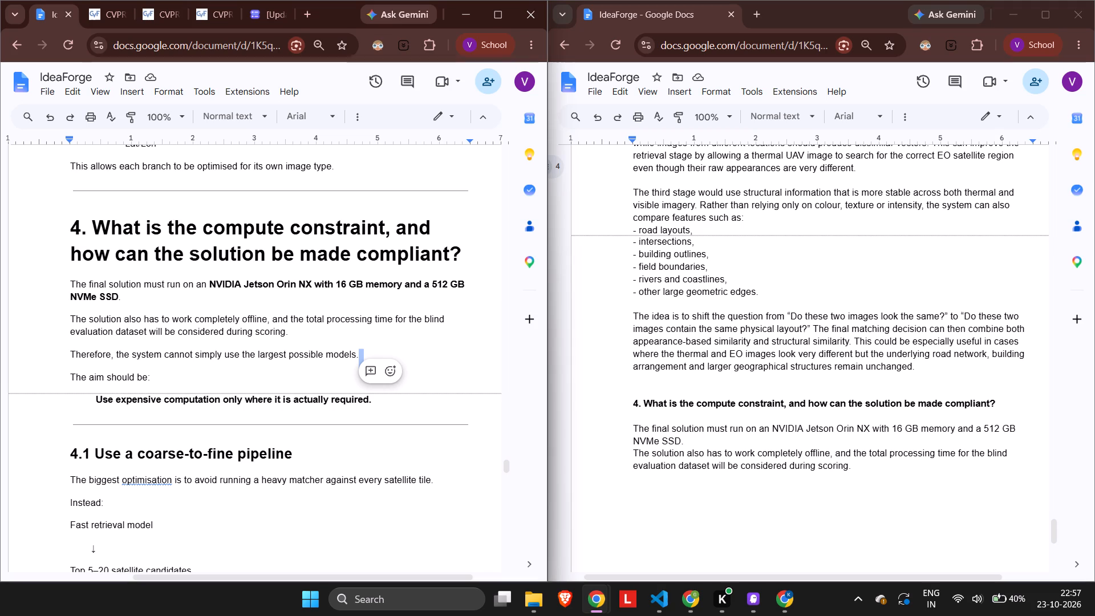
left_click_drag(69, 354, 291, 391)
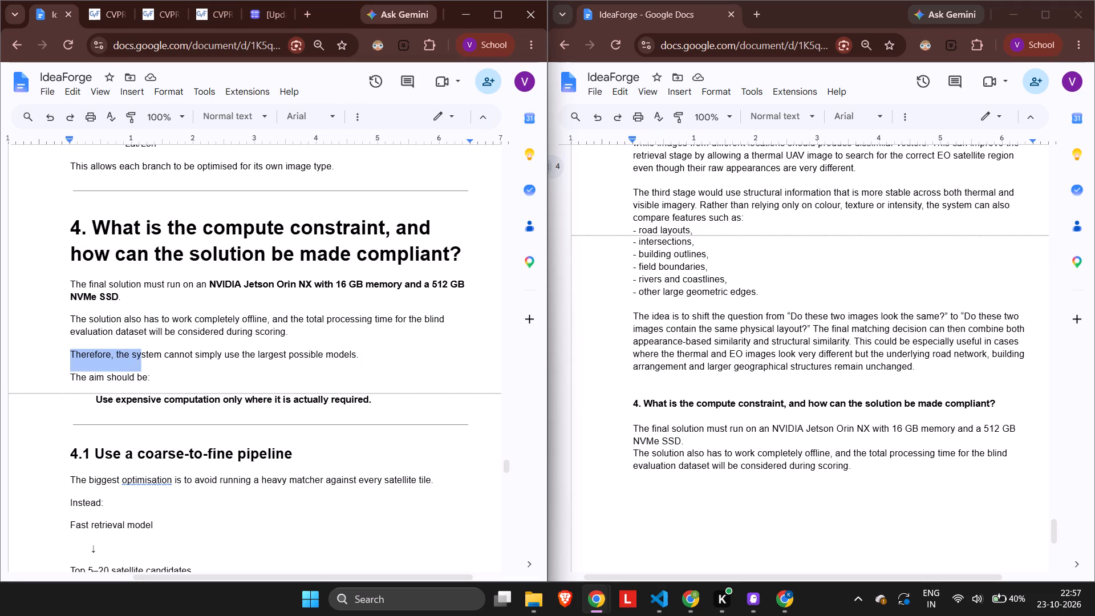
left_click_drag(291, 391, 378, 402)
key("ctrl+c")
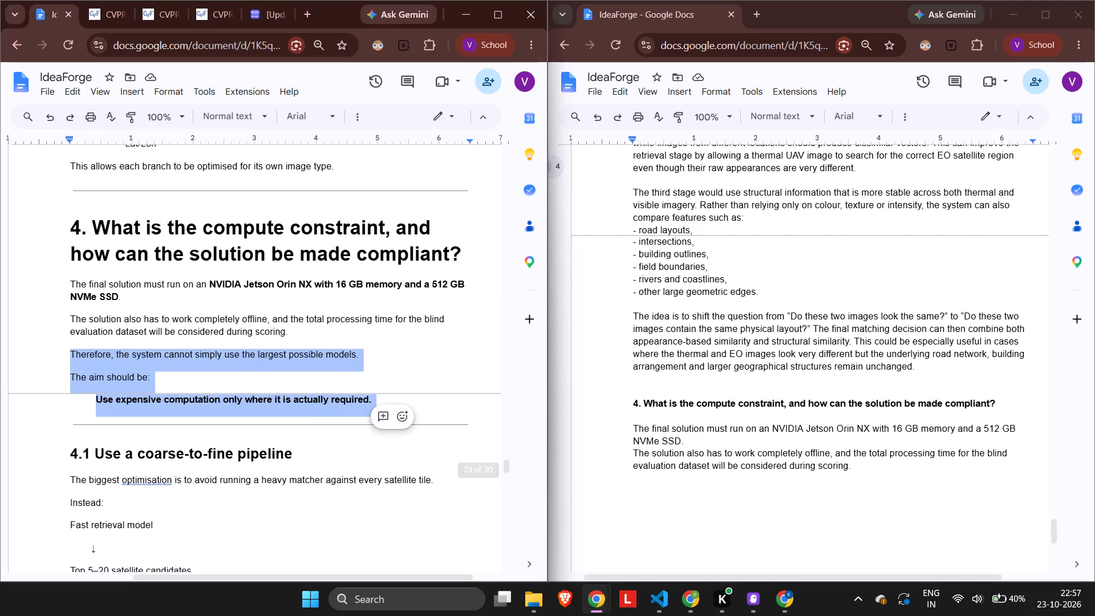
left_click(858, 465)
key("shift+Return")
key("shift+Return")
key("ctrl+shift+v")
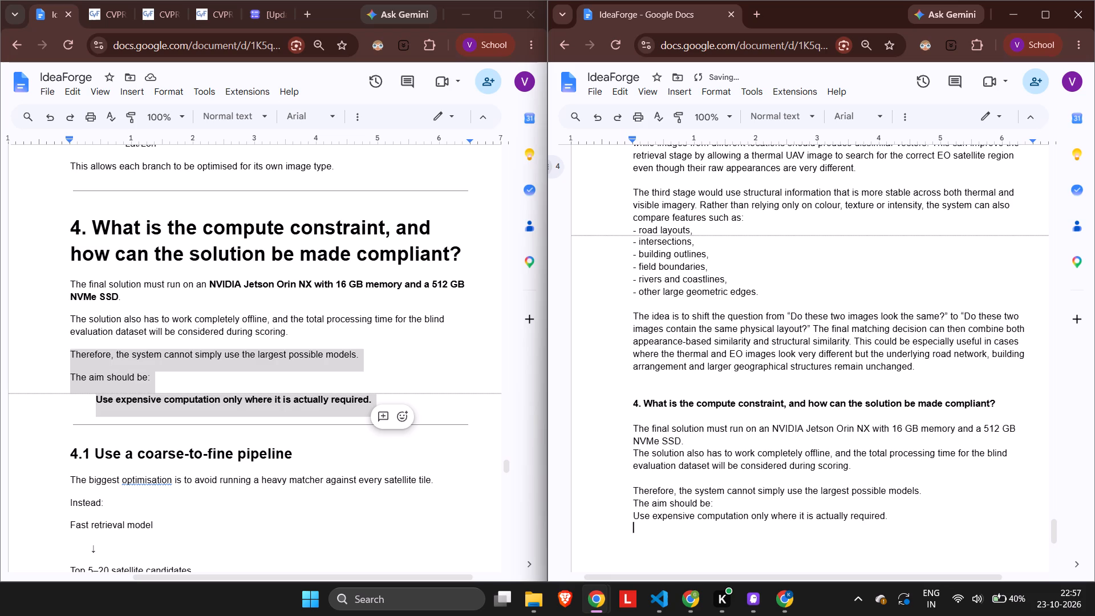
Join the last two lines of the answer to read "The aim should be like use expensive computation only where it is actually required.".
left_click(634, 515)
key("BackSpace")
key("BackSpace")
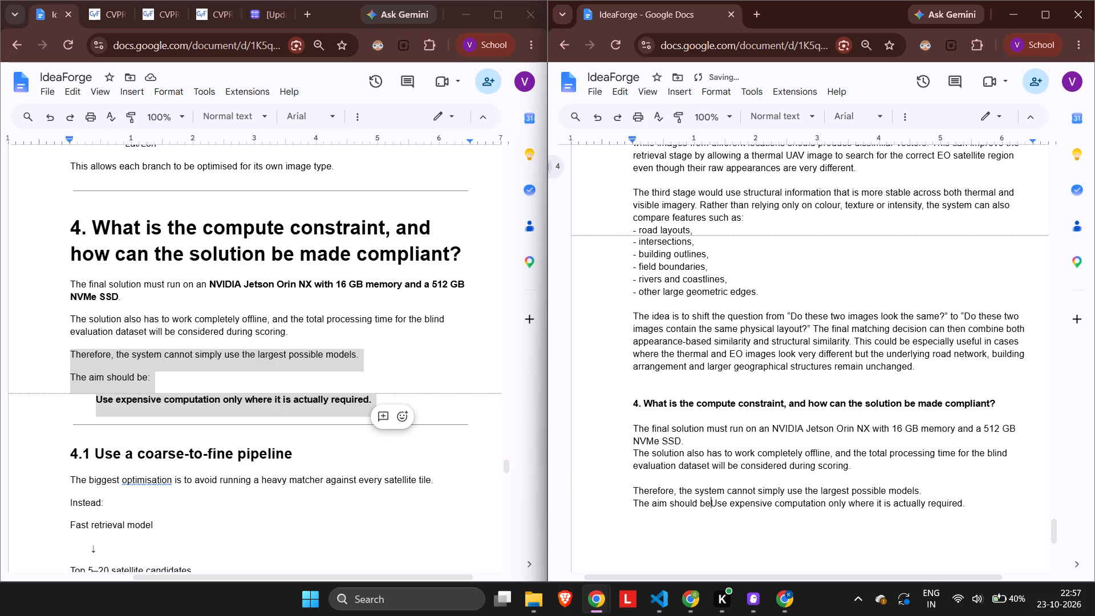
key("space")
type("like")
key("space")
key("Right")
key("BackSpace")
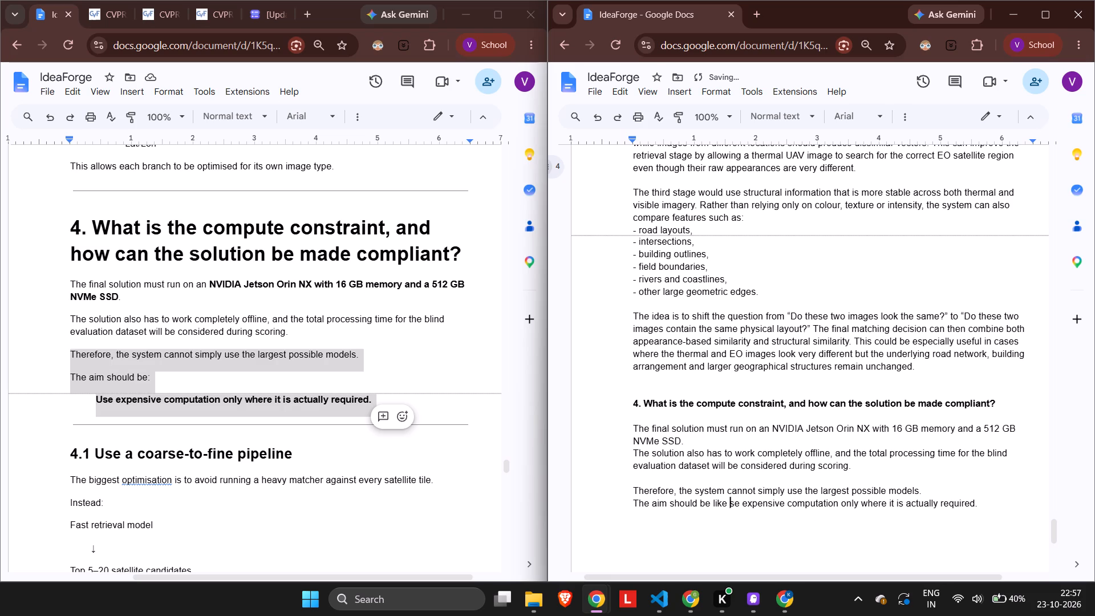
key("u")
key("Down")
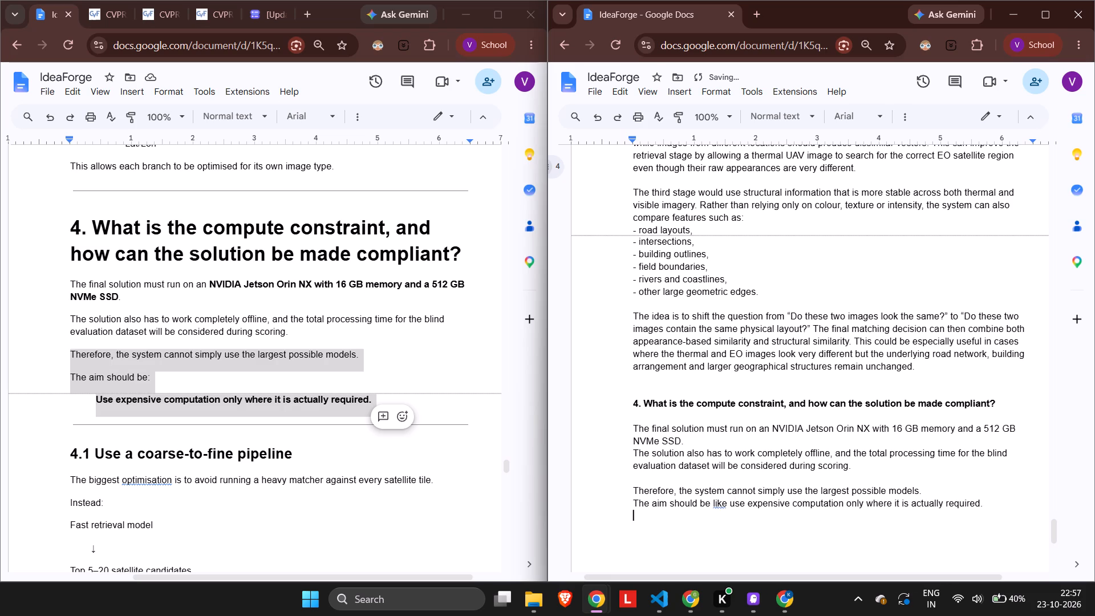
Merge the "Therefore" and "The aim should be" sentences into the preceding paragraph, separated by single spaces.
left_click(638, 489)
key("Left")
key("BackSpace")
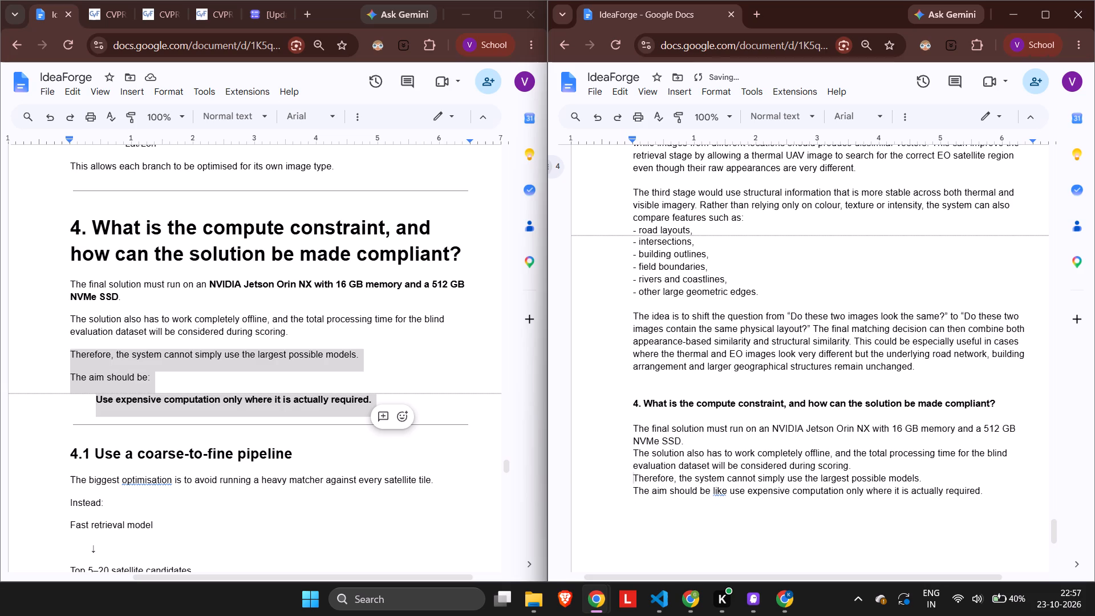
key("BackSpace")
key("space")
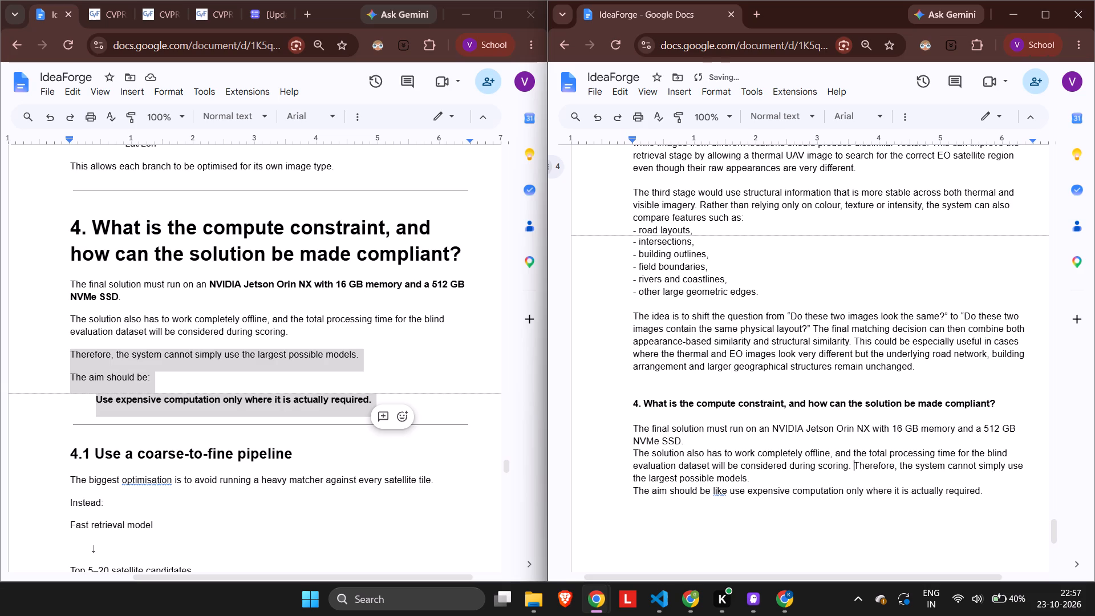
left_click(634, 489)
key("BackSpace")
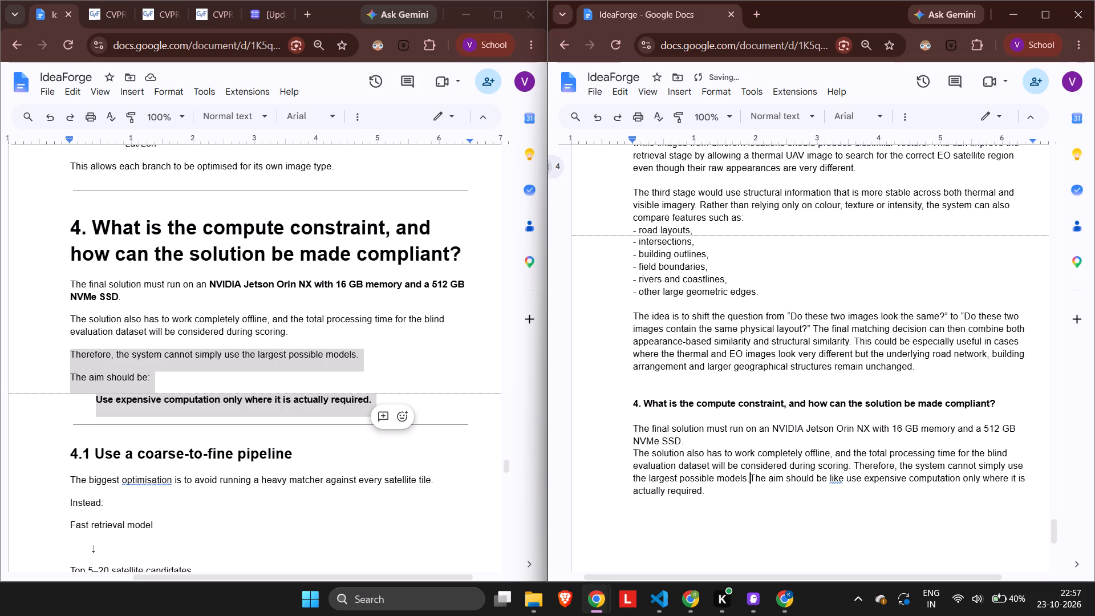
key("space")
Reword the last question 4 sentence to "We need to come up with a model where we use expensive computation only where it is actually required.".
key("ctrl+Right")
key("ctrl+Right")
key("ctrl+Right")
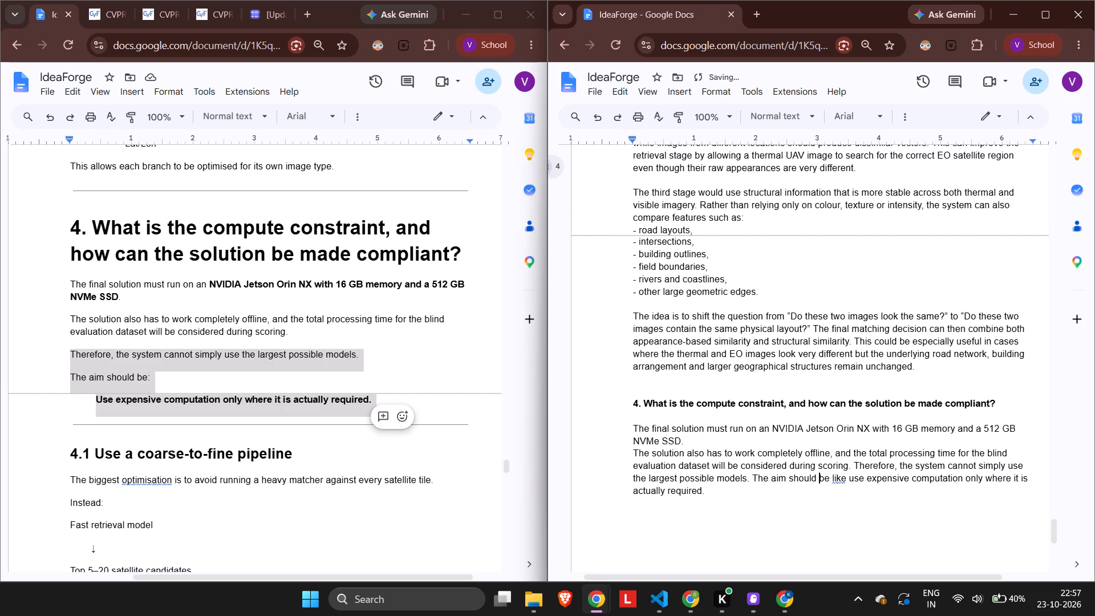
key("ctrl+Right")
key("ctrl+Right")
key("ctrl+Right")
key("ctrl+BackSpace")
key("ctrl+BackSpace")
key("ctrl+BackSpace")
key("ctrl+BackSpace")
key("ctrl+BackSpace")
key("ctrl+BackSpace")
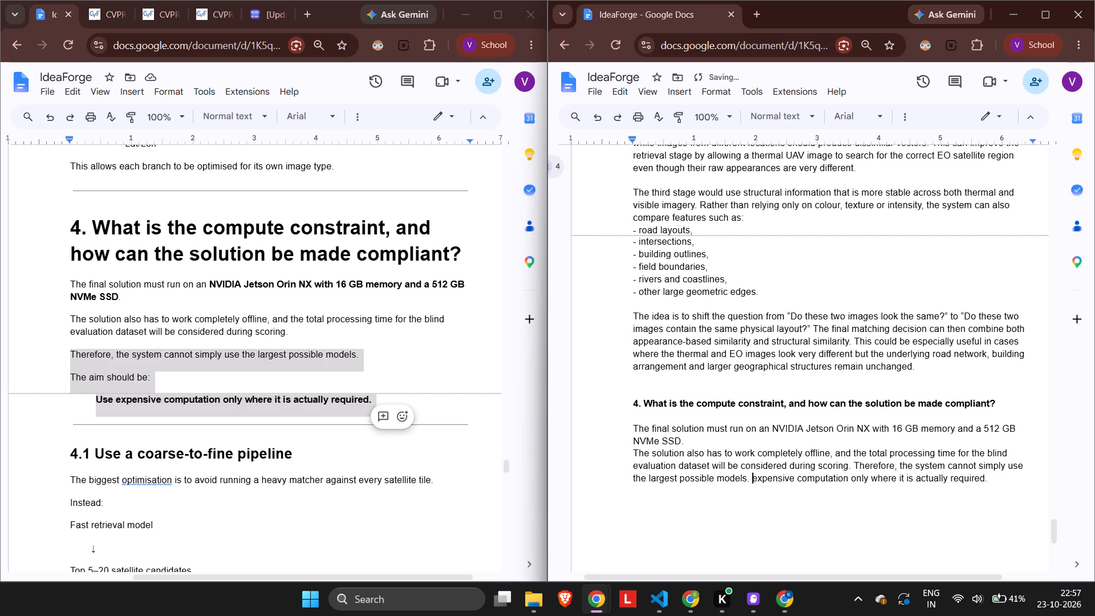
type("We need to some")
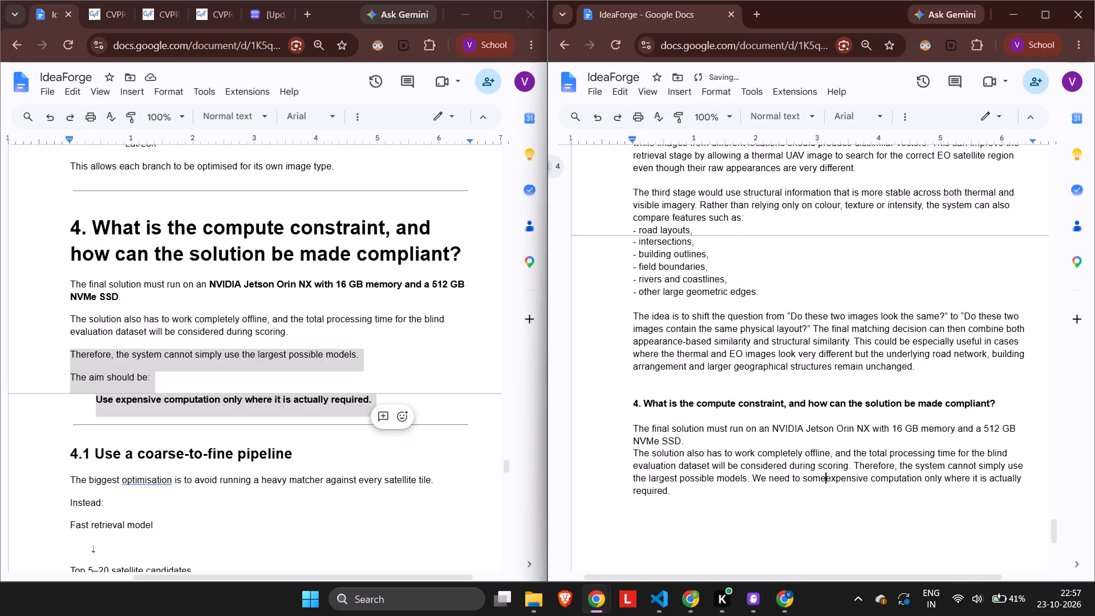
key("space")
key("ctrl+BackSpace")
type("come up with")
key("space")
type("a model where we use")
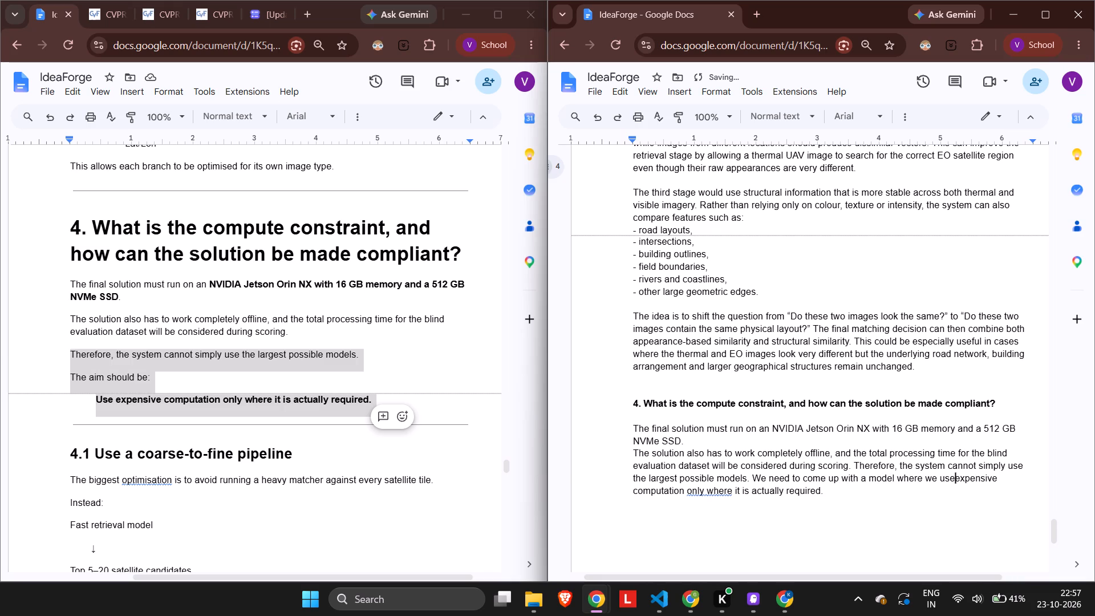
key("space")
key("Down")
Start an item labelled "a)" one blank line below the question 4 paragraph.
scroll(257, 468, "down", 2)
scroll(706, 463, "down", 1)
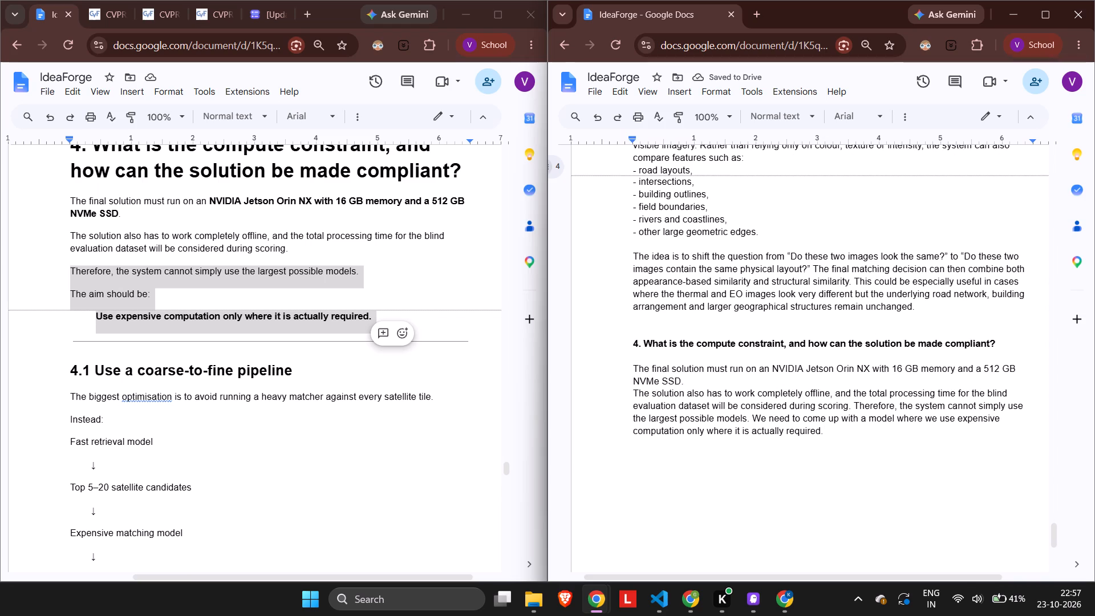
key("Return")
key("Return")
type("a)")
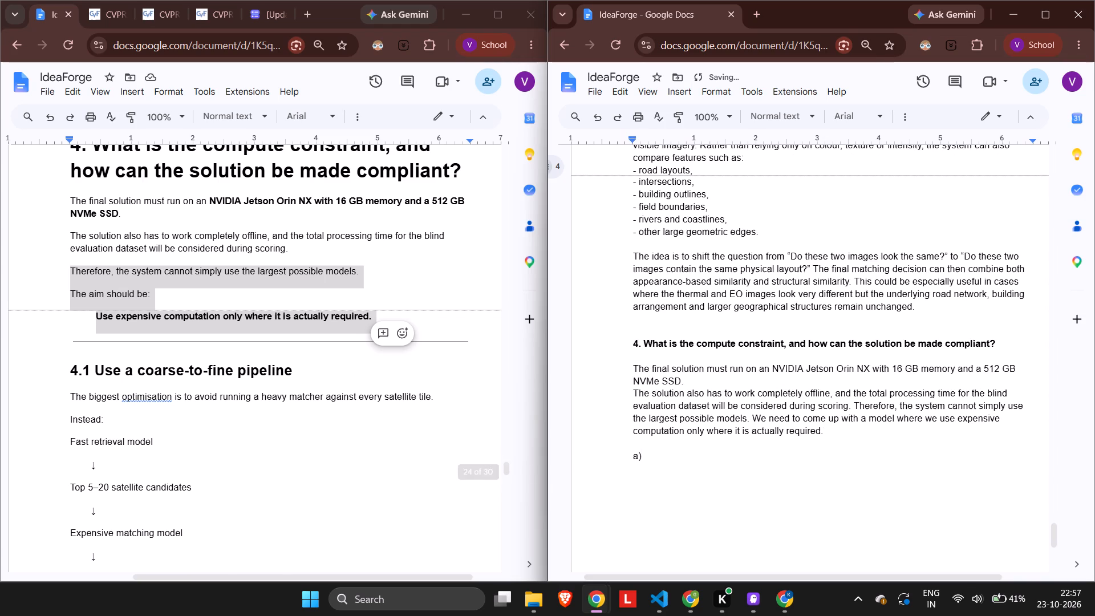
scroll(291, 418, "down", 3)
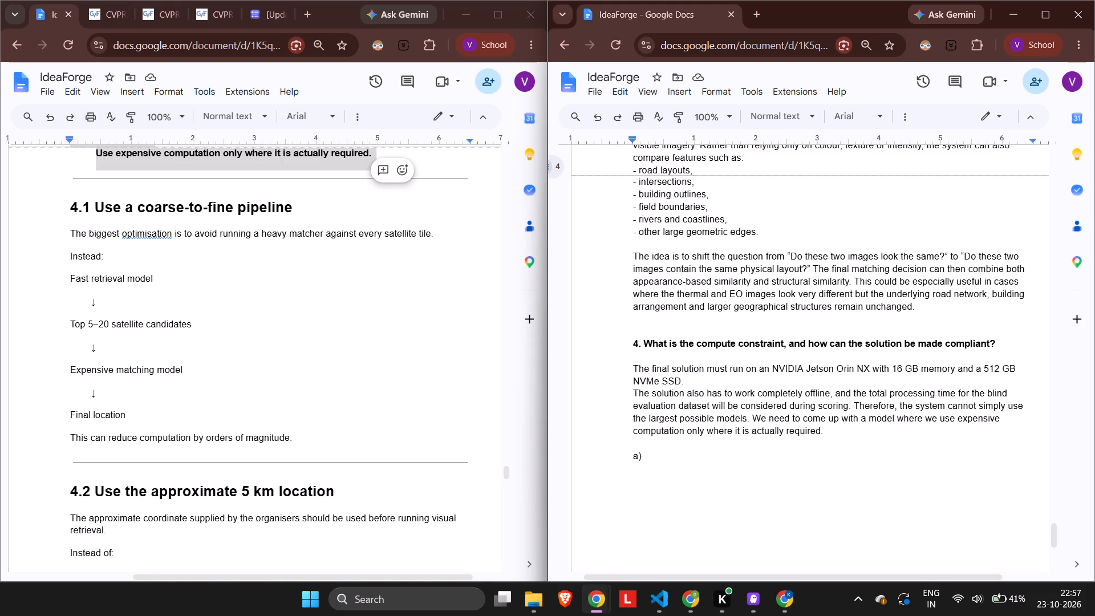
left_click_drag(97, 204, 289, 220)
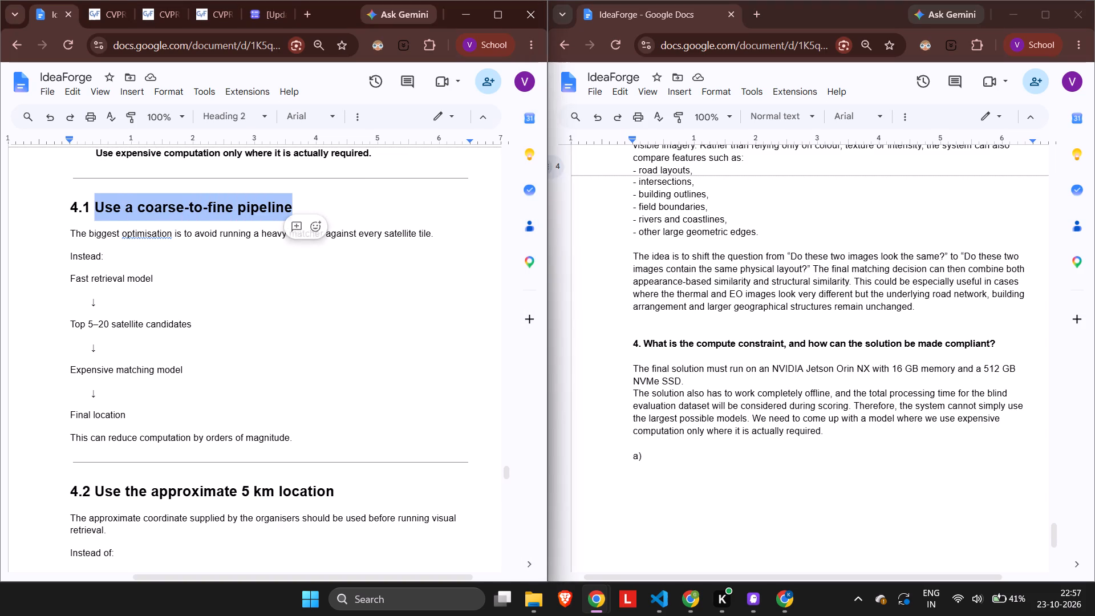
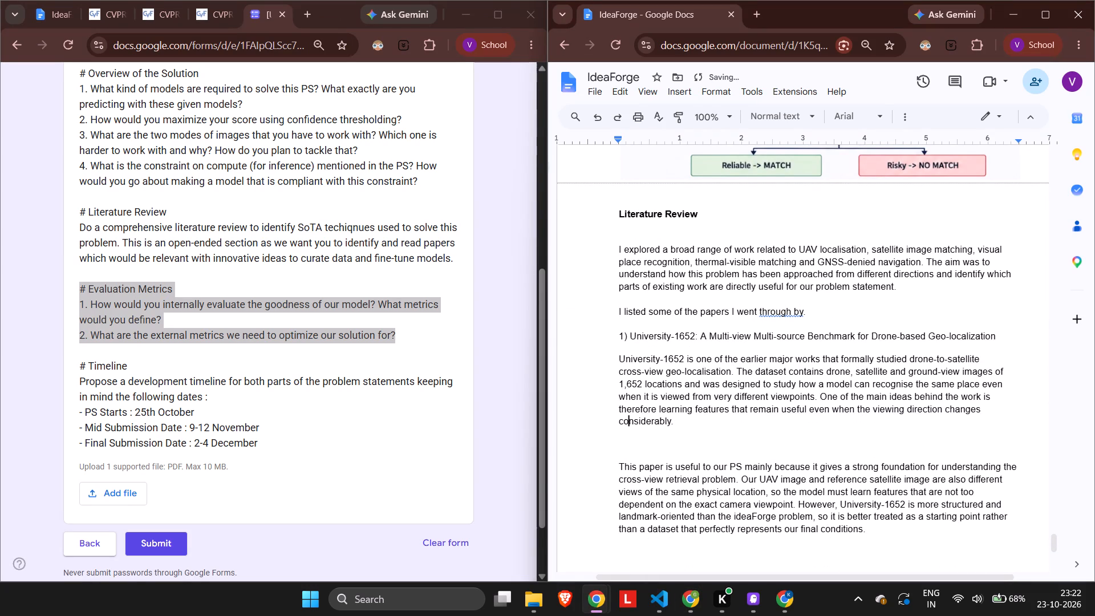
key("Down")
key("BackSpace")
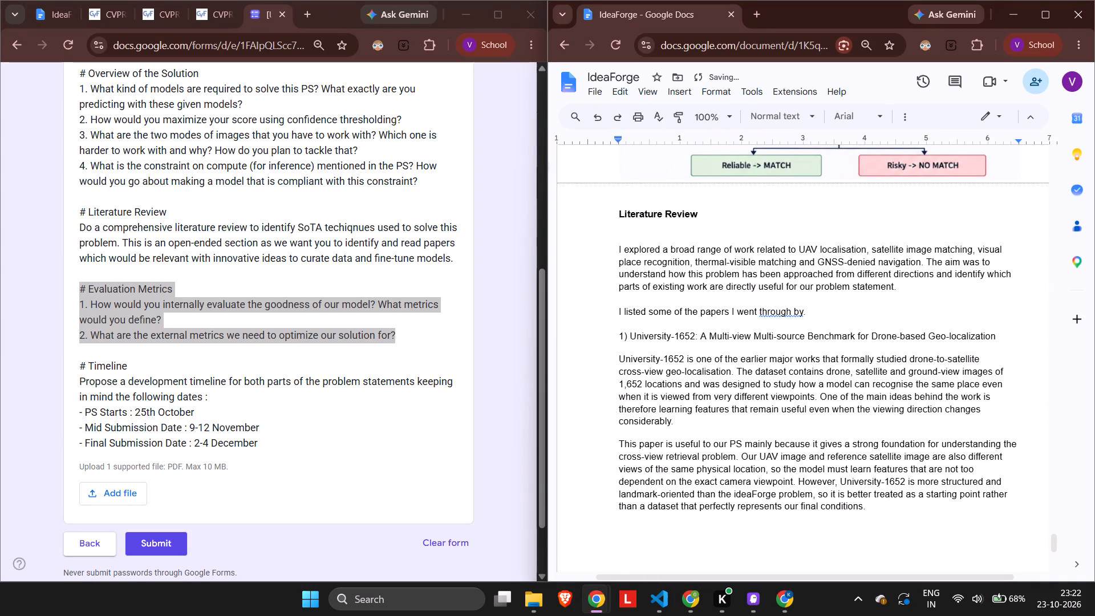
Delete the opening sentence of the first University-1652 paragraph so it starts with "The dataset contains drone".
scroll(681, 380, "up", 1)
scroll(789, 368, "right", 1)
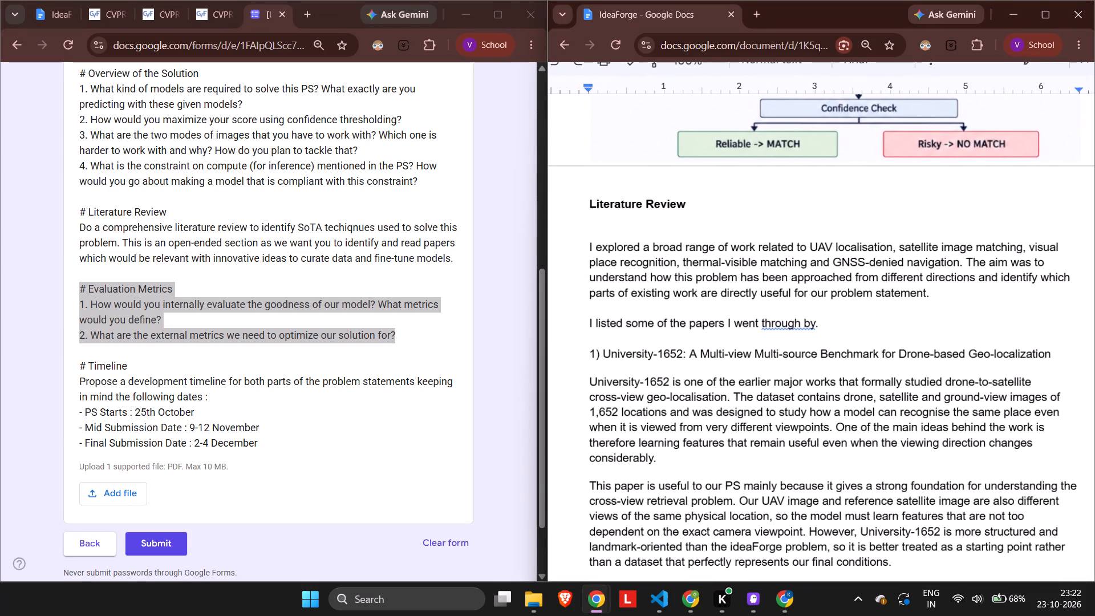
scroll(789, 368, "right", 1)
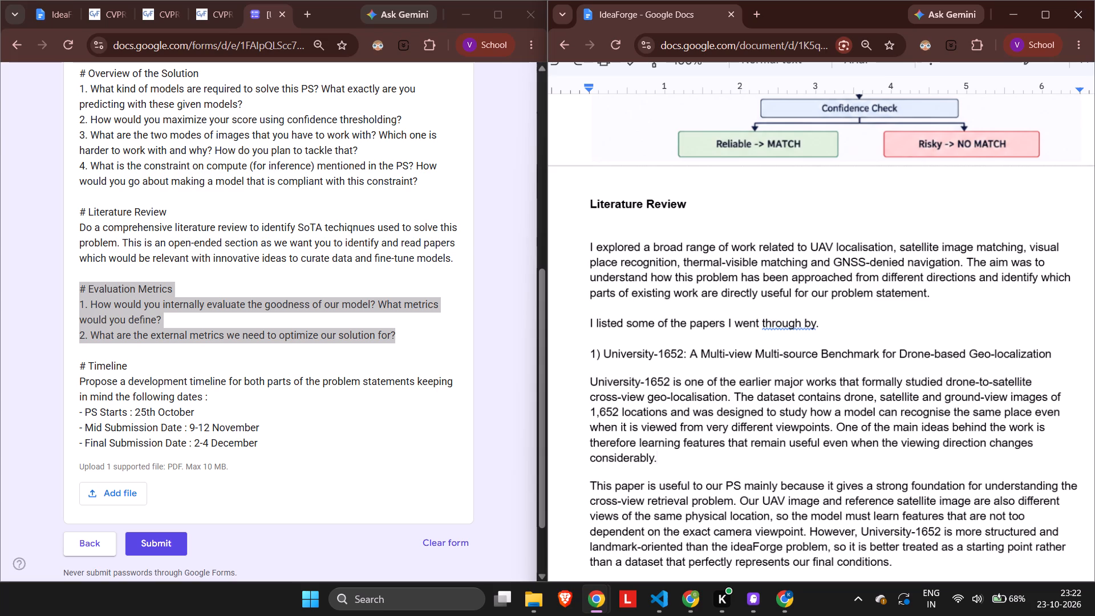
left_click_drag(731, 398, 598, 382)
key("BackSpace")
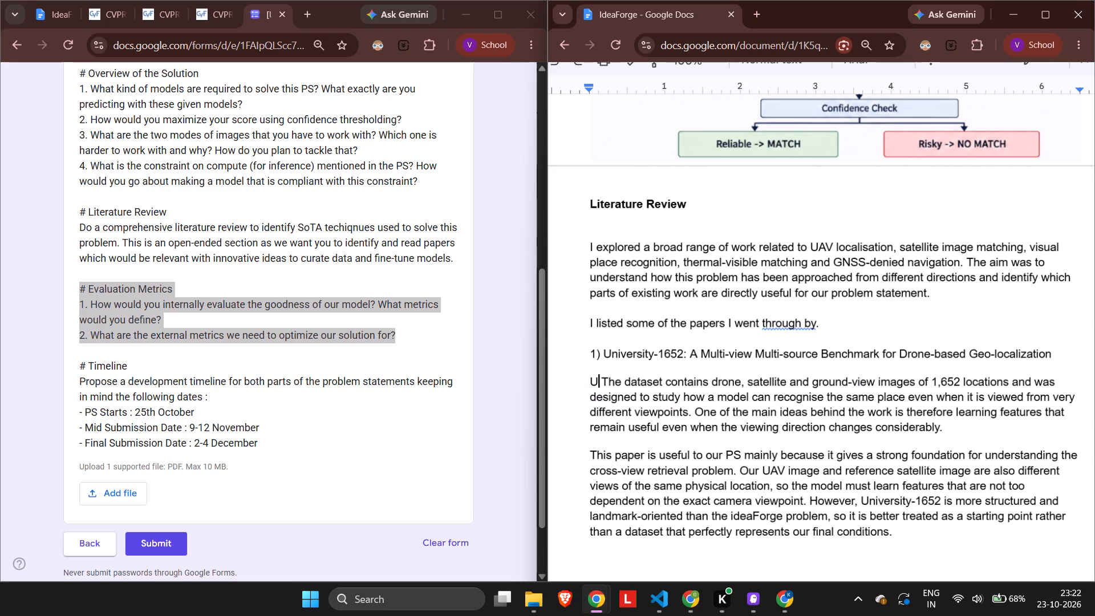
key("BackSpace")
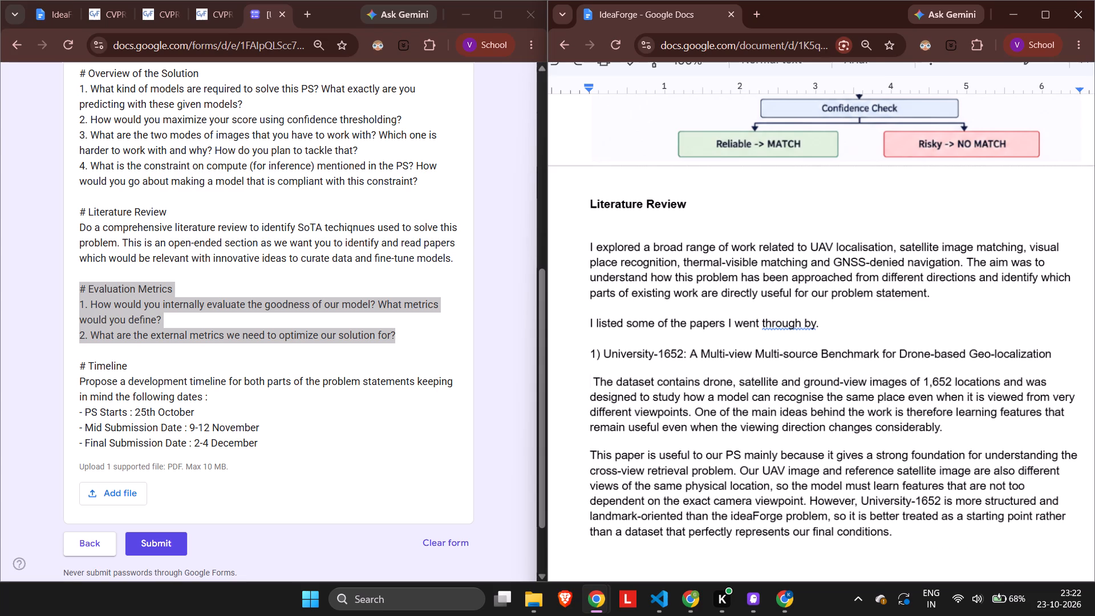
key("Right")
key("BackSpace")
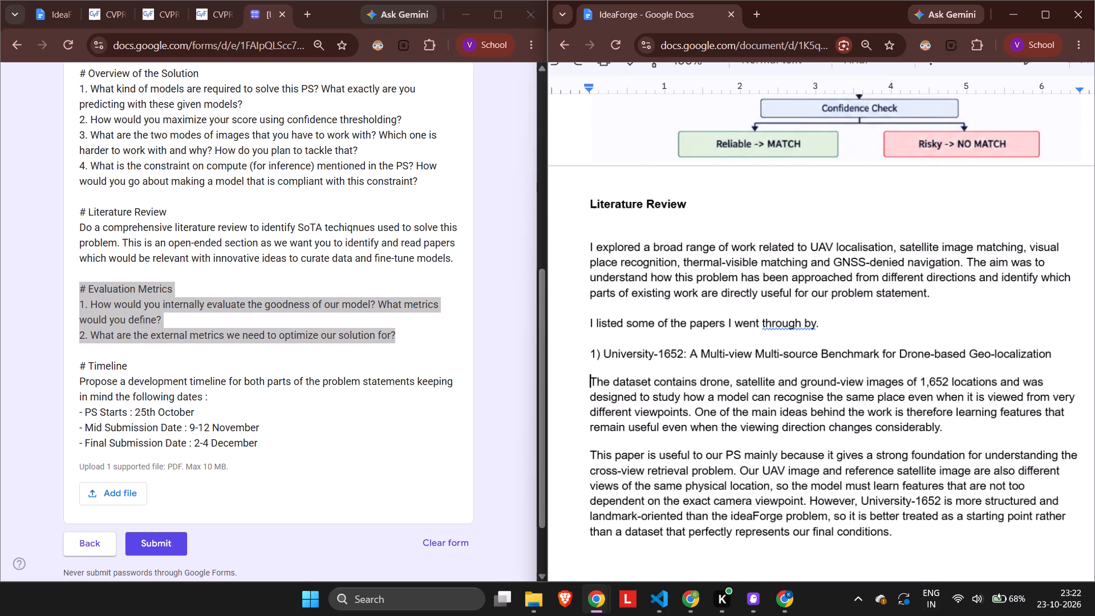
Delete "foundation for" from the first sentence of the second University-1652 paragraph.
scroll(859, 427, "down", 2)
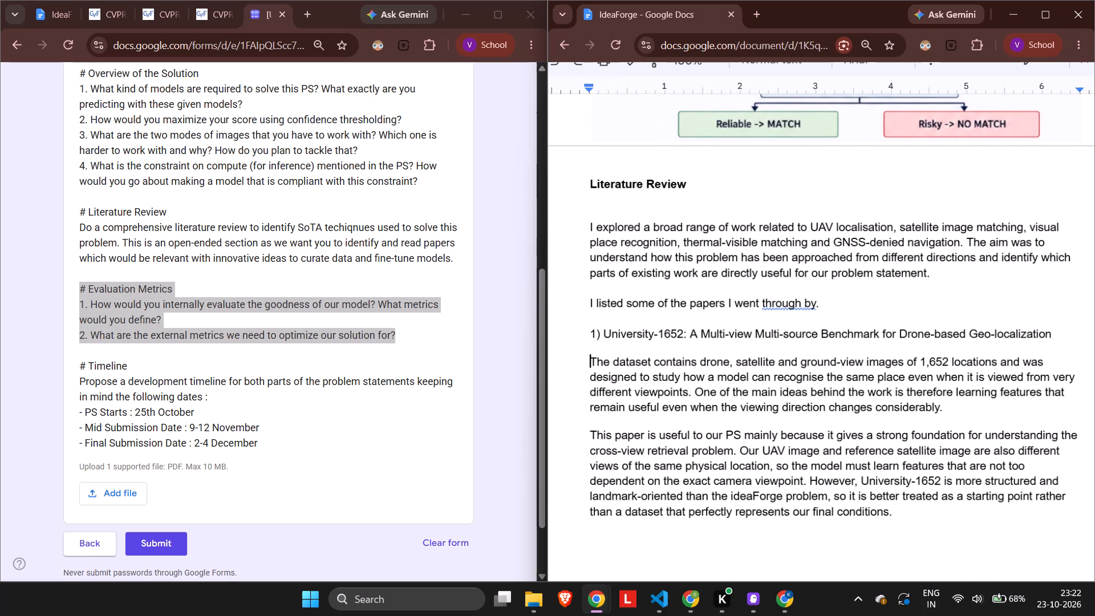
left_click(963, 407)
scroll(776, 437, "down", 1)
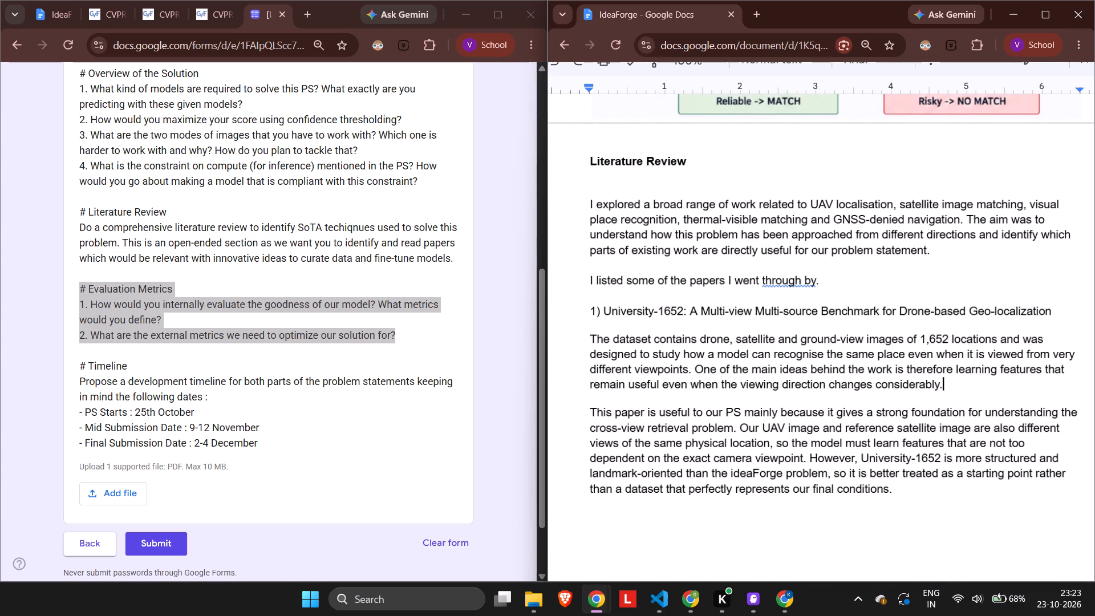
left_click_drag(980, 414, 915, 420)
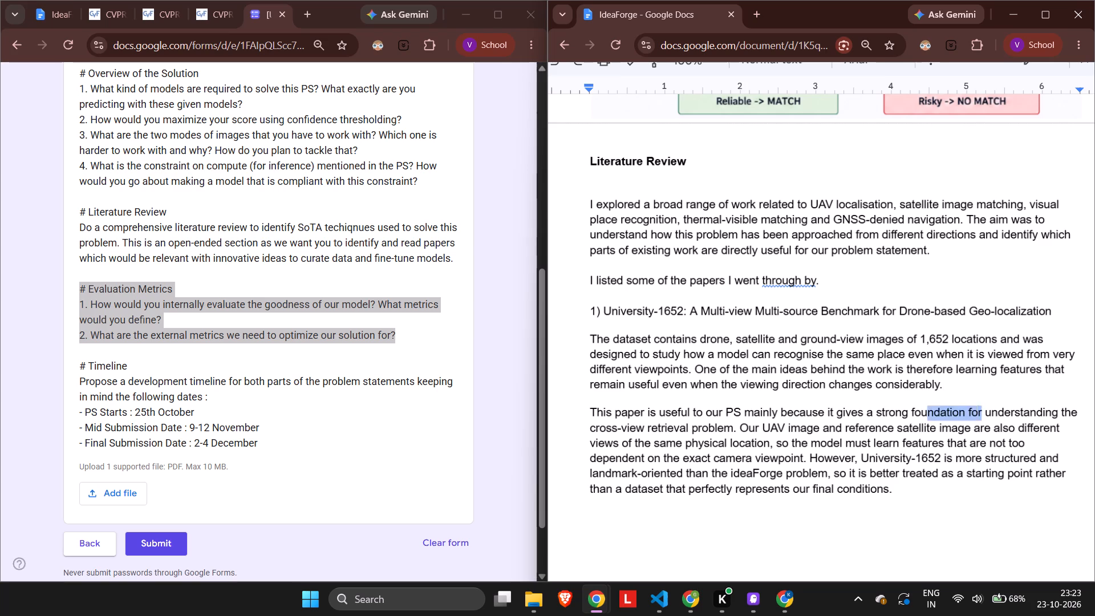
left_click_drag(915, 420, 921, 408)
left_click_drag(921, 408, 915, 409)
key("BackSpace")
key("BackSpace")
key("BackSpace")
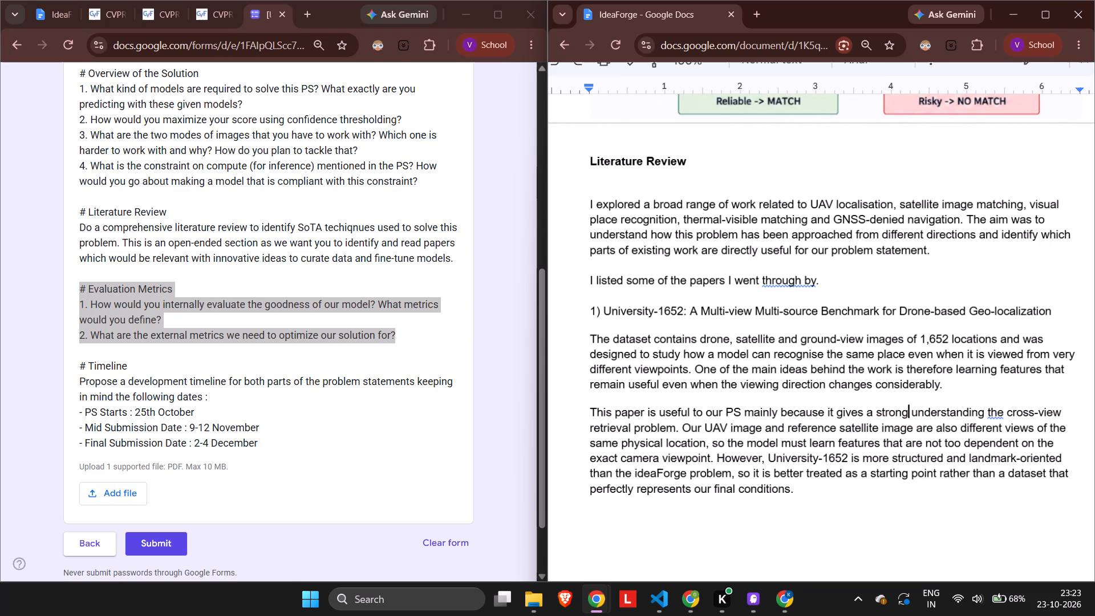
Replace "University-1652" with "this paper" in the sentence starting with "However" in the second paragraph.
key("Down")
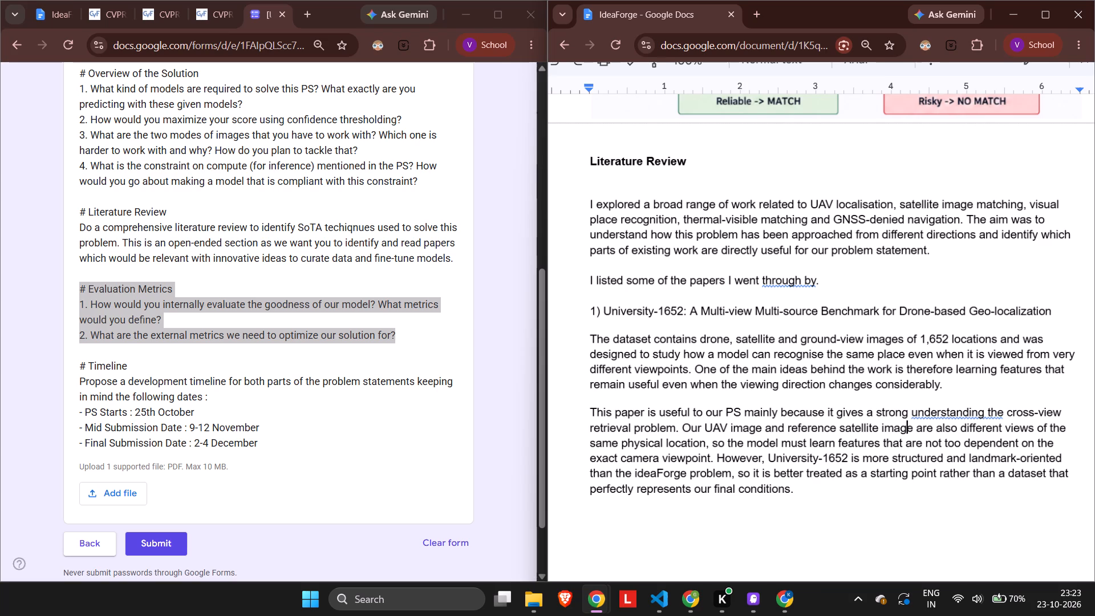
left_click_drag(849, 460, 773, 455)
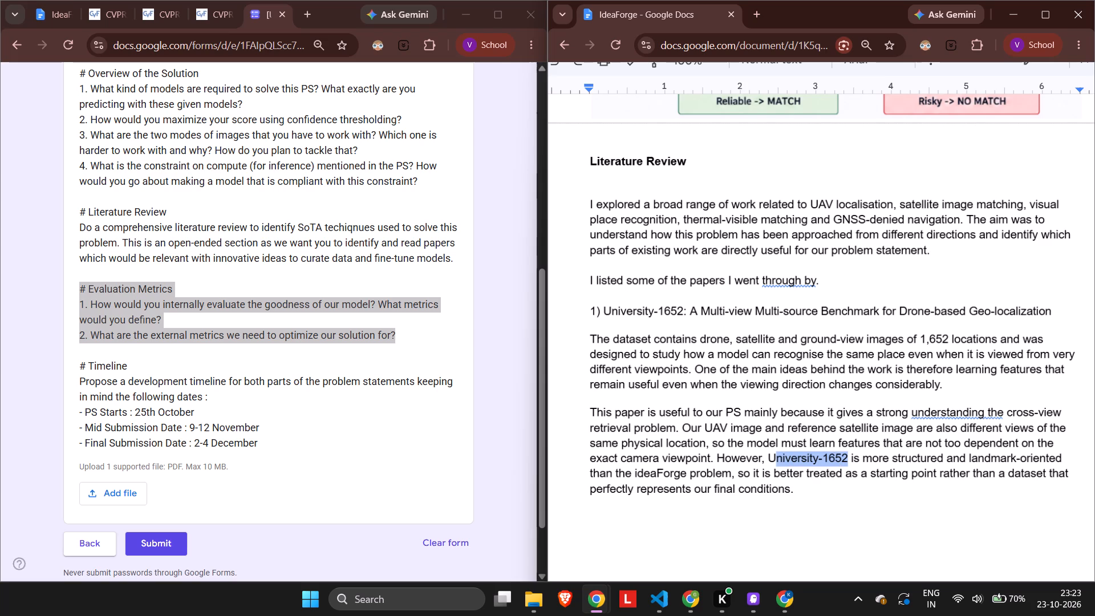
left_click_drag(773, 455, 772, 455)
type("this paper")
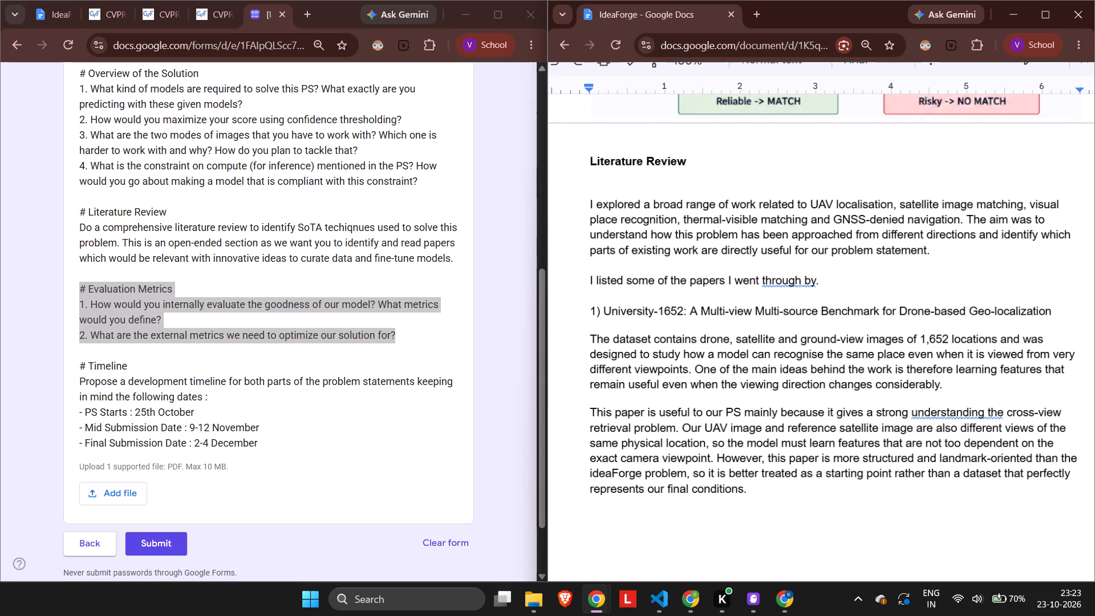
key("Down")
key("Down")
key("Return")
key("Return")
key("BackSpace")
key("Delete")
type("2)")
key("space")
key("alt+Tab")
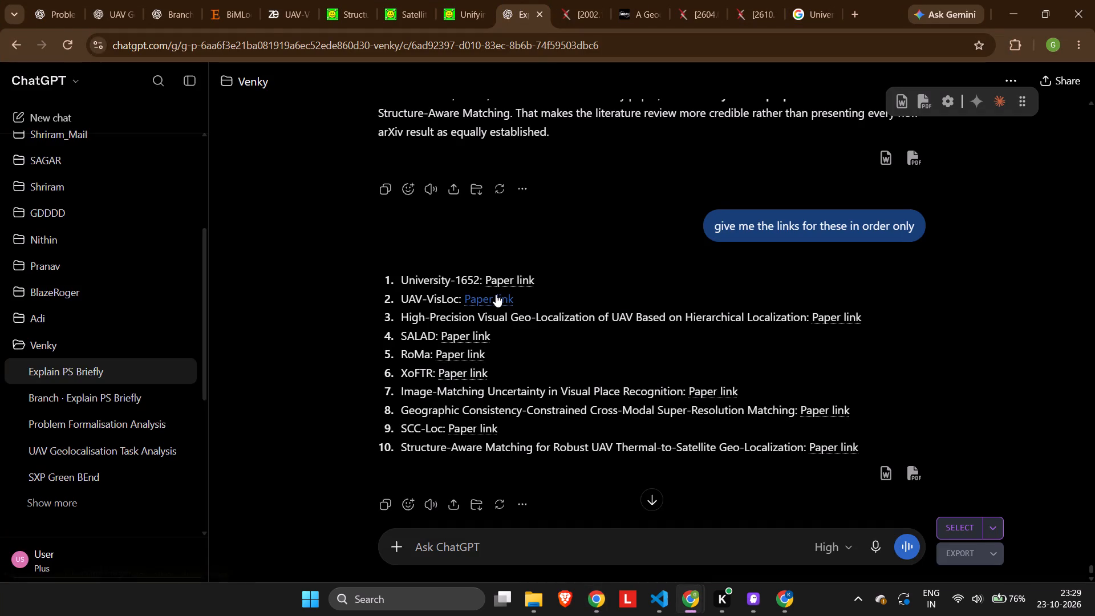
left_click(496, 294)
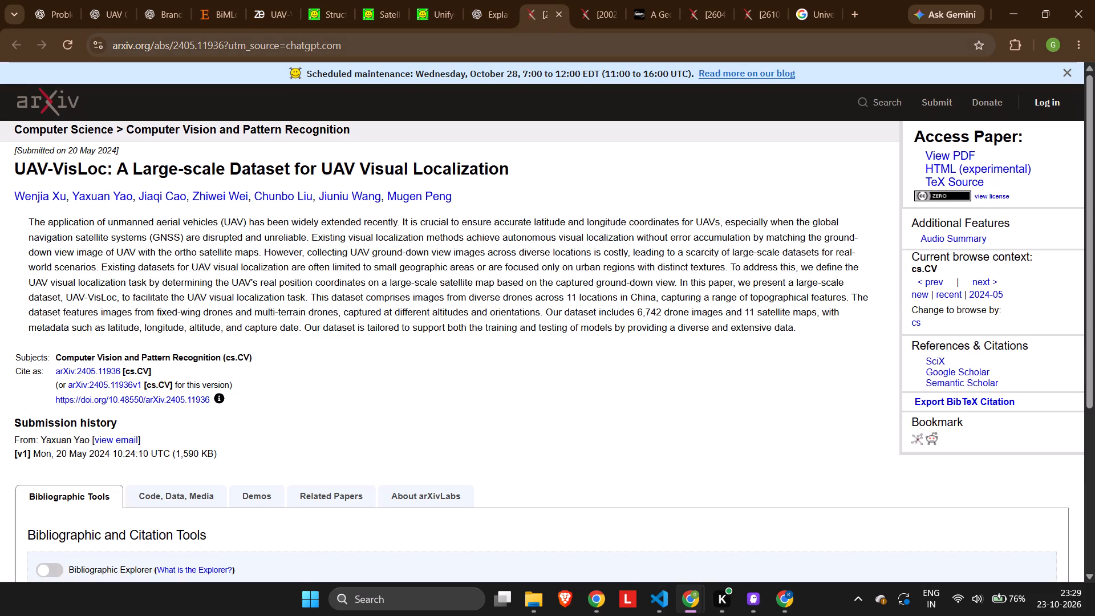
left_click_drag(224, 45, 109, 50)
key("ctrl+c")
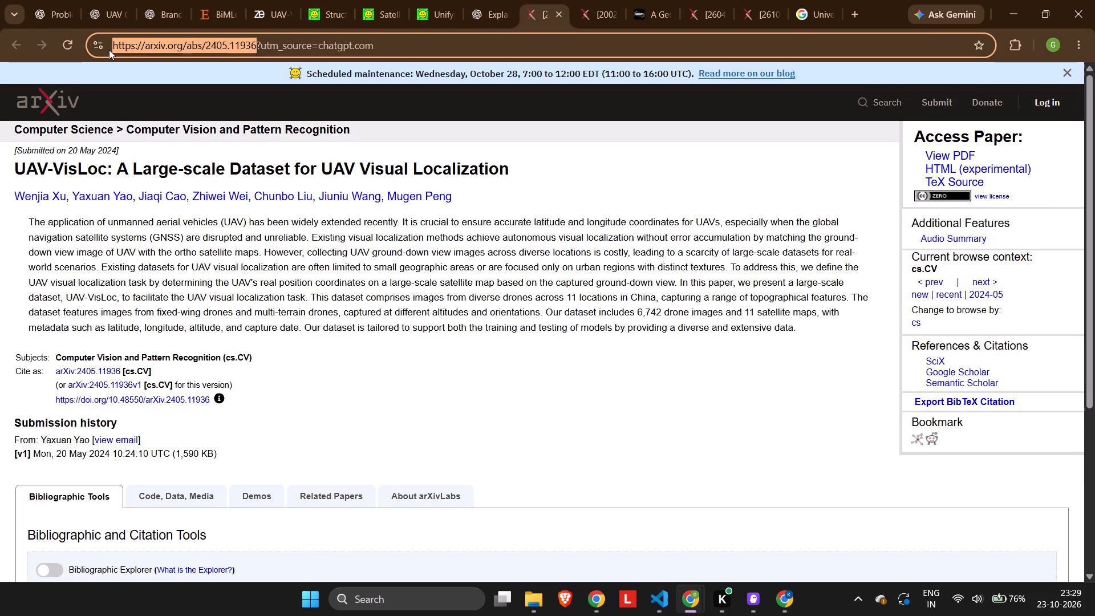
key("alt+Tab")
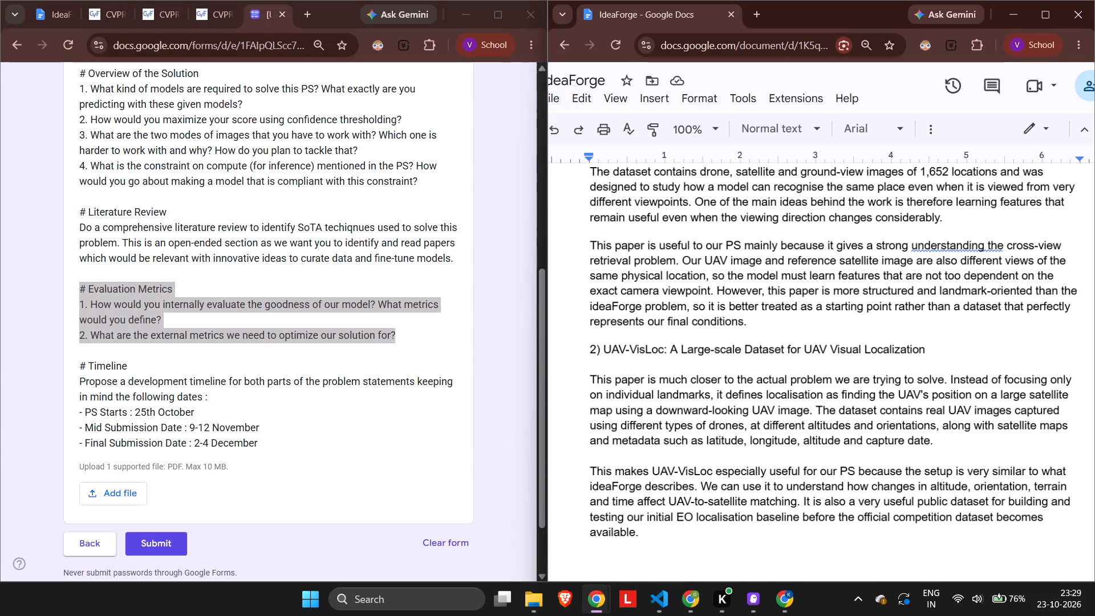
left_click(931, 348)
key("space")
key("ctrl+v")
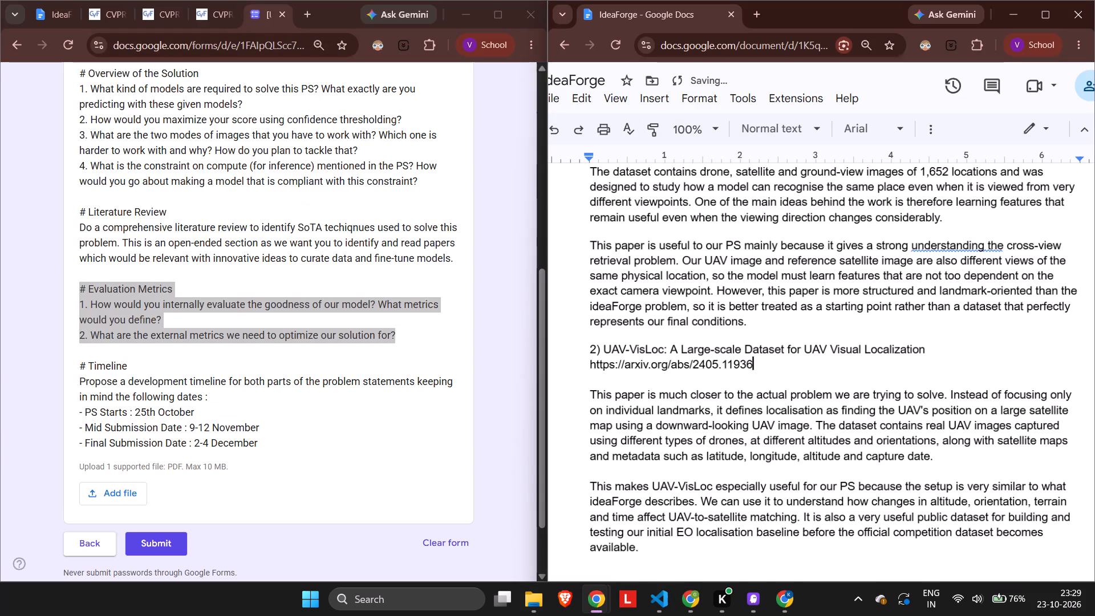
key("space")
scroll(931, 348, "down", 2)
scroll(909, 409, "down", 1)
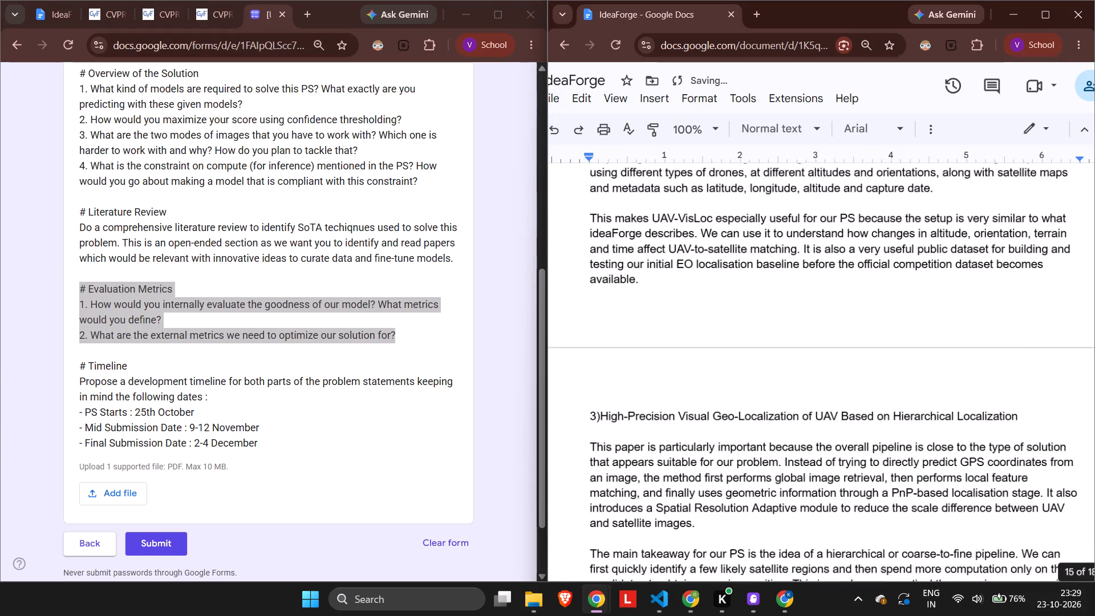
scroll(909, 409, "down", 1)
key("alt+Tab")
left_click(467, 0)
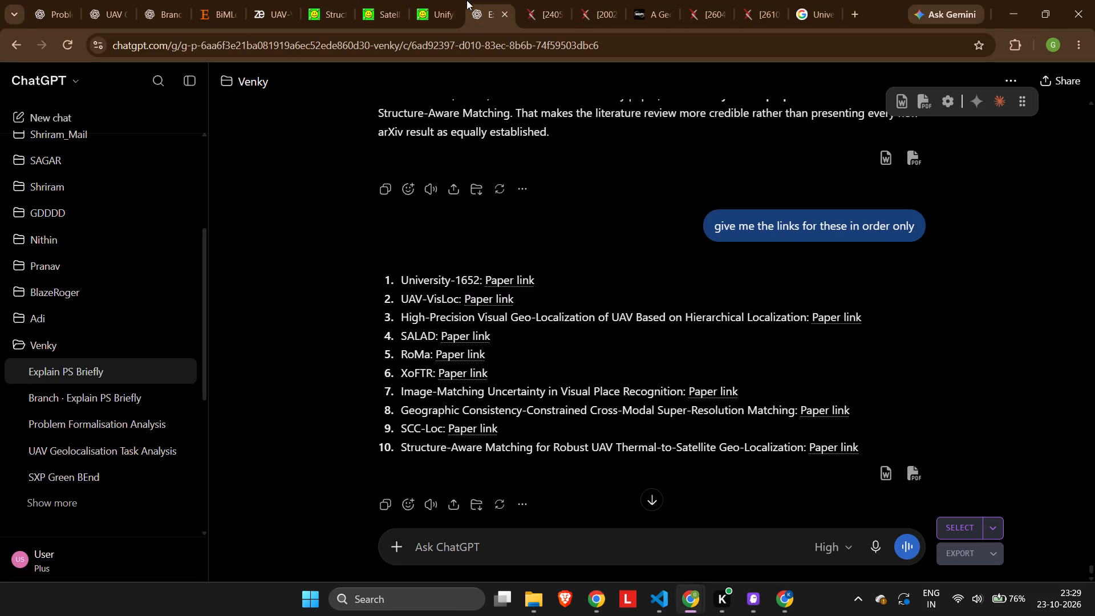
scroll(472, 297, "down", 1)
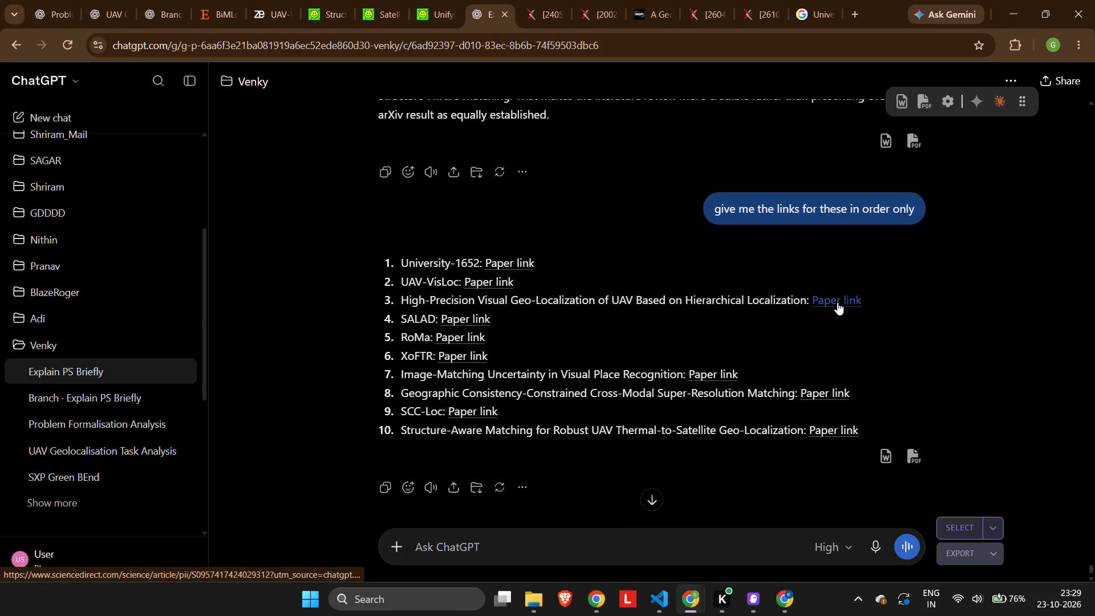
left_click(837, 302)
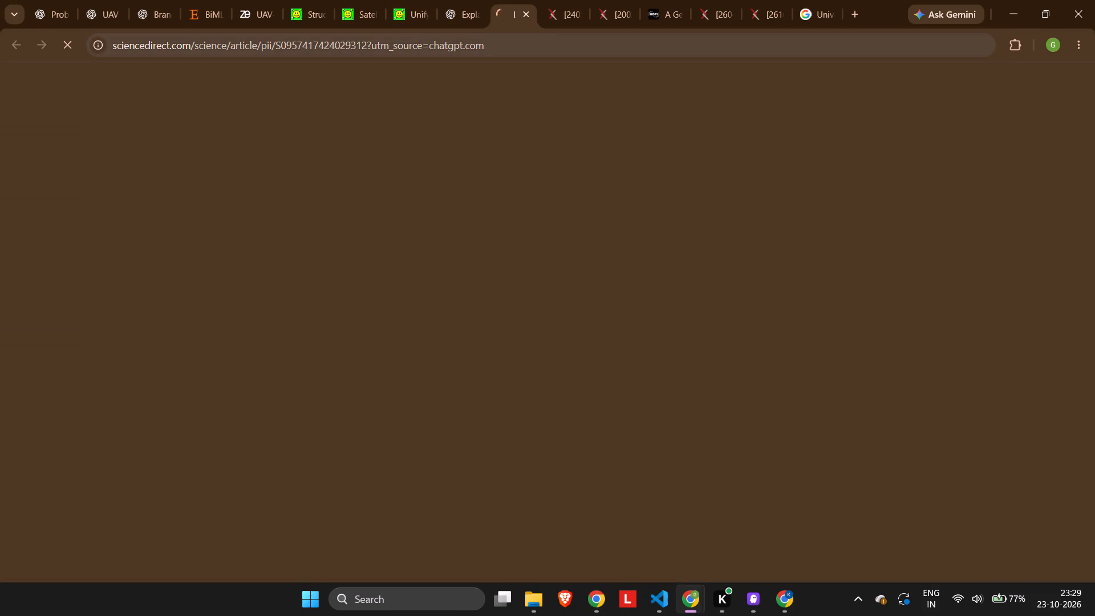
left_click_drag(367, 47, 97, 39)
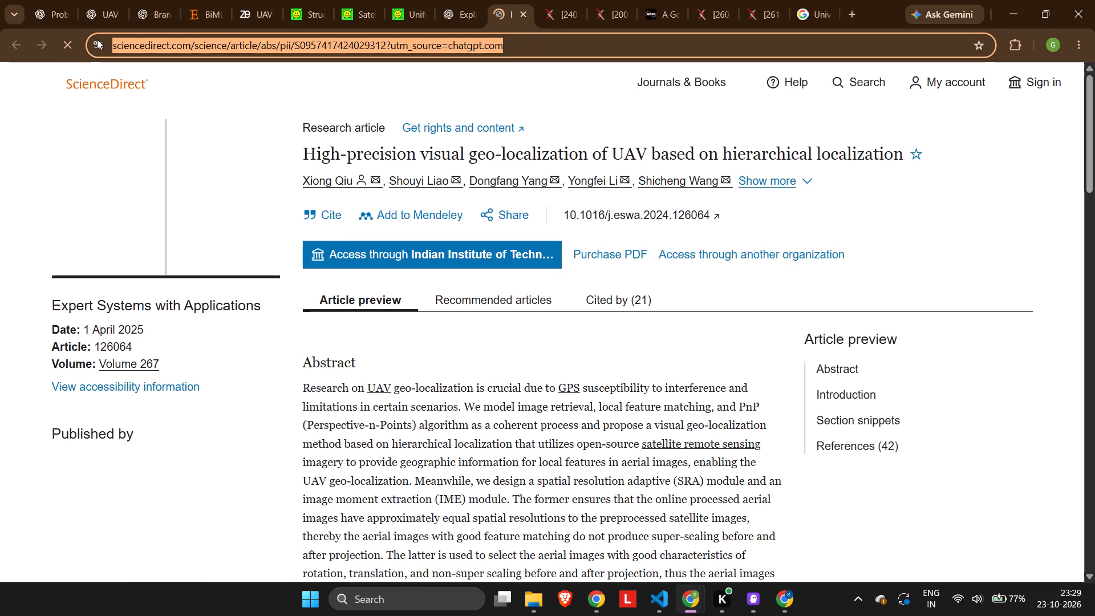
key("ctrl+c")
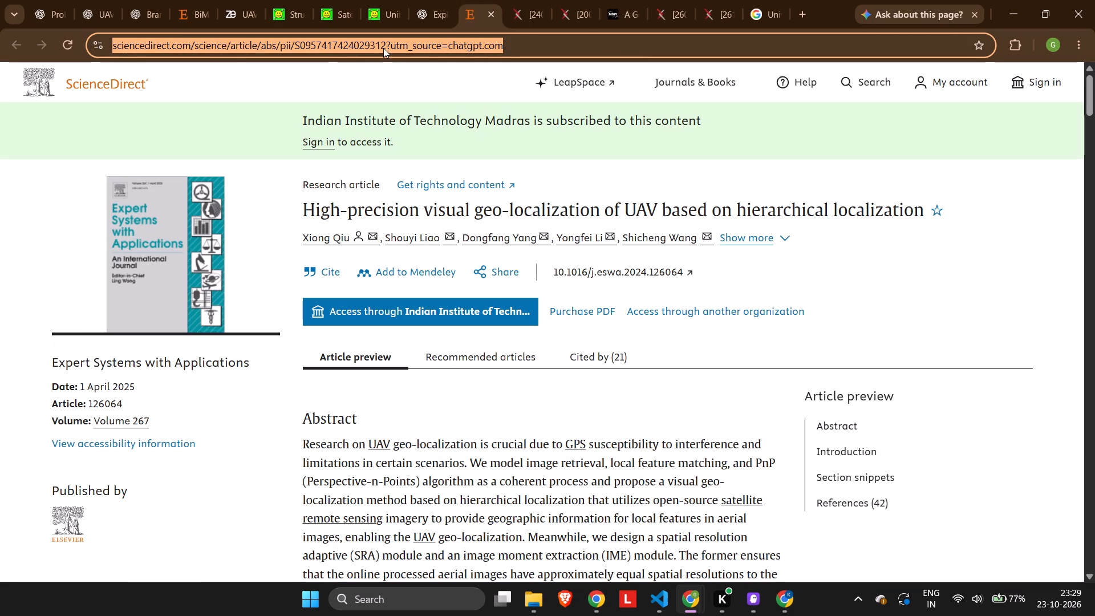
left_click(383, 48)
left_click_drag(442, 48, 279, 34)
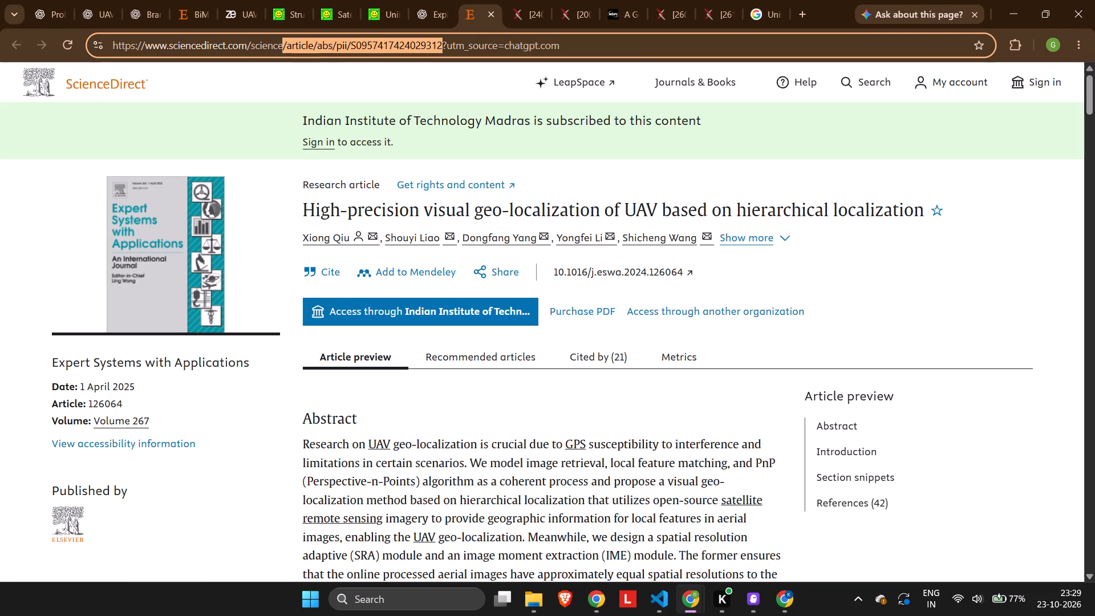
left_click_drag(279, 34, 115, 36)
key("ctrl+c")
Add the copied ScienceDirect link after the High-Precision Visual Geo-Localization title in item 3 of the report.
key("alt+Tab")
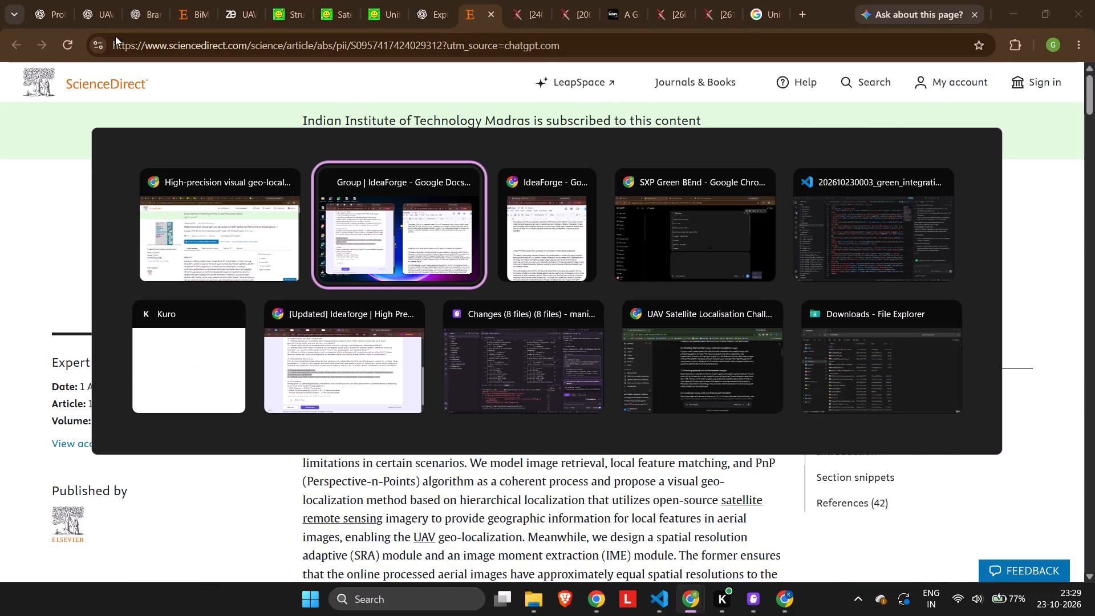
scroll(698, 353, "down", 1)
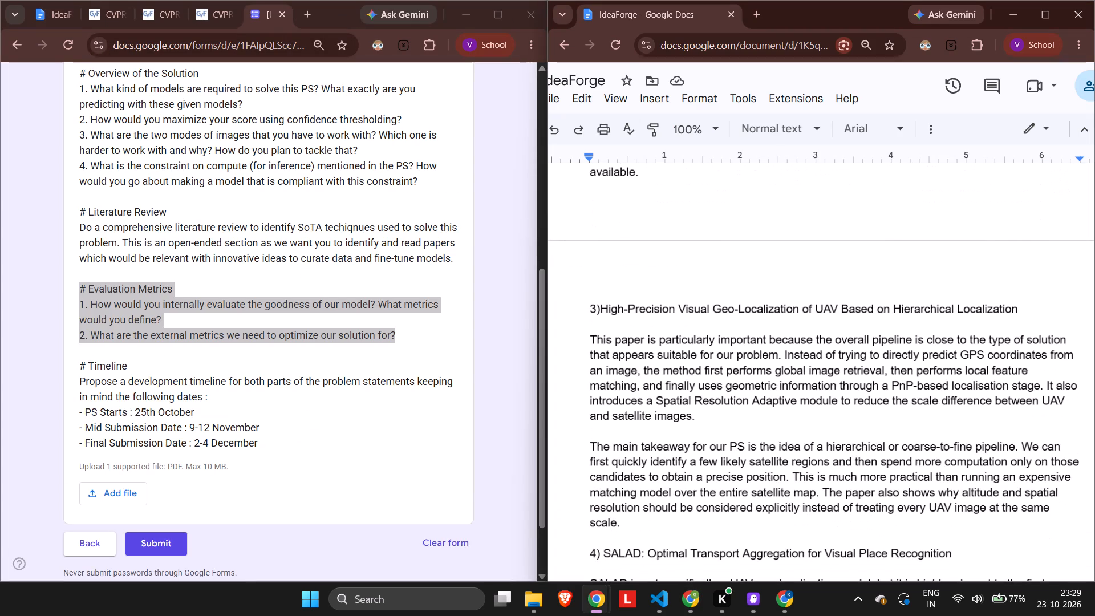
left_click(1024, 310)
key("space")
key("ctrl+v")
key("space")
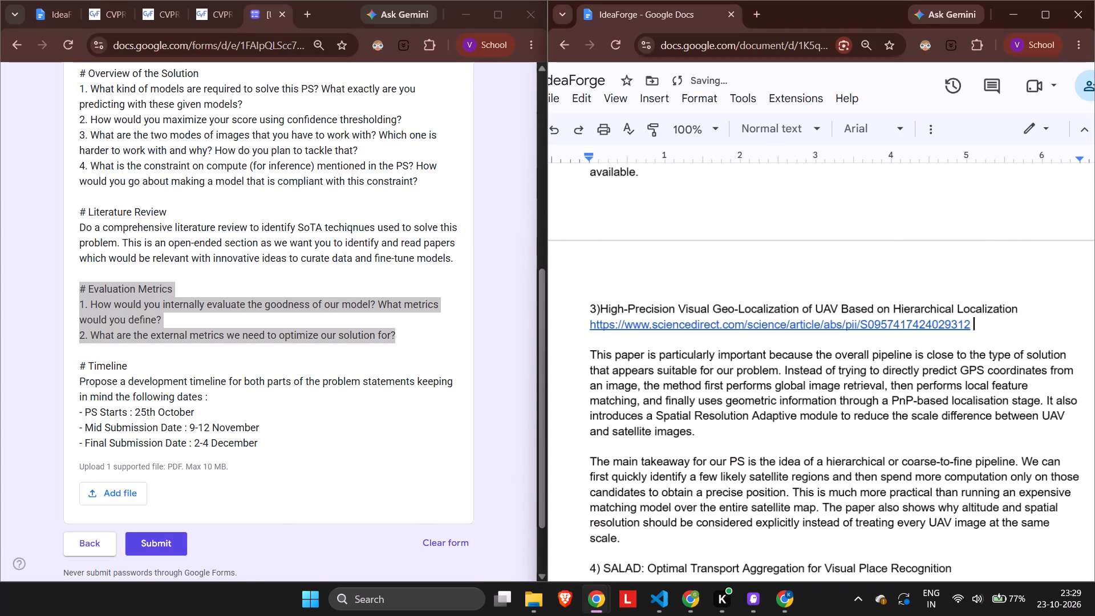
Open the SALAD paper link from ChatGPT's list and copy its openaccess.thecvf.com address up to paper.html, without the utm_source suffix.
key("alt+Tab")
left_click(427, 0)
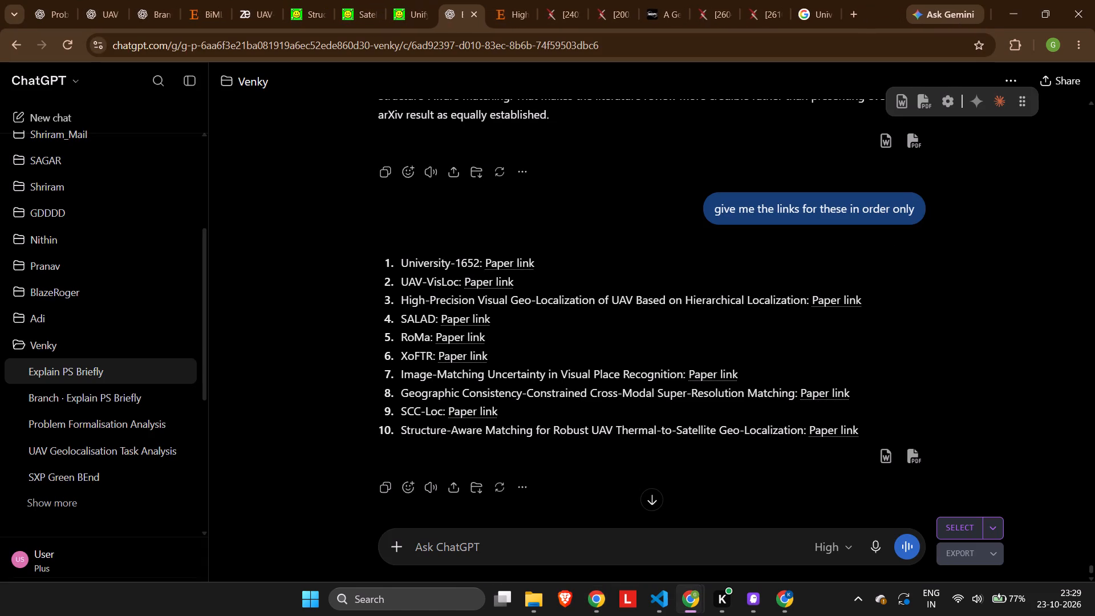
left_click(467, 318)
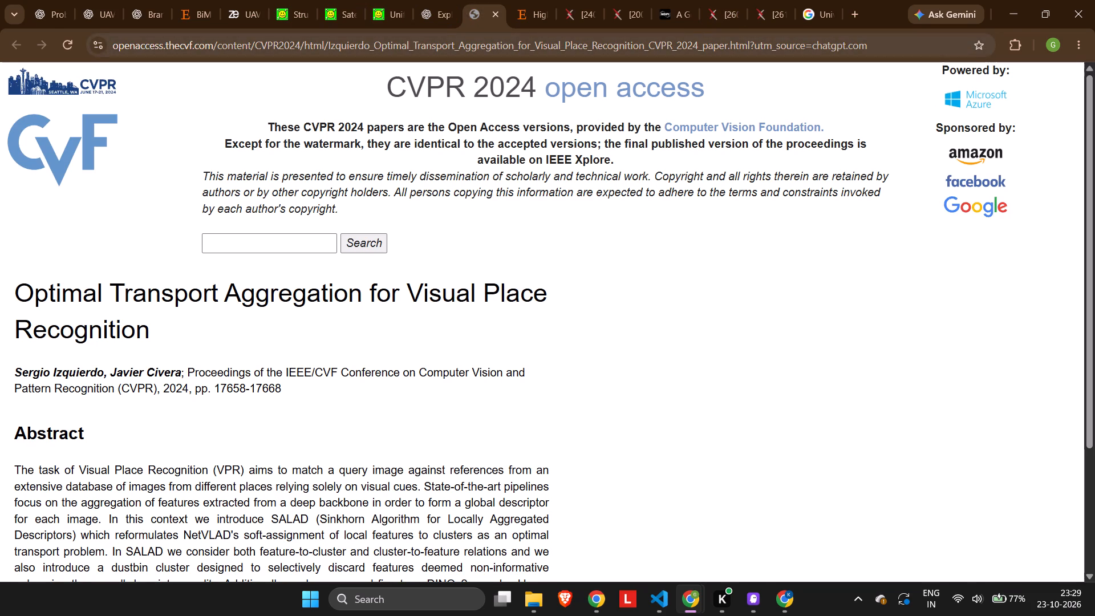
left_click_drag(751, 44, 88, 37)
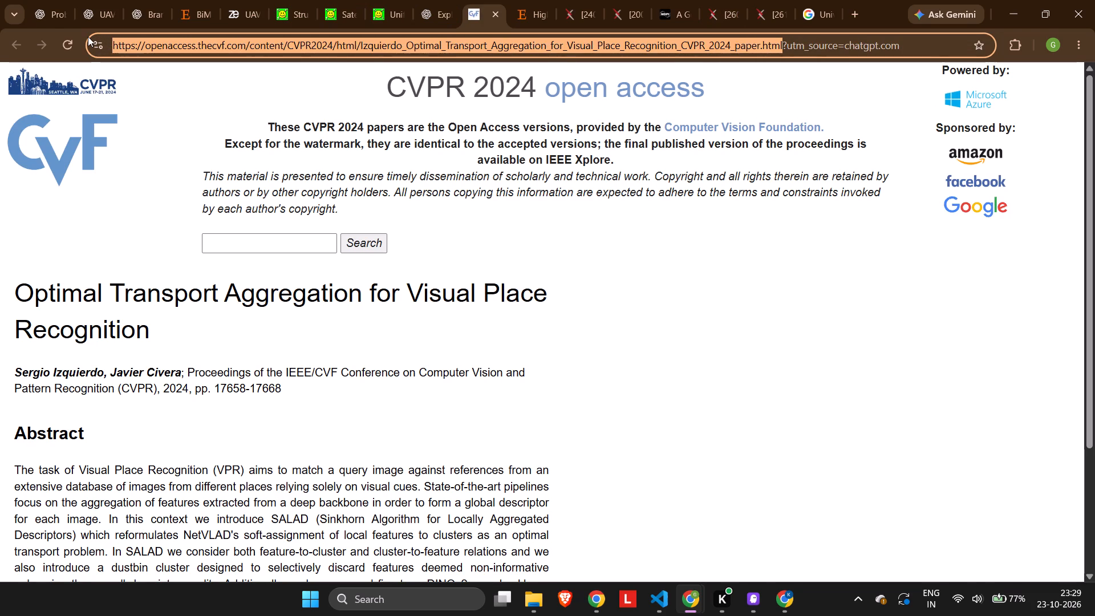
key("ctrl+c")
Add the copied CVPR 2024 paper link after the SALAD title in item 4 of the report.
key("alt+Tab")
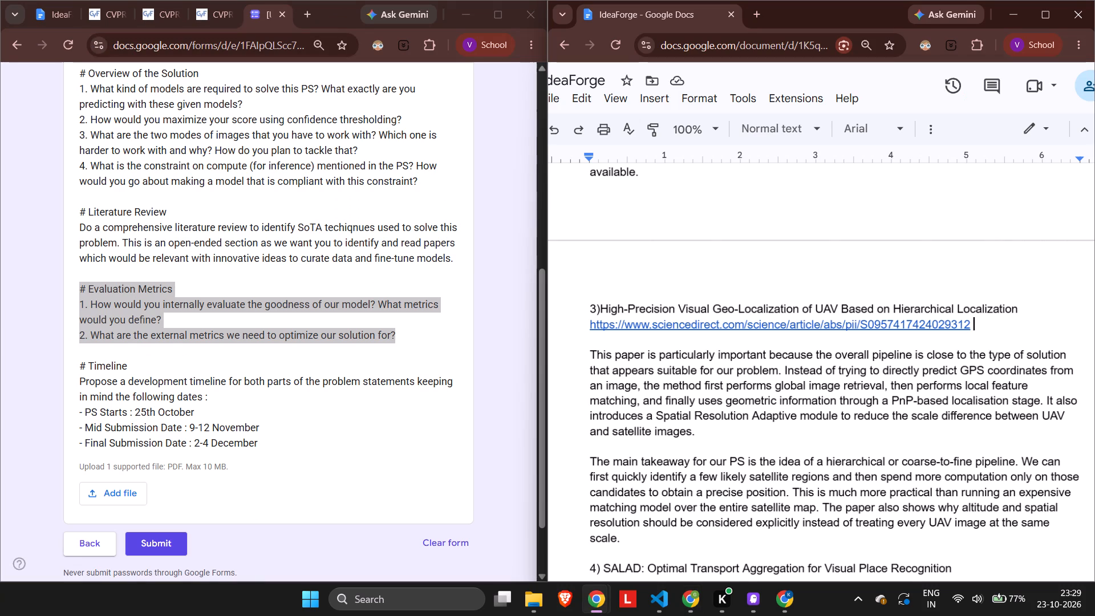
scroll(872, 380, "down", 3)
left_click(993, 402)
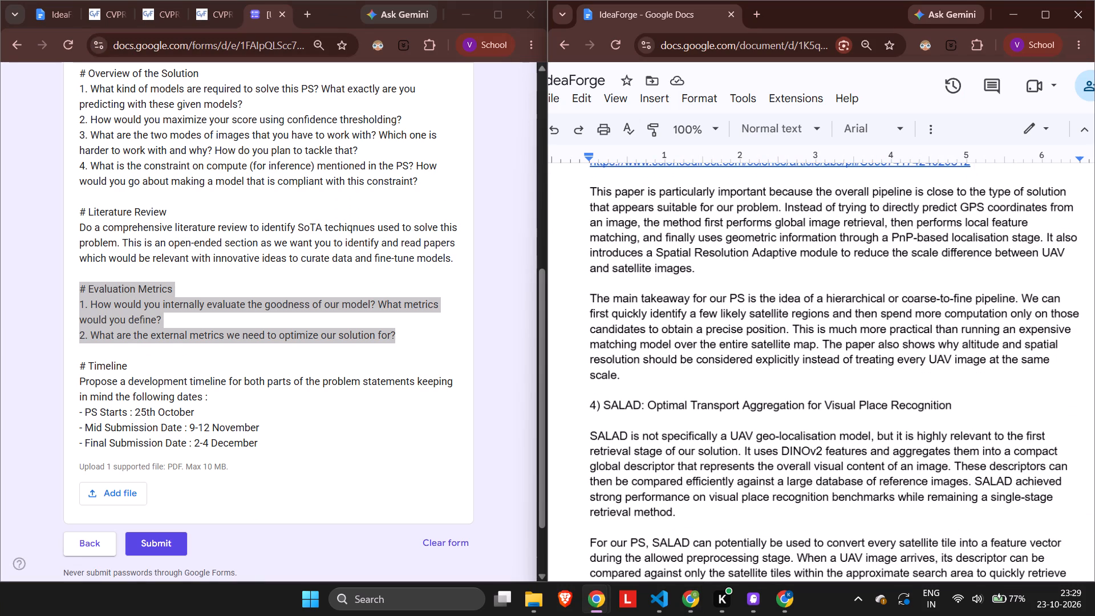
key("space")
key("ctrl+v")
key("space")
Open the RoMa paper link from ChatGPT's list and copy its openaccess.thecvf.com address up to paper.html, without the utm_source suffix.
scroll(993, 402, "down", 2)
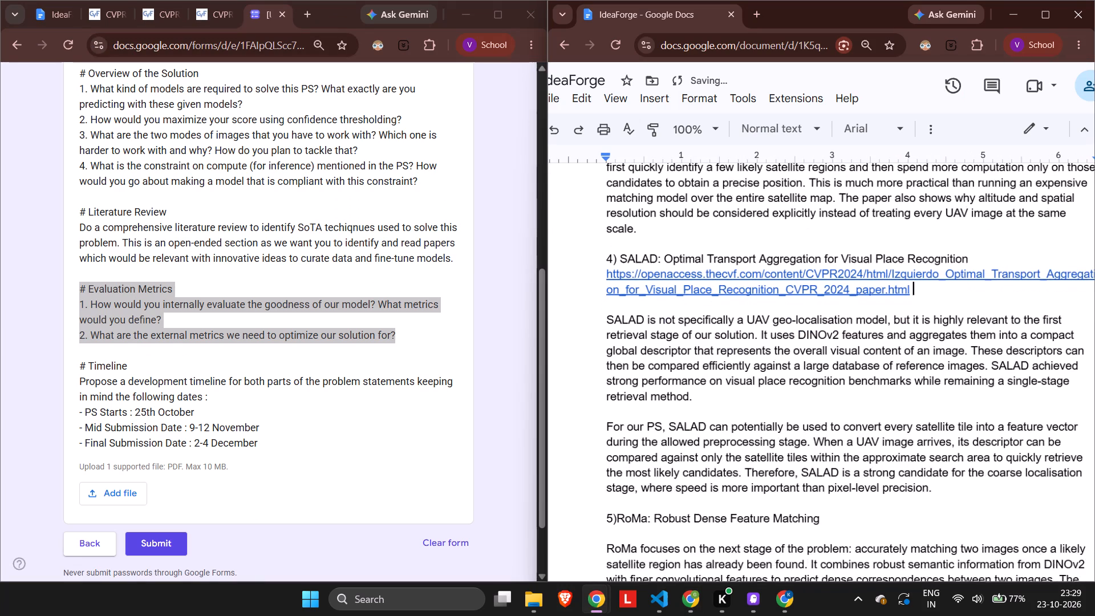
scroll(993, 402, "down", 1)
scroll(901, 403, "down", 1)
key("alt+Tab")
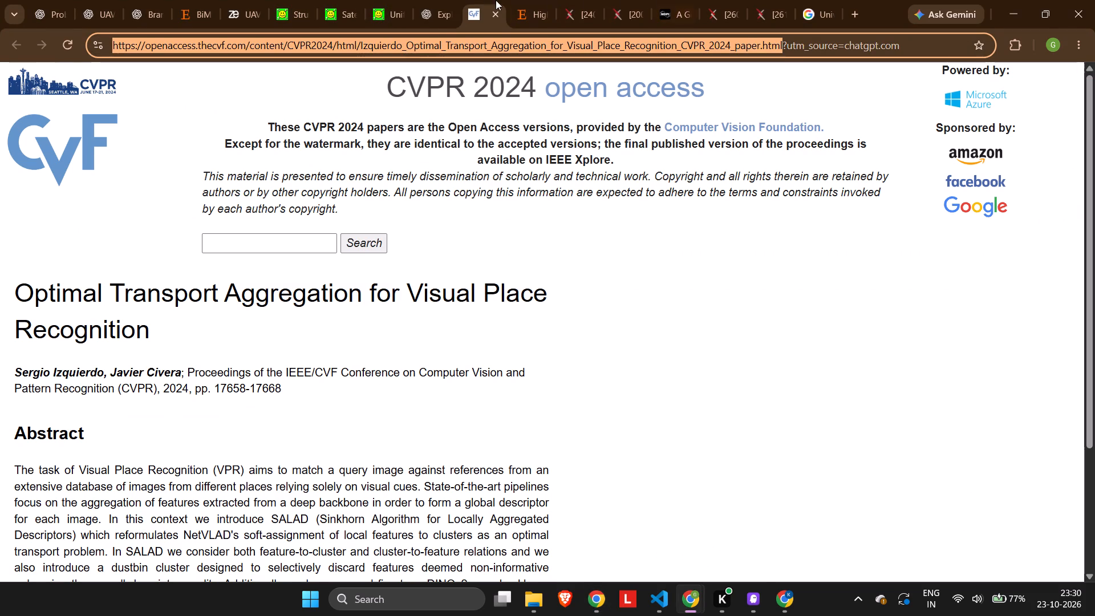
left_click(437, 0)
left_click(462, 336)
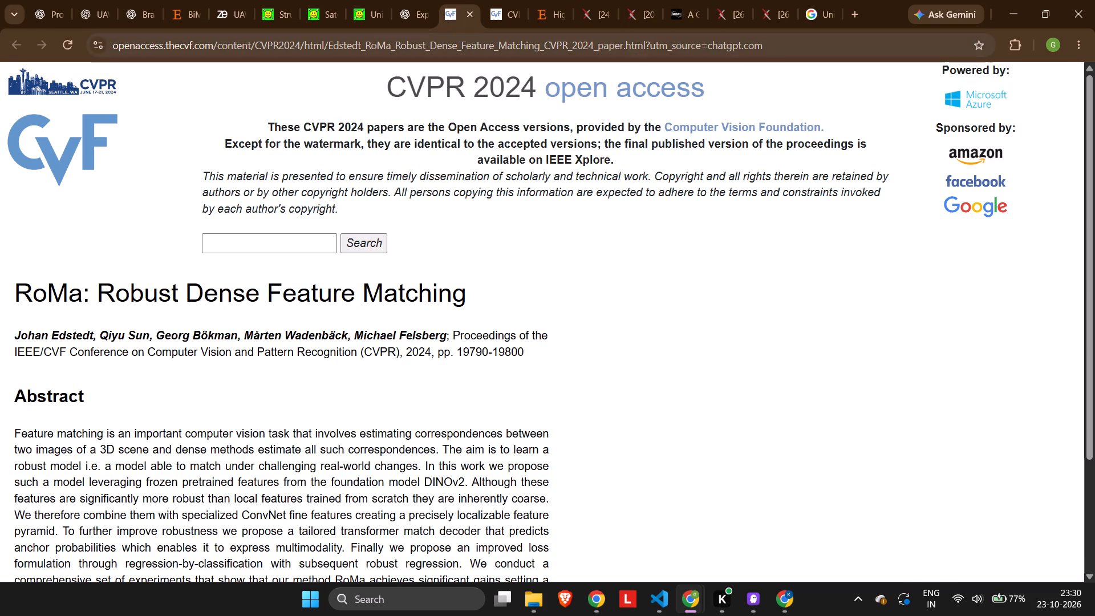
left_click_drag(645, 48, 108, 33)
key("ctrl+c")
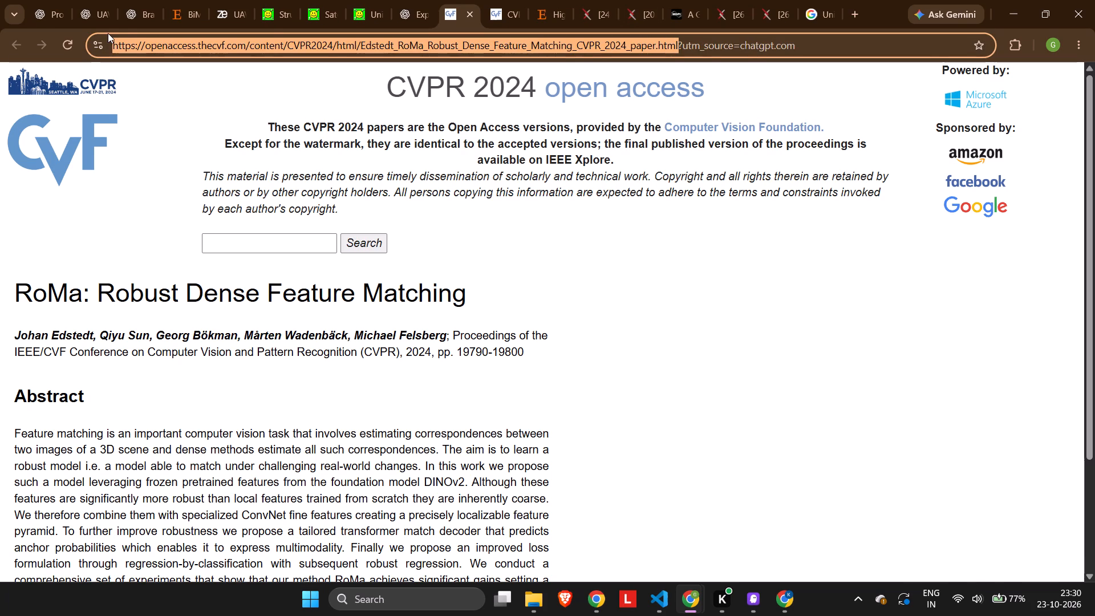
Add the copied CVPR 2024 paper link after the RoMa title in item 5 of the report.
key("alt+Tab")
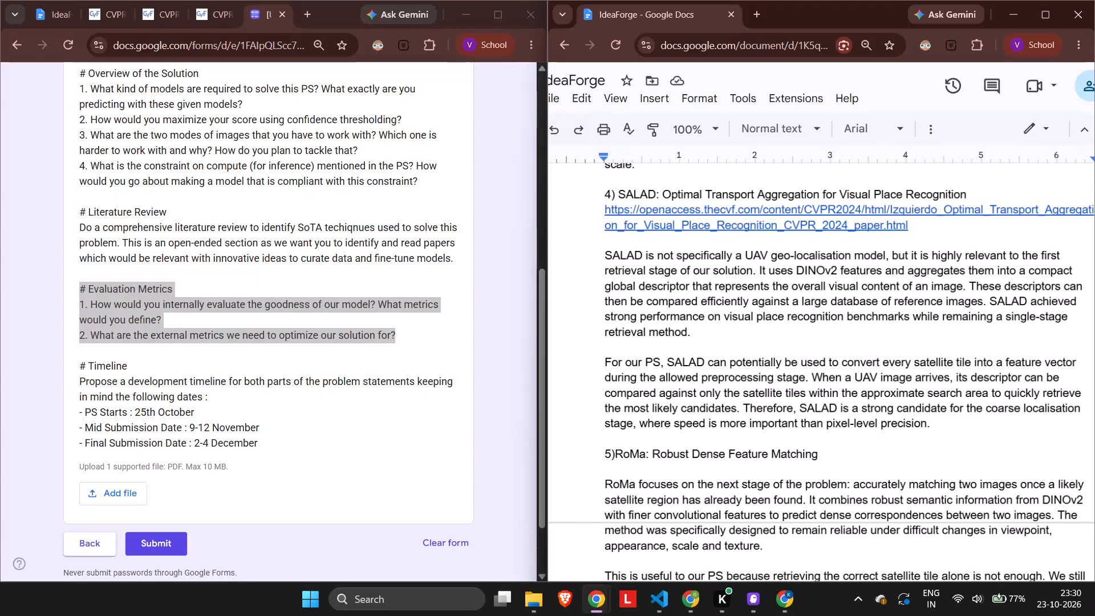
left_click(830, 456)
key("space")
key("ctrl+v")
key("space")
Open the XoFTR paper link from ChatGPT's list and copy its openaccess.thecvf.com address up to paper.html, without the utm_source suffix.
key("alt+Tab")
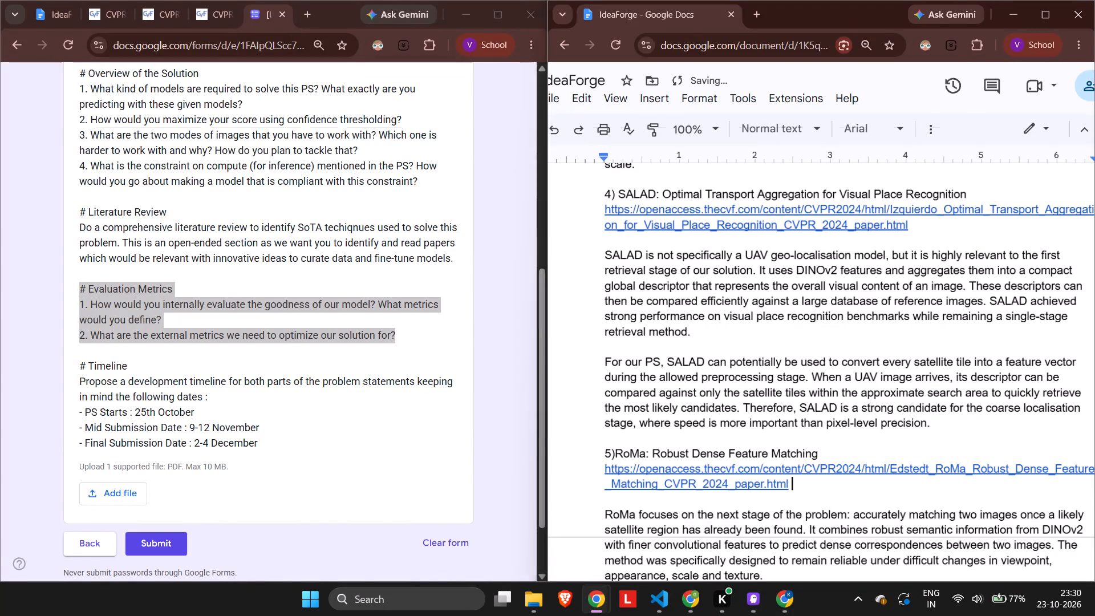
left_click(415, 0)
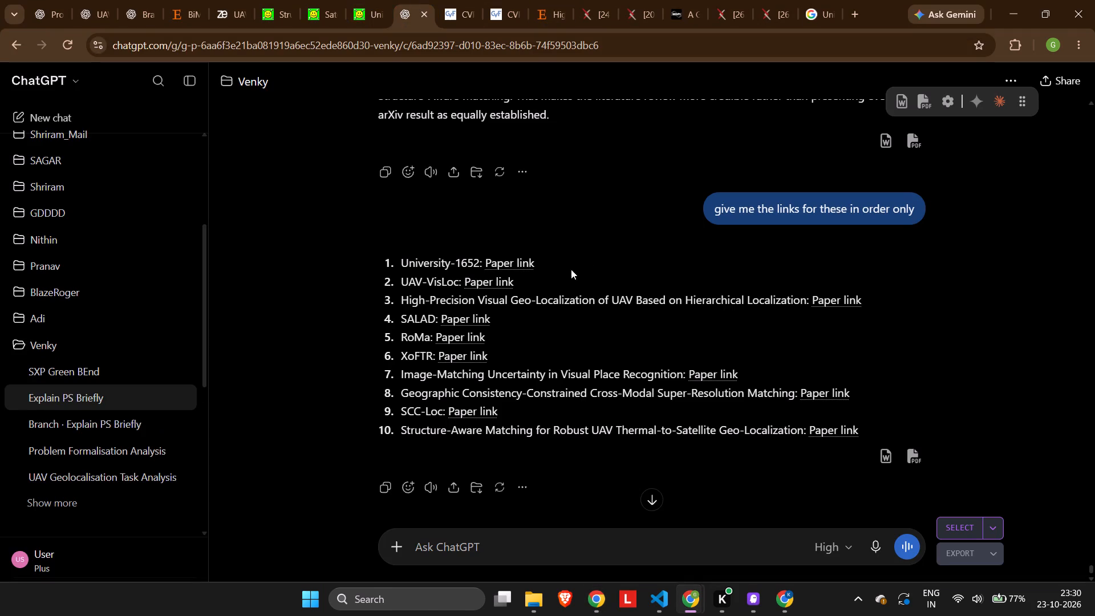
left_click(465, 355)
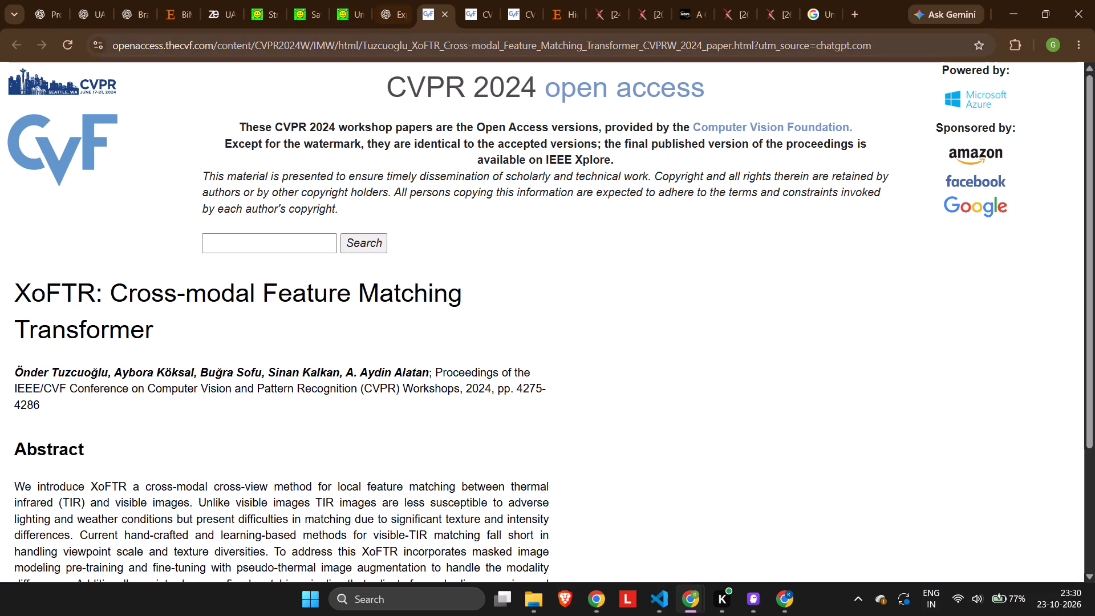
left_click_drag(754, 43, 13, 43)
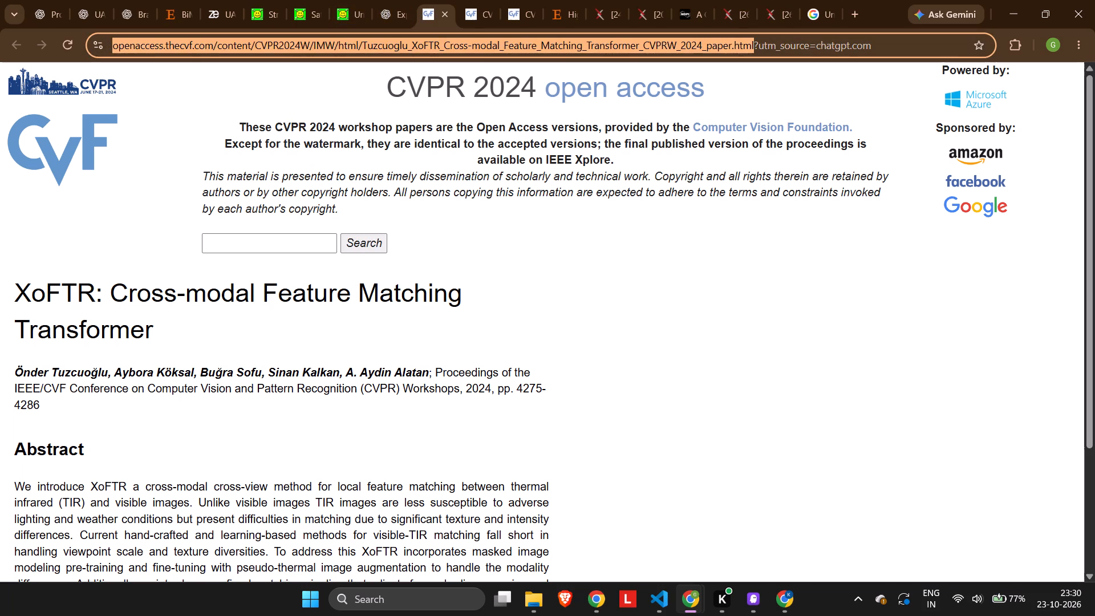
left_click_drag(13, 43, 14, 44)
key("ctrl+c")
Add the copied CVPR 2024 workshop paper link after the XoFTR title in item 6 of the report.
key("alt+Tab")
scroll(362, 294, "down", 1)
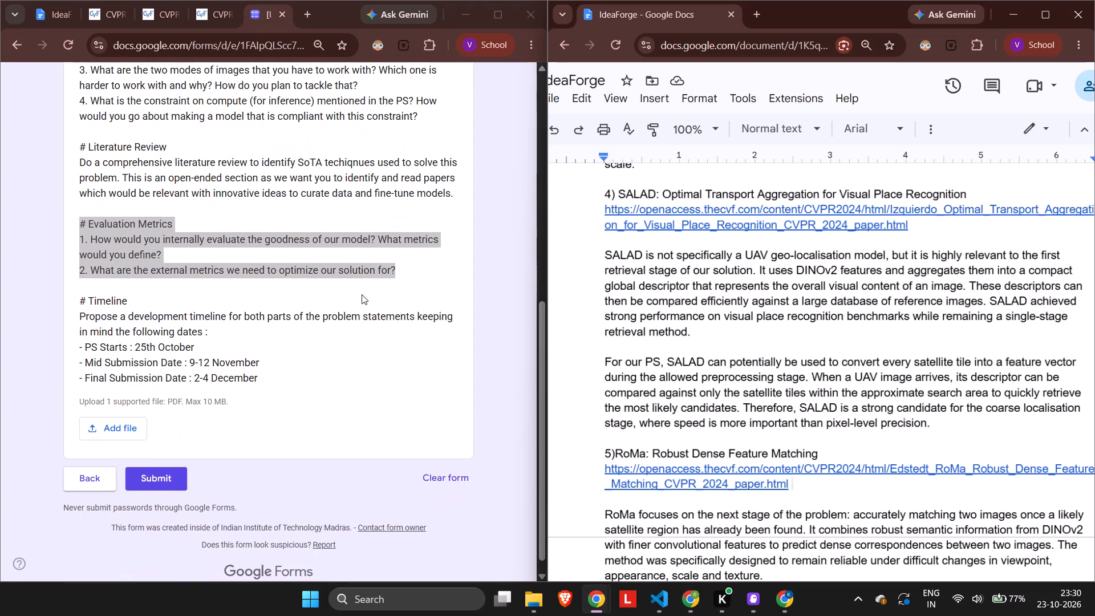
scroll(362, 294, "down", 1)
scroll(657, 474, "down", 4)
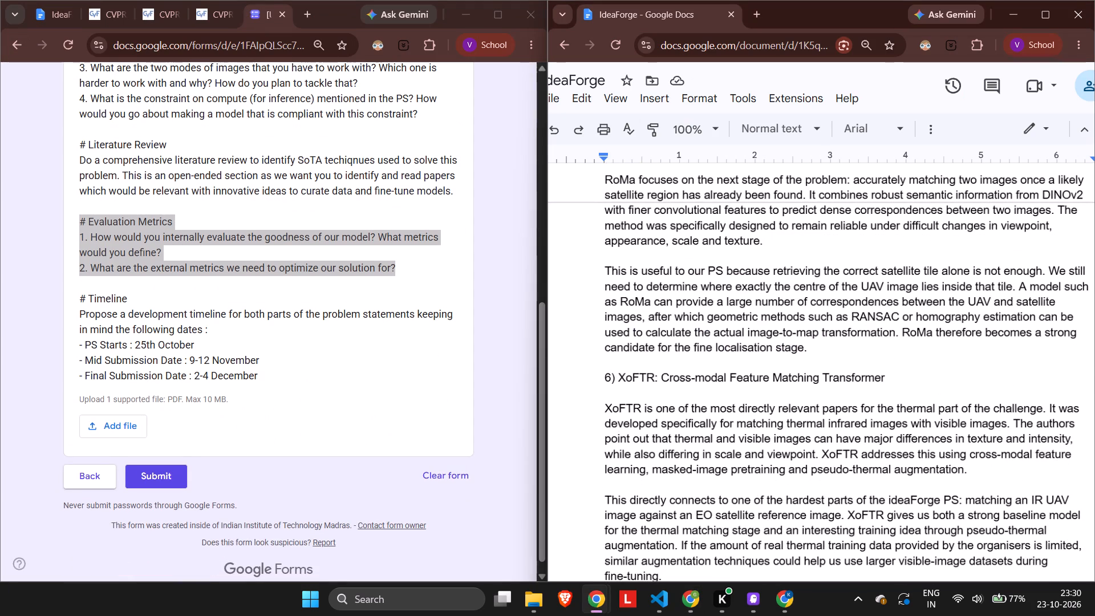
left_click(893, 379)
key("space")
key("ctrl+v")
key("space")
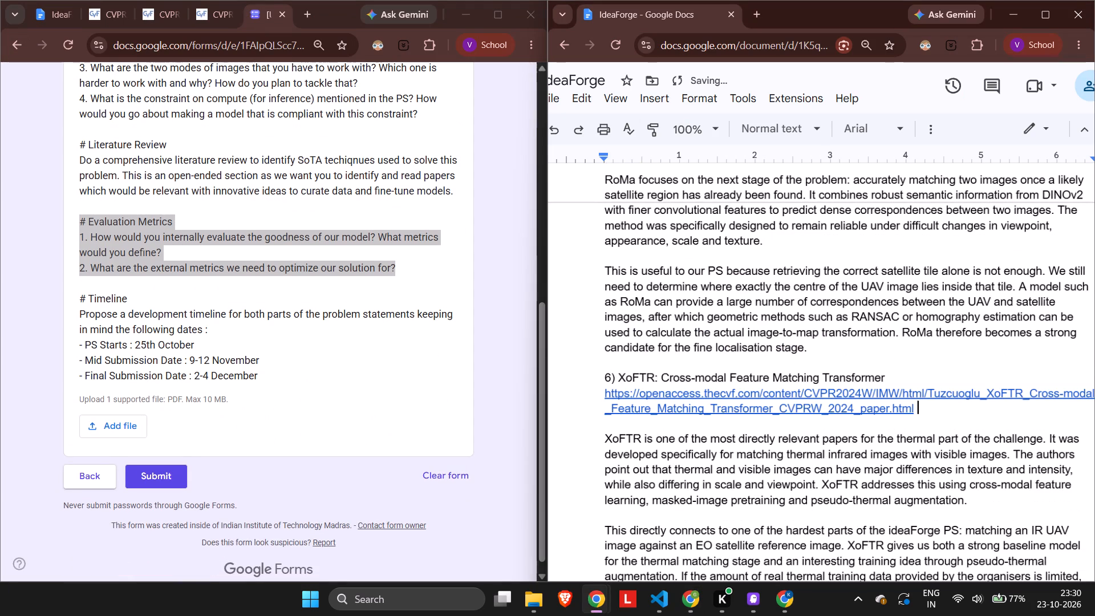
Open the Image-Matching Uncertainty paper link from ChatGPT's list and copy its openaccess.thecvf.com address up to paper.html, without the utm_source suffix.
key("alt+Tab")
left_click(384, 0)
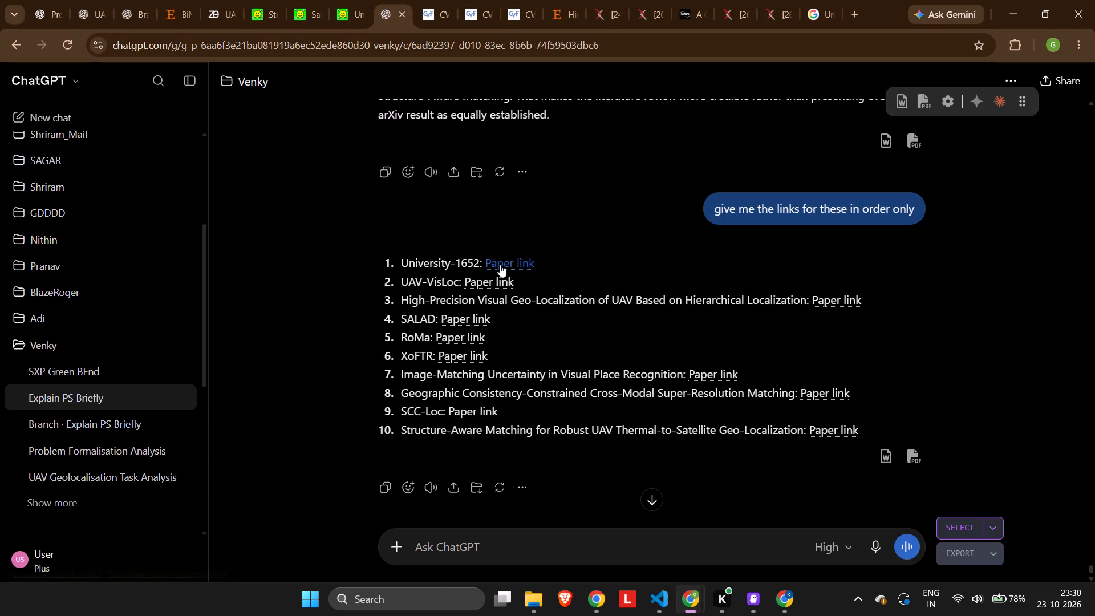
scroll(500, 265, "down", 1)
left_click(698, 342)
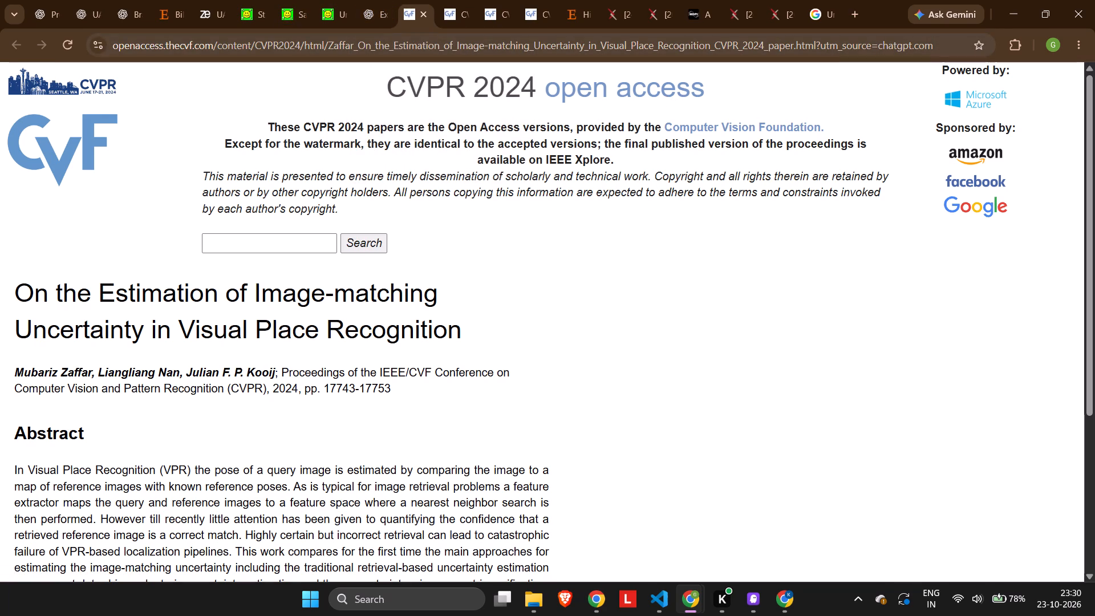
left_click_drag(817, 45, 131, 75)
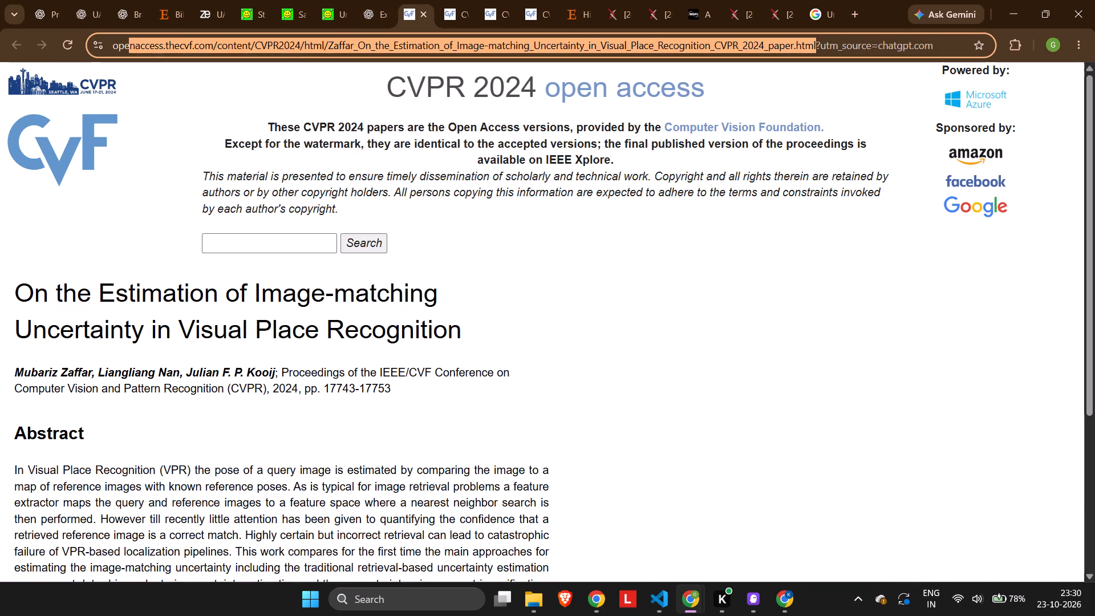
left_click_drag(131, 75, 115, 74)
key("ctrl+c")
Add the copied CVPR 2024 paper link after the Image-Matching Uncertainty title in item 7 of the report.
key("alt+Tab")
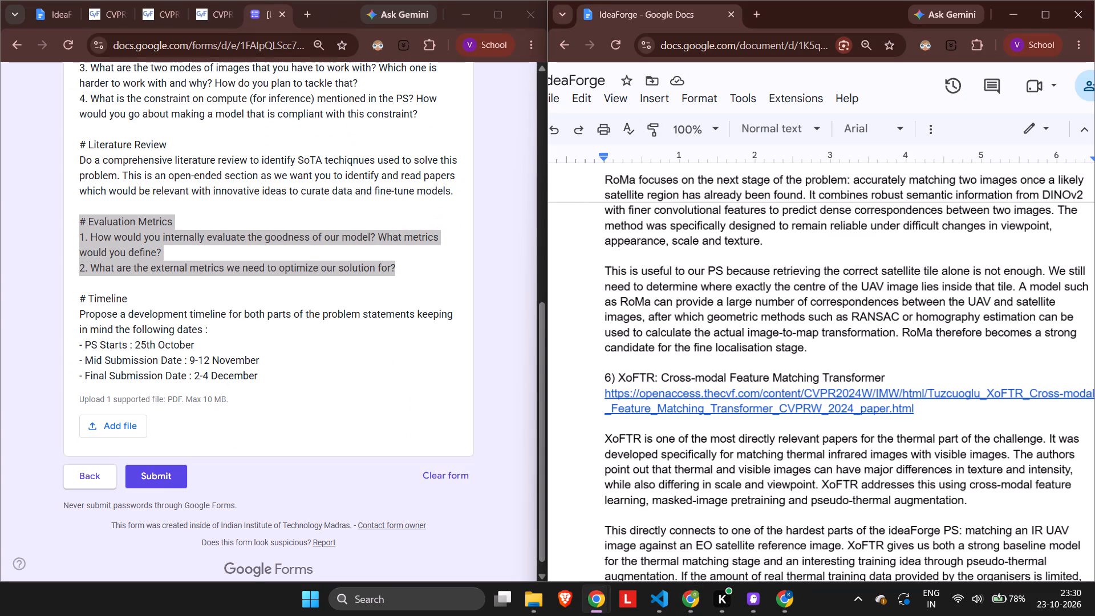
scroll(710, 338, "down", 4)
left_click(1011, 395)
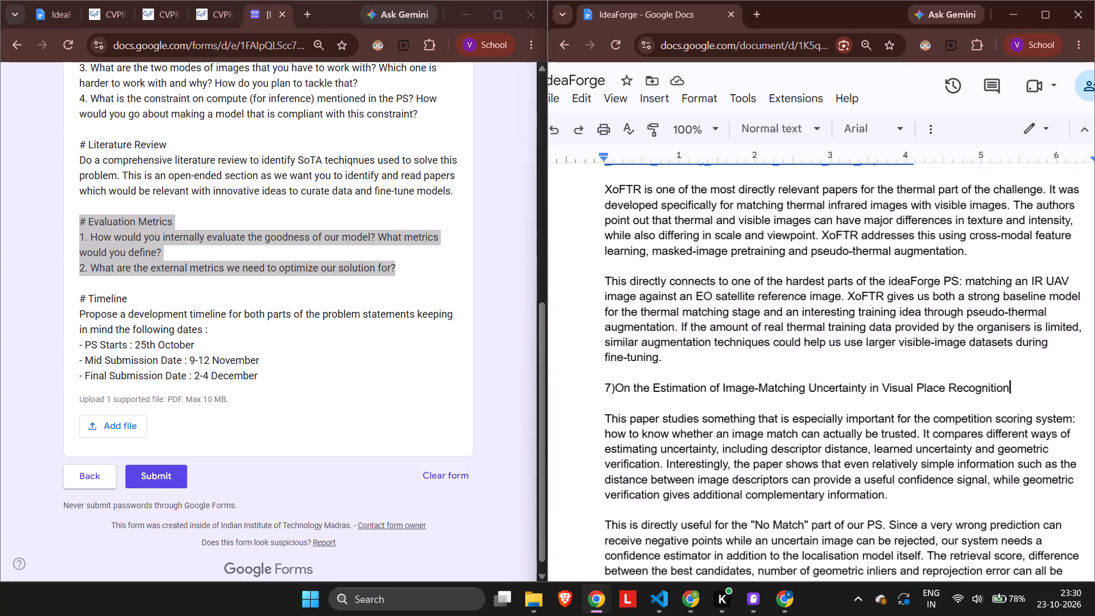
key("space")
key("ctrl+v")
key("space")
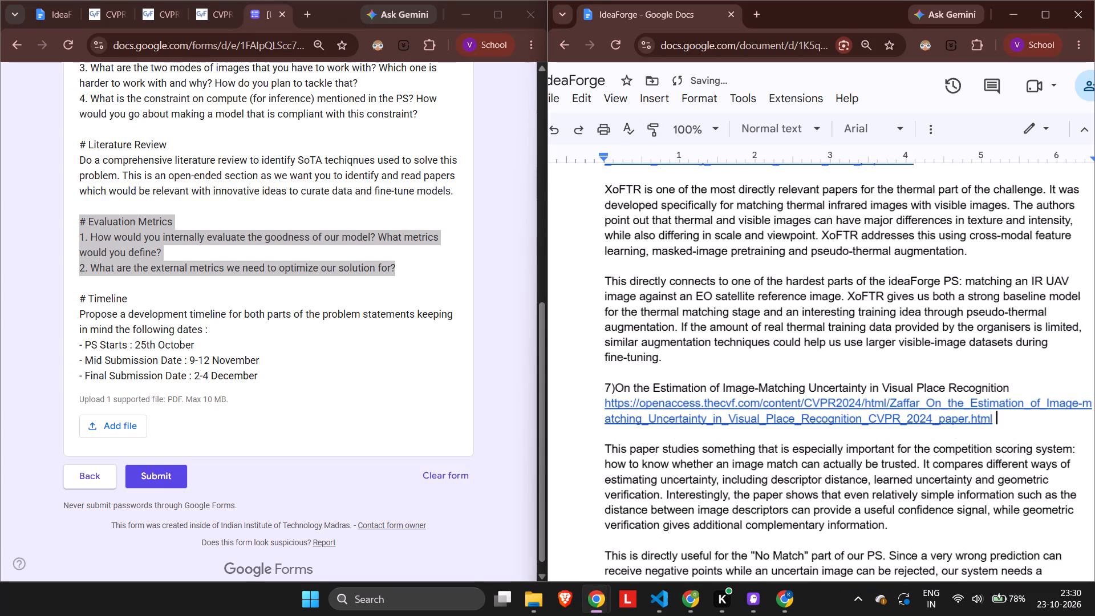
Open the Geographic Consistency-Constrained paper link from ChatGPT's list and copy its address mdpi.com/2072-4292/18/15/2475, without the utm_source suffix.
key("alt+Tab")
left_click(379, 0)
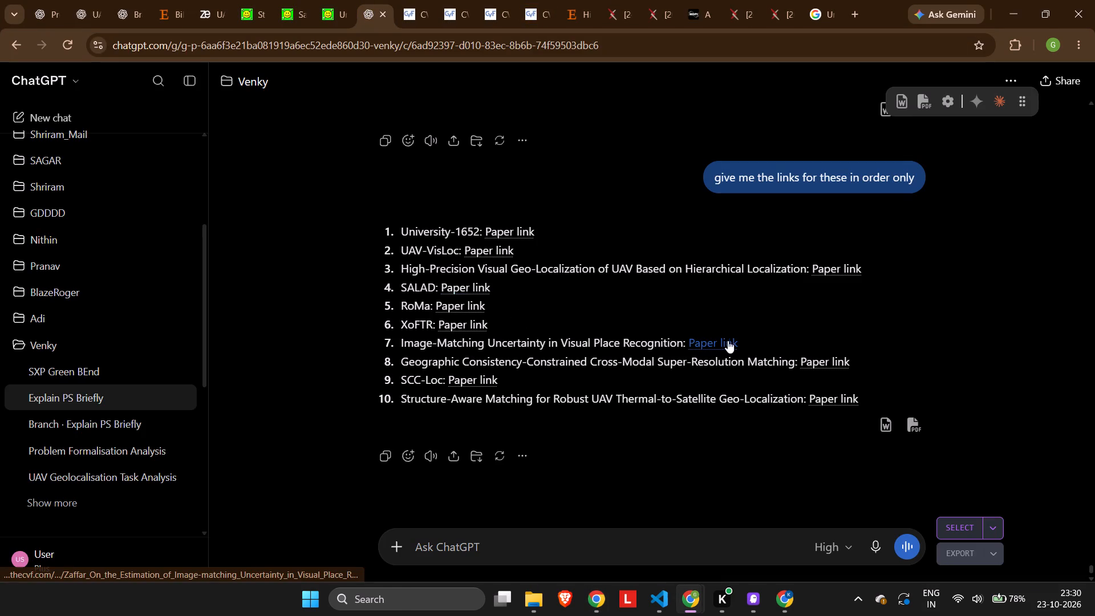
left_click(801, 360)
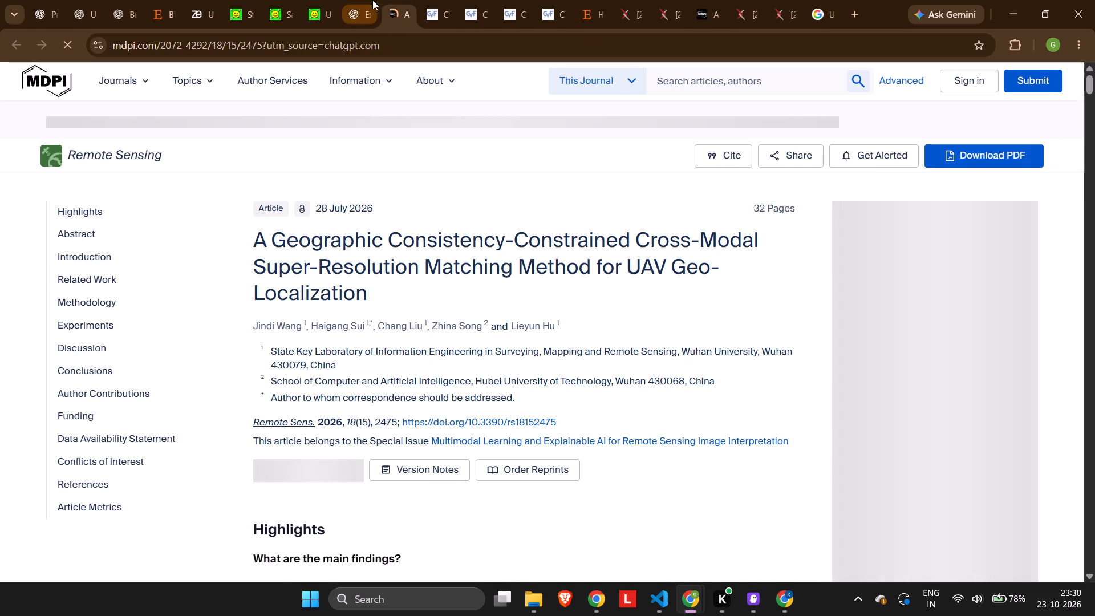
left_click(442, 0)
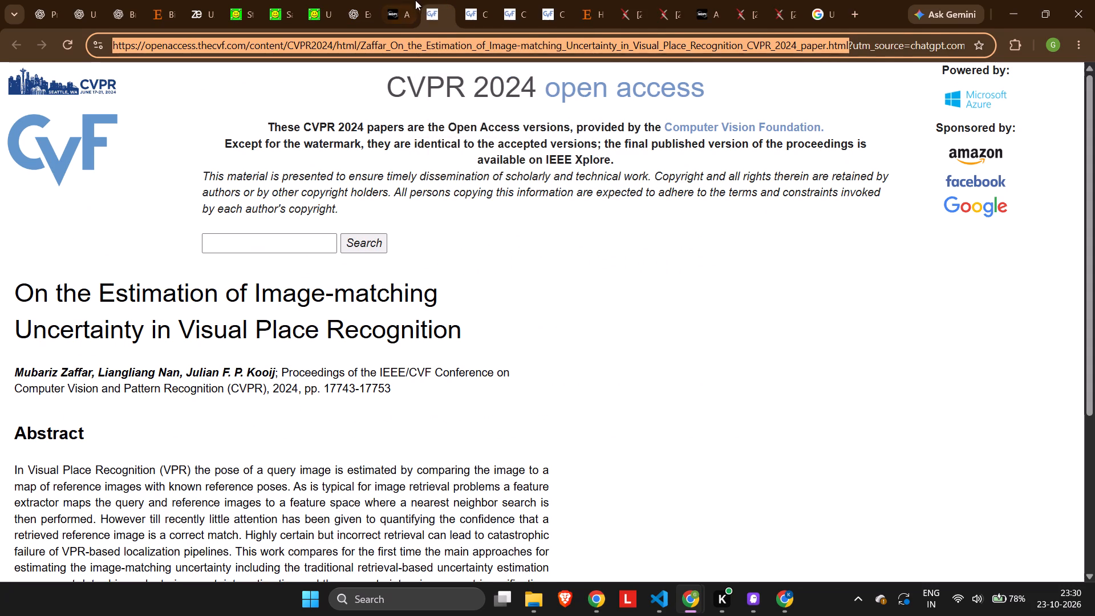
left_click(408, 0)
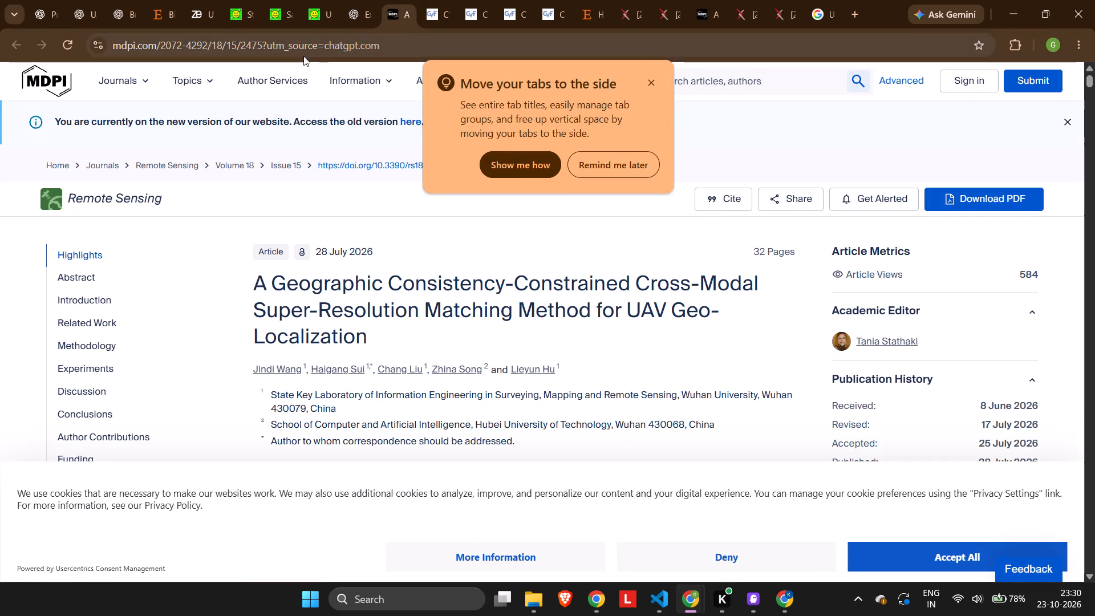
left_click_drag(263, 47, 81, 62)
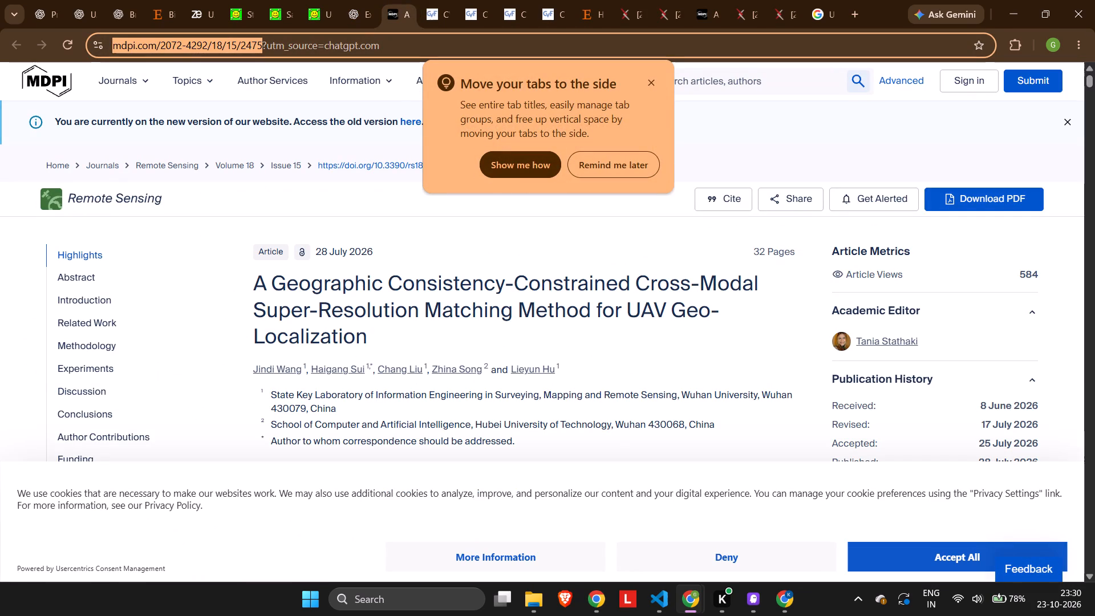
left_click_drag(81, 62, 79, 60)
key("ctrl+c")
Add the copied MDPI paper link after the Geographic Consistency-Constrained title in item 8 of the report.
key("alt+Tab")
scroll(623, 347, "down", 4)
left_click(728, 367)
key("space")
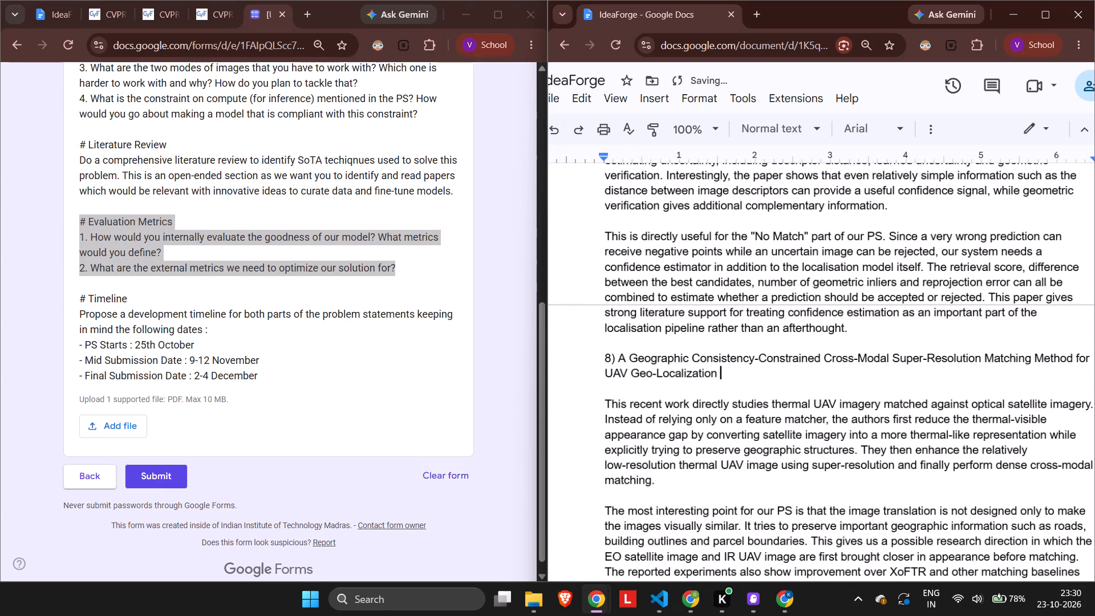
key("ctrl+v")
key("space")
key("alt+Tab")
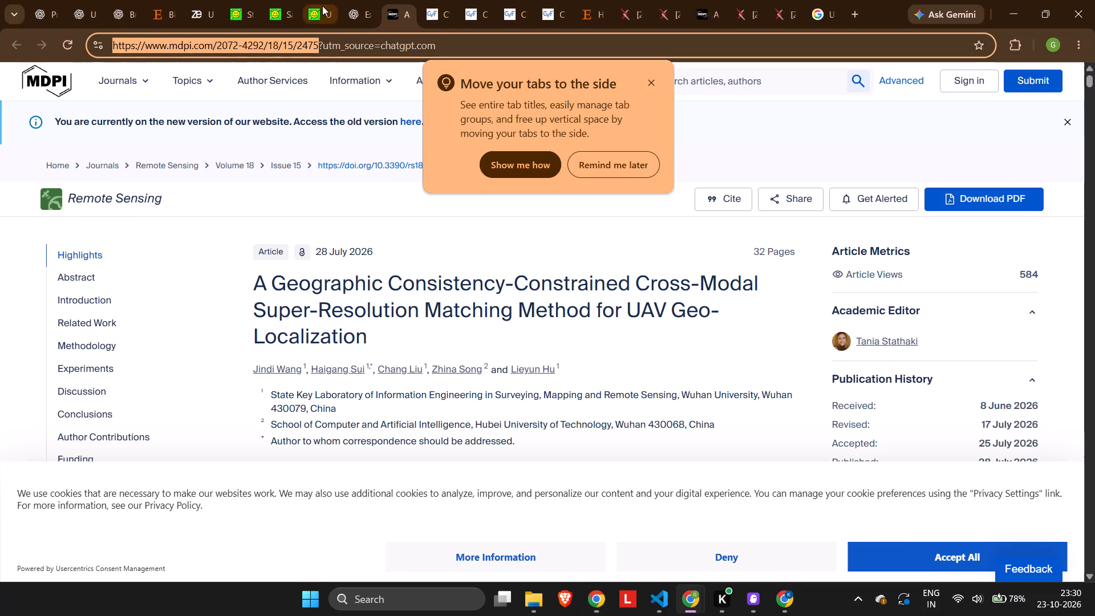
left_click(347, 0)
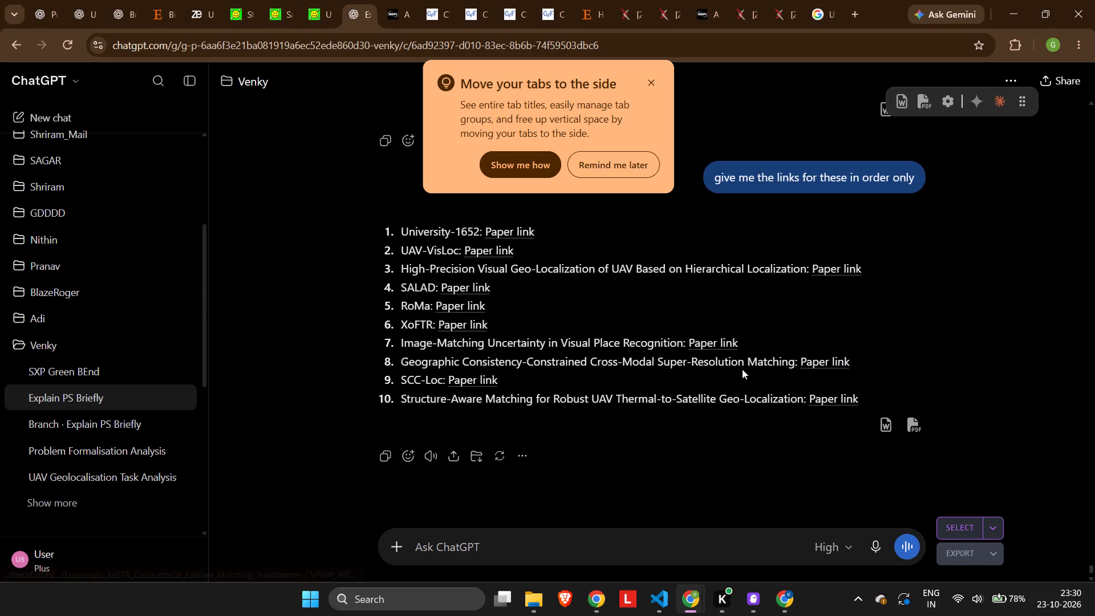
left_click(482, 380)
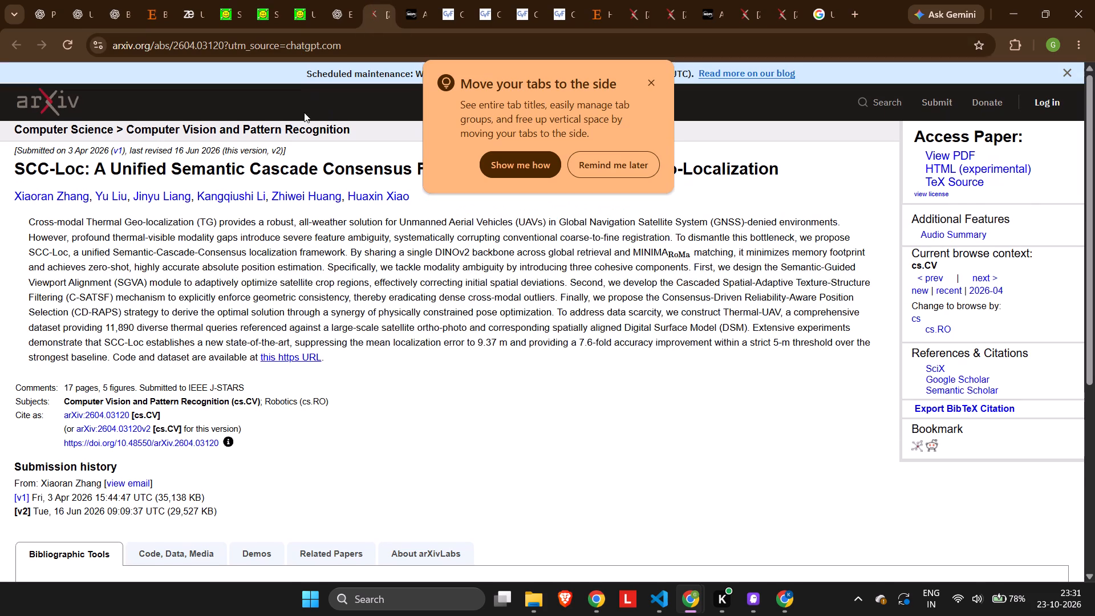
left_click(221, 47)
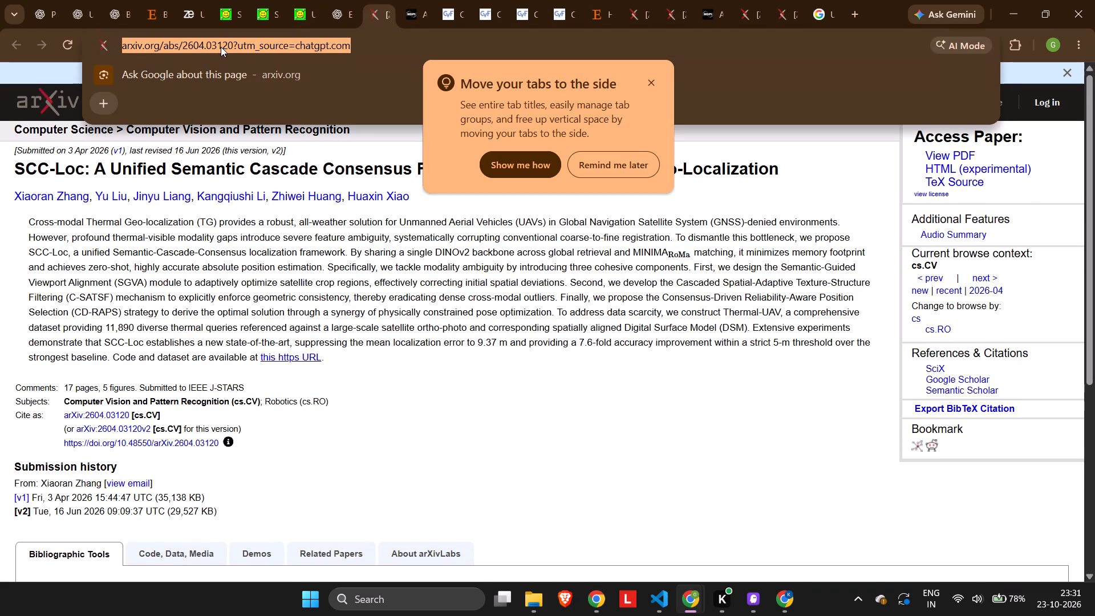
left_click(232, 45)
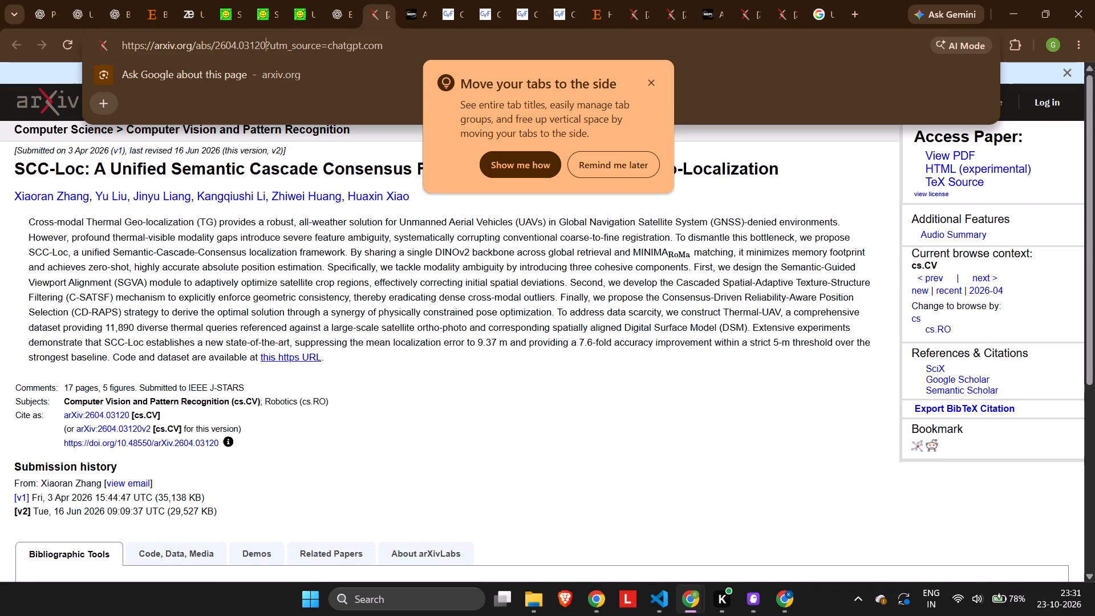
key("ctrl+shift+Left")
key("ctrl+shift+Left")
key("ctrl+shift+Left")
key("ctrl+shift+Left")
key("ctrl+shift+Left")
key("ctrl+shift+Left")
key("ctrl+shift+Left")
key("ctrl+shift+Left")
key("ctrl+shift+Left")
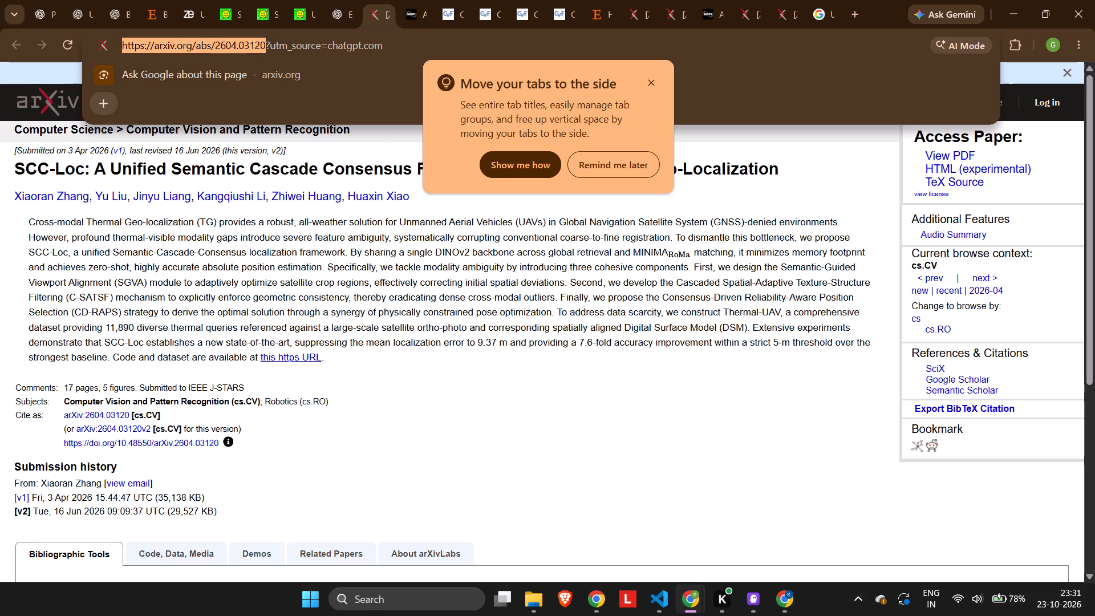
key("ctrl+c")
Add the copied arXiv link after the SCC-Loc title in item 9 of the report.
key("alt+Tab")
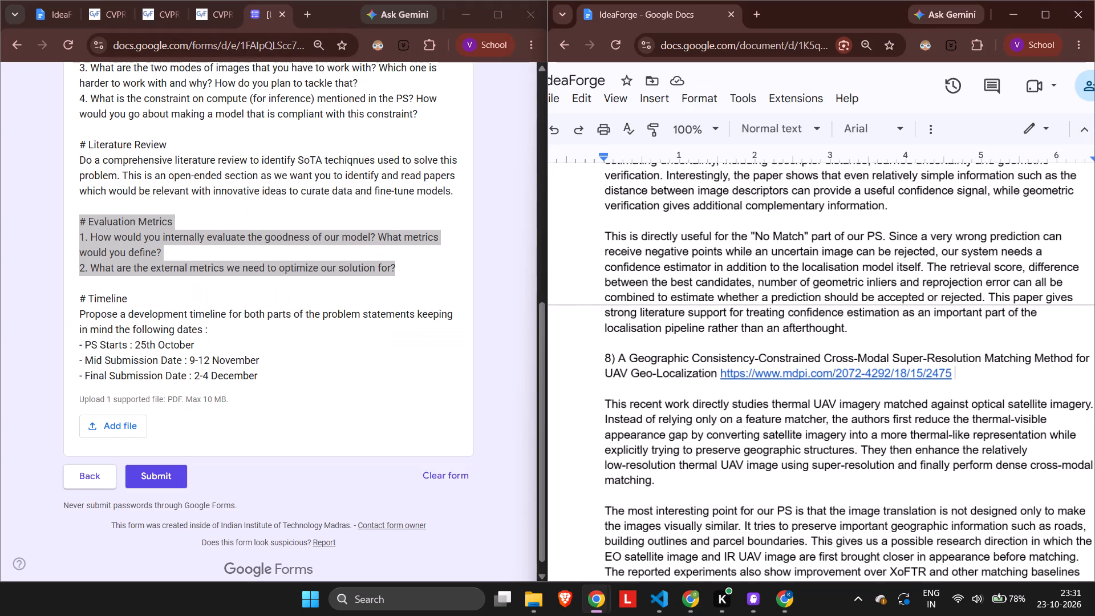
scroll(879, 407, "down", 4)
left_click(708, 327)
key("space")
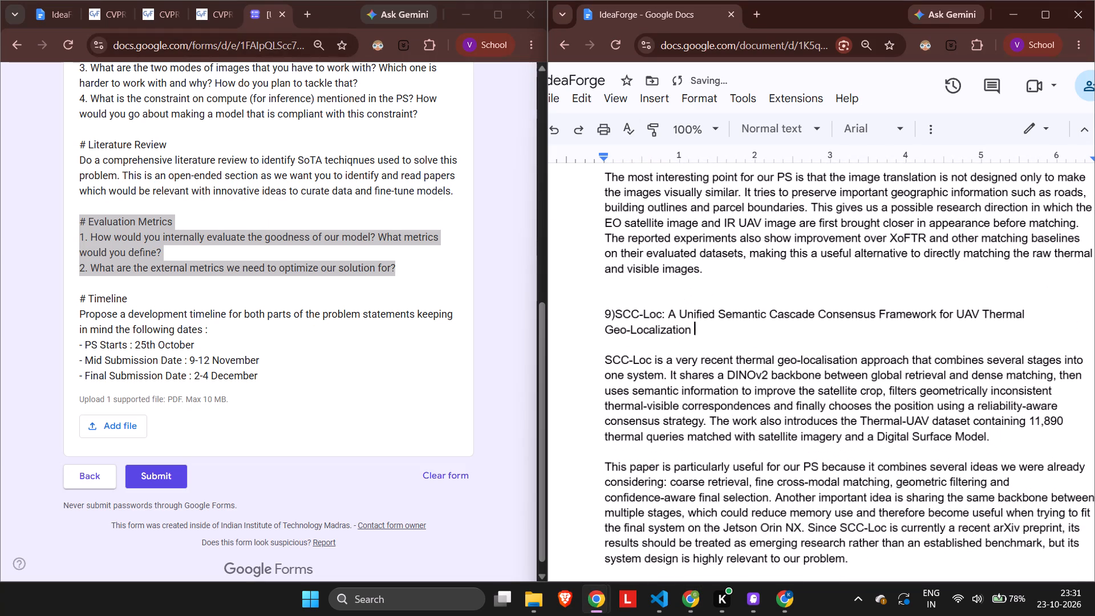
key("ctrl+v")
key("space")
scroll(708, 327, "down", 3)
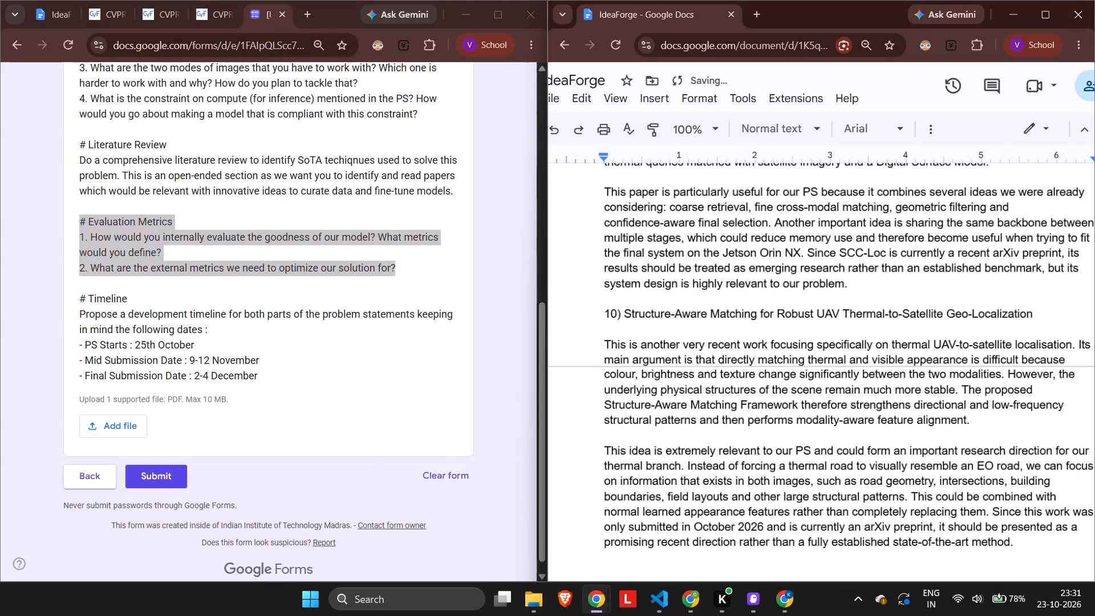
Open the Structure-Aware Matching paper link from ChatGPT's list and copy its address arxiv.org/abs/2610.12835, without the utm_source suffix.
key("alt+Tab")
left_click(353, 0)
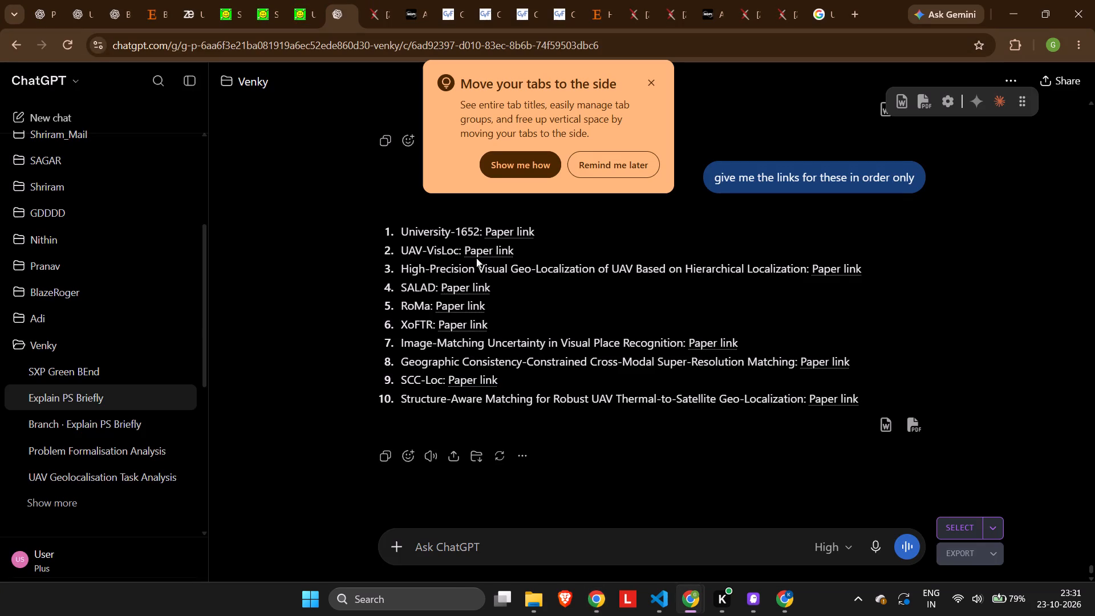
left_click(836, 396)
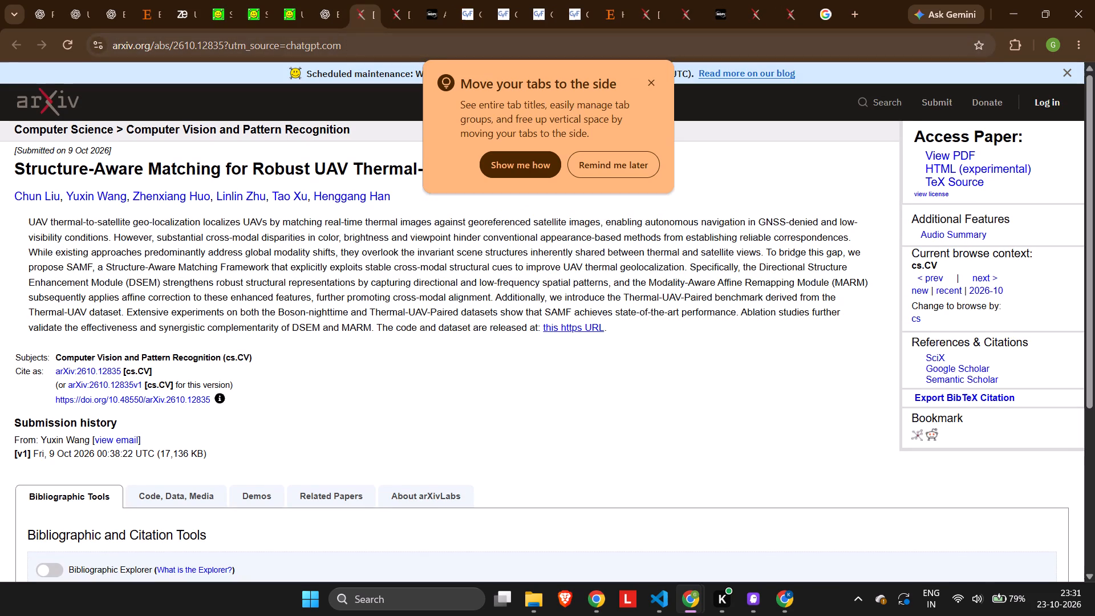
left_click_drag(223, 49, 102, 47)
key("ctrl+c")
Add the copied arXiv link after the Structure-Aware Matching title in item 10 of the report.
key("alt+Tab")
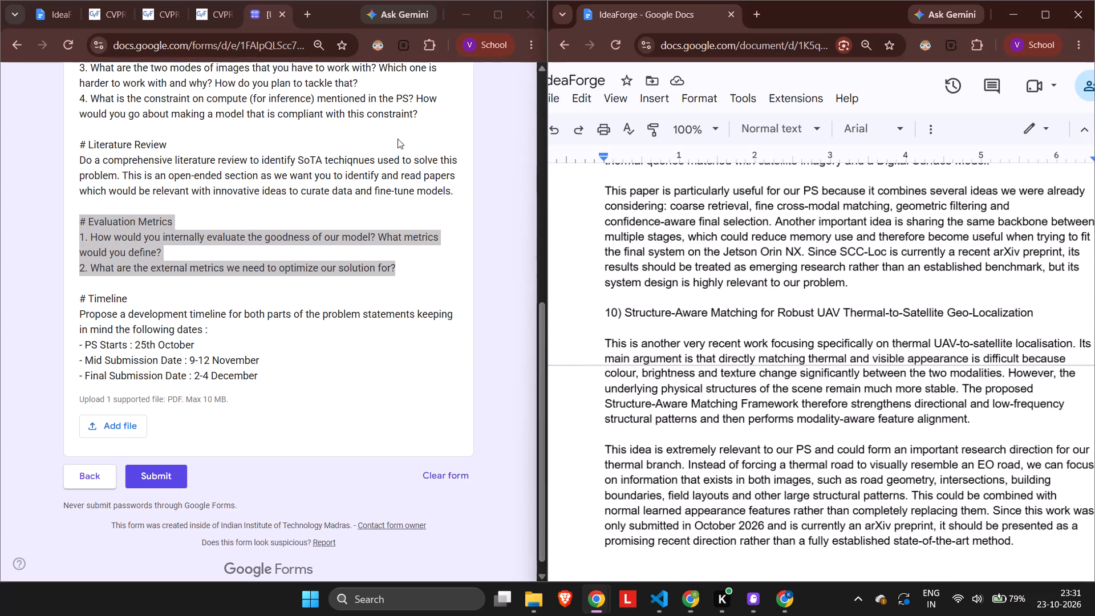
scroll(805, 286, "down", 2)
left_click(1041, 230)
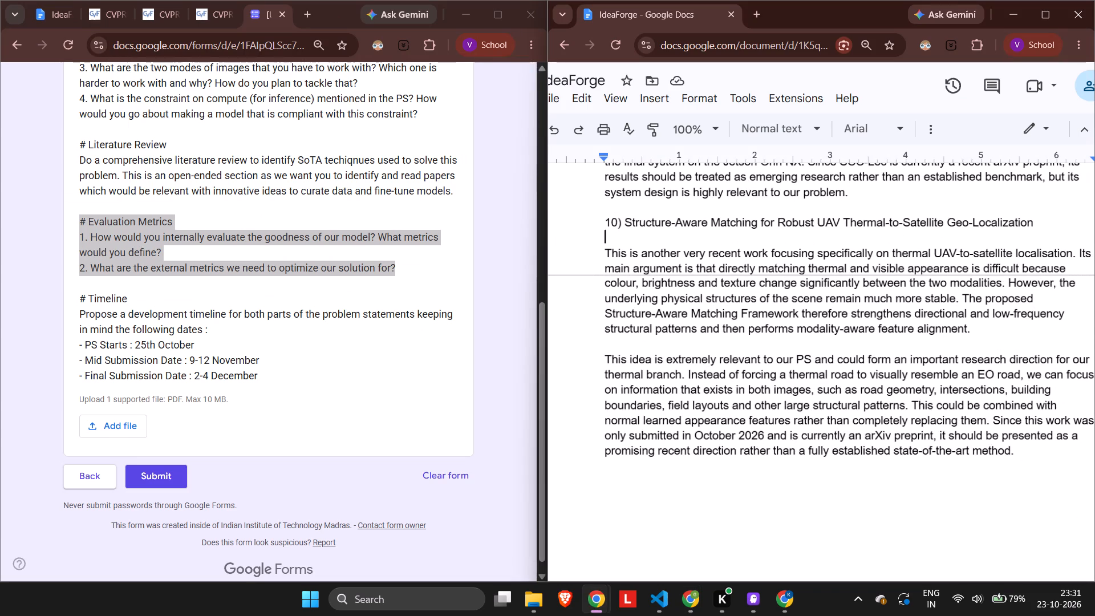
left_click(1042, 226)
key("space")
key("ctrl+v")
key("space")
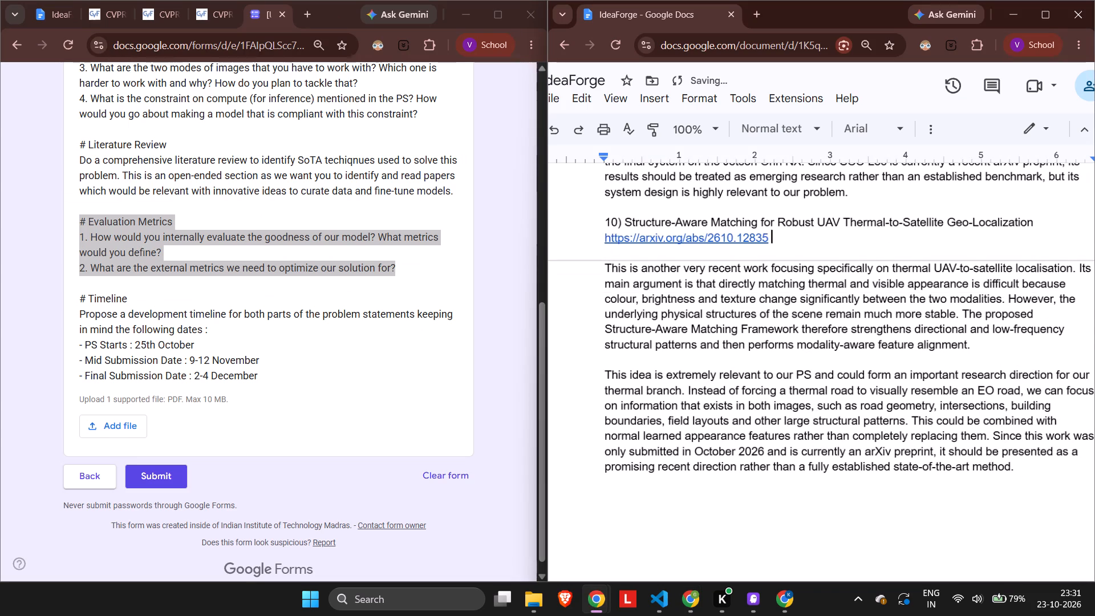
Add two new lines after the last Literature Review paragraph, at the end of the report.
scroll(1042, 226, "down", 1)
scroll(1061, 258, "left", 1)
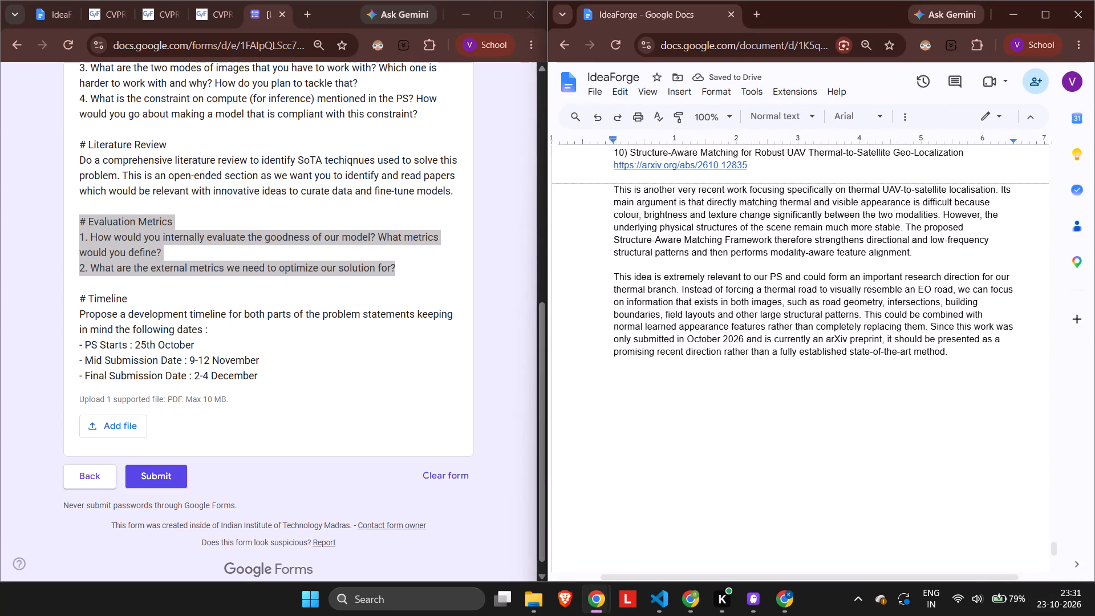
scroll(890, 264, "up", 1)
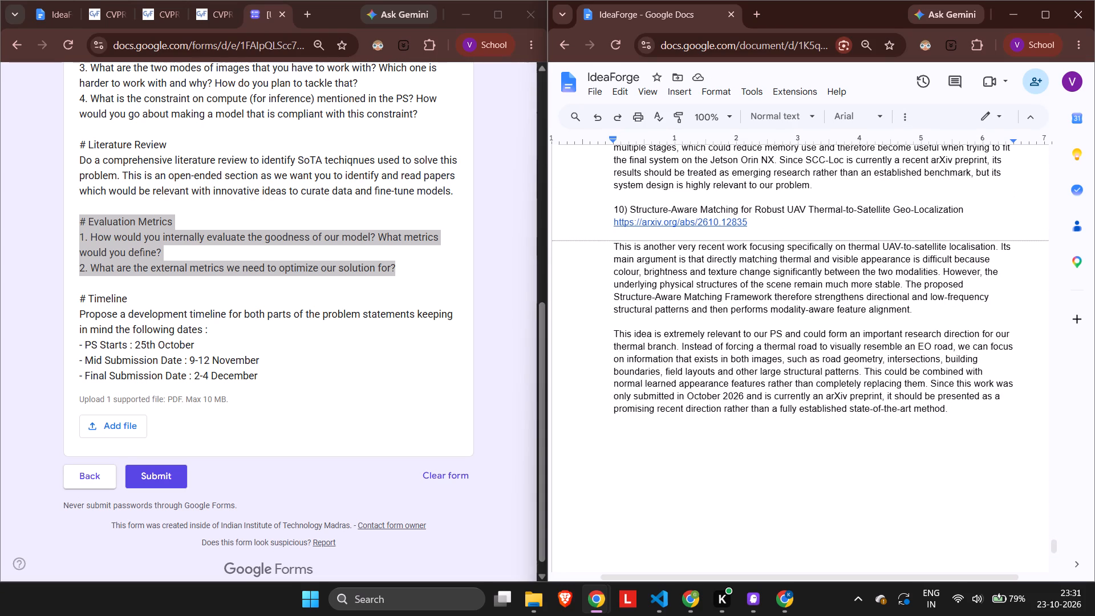
left_click(966, 412)
key("Return")
key("Return")
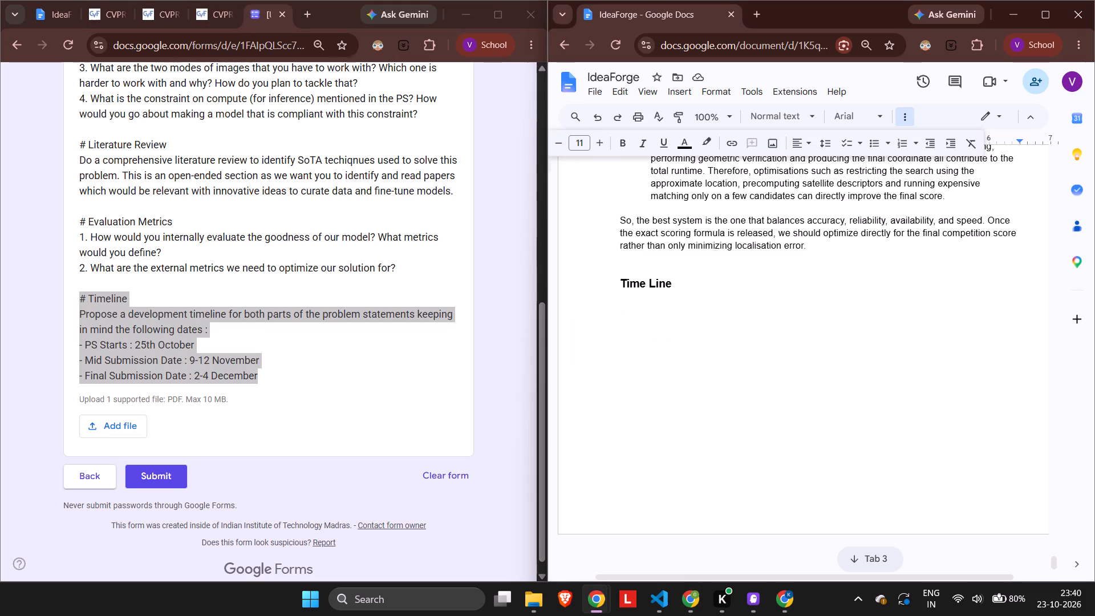
scroll(691, 309, "up", 5)
scroll(691, 309, "down", 1)
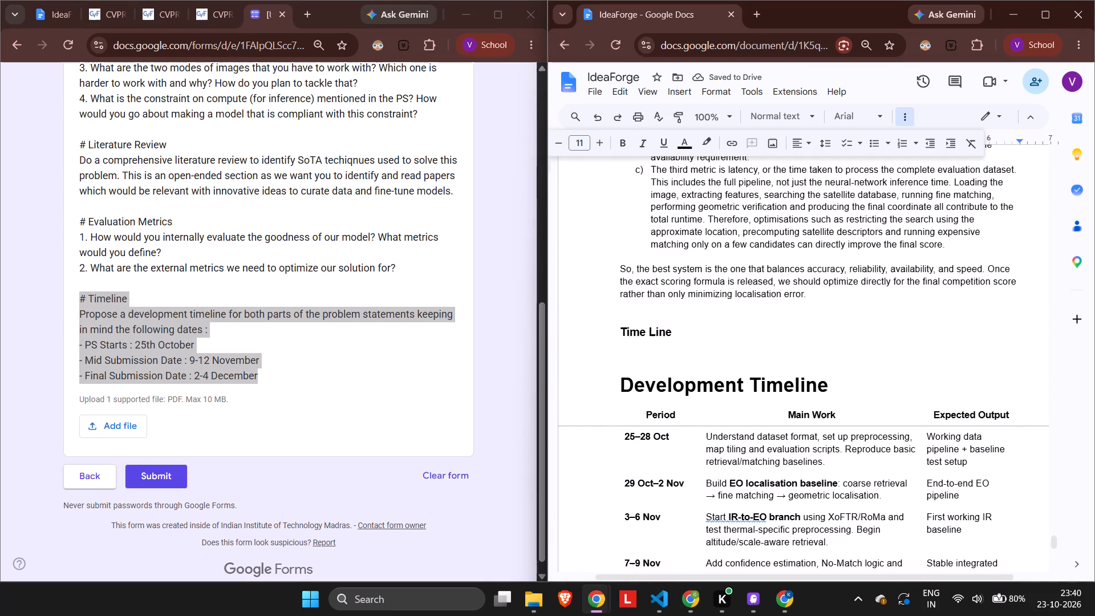
Delete the pasted "Development Timeline" heading and its extra spacing, leaving one empty line between "Time Line" and the table.
left_click_drag(836, 382, 609, 364)
key("BackSpace")
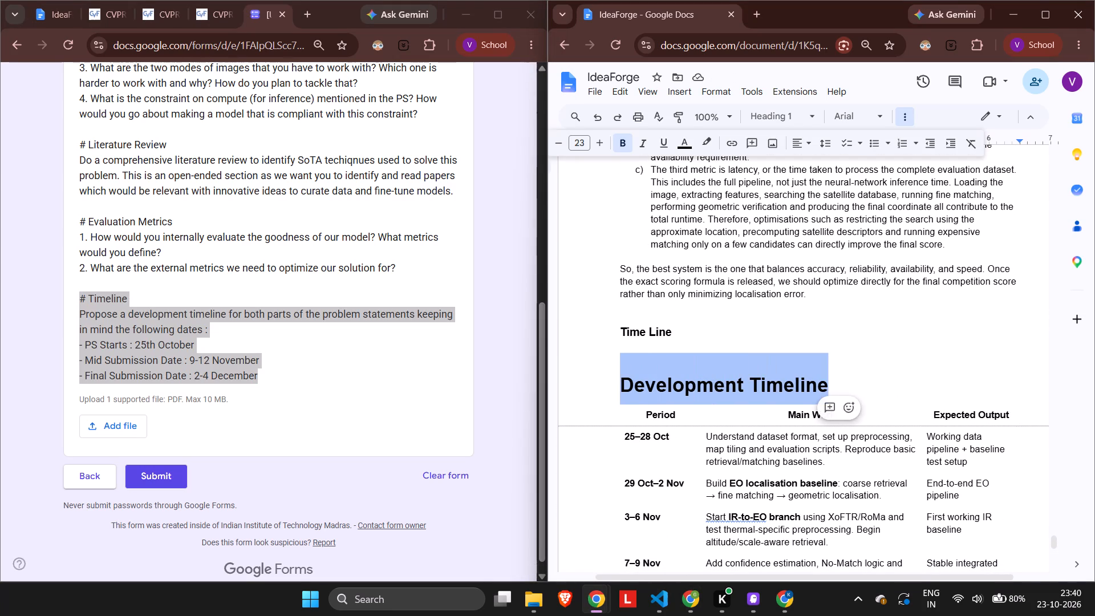
key("BackSpace")
key("BackSpace")
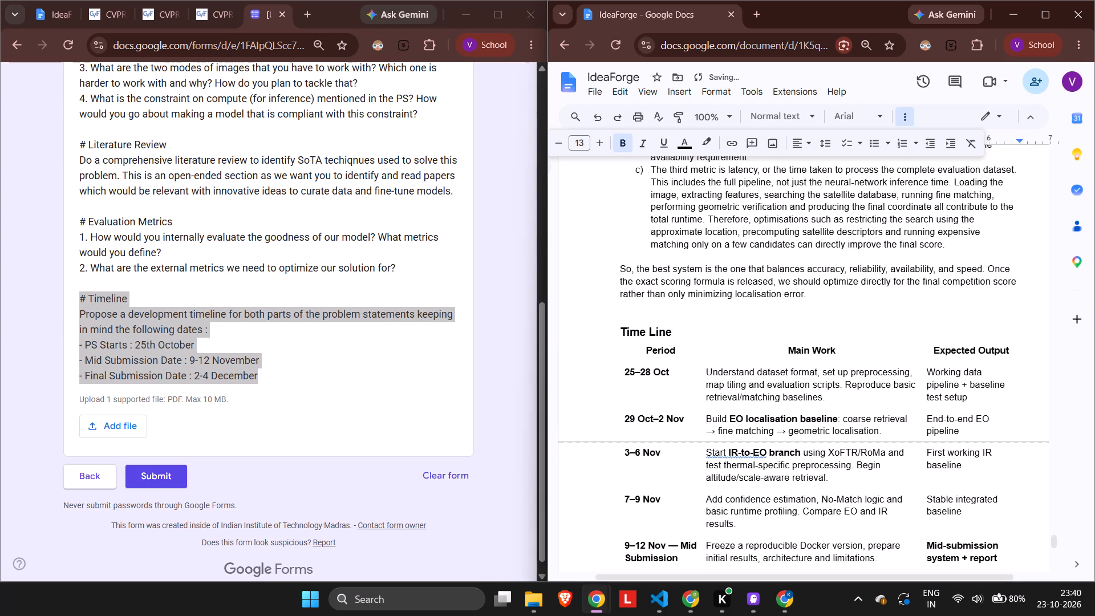
key("shift+Return")
Insert blank lines before the "Time Line" heading so that it starts at the top of a new page.
scroll(609, 364, "down", 1)
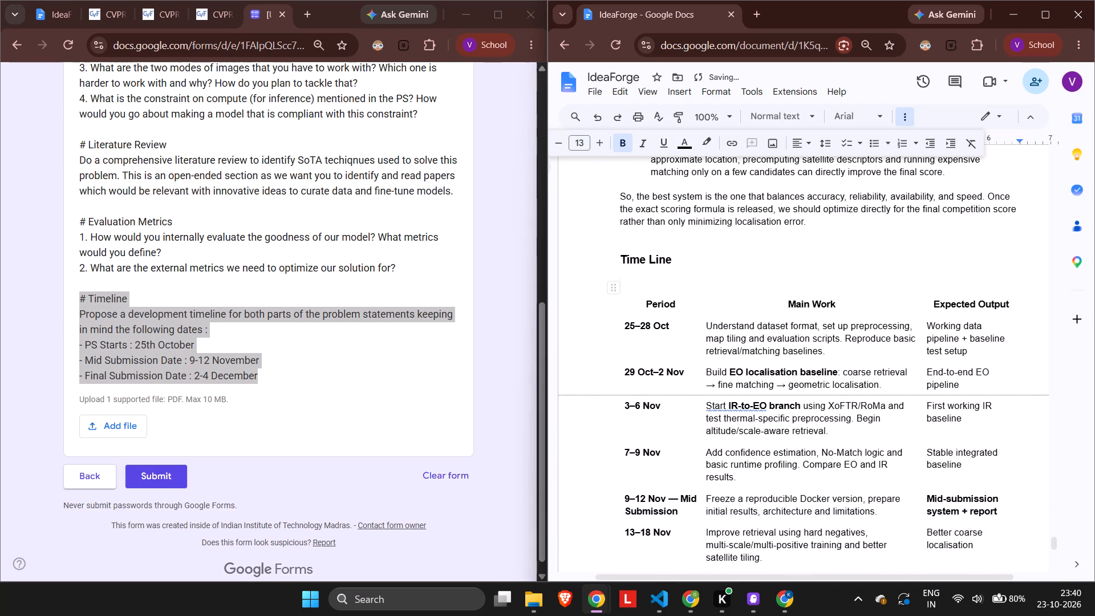
left_click(619, 257)
key("Return")
key("Return")
key("Return")
key("Return")
key("Return")
key("Return")
key("Return")
key("Return")
key("Return")
key("Return")
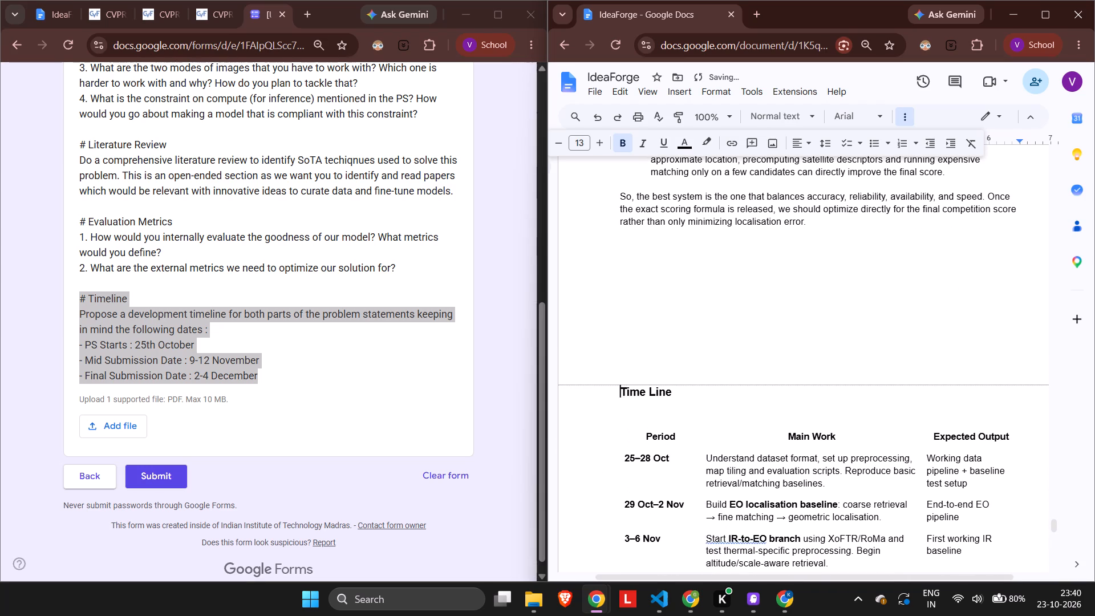
Delete one extra blank line in front of the "Time Line" heading.
key("BackSpace")
Look over the timeline table and the strategy paragraph beneath it.
scroll(619, 257, "down", 1)
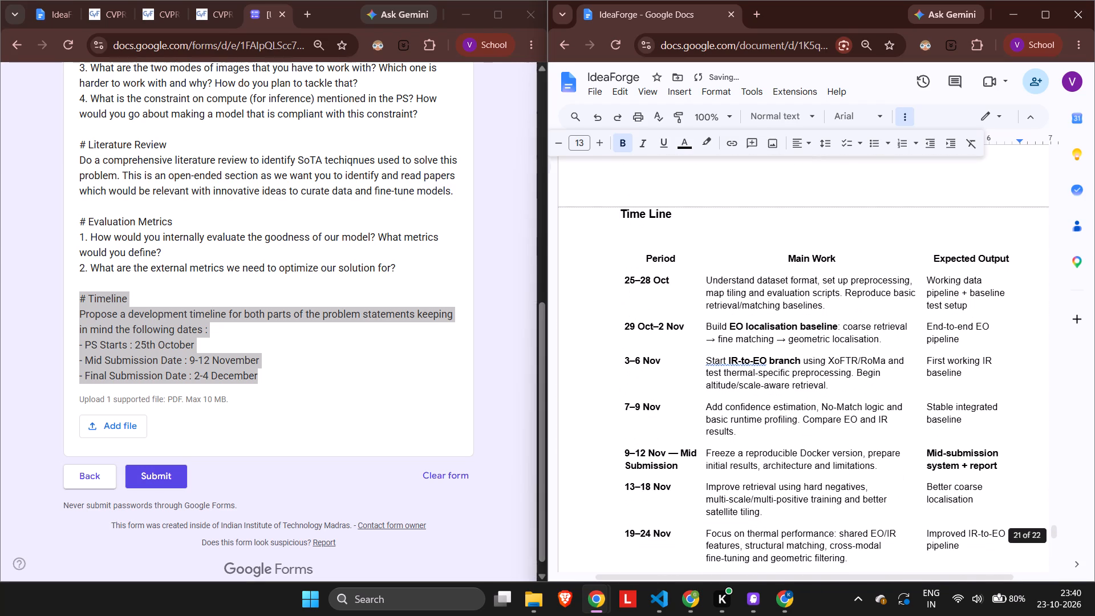
scroll(619, 257, "down", 2)
scroll(739, 333, "down", 2)
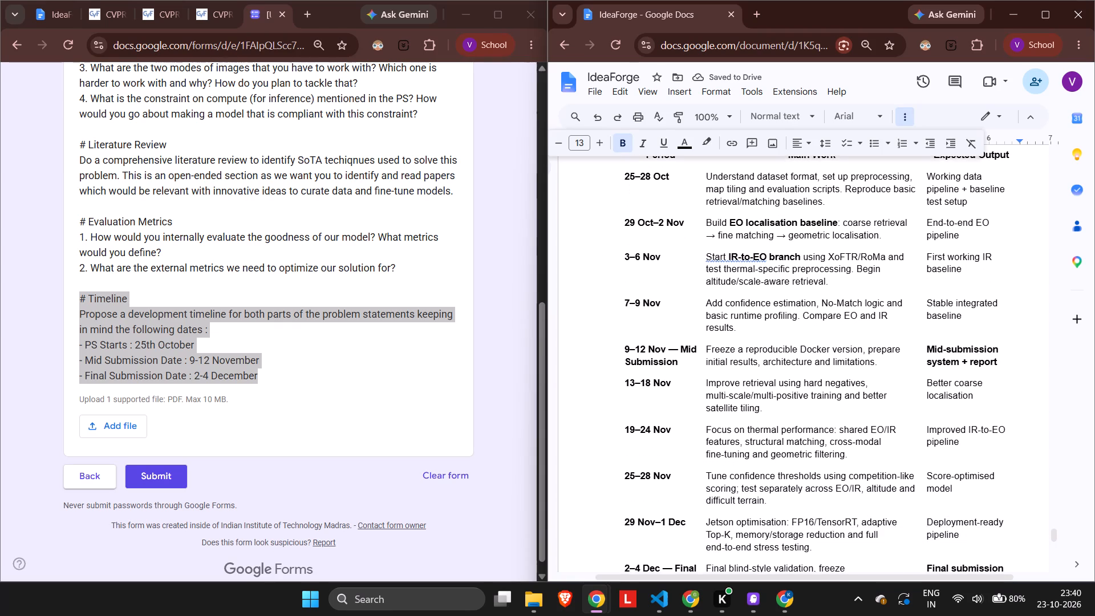
scroll(739, 333, "down", 3)
scroll(739, 333, "up", 1)
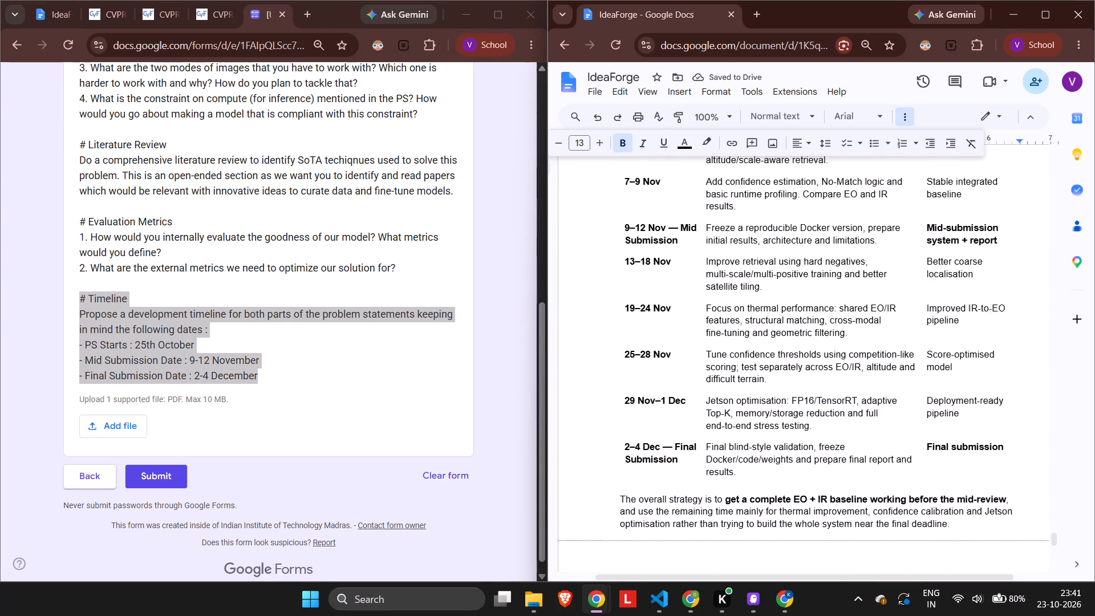
scroll(739, 333, "up", 2)
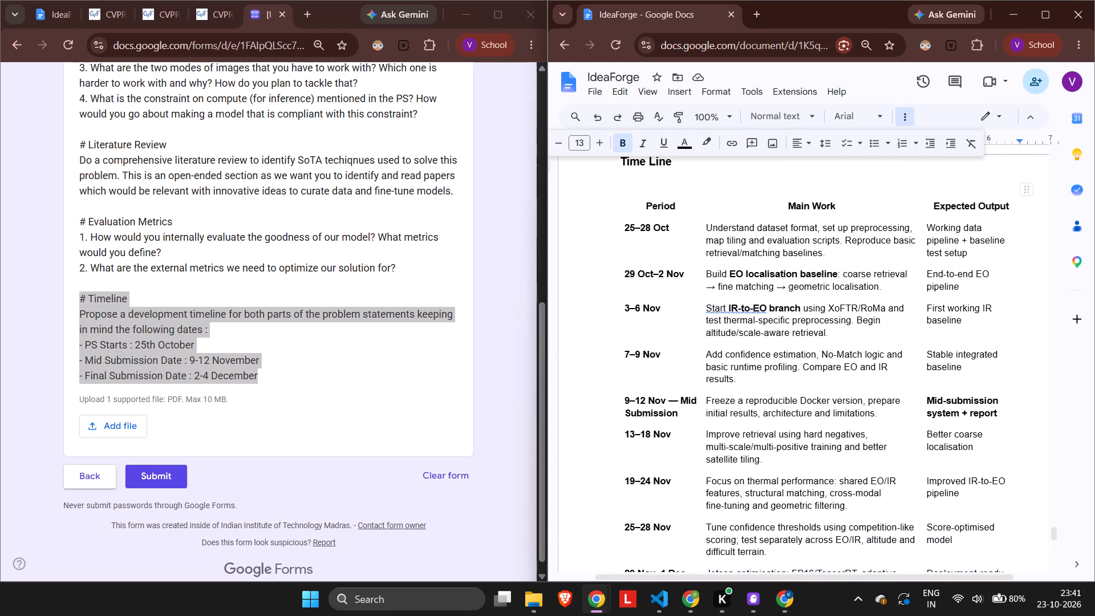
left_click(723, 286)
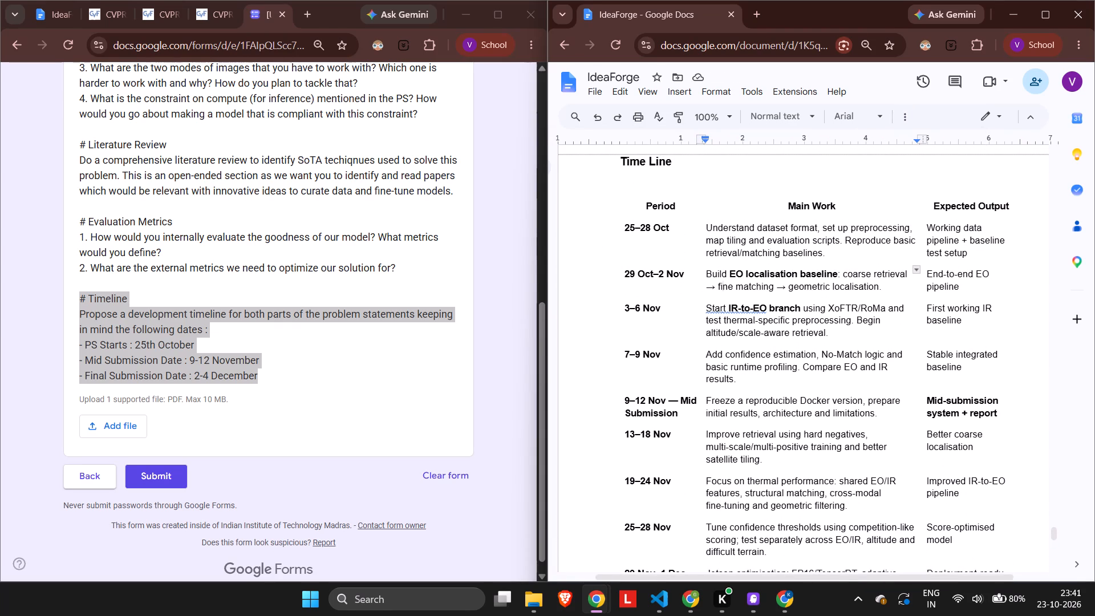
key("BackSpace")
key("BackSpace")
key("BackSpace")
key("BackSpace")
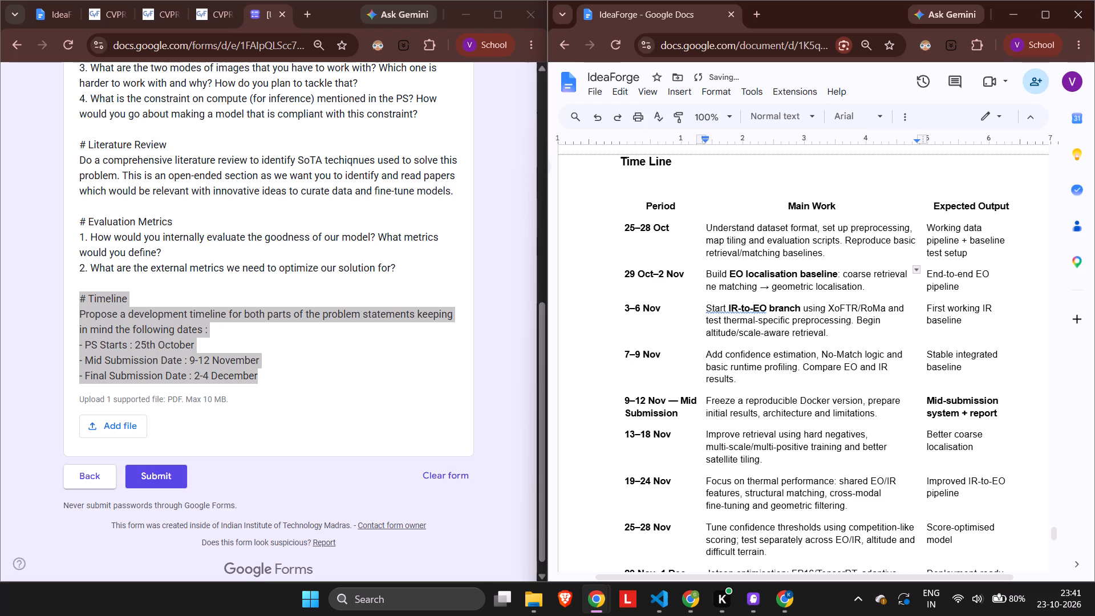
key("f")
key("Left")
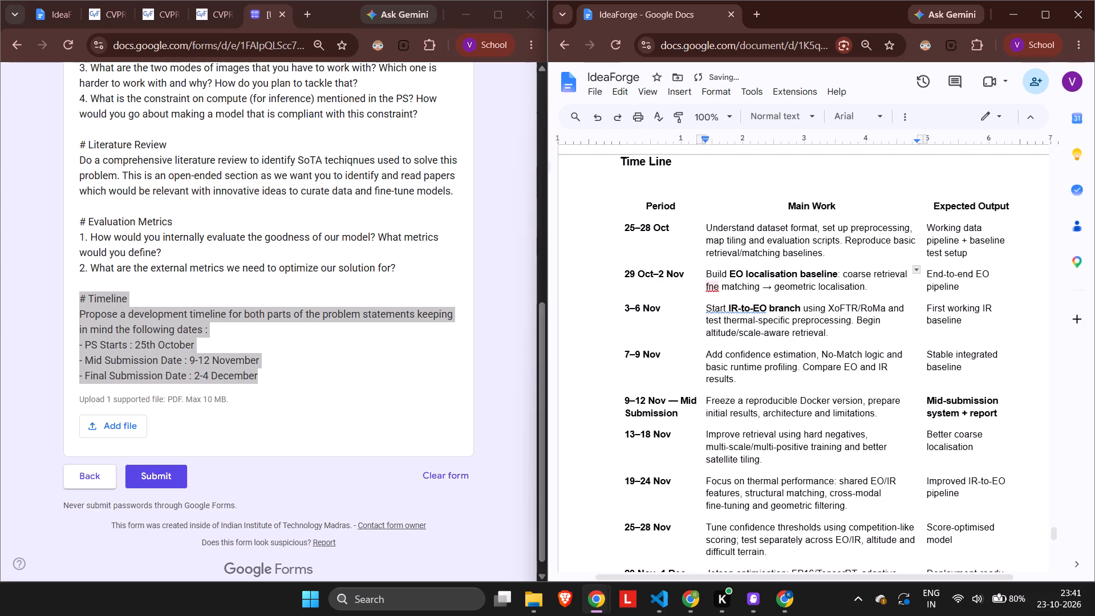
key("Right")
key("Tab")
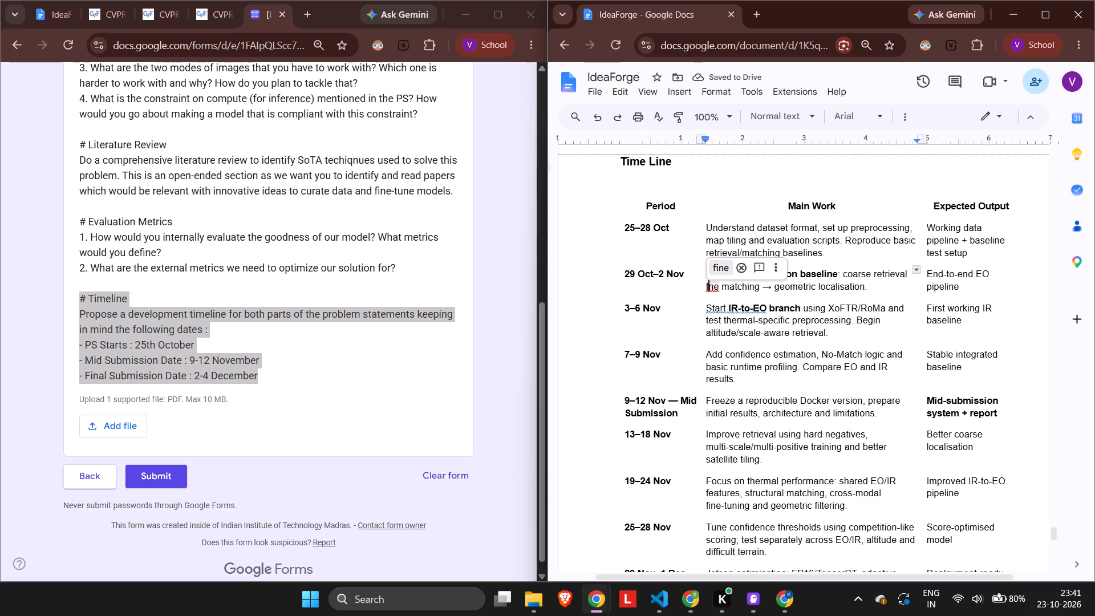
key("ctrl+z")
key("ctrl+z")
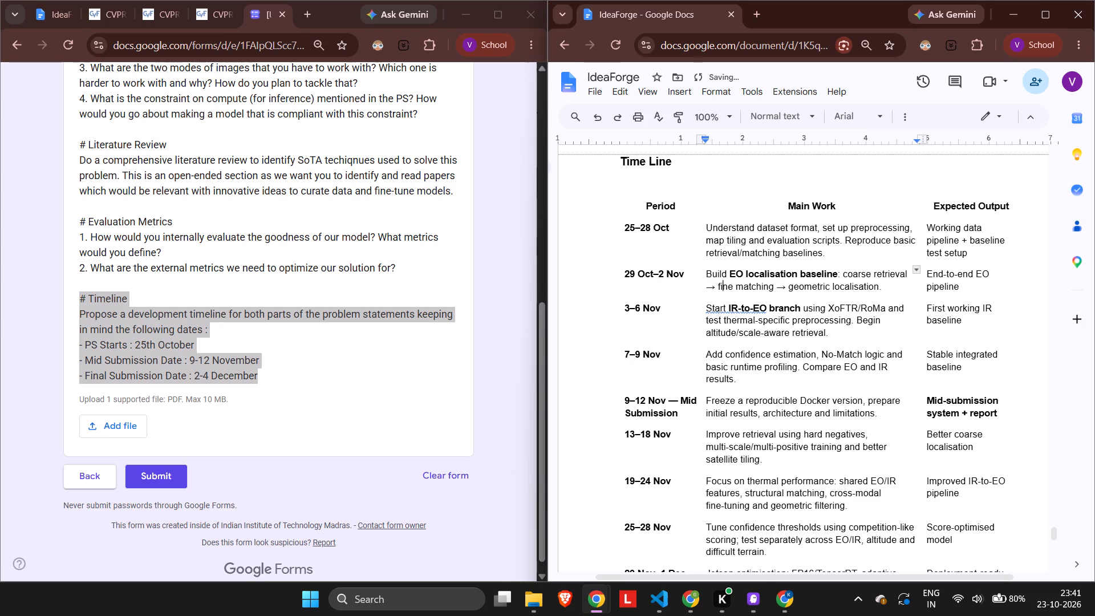
In the 29 Oct–2 Nov row, replace the arrow between "coarse retrieval" and "fine matching" with a comma.
key("Left")
key("Left")
key("BackSpace")
key("BackSpace")
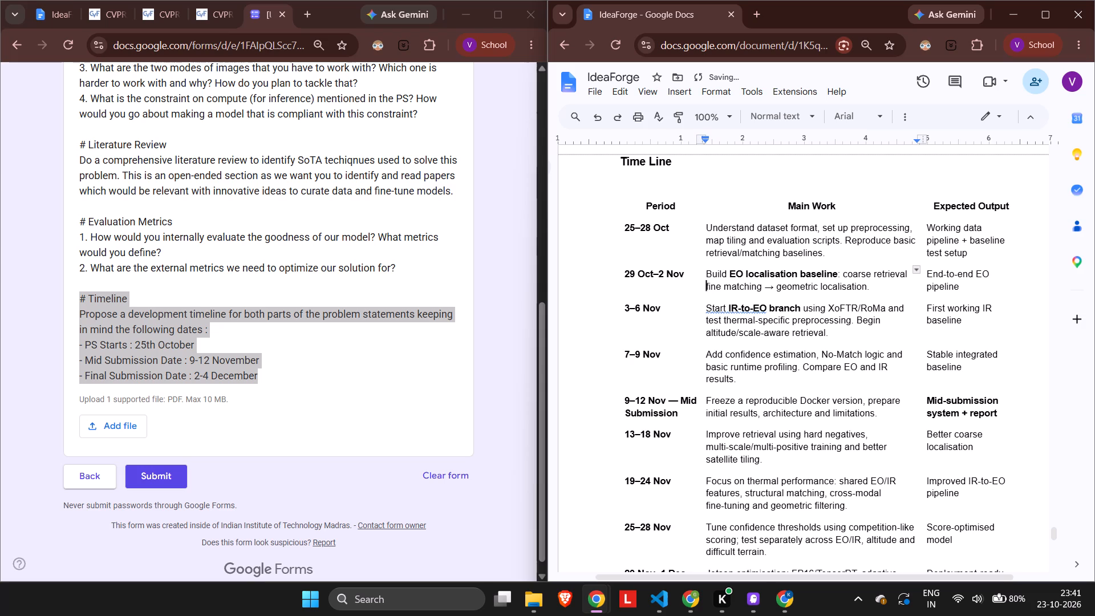
key("comma")
key("BackSpace")
key("BackSpace")
key("comma")
In the same Main Work cell, replace the arrow between "fine matching" and "geometric localisation" with a comma.
key("Right")
key("Right")
key("Right")
key("Right")
key("Right")
key("Right")
key("Right")
key("Right")
key("Right")
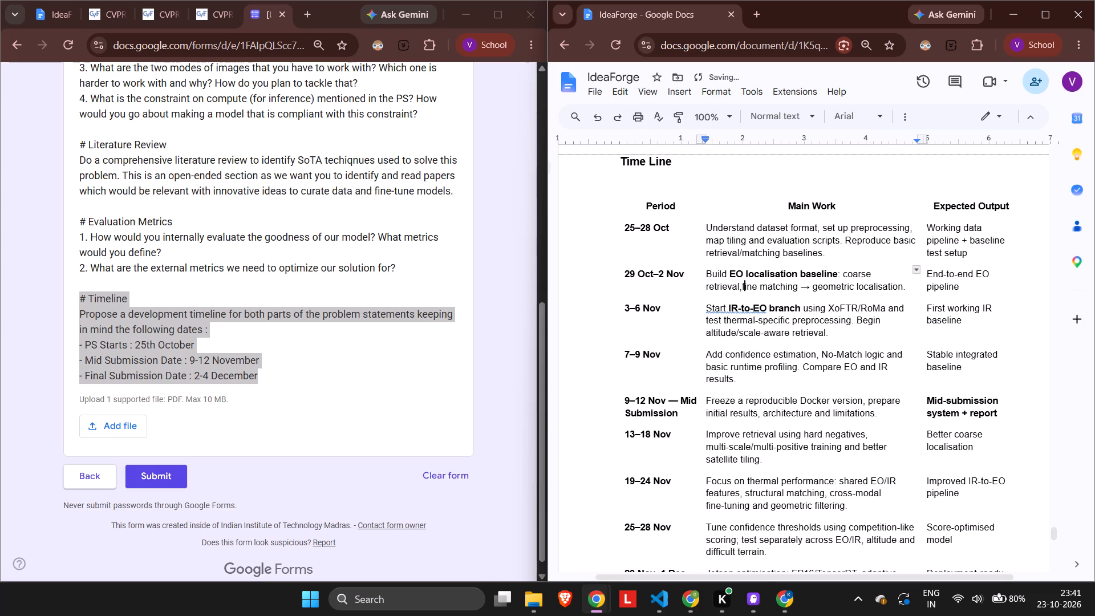
key("Right")
key("Right")
key("Right")
key("Right")
key("Right")
key("Right")
key("Right")
key("BackSpace")
key("BackSpace")
key("BackSpace")
key("comma")
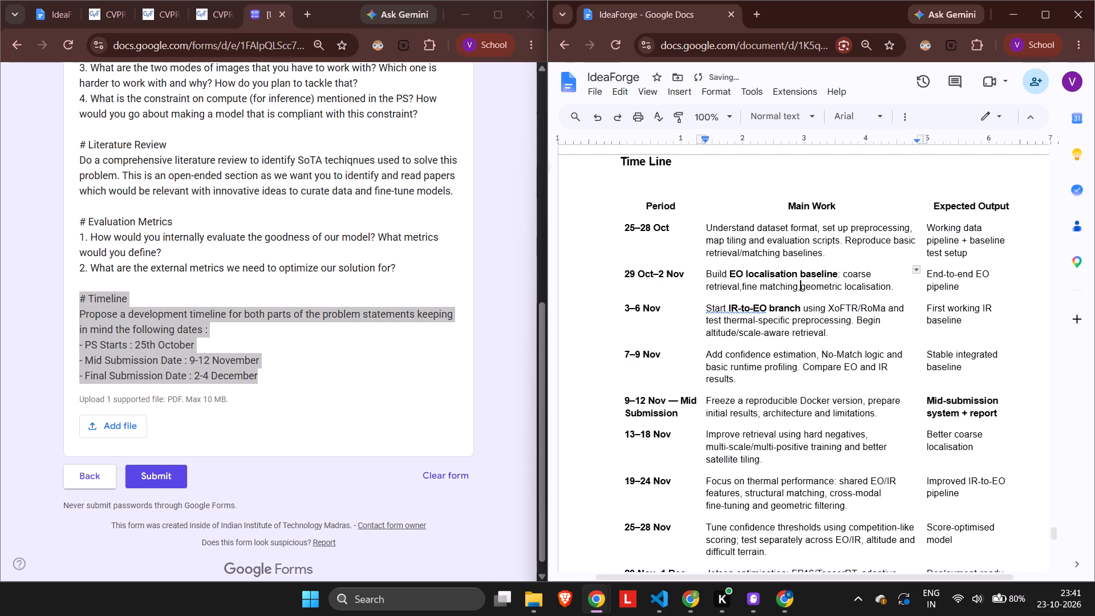
Accept the grammar suggestion "Start the IR-to-EO" in the 3–6 Nov row.
left_click(738, 309)
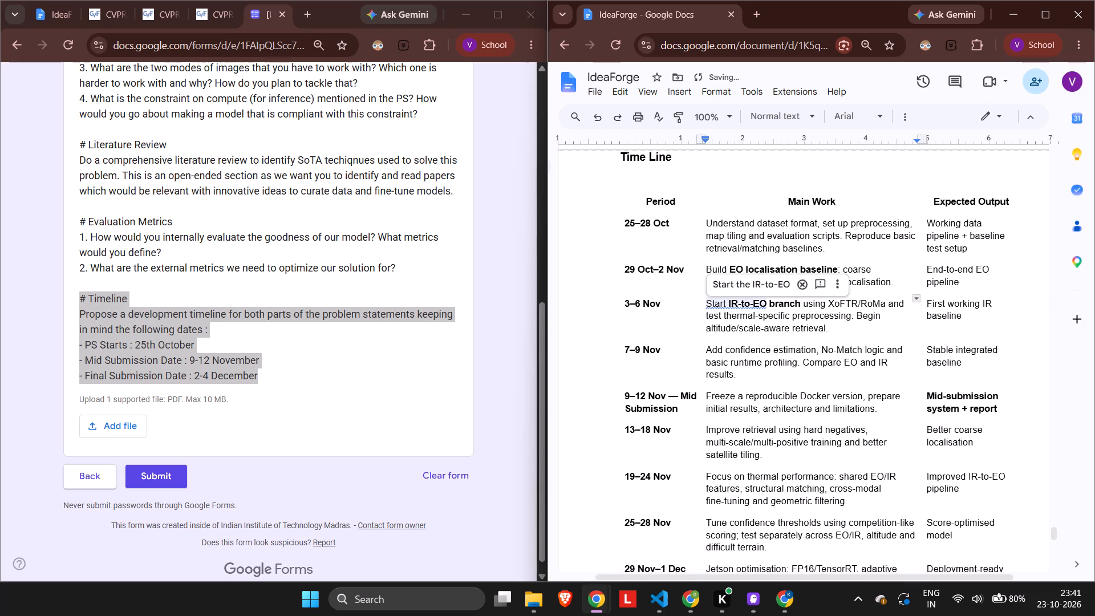
left_click(749, 288)
Remove the bold formatting from the overall strategy paragraph below the timeline table.
scroll(801, 326, "down", 1)
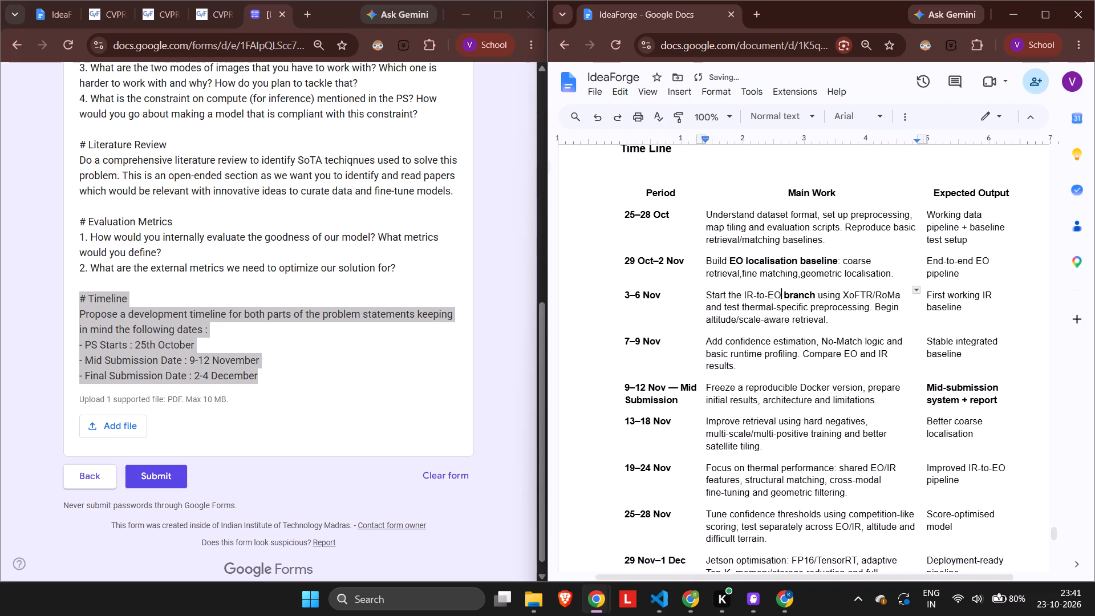
scroll(801, 326, "down", 4)
scroll(771, 427, "down", 1)
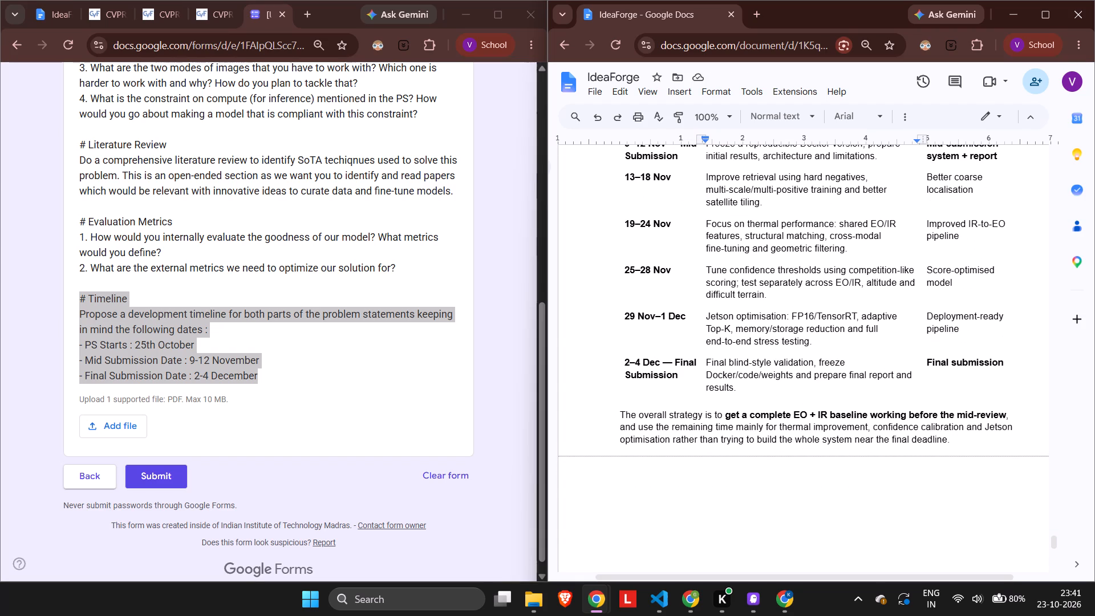
left_click_drag(951, 440, 618, 414)
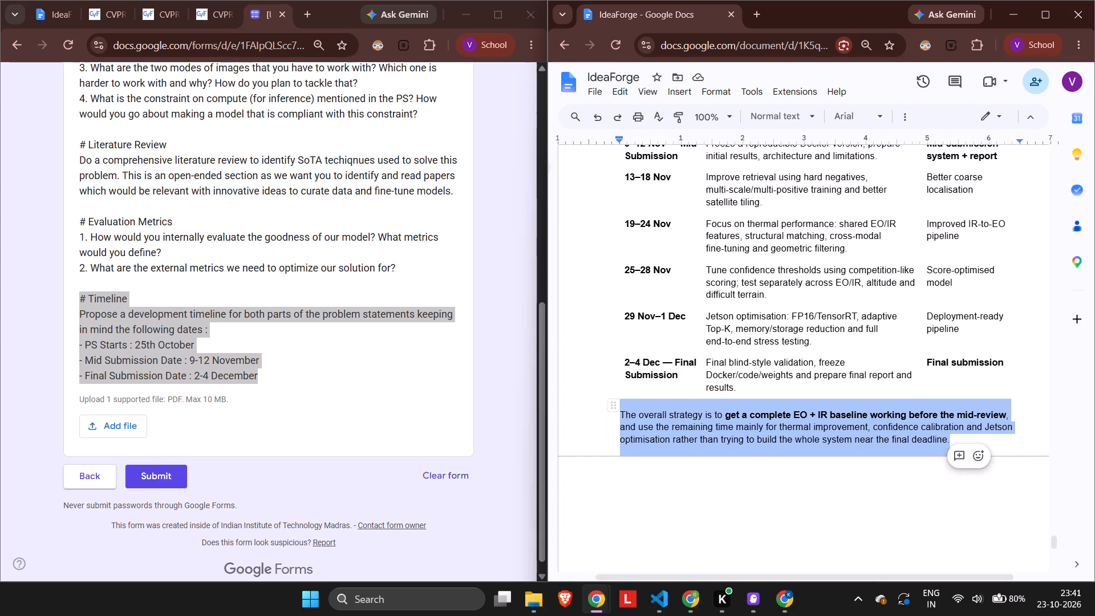
key("ctrl+b")
key("ctrl+b")
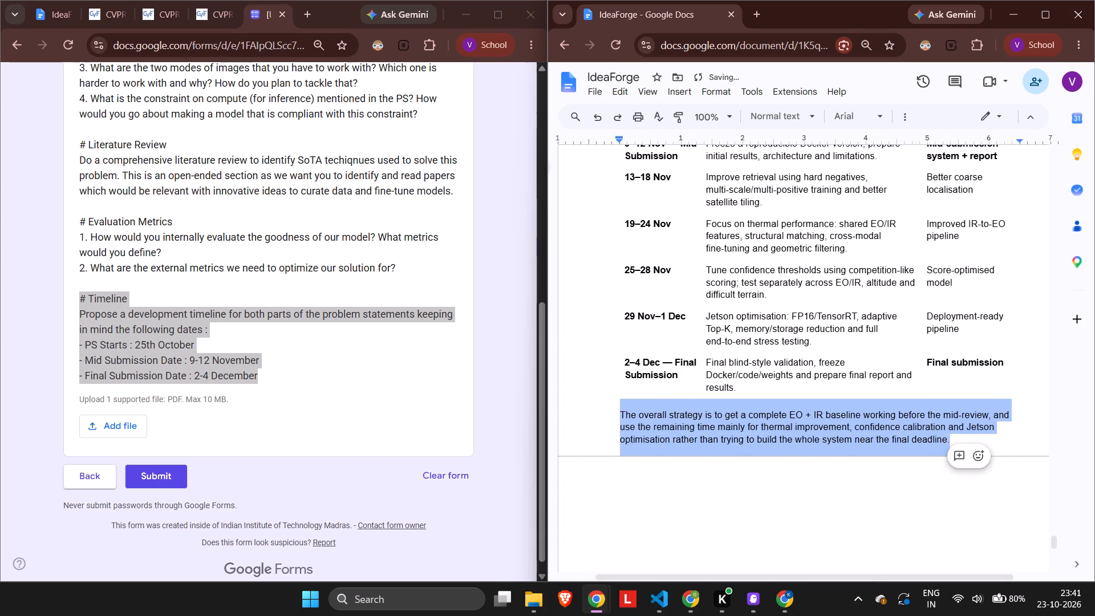
left_click(801, 462)
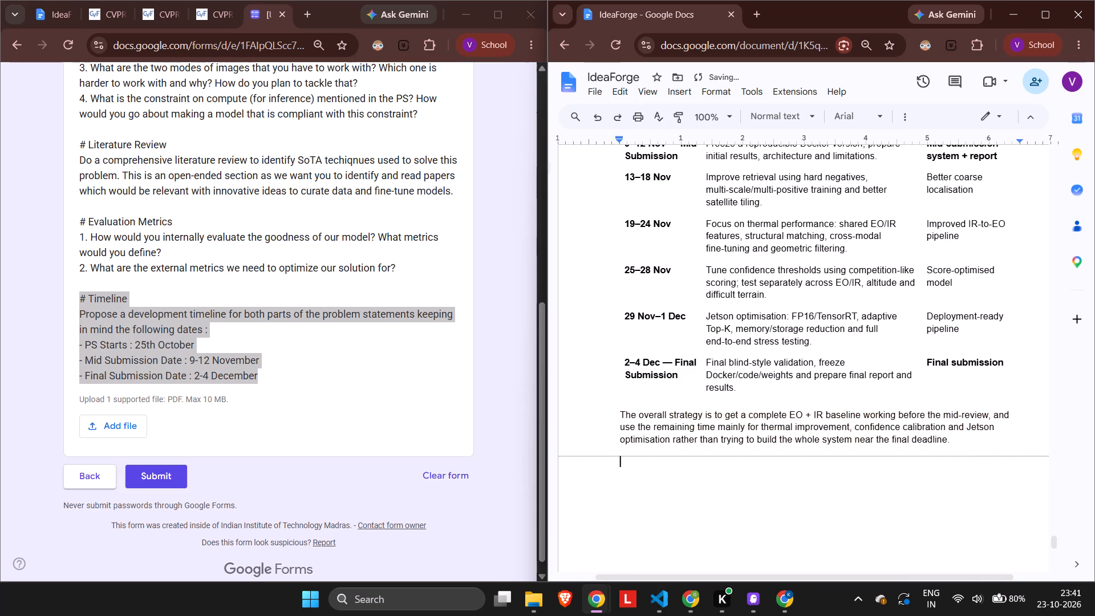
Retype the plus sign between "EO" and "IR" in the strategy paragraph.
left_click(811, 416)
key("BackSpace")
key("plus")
Remove the bold formatting from all cells of the timeline table.
scroll(811, 416, "up", 7)
scroll(811, 416, "down", 5)
scroll(811, 416, "up", 4)
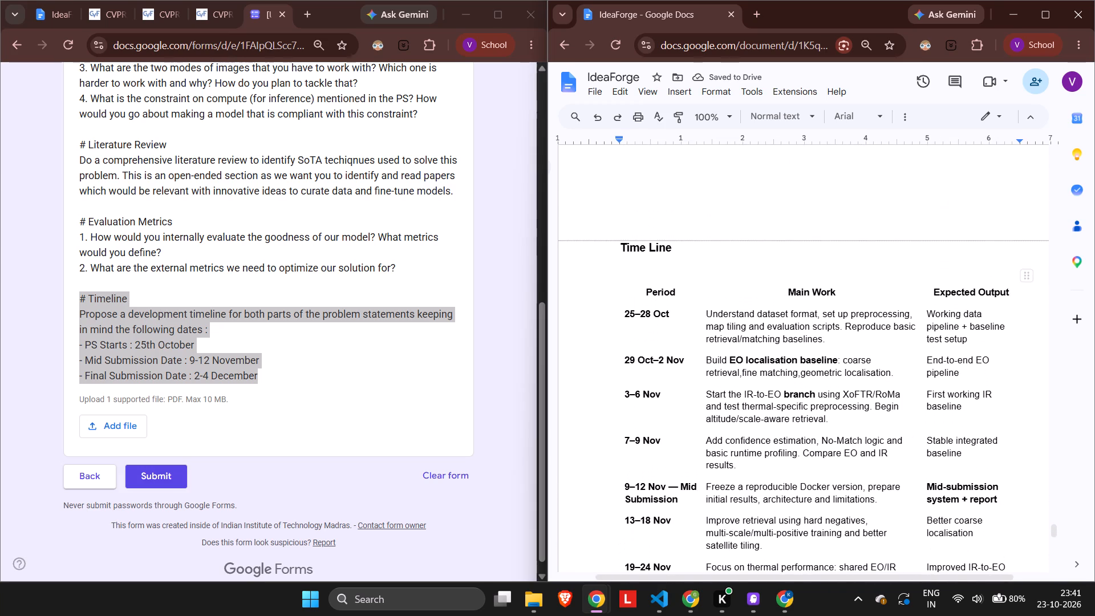
left_click(644, 290)
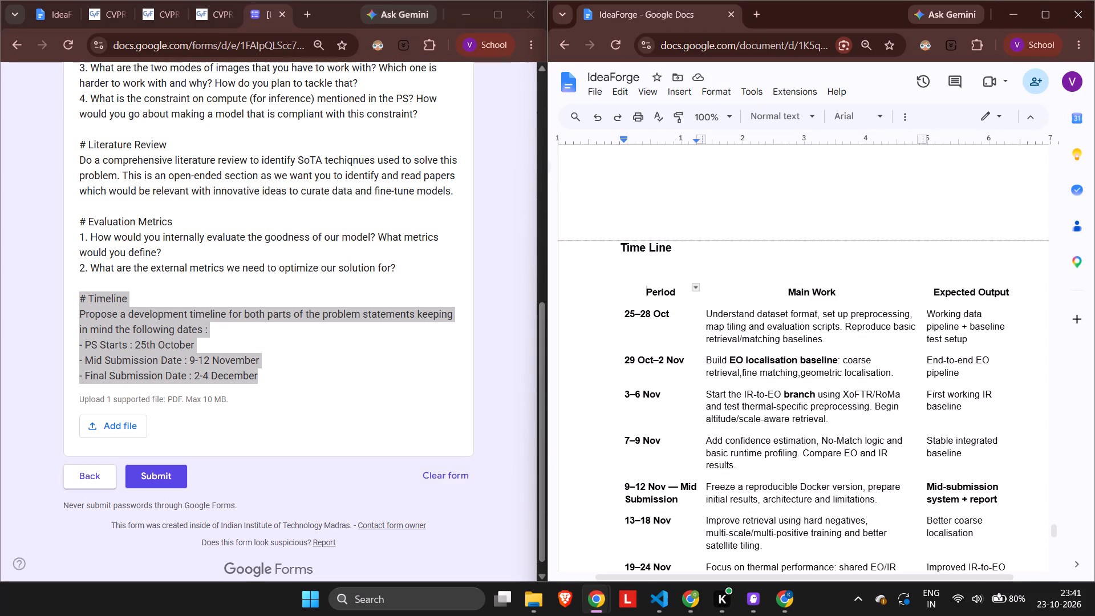
left_click_drag(644, 290, 988, 564)
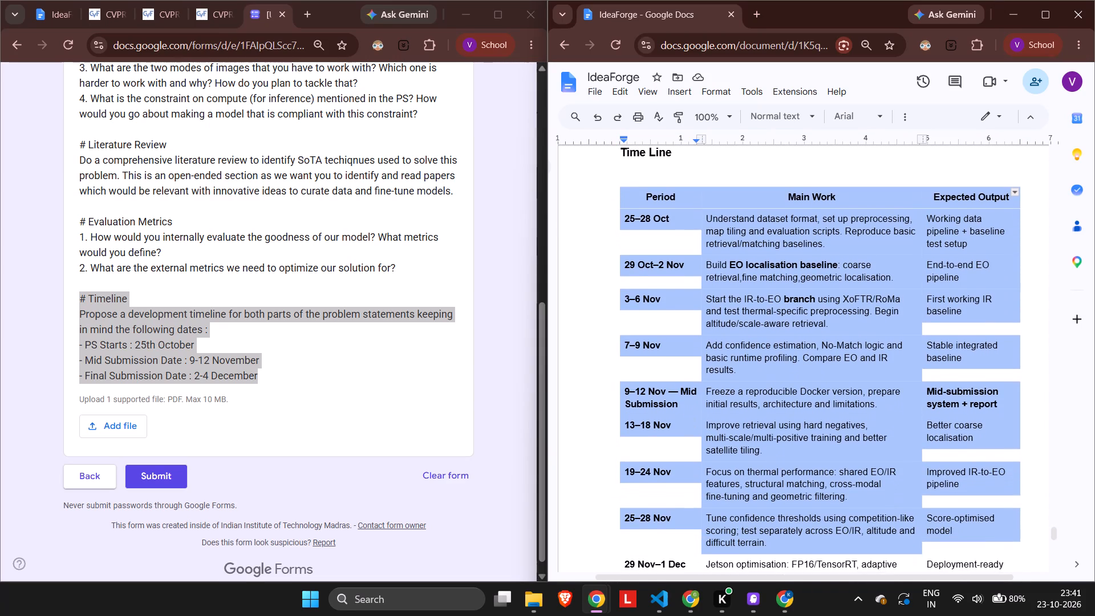
left_click_drag(988, 564, 938, 415)
key("ctrl+b")
key("ctrl+b")
scroll(938, 415, "up", 3)
left_click(864, 337)
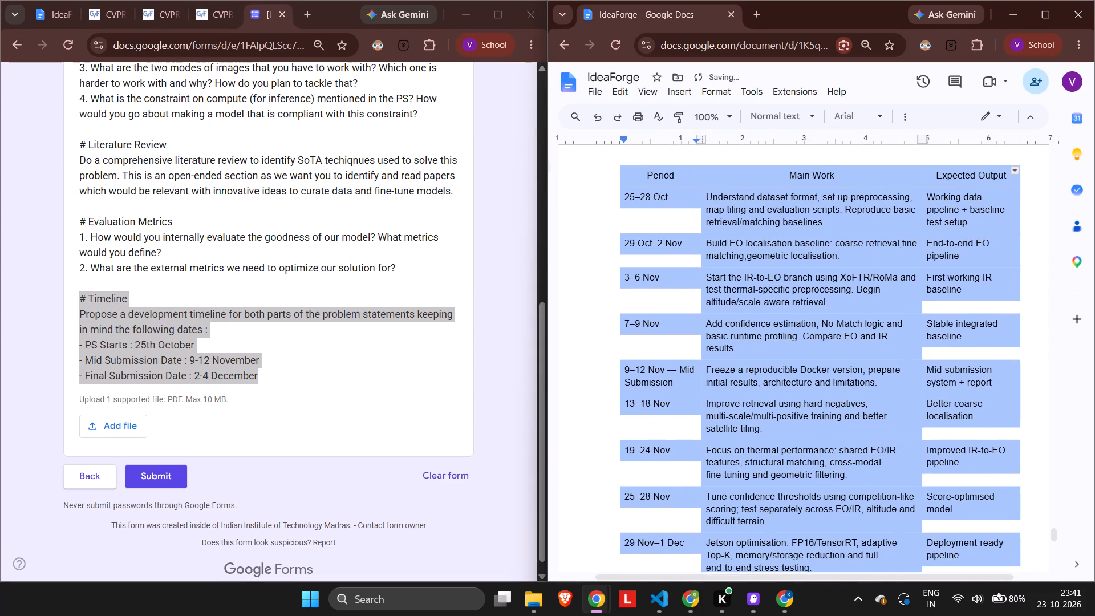
Make the table's header row (Period, Main Work, Expected Output) bold.
scroll(846, 338, "up", 2)
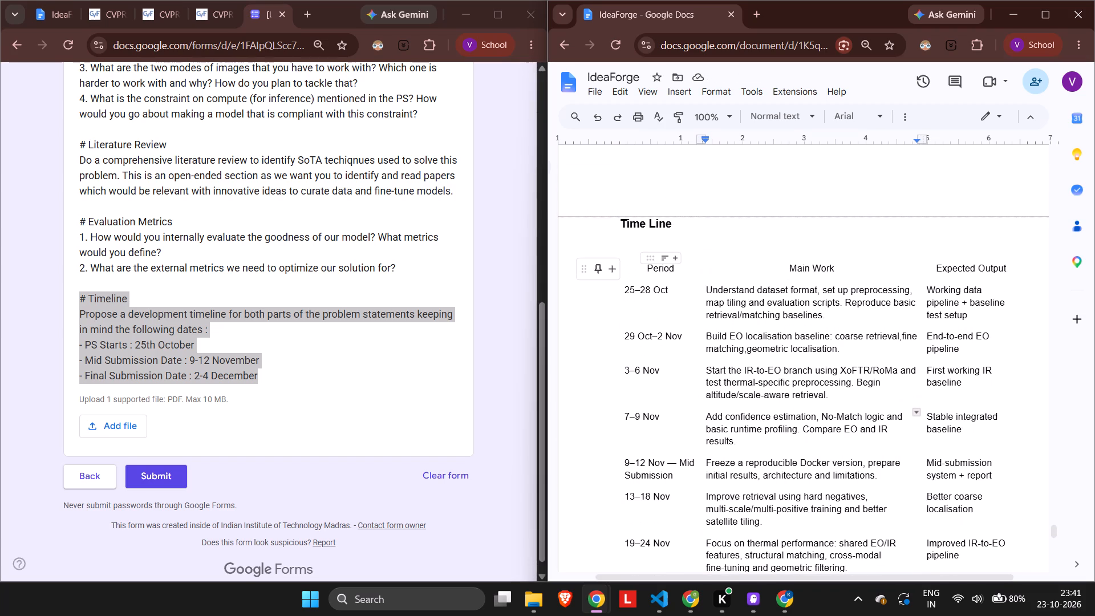
left_click(651, 260)
scroll(705, 302, "down", 2)
scroll(705, 302, "up", 2)
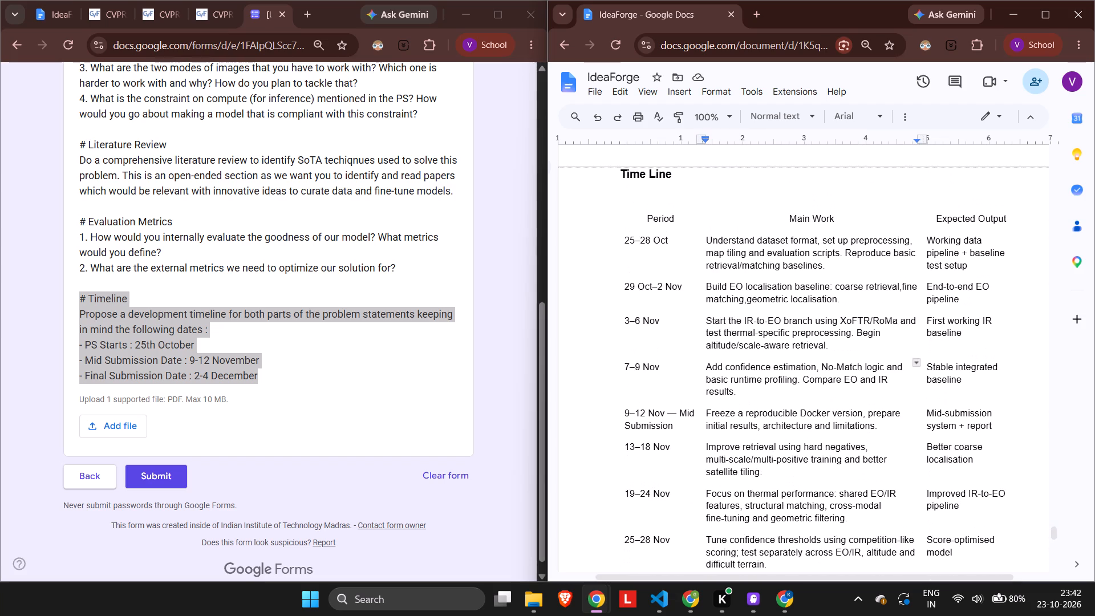
left_click_drag(645, 220, 987, 213)
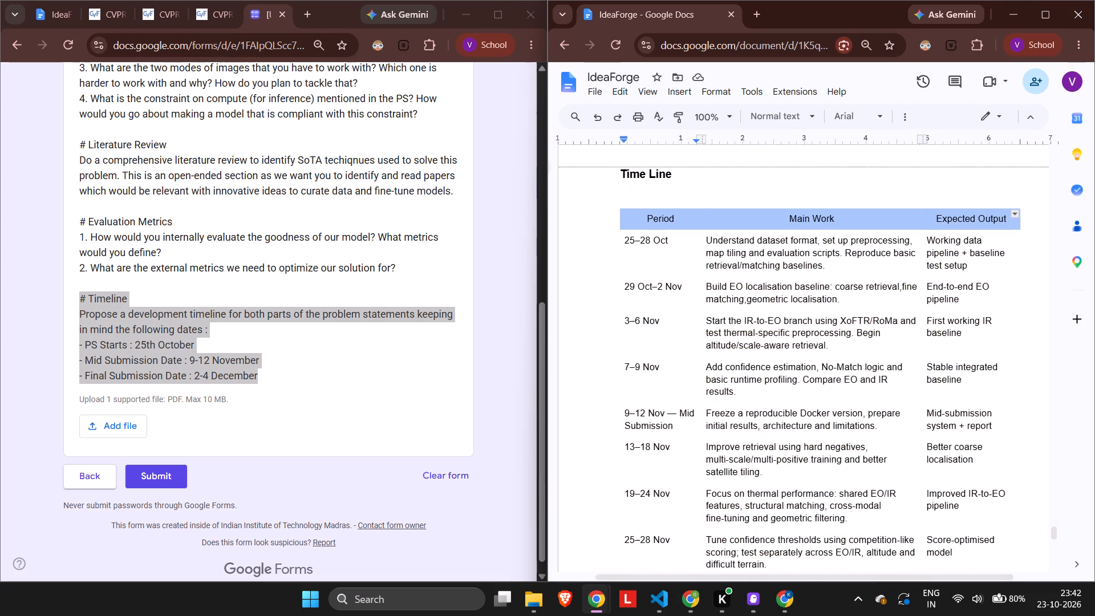
left_click_drag(987, 213, 1013, 212)
key("ctrl+b")
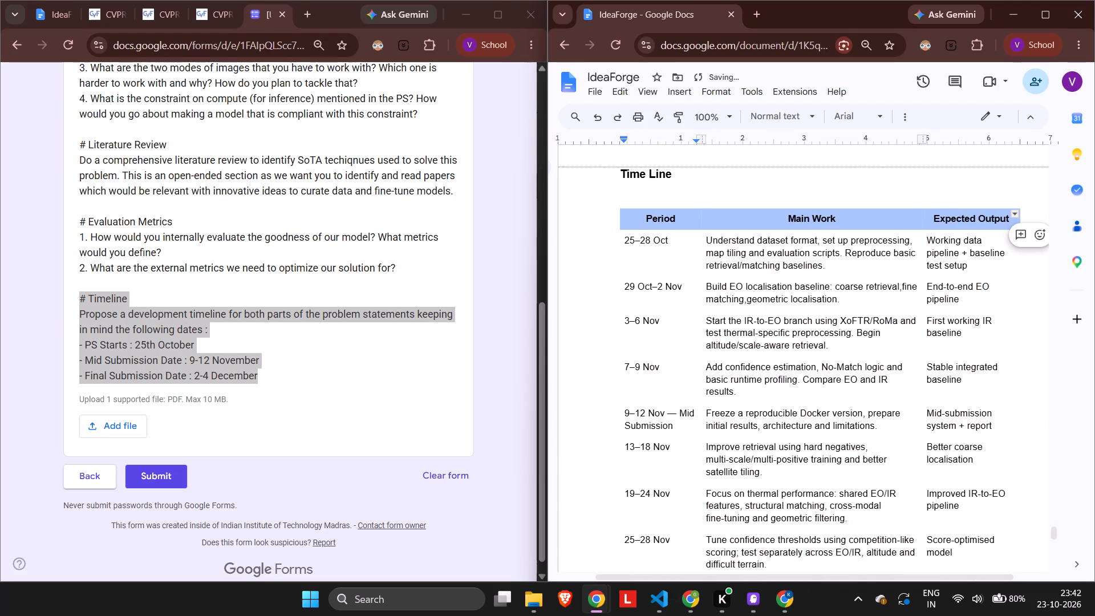
left_click(916, 216)
Insert one blank line above the "Time Line" heading at the start of its page.
scroll(916, 216, "up", 1)
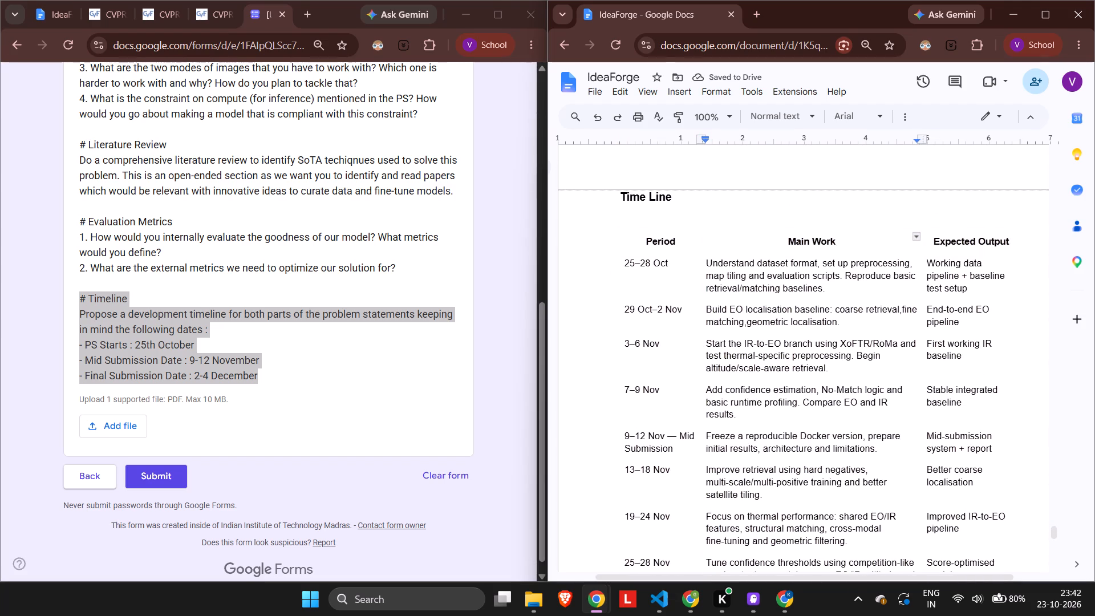
left_click(620, 197)
key("Return")
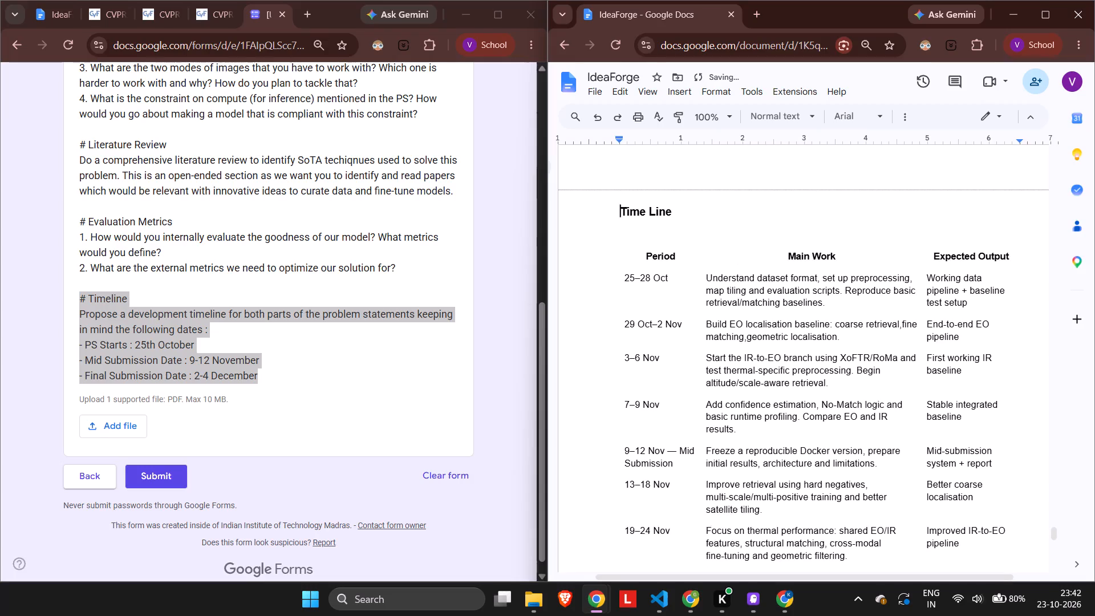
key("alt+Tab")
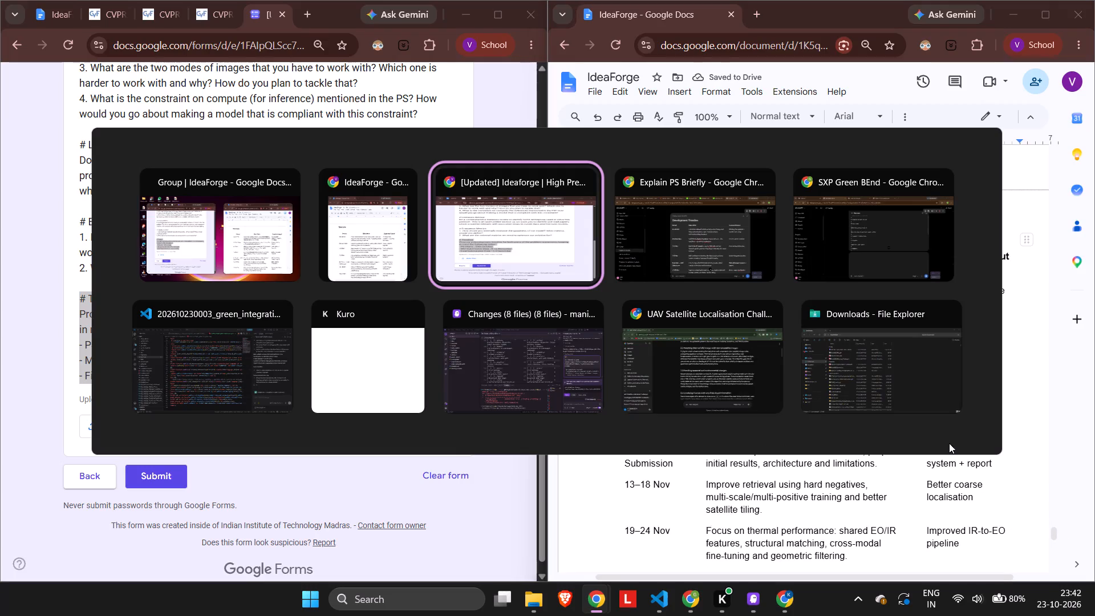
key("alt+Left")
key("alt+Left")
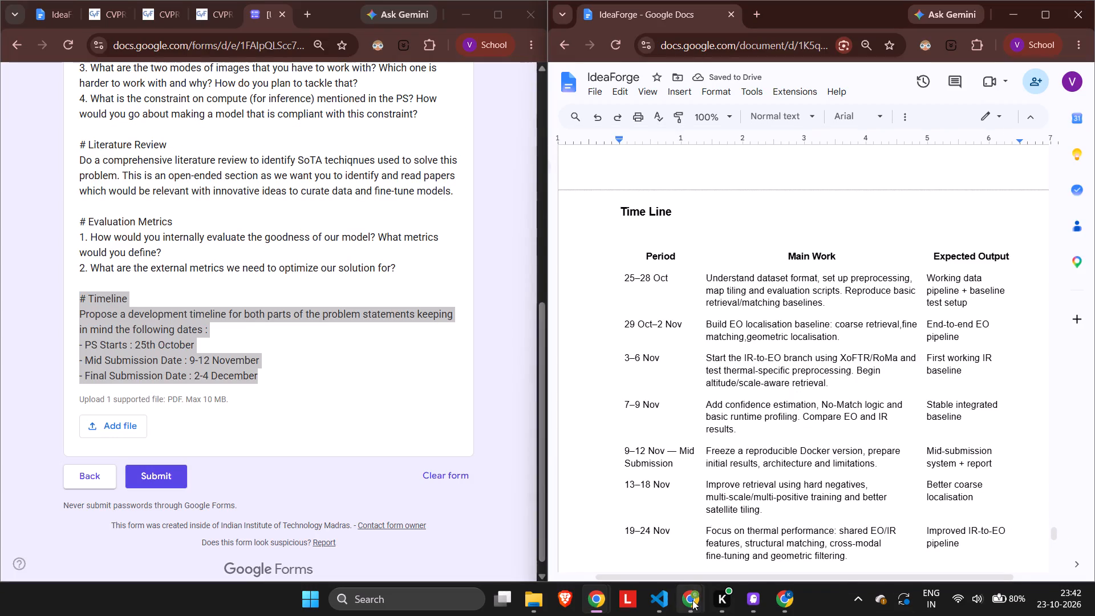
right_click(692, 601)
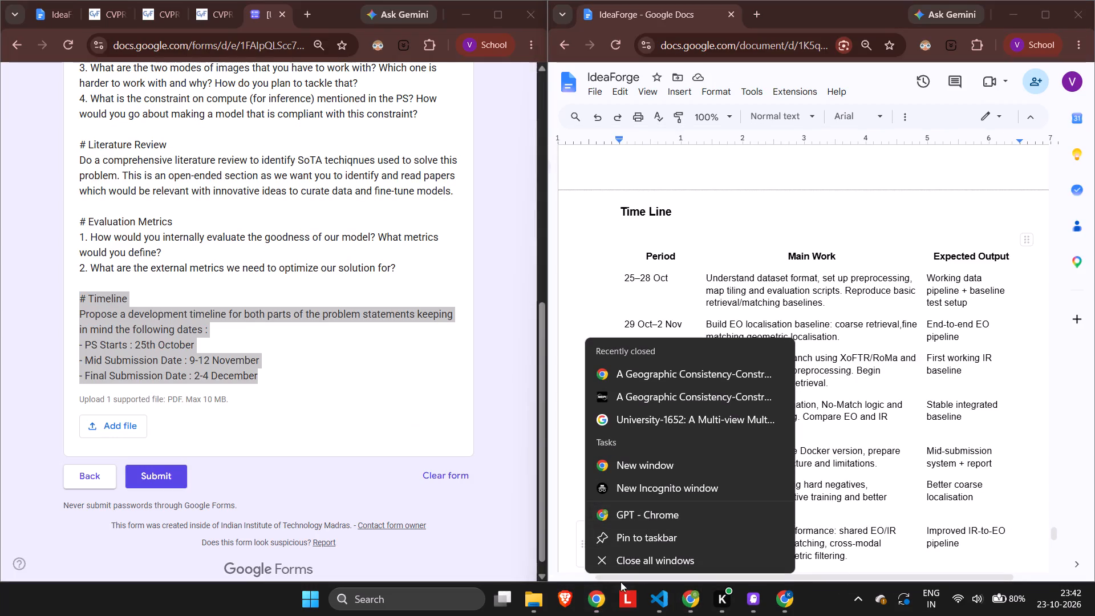
Open a new Google Chrome window alongside the form and the IdeaForge document.
right_click(599, 598)
left_click(598, 506)
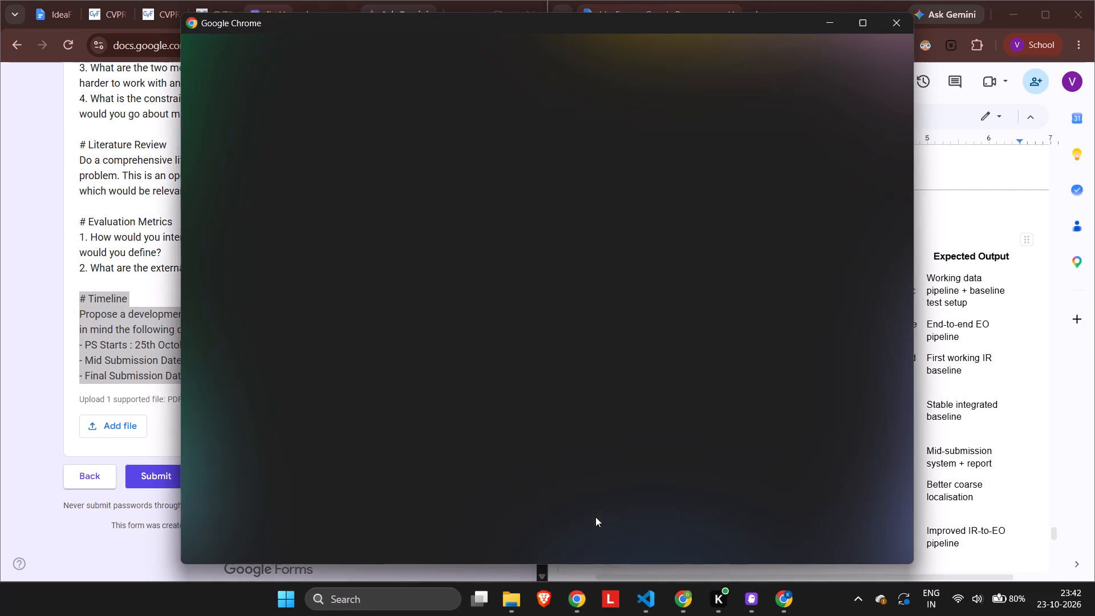
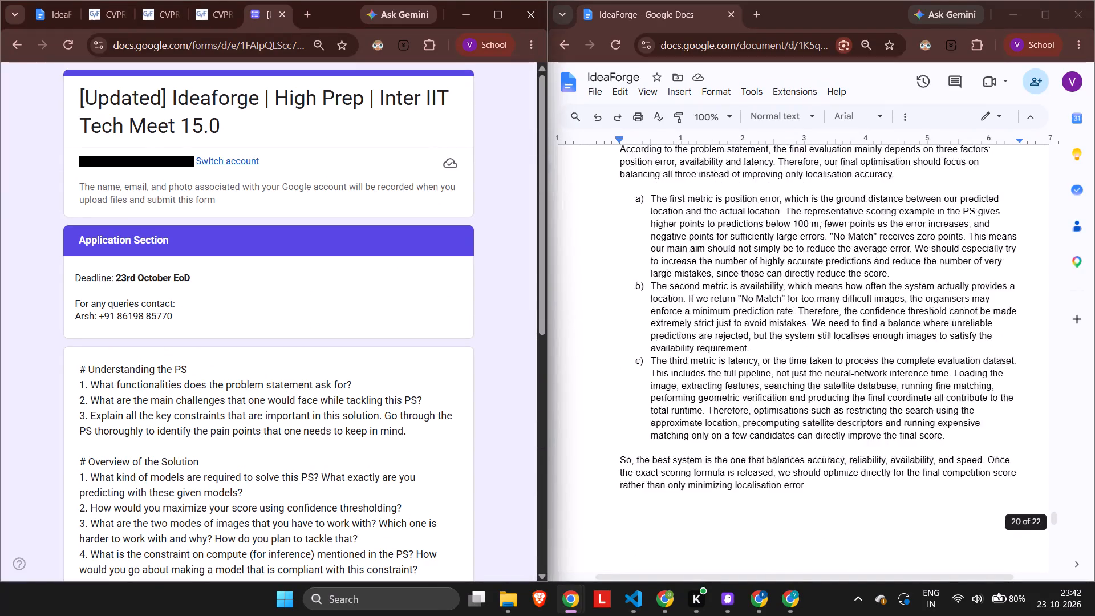
Download a copy of the finished IdeaForge proposal document for submission in the application form.
scroll(687, 217, "up", 4)
scroll(687, 217, "up", 20)
scroll(687, 217, "up", 3)
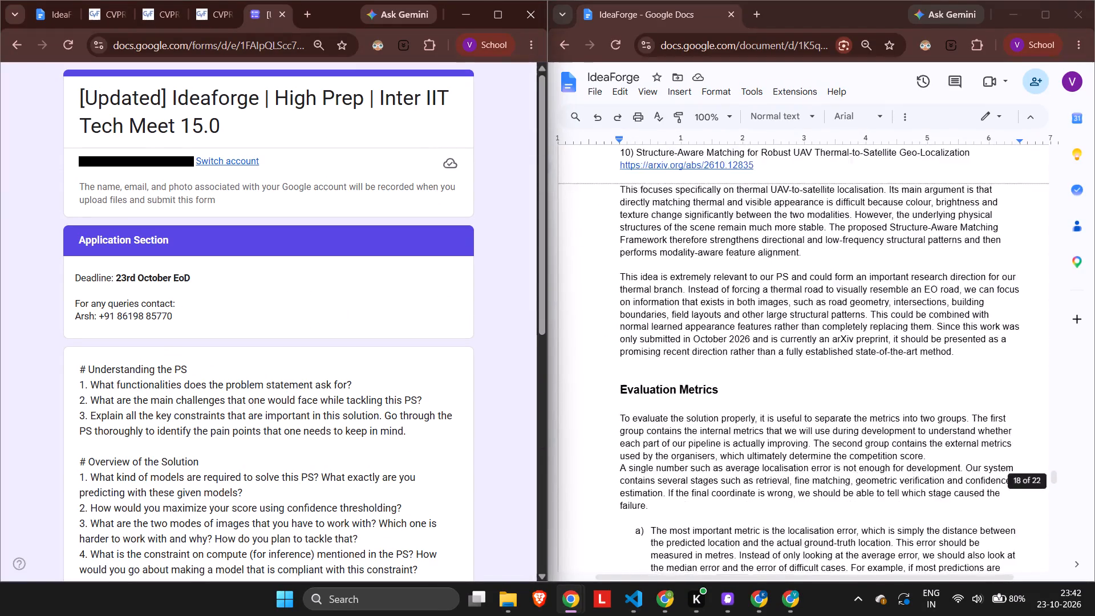
scroll(687, 217, "up", 20)
scroll(687, 217, "up", 4)
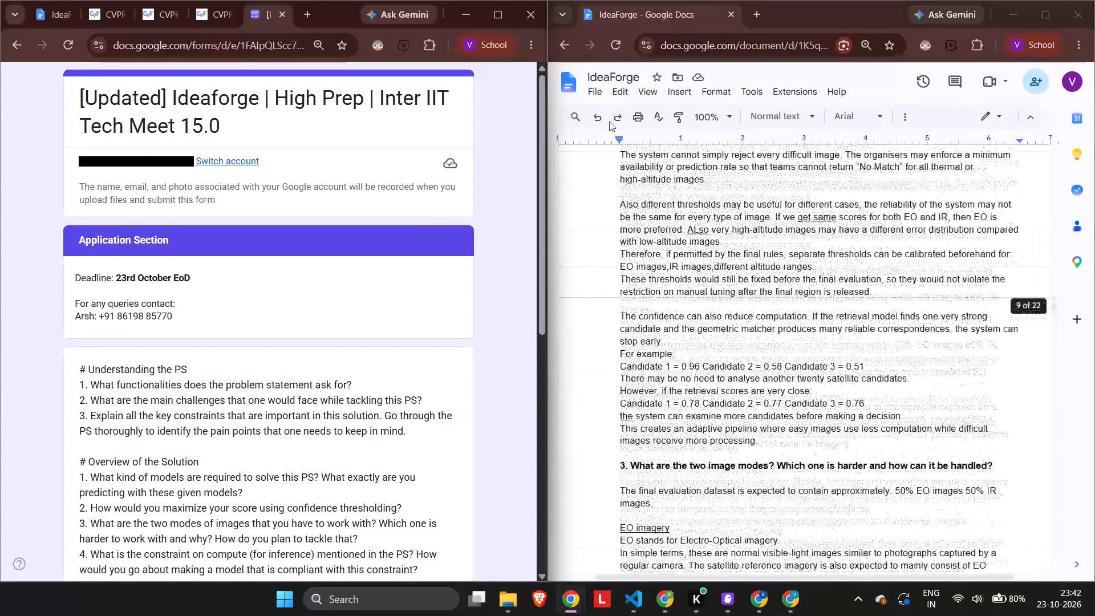
left_click(594, 88)
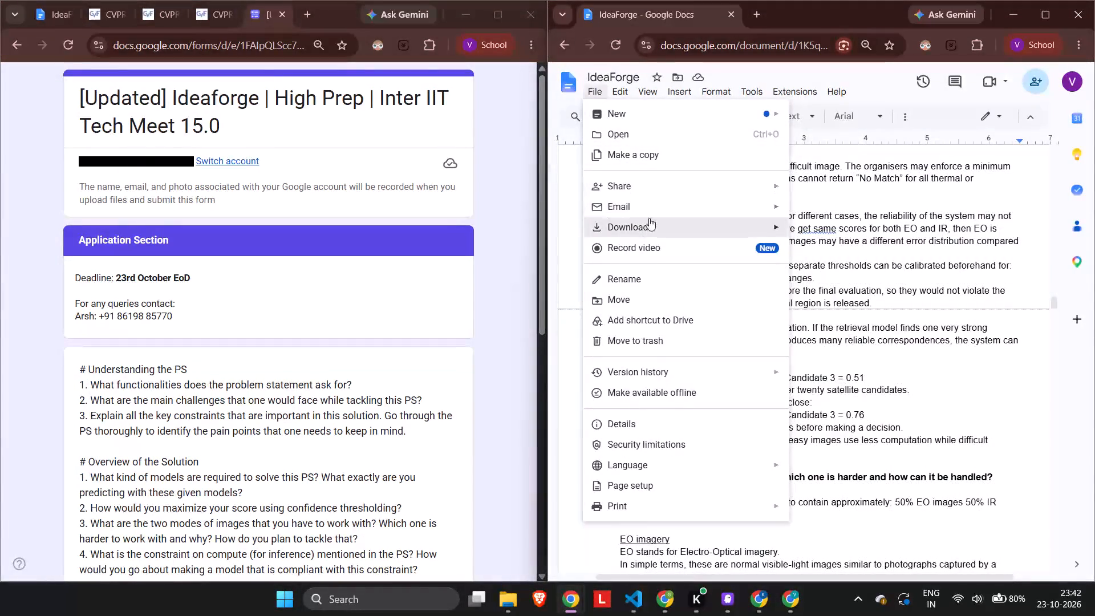
Export the current tab of the IdeaForge document as a PDF Document (.pdf).
left_click(831, 254)
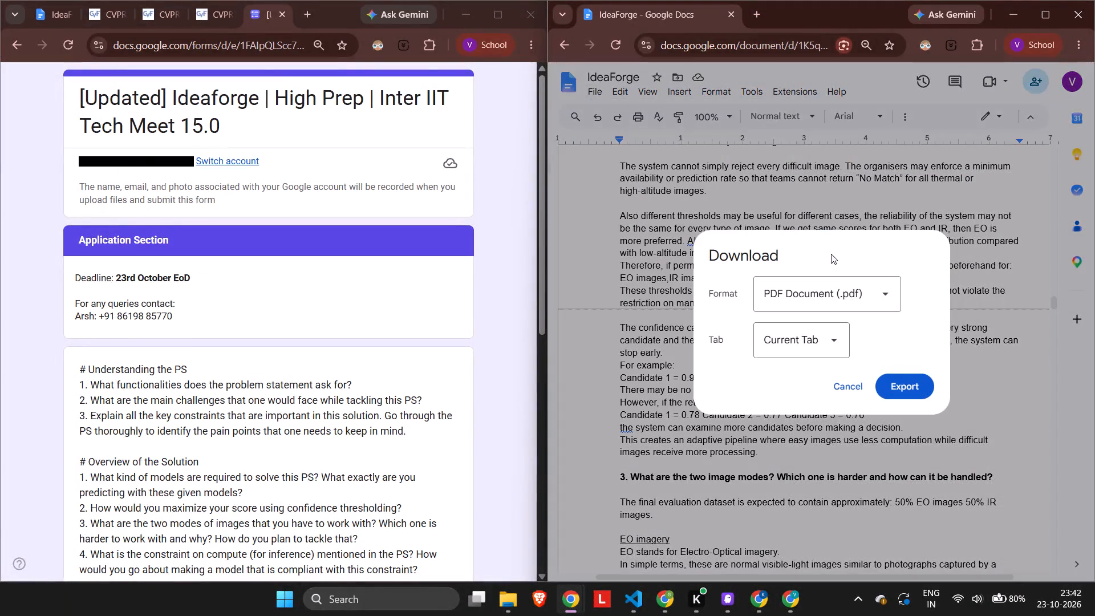
left_click(851, 386)
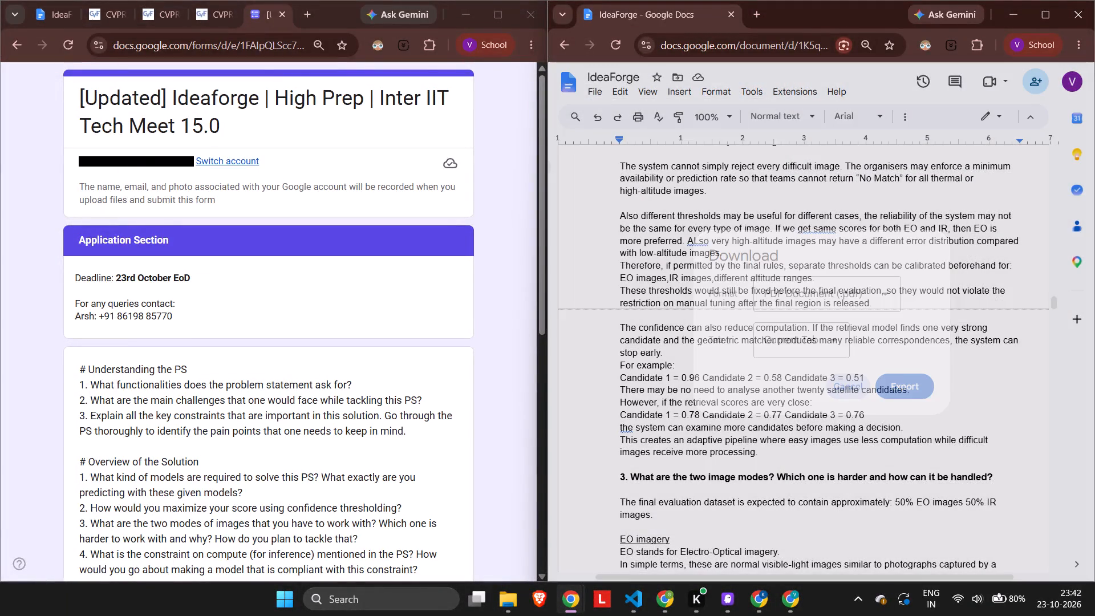
left_click(592, 94)
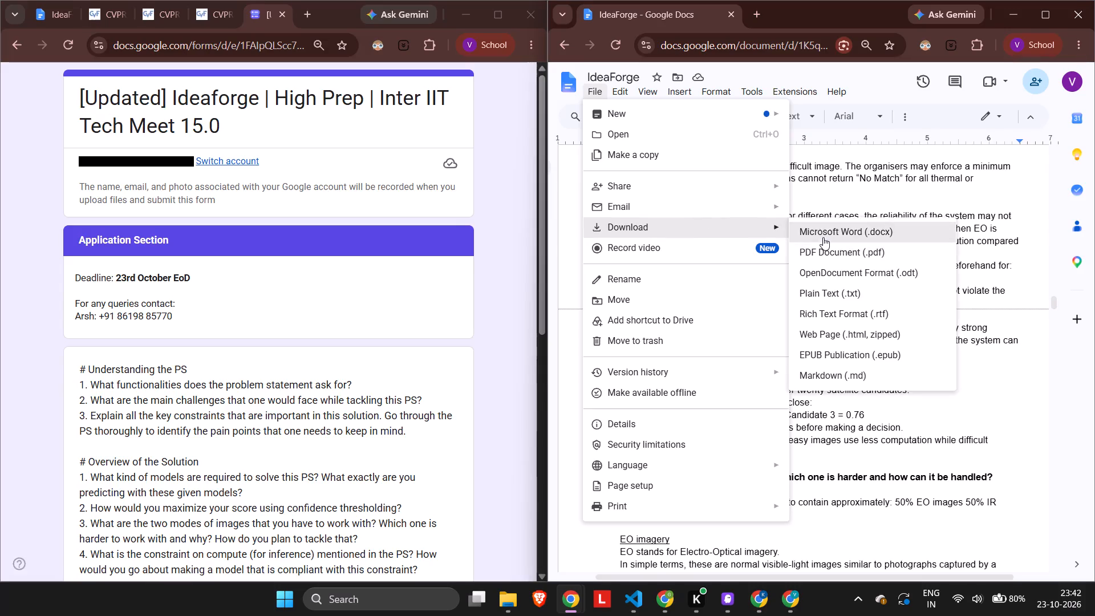
left_click(854, 250)
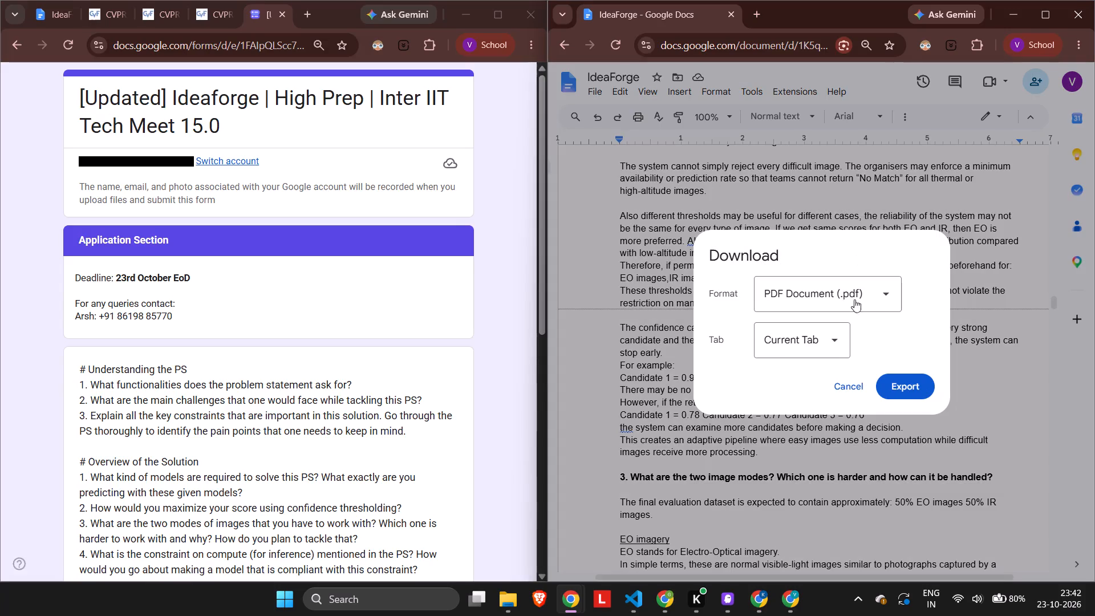
left_click(846, 303)
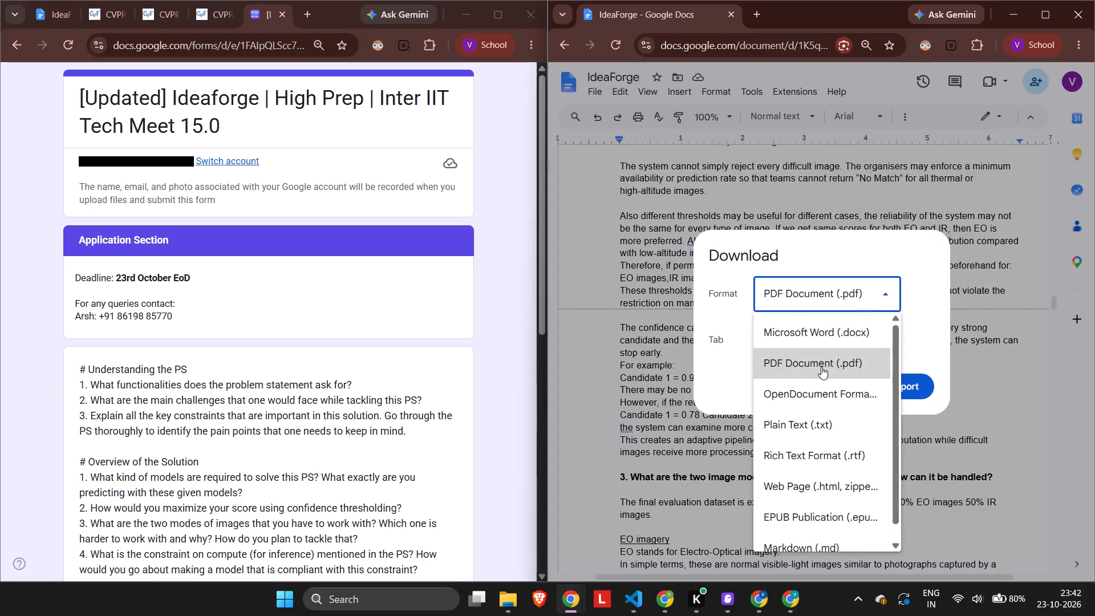
left_click(821, 367)
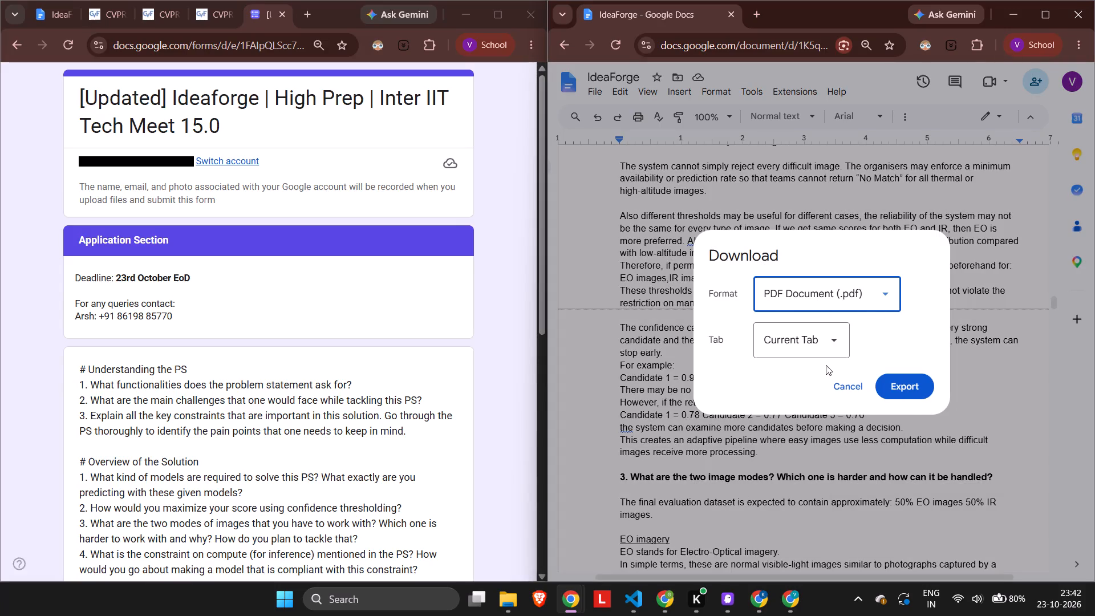
left_click(893, 383)
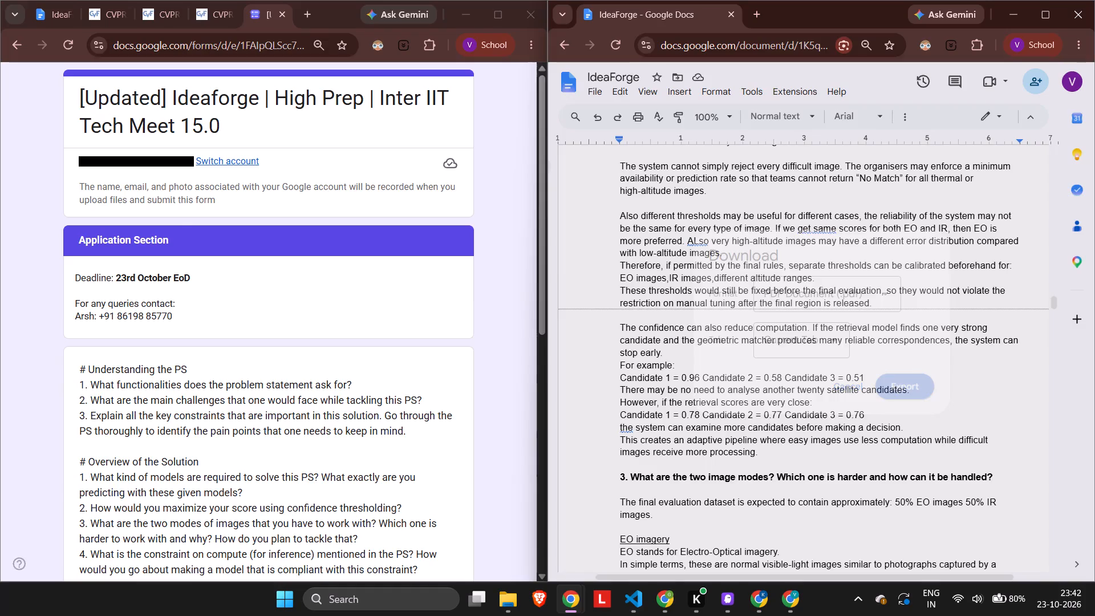
key("alt+Tab")
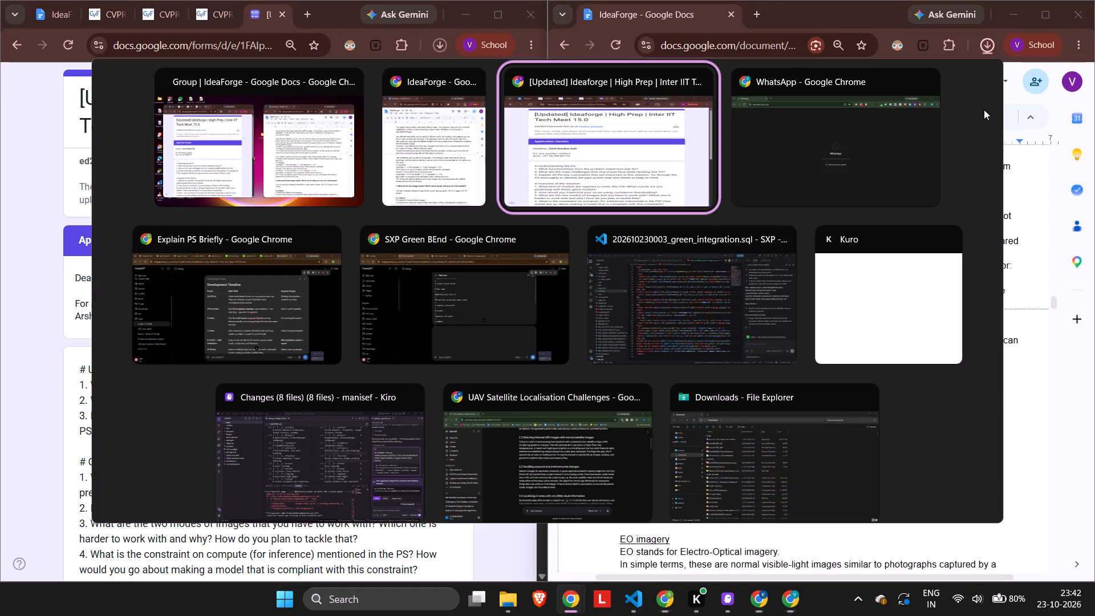
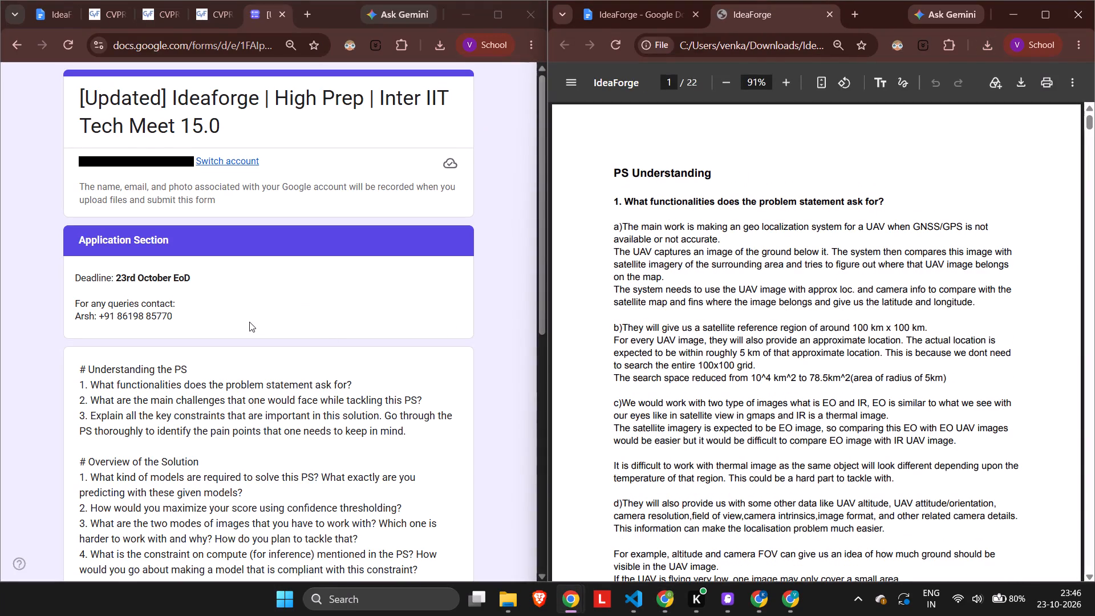
Back in the IdeaForge document, add the title "IdeaForge Proposal" on a new line above the PS Understanding heading.
left_click(634, 8)
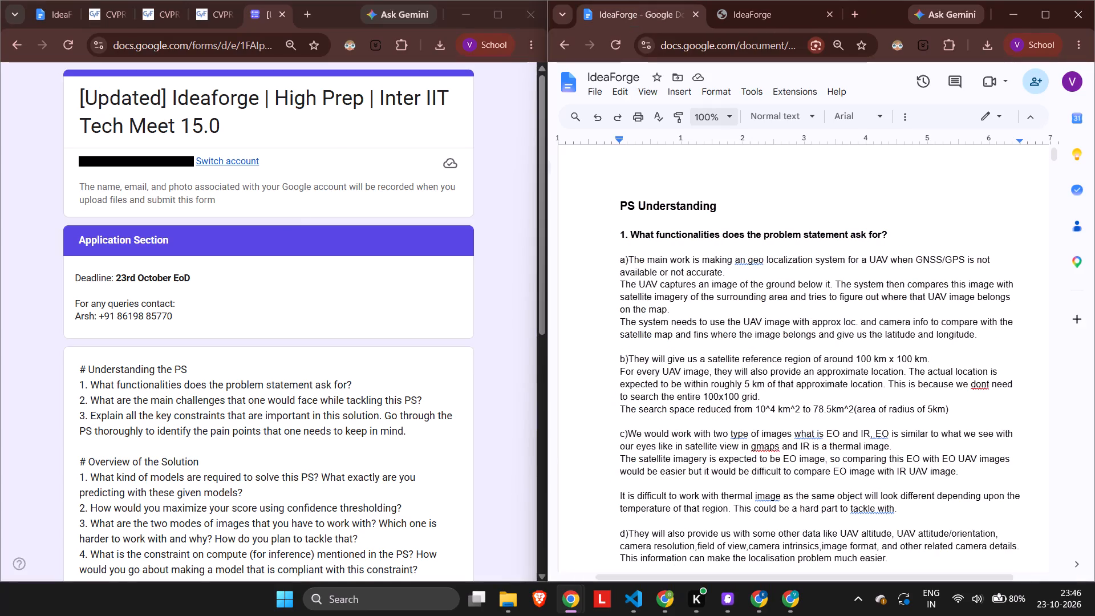
left_click(619, 200)
key("Return")
key("Return")
key("Up")
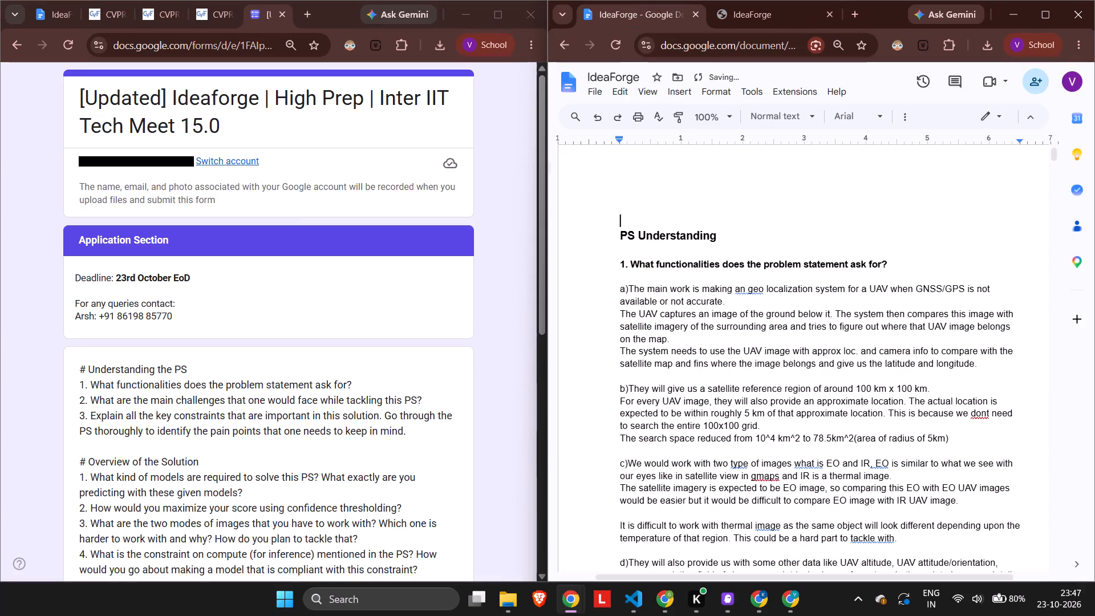
key("Up")
key("Up")
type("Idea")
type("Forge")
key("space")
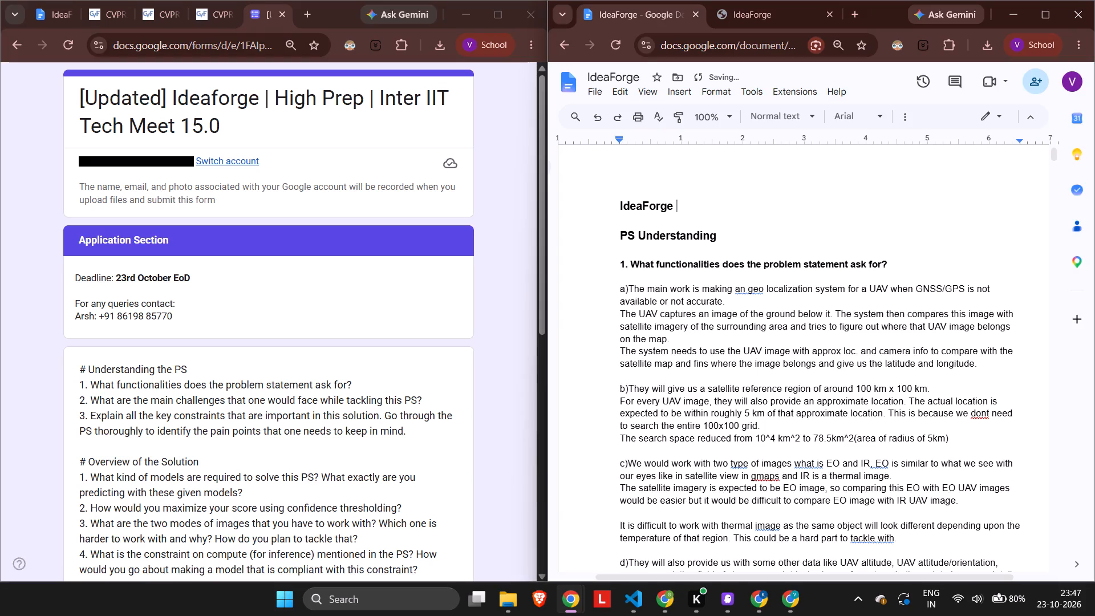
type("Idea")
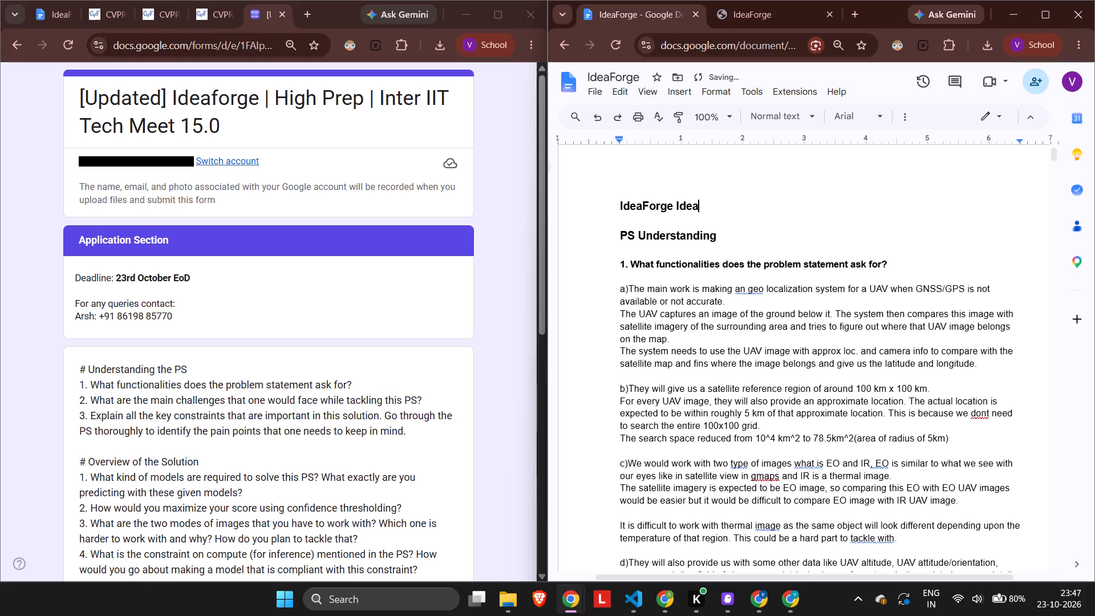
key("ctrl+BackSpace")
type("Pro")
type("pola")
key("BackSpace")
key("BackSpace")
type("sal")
Centre the "IdeaForge Proposal" title line above the PS Understanding heading.
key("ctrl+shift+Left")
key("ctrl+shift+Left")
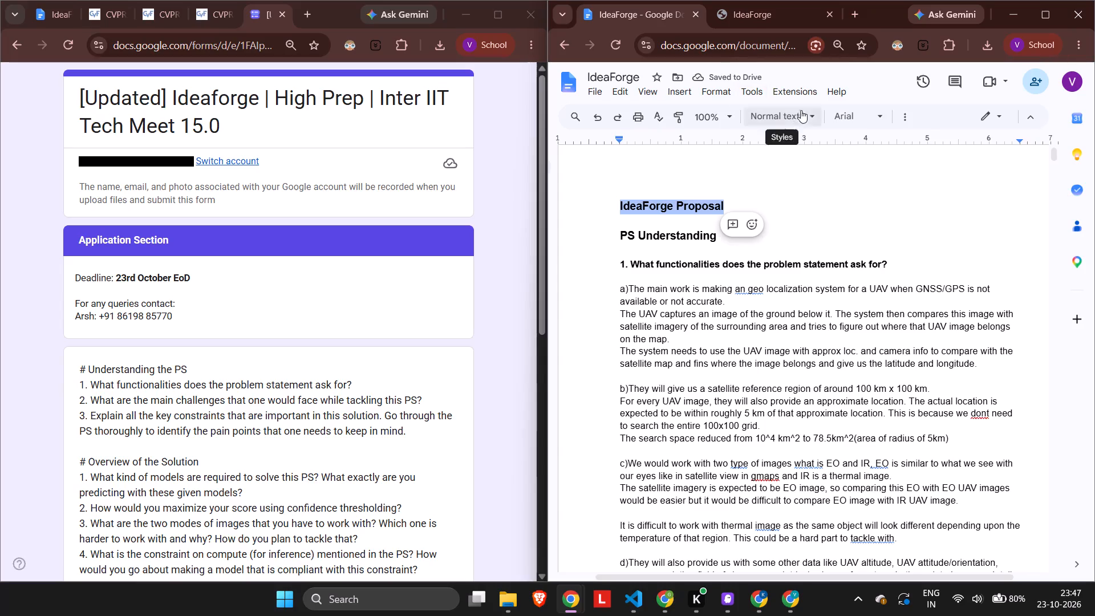
left_click(895, 114)
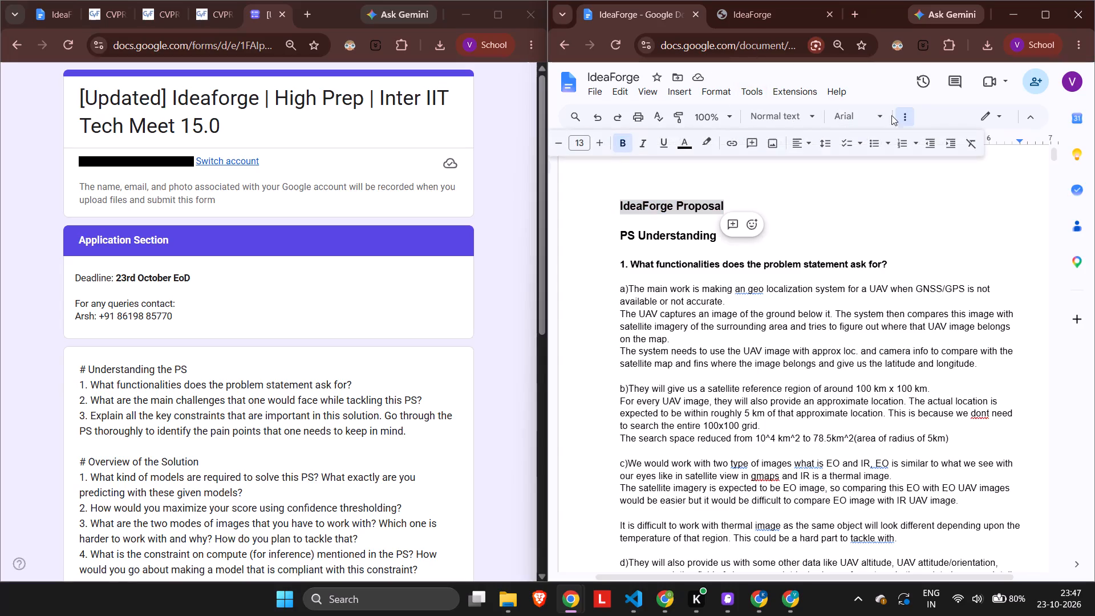
left_click(810, 141)
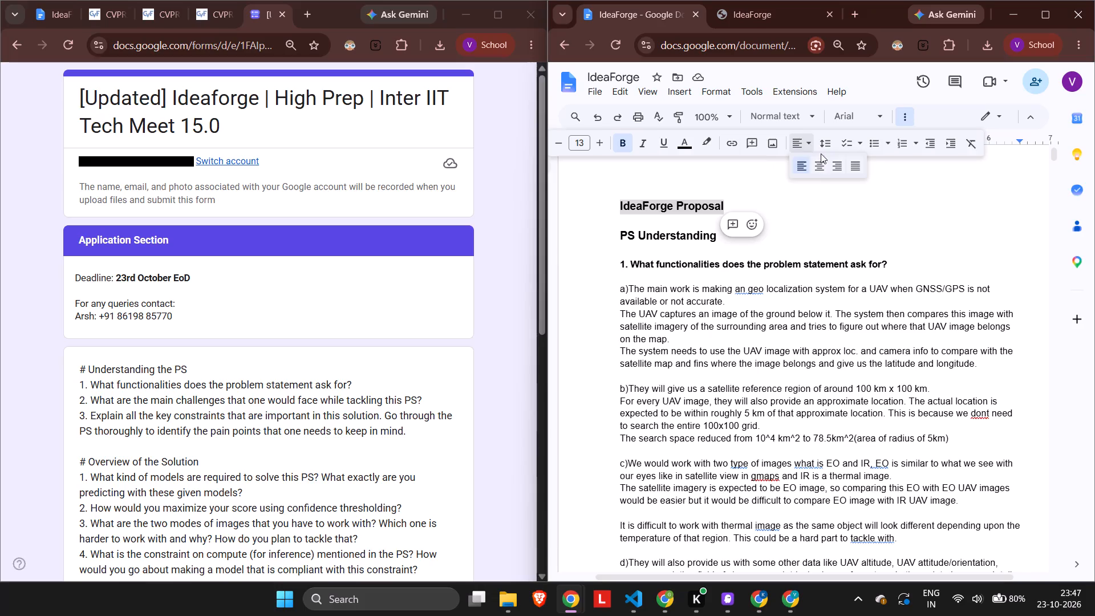
left_click(821, 159)
left_click(875, 201)
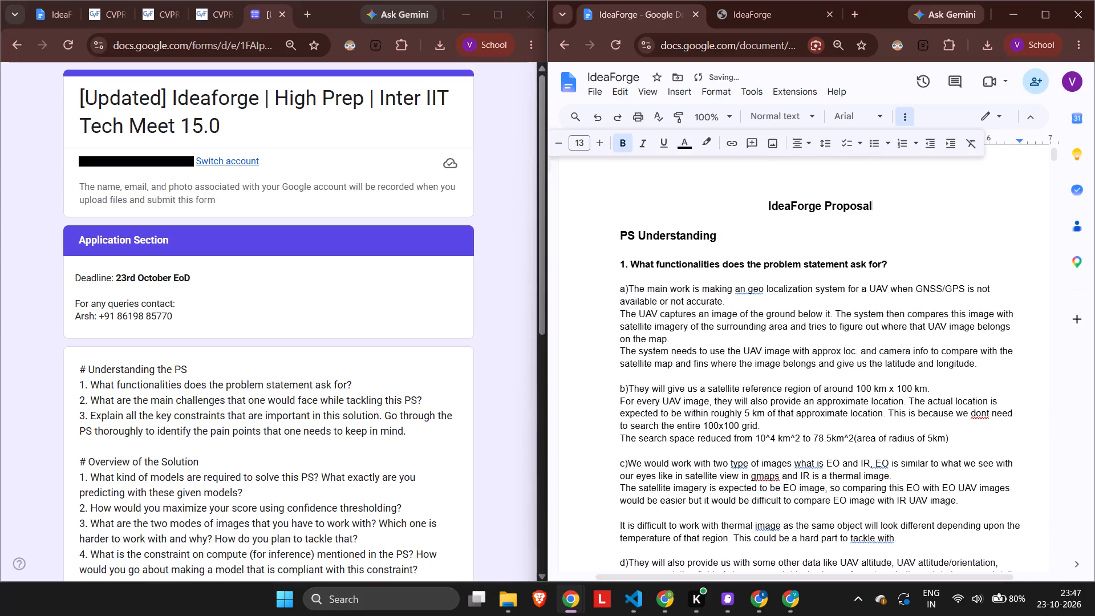
Append a hyphen and the applicant's name to the title, followed by the roll number in parentheses.
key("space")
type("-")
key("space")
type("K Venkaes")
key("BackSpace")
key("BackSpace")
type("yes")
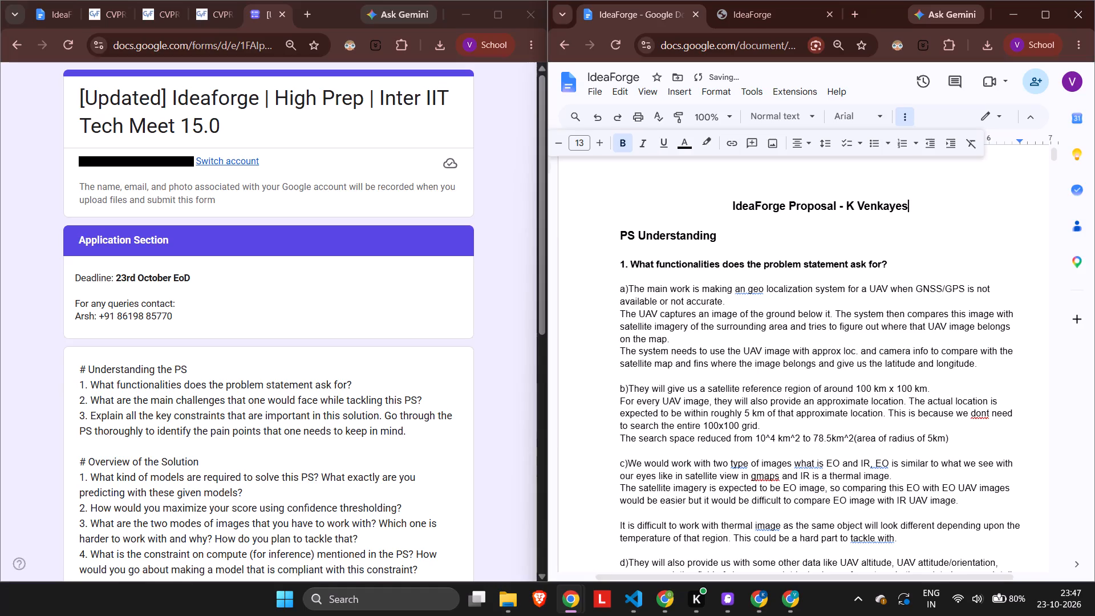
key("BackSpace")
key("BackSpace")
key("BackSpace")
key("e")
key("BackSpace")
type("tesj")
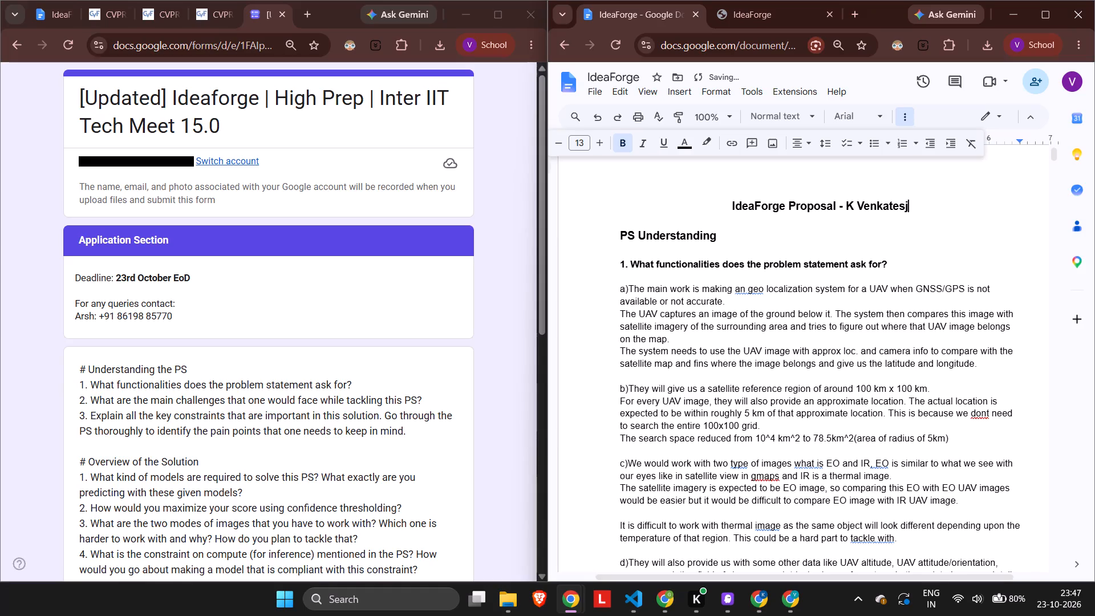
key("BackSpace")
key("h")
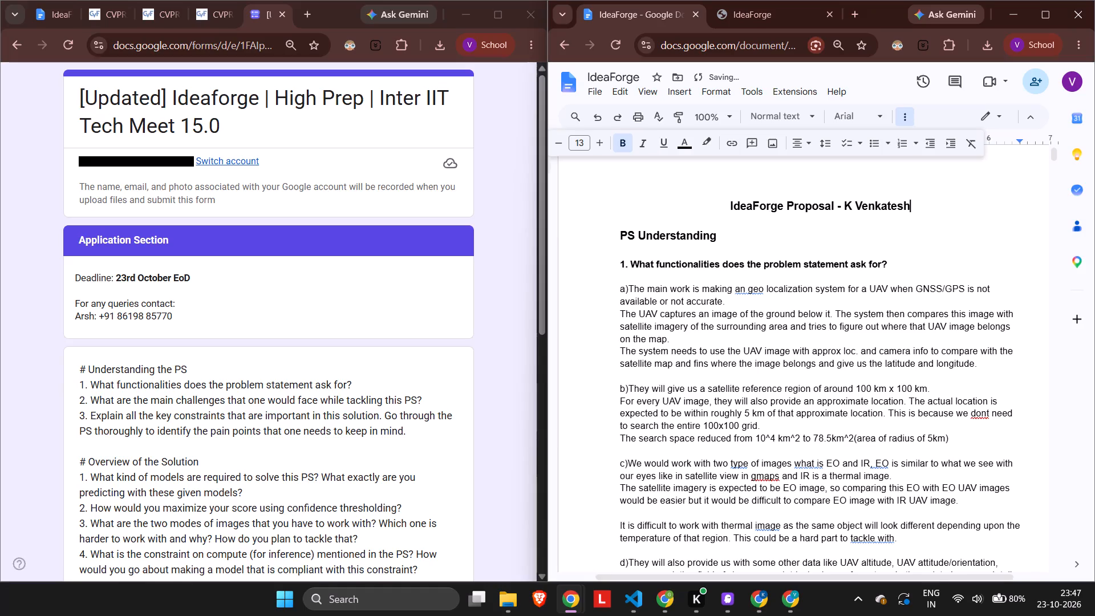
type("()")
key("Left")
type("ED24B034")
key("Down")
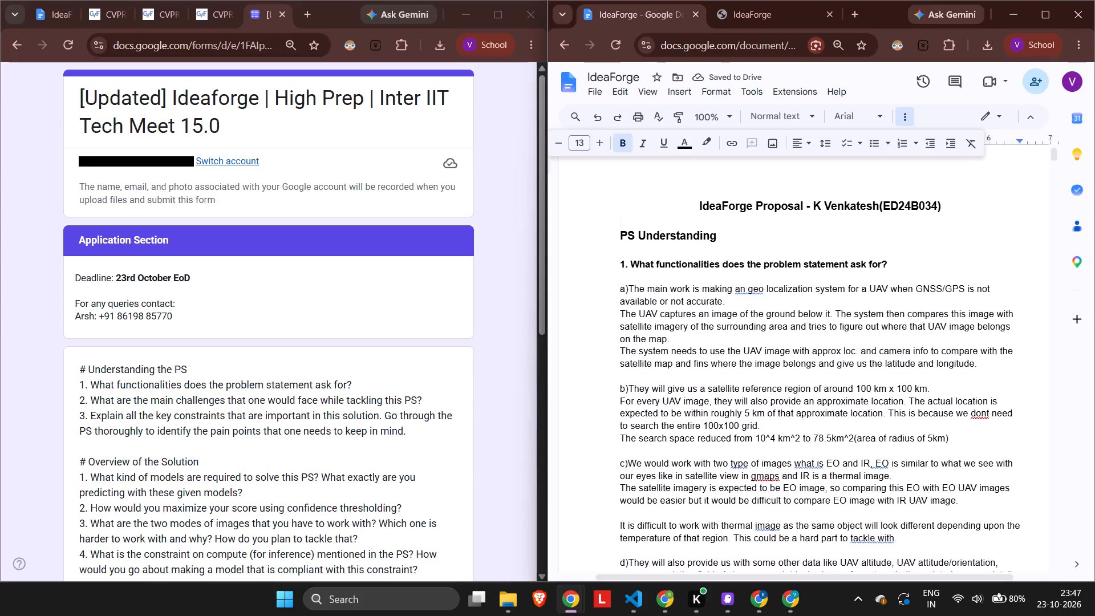
Set the font size of the "IdeaForge Proposal" part of the title to 15.
left_click_drag(804, 211, 801, 211)
left_click_drag(801, 211, 699, 207)
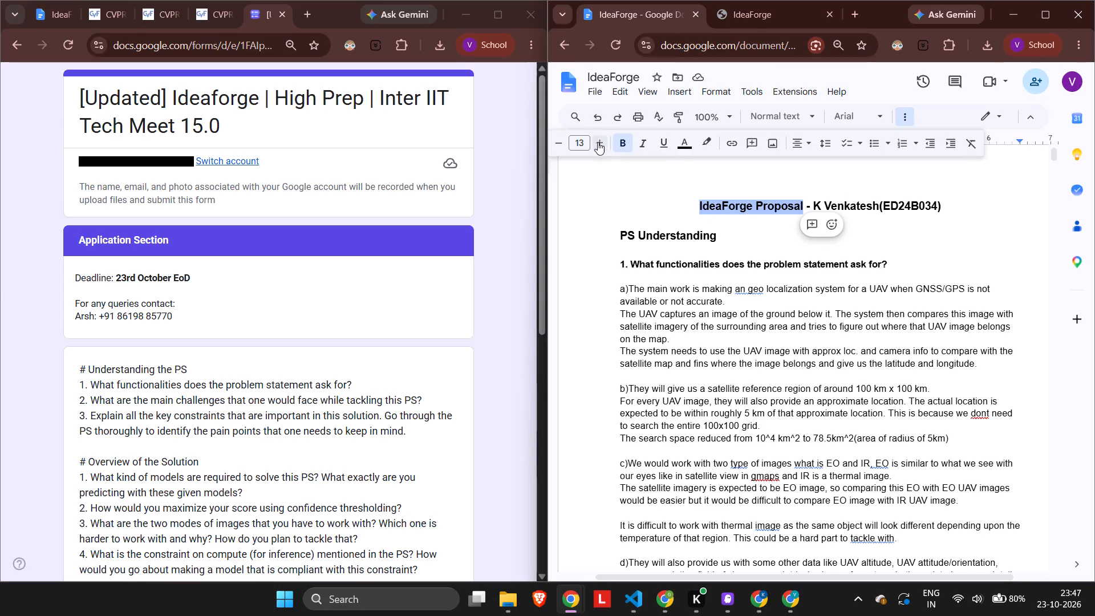
left_click(598, 141)
left_click(598, 141)
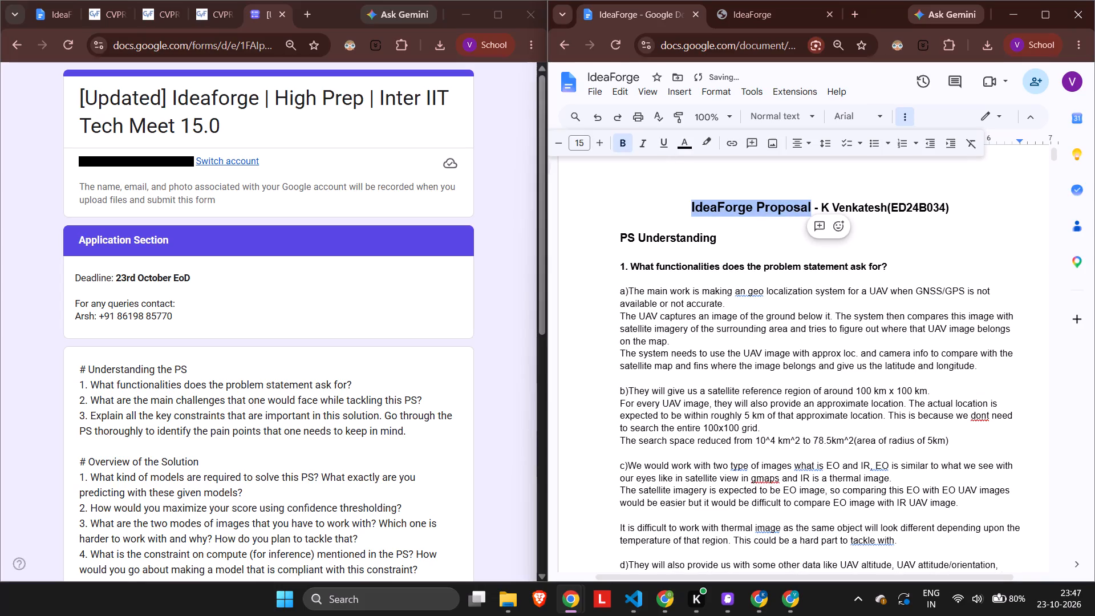
left_click(727, 224)
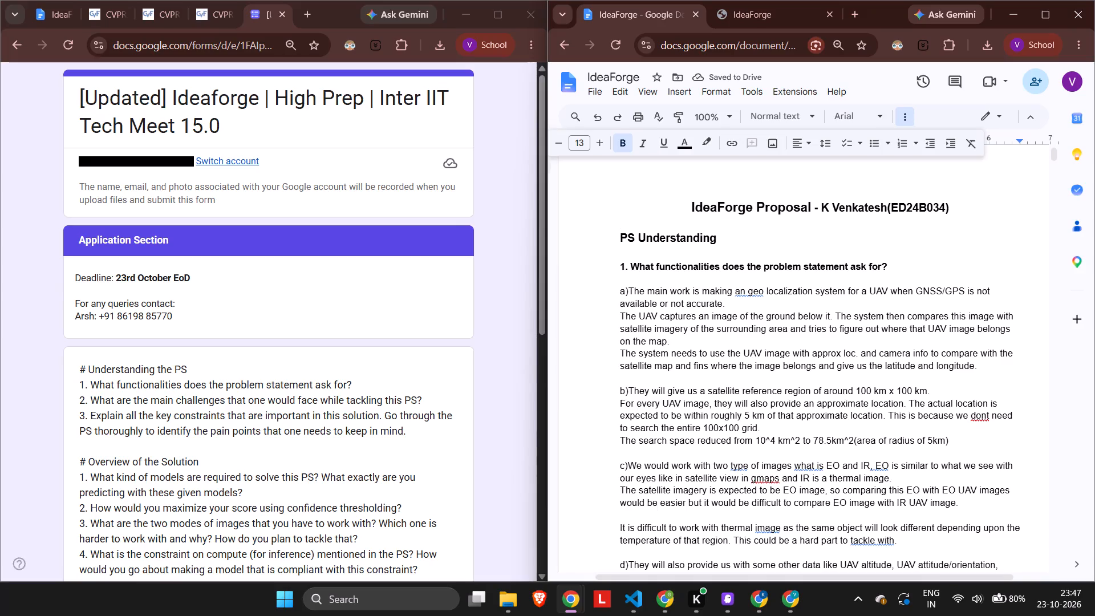
scroll(716, 239, "down", 1)
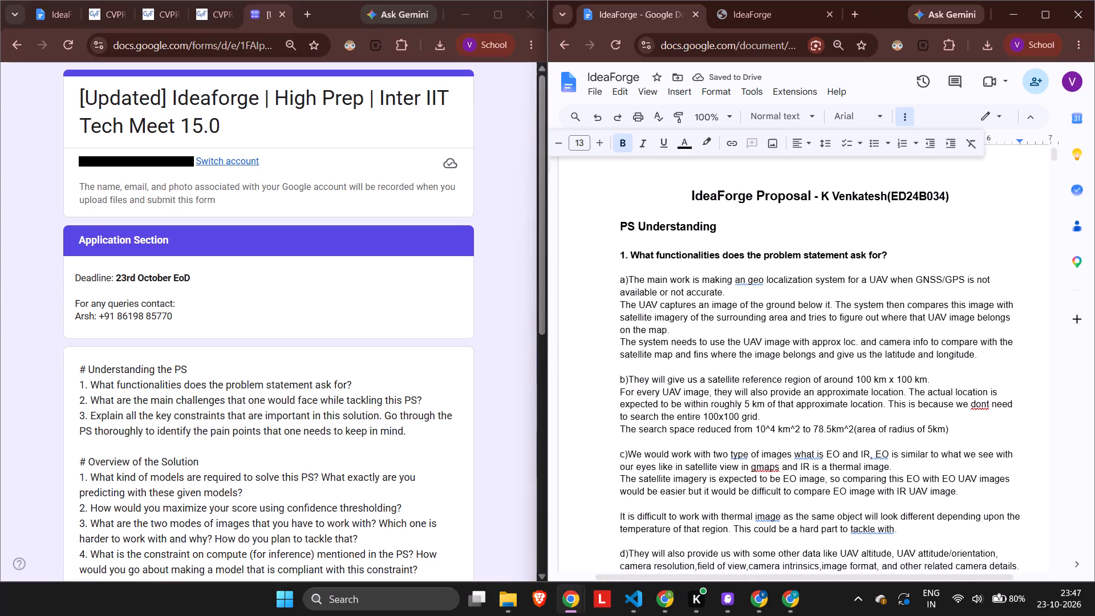
left_click(837, 201)
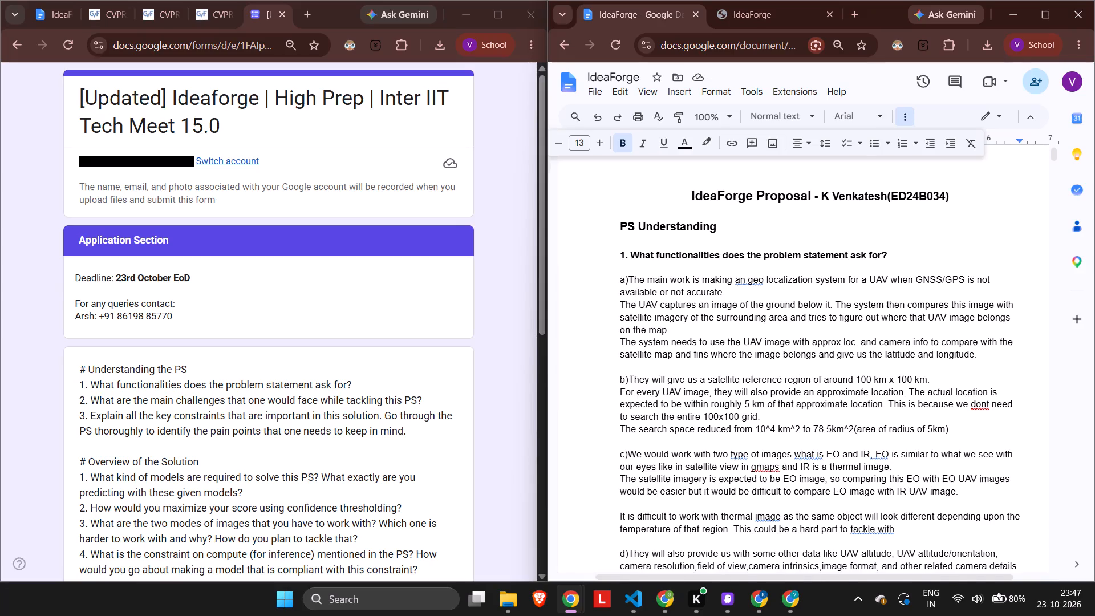
left_click(755, 198)
Copy paragraphs a) to p) under question 2, "What are the main challenges while tackling this problem?".
scroll(739, 210, "down", 5)
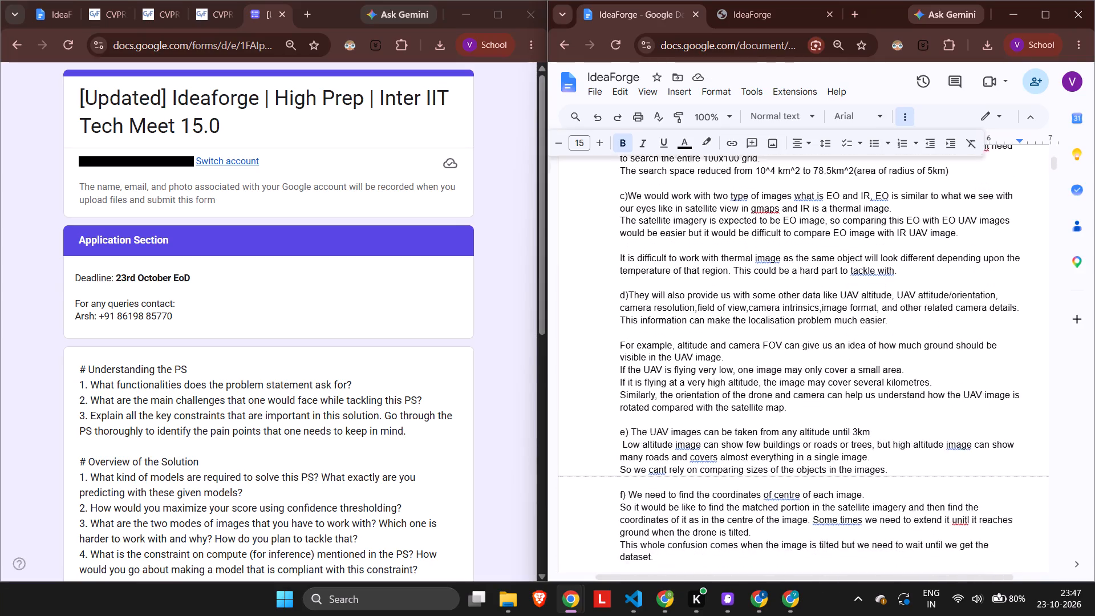
scroll(739, 210, "down", 9)
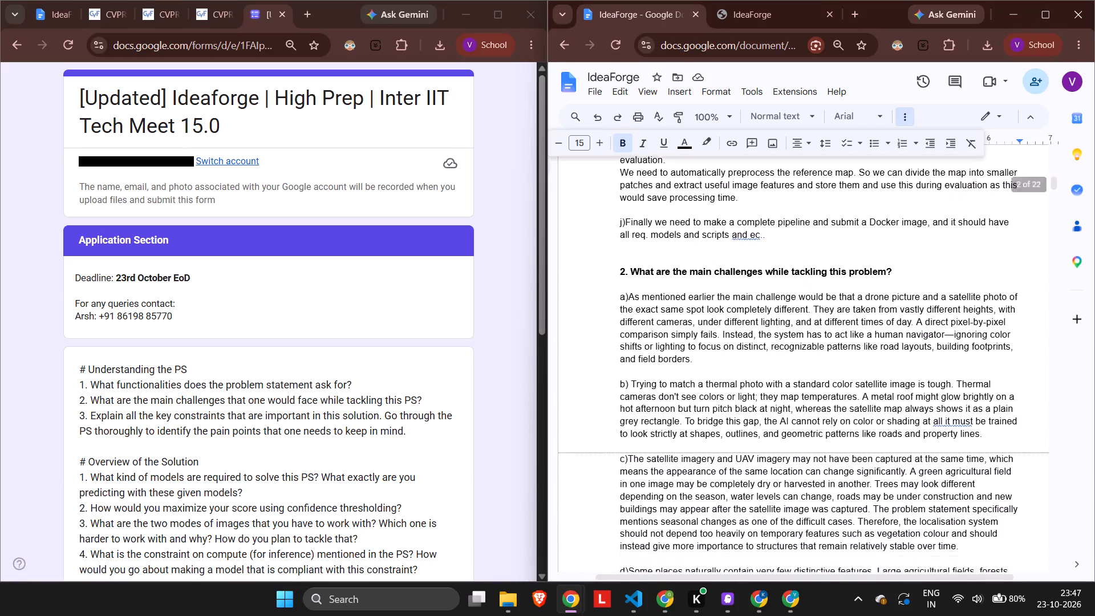
scroll(739, 210, "down", 9)
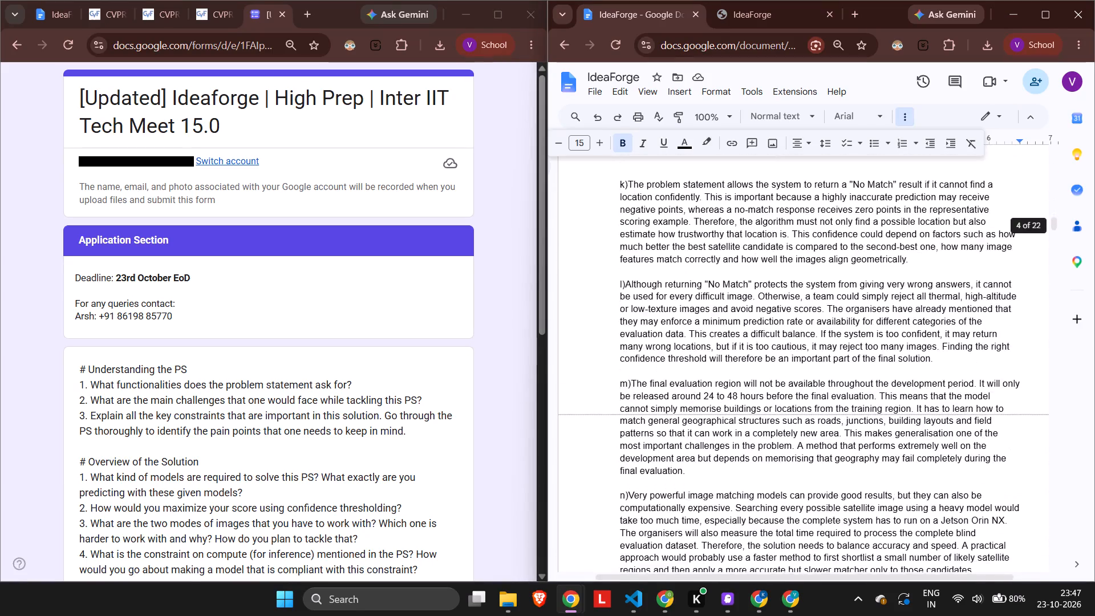
scroll(739, 210, "down", 8)
scroll(739, 210, "up", 2)
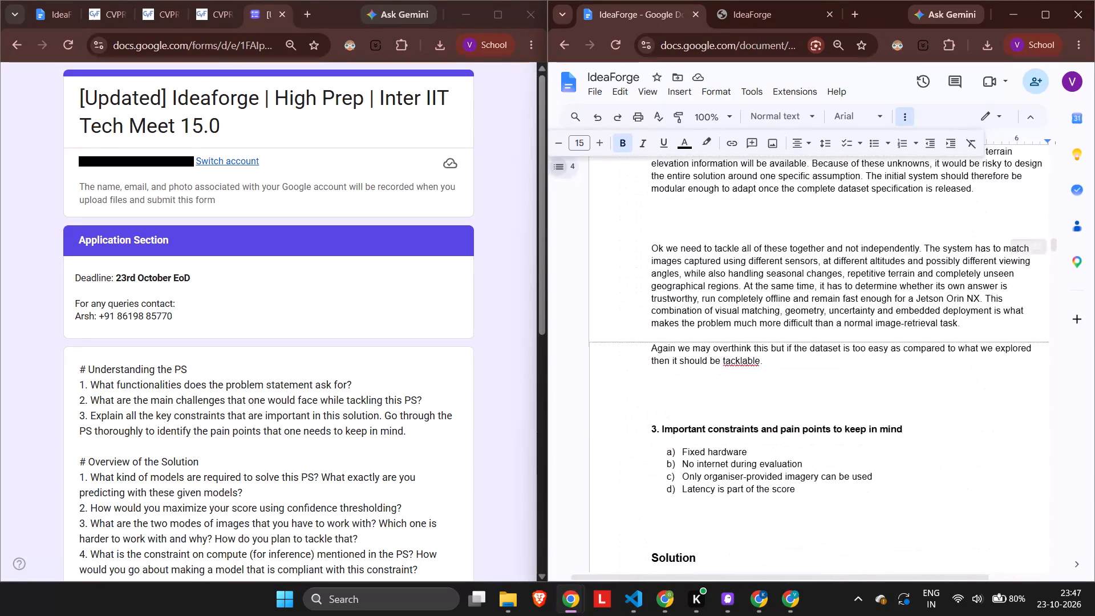
scroll(739, 210, "up", 10)
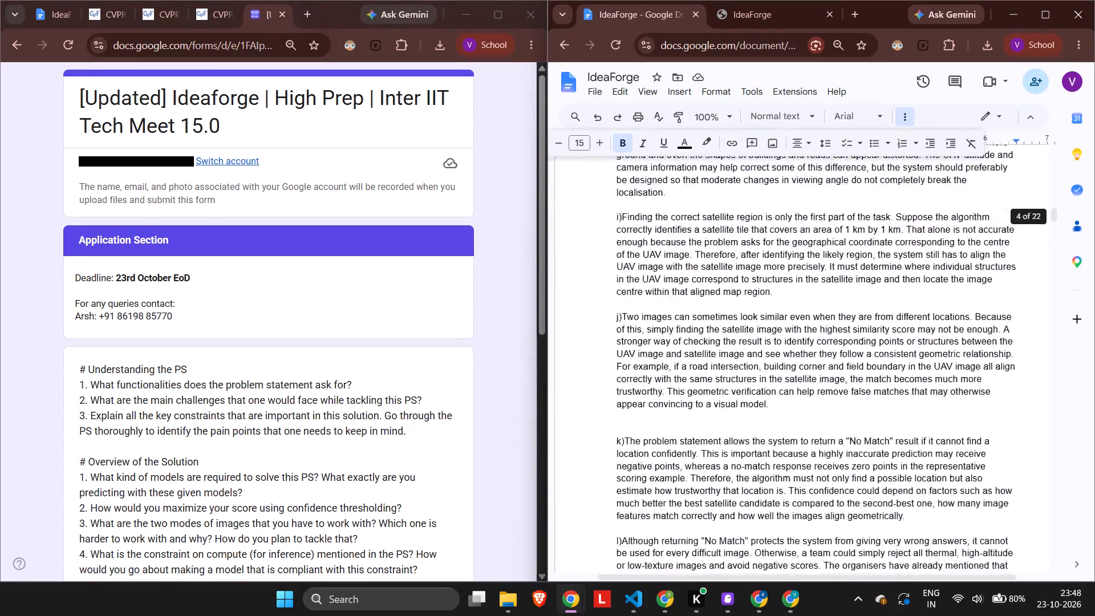
scroll(739, 210, "up", 9)
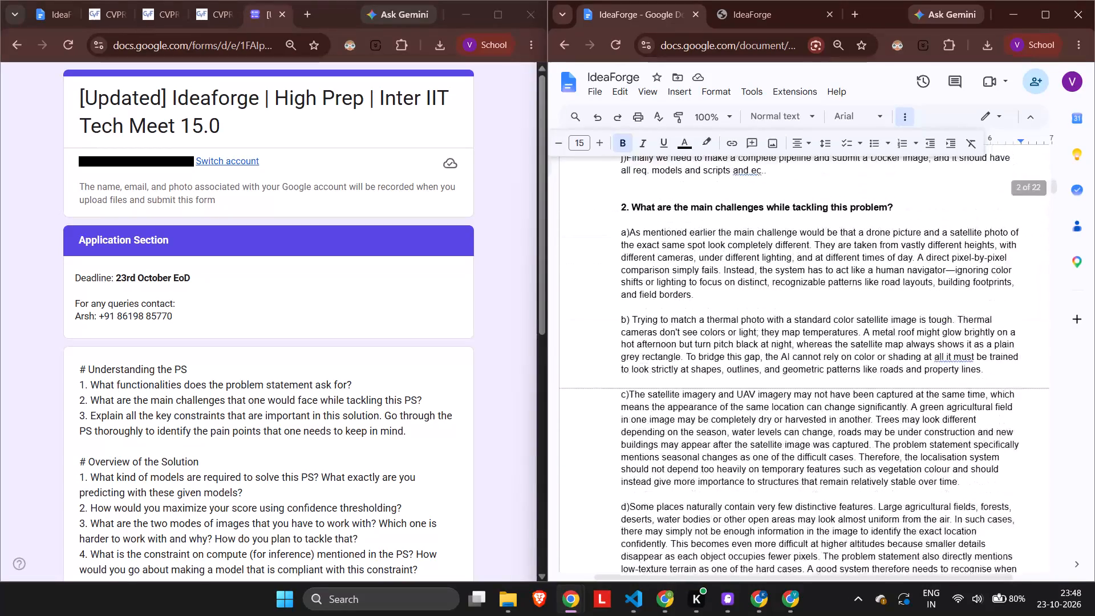
scroll(739, 210, "up", 2)
left_click_drag(619, 265, 691, 409)
key("Down")
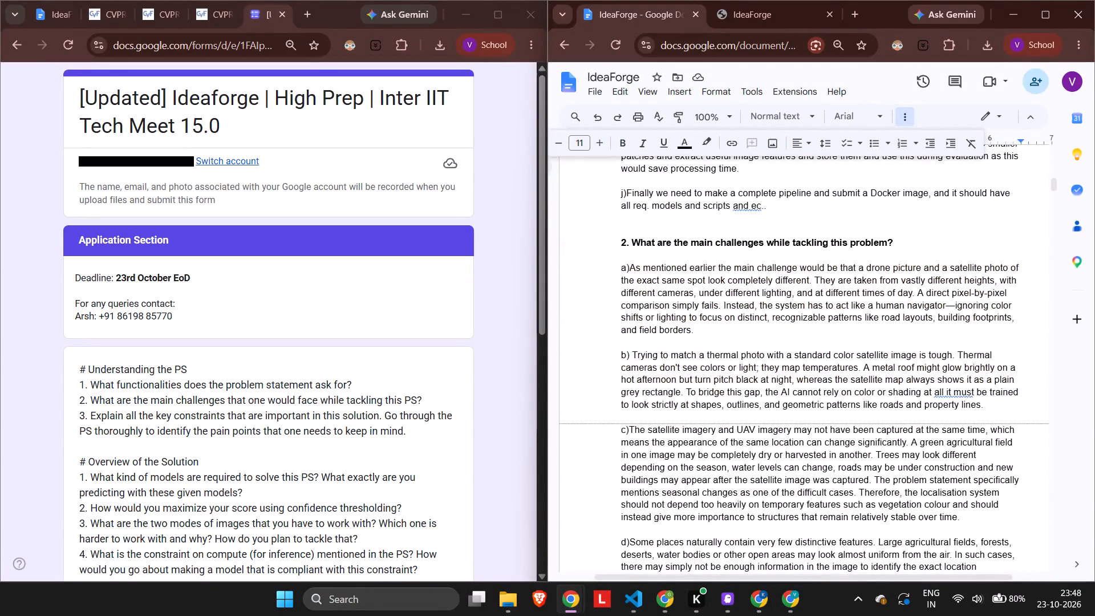
left_click_drag(620, 271, 723, 545)
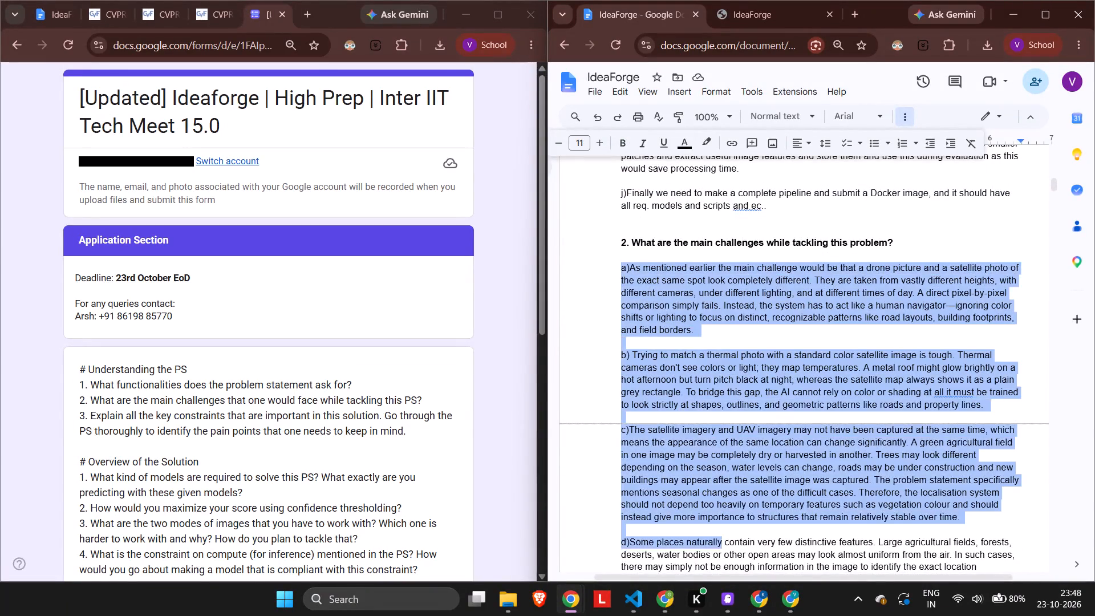
left_click_drag(723, 545, 731, 569)
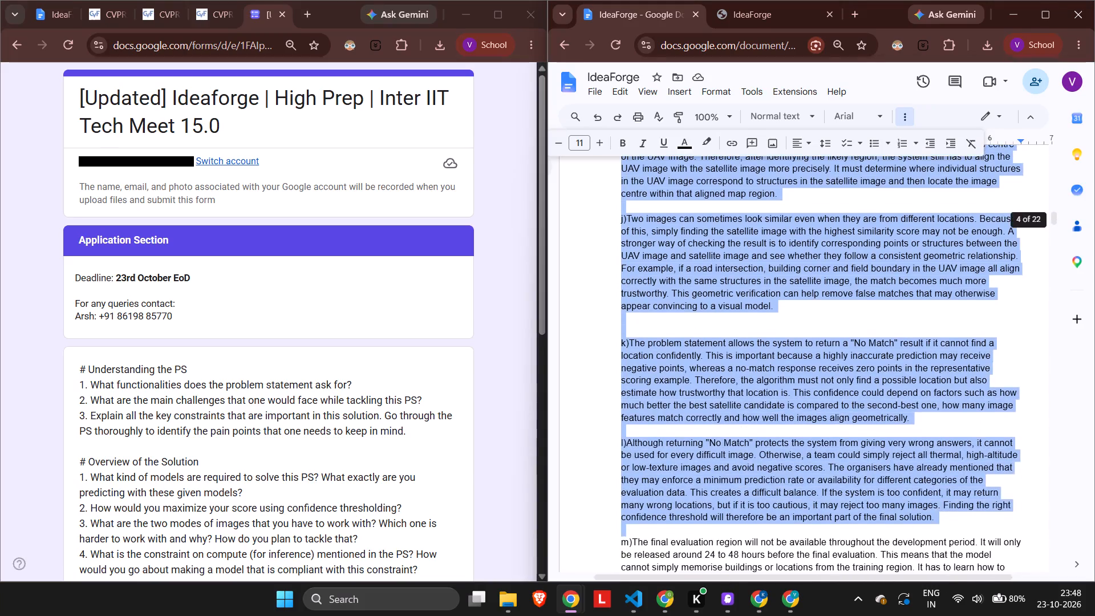
left_click_drag(731, 569, 727, 570)
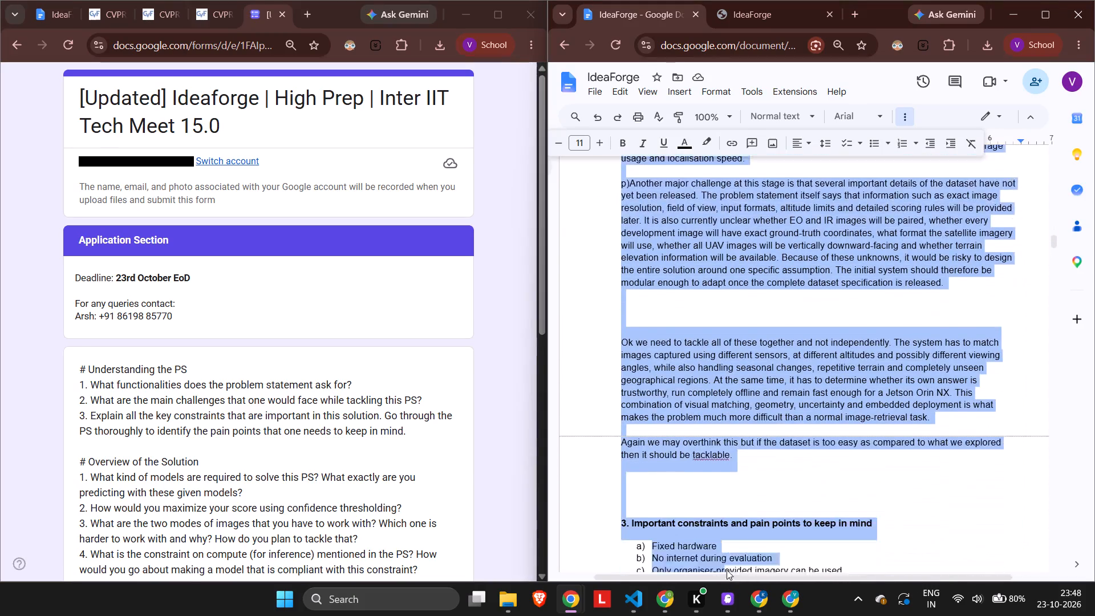
left_click_drag(727, 570, 985, 222)
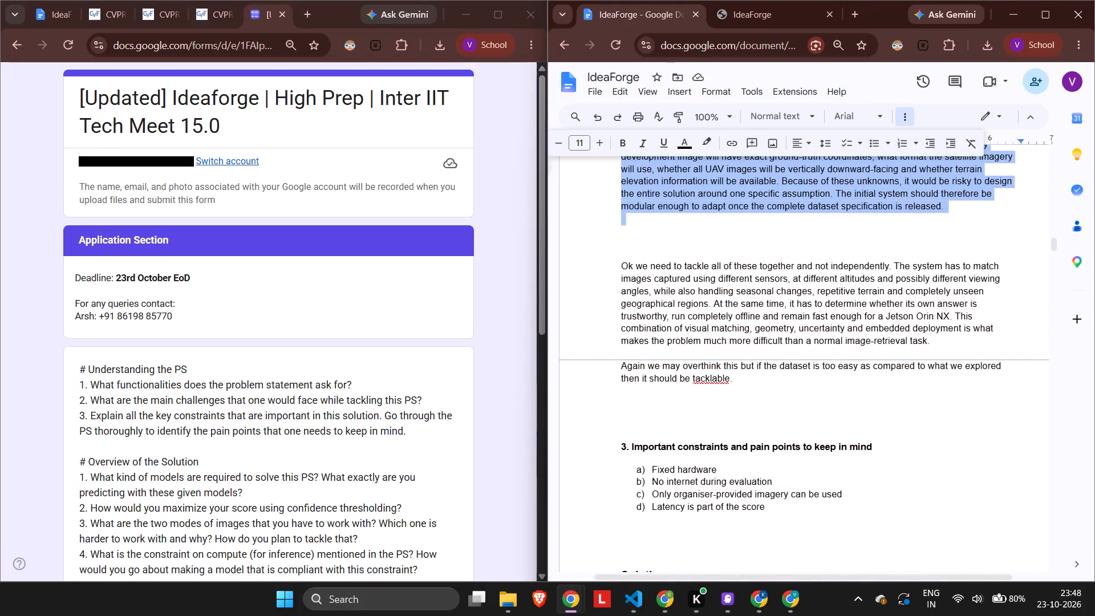
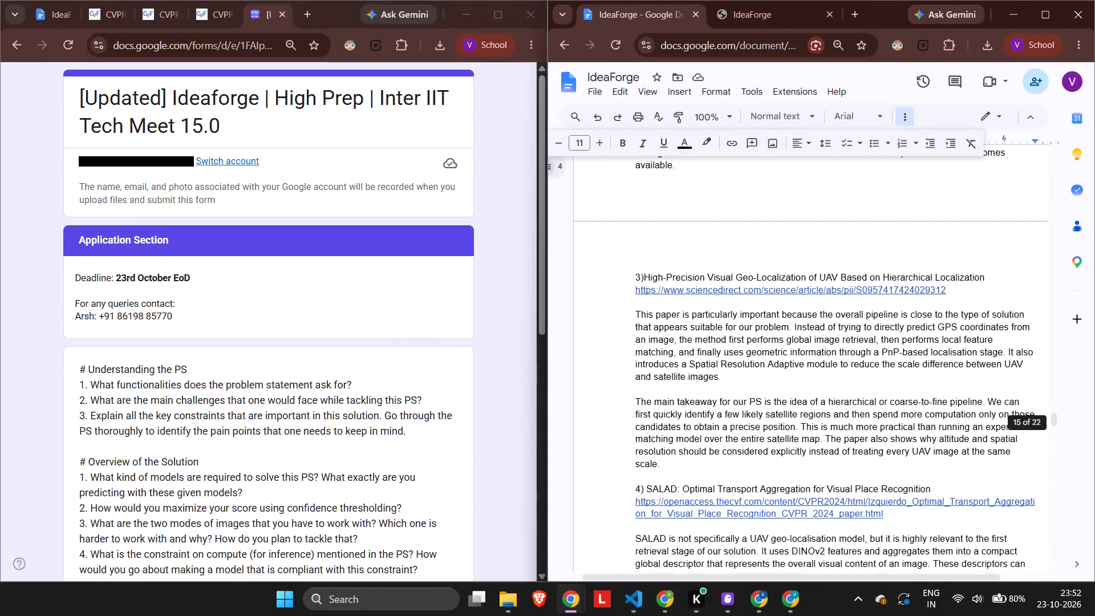
Remove the blank line before "The main takeaway for our PS" in the summary of paper 3.
scroll(820, 329, "left", 1)
scroll(820, 329, "down", 1)
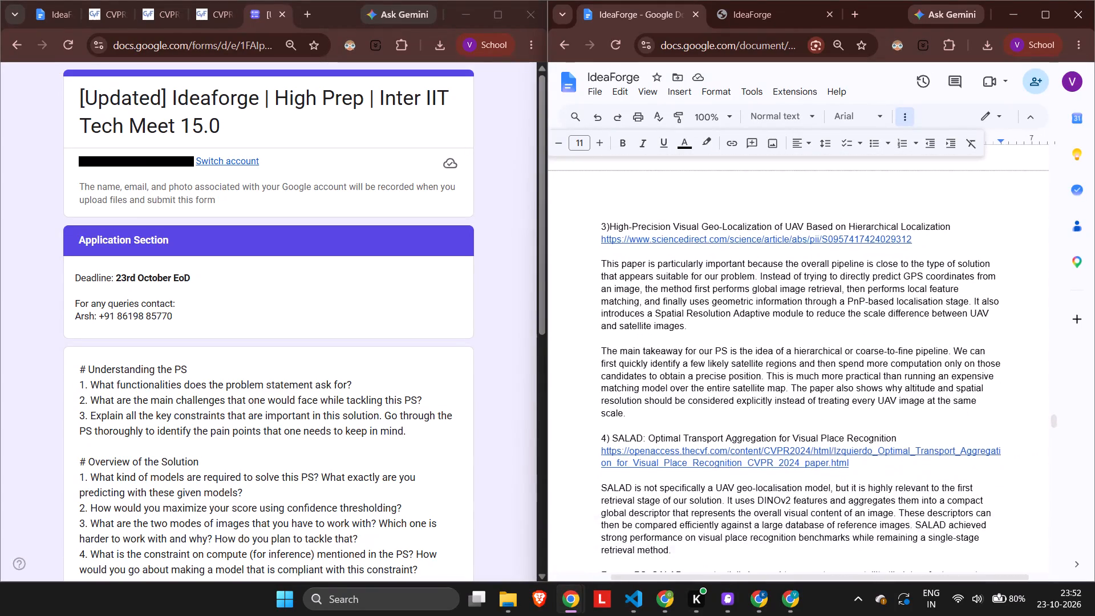
scroll(820, 329, "right", 1)
left_click(597, 351)
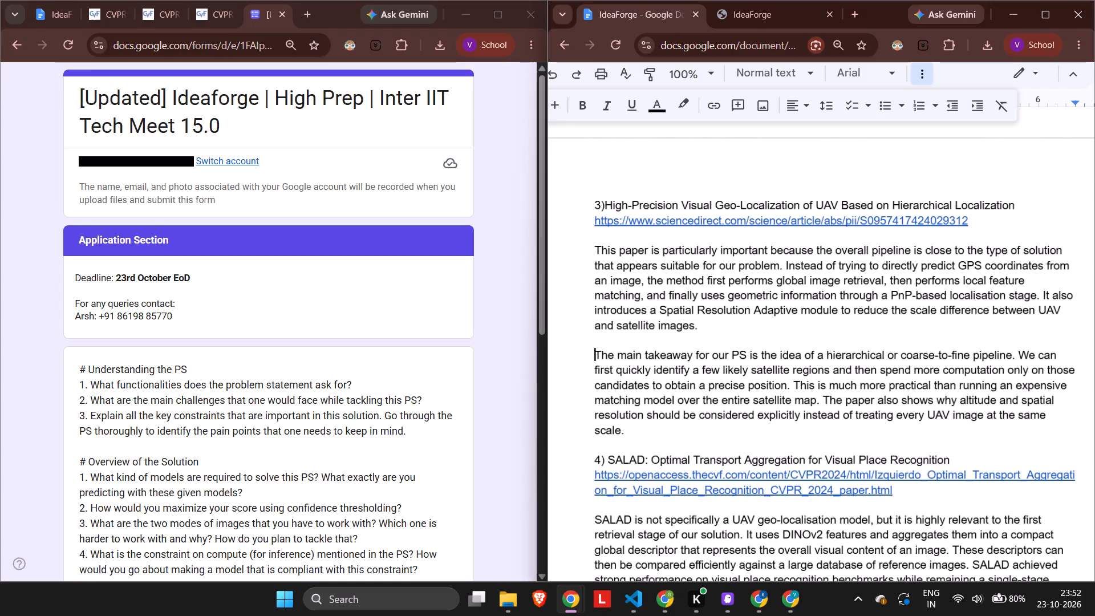
key("BackSpace")
Cut the remark about not being specifically a UAV geo-localisation model, so paper 4's summary opens "SALAD is highly relevant".
scroll(597, 351, "down", 2)
scroll(597, 351, "left", 1)
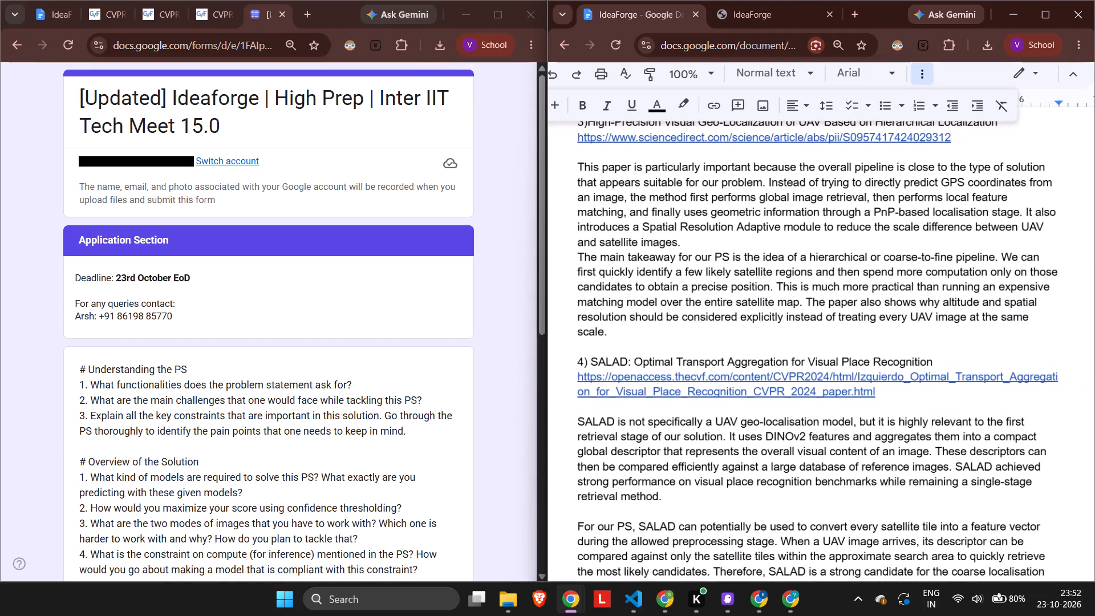
scroll(597, 351, "left", 1)
scroll(597, 351, "down", 1)
scroll(634, 472, "down", 1)
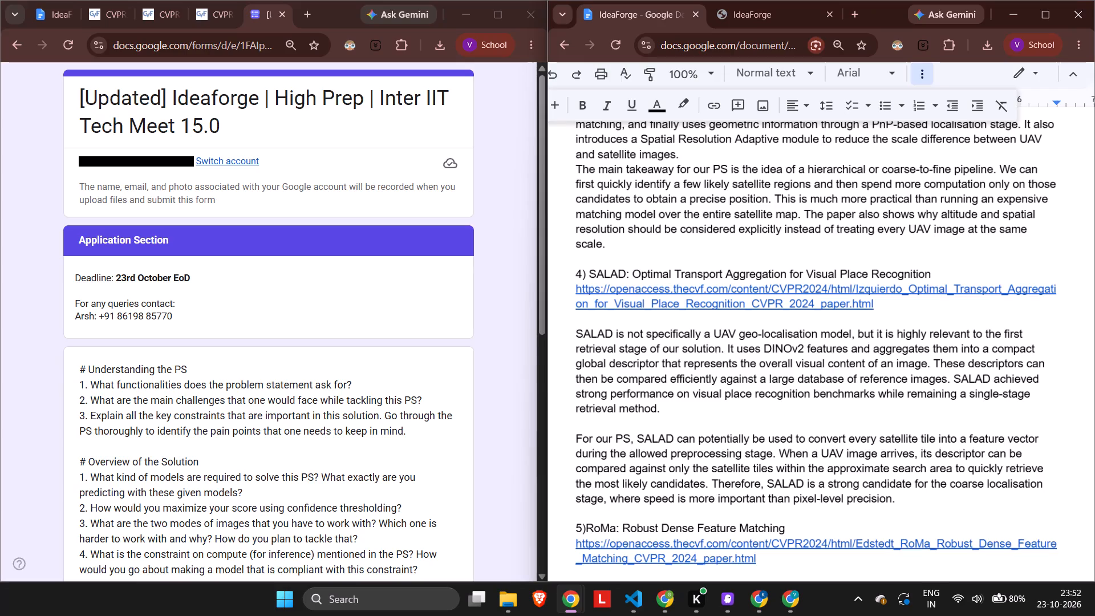
left_click_drag(886, 333, 617, 335)
key("BackSpace")
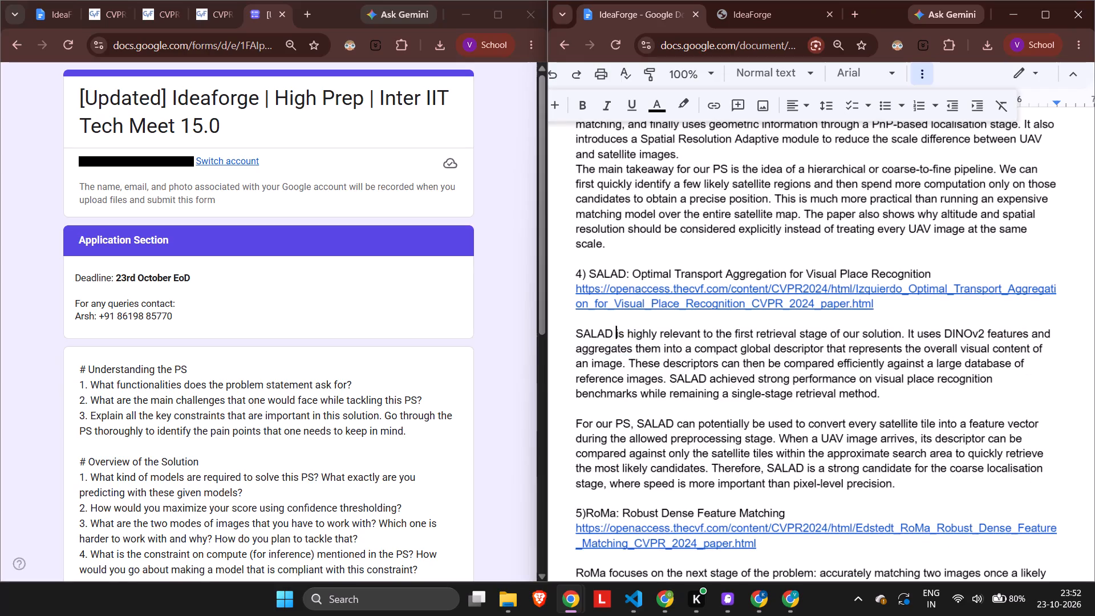
Remove the blank lines between the two summary paragraphs of both the RoMa and SALAD papers.
scroll(662, 349, "down", 1)
scroll(662, 396, "down", 1)
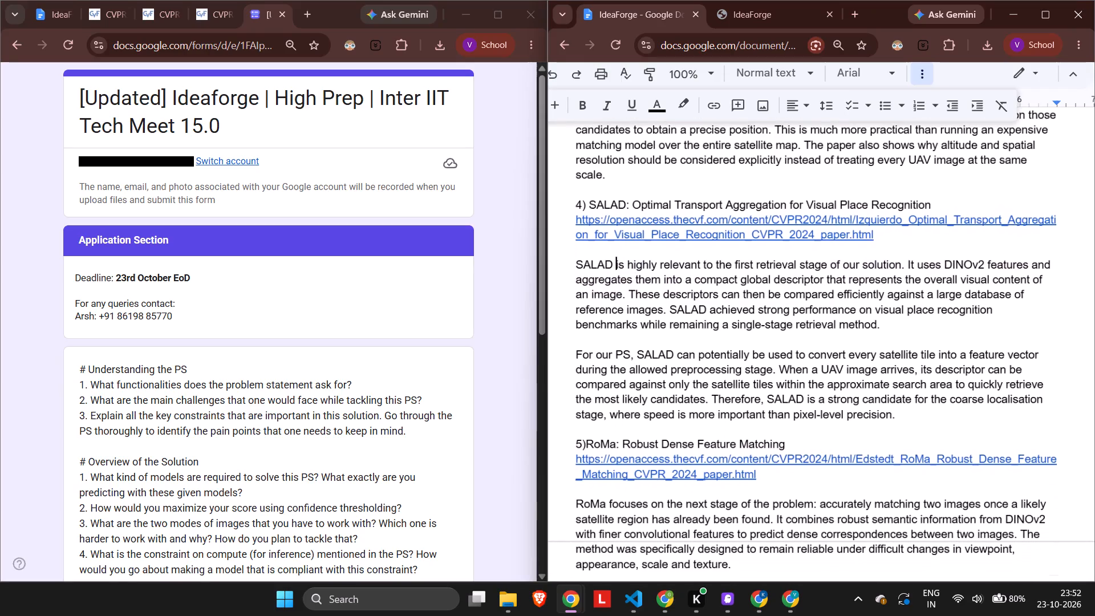
scroll(674, 368, "down", 2)
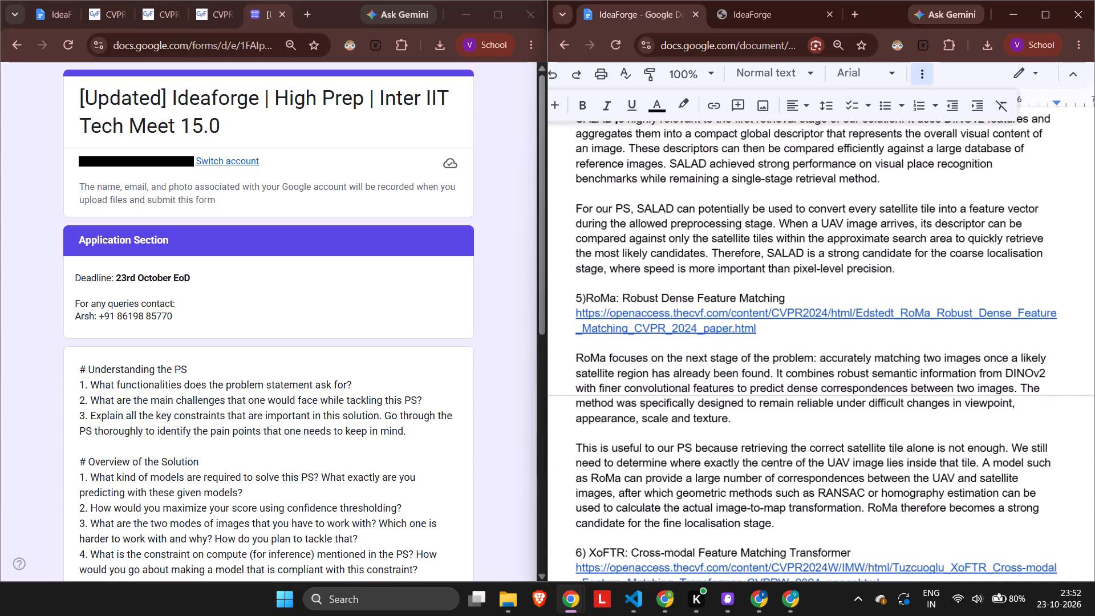
left_click(573, 443)
key("BackSpace")
left_click(574, 208)
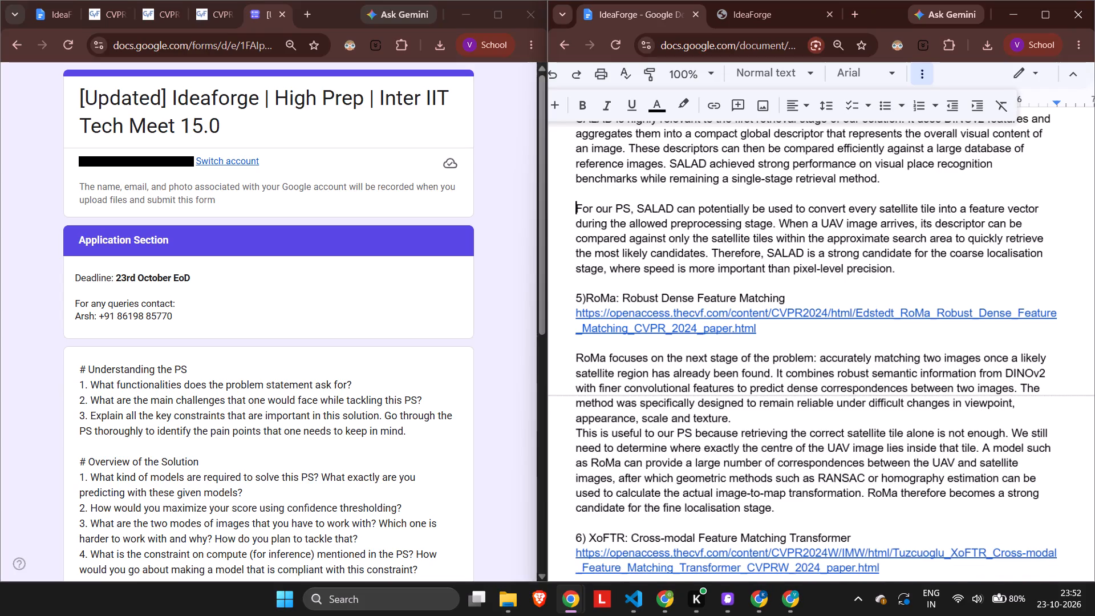
key("BackSpace")
Remove the blank line before "This directly connects to one of the hardest parts" in the XoFTR summary.
scroll(574, 208, "down", 1)
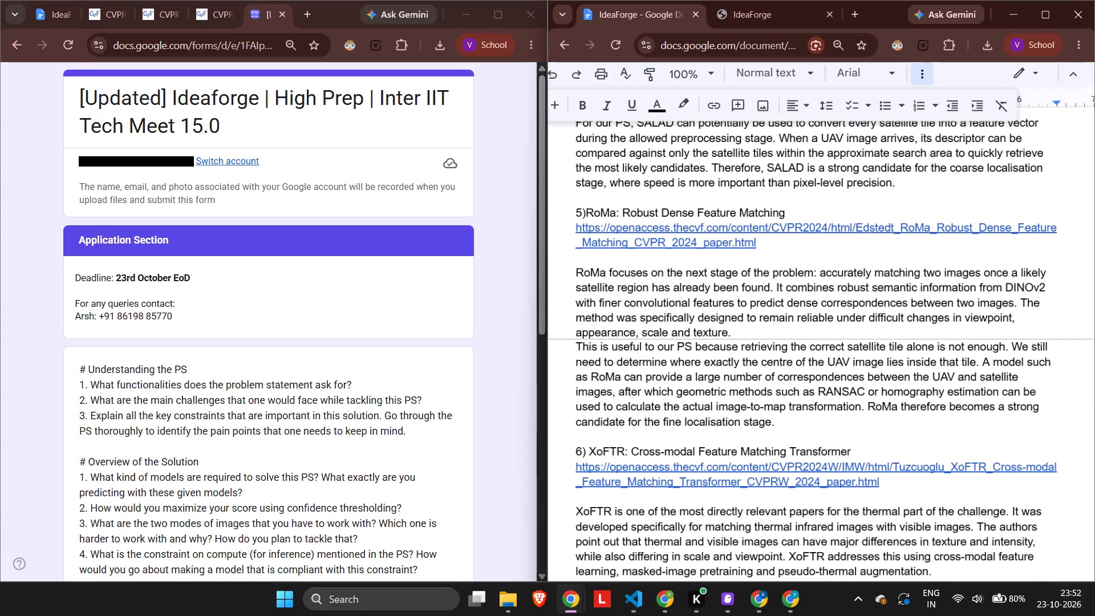
scroll(799, 295, "down", 2)
left_click(577, 465)
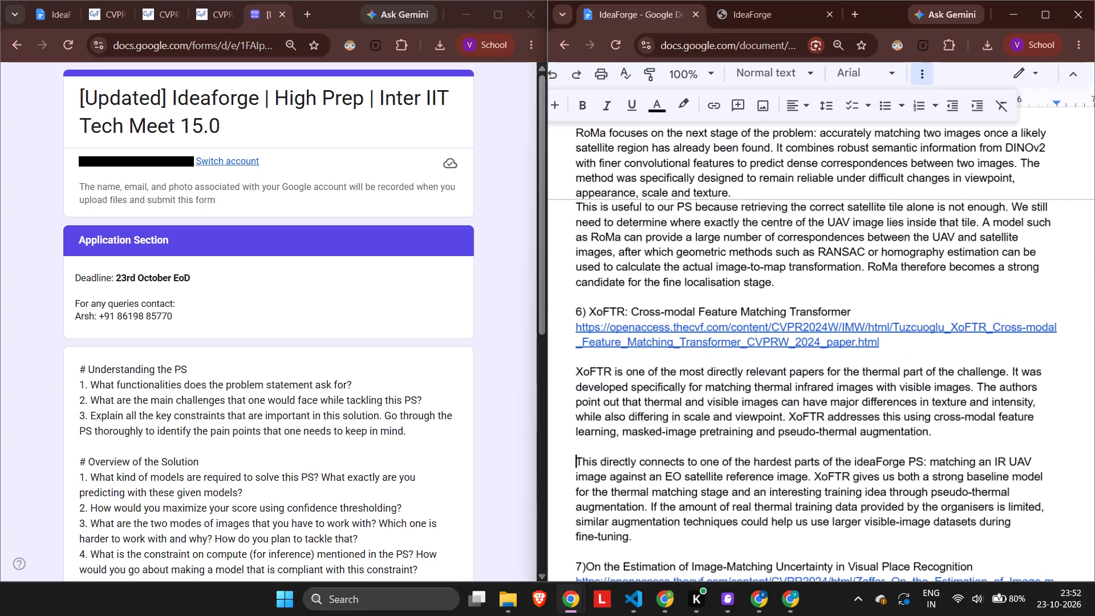
key("BackSpace")
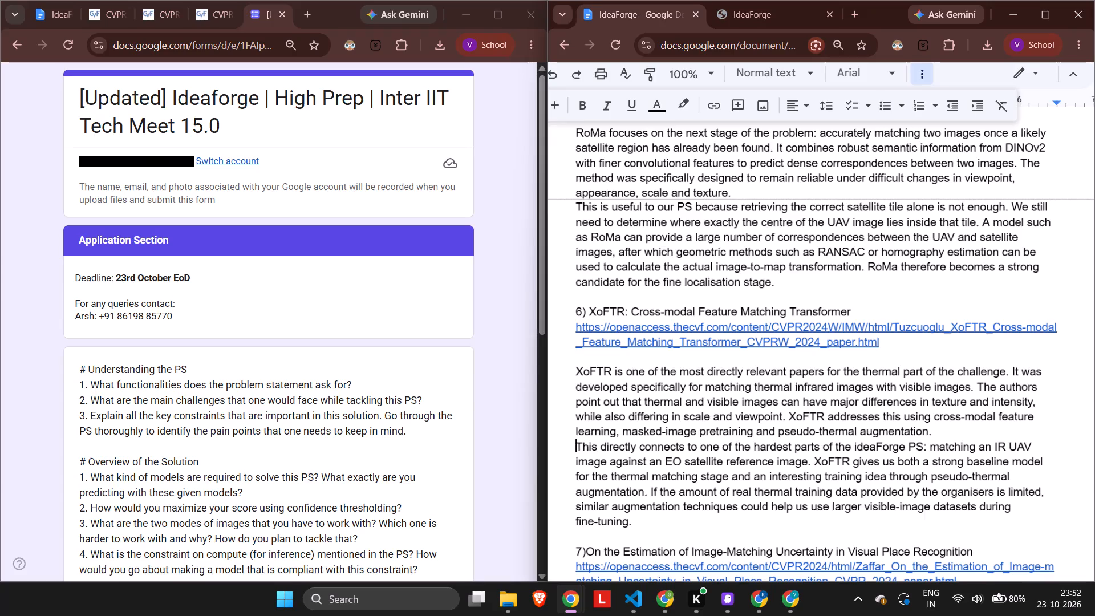
Remove the blank line before "This is directly useful for the "No Match" part" in the summary of paper 7.
scroll(782, 383, "down", 1)
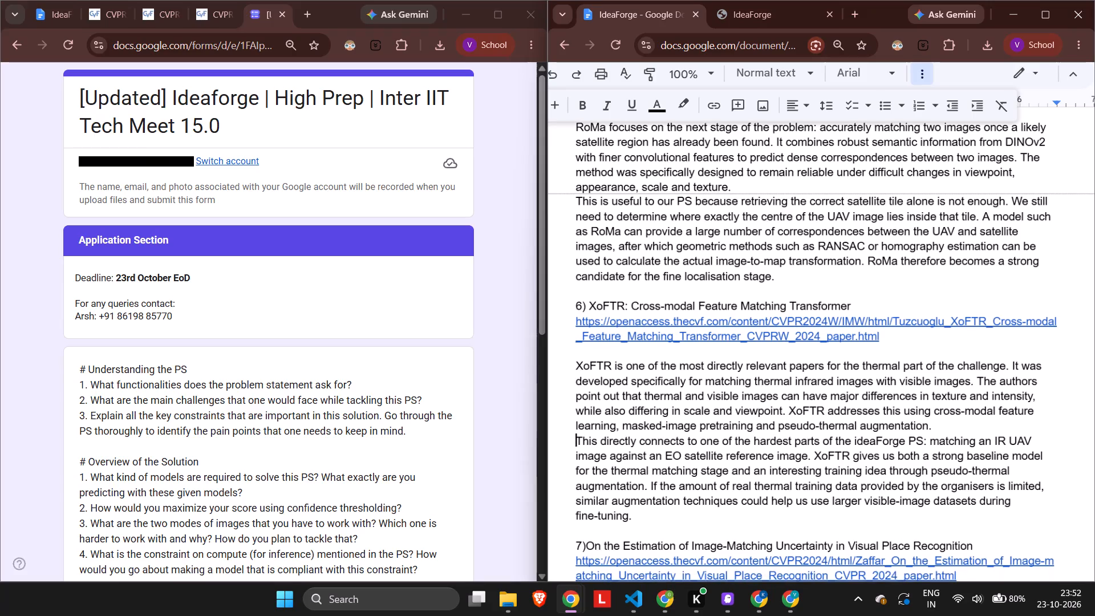
scroll(777, 362, "down", 1)
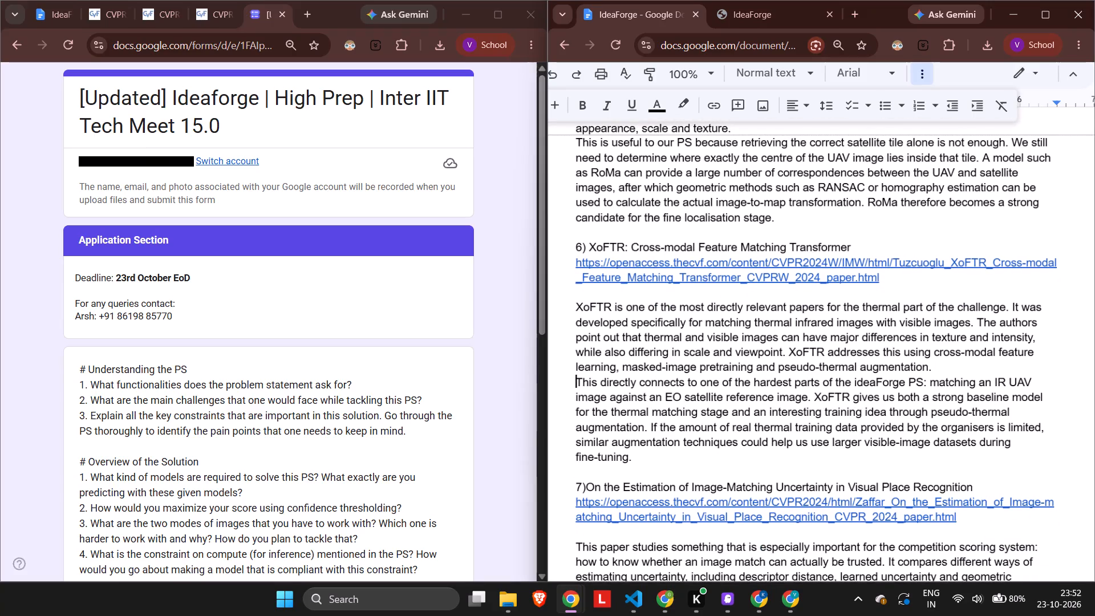
scroll(798, 333, "down", 1)
scroll(571, 487, "down", 1)
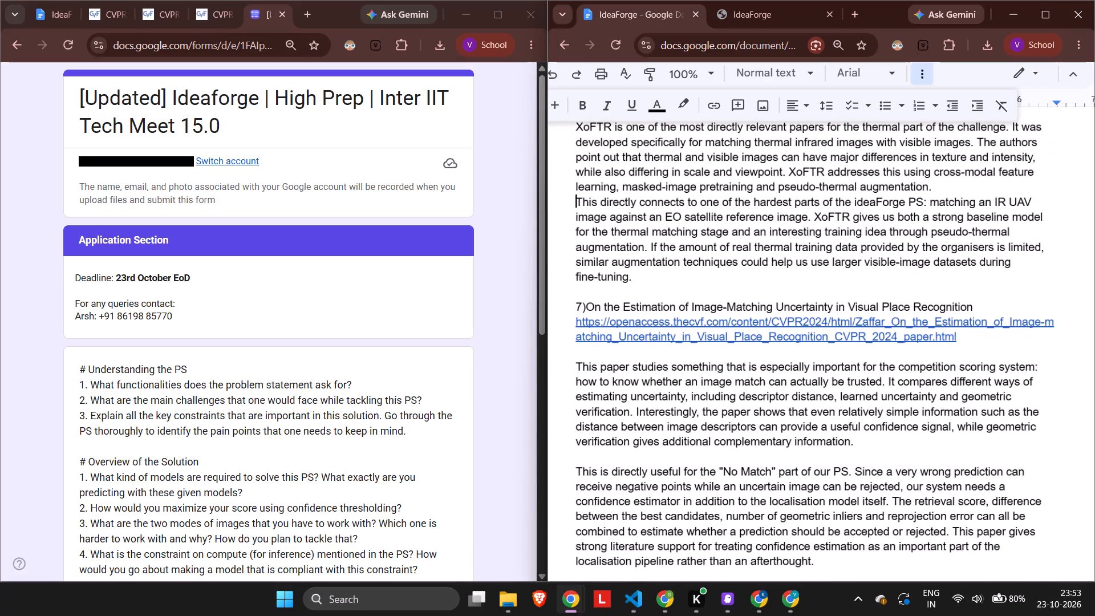
left_click(573, 474)
key("BackSpace")
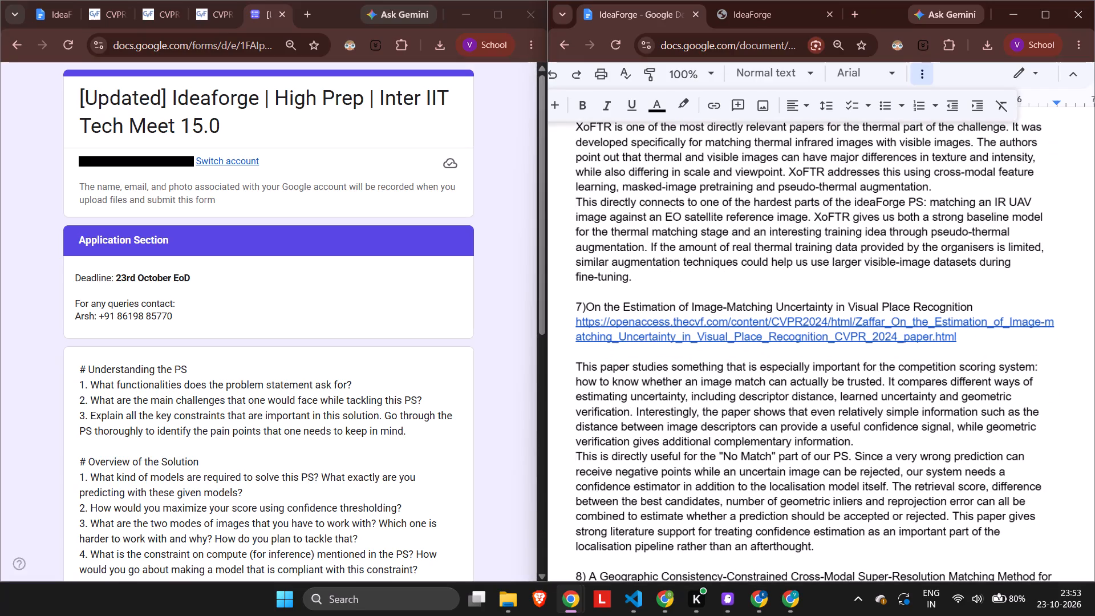
Reword the opening of paper 7's summary, replacing "studies" so it reads "This paper is about something".
left_click_drag(631, 367, 675, 370)
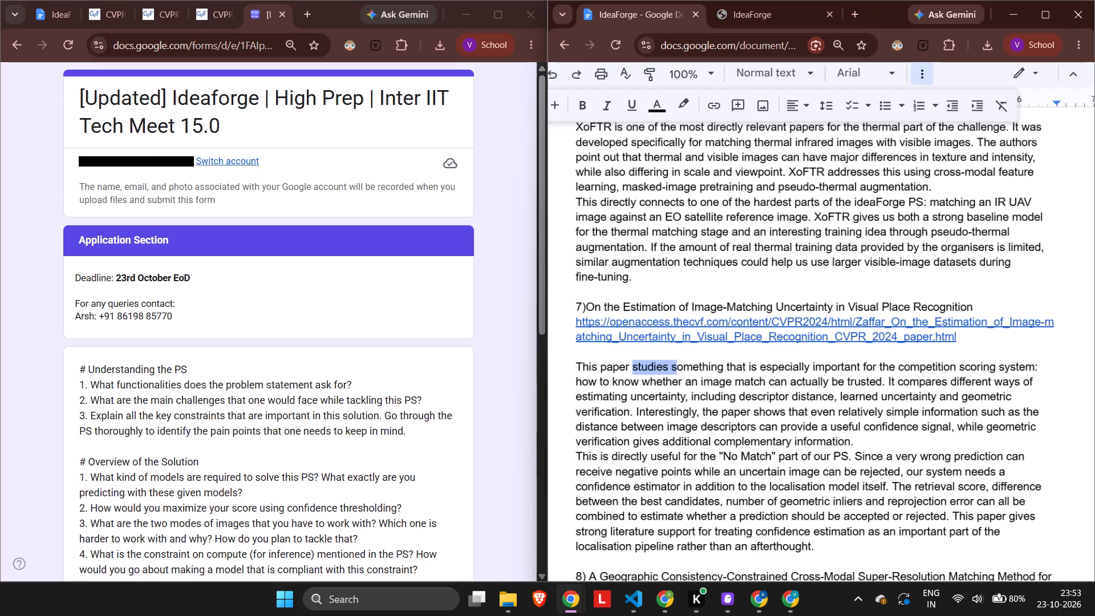
left_click_drag(675, 370, 668, 367)
key("o")
key("BackSpace")
type("is a")
type("bout")
key("space")
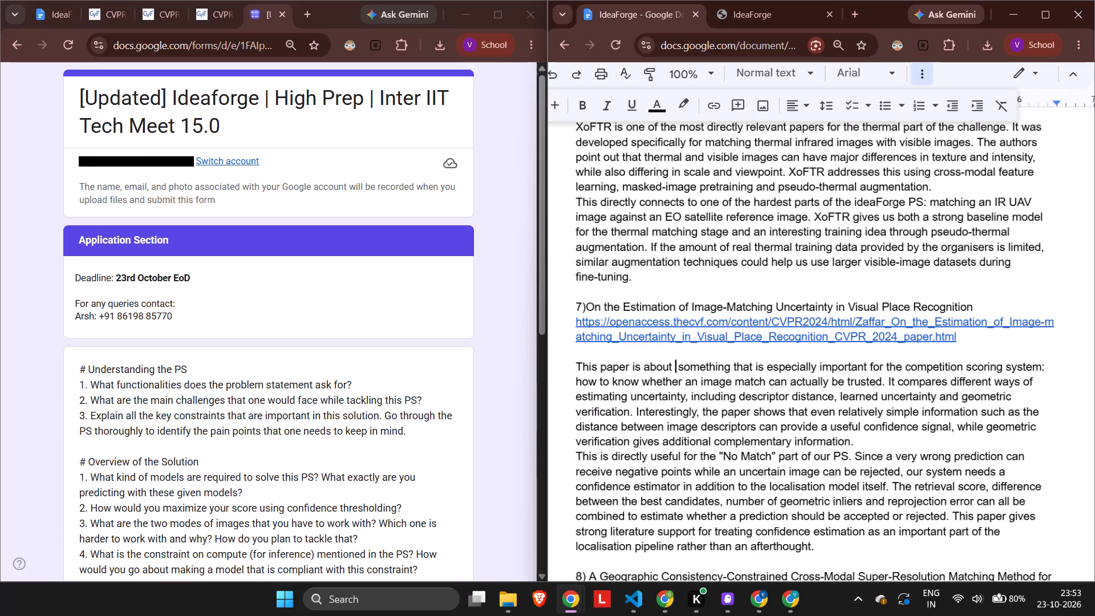
key("BackSpace")
Remove the blank line before "The most interesting point for our PS" in the summary of paper 8.
scroll(757, 378, "down", 1)
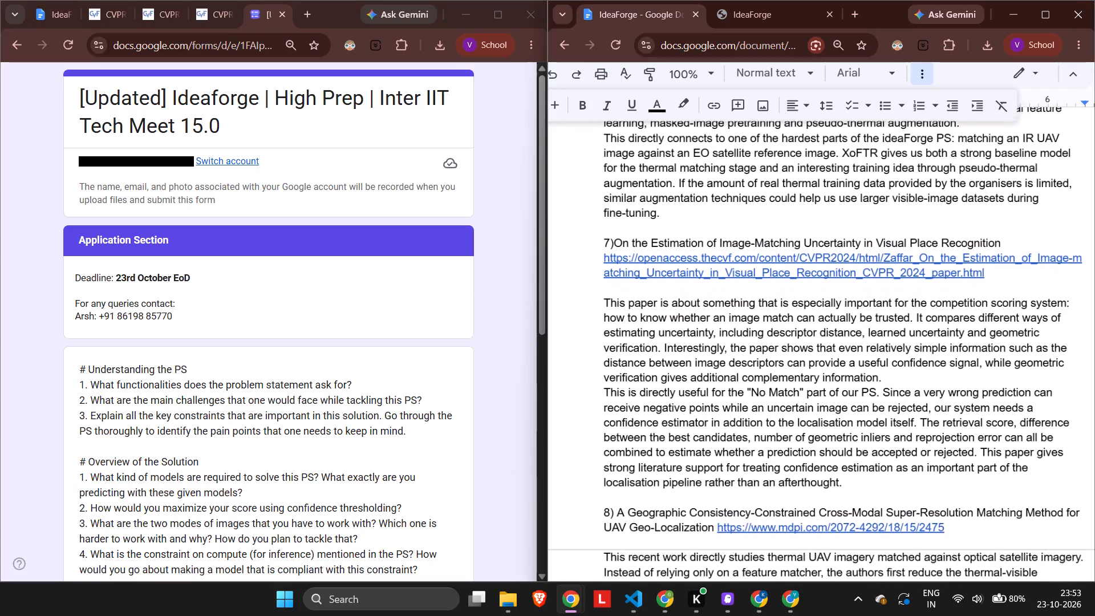
scroll(757, 378, "down", 1)
scroll(757, 378, "left", 1)
scroll(757, 378, "down", 2)
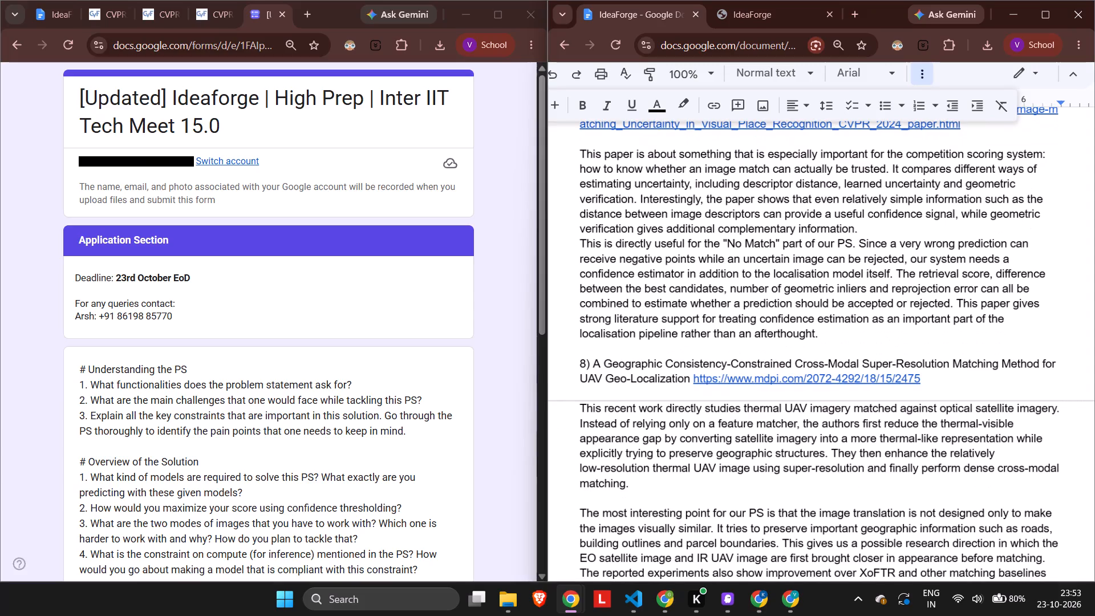
left_click(585, 504)
key("Down")
key("BackSpace")
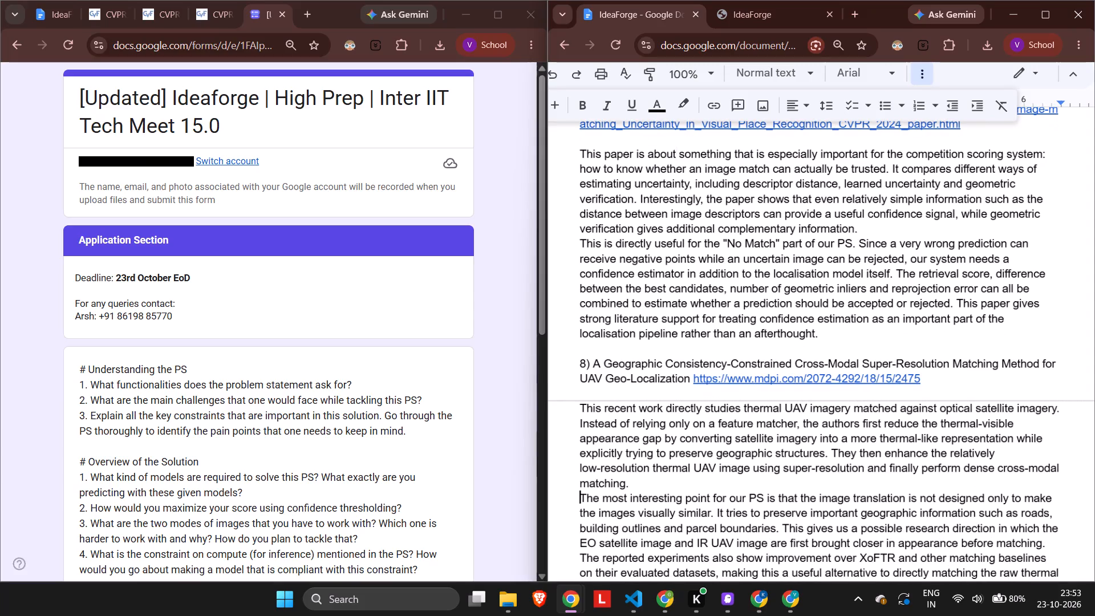
Reword the opening of paper 8's summary to "This paper is about the thermal UAV imagery".
scroll(585, 504, "down", 2)
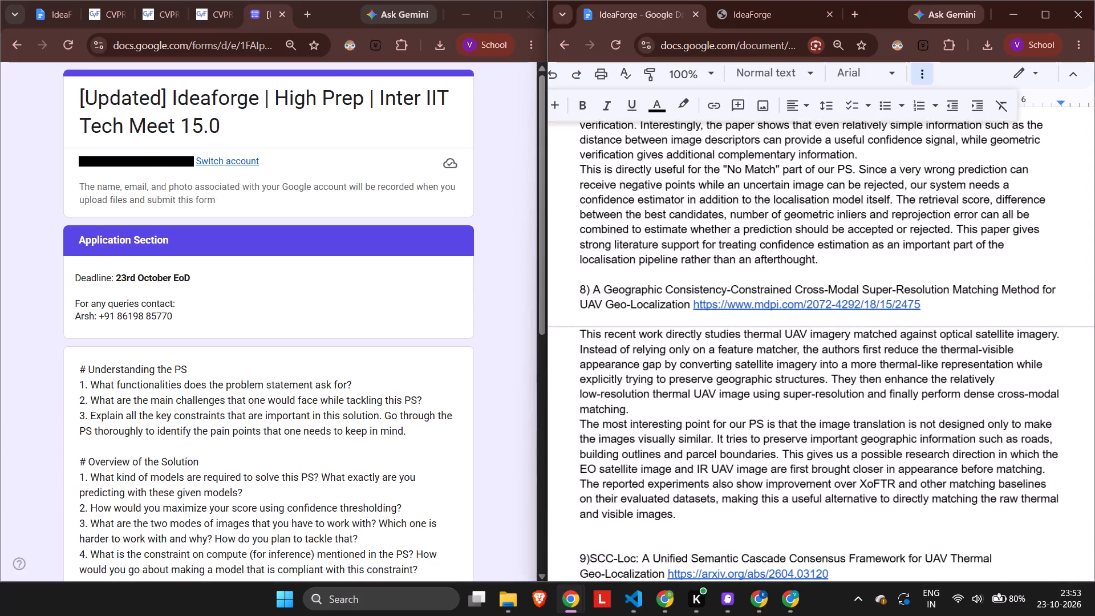
left_click_drag(741, 334, 605, 338)
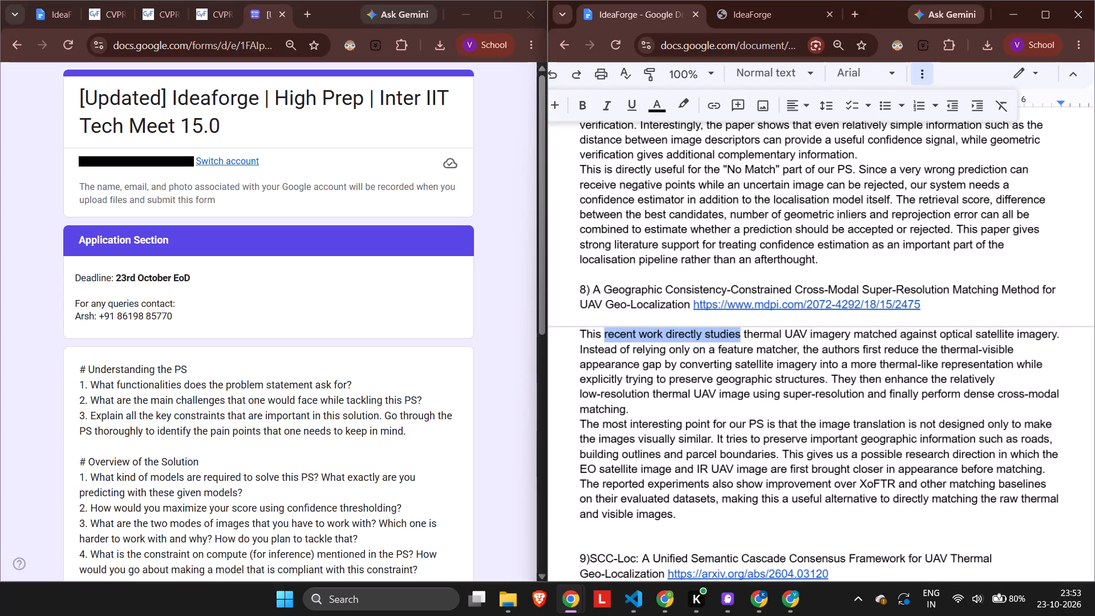
type("paper is about")
key("space")
type("tje")
key("BackSpace")
key("BackSpace")
type("he")
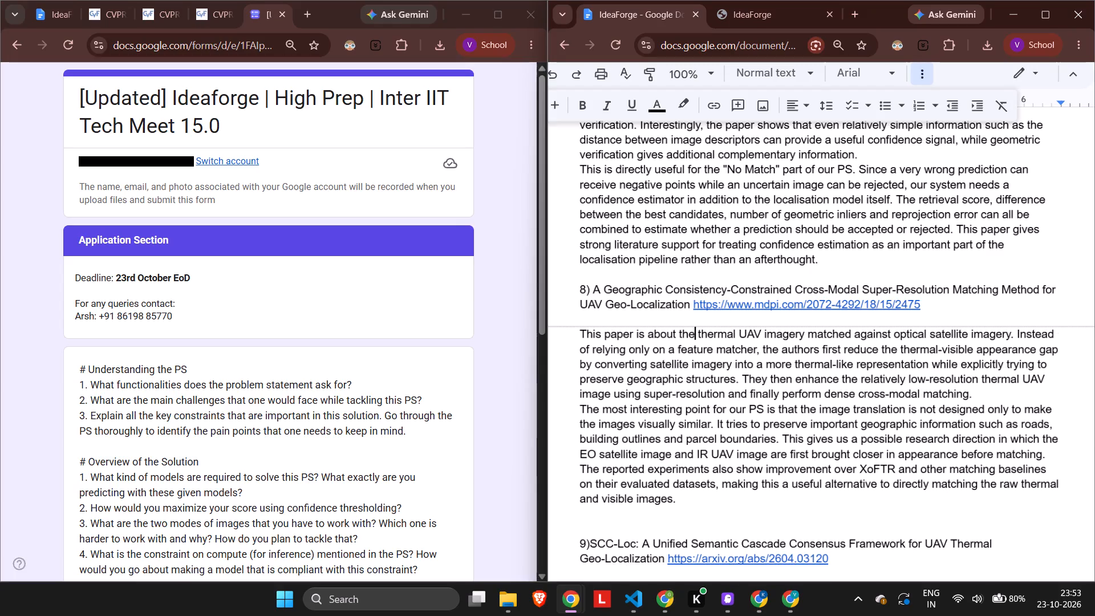
Remove the blank line before "This paper is particularly useful for our PS" in the SCC-Loc summary.
scroll(605, 338, "down", 2)
scroll(620, 384, "down", 2)
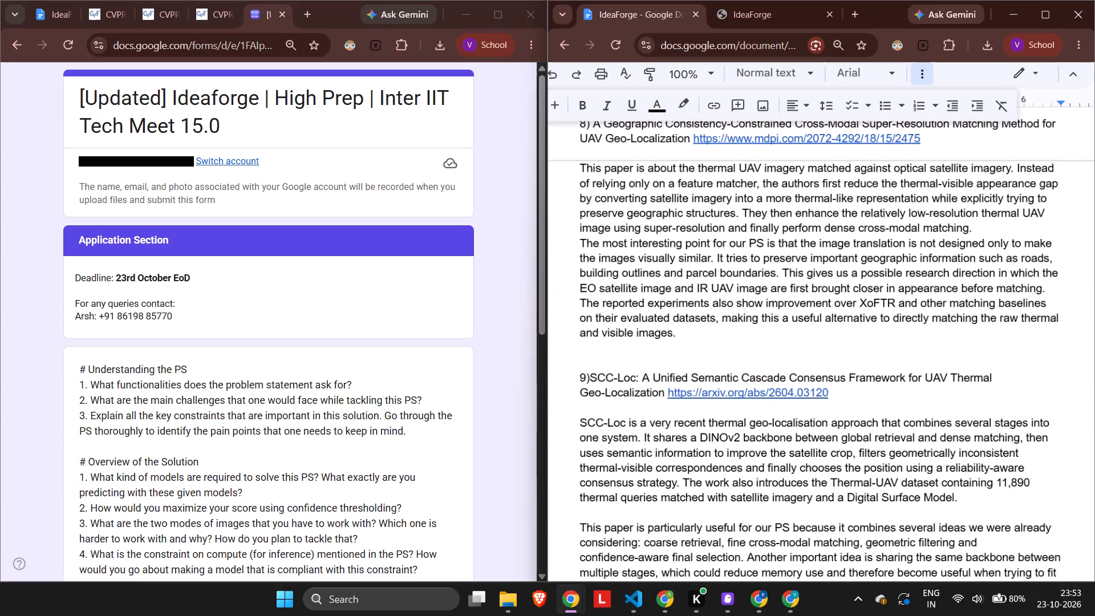
scroll(574, 456, "down", 1)
left_click(579, 465)
key("BackSpace")
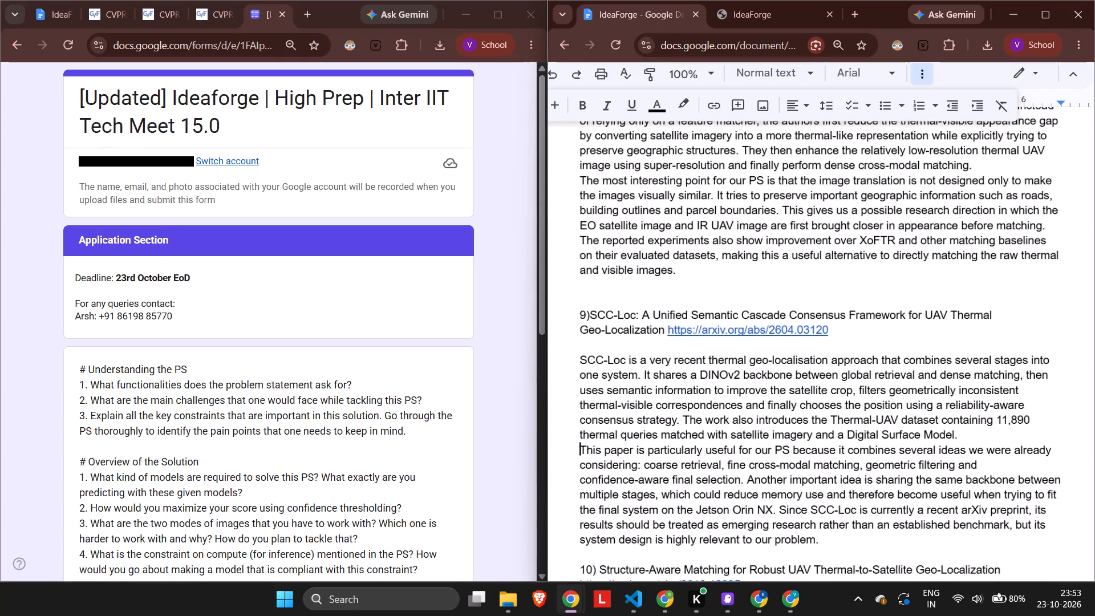
Shorten the start of the SCC-Loc summary's second paragraph to "This is very useful for our PS".
scroll(680, 428, "down", 1)
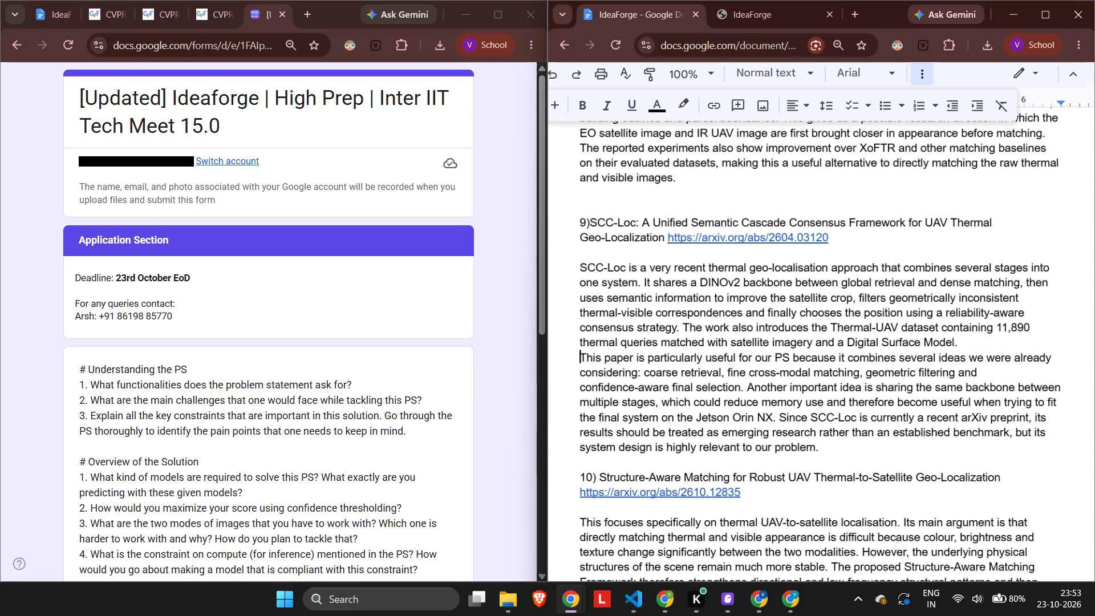
left_click_drag(601, 358, 606, 358)
left_click_drag(606, 358, 701, 358)
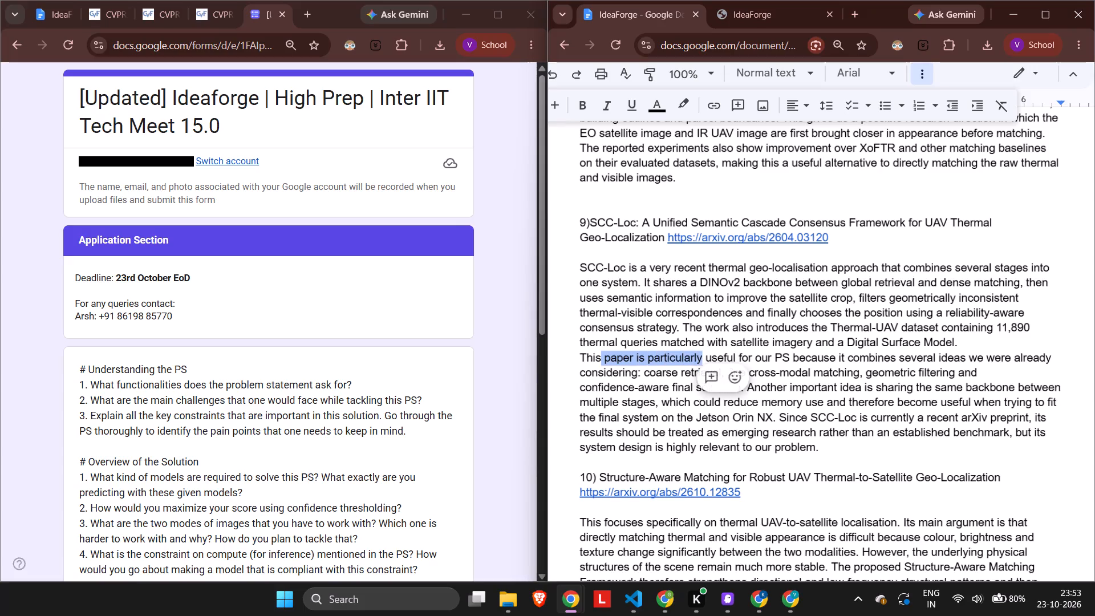
type("is")
key("space")
key("BackSpace")
key("BackSpace")
key("BackSpace")
key("space")
type("is very")
key("space")
key("BackSpace")
Condense the start of paper 10's second summary paragraph to "This idea could be important research direction".
scroll(701, 358, "down", 4)
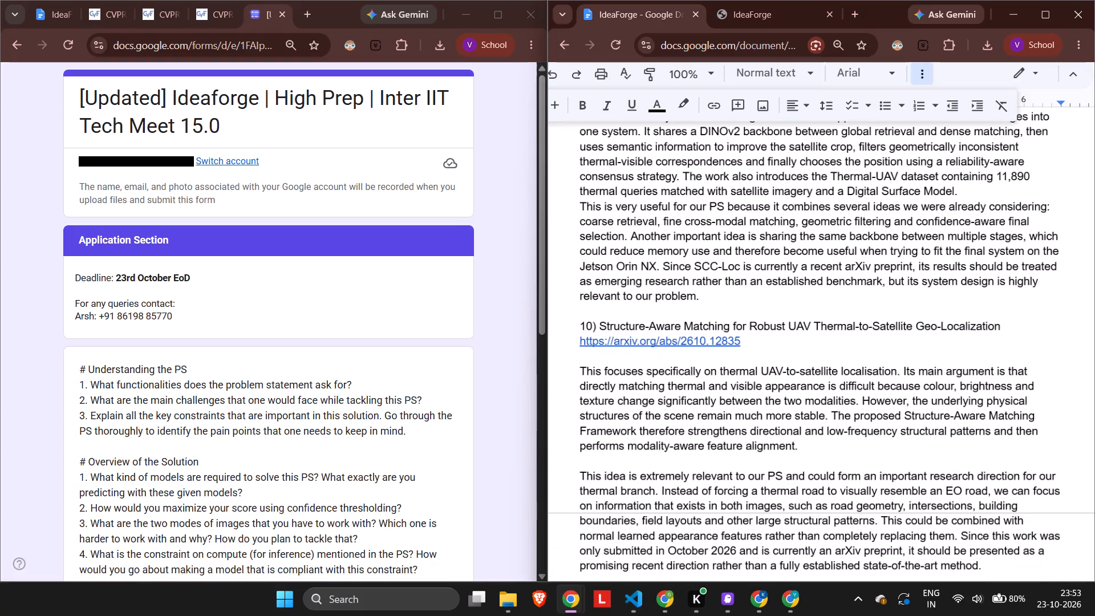
scroll(701, 358, "down", 1)
left_click(577, 433)
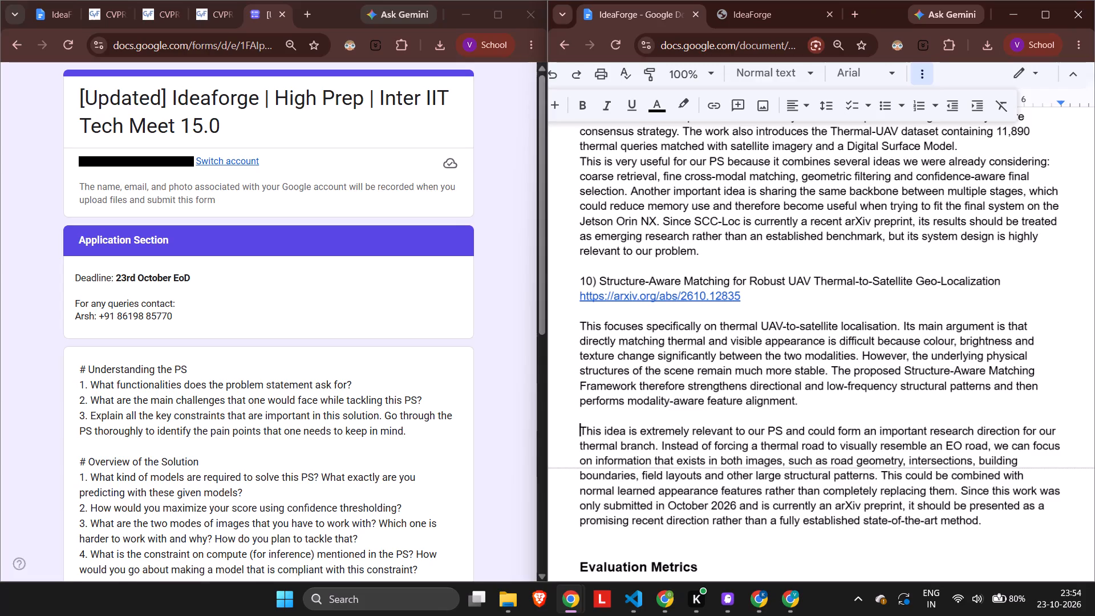
left_click_drag(875, 432, 631, 427)
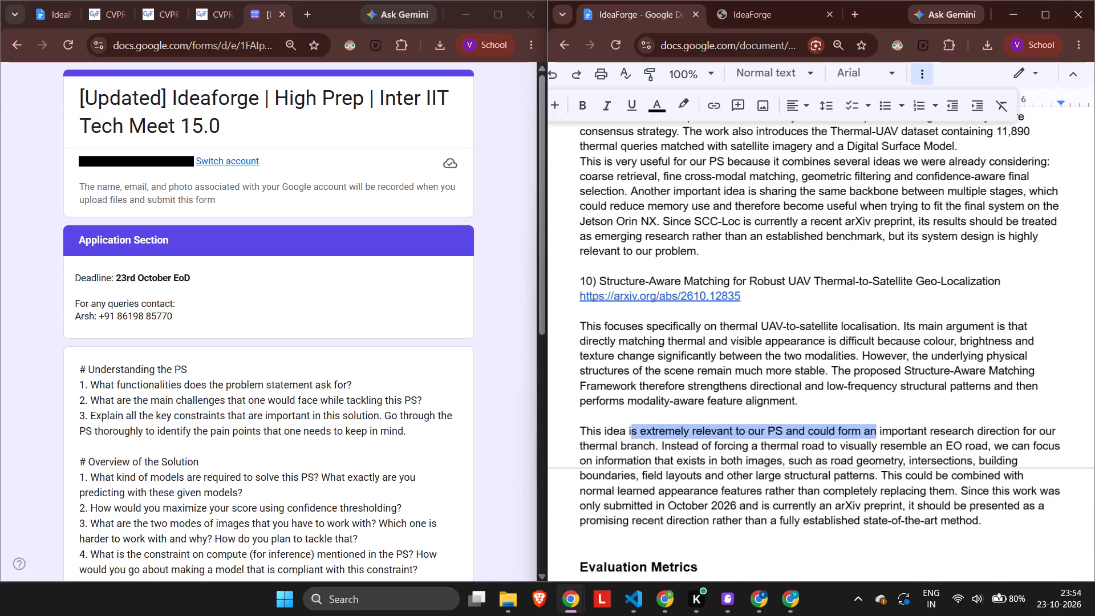
left_click_drag(631, 427, 634, 436)
key("BackSpace")
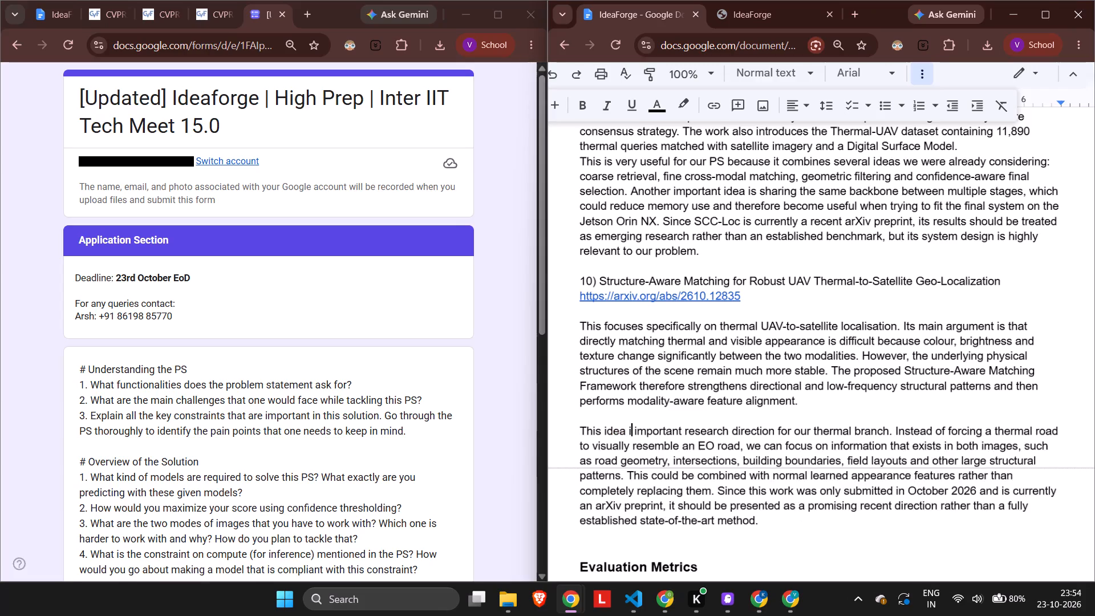
key("BackSpace")
type("coub")
key("BackSpace")
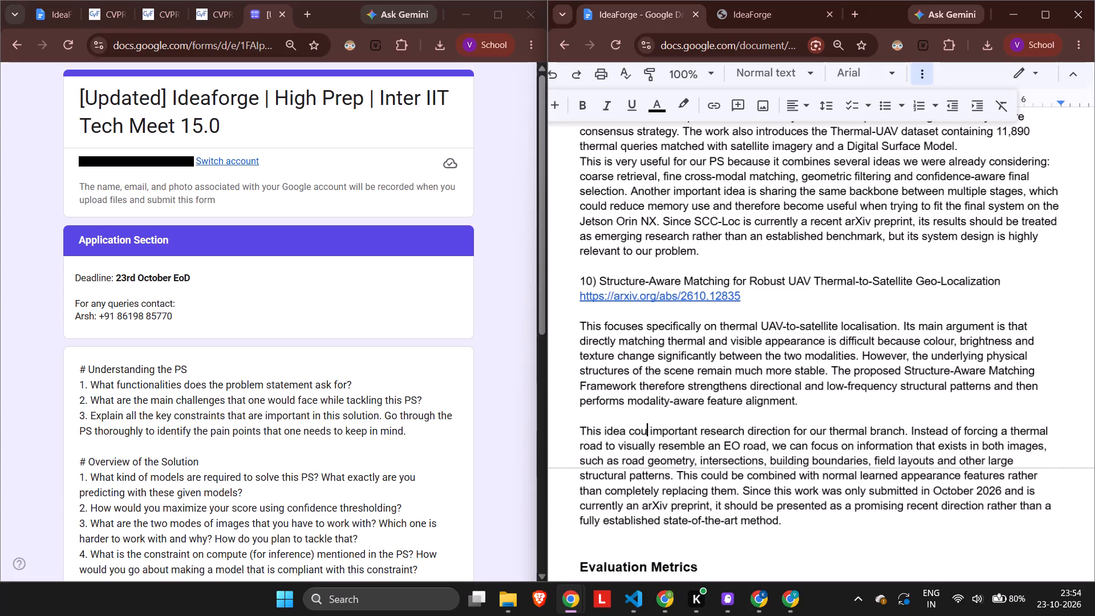
type("le")
key("BackSpace")
type("d be")
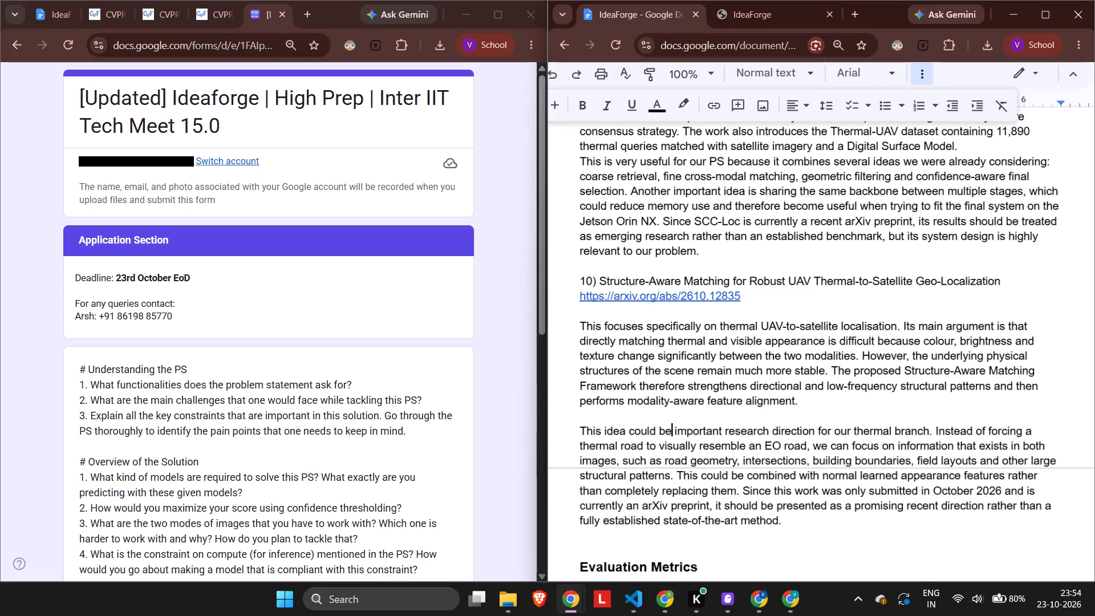
key("space")
key("BackSpace")
In the SCC-Loc summary's second paragraph, replace "for our PS because it combines" with "for us as it combines".
scroll(634, 436, "down", 1)
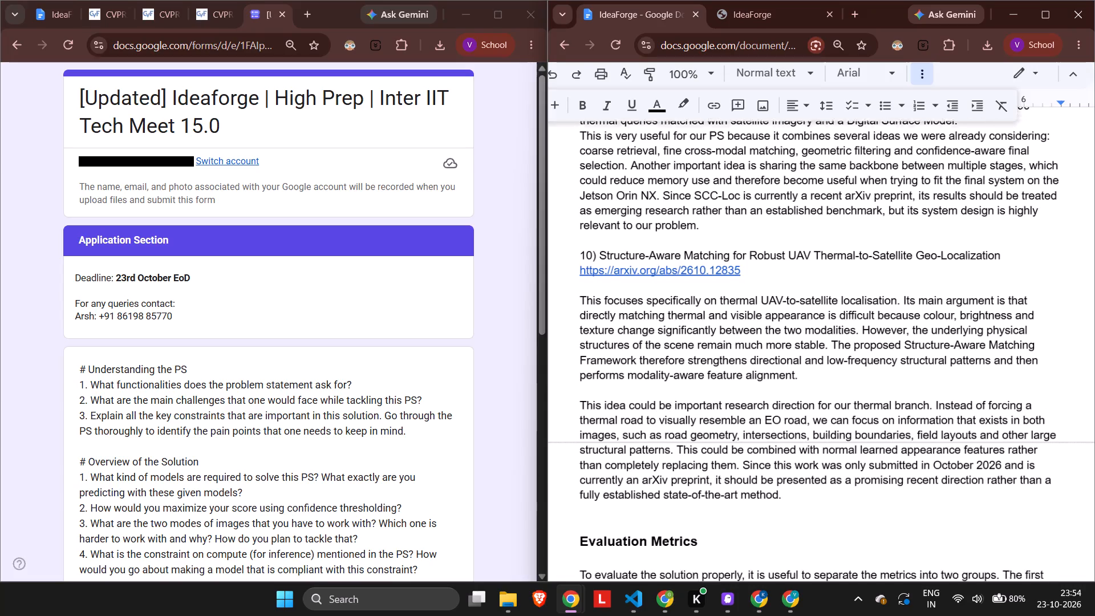
scroll(634, 436, "down", 1)
scroll(701, 437, "down", 4)
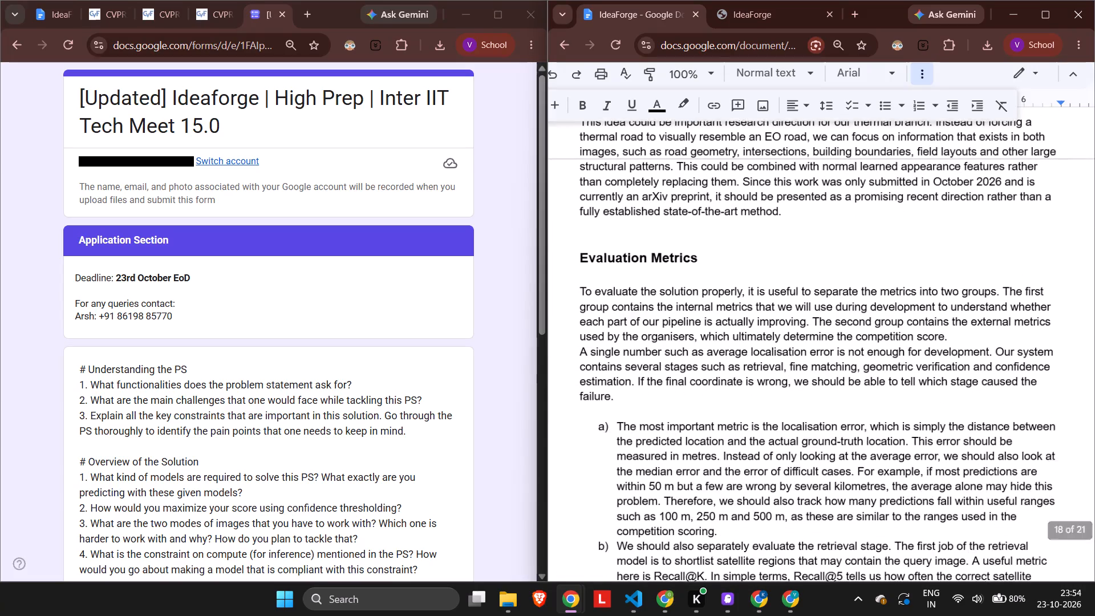
scroll(701, 437, "down", 4)
scroll(701, 437, "up", 4)
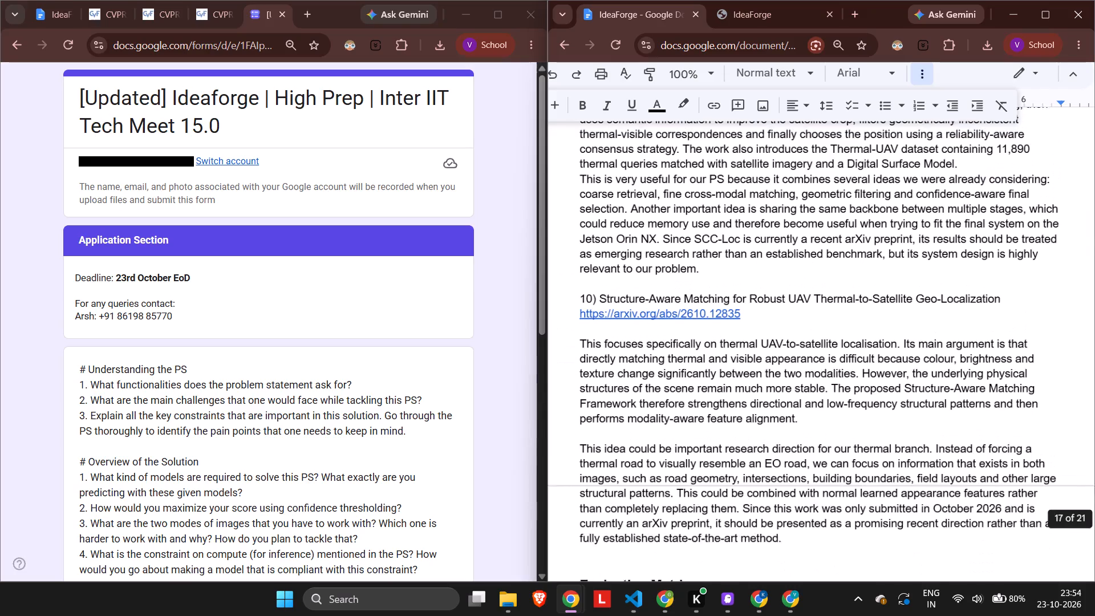
scroll(701, 437, "up", 4)
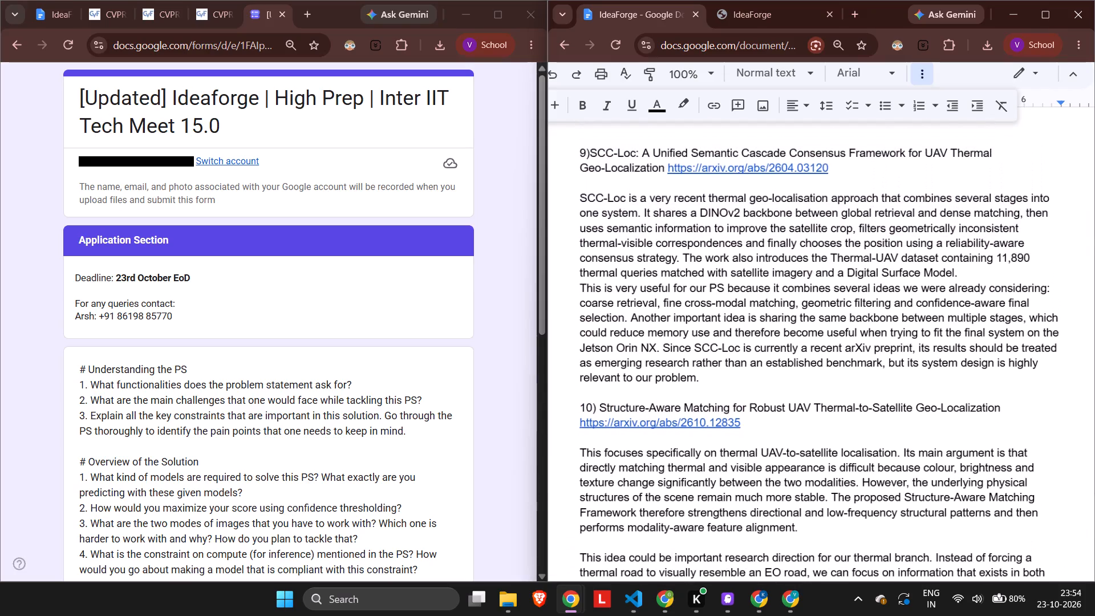
scroll(701, 437, "up", 2)
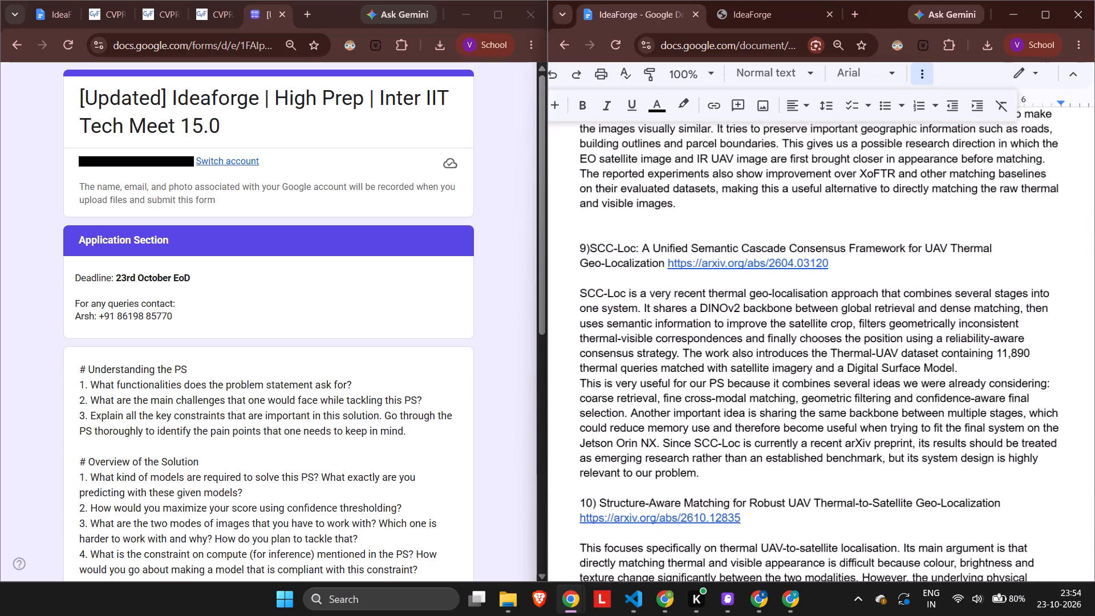
left_click(723, 382)
key("ctrl+BackSpace")
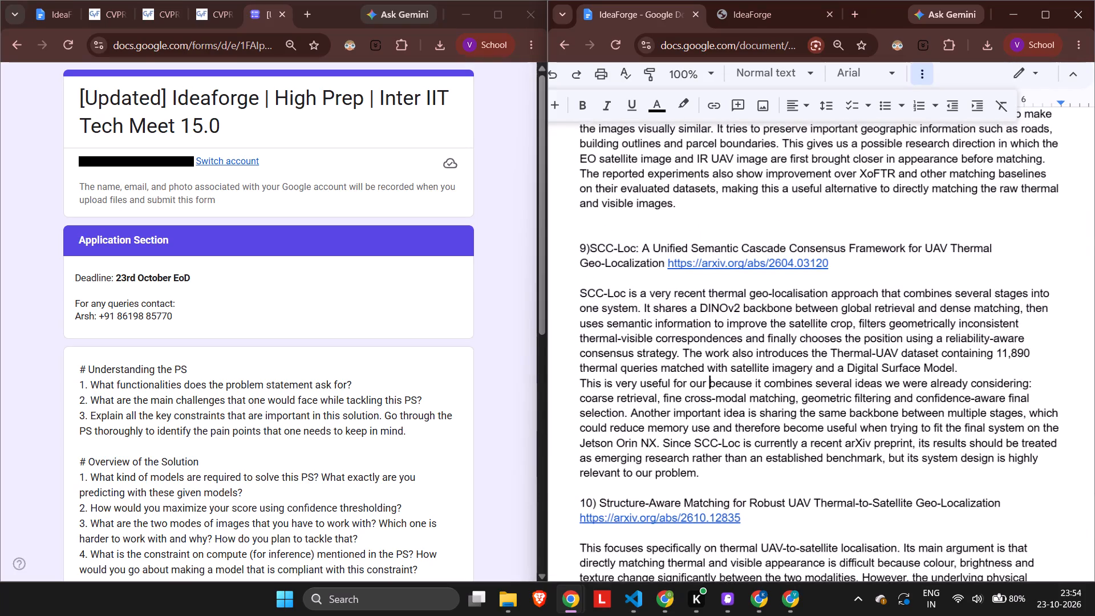
key("ctrl+BackSpace")
type("us")
key("space")
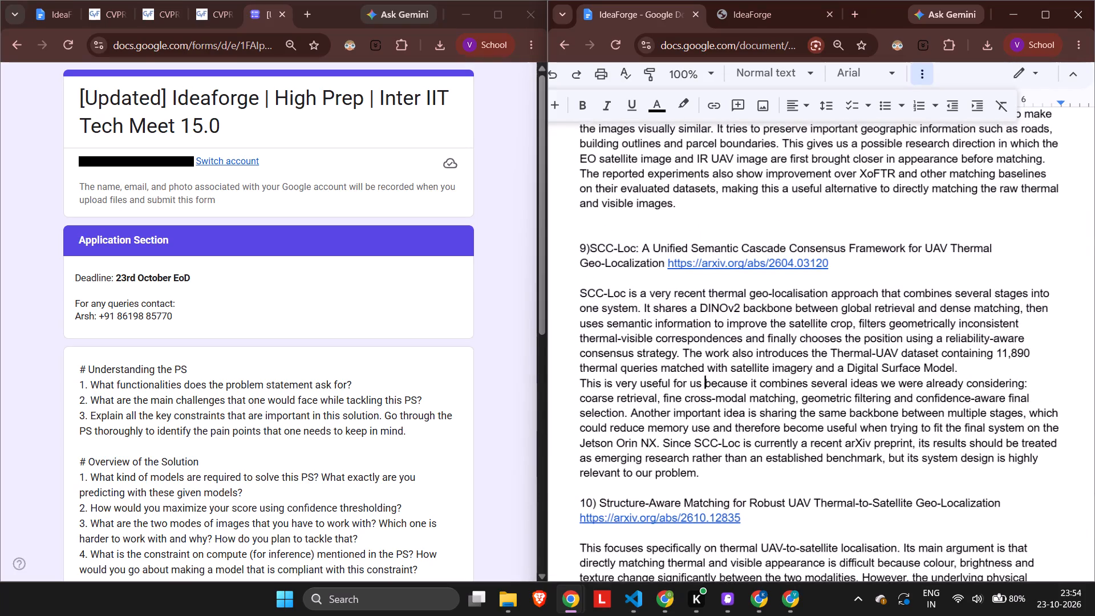
key("ctrl+Right")
key("ctrl+BackSpace")
type("as")
key("space")
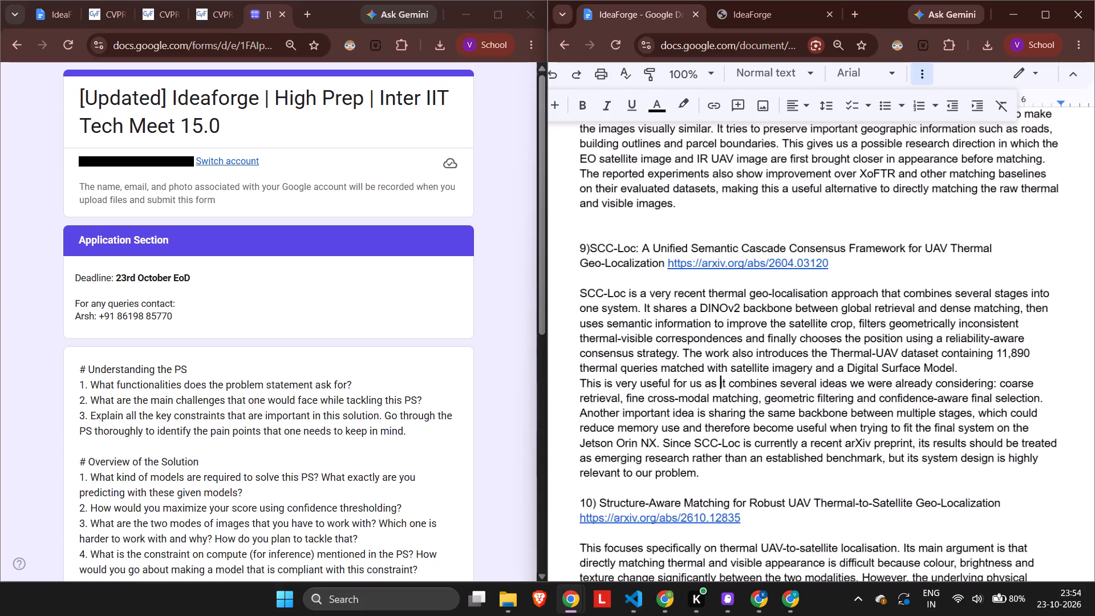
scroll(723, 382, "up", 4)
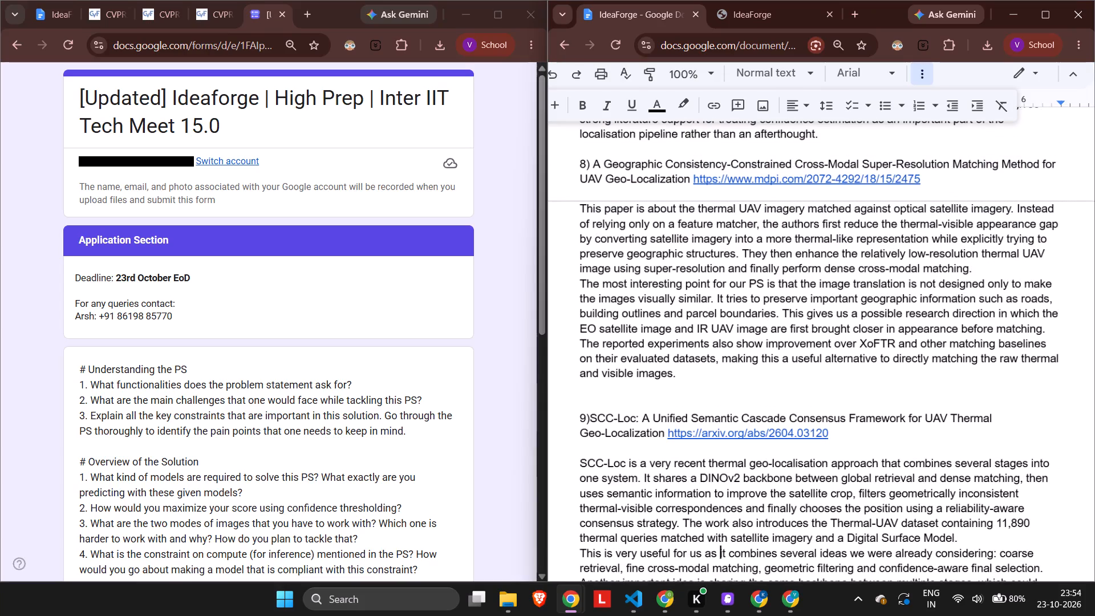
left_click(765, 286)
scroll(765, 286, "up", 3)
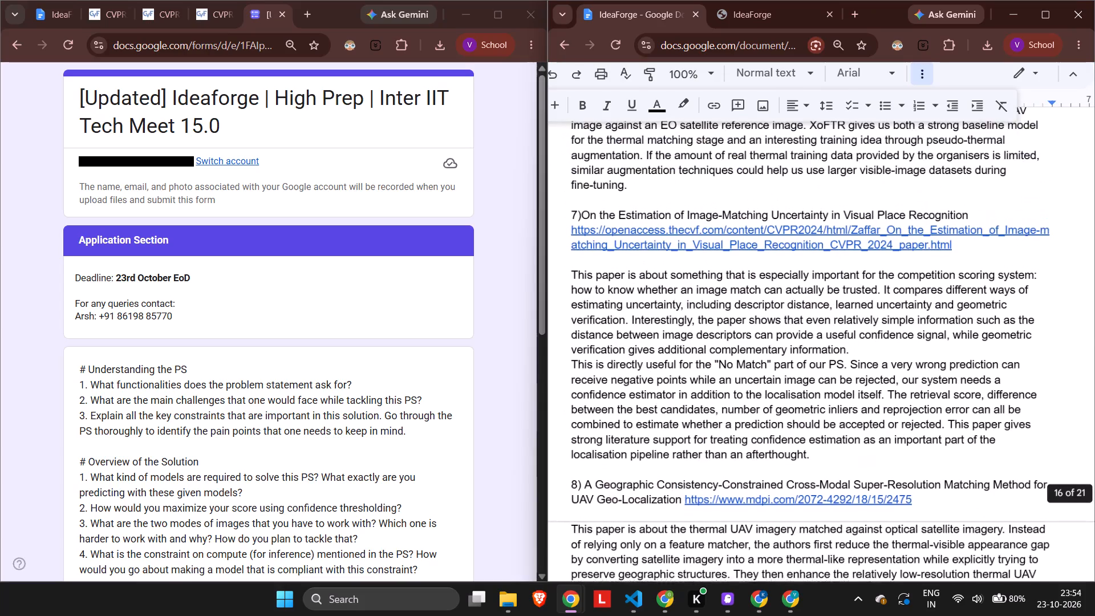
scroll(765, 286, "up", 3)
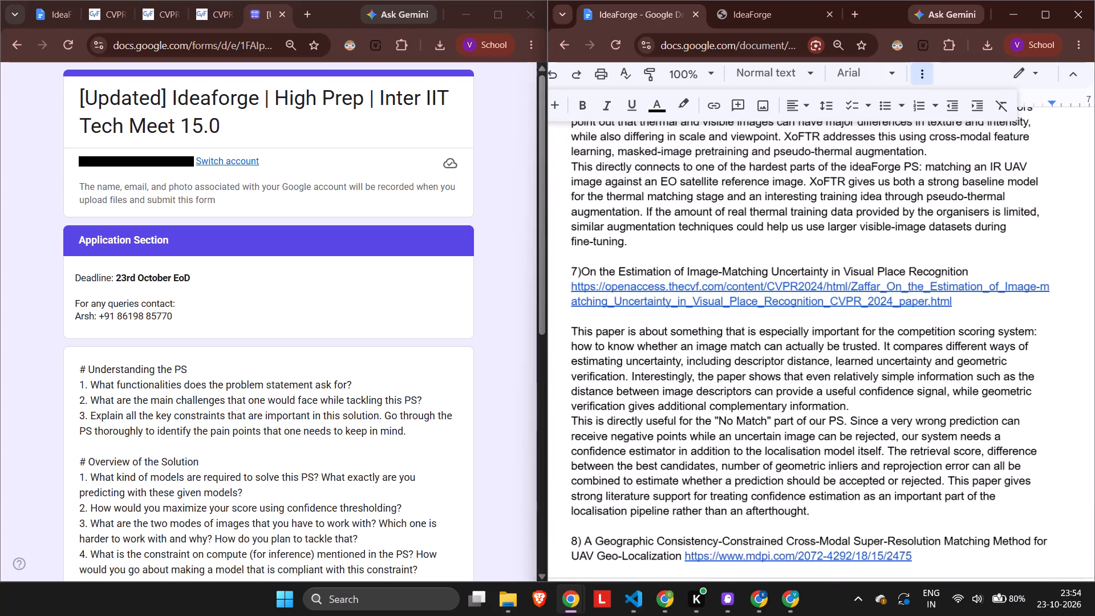
In the Image-Matching Uncertainty paper's second summary paragraph, shorten "part of our PS" to "part" after "No Match".
left_click(844, 423)
key("ctrl+BackSpace")
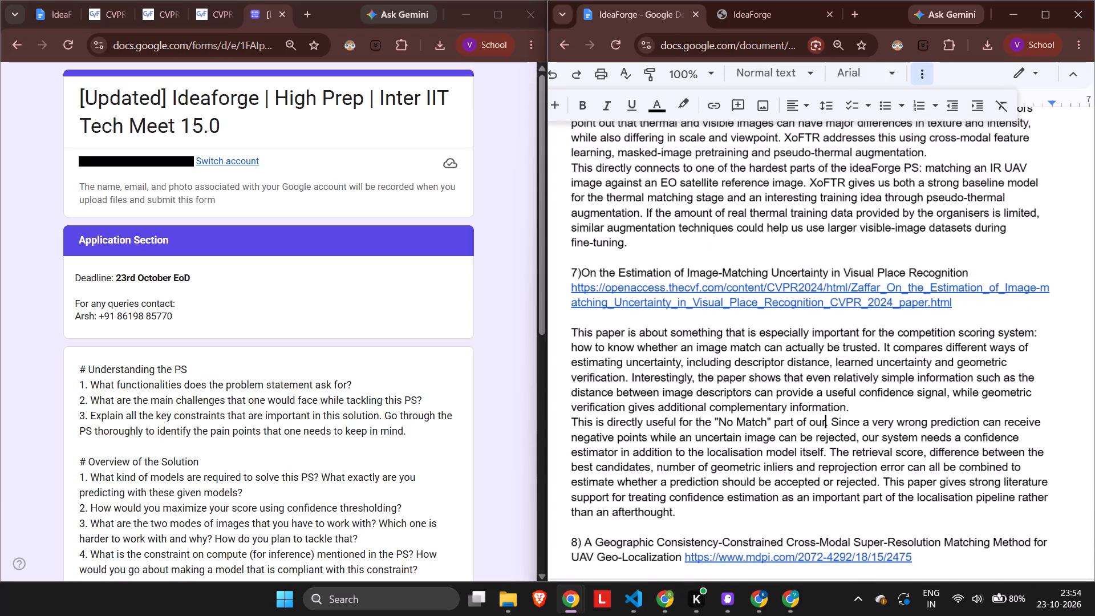
key("ctrl+BackSpace")
key("ctrl+BackSpace")
key("ctrl+BackSpace")
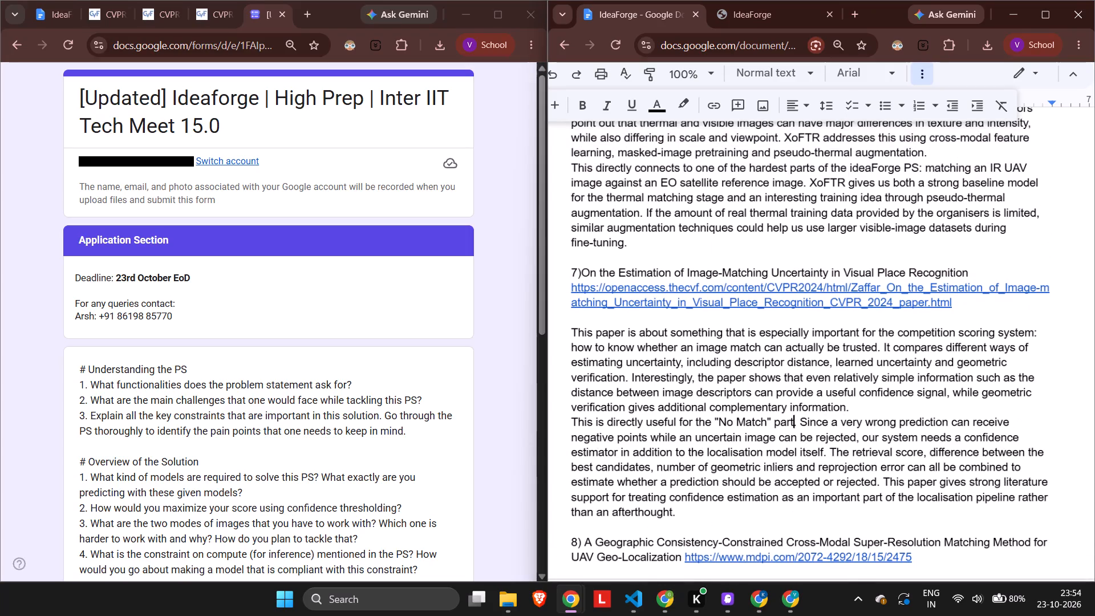
key("space")
type("part")
In the XoFTR summary's second paragraph, remove "of the ideaForge PS:" and put a colon directly after "hardest parts".
scroll(844, 423, "up", 2)
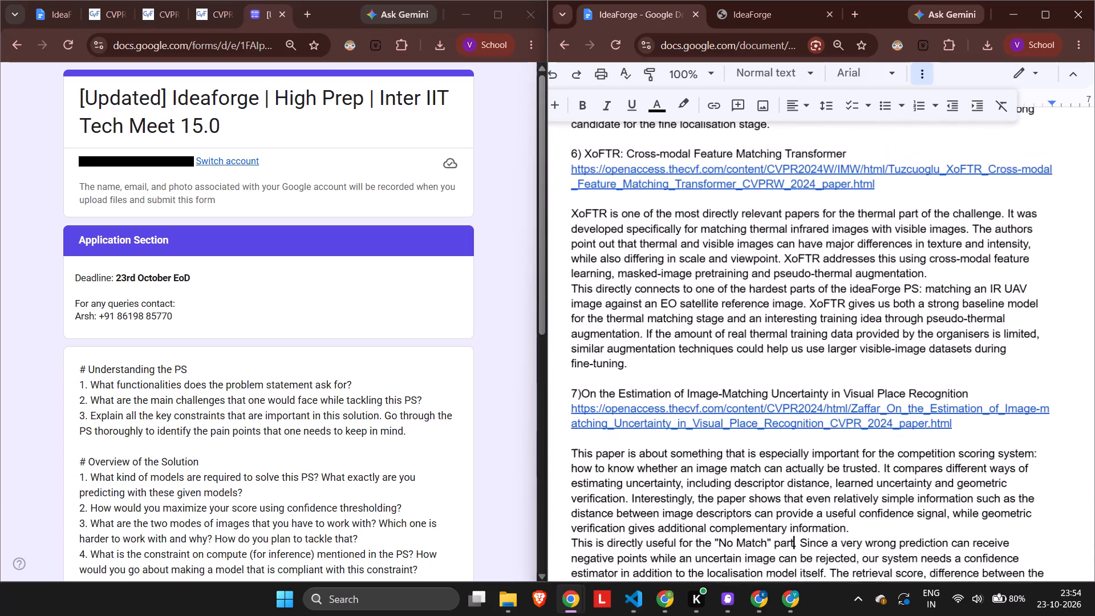
scroll(844, 423, "up", 1)
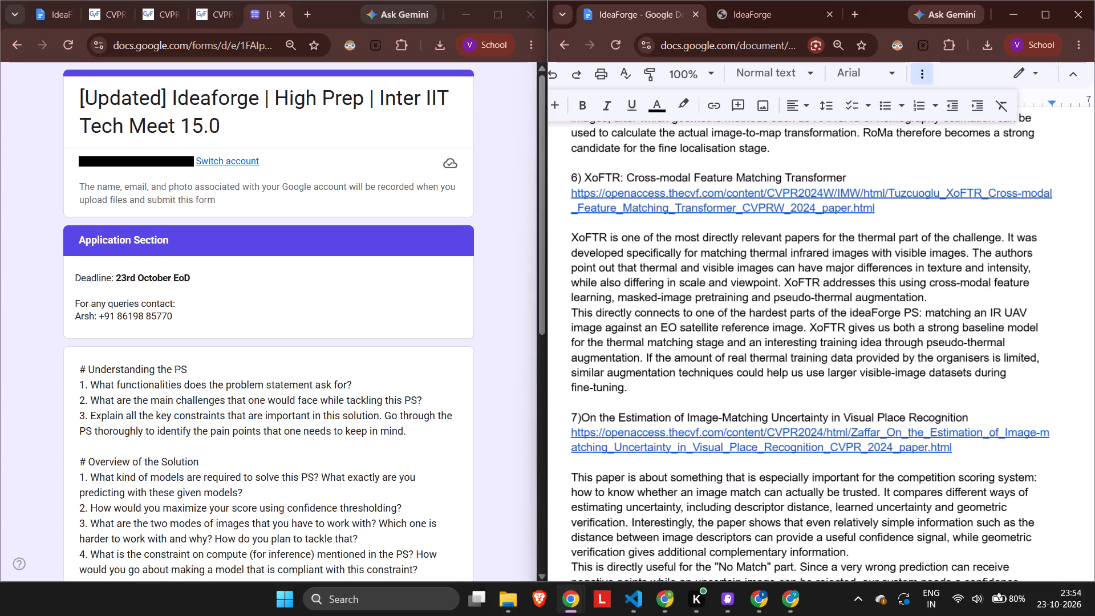
left_click_drag(922, 311, 886, 313)
left_click_drag(886, 313, 820, 315)
key("BackSpace")
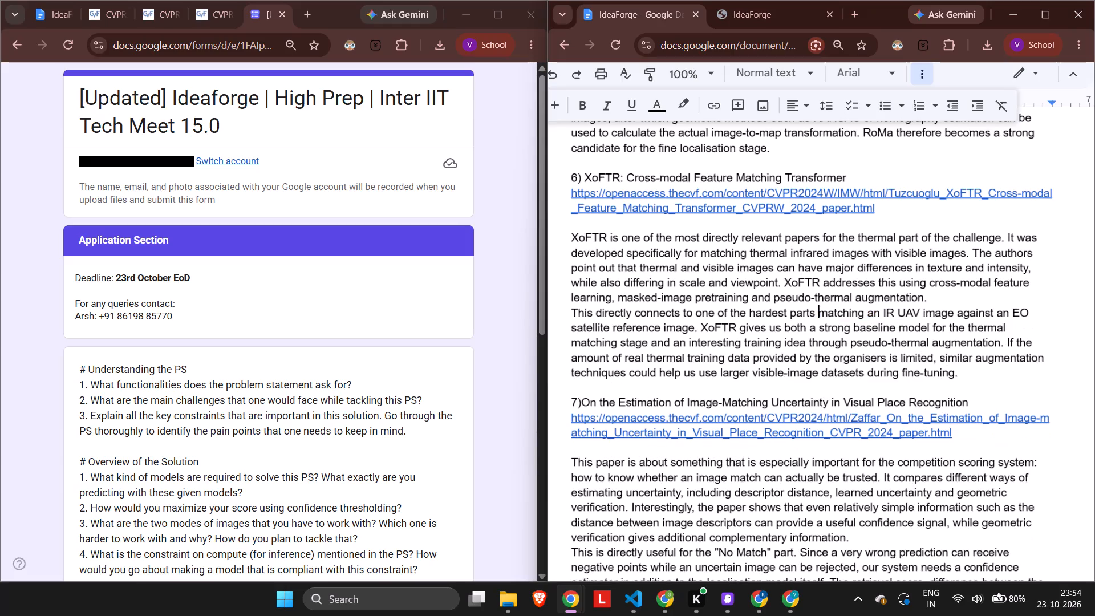
key("Left")
key("shift+colon")
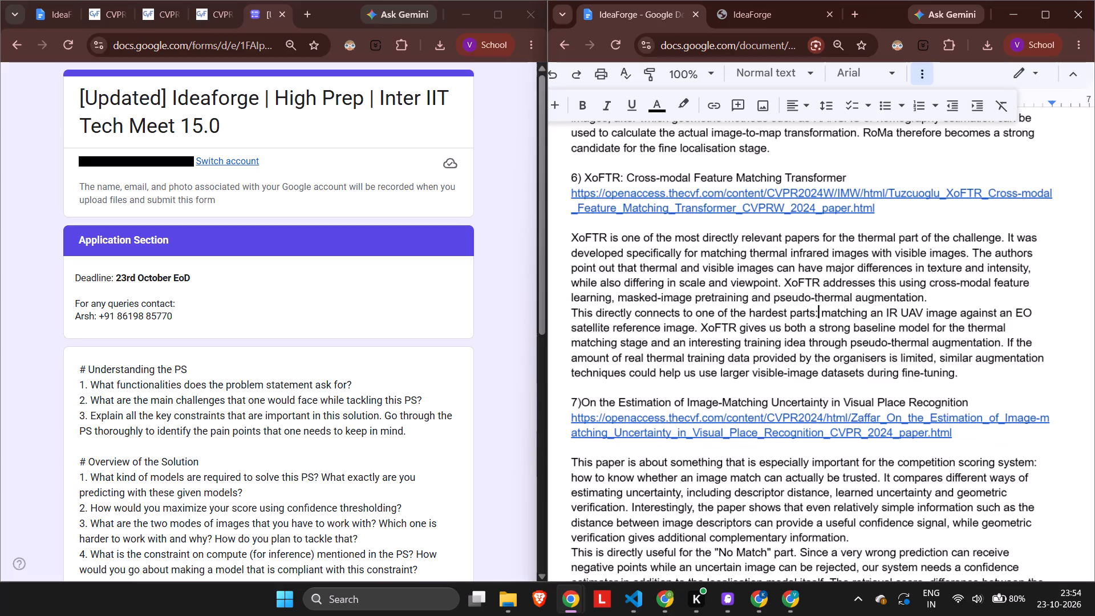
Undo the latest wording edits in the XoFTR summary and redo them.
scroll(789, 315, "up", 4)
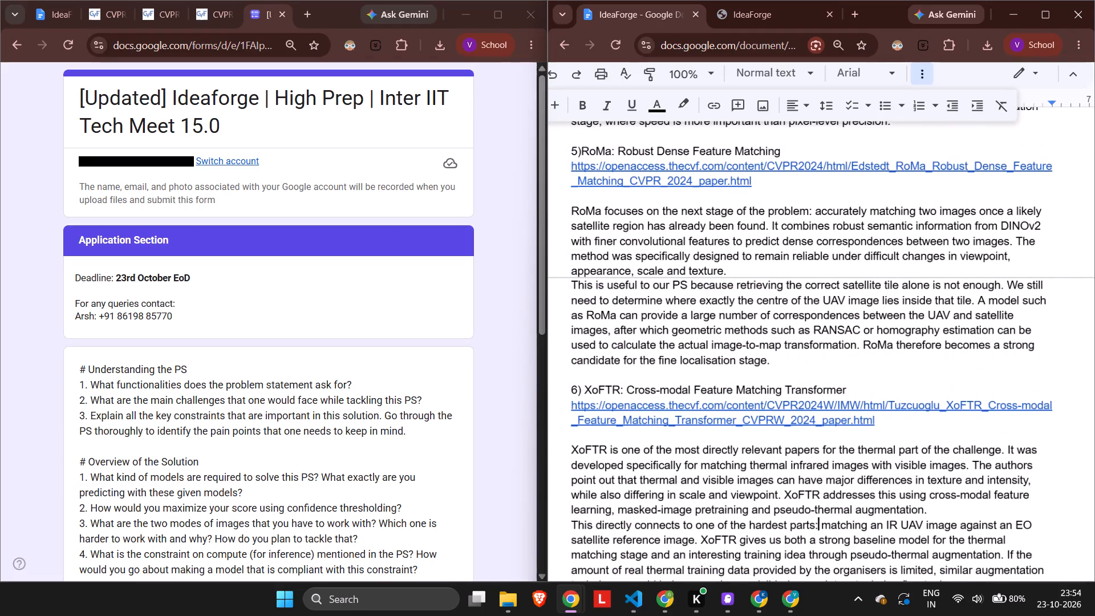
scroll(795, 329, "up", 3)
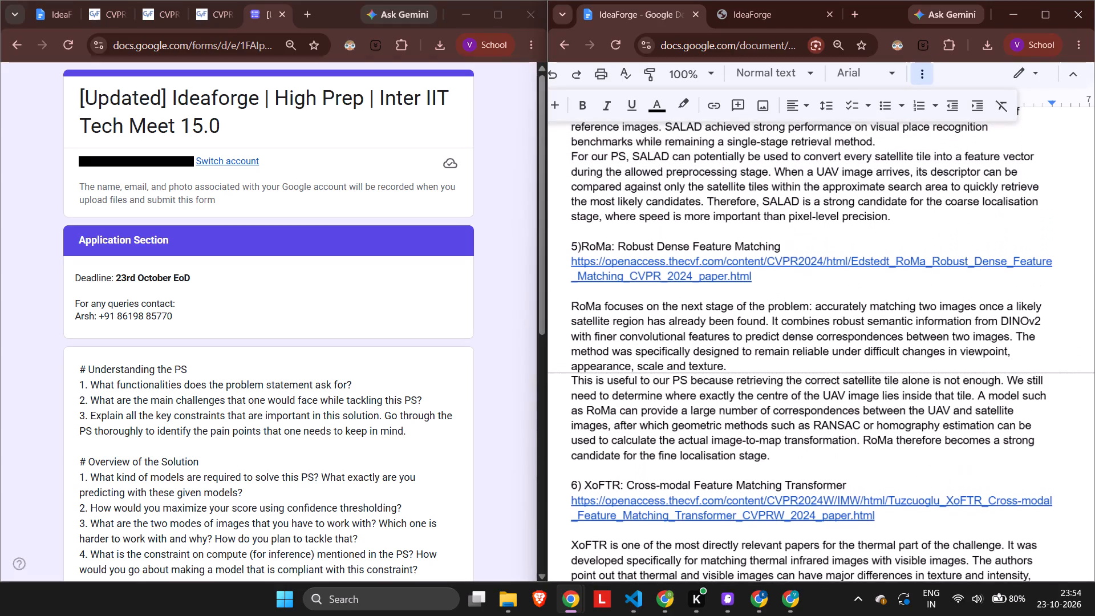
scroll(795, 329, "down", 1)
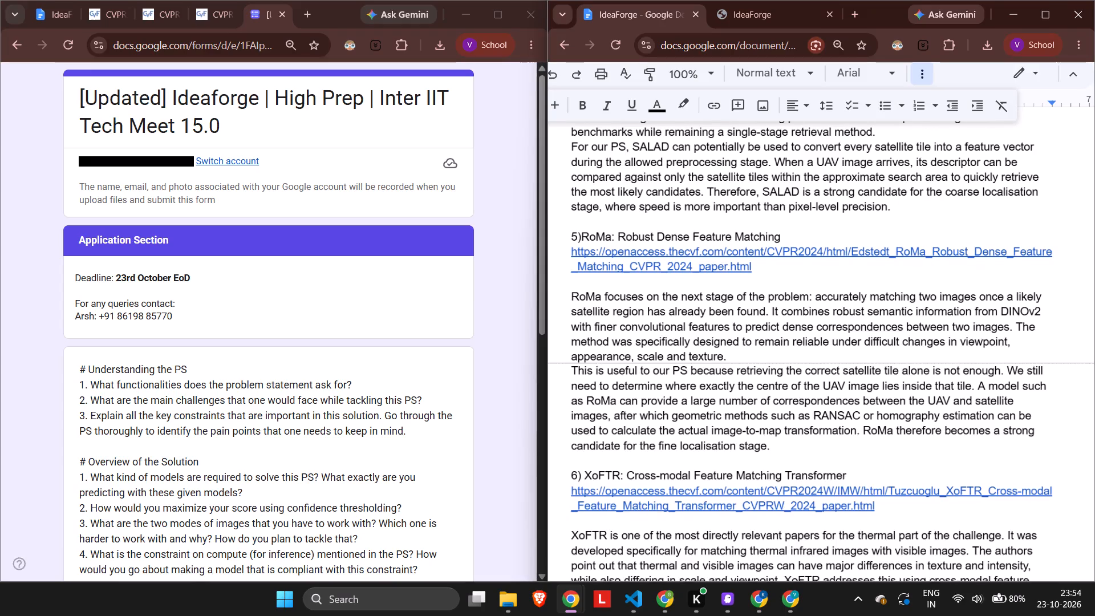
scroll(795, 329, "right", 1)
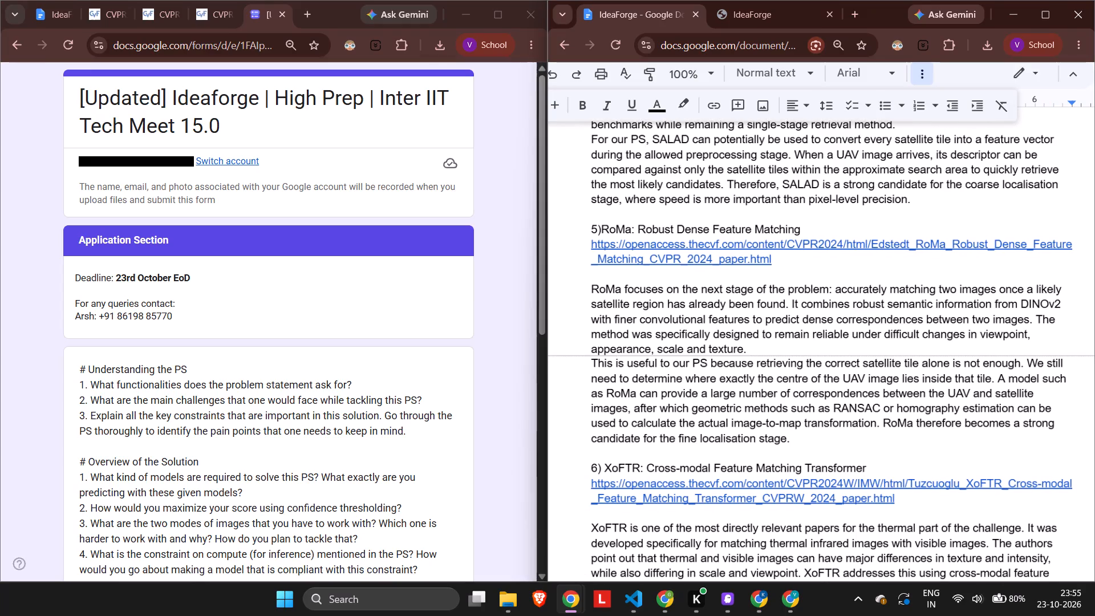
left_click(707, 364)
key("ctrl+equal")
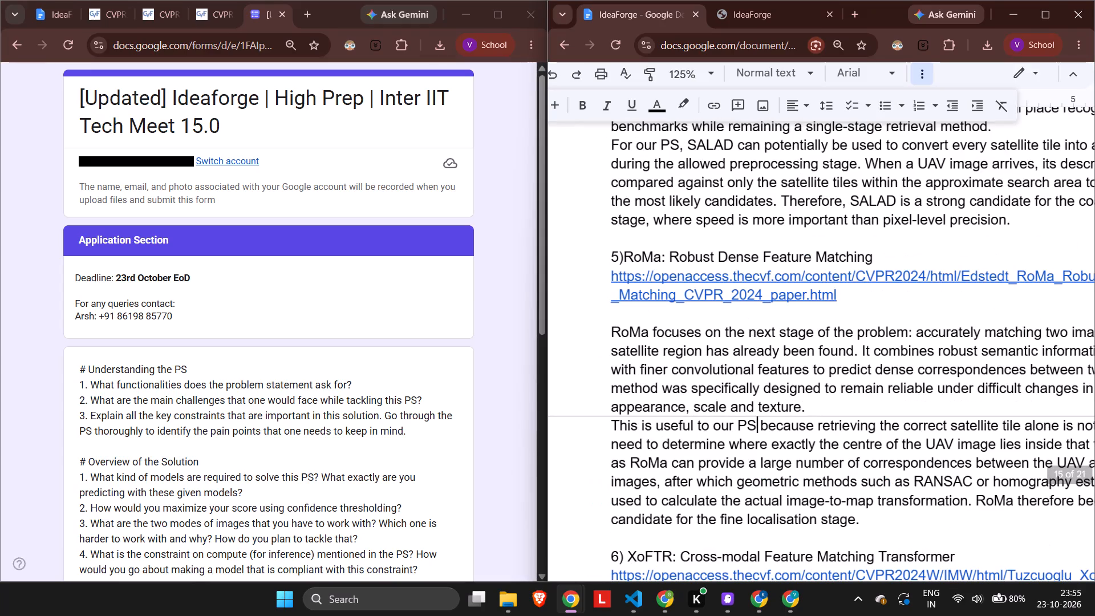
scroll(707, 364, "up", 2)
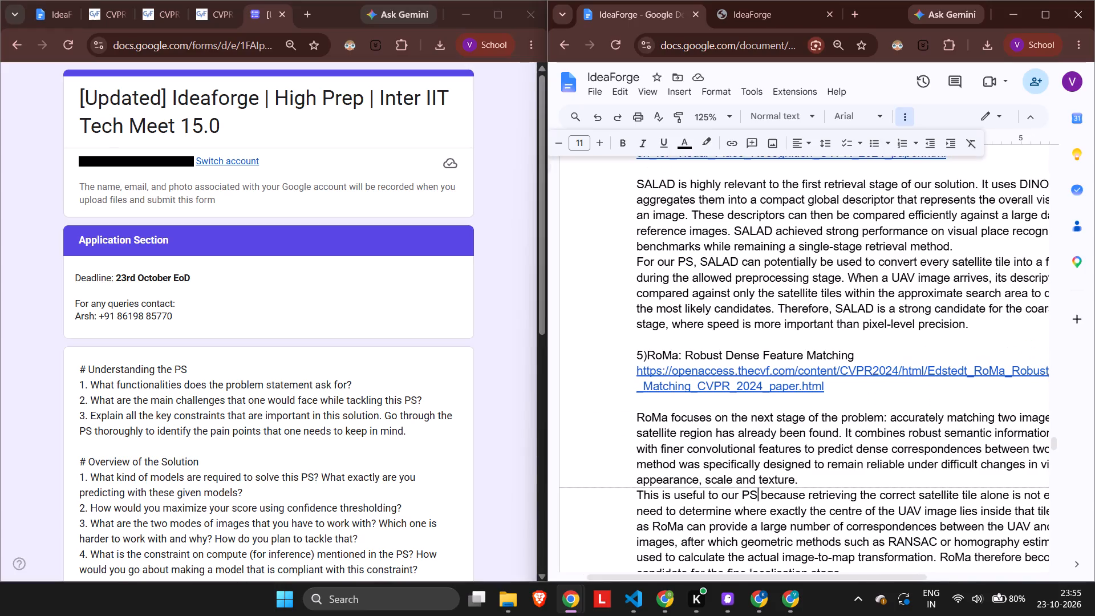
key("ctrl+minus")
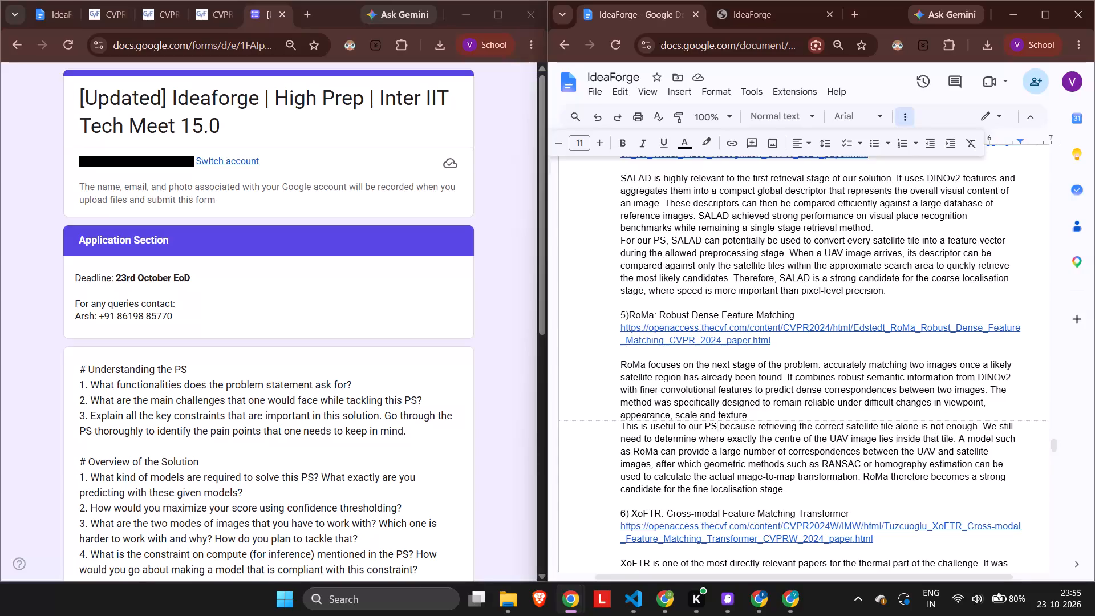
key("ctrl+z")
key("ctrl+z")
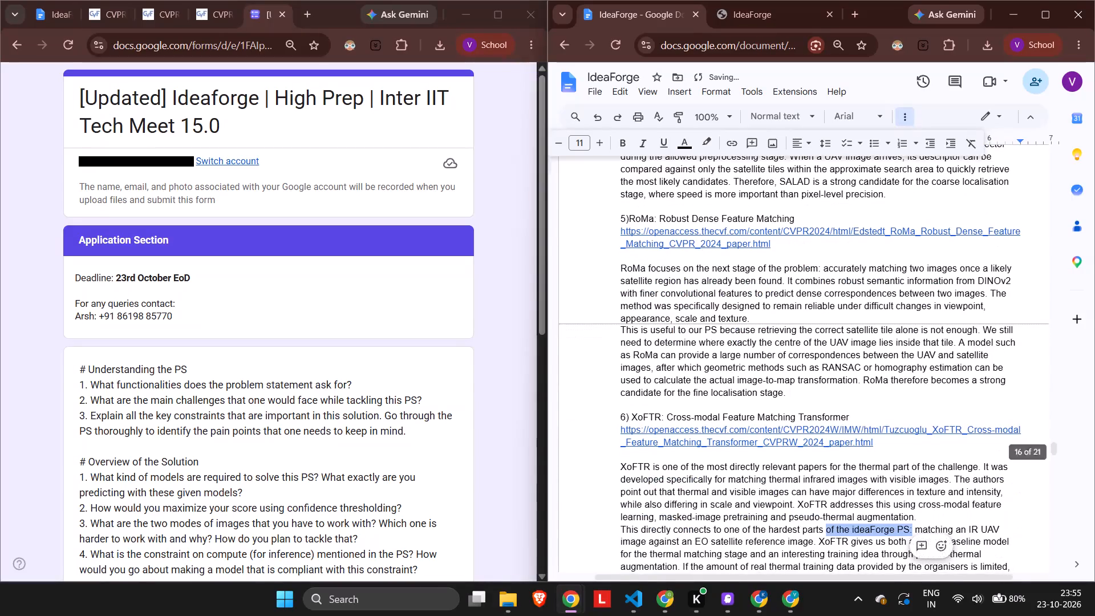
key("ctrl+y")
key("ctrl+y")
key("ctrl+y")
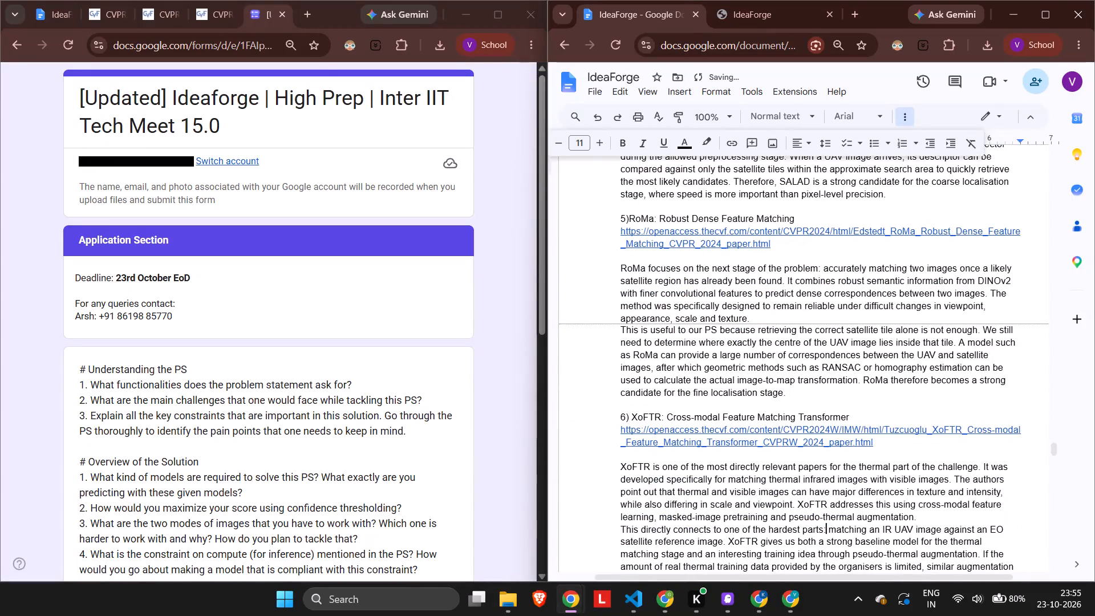
Remove "to our PS" from the opening sentence of the RoMa summary's second paragraph.
left_click(685, 348, "ctrl")
scroll(685, 348, "up", 1)
left_click(715, 376)
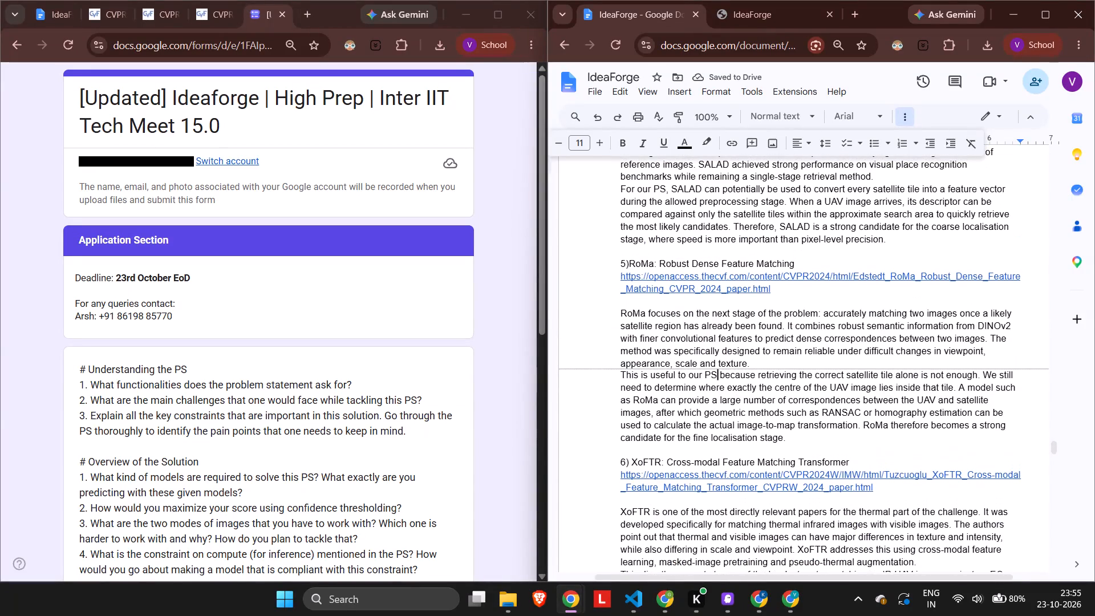
key("ctrl+BackSpace")
key("ctrl+BackSpace")
key("ctrl+BackSpace")
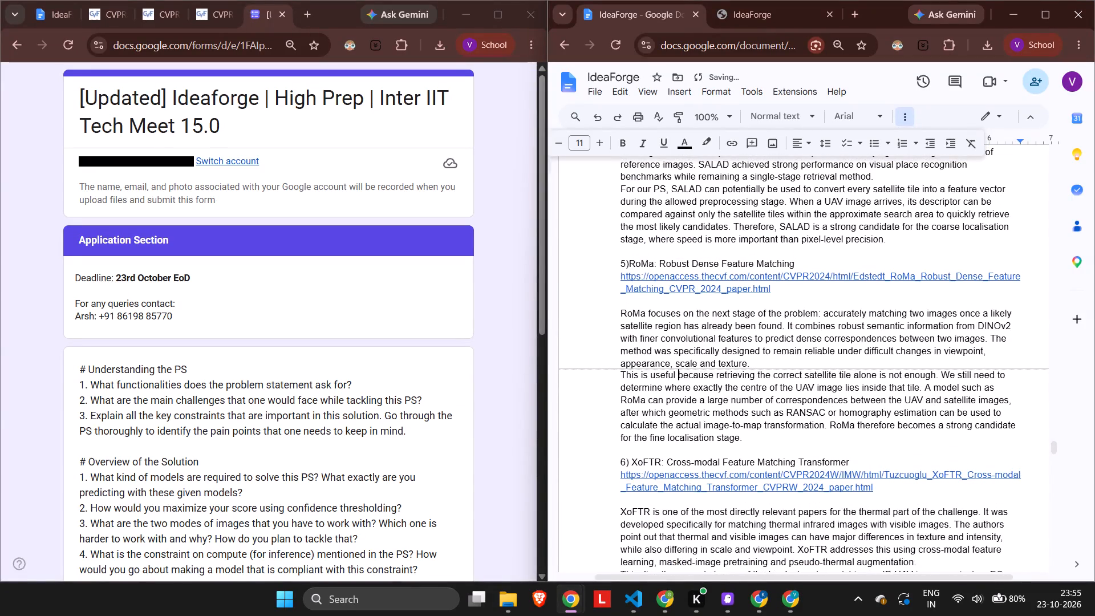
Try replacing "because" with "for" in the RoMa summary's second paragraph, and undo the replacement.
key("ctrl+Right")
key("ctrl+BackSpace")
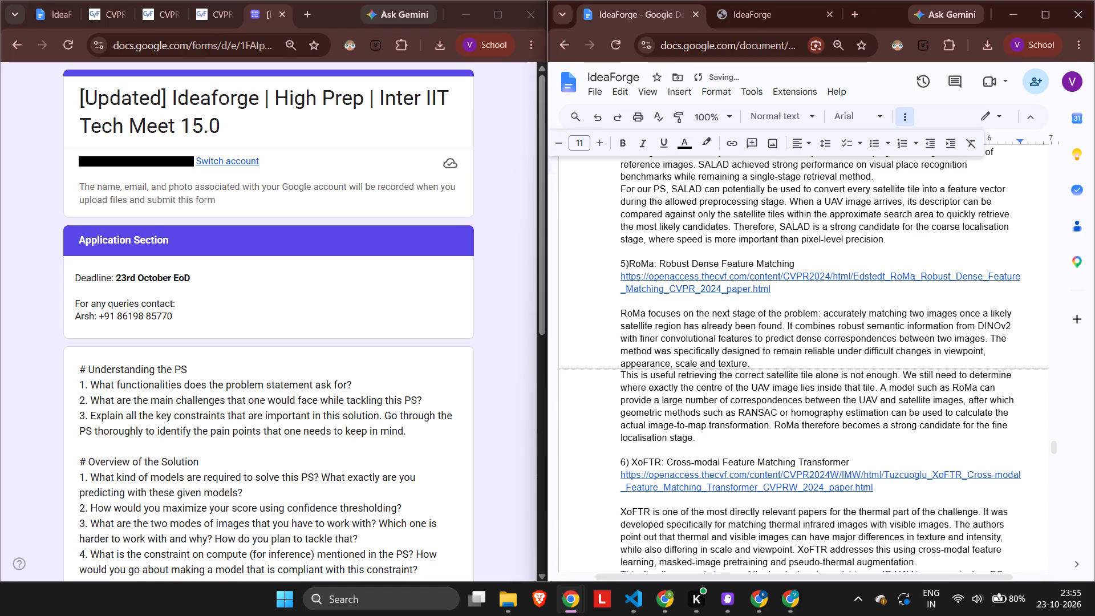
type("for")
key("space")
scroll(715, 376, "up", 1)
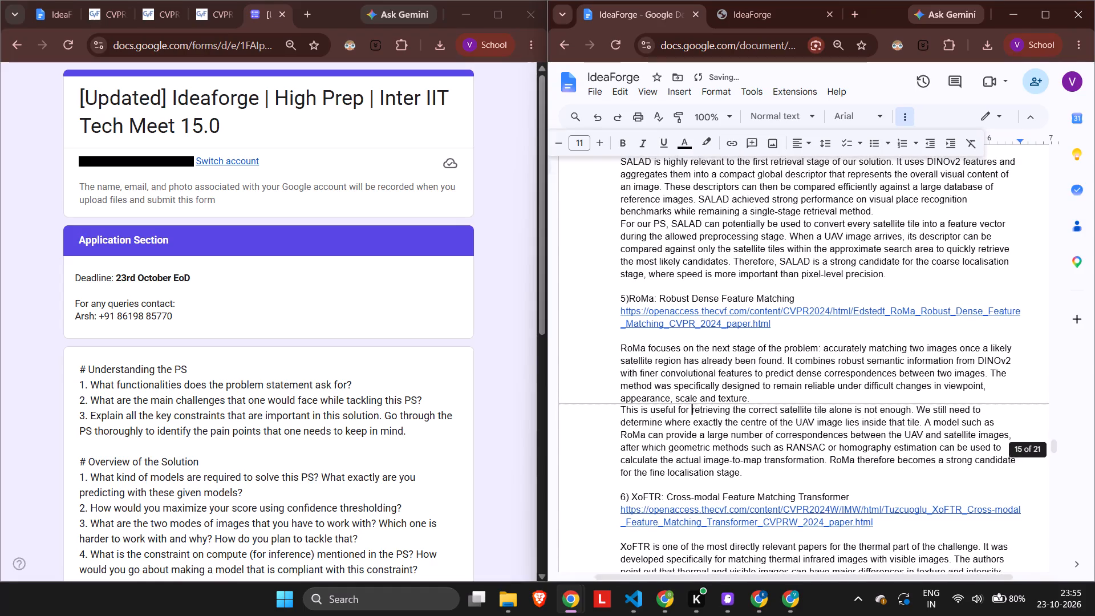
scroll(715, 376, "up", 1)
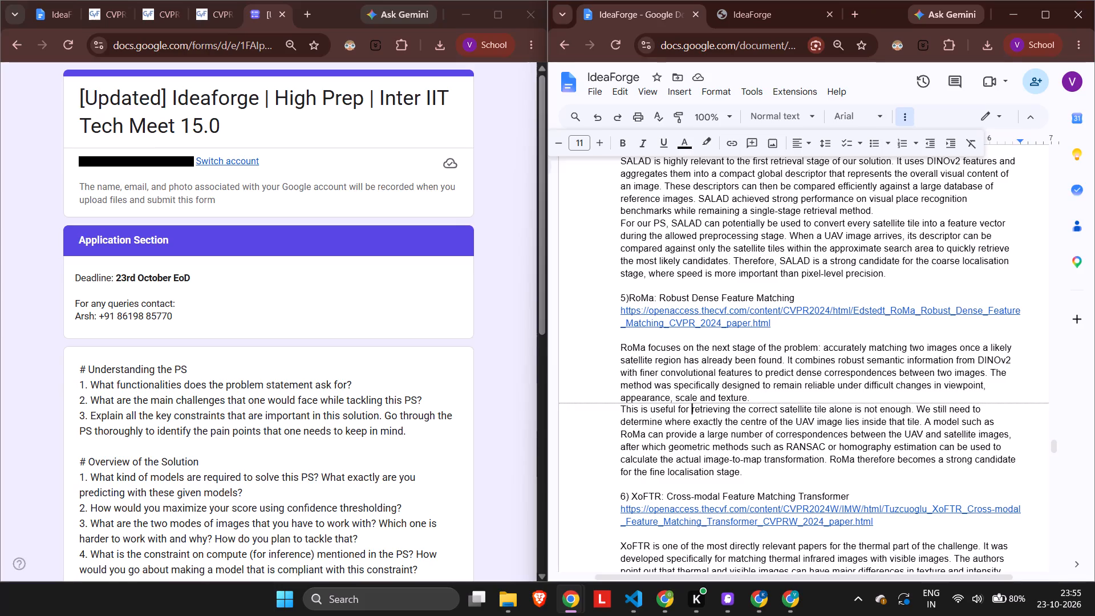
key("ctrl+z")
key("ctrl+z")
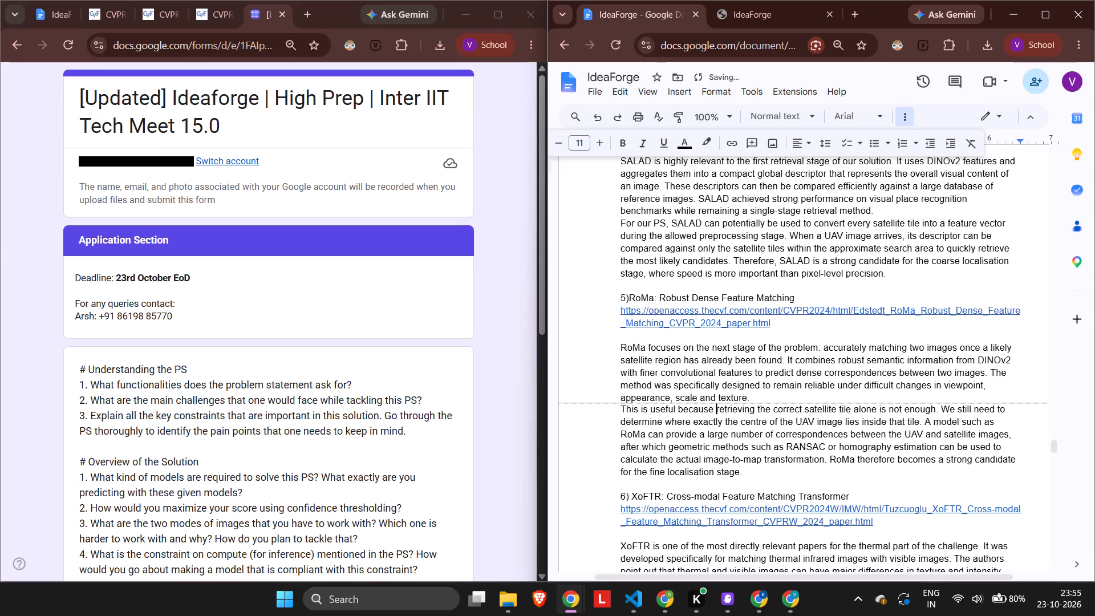
Reword the start of the RoMa summary's second paragraph from "This is useful because" to "This is imp as".
key("ctrl+BackSpace")
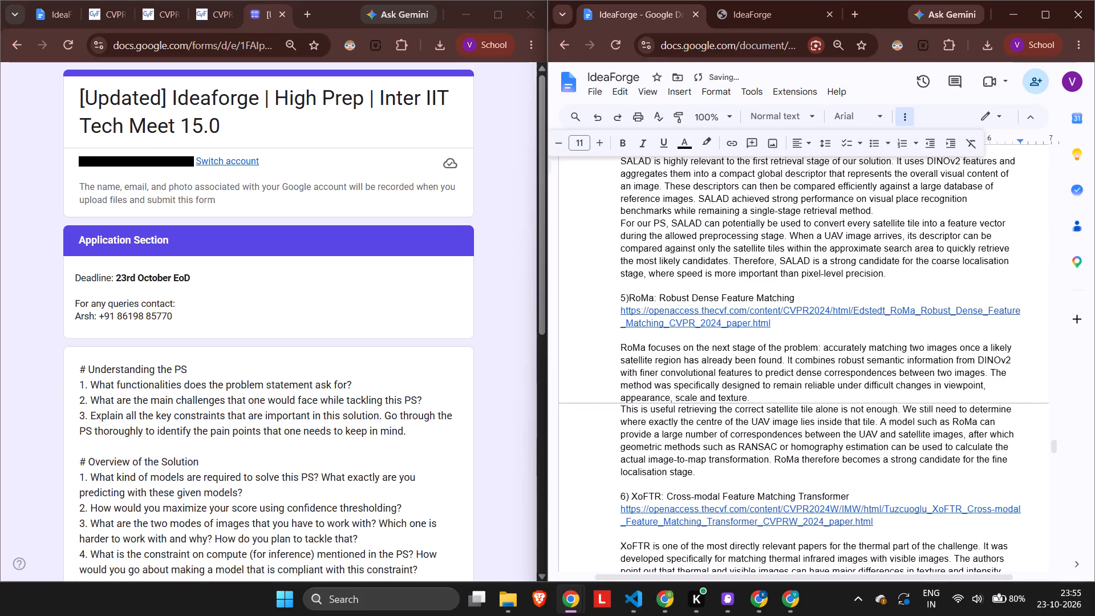
key("ctrl+BackSpace")
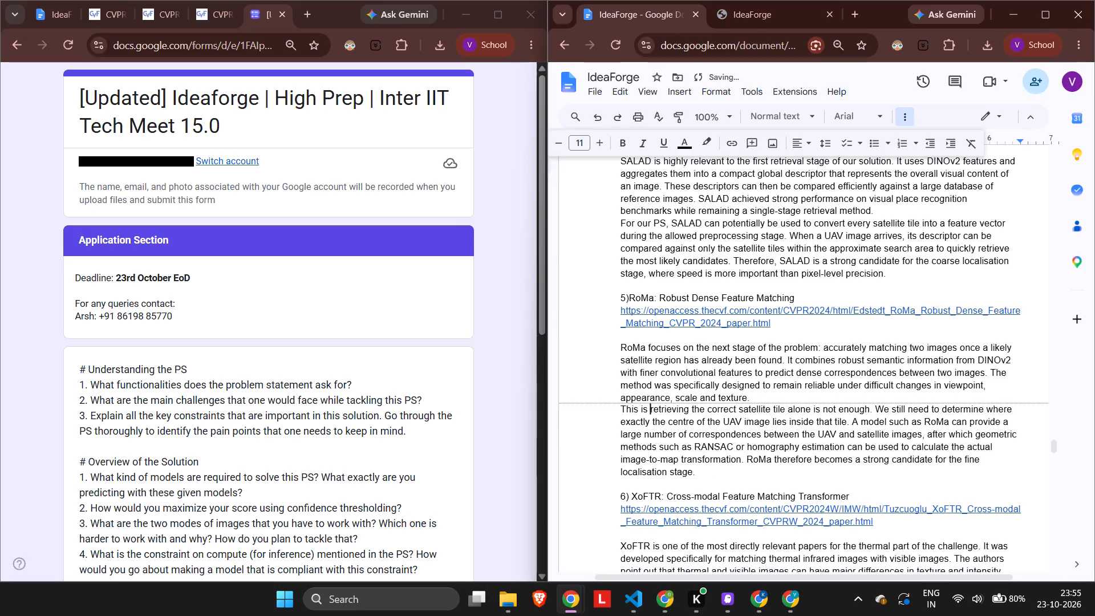
type("usfule")
key("space")
key("ctrl+BackSpace")
key("ctrl+BackSpace")
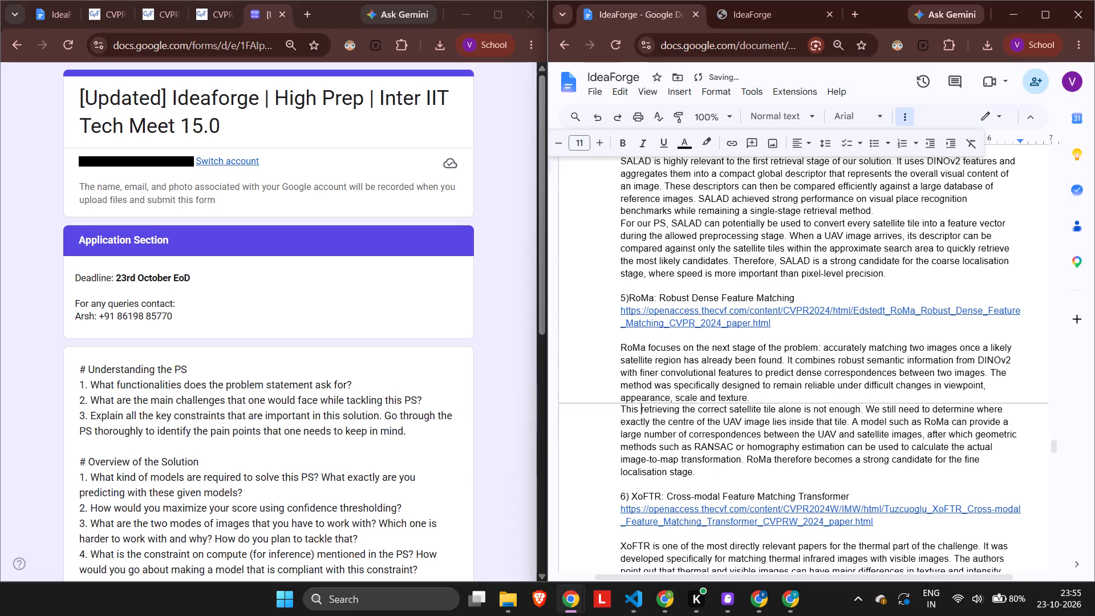
key("i")
type("s")
key("space")
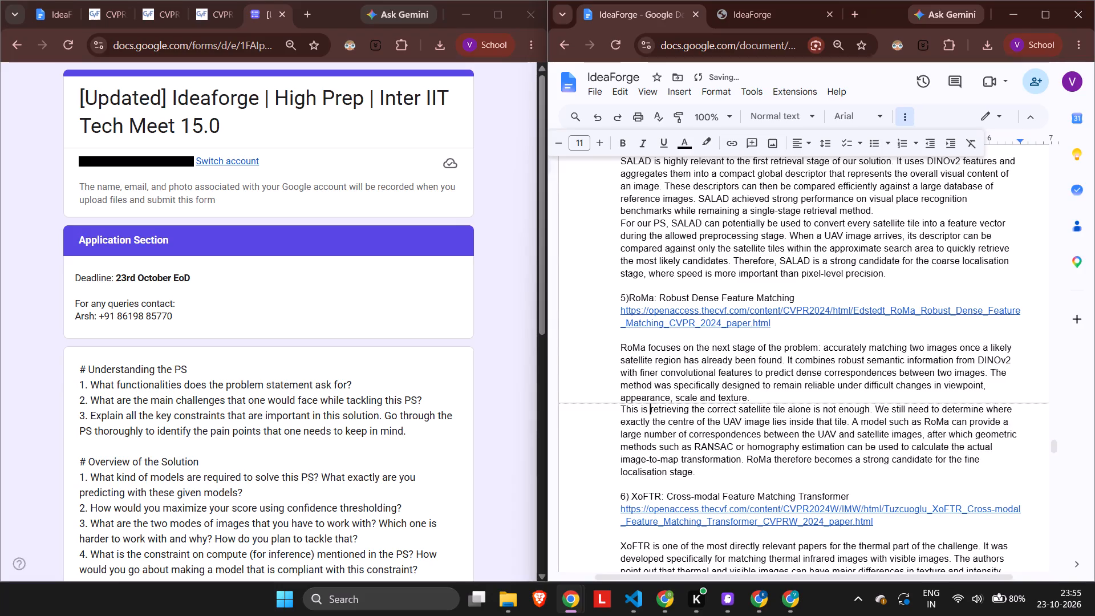
type("imp as")
key("space")
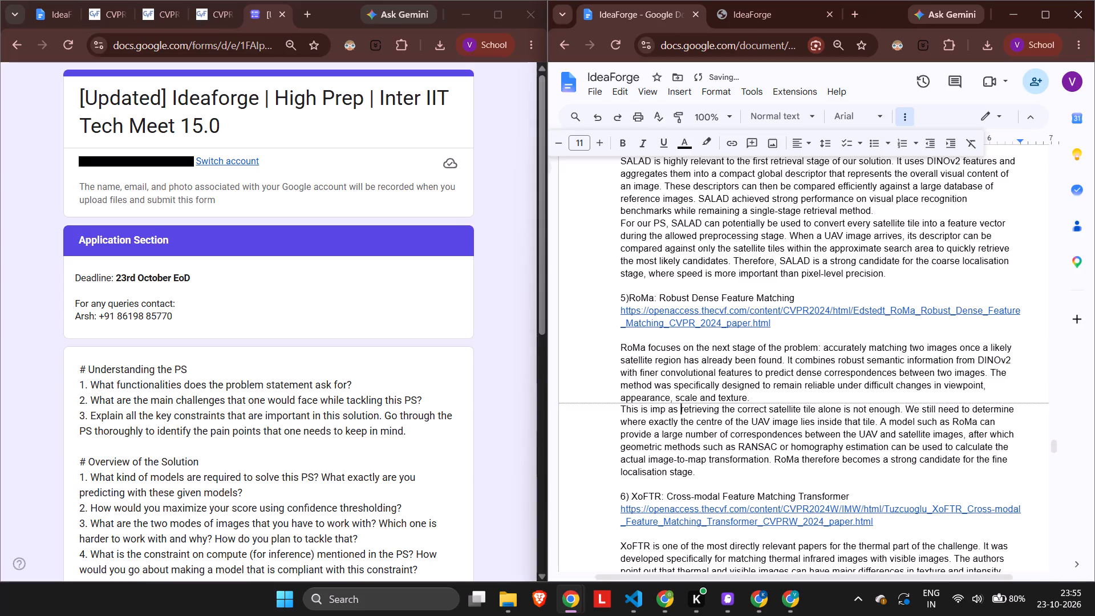
Look back through the proposal from the RoMa summary and literature review to the title on the first page.
scroll(715, 376, "up", 3)
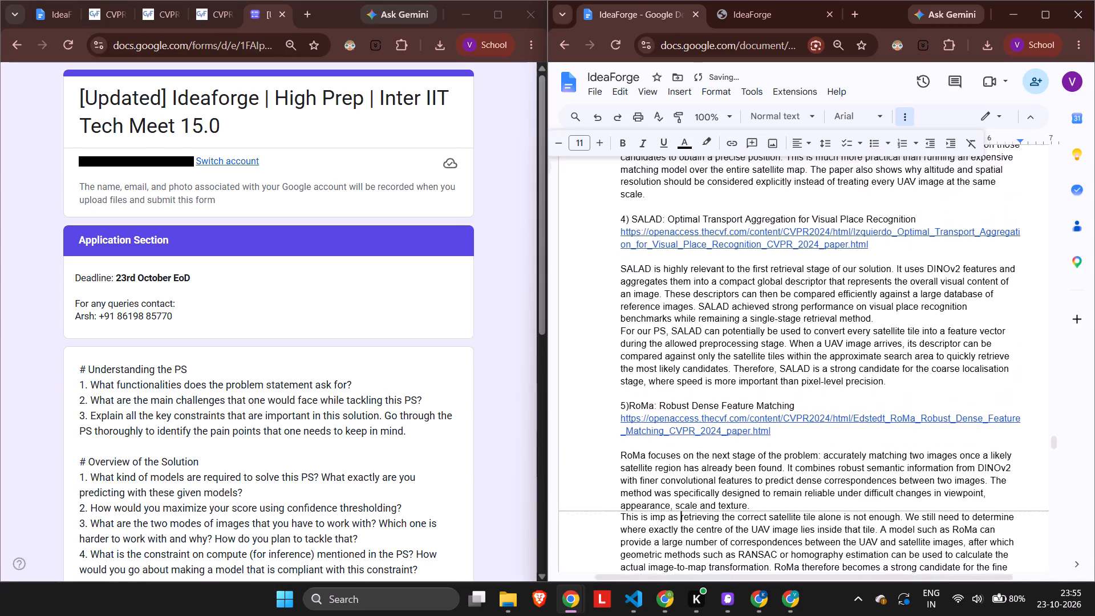
scroll(715, 376, "up", 1)
scroll(761, 315, "up", 1)
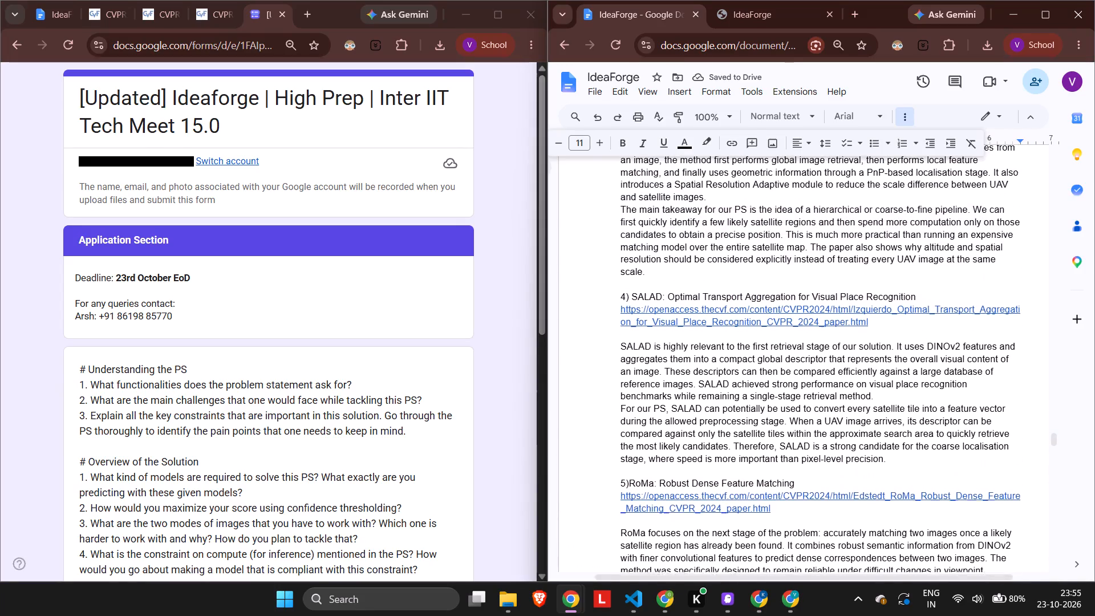
scroll(761, 315, "up", 1)
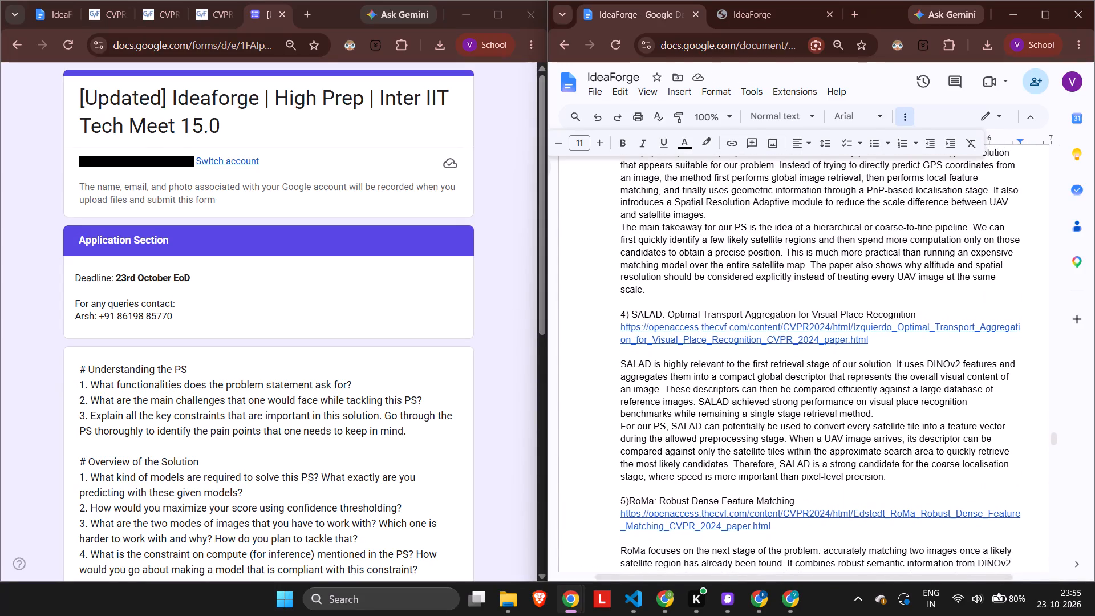
scroll(682, 417, "up", 8)
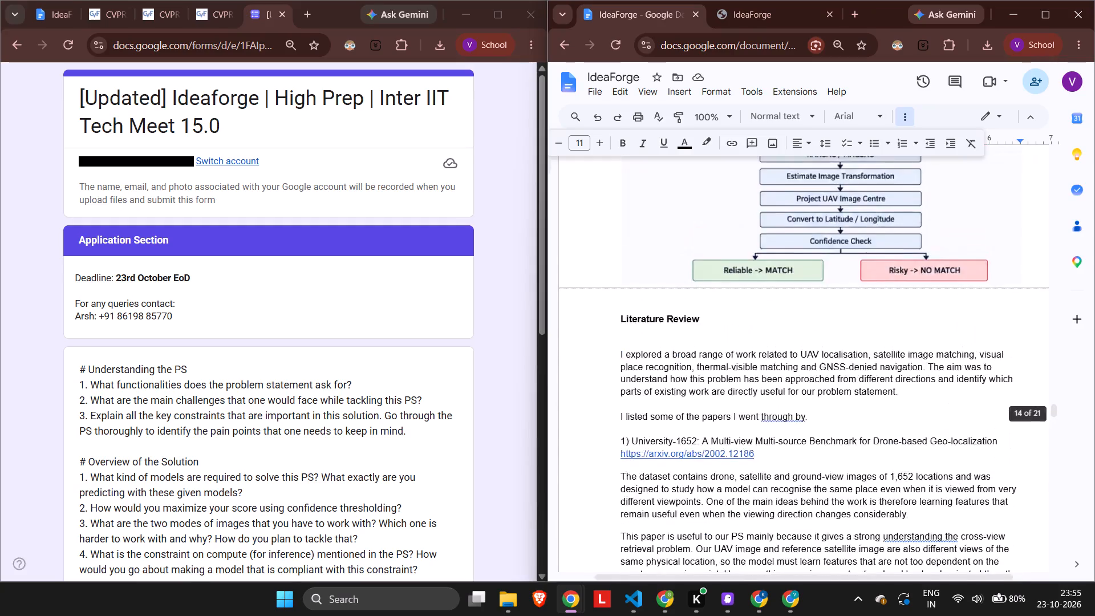
scroll(682, 417, "up", 3)
scroll(682, 417, "down", 20)
scroll(682, 417, "down", 14)
scroll(682, 417, "up", 5)
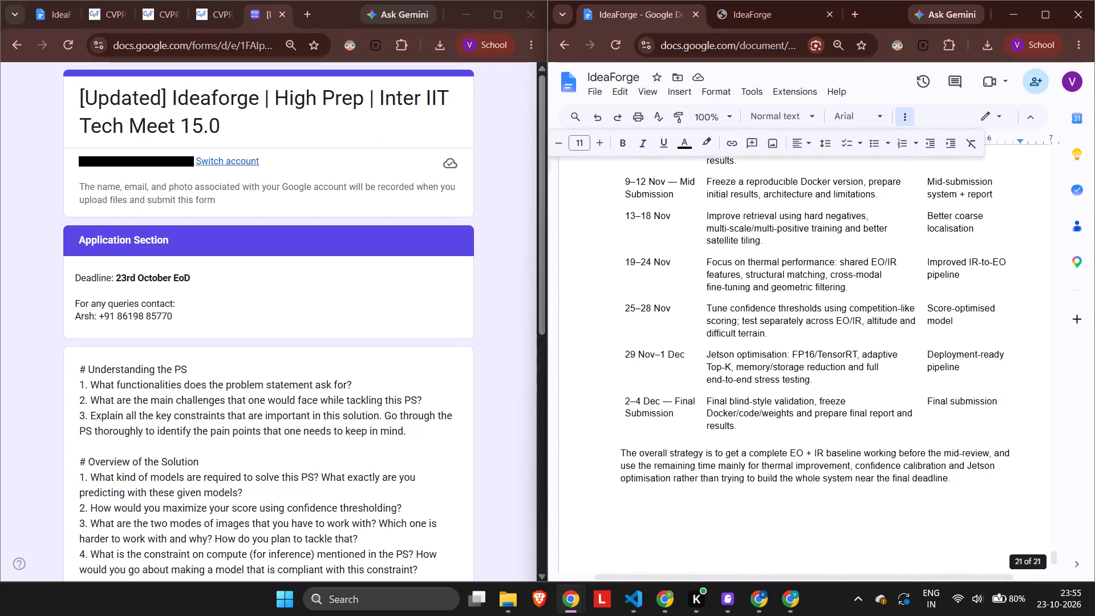
scroll(682, 417, "up", 20)
scroll(682, 417, "up", 20)
scroll(682, 417, "up", 7)
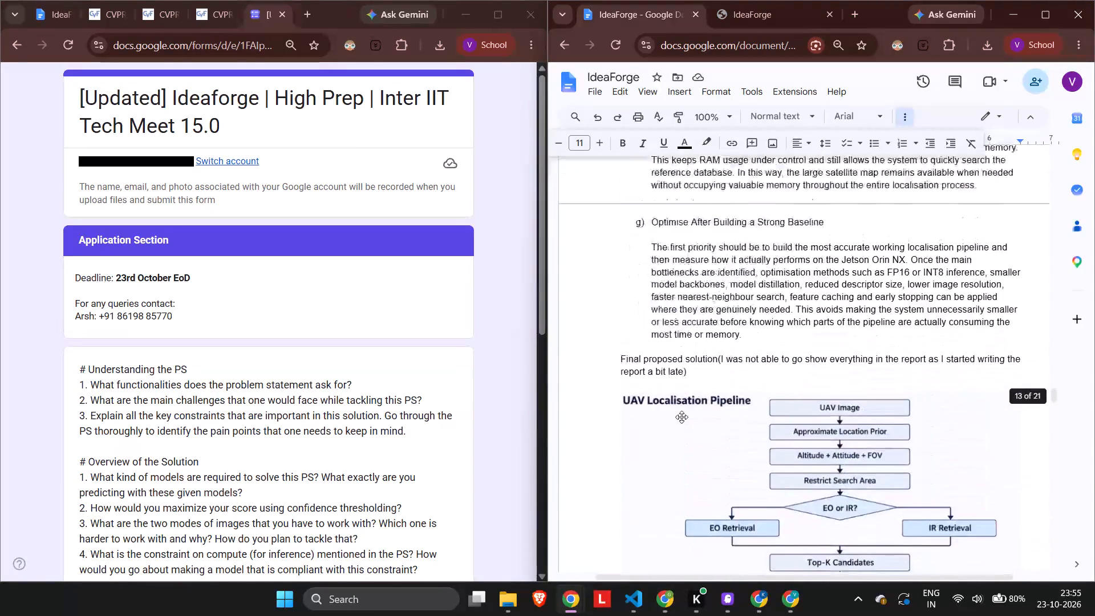
scroll(682, 417, "up", 20)
scroll(682, 417, "up", 20)
scroll(682, 417, "up", 6)
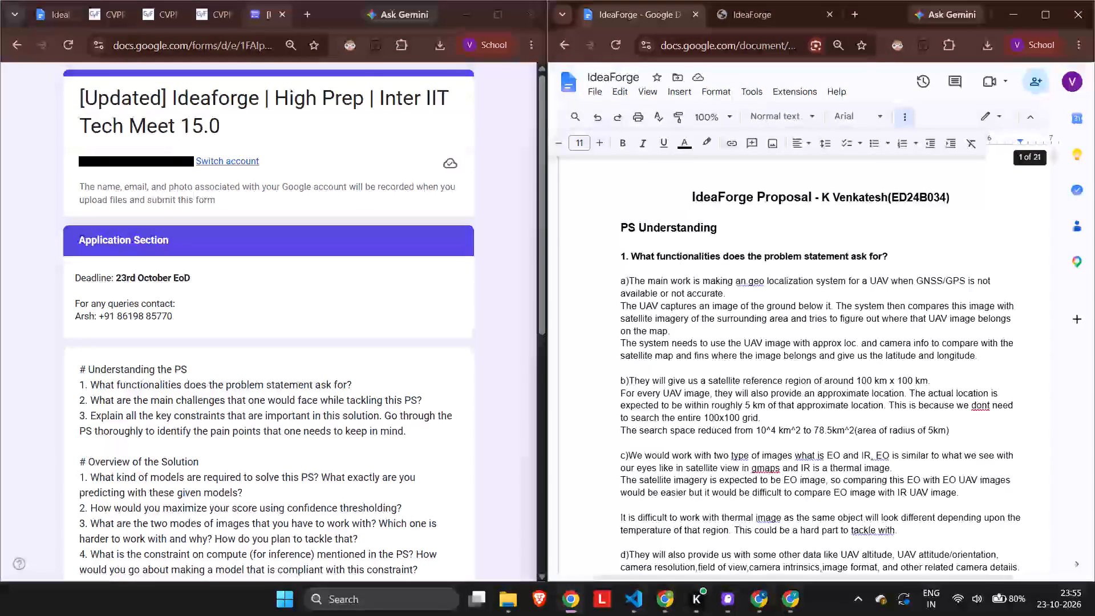
scroll(682, 417, "up", 6)
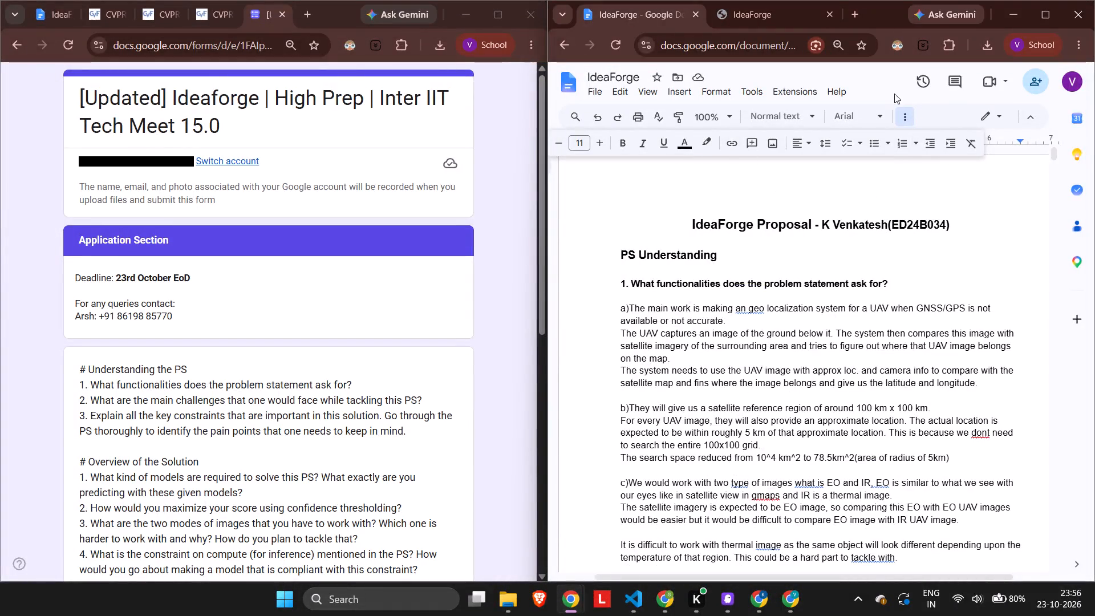
Rename the document as "IdeaForge Proposal".
left_click(624, 81)
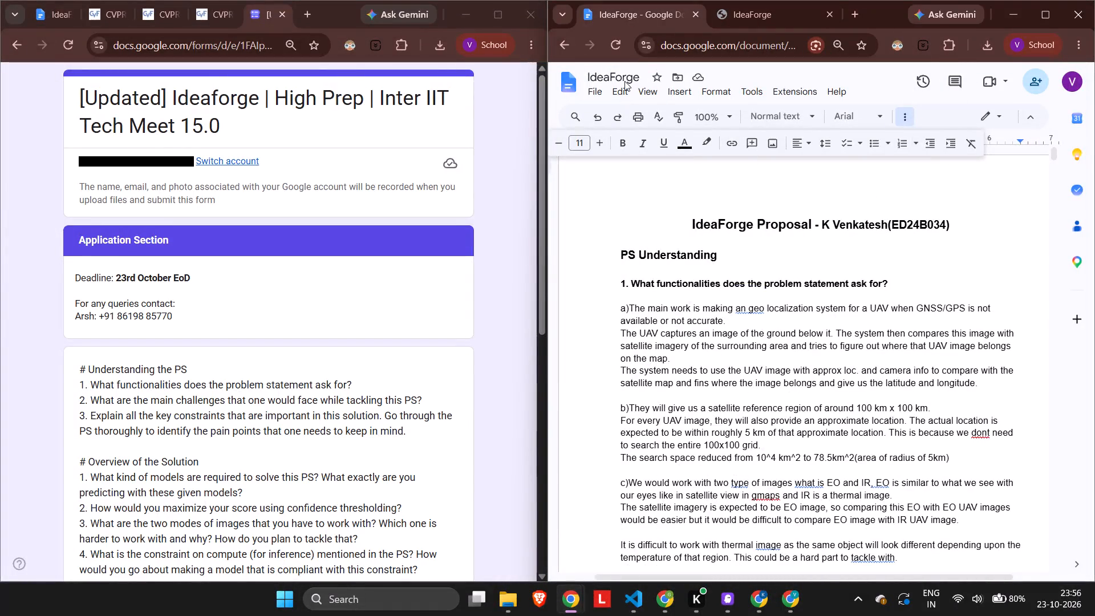
left_click(635, 78)
left_click(641, 76)
key("space")
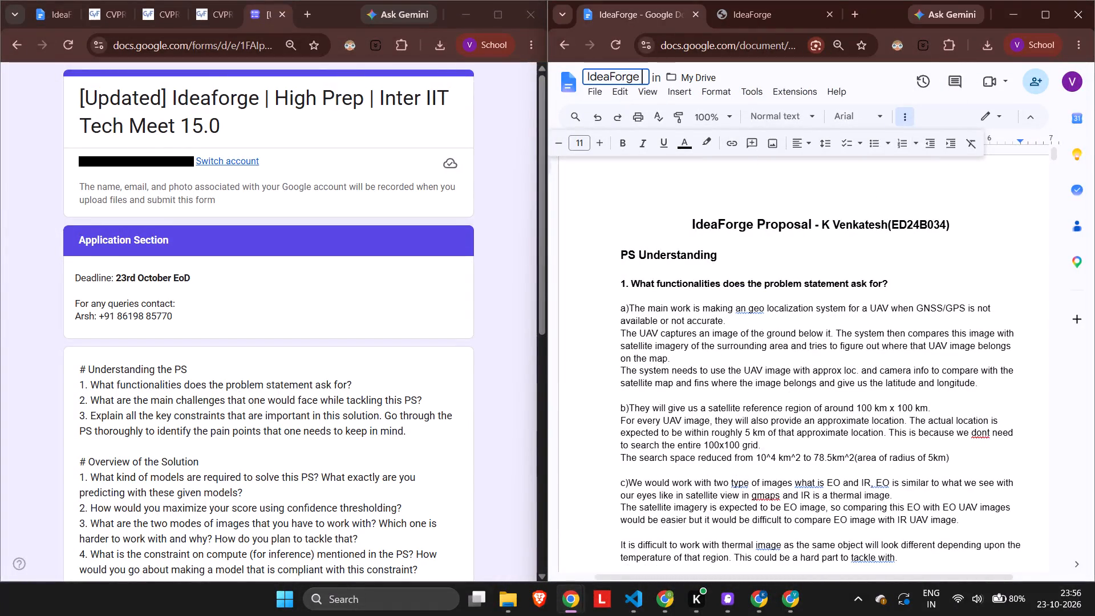
type("Pr")
type("oposal")
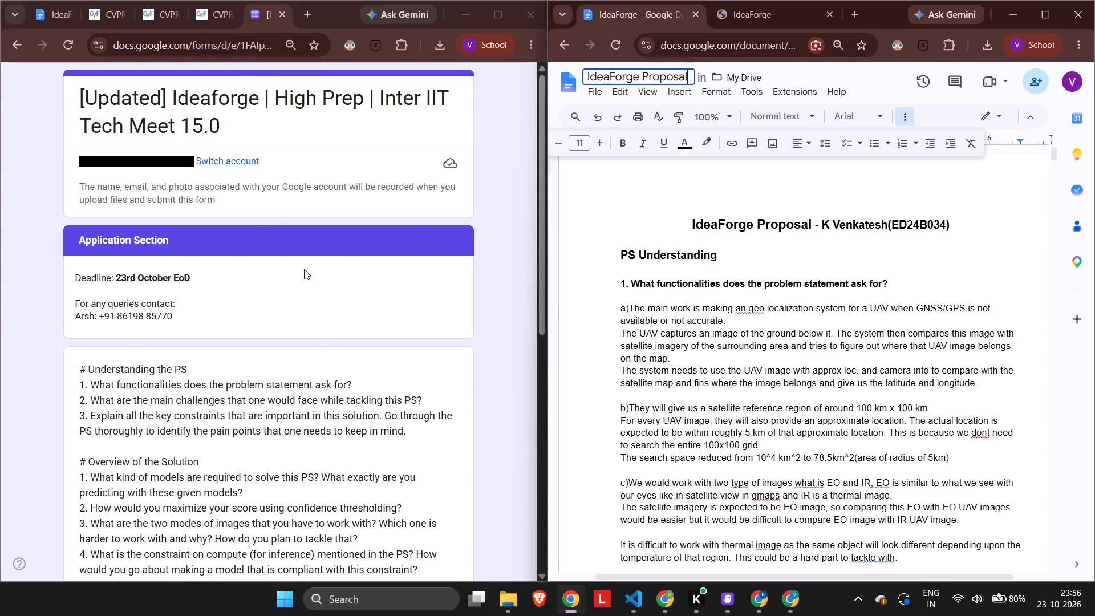
scroll(317, 318, "down", 11)
key("Return")
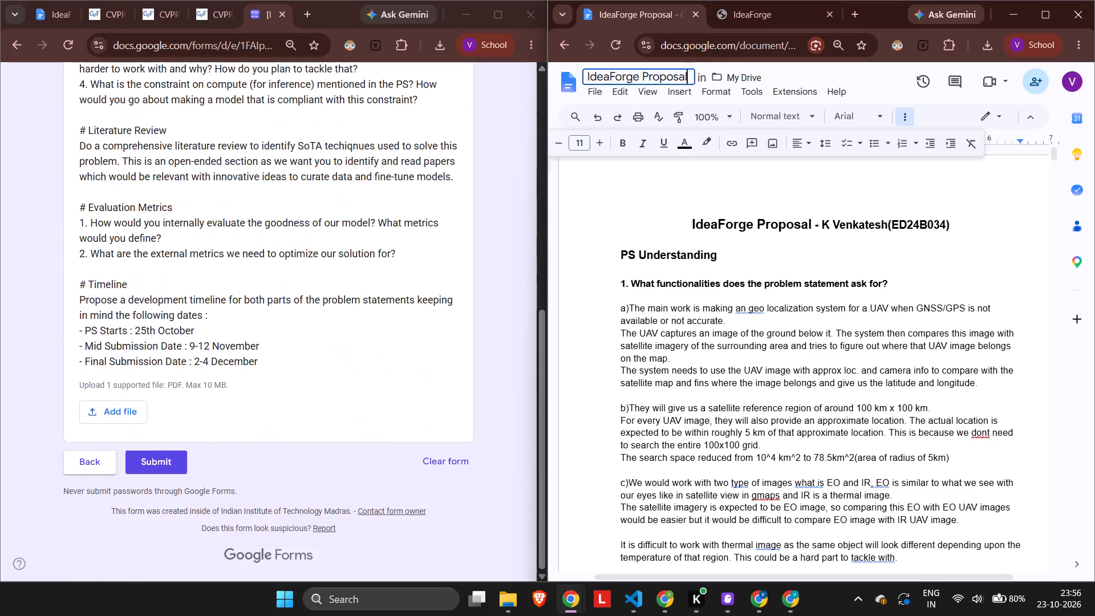
Look through the proposal to its end, examining the timeline table and the closing strategy paragraph.
scroll(766, 277, "down", 16)
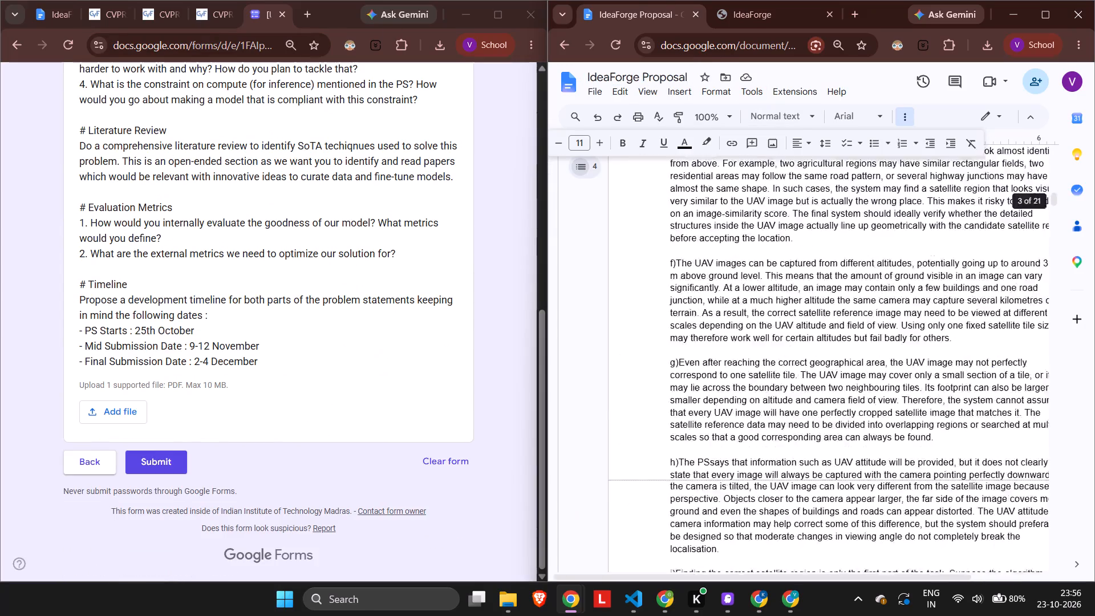
scroll(766, 277, "down", 20)
scroll(766, 277, "down", 20)
scroll(766, 277, "down", 20)
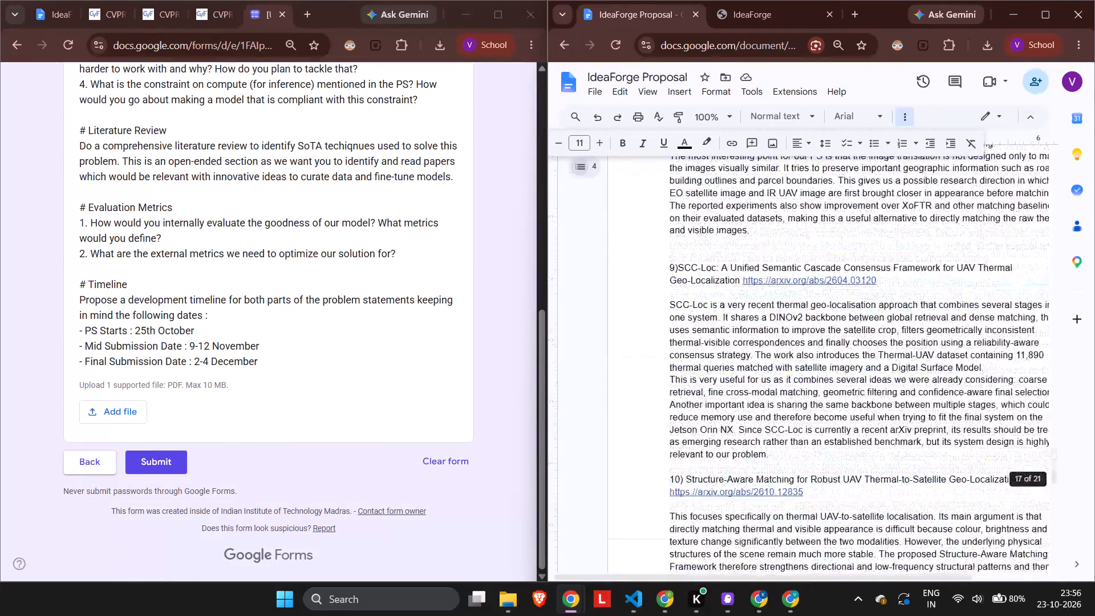
scroll(766, 277, "down", 20)
scroll(766, 277, "down", 4)
scroll(766, 277, "up", 3)
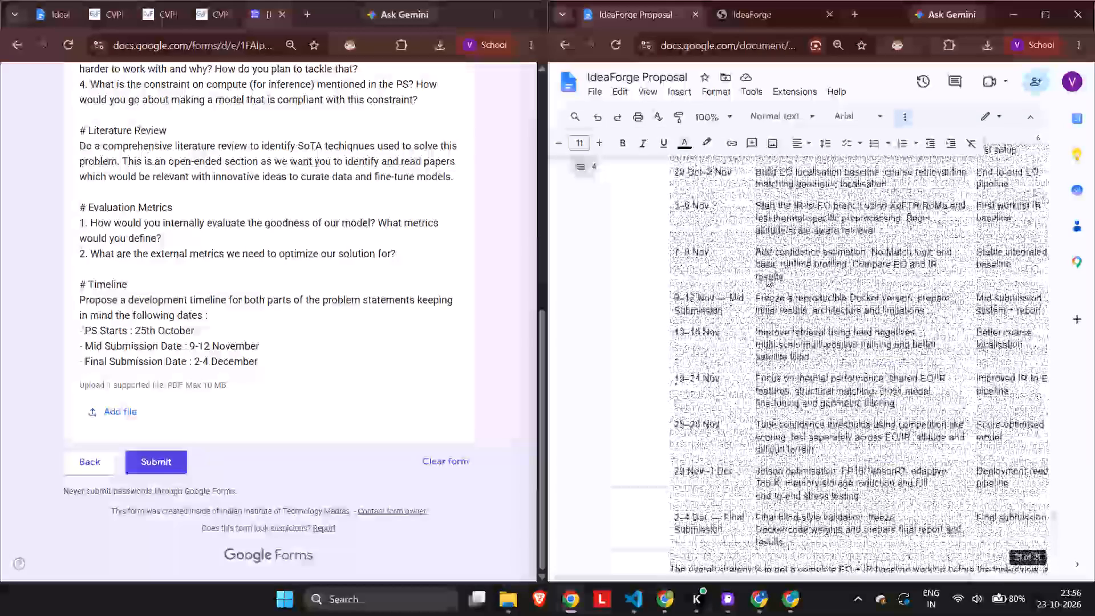
scroll(766, 277, "left", 2)
scroll(766, 277, "up", 3)
scroll(766, 277, "down", 1)
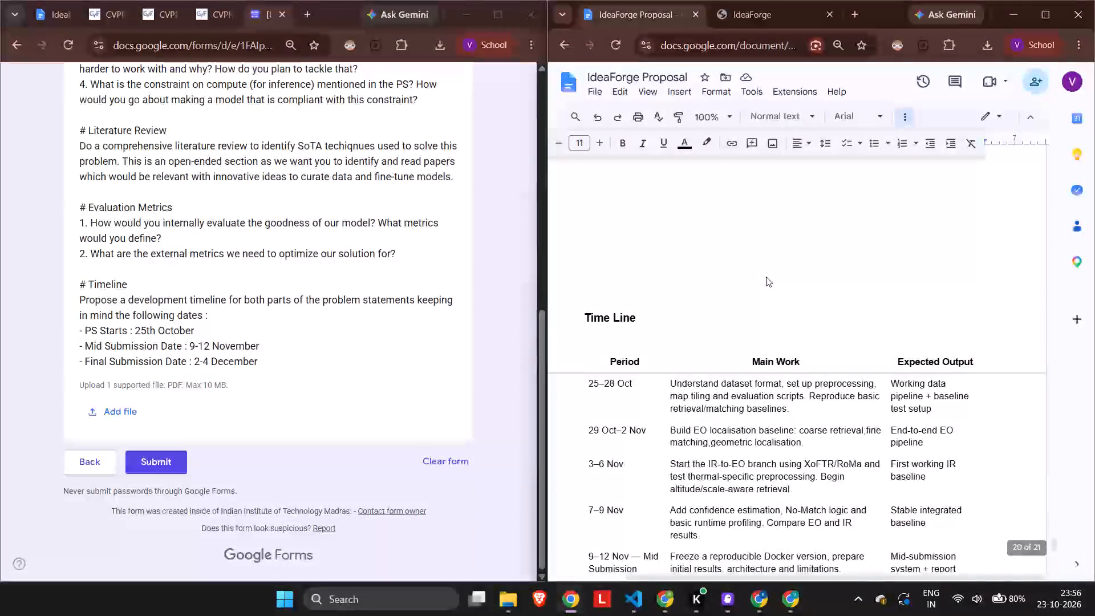
scroll(766, 277, "down", 4)
scroll(766, 277, "up", 1)
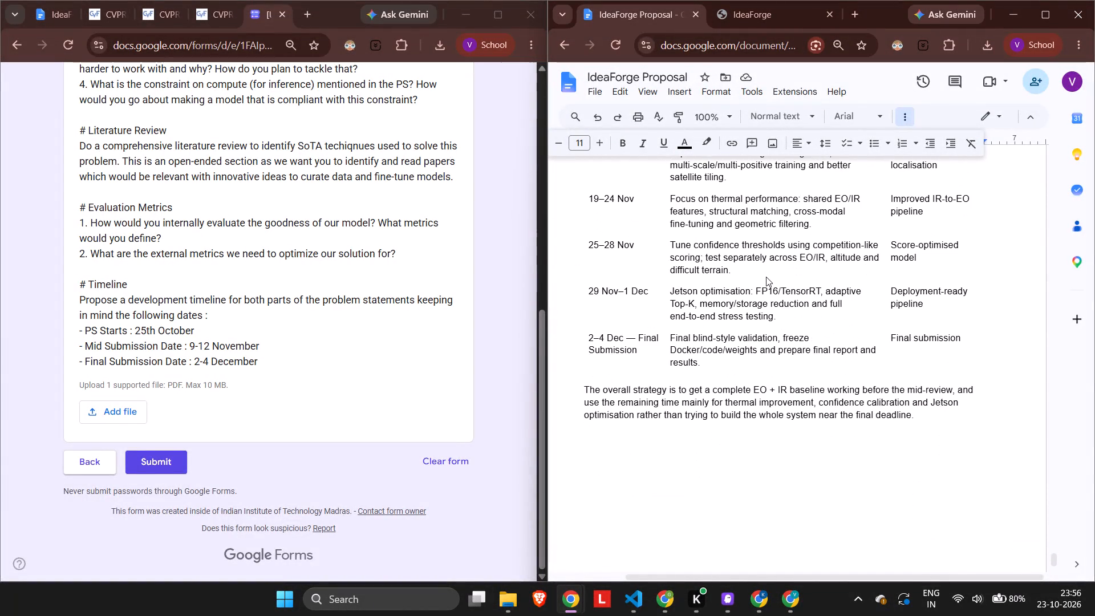
scroll(766, 277, "up", 7)
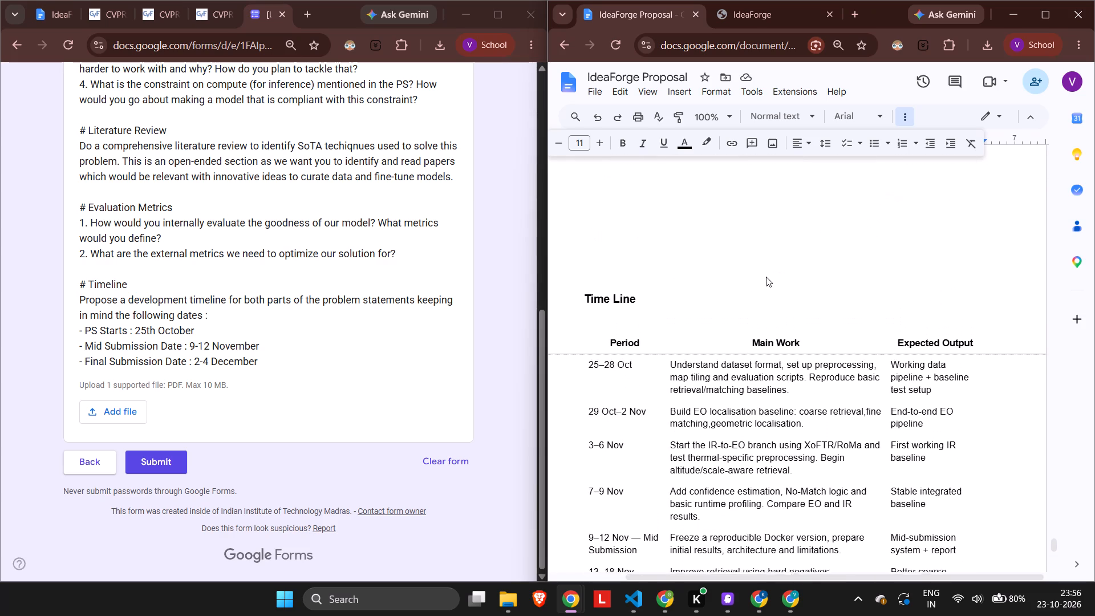
Add the note "(Very brief timeline)" directly after the "Time Line" heading.
scroll(766, 277, "up", 1)
left_click(692, 304)
type("()")
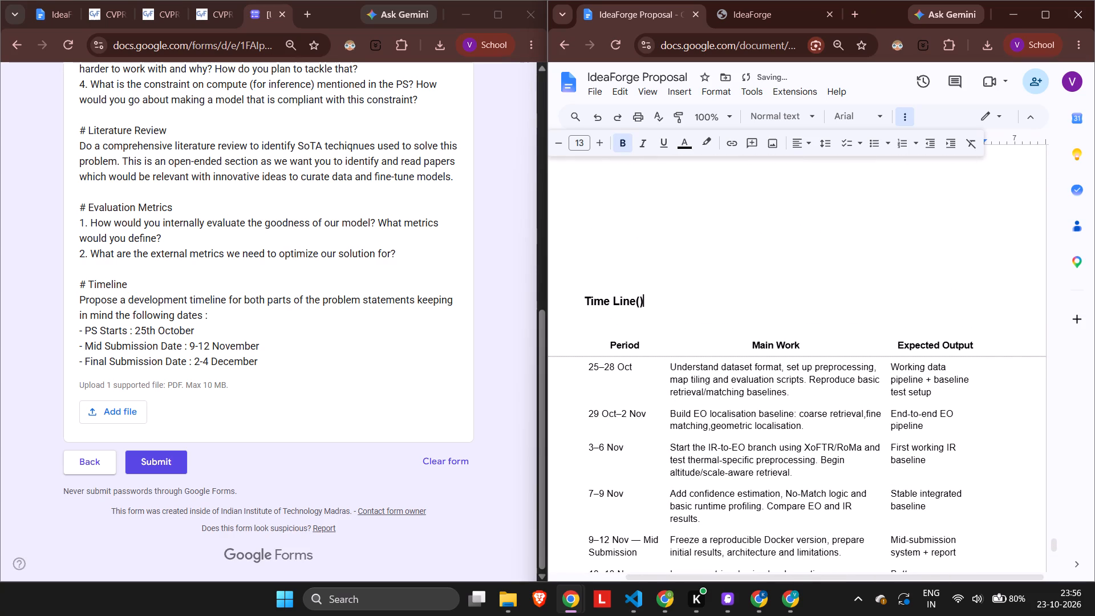
key("Left")
type("Te")
key("BackSpace")
key("BackSpace")
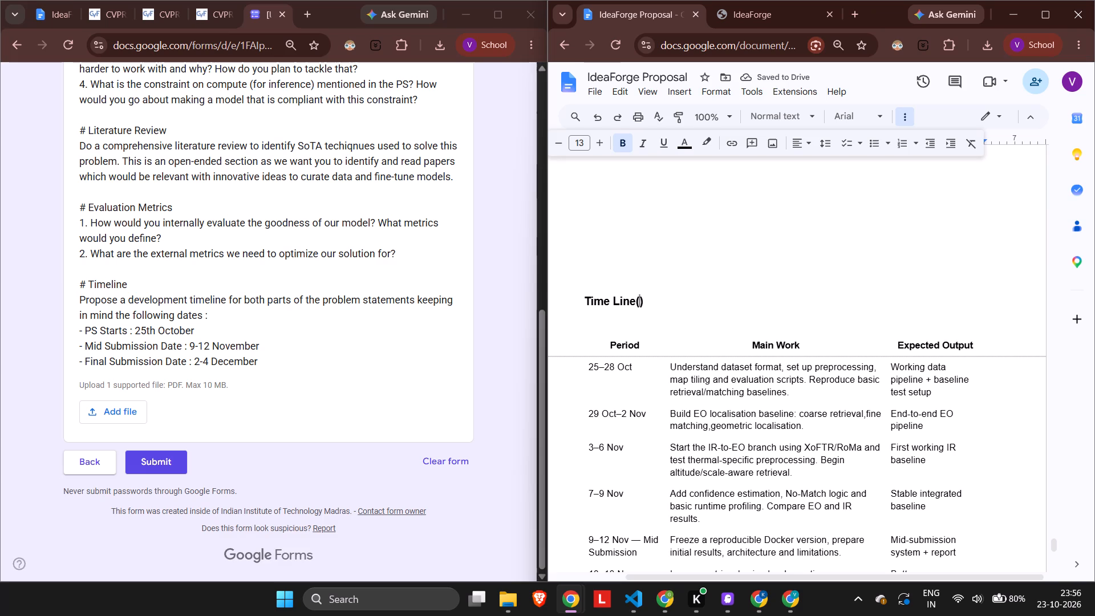
type("Very breof")
key("space")
type("time")
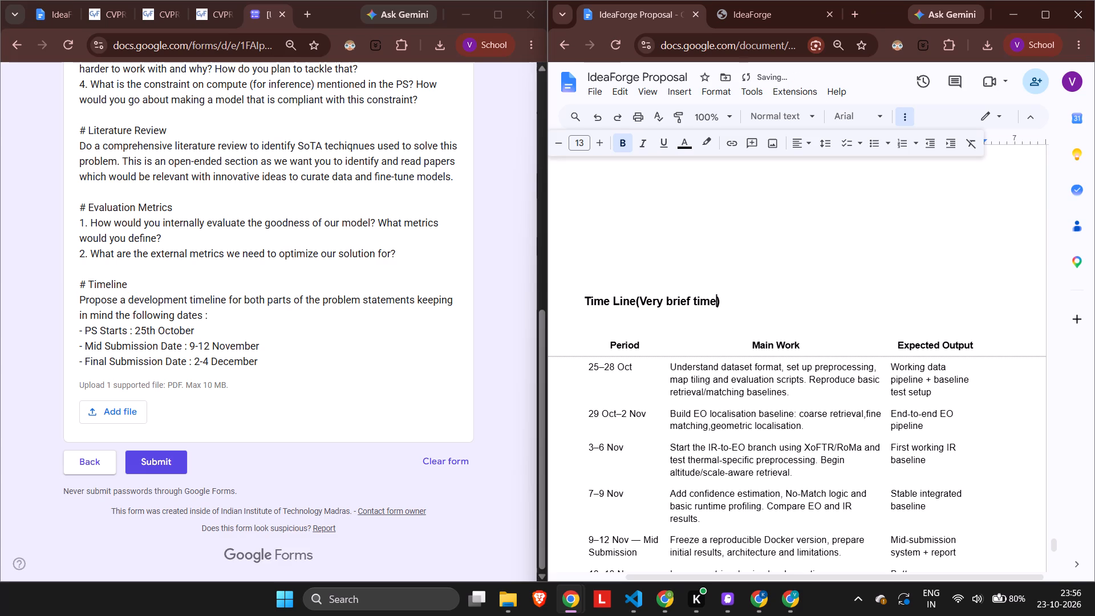
type("line")
key("space")
type("th")
key("BackSpace")
key("BackSpace")
key("BackSpace")
key("Right")
Replace "timeline" in the Time Line heading's bracketed note with "and not the final".
key("Left")
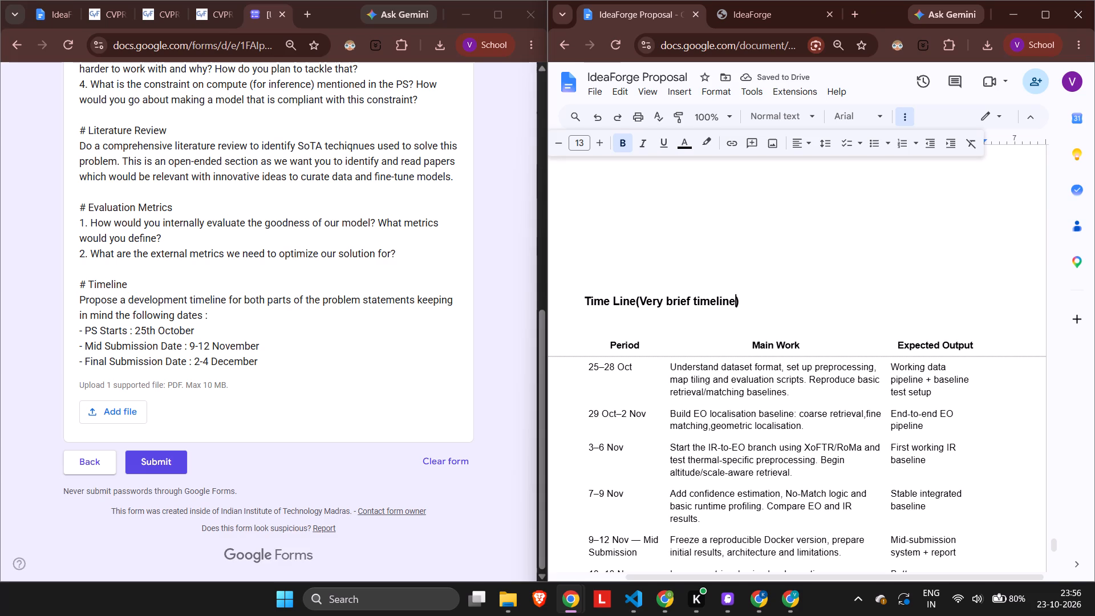
key("ctrl+BackSpace")
key("space")
type("and not f")
key("BackSpace")
type("thje f")
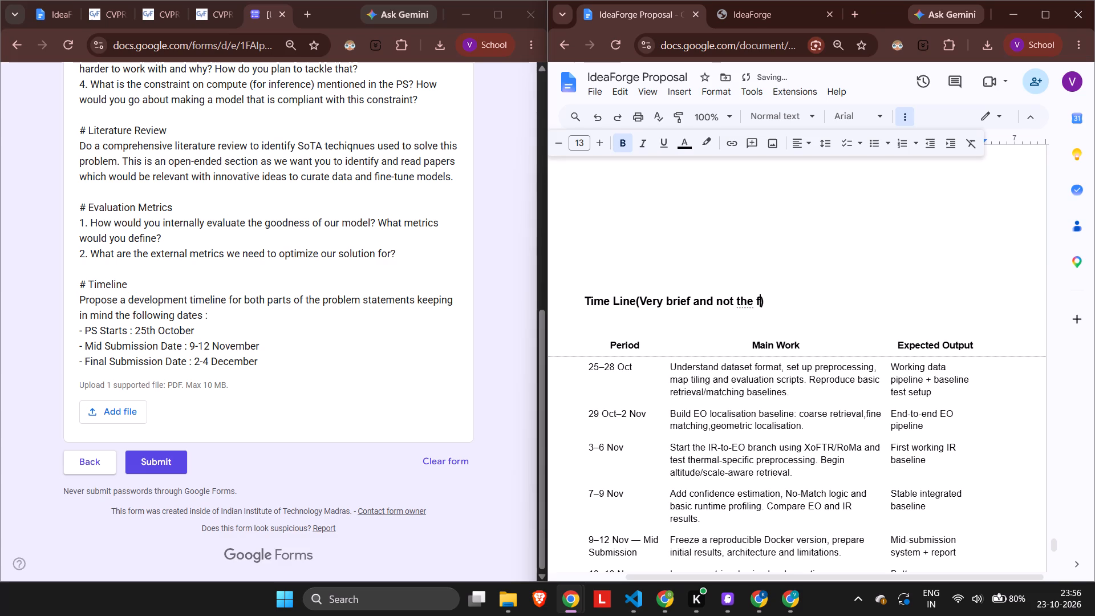
key("n")
key("BackSpace")
type("inla")
key("BackSpace")
key("a")
key("BackSpace")
key("BackSpace")
type("al as")
key("space")
key("BackSpace")
key("BackSpace")
key("BackSpace")
Extend the heading's bracketed note with "one as we need to discuss with the team members to finalize the pipeline that we would follow".
type("one as we need to dicu")
key("BackSpace")
key("BackSpace")
type("suc")
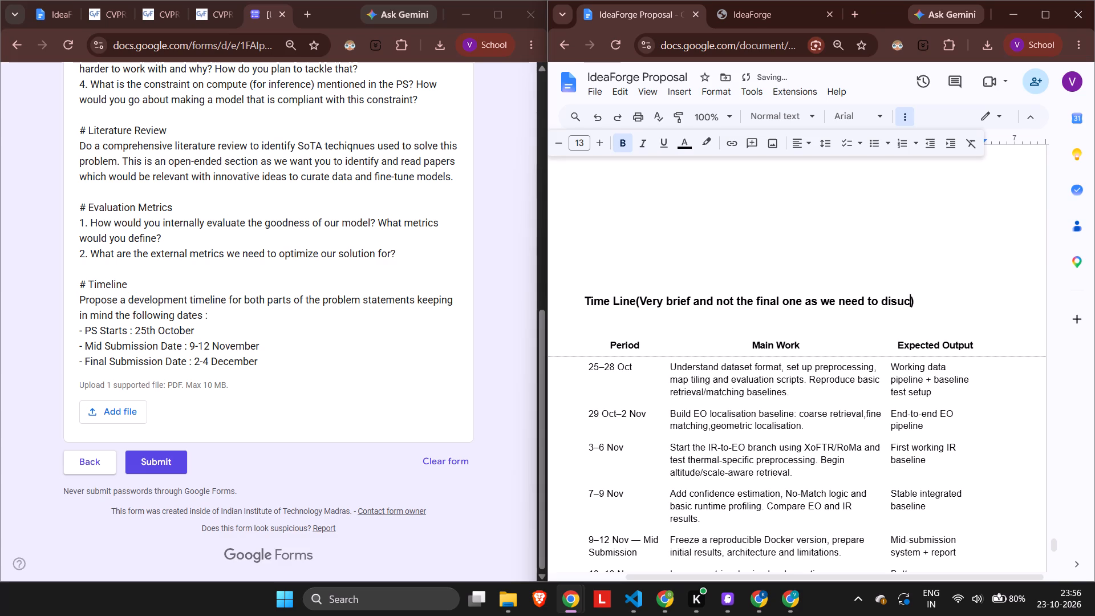
key("BackSpace")
key("BackSpace")
key("c")
type("uss wi")
type("th the team em")
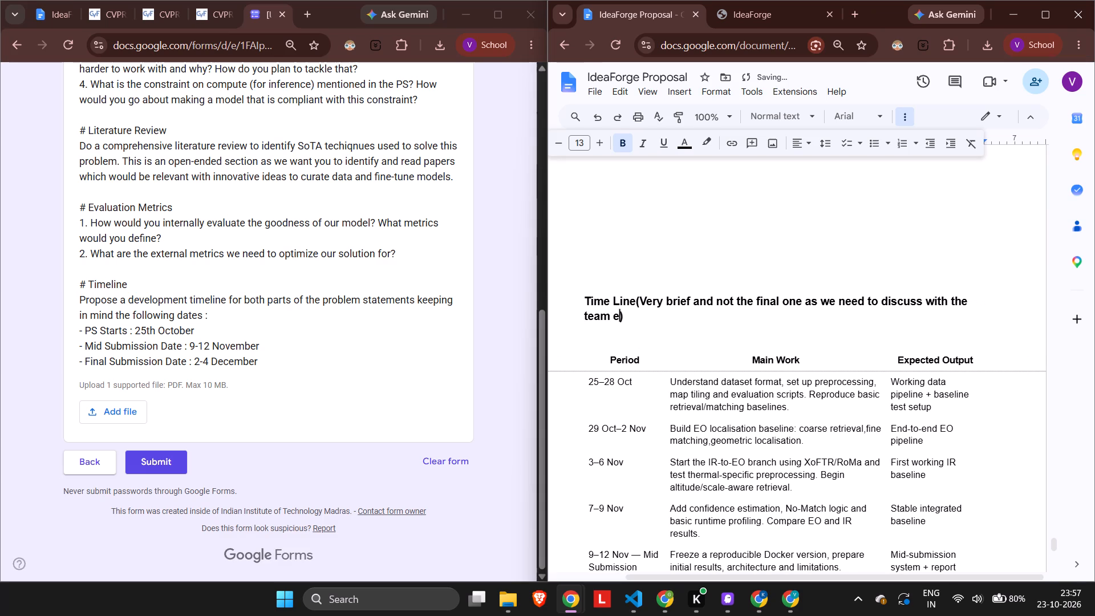
key("BackSpace")
key("BackSpace")
type("members to finalize the pipeline that we wou")
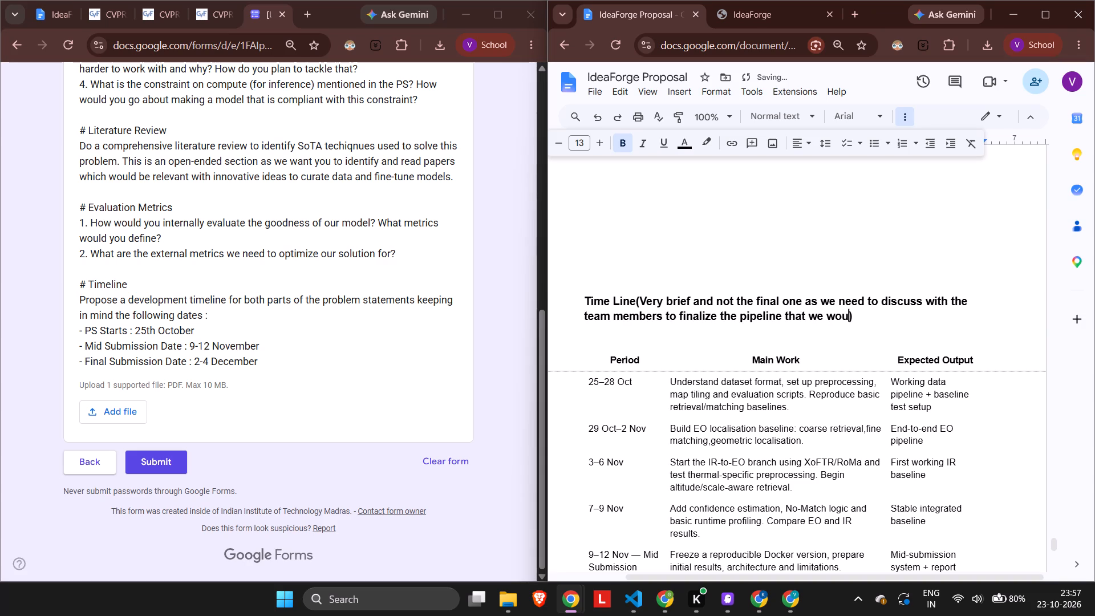
type("l")
key("space")
key("BackSpace")
type("d follow")
key("Down")
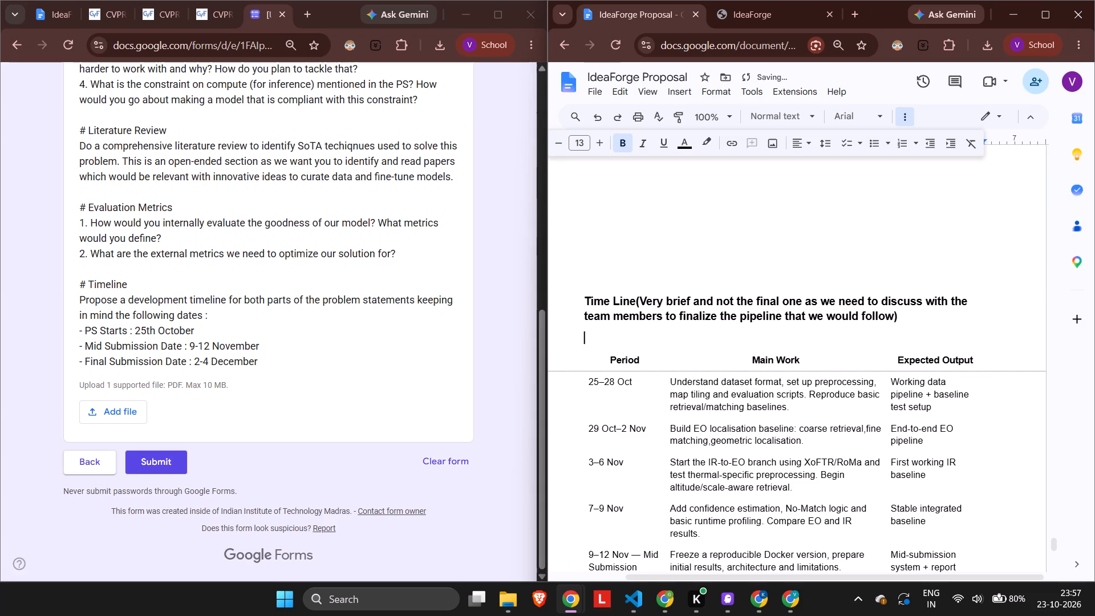
Insert blank lines above the Time Line heading to push it onto the next page.
scroll(692, 304, "up", 3)
scroll(651, 328, "down", 4)
scroll(651, 328, "up", 1)
left_click(607, 233)
key("Return")
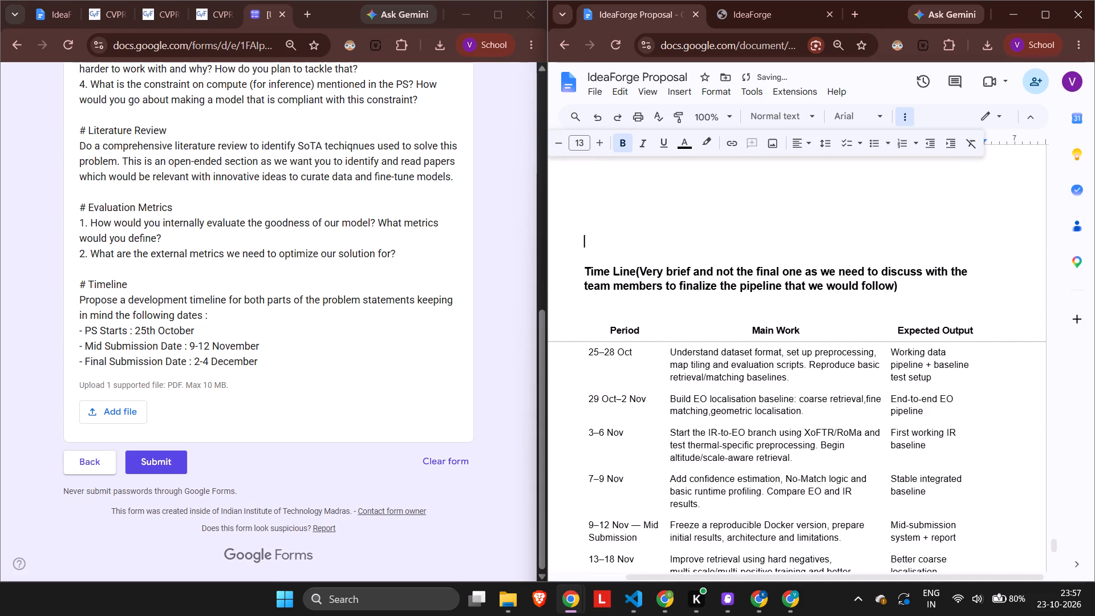
key("Return")
key("Return")
key("Return")
key("Return")
key("Return")
key("Return")
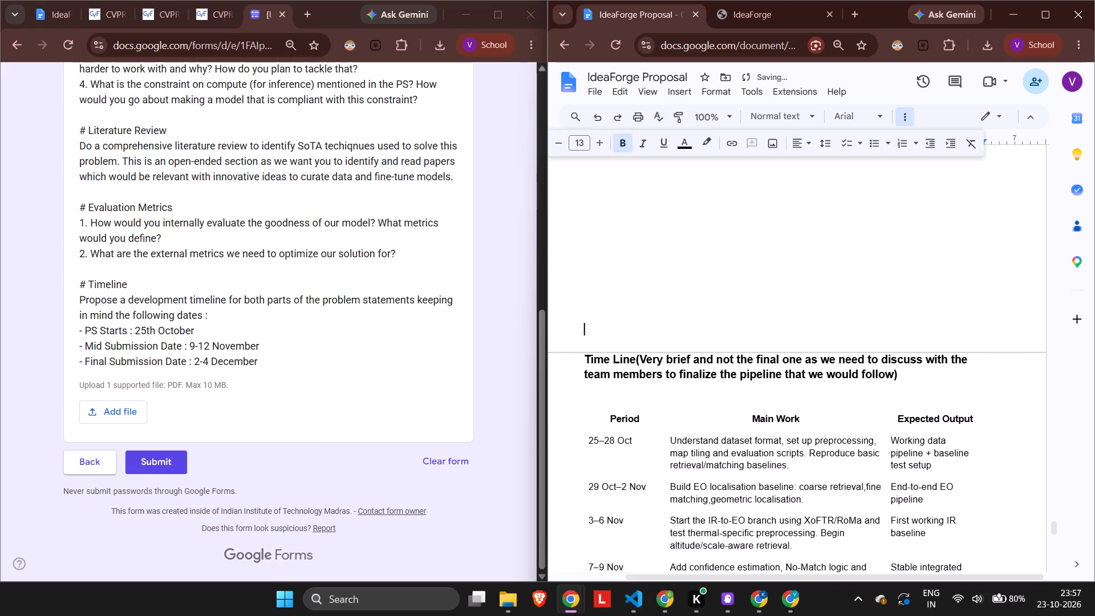
key("Return")
key("Return")
key("BackSpace")
Compare the evaluation metrics and timeline pages with the previously downloaded IdeaForge PDF.
scroll(607, 233, "up", 6)
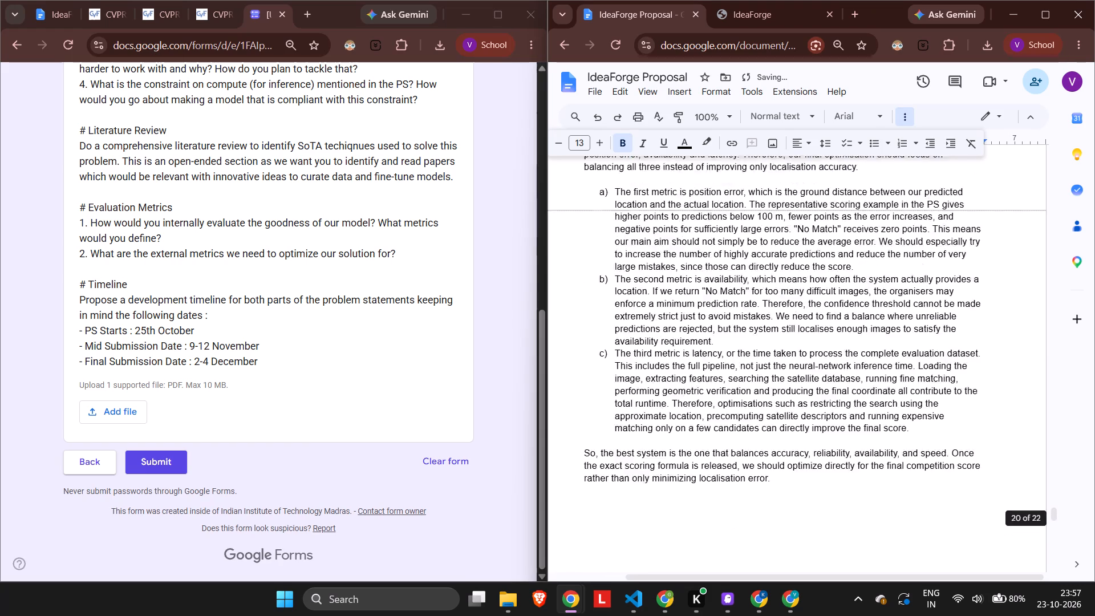
scroll(607, 233, "up", 1)
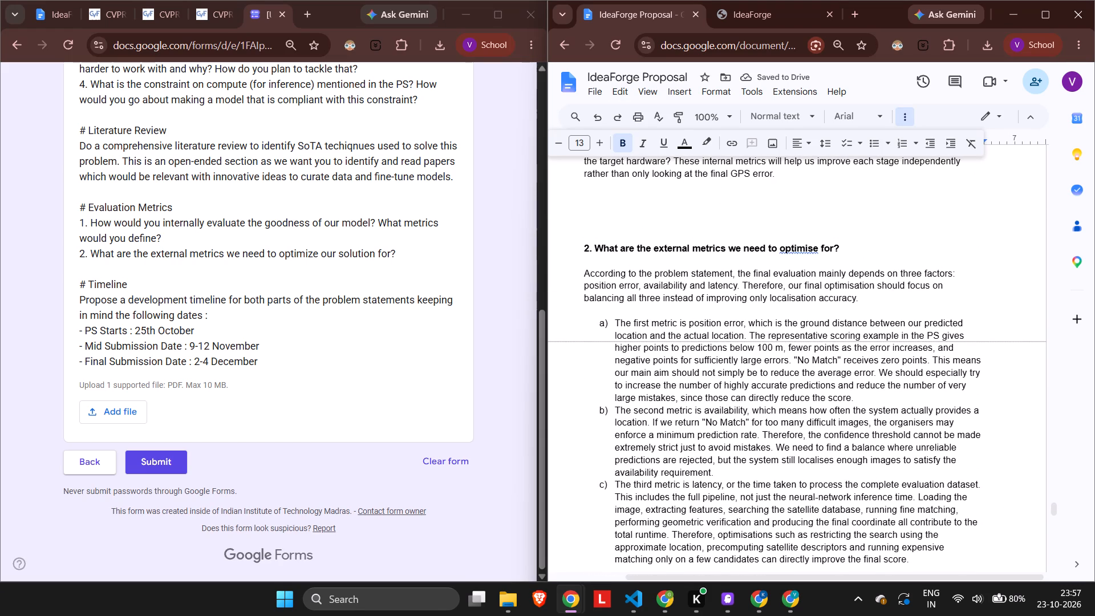
scroll(585, 228, "up", 1)
left_click(776, 15)
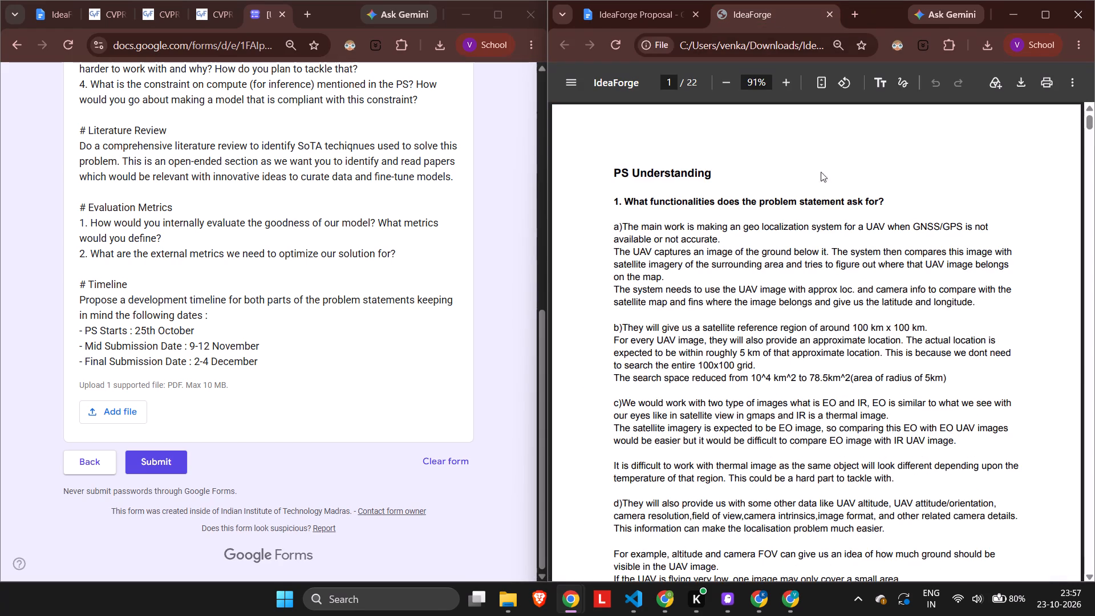
scroll(848, 261, "down", 9)
left_click_drag(1094, 157, 1093, 615)
scroll(915, 453, "up", 7)
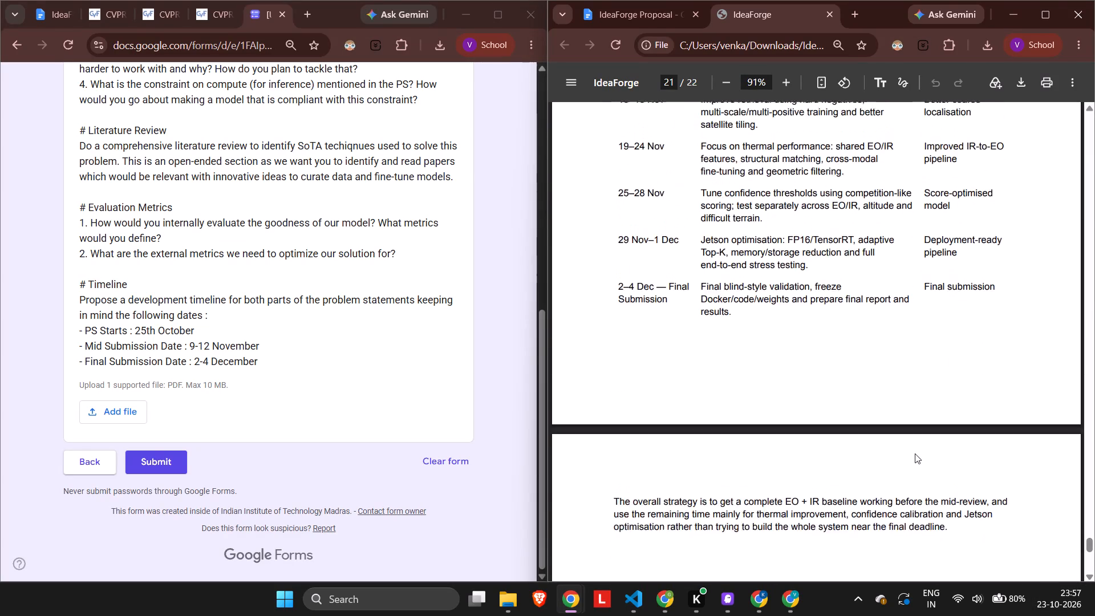
scroll(915, 453, "up", 11)
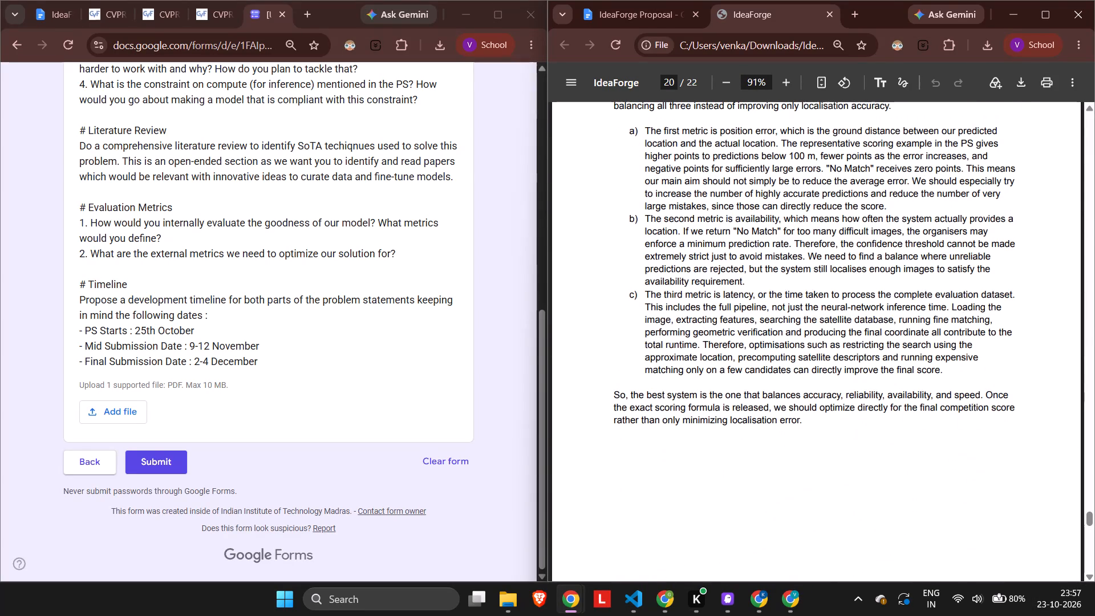
left_click(648, 13)
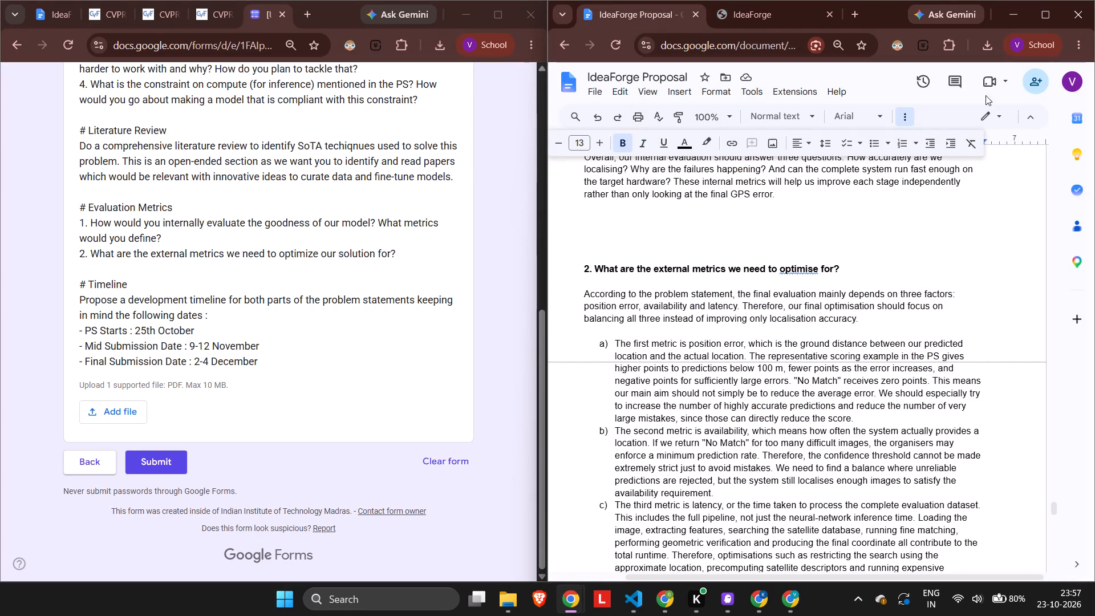
scroll(863, 263, "down", 9)
scroll(863, 263, "up", 6)
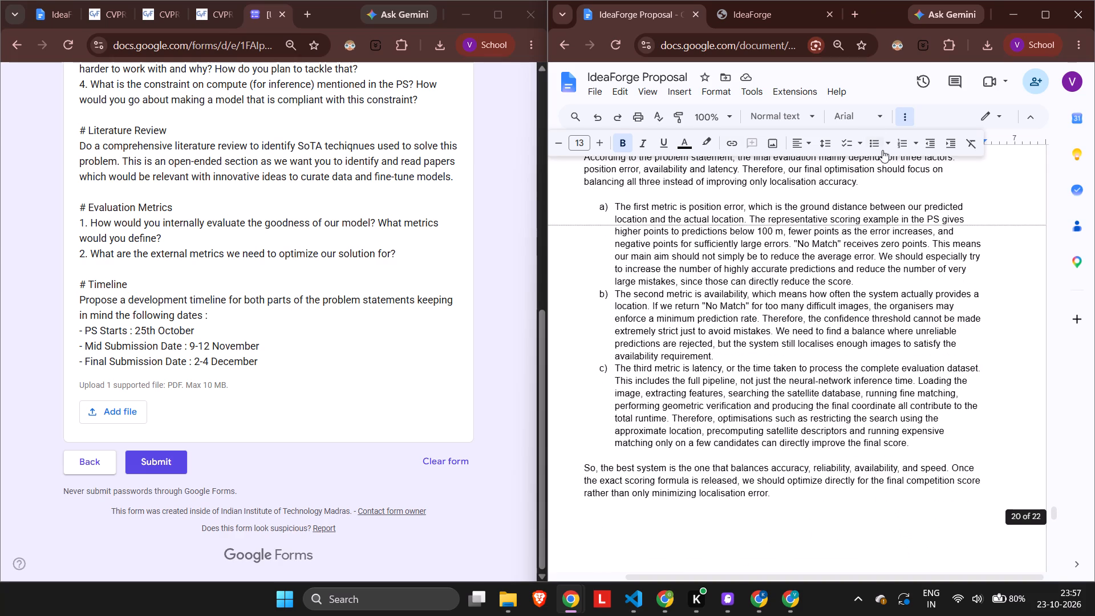
Export the current tab of the IdeaForge Proposal document as a PDF.
left_click(599, 90)
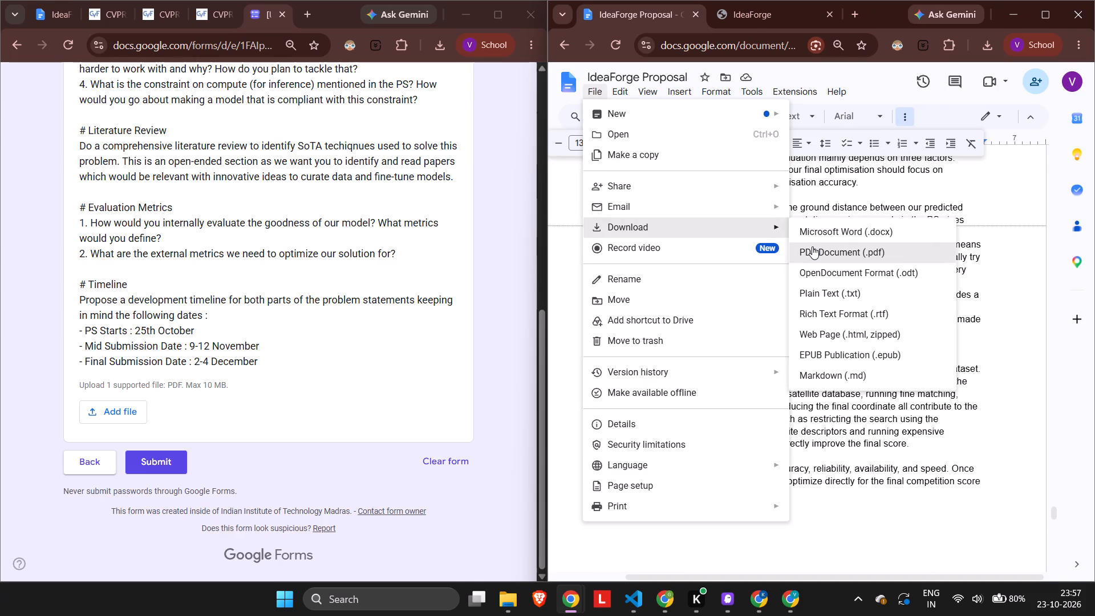
left_click(812, 248)
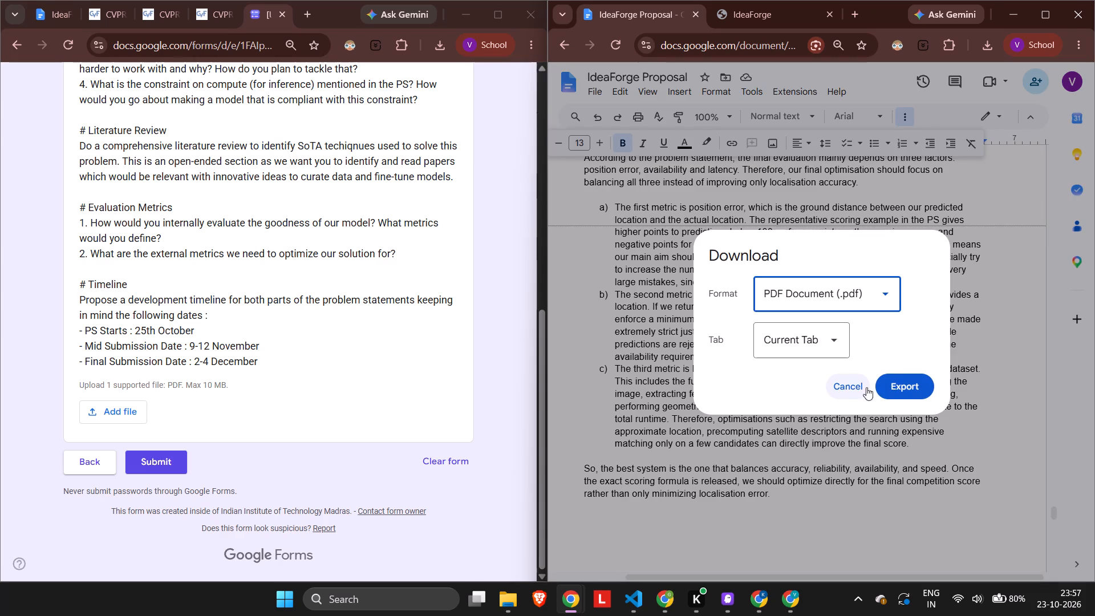
left_click(899, 386)
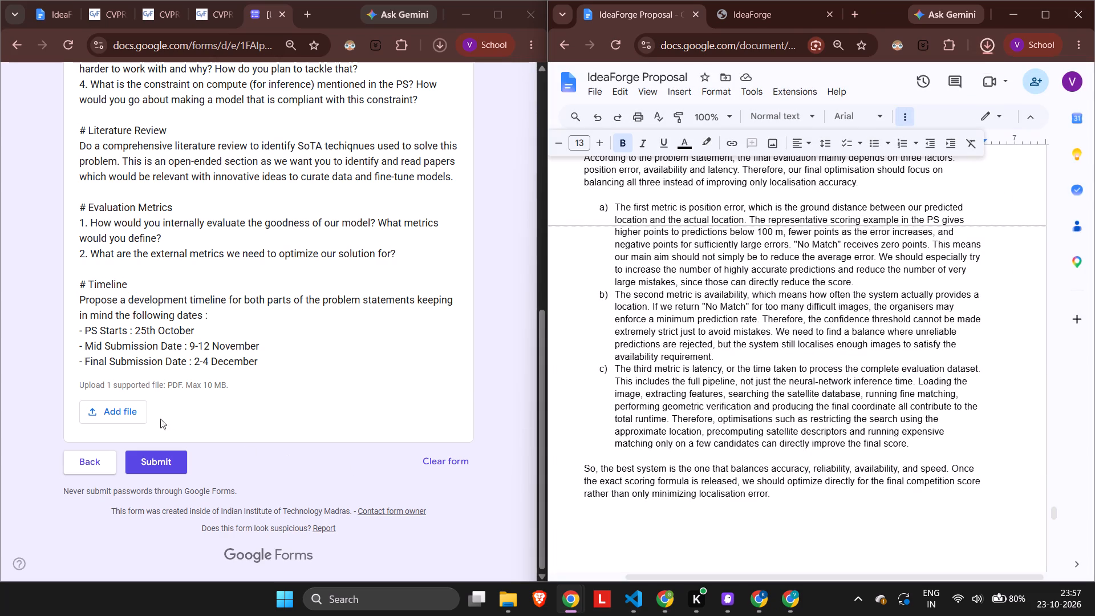
Upload the downloaded IdeaForge Proposal.pdf to the application form's file question.
left_click(128, 414)
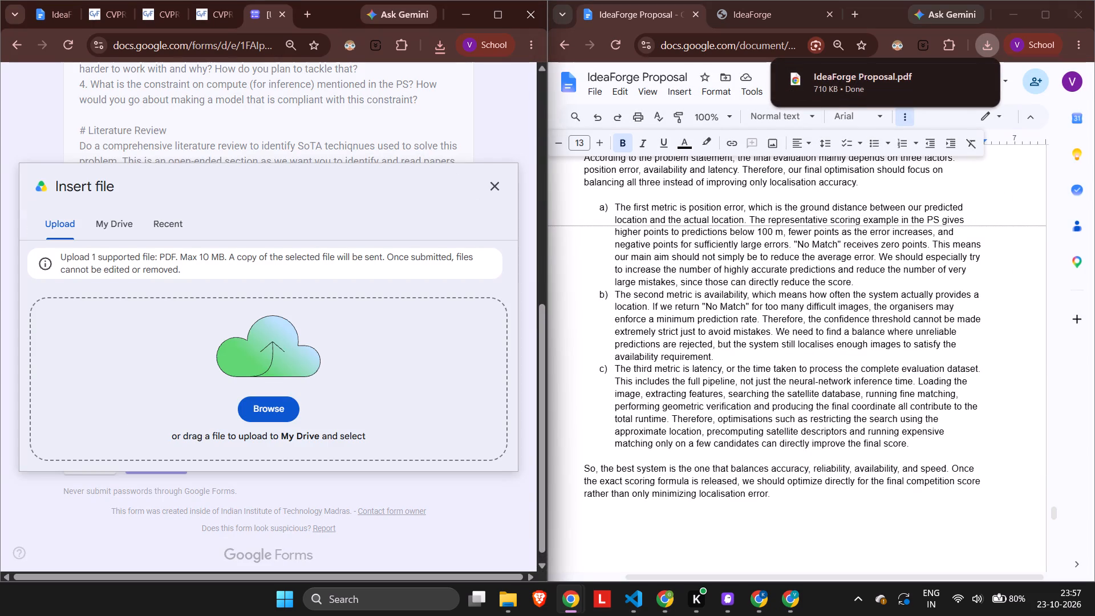
left_click_drag(842, 81, 255, 355)
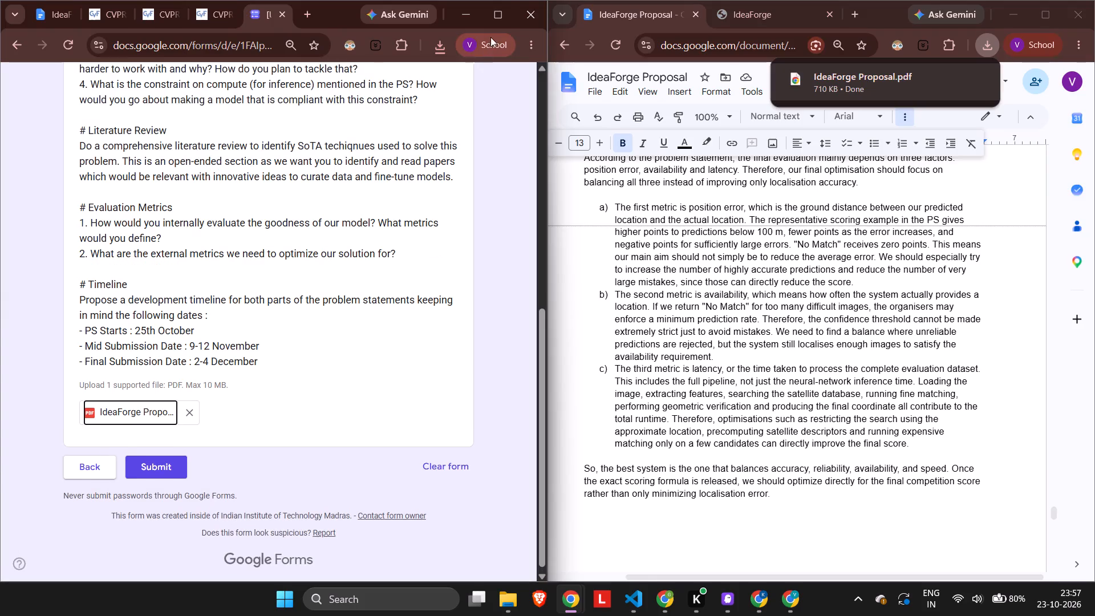
Enlarge the form window, check the application section with the attached PDF, and go back to the form's first section.
left_click(496, 18)
scroll(439, 327, "up", 2)
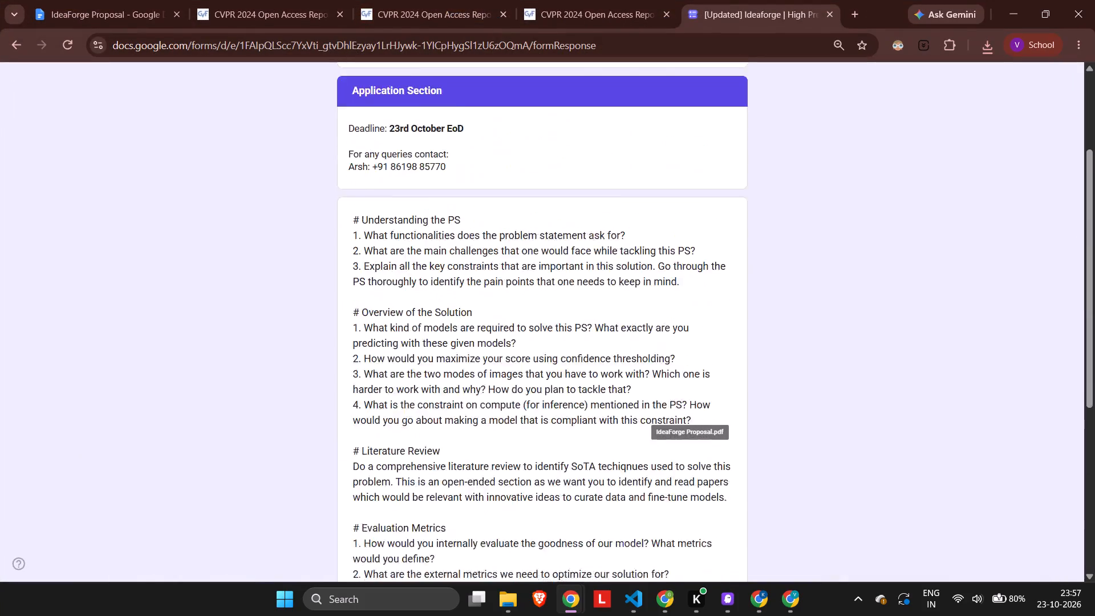
scroll(439, 327, "up", 3)
left_click(369, 333)
scroll(369, 333, "down", 3)
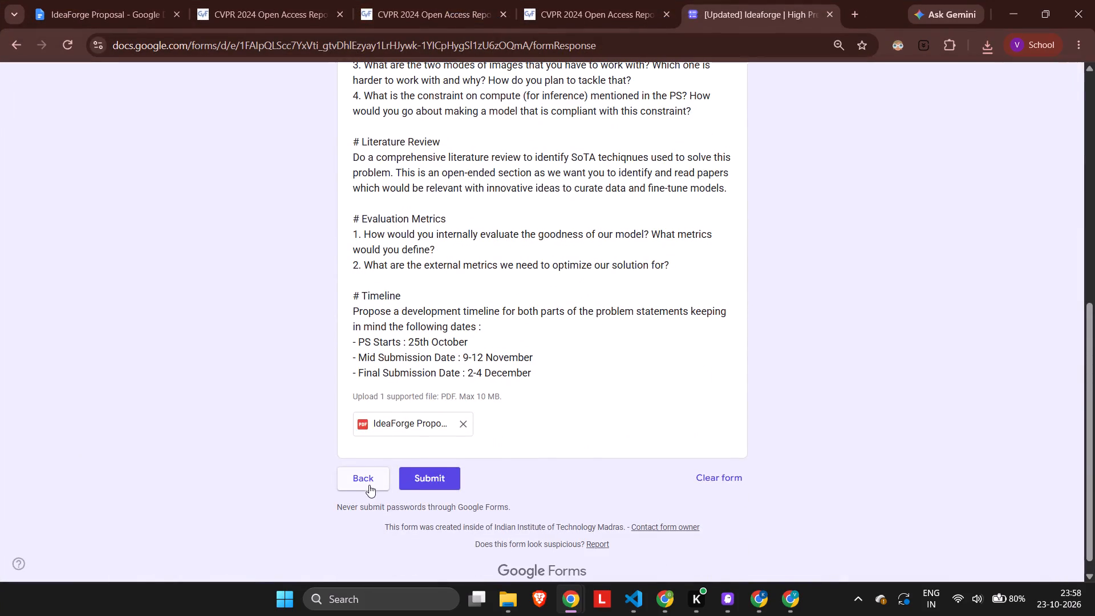
left_click(369, 484)
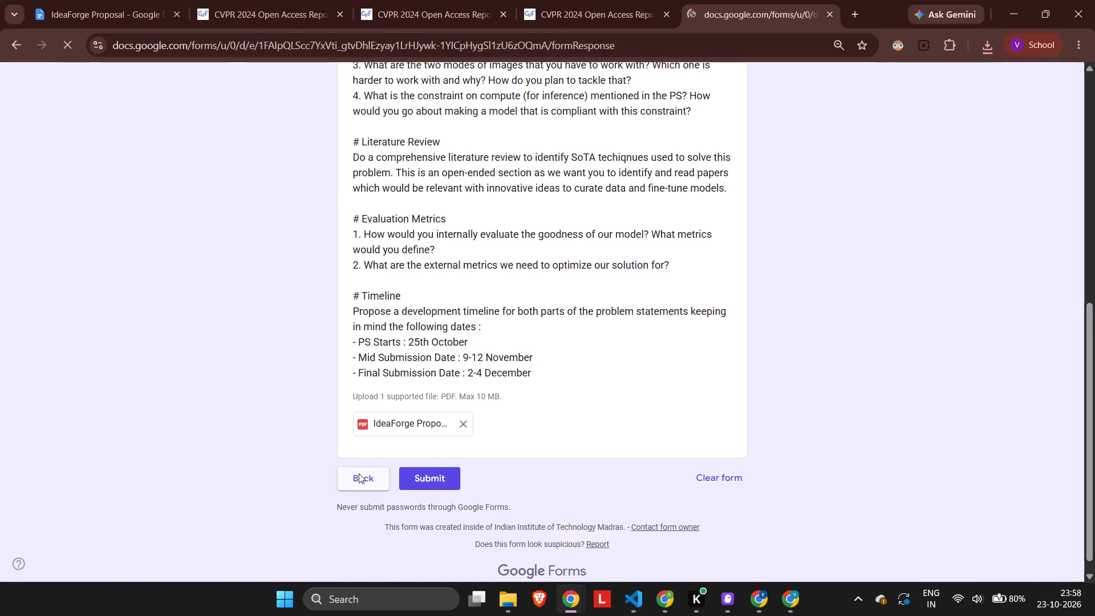
scroll(432, 374, "down", 8)
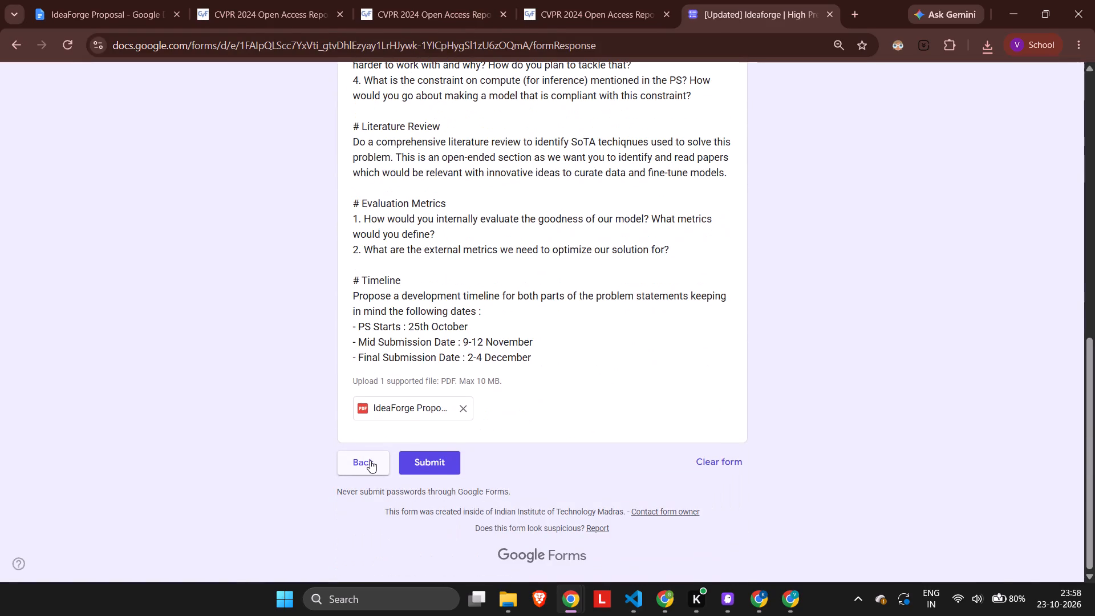
left_click(369, 460)
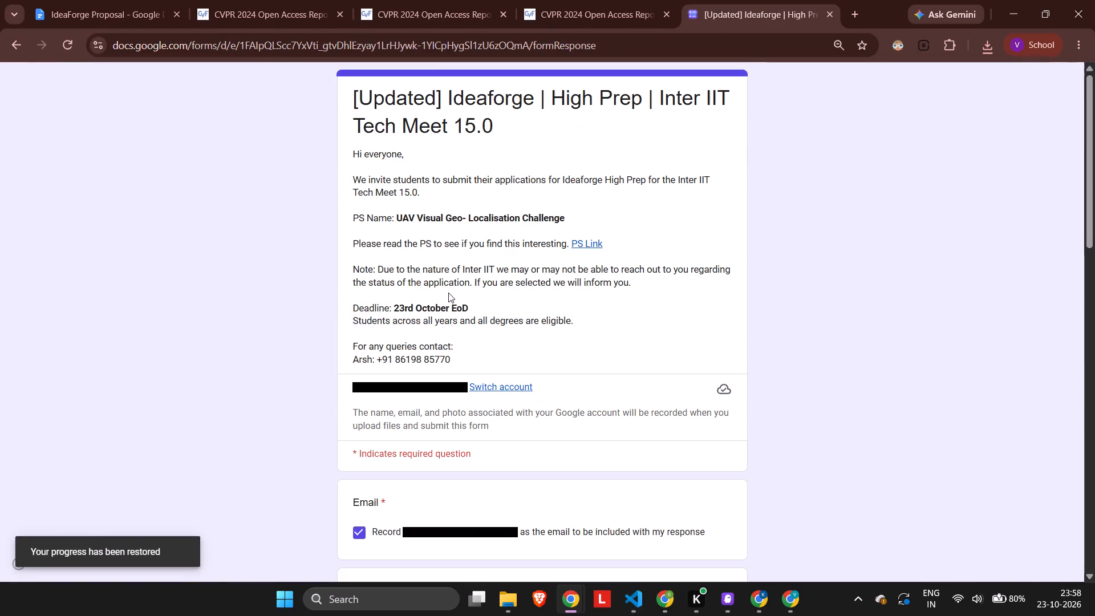
Review the first section's answers on personal details, commitments, daily hours, sem-break availability and relevant experience.
scroll(448, 293, "down", 4)
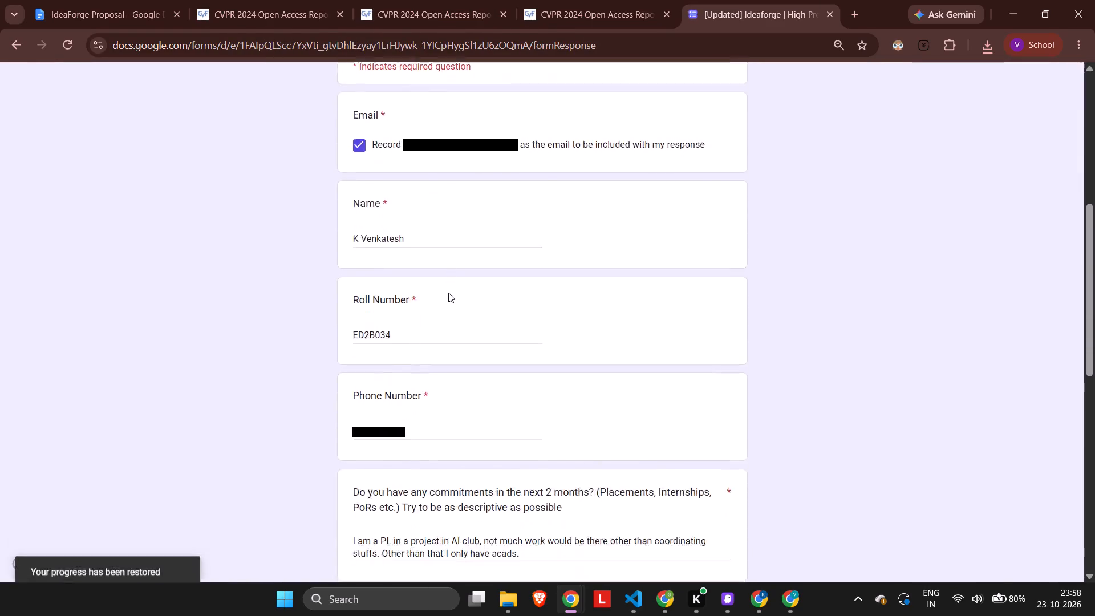
scroll(448, 293, "down", 8)
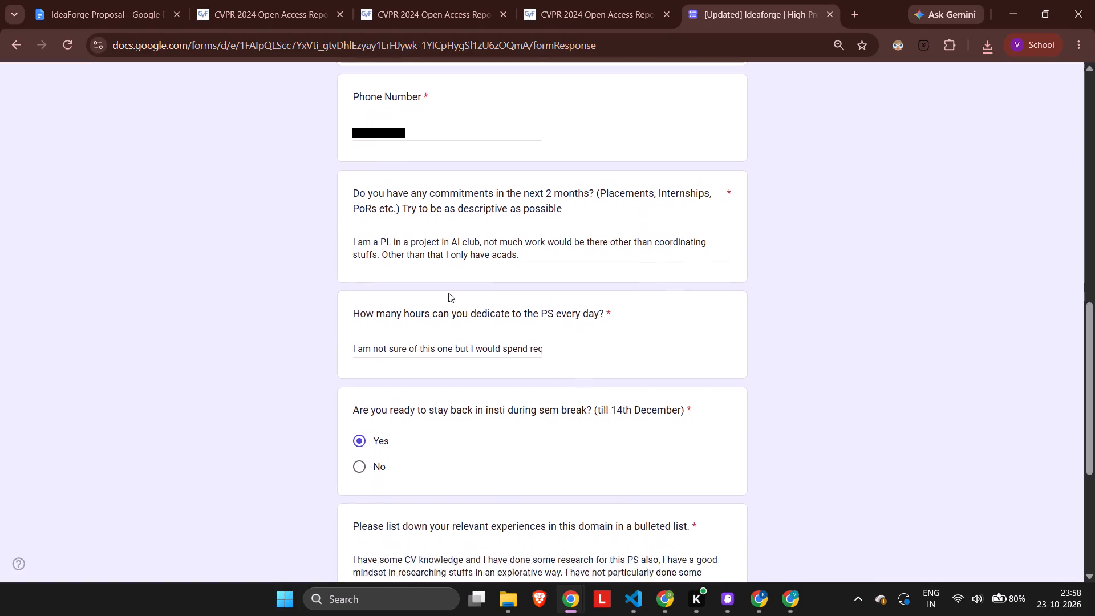
scroll(448, 293, "down", 4)
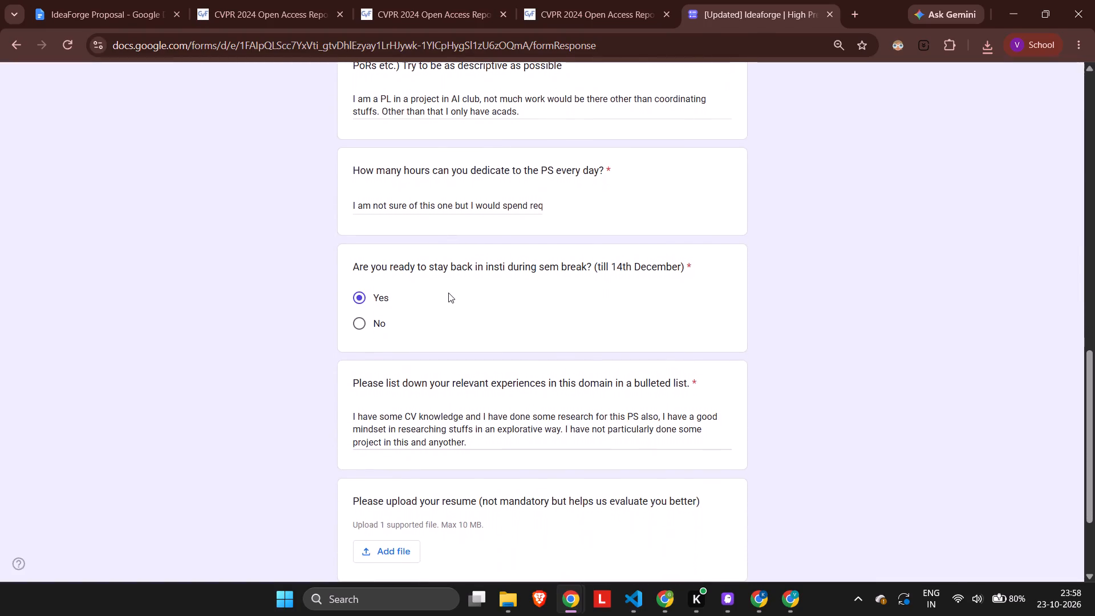
scroll(448, 293, "down", 3)
scroll(448, 293, "up", 3)
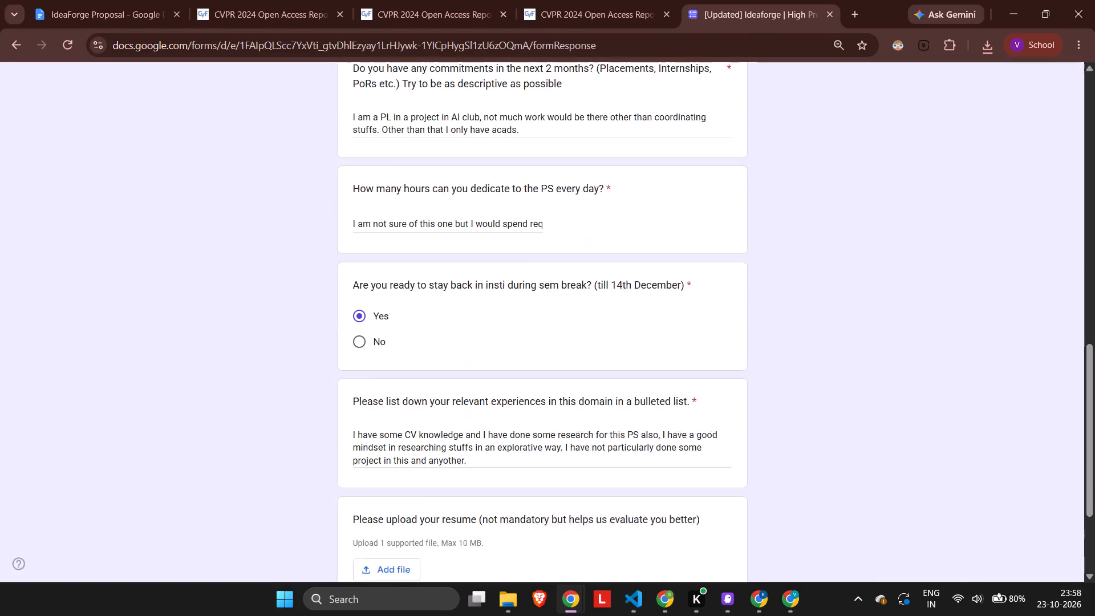
left_click(476, 240)
scroll(476, 240, "down", 2)
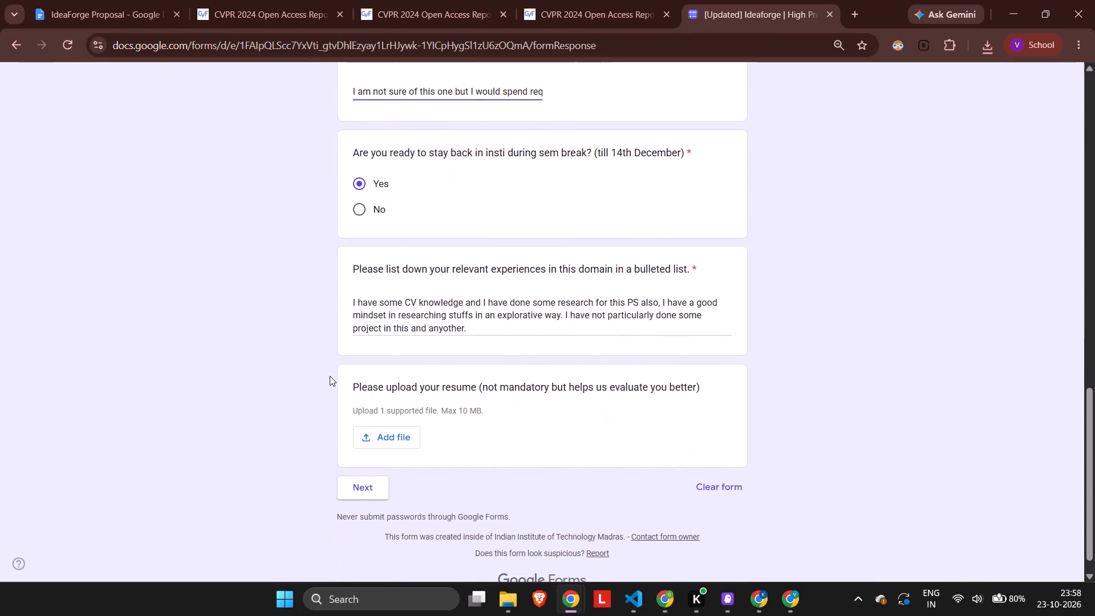
left_click(330, 376)
scroll(330, 376, "right", 1)
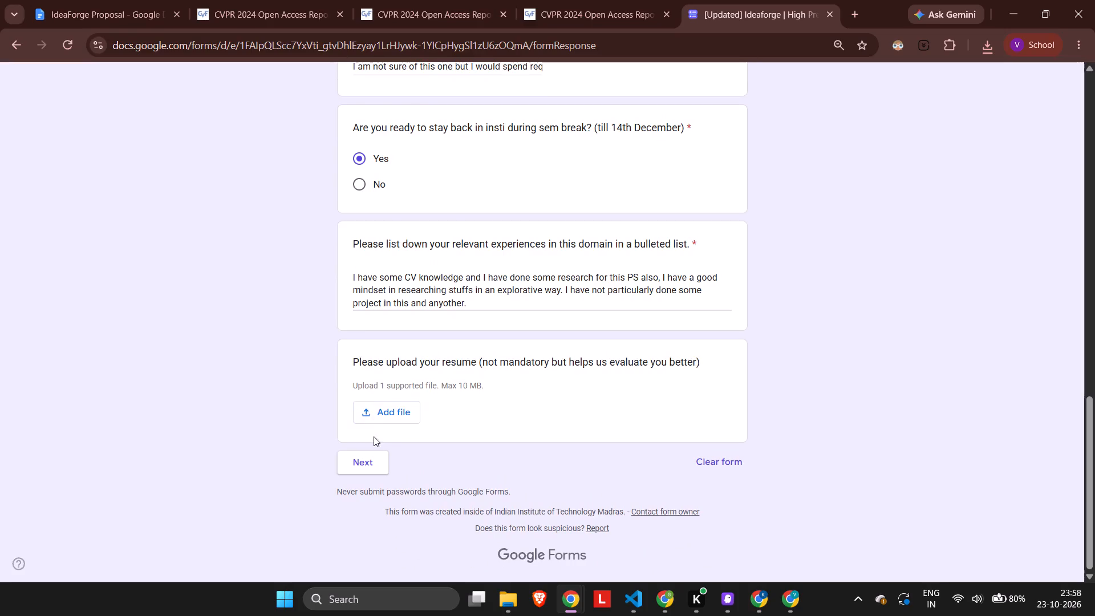
Advance to the application section and submit the form with the proposal PDF attached.
left_click(367, 462)
scroll(367, 462, "down", 2)
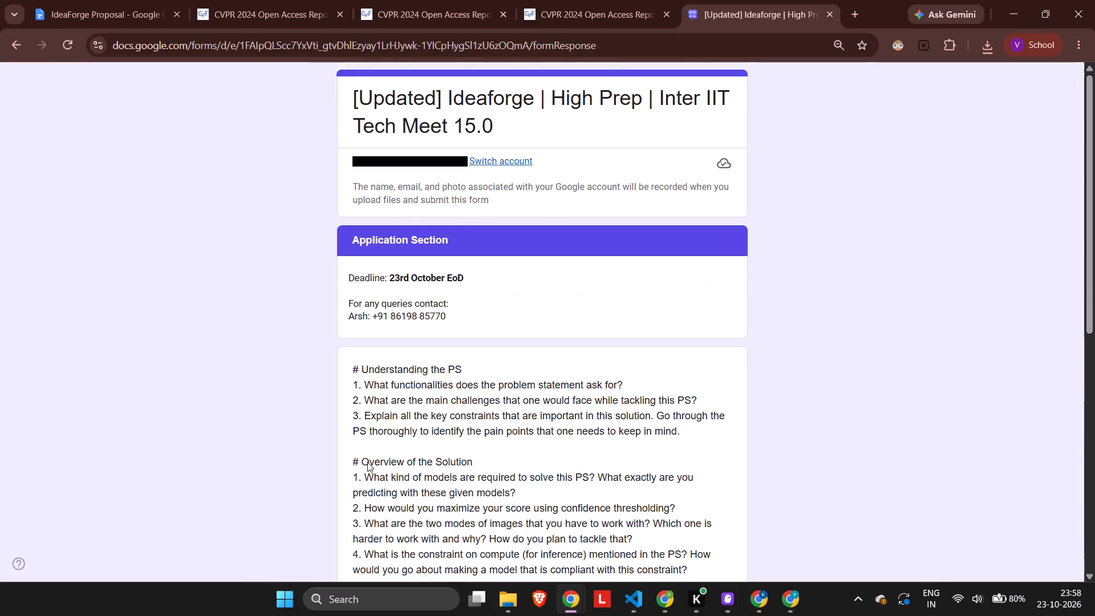
scroll(367, 462, "down", 9)
left_click(415, 467)
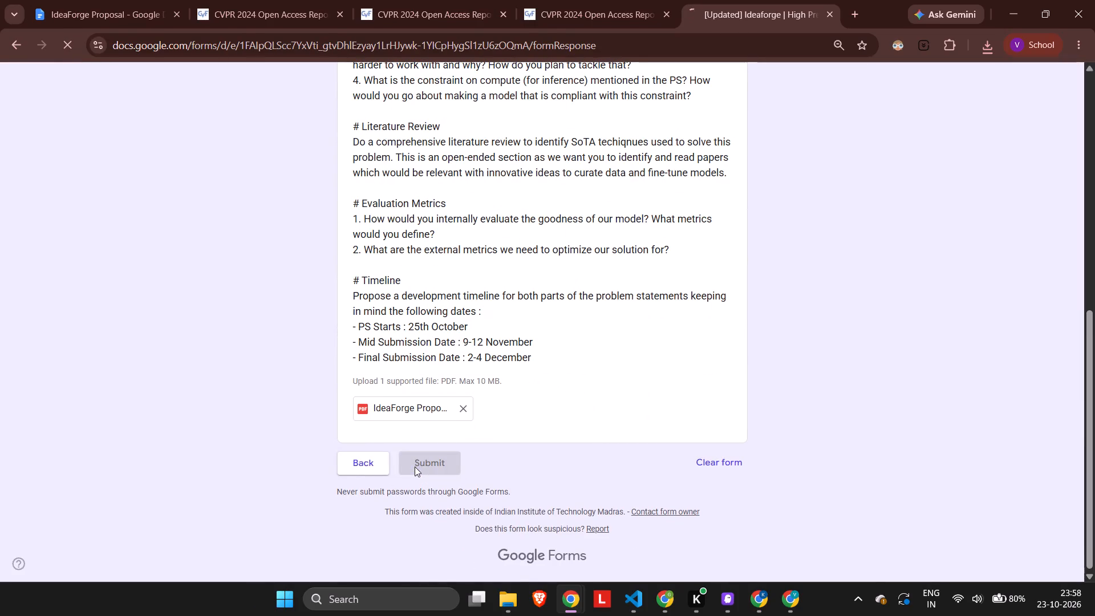
Open the downloaded IdeaForge Proposal PDF, look through its pages to the evaluation metrics and end, and return to the form.
key("alt+Tab")
left_click(867, 68)
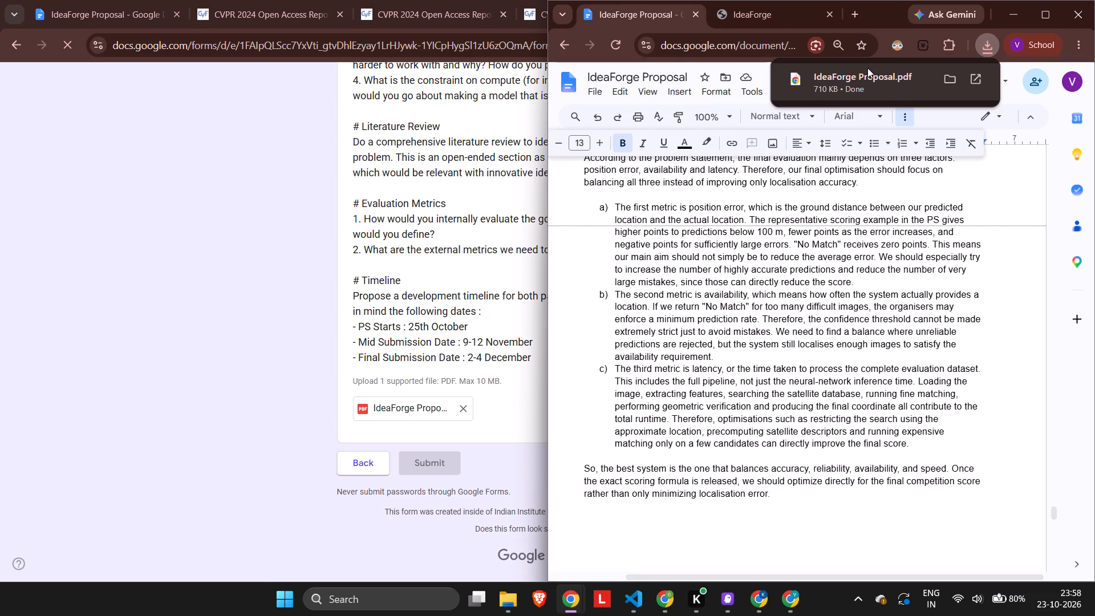
scroll(811, 217, "down", 6)
scroll(880, 209, "up", 10)
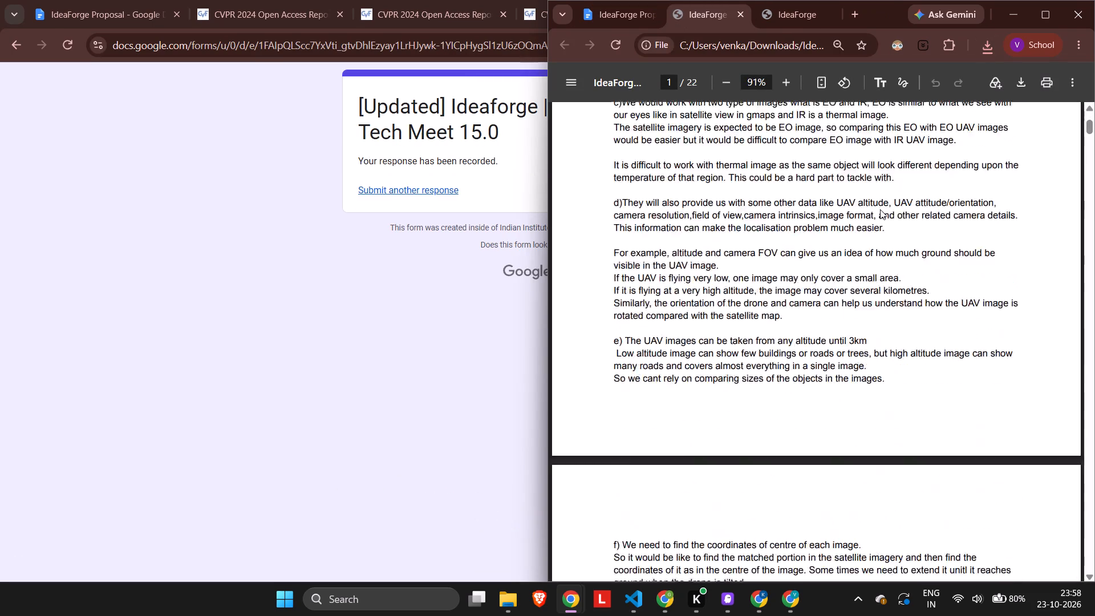
scroll(880, 209, "down", 20)
scroll(880, 209, "down", 20)
scroll(880, 209, "down", 13)
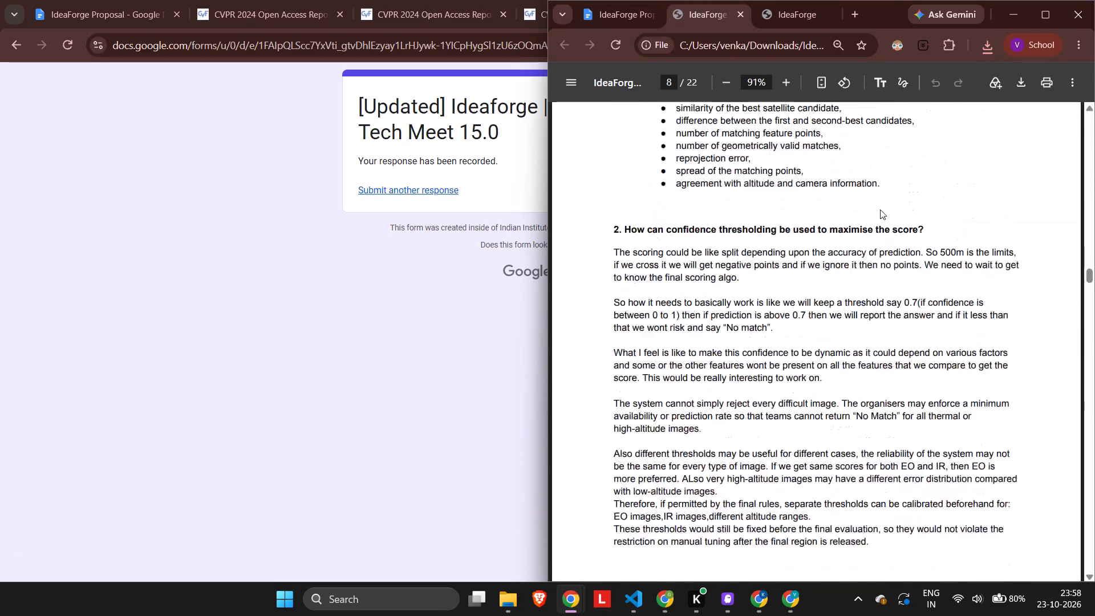
scroll(880, 209, "down", 20)
scroll(880, 209, "down", 20)
scroll(880, 209, "down", 20)
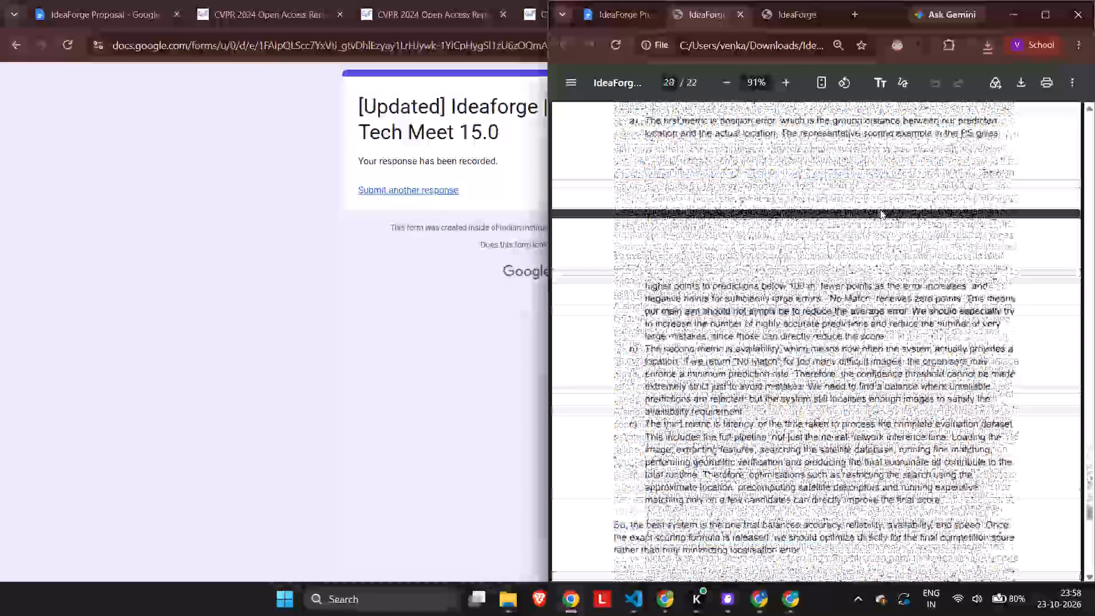
scroll(880, 209, "down", 20)
scroll(880, 209, "down", 5)
scroll(880, 209, "up", 4)
key("alt+Tab")
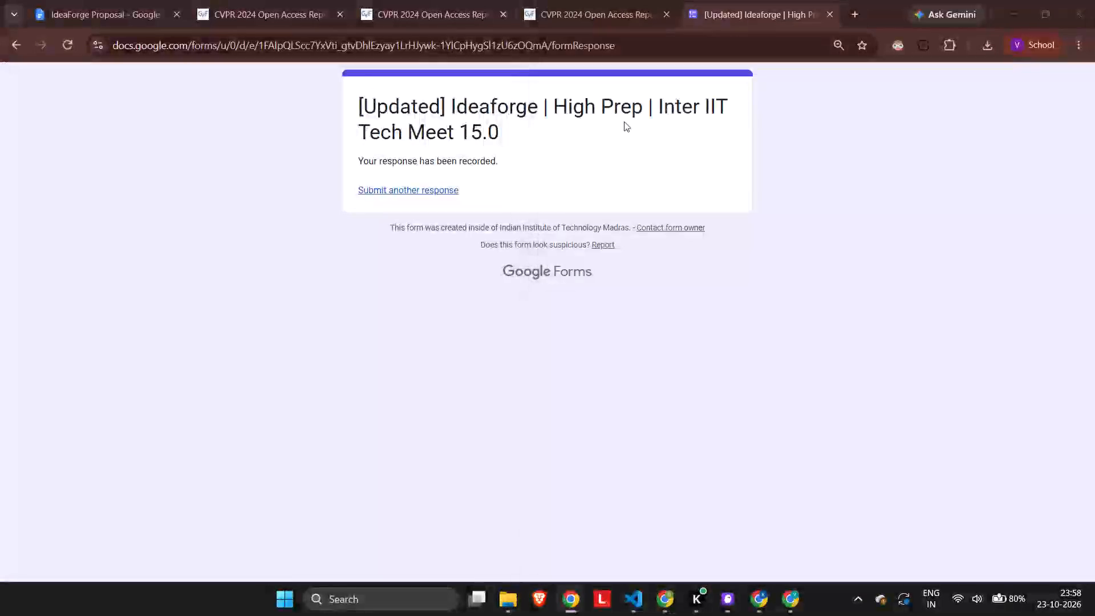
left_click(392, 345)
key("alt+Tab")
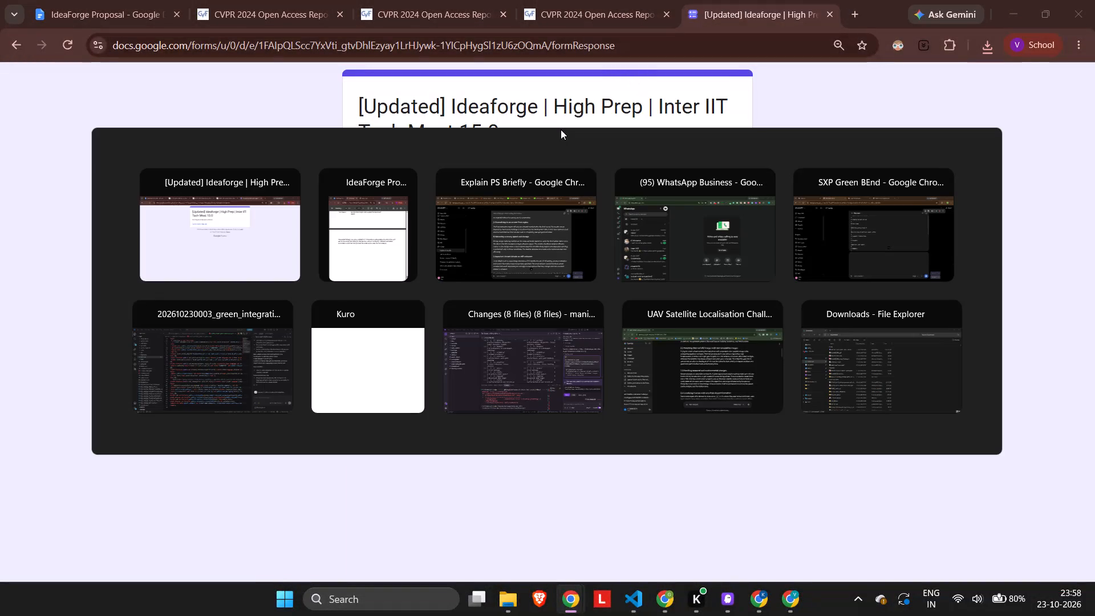